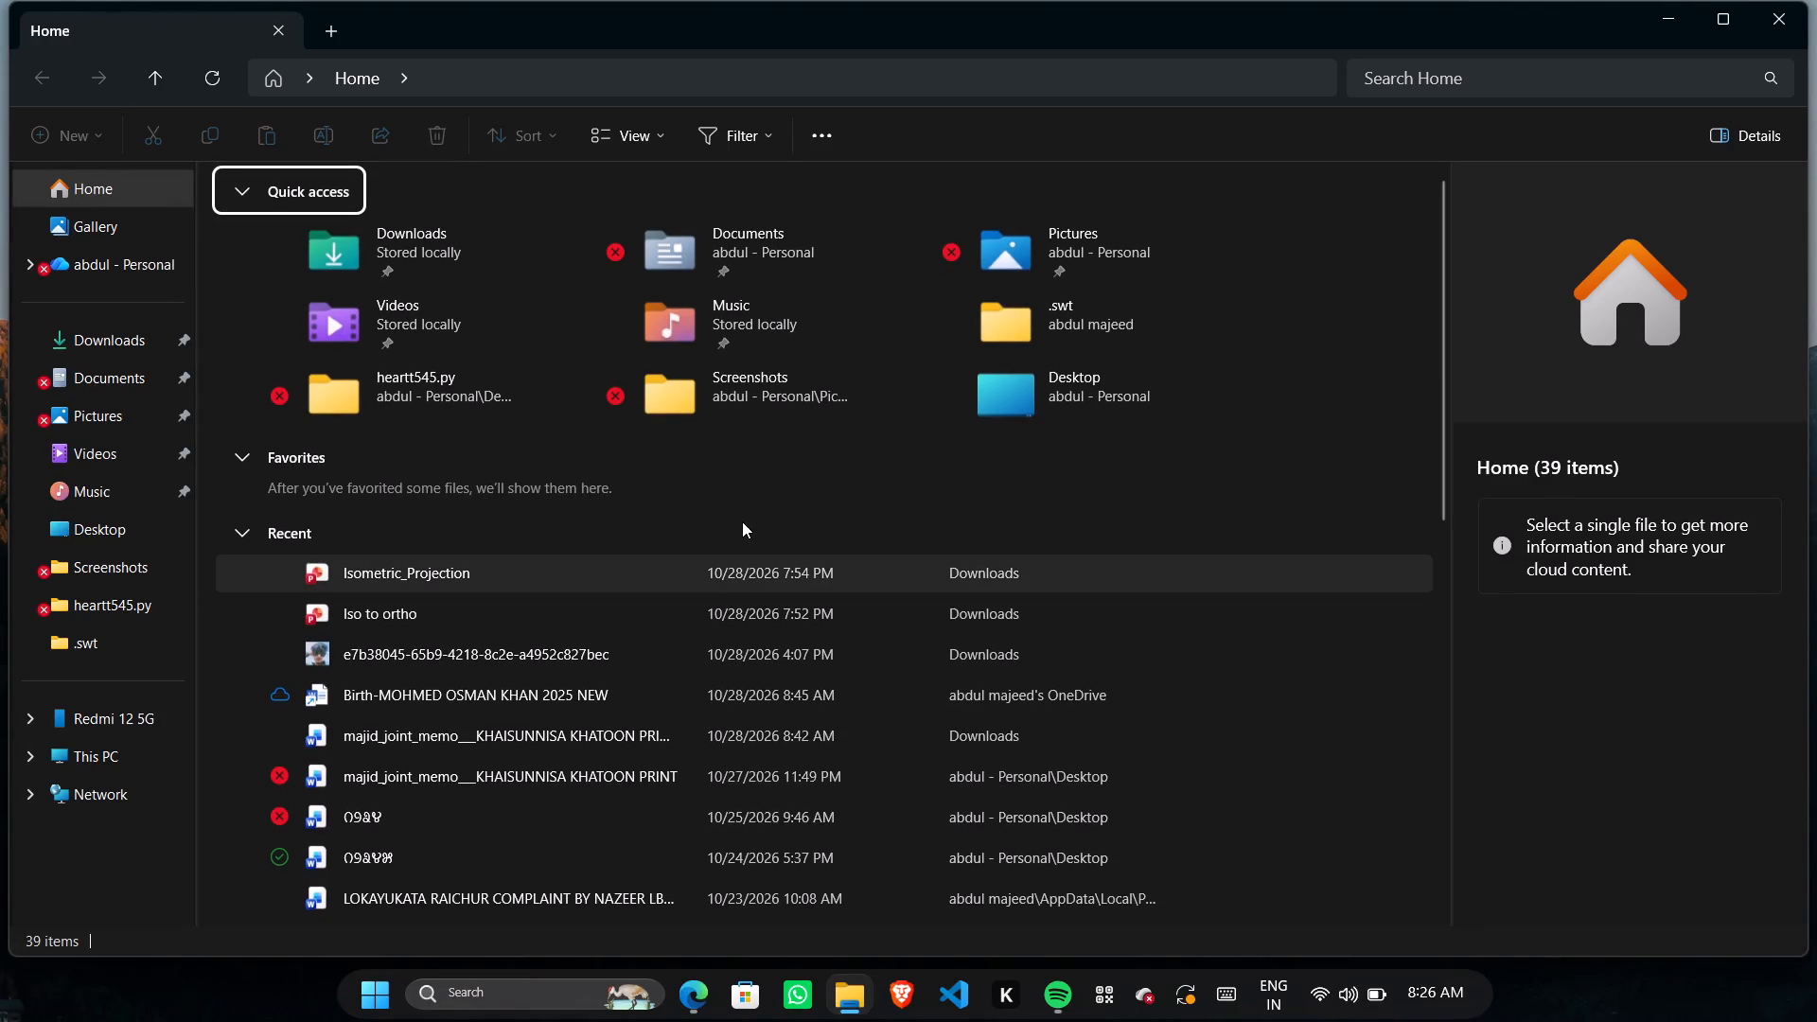
Open the rich text document directly above the 18226_2020_43_1501_28987 judgement file in the Desktop folder, switching to Word.
{"action": "left_click", "coordinate": [115, 522]}
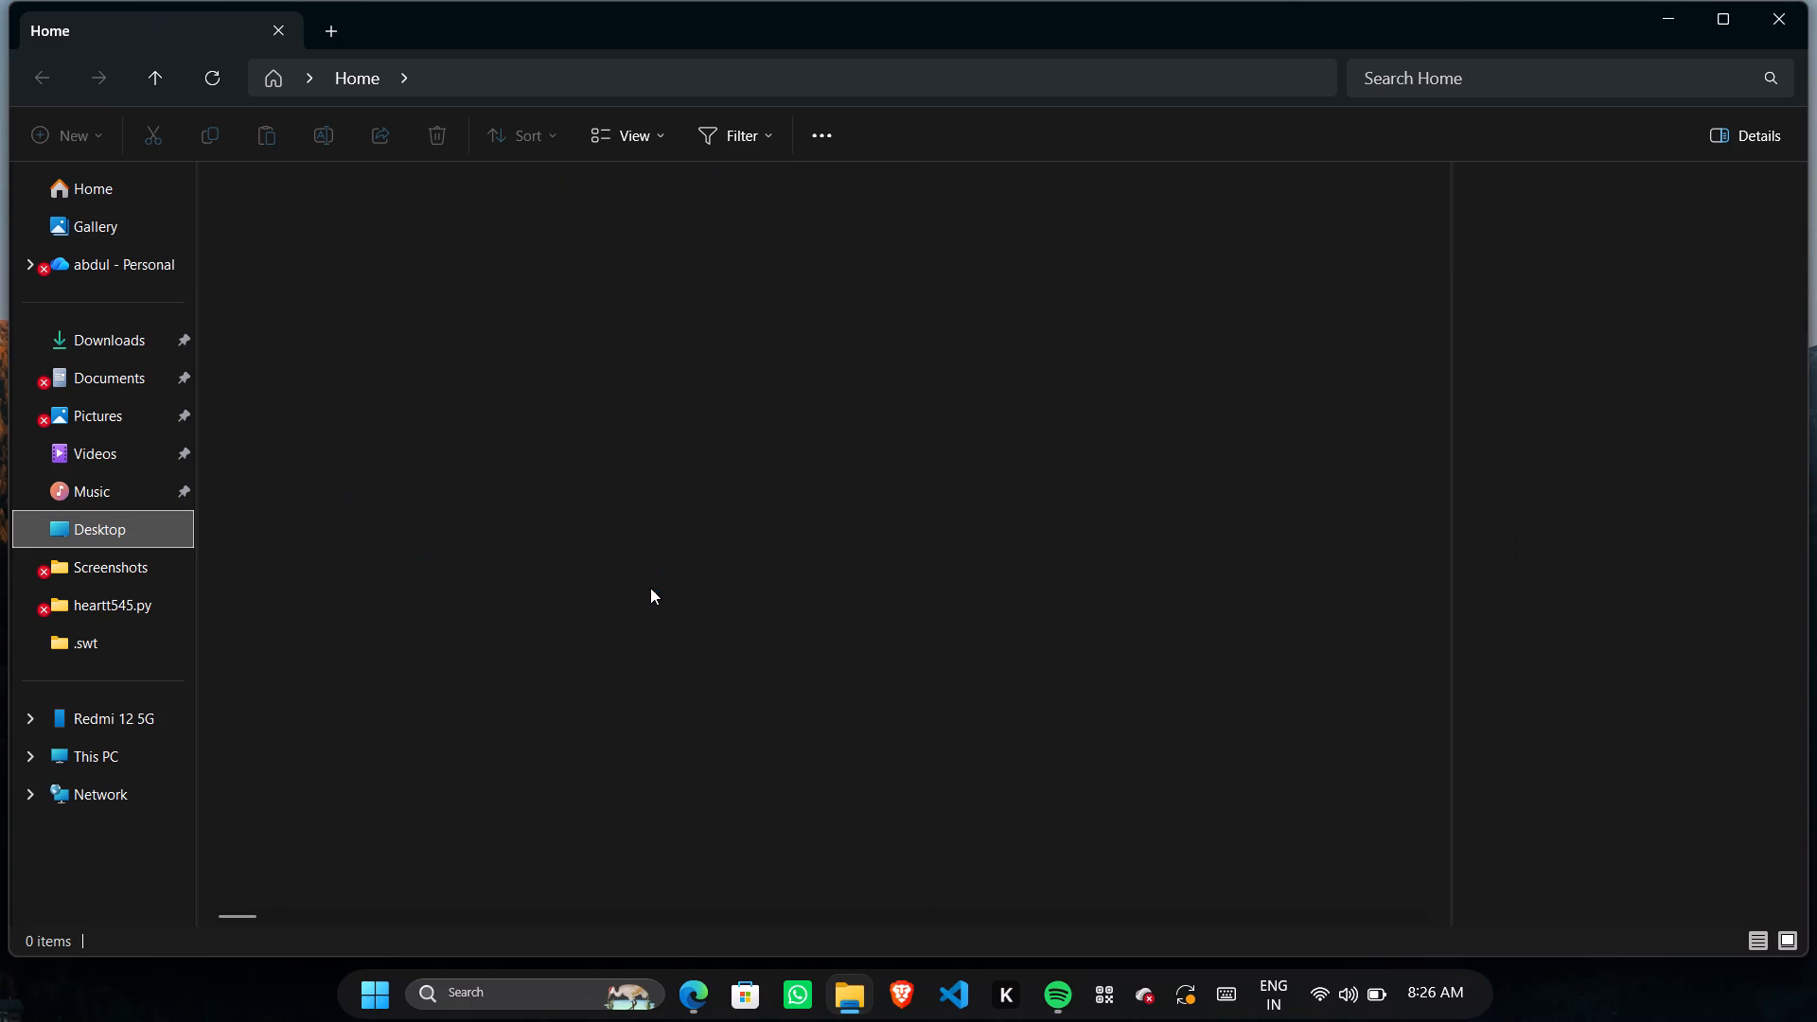
{"action": "left_click", "coordinate": [650, 588]}
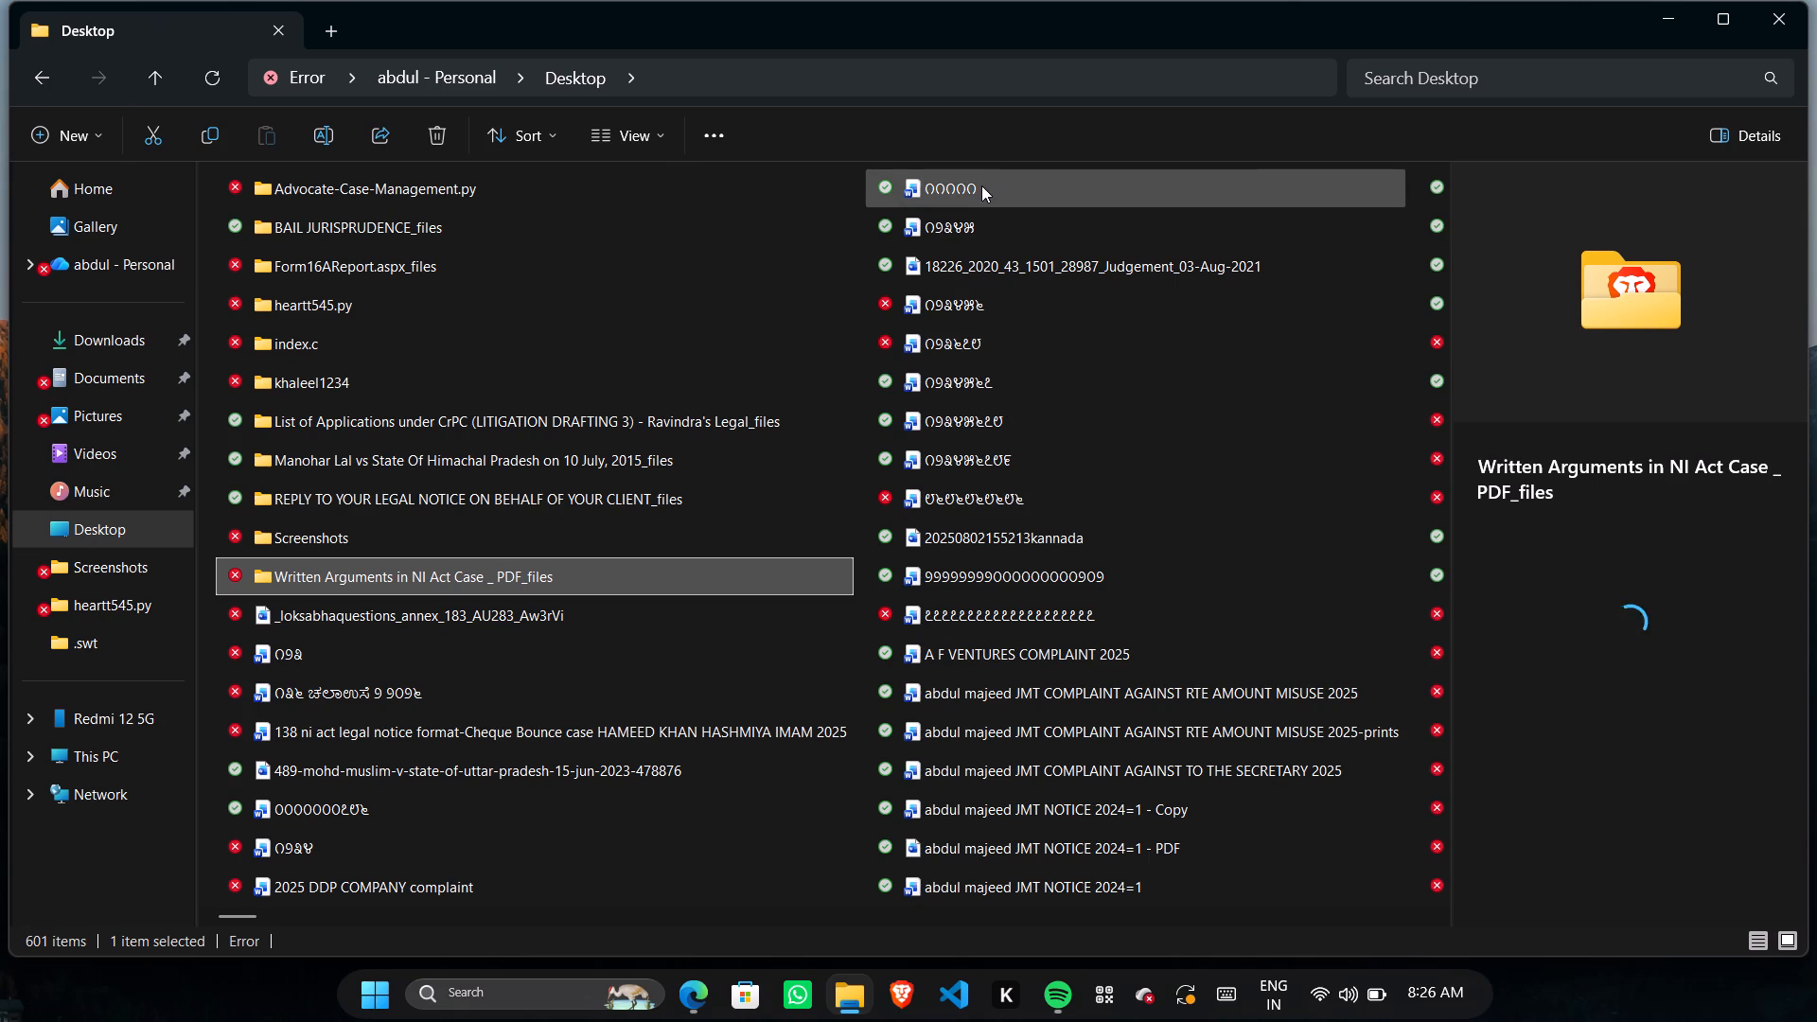
{"action": "double_click", "coordinate": [970, 228]}
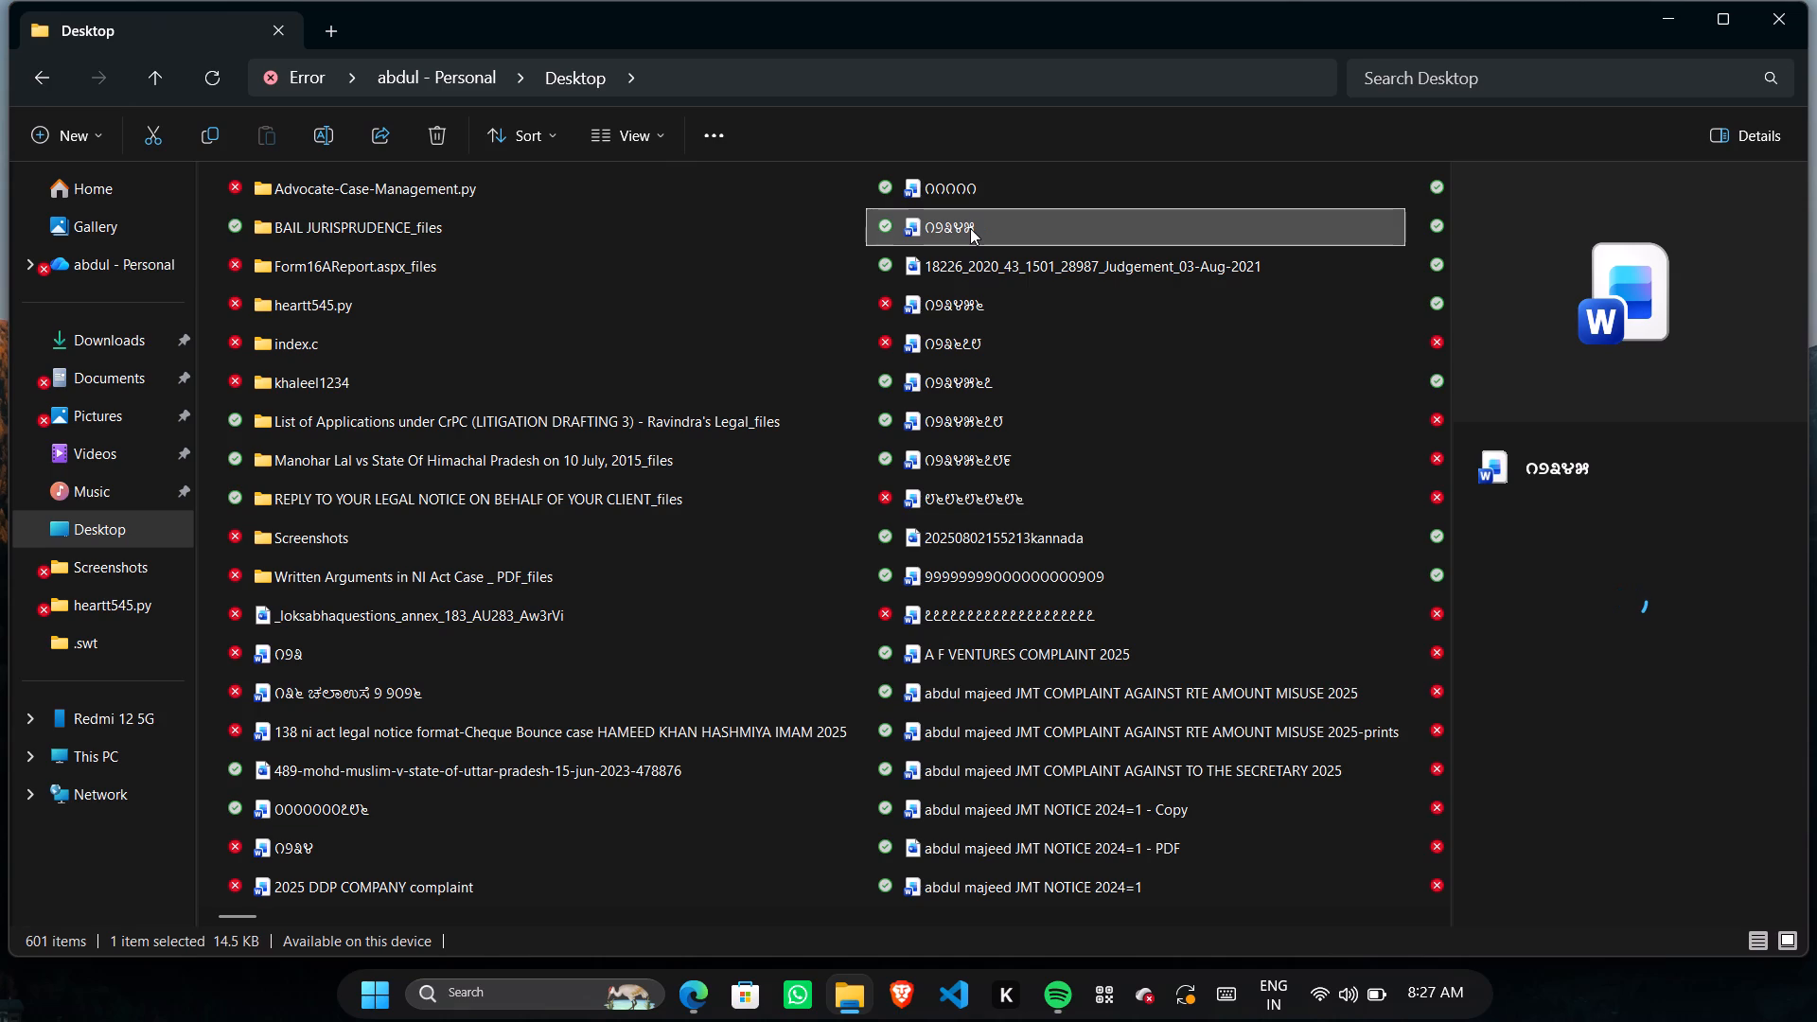
{"action": "left_click", "coordinate": [970, 228]}
{"action": "scroll", "coordinate": [970, 228], "scroll_direction": "right", "scroll_amount": 1}
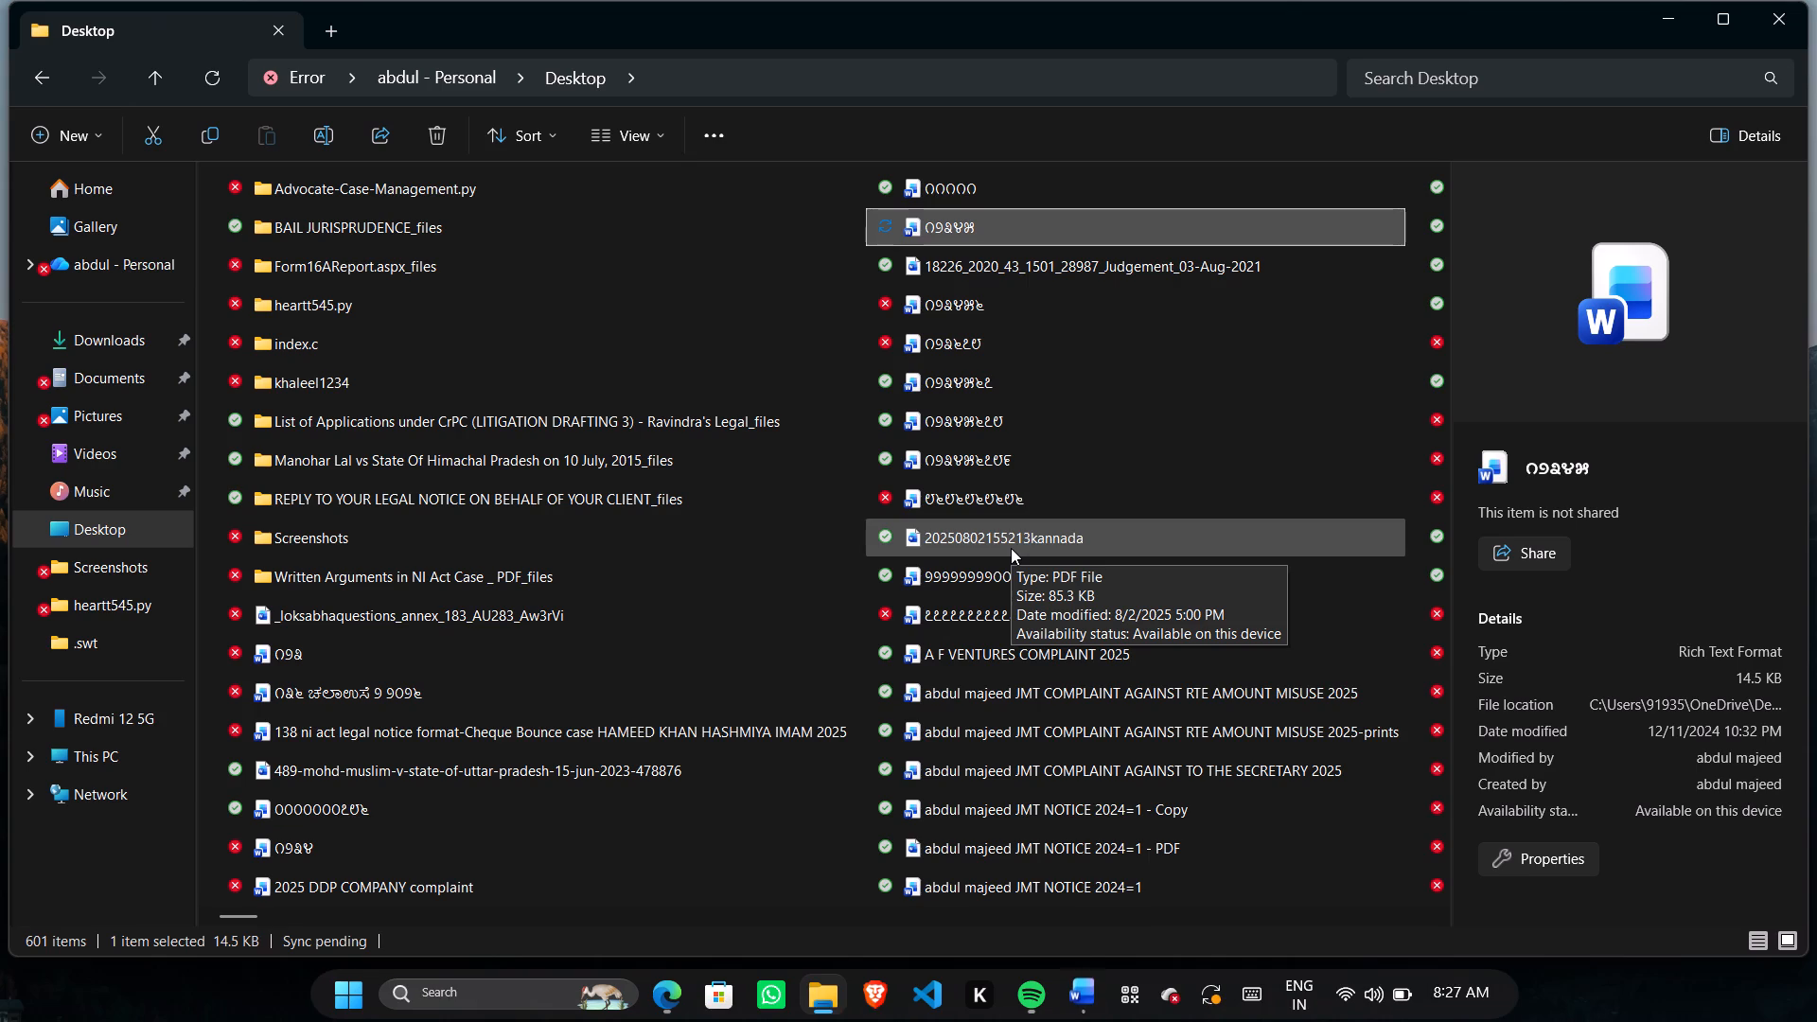
{"action": "left_click", "coordinate": [1080, 998]}
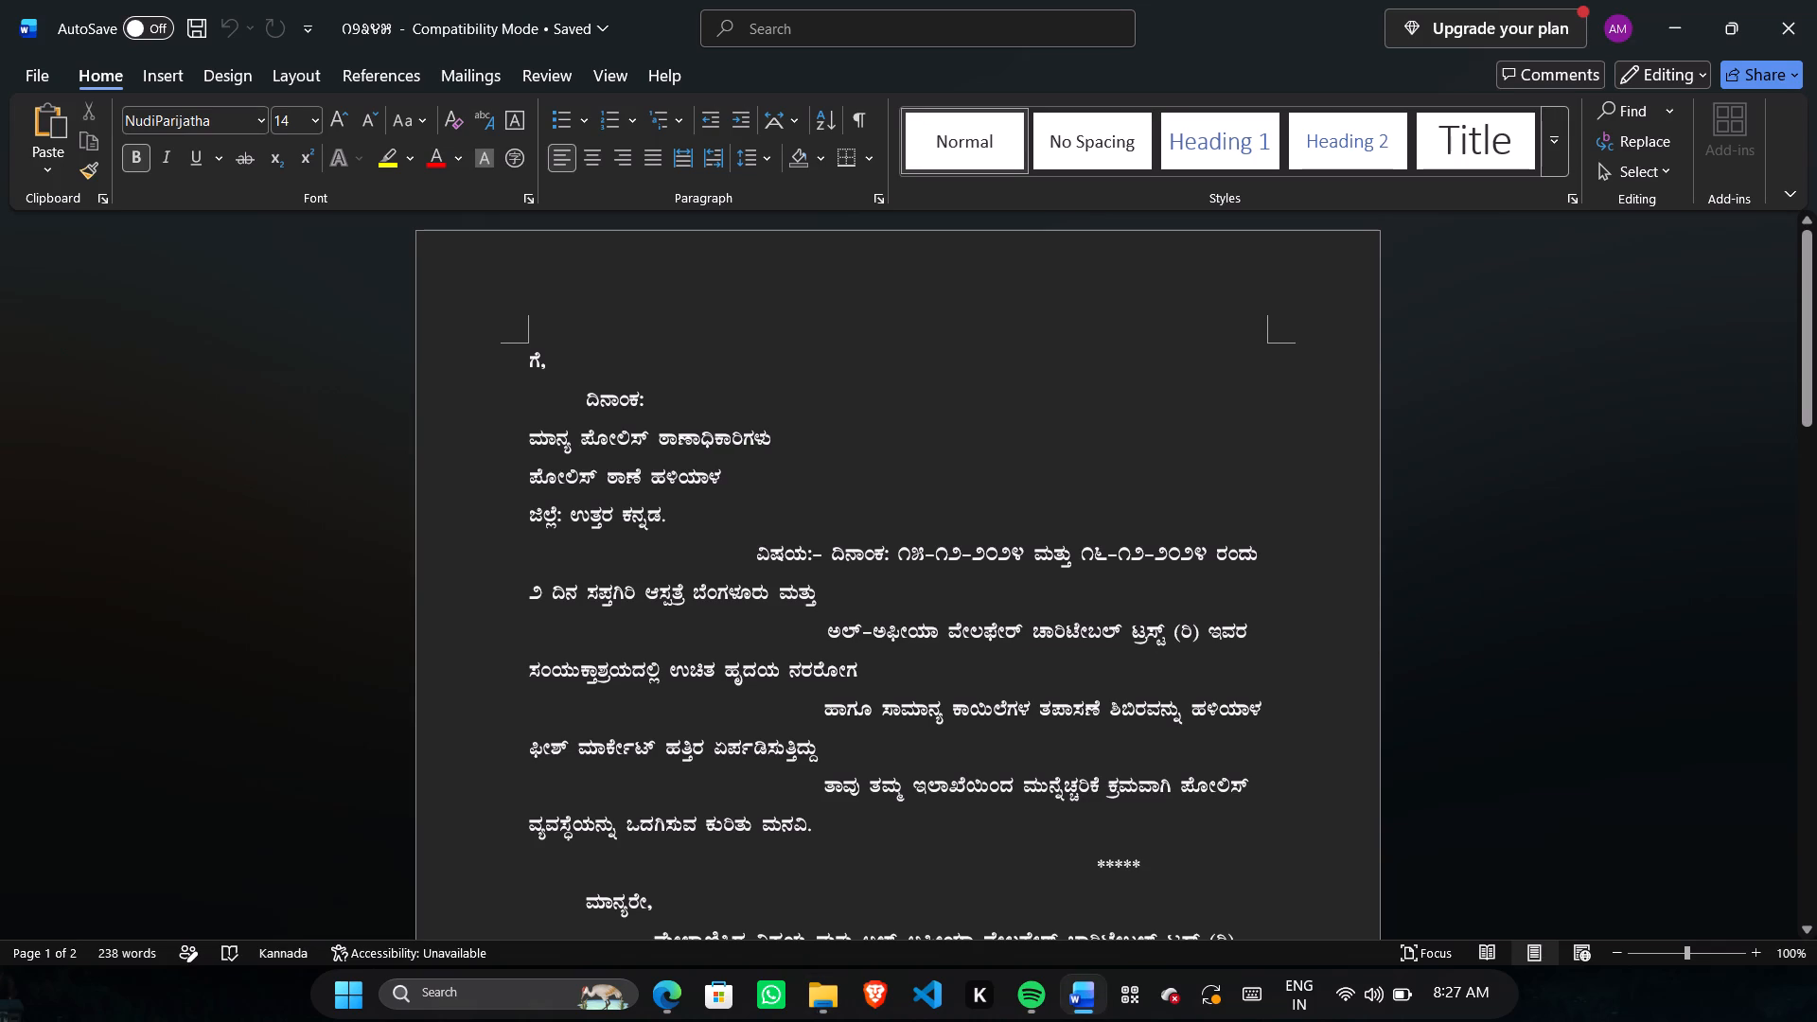
Replace the document's entire text with the copied paragraph about the complainant and the transport agreement.
{"action": "key", "text": "ctrl+a"}
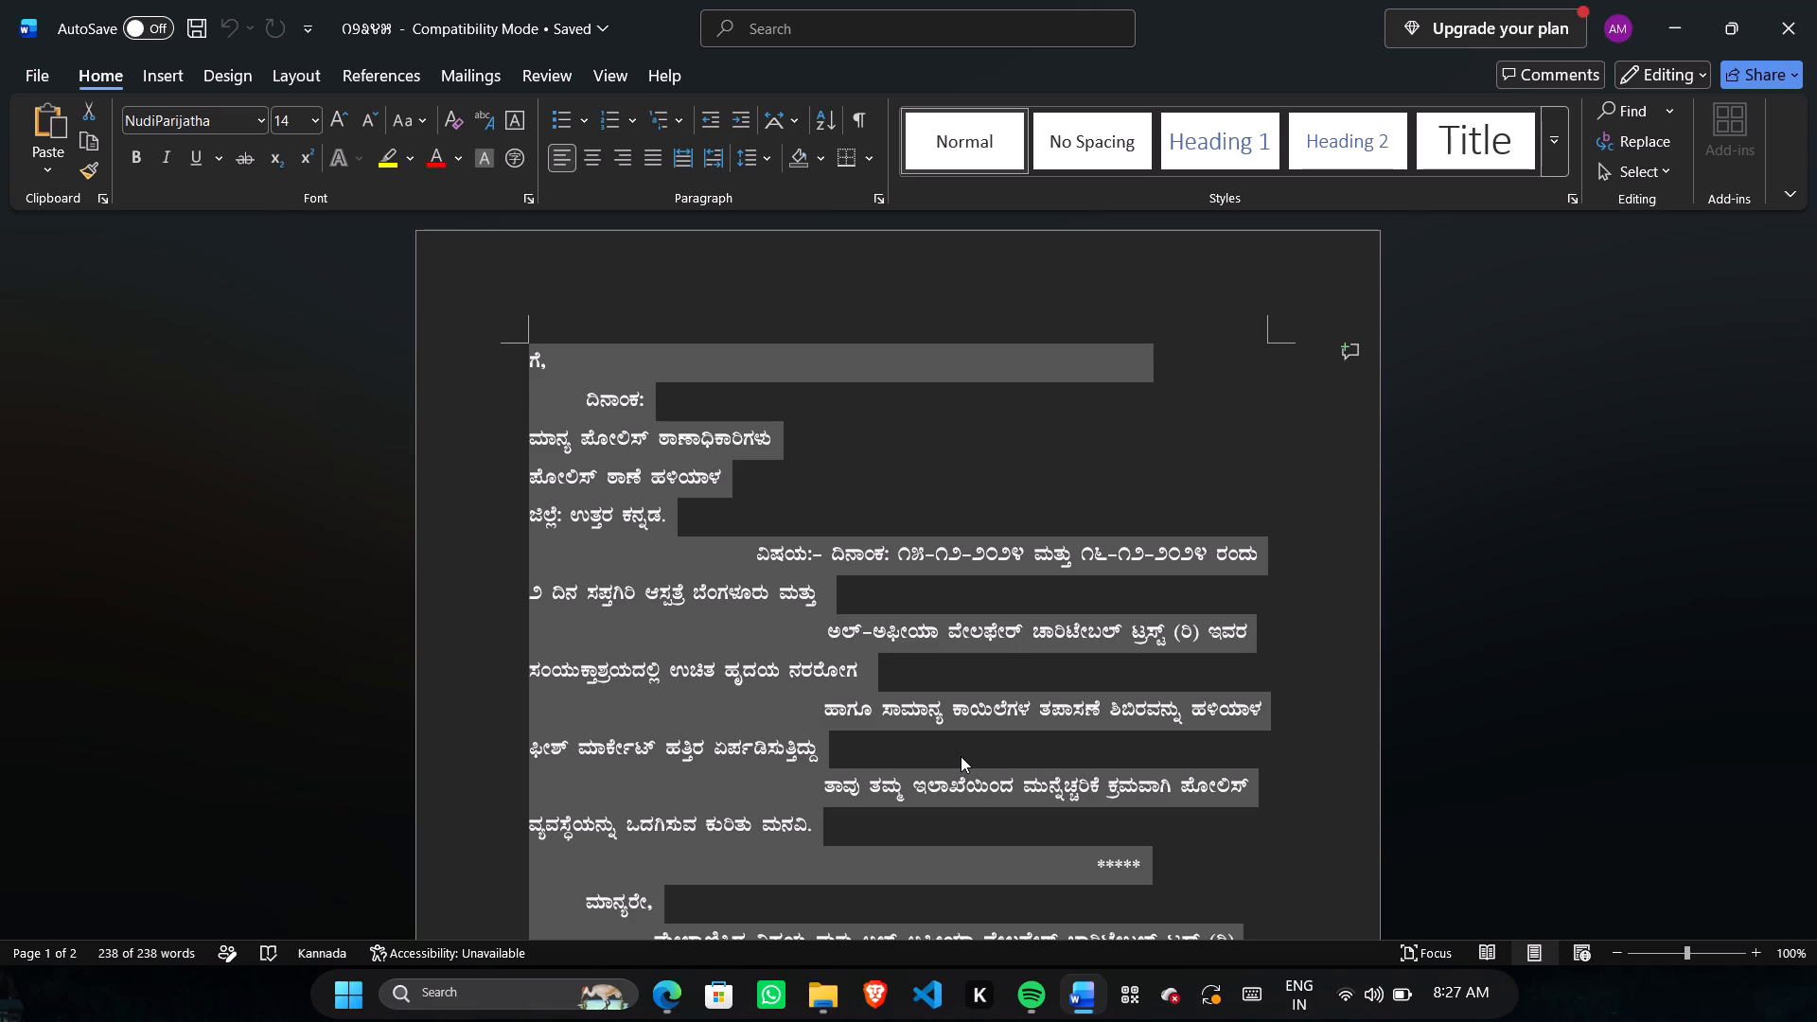
{"action": "key", "text": "Delete"}
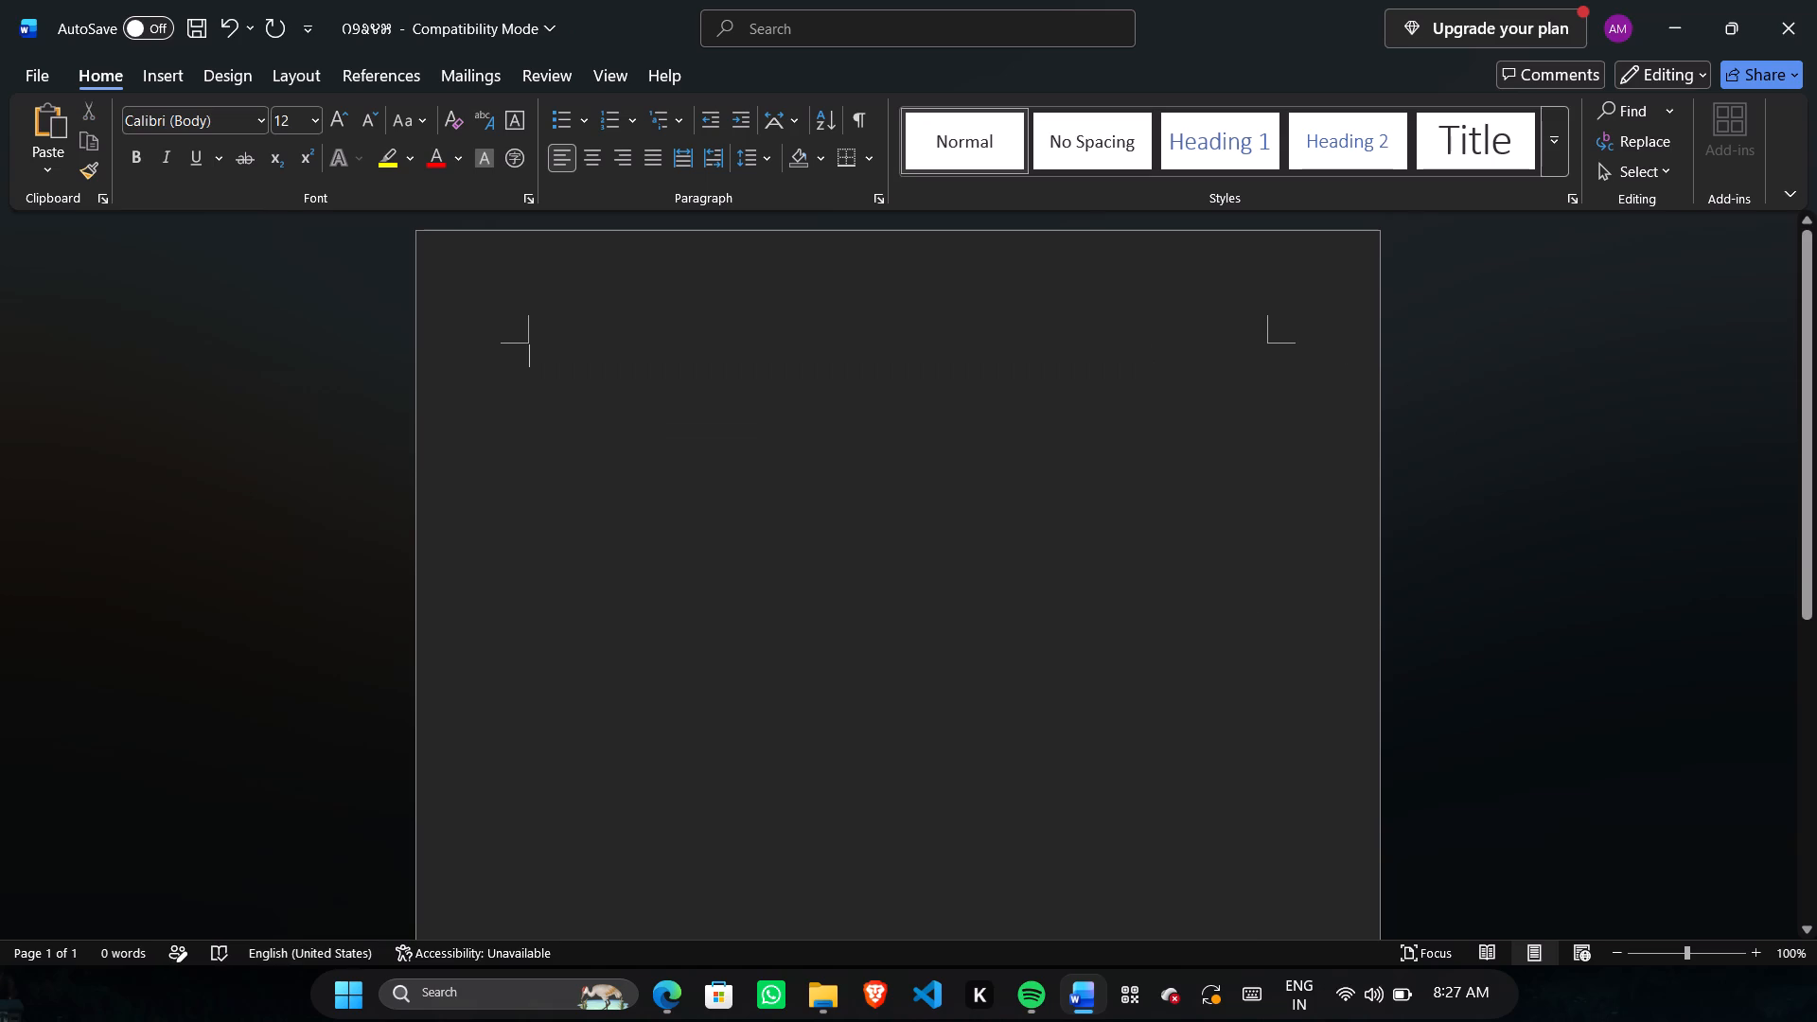
{"action": "key", "text": "ctrl+v"}
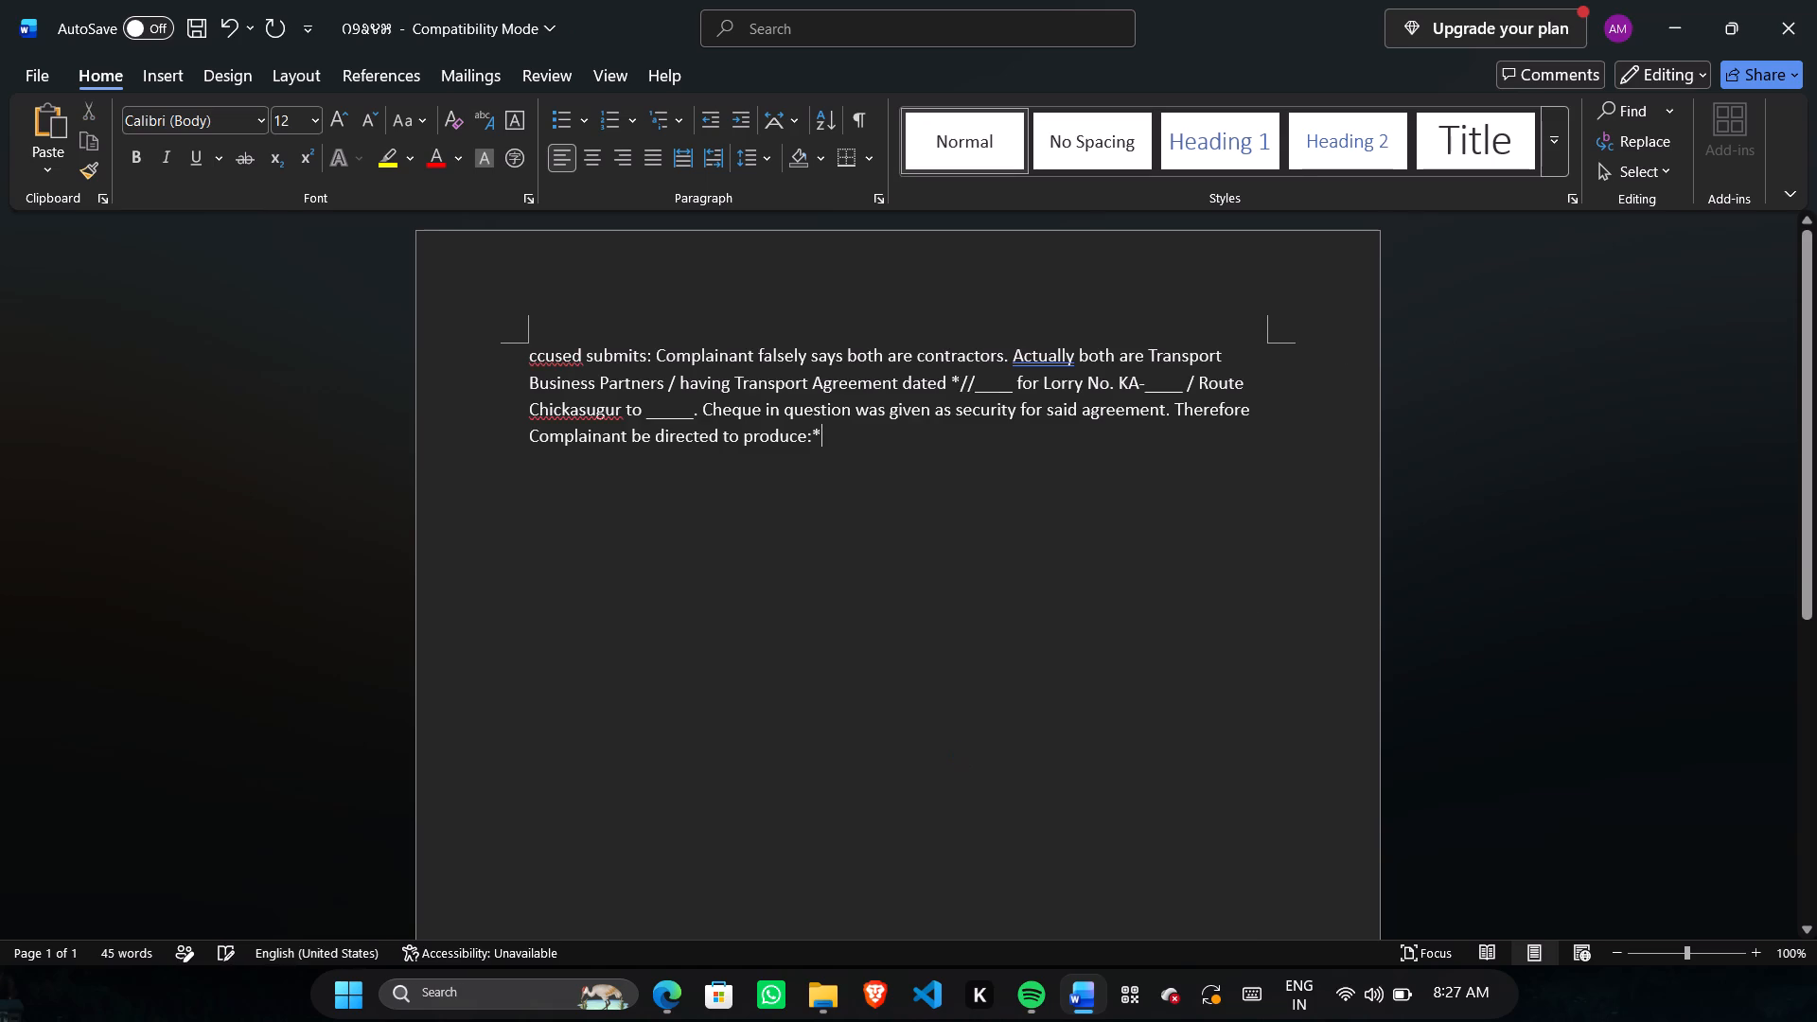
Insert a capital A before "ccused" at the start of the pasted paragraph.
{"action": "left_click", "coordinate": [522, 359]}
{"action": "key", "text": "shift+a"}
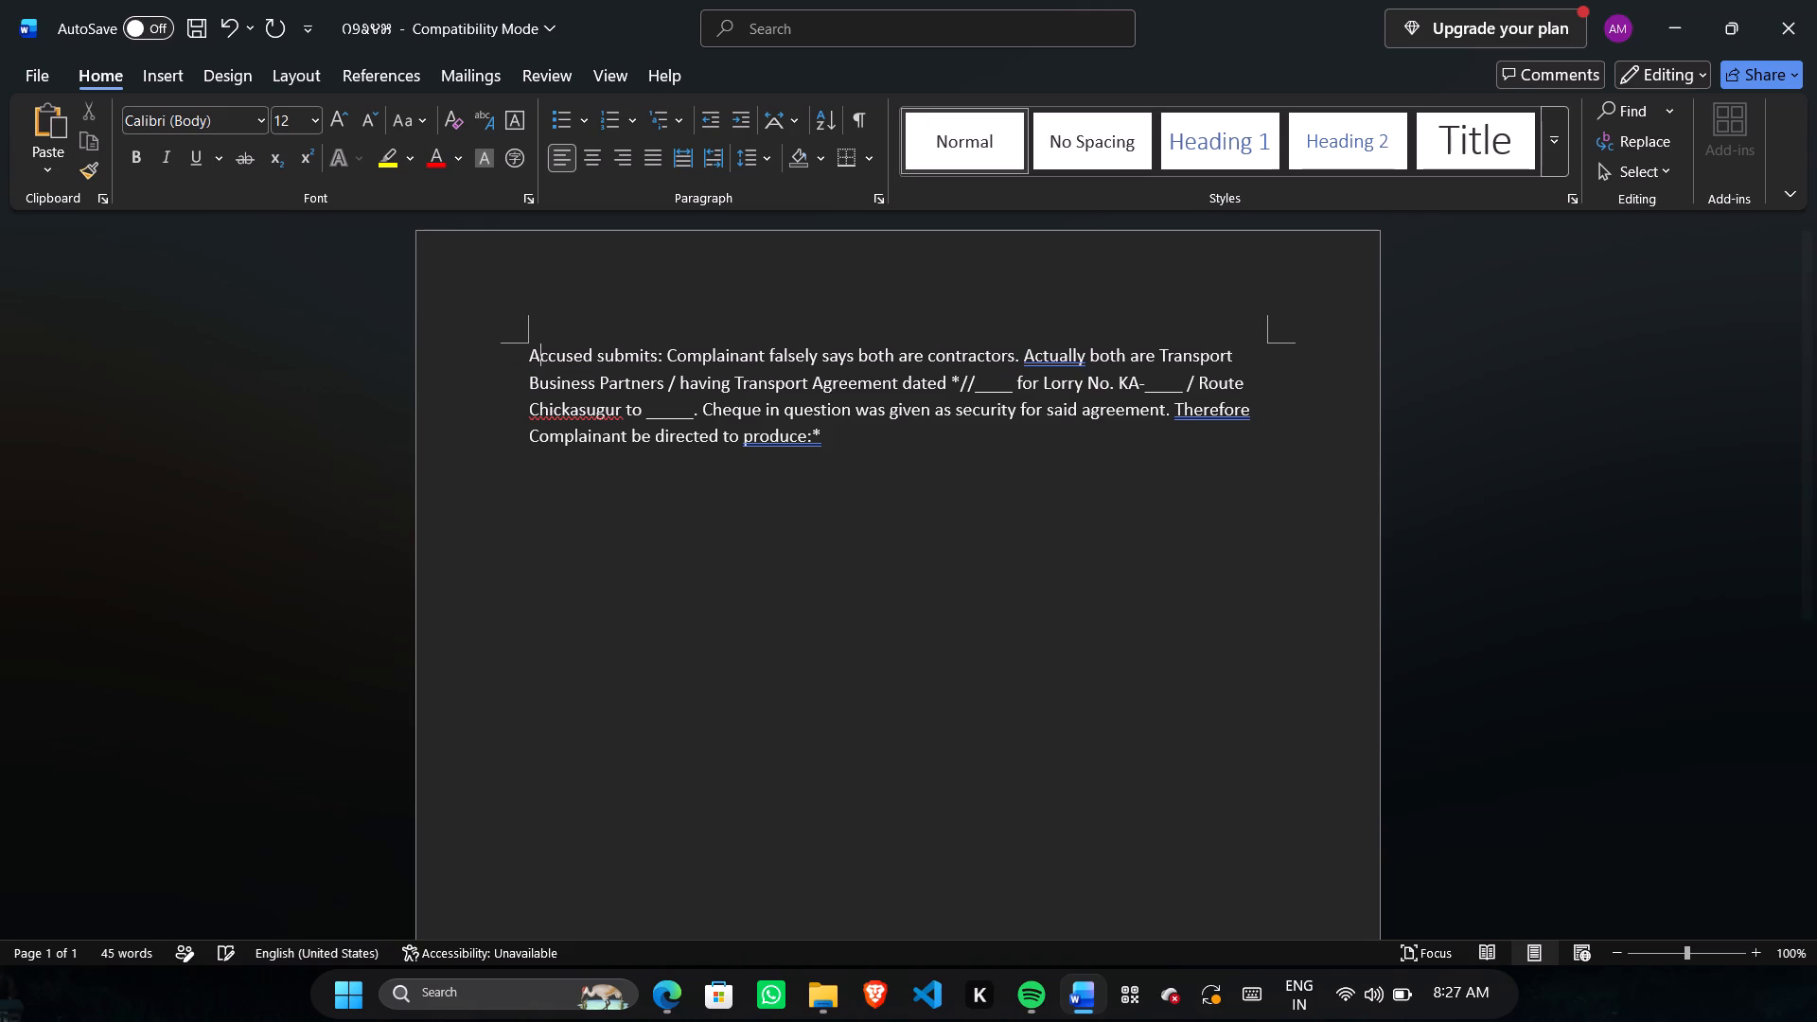
Delete the opening words "Accused submits:" so the paragraph starts with "Complainant falsely says".
{"action": "key", "text": "Left"}
{"action": "key", "text": "Delete"}
{"action": "key", "text": "Delete"}
{"action": "key", "text": "Delete"}
{"action": "key", "text": "Delete"}
{"action": "key", "text": "Delete"}
{"action": "key", "text": "Delete"}
{"action": "key", "text": "Delete"}
{"action": "key", "text": "Delete"}
{"action": "key", "text": "Delete"}
{"action": "key", "text": "Delete"}
{"action": "key", "text": "Delete"}
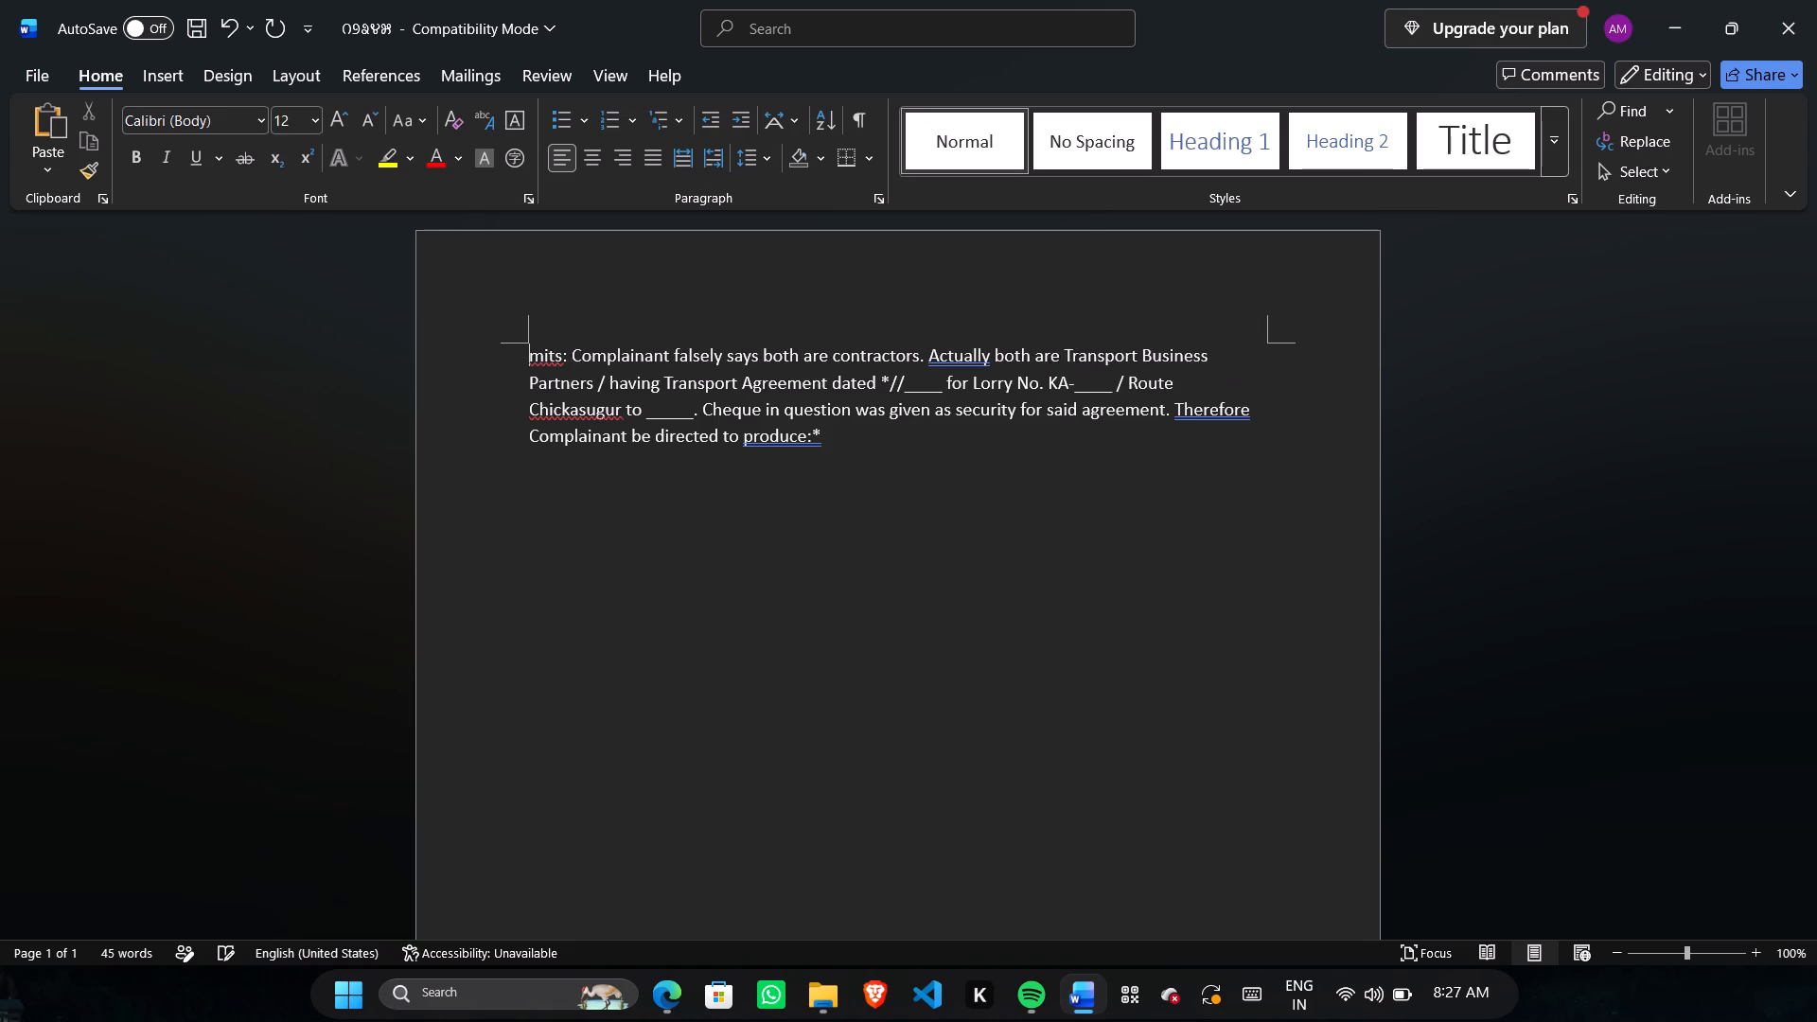
{"action": "key", "text": "Delete"}
{"action": "key", "text": "Delete"}
{"action": "key", "text": "Delete"}
{"action": "key", "text": "Delete"}
{"action": "key", "text": "Delete"}
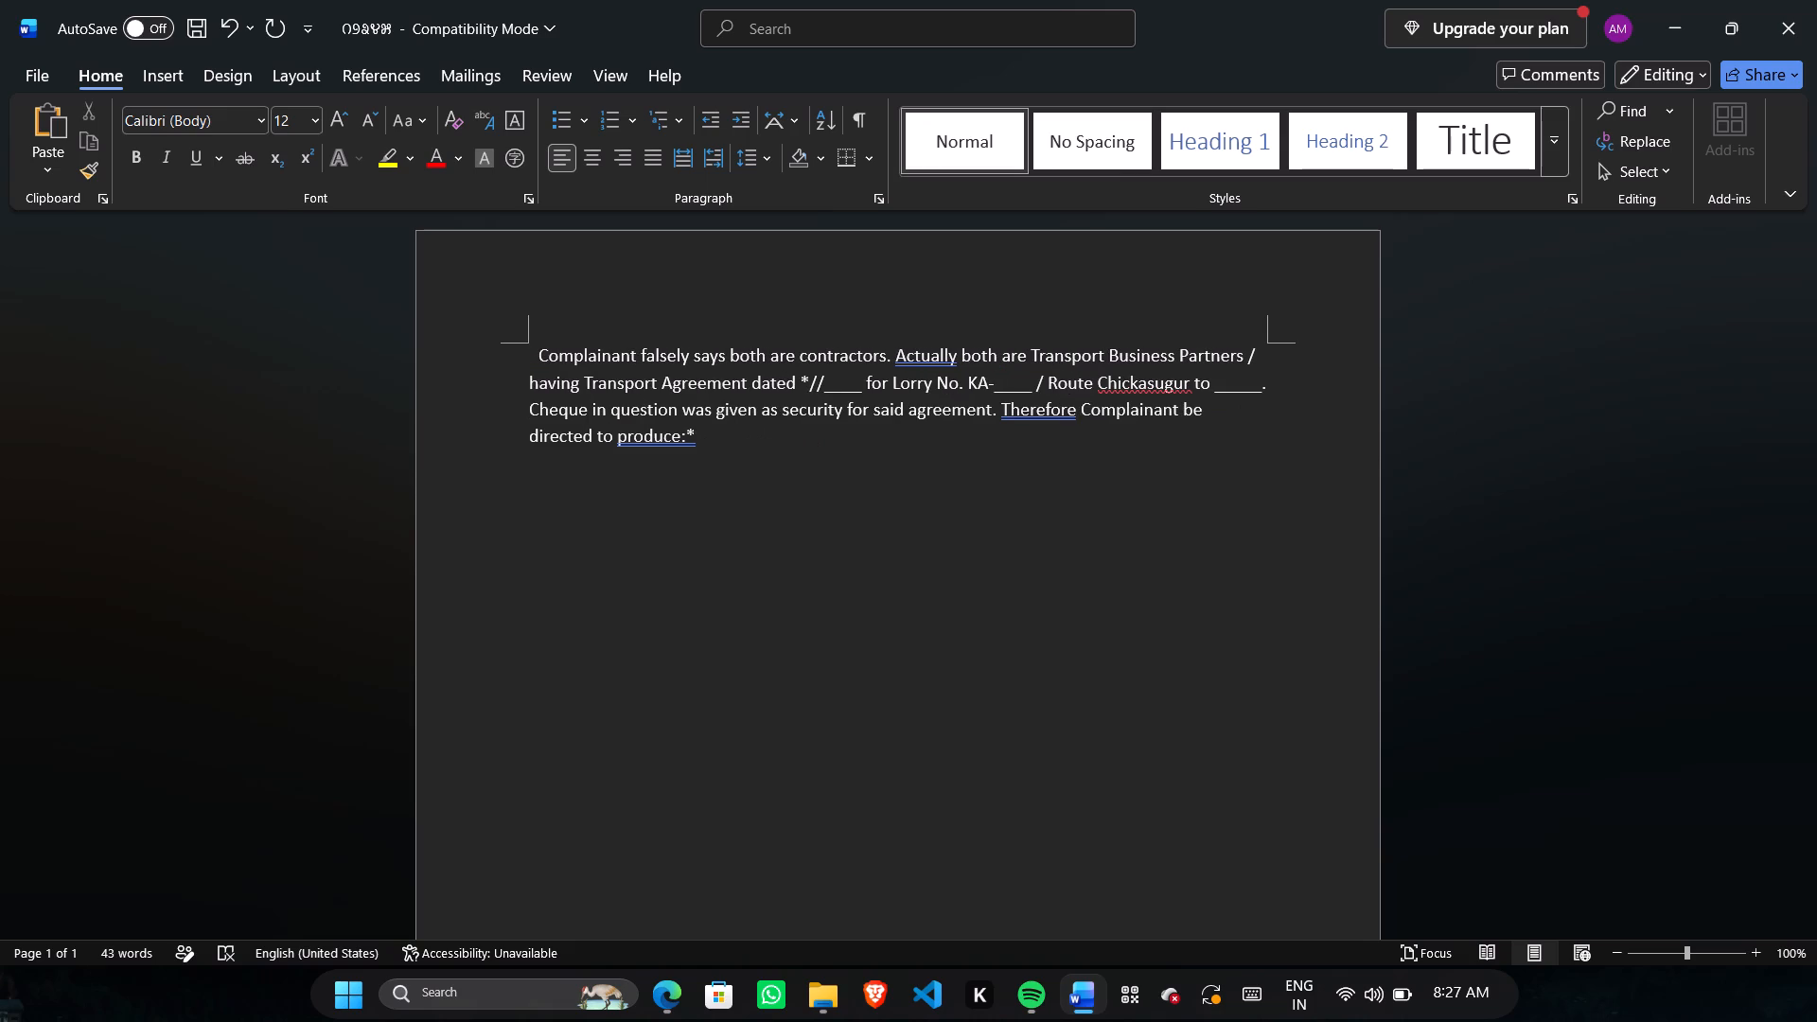
Justify the whole paragraph and set its font size to 14.
{"action": "key", "text": "shift+Down"}
{"action": "key", "text": "shift+Down"}
{"action": "key", "text": "shift+Down"}
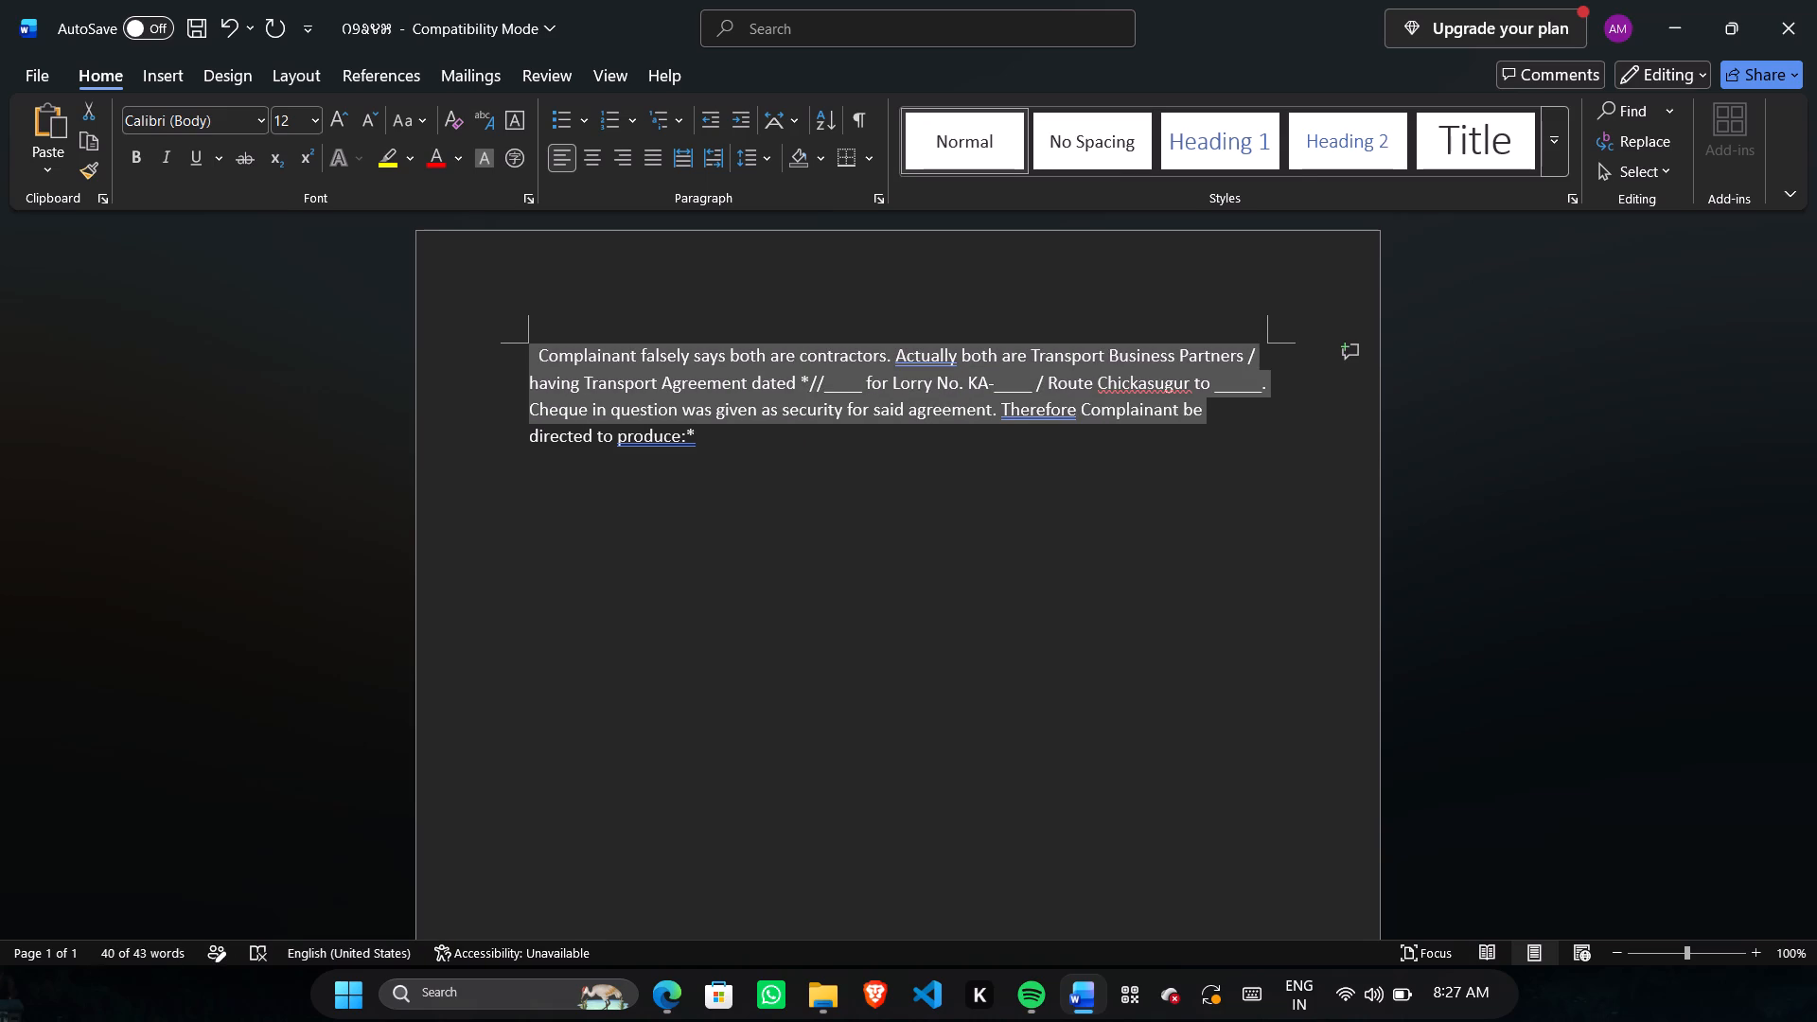
{"action": "key", "text": "shift+Down"}
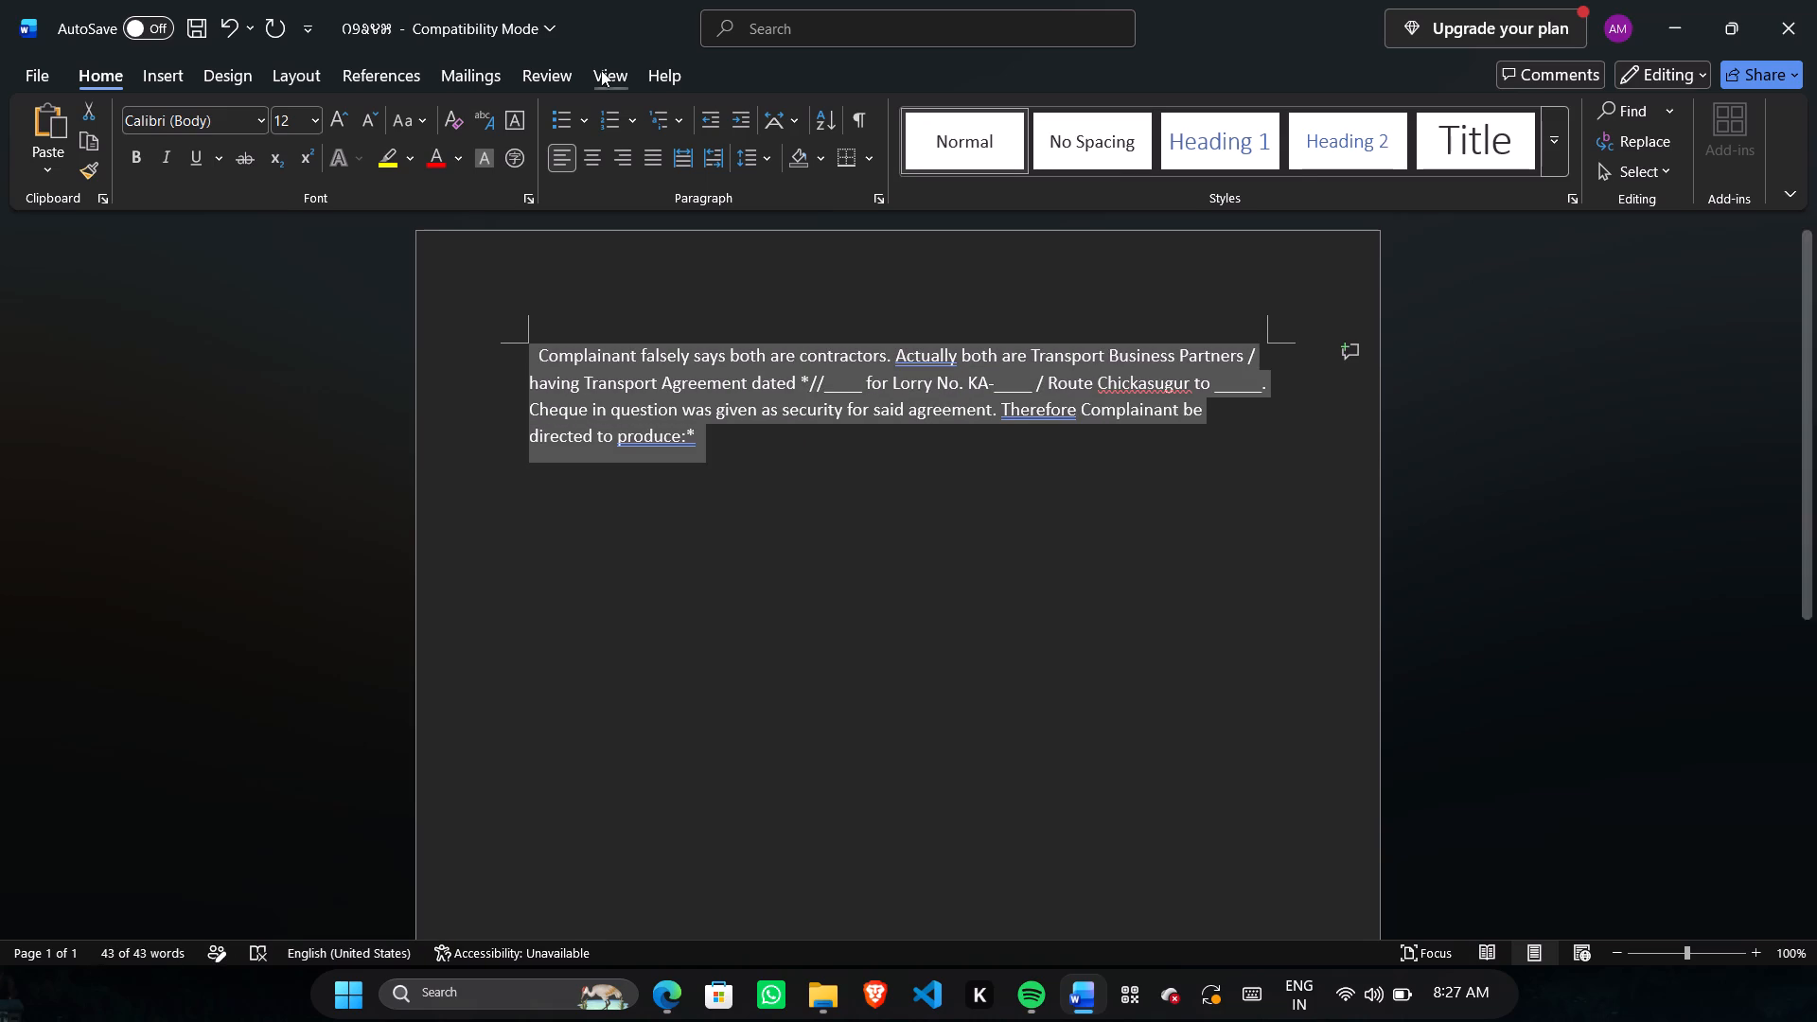
{"action": "left_click", "coordinate": [653, 167]}
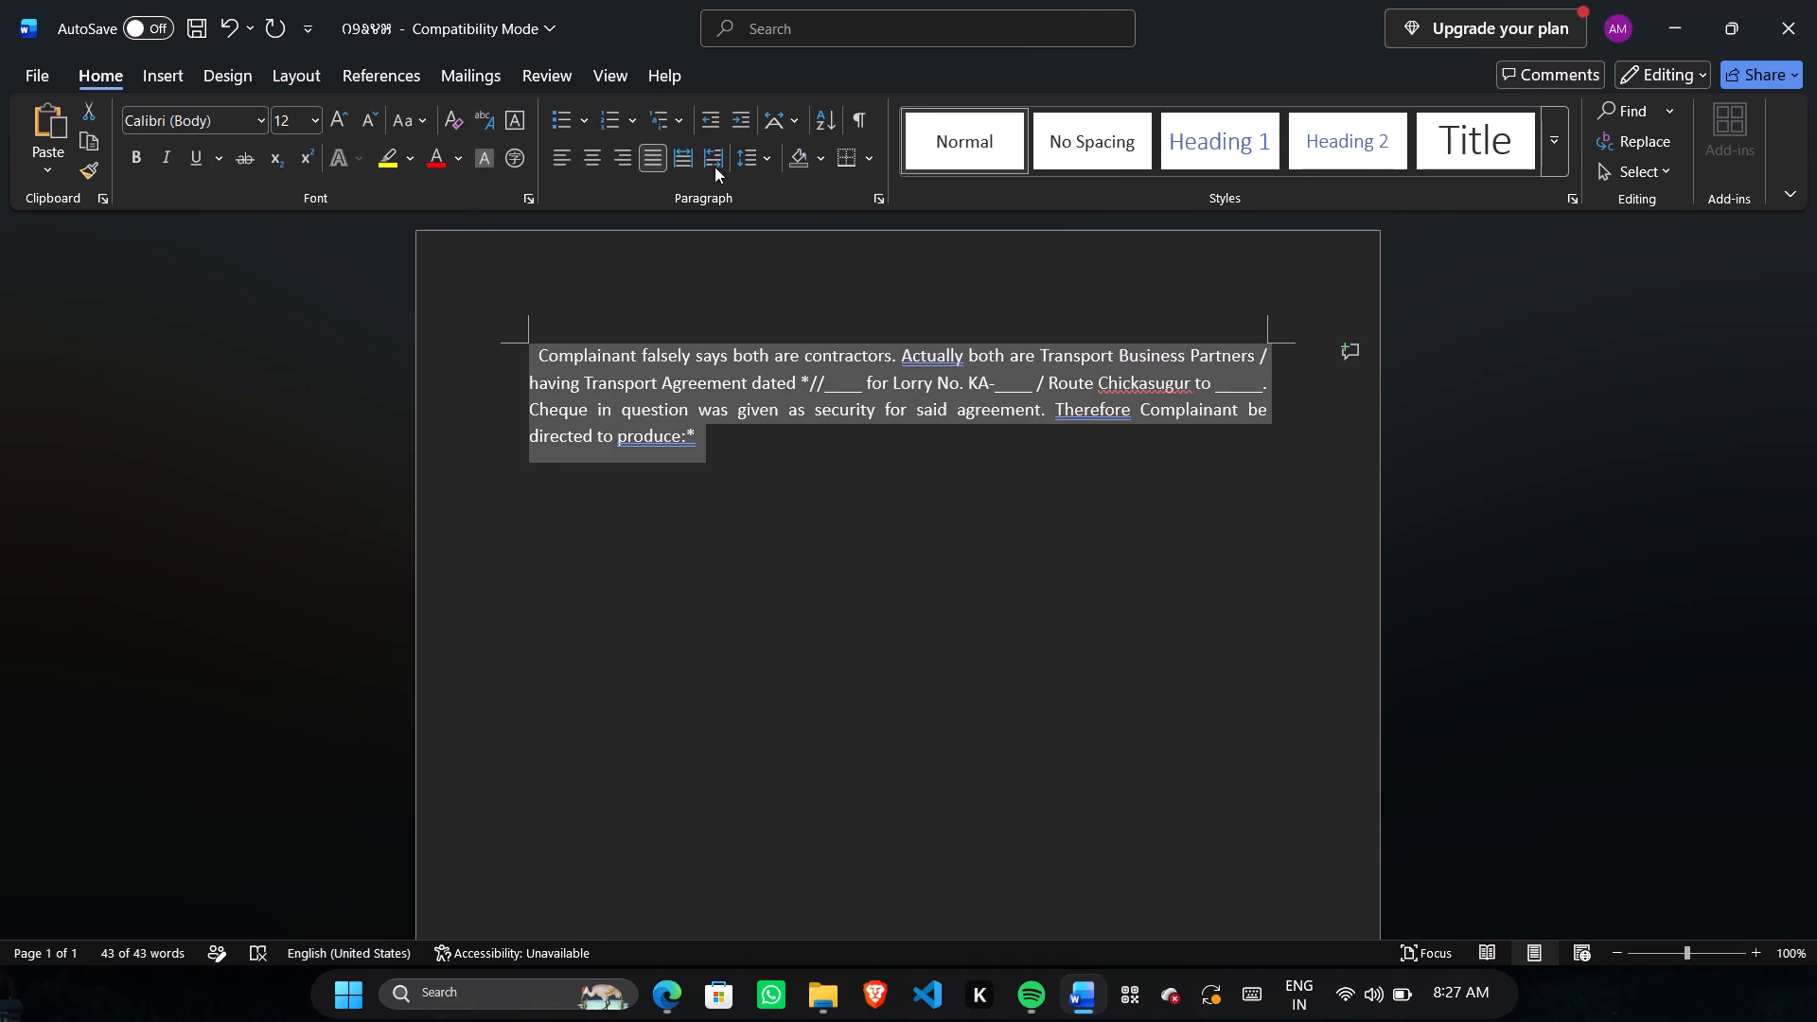
{"action": "scroll", "coordinate": [359, 149], "scroll_direction": "left", "scroll_amount": 1}
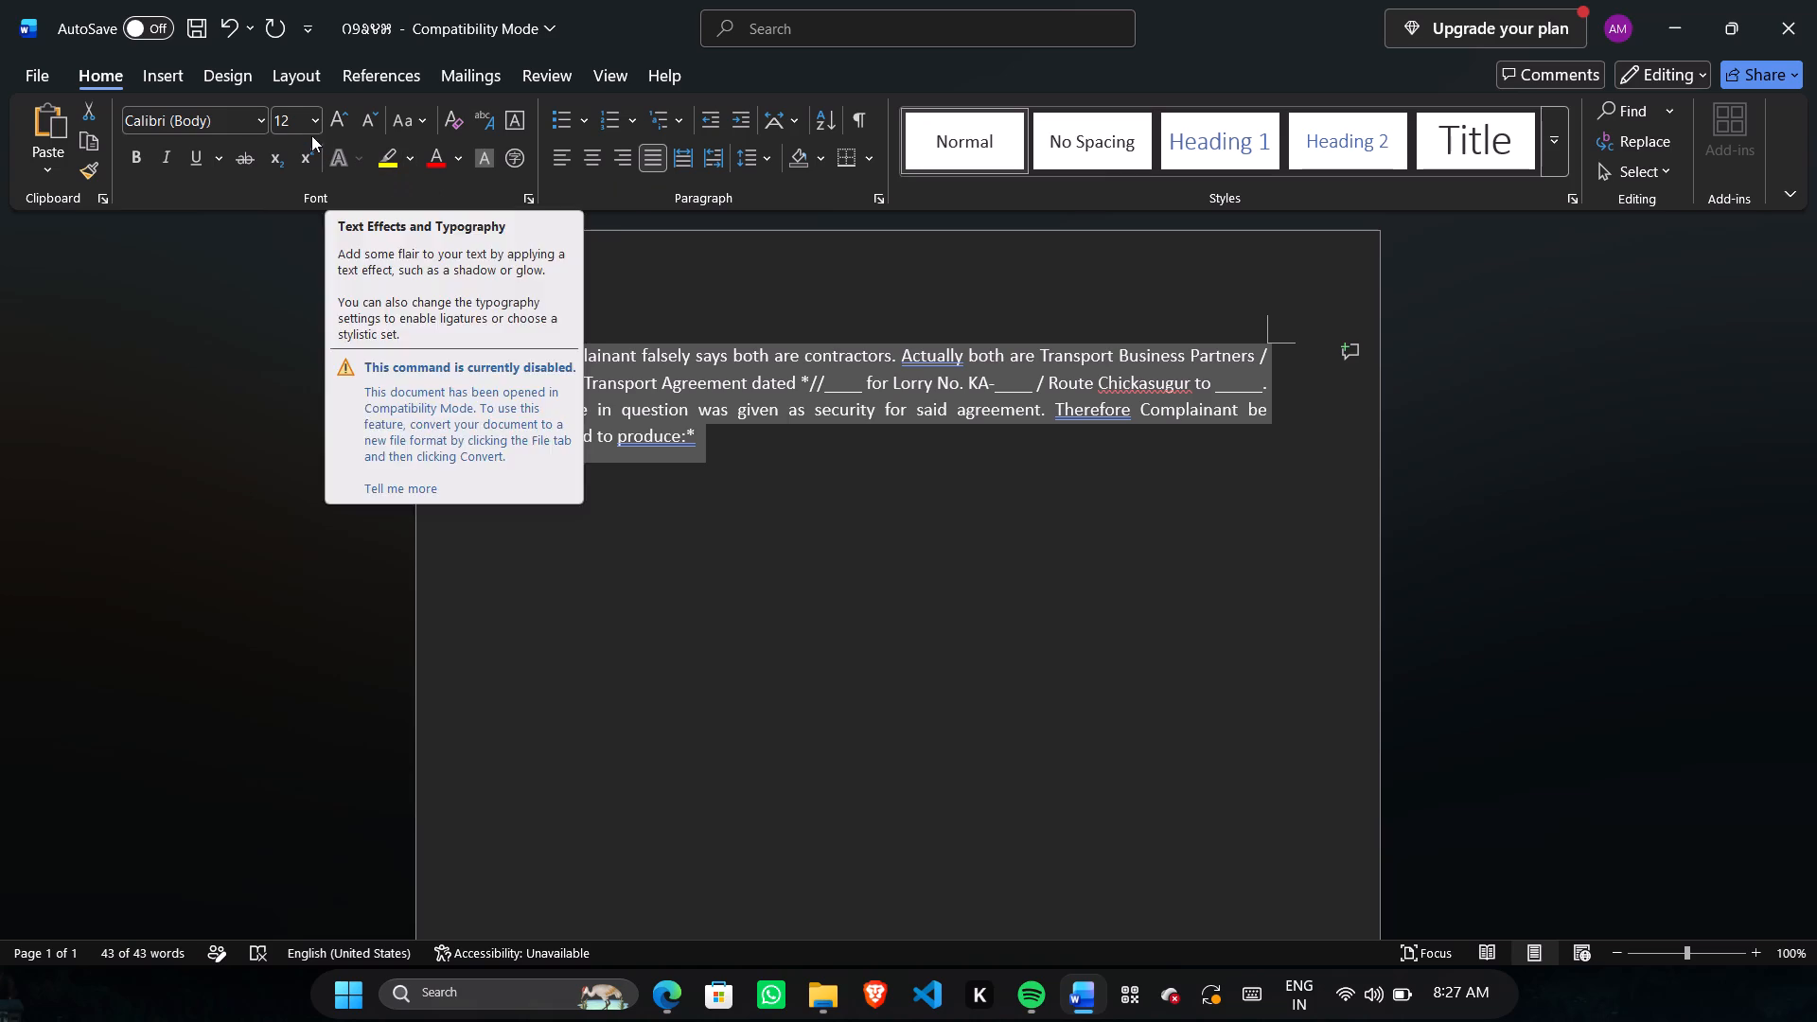
{"action": "left_click", "coordinate": [296, 120]}
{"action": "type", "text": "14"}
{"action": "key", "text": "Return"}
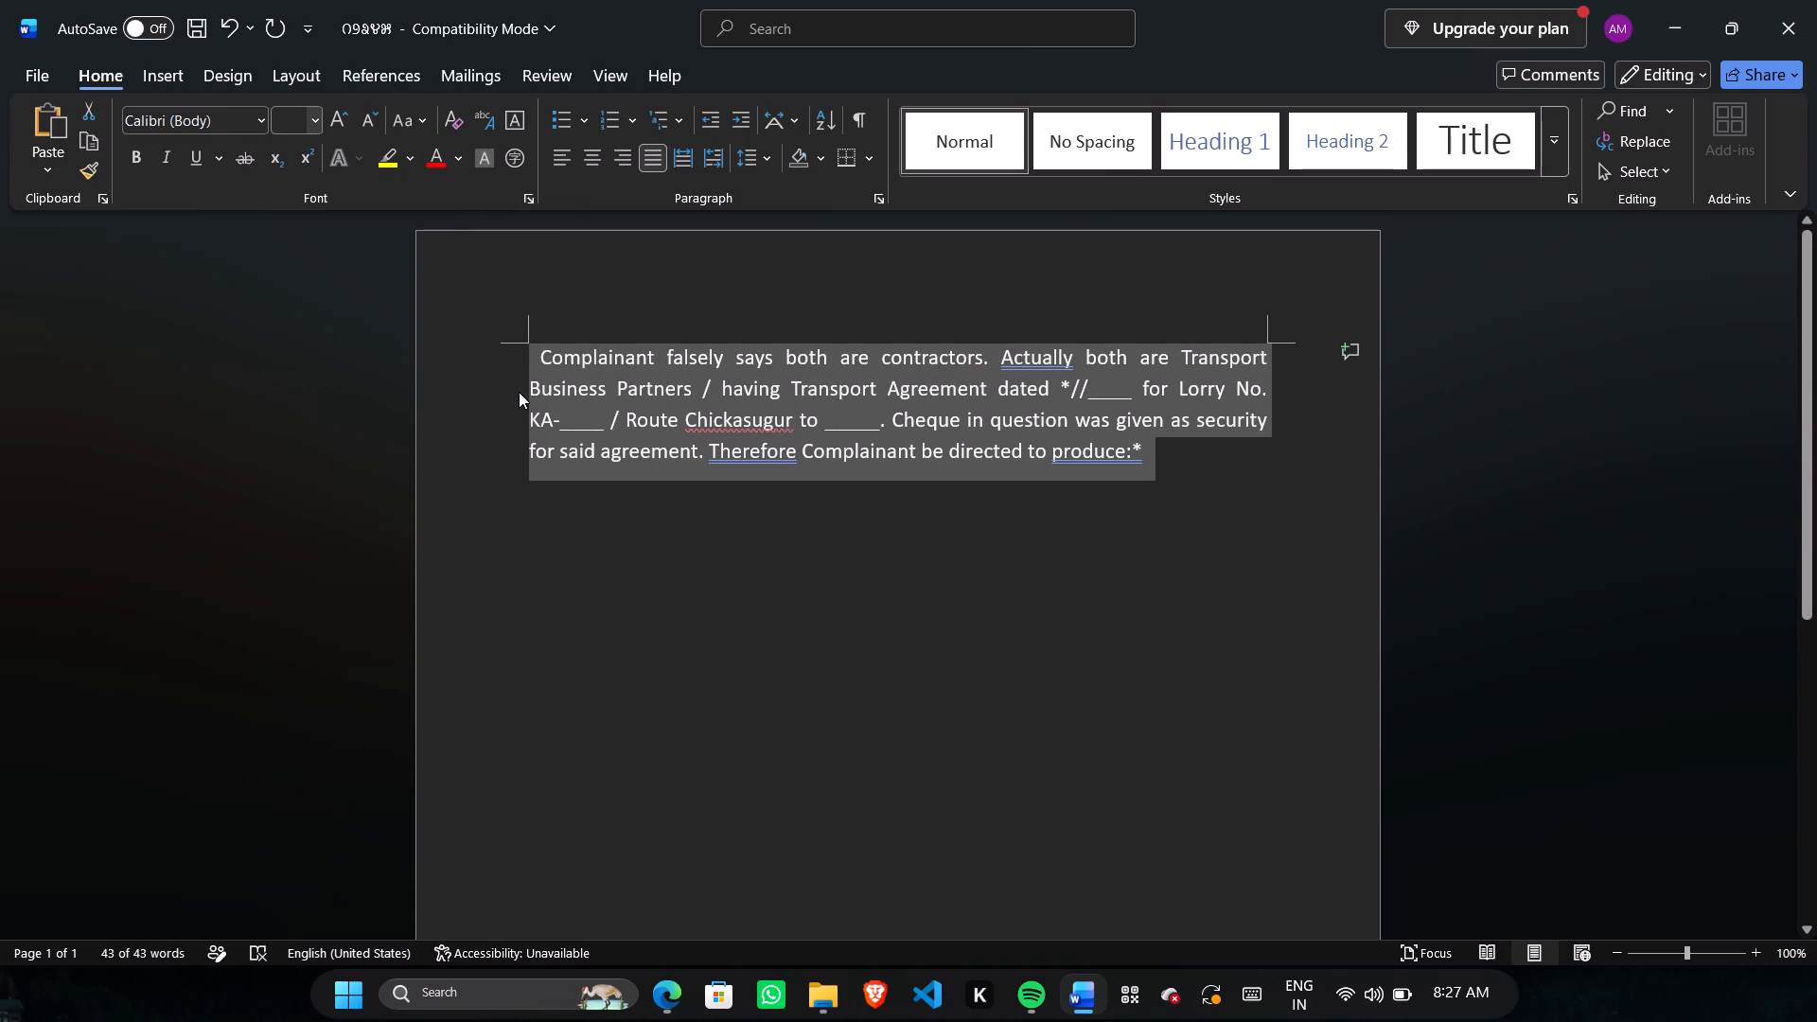
{"action": "left_click", "coordinate": [516, 395]}
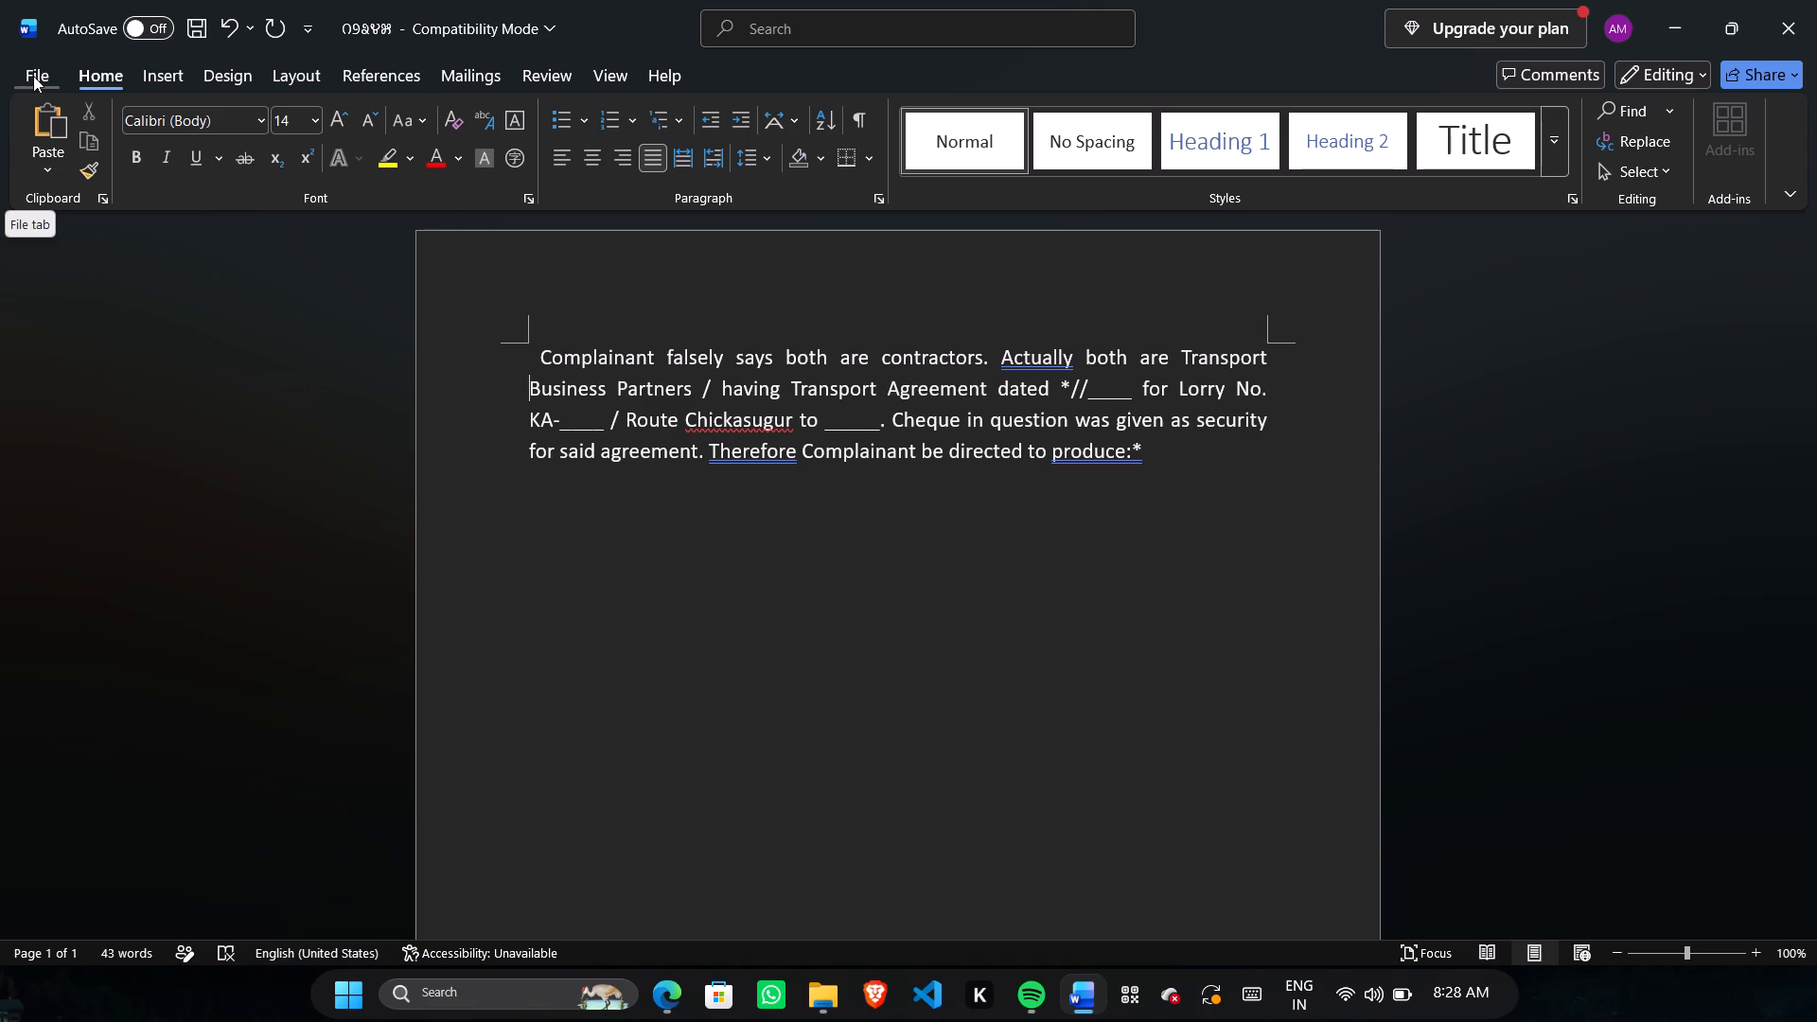
Save a Rich Text Format copy in the Desktop folder, named with the party's name followed by CHIKSUGUR N I ACT 138.
{"action": "left_click", "coordinate": [33, 76]}
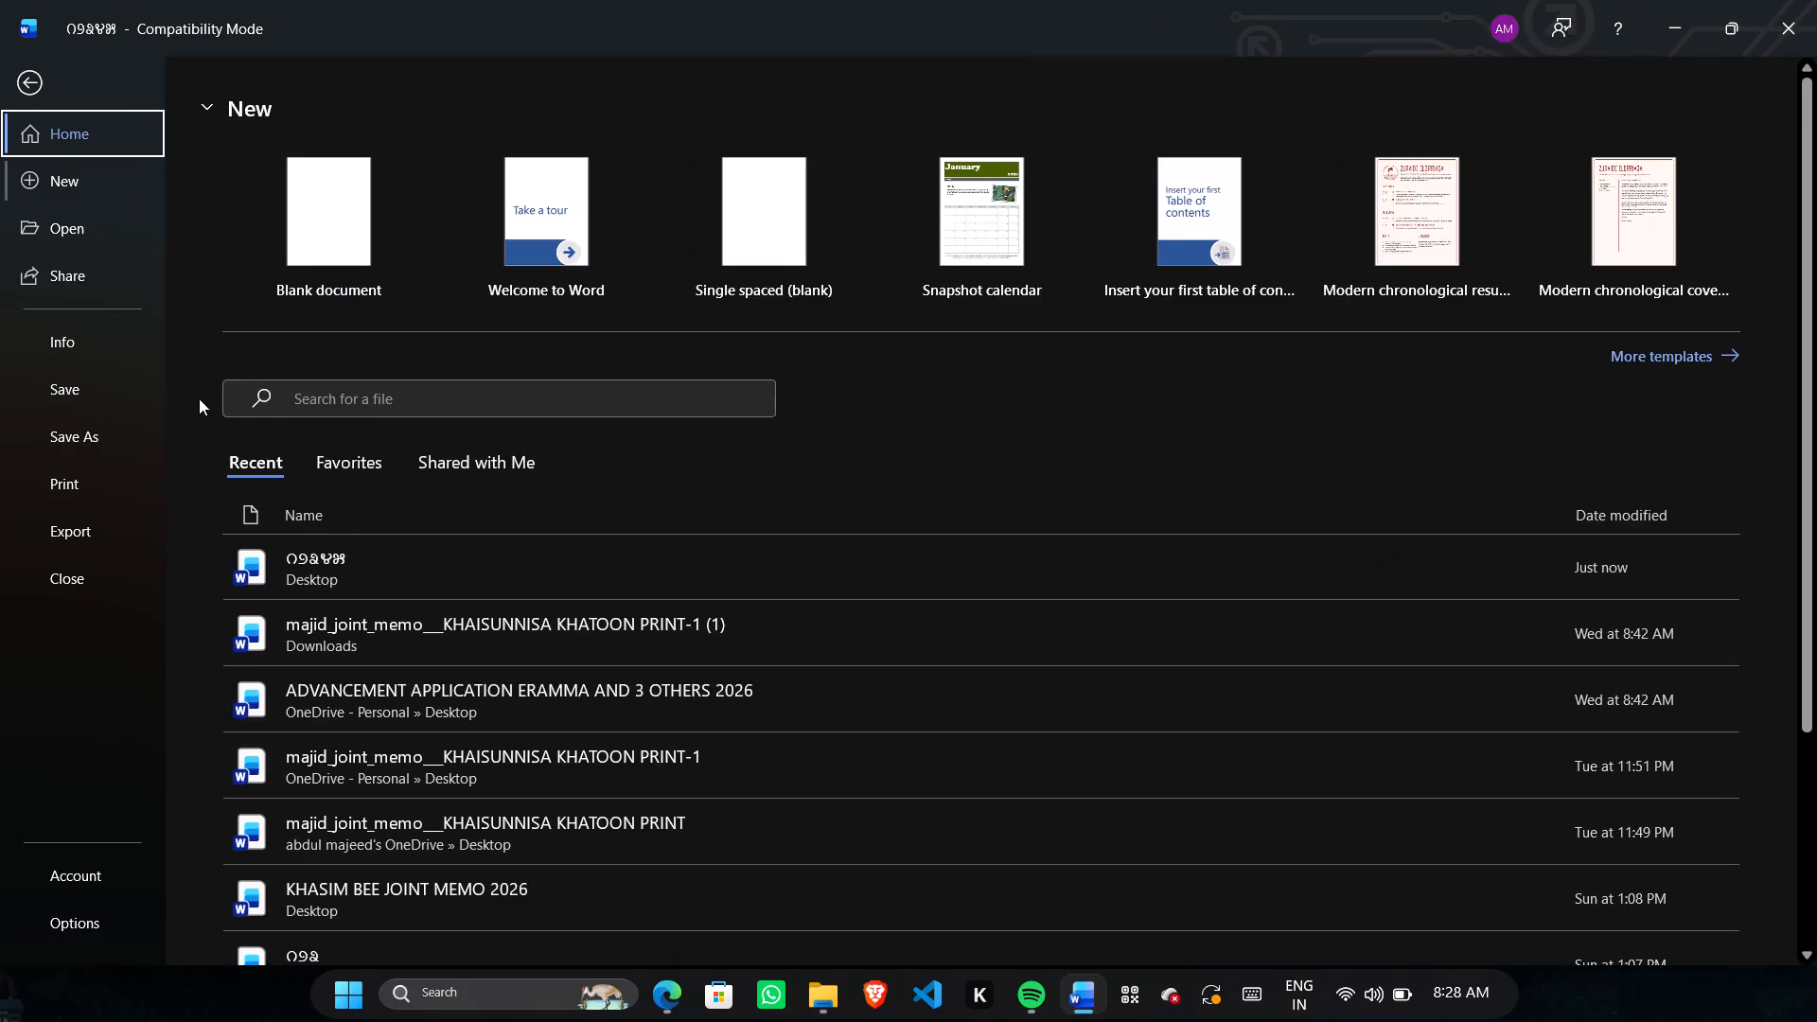
{"action": "left_click", "coordinate": [98, 447]}
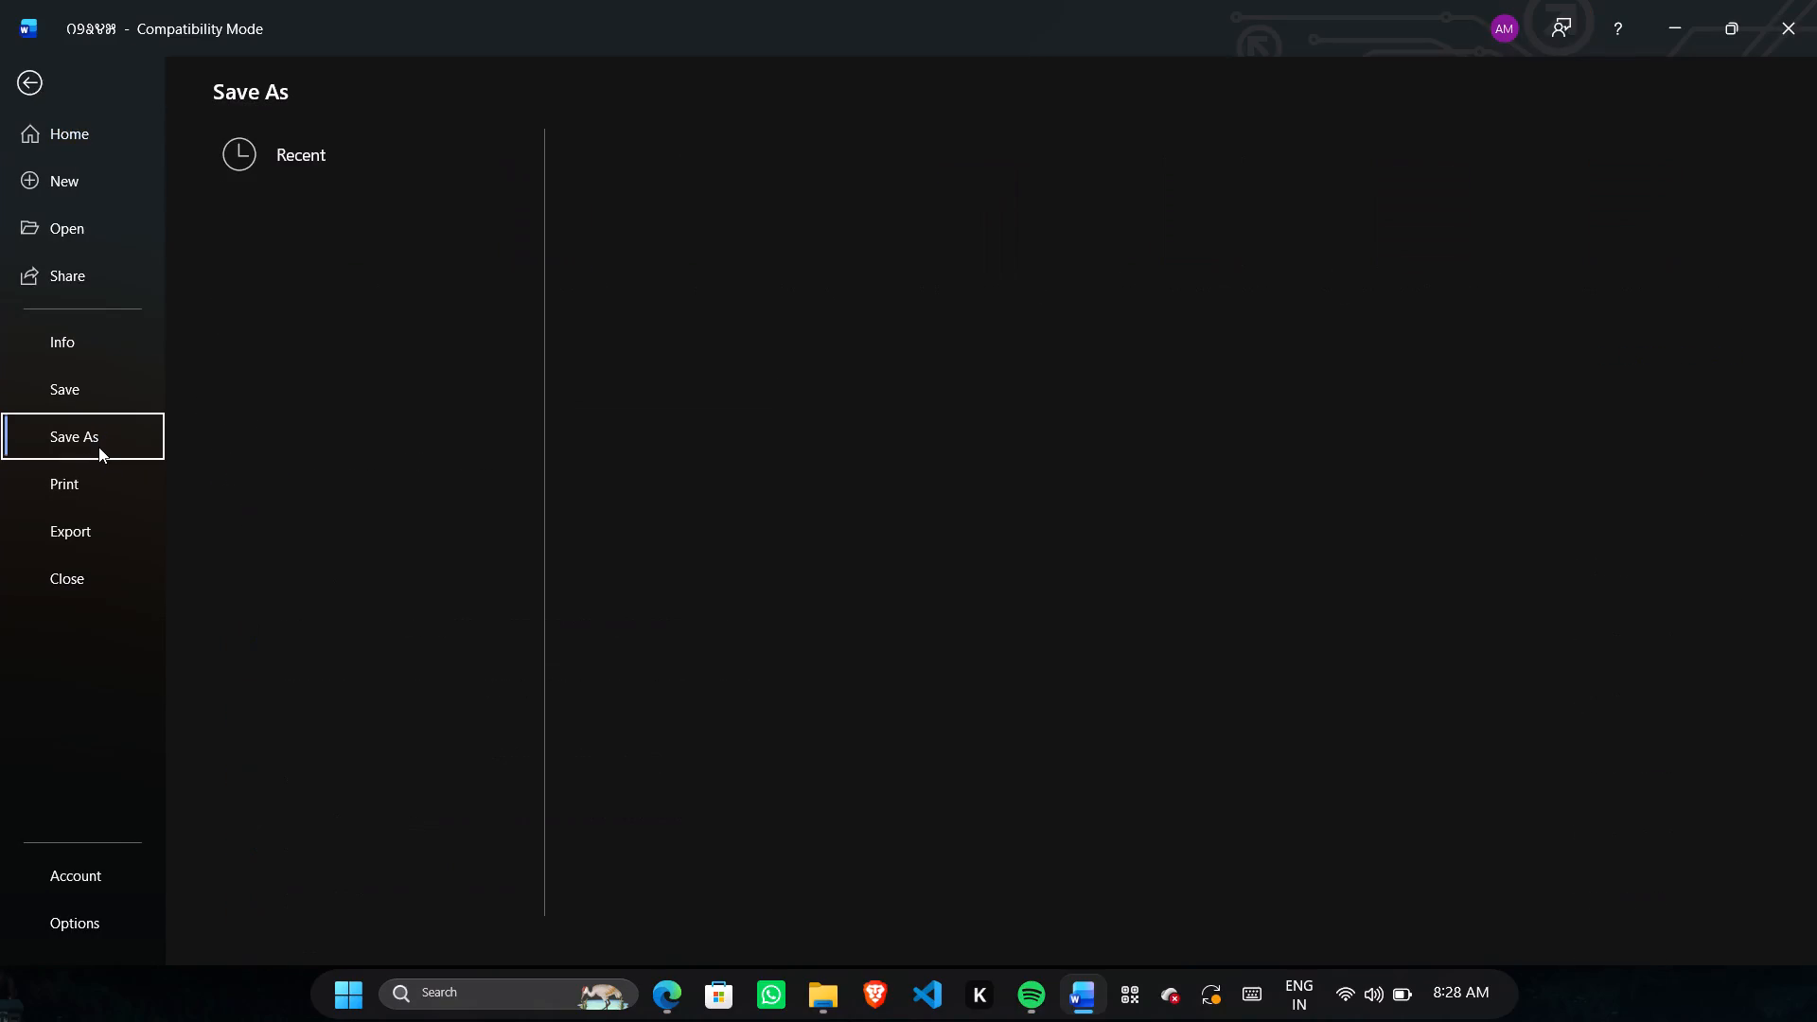
{"action": "left_click", "coordinate": [651, 266]}
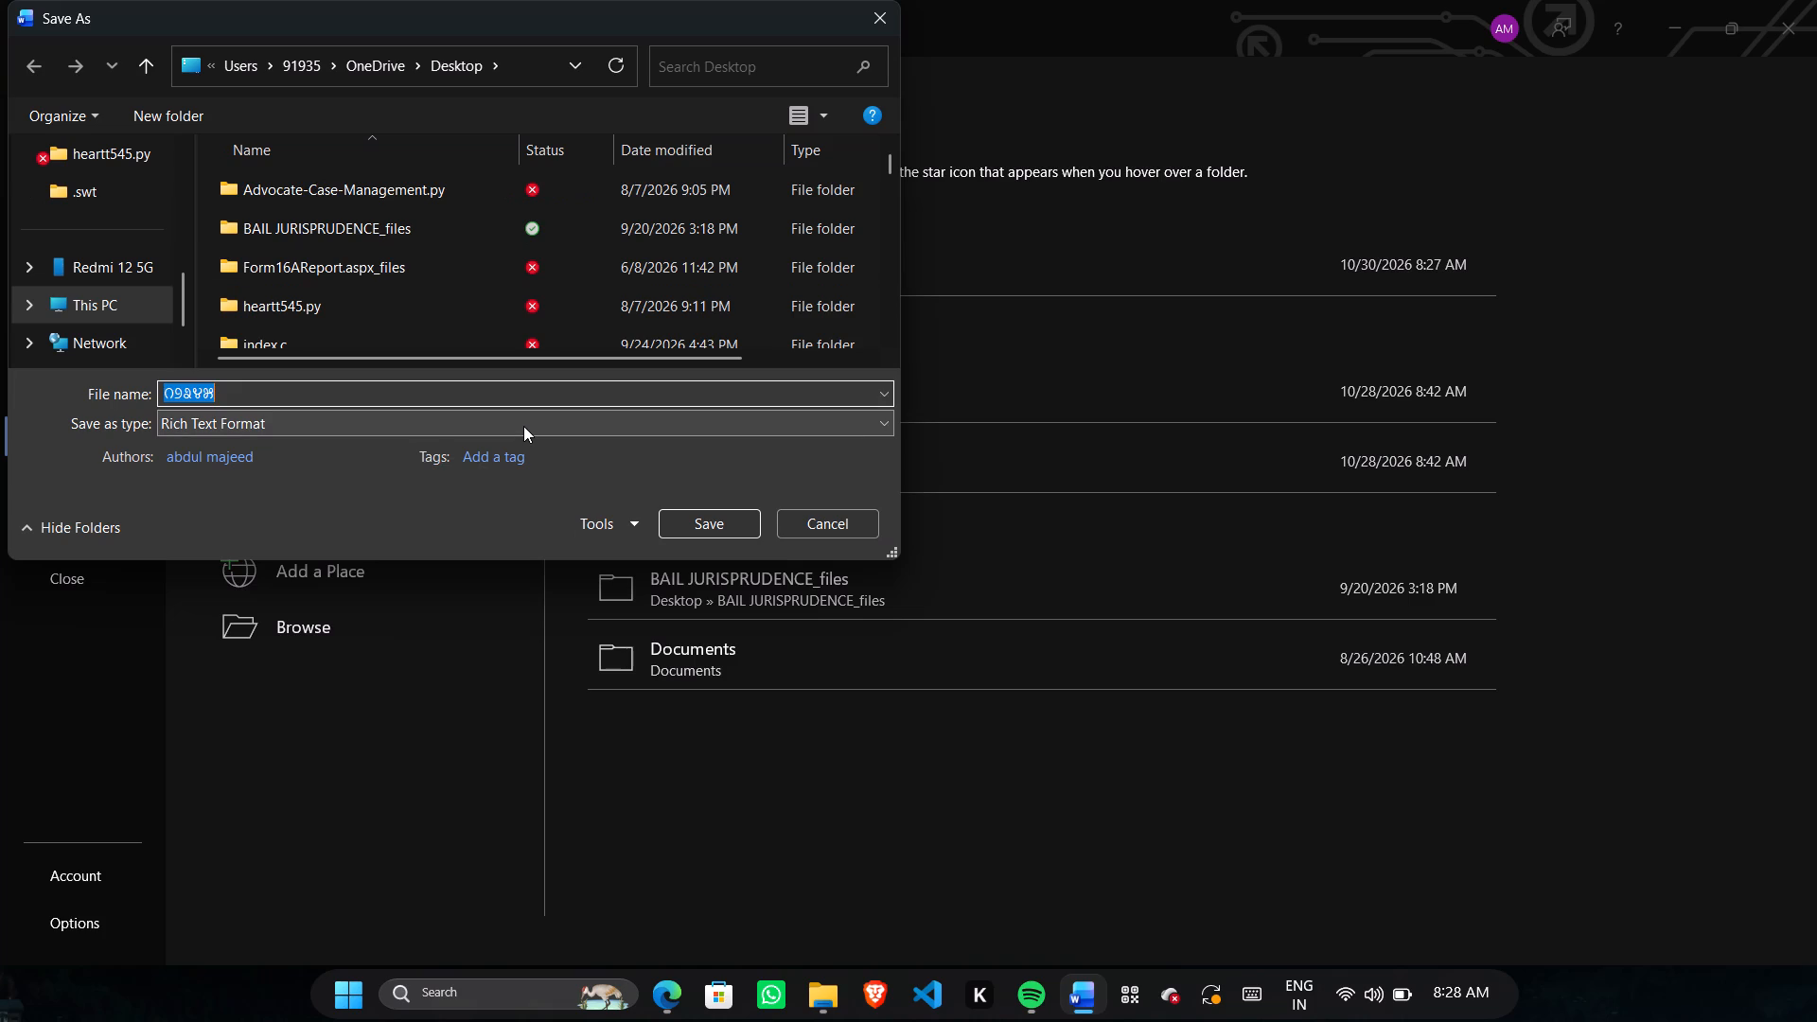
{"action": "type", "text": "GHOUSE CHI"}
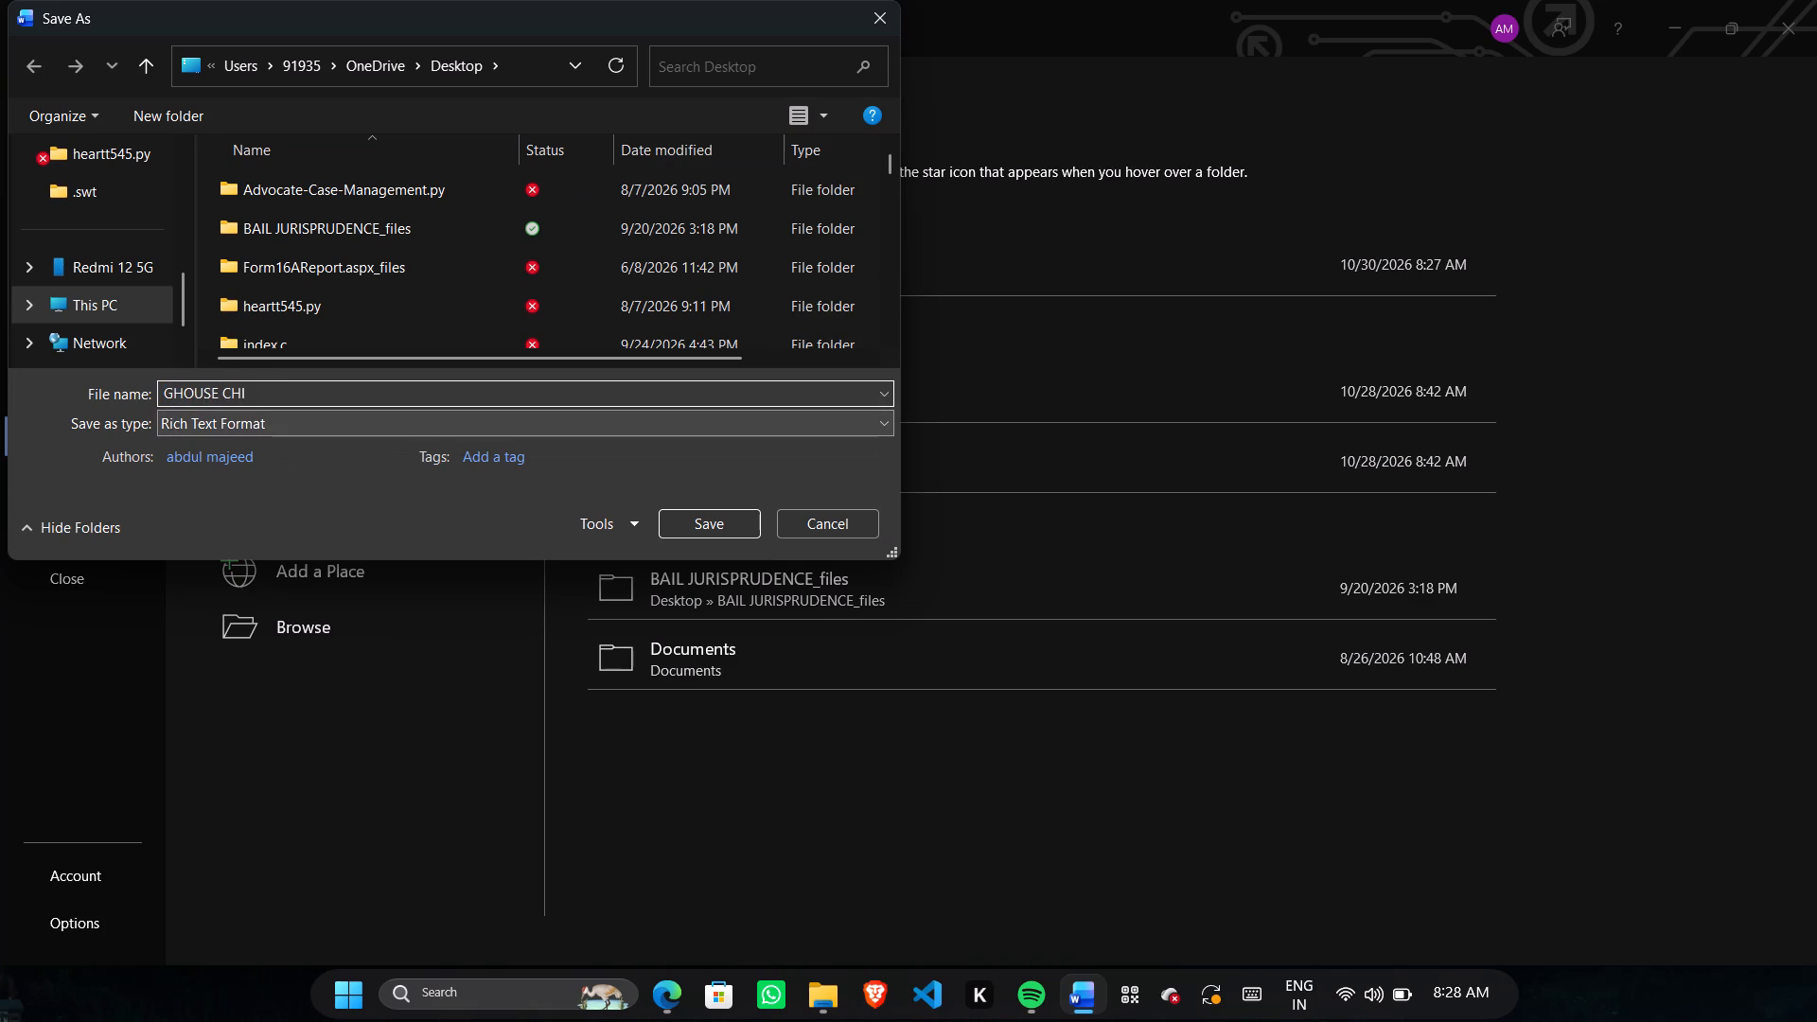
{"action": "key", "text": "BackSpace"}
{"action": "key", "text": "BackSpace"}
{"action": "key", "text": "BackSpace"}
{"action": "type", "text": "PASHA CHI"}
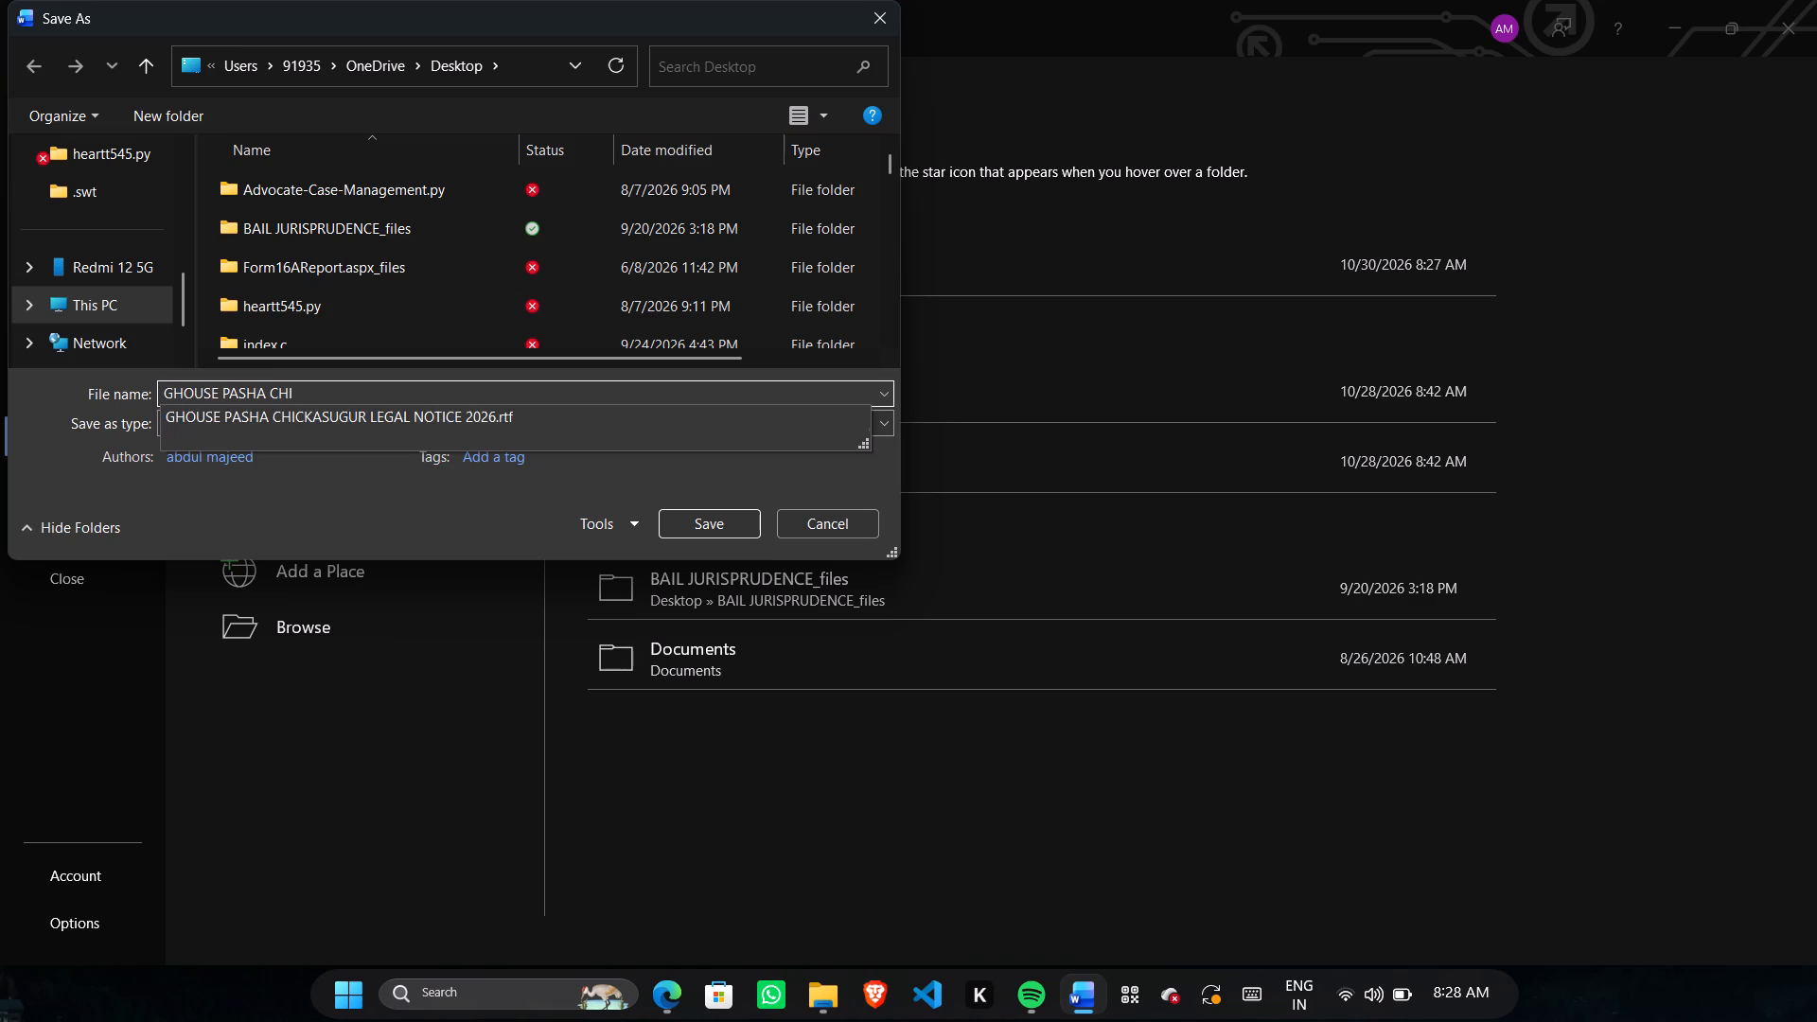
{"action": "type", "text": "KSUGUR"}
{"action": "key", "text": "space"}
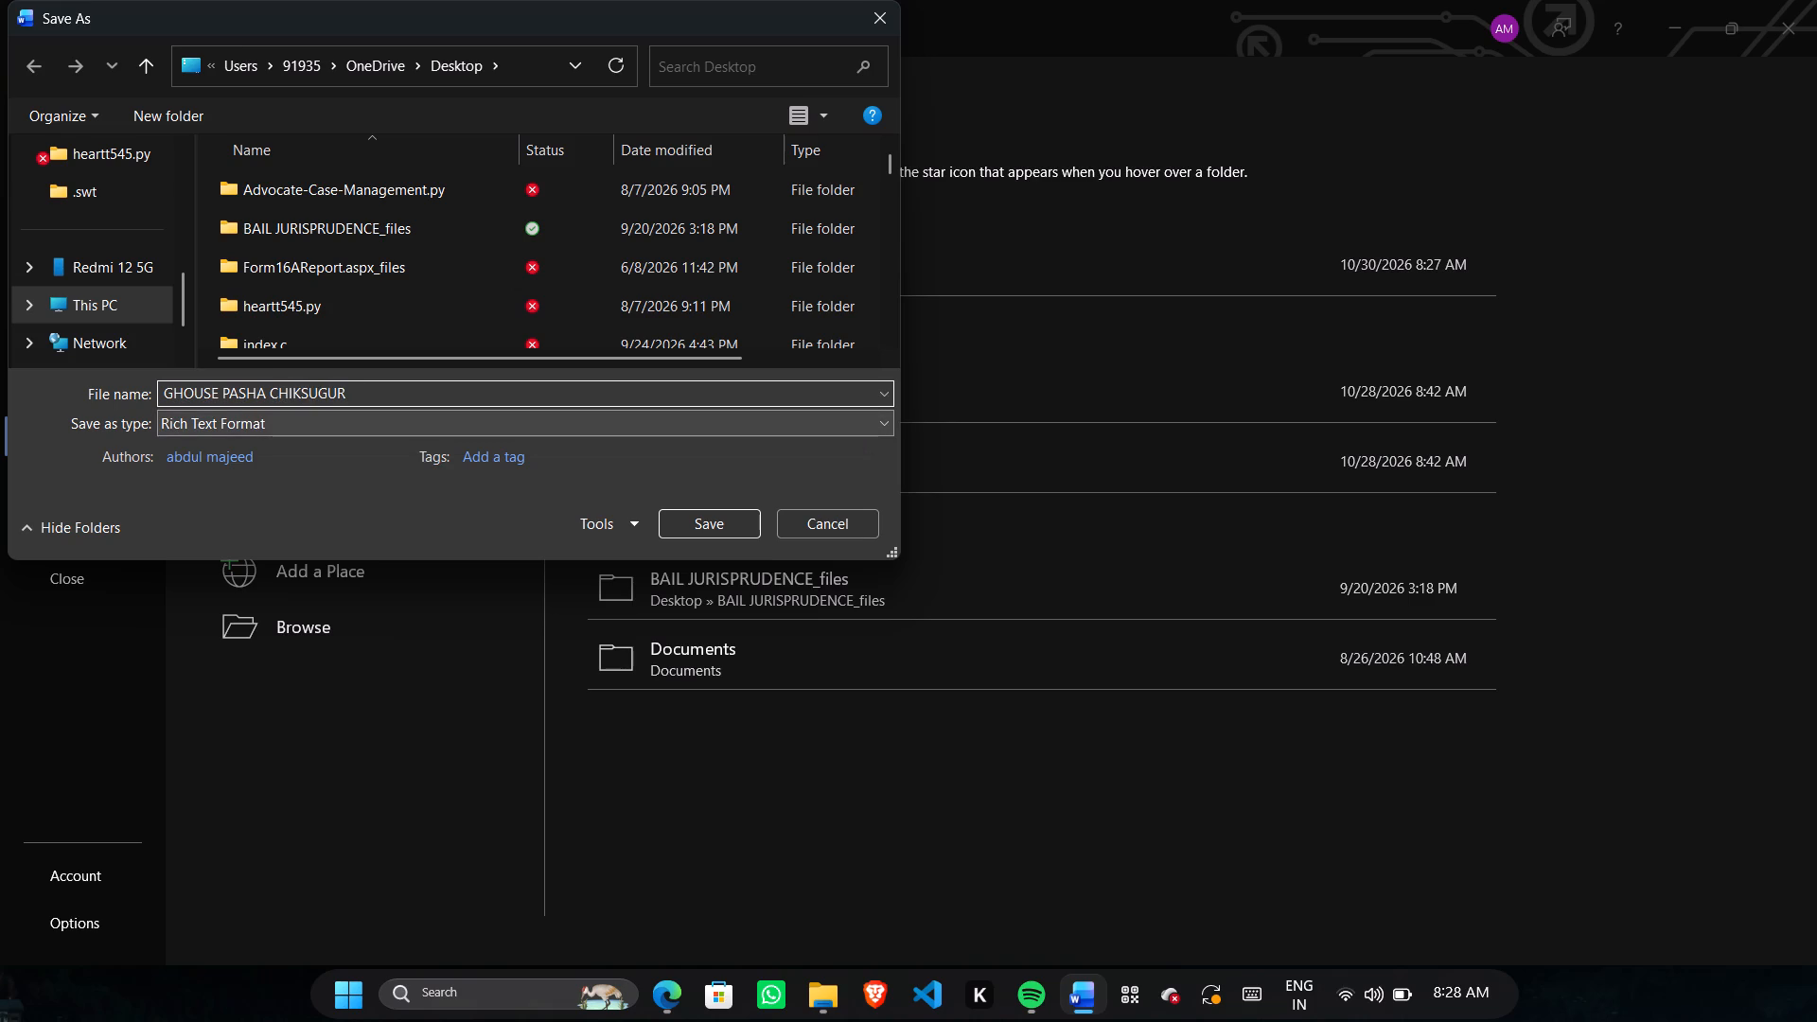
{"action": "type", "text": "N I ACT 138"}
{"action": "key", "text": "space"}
{"action": "left_click", "coordinate": [180, 177]}
{"action": "left_click", "coordinate": [157, 220]}
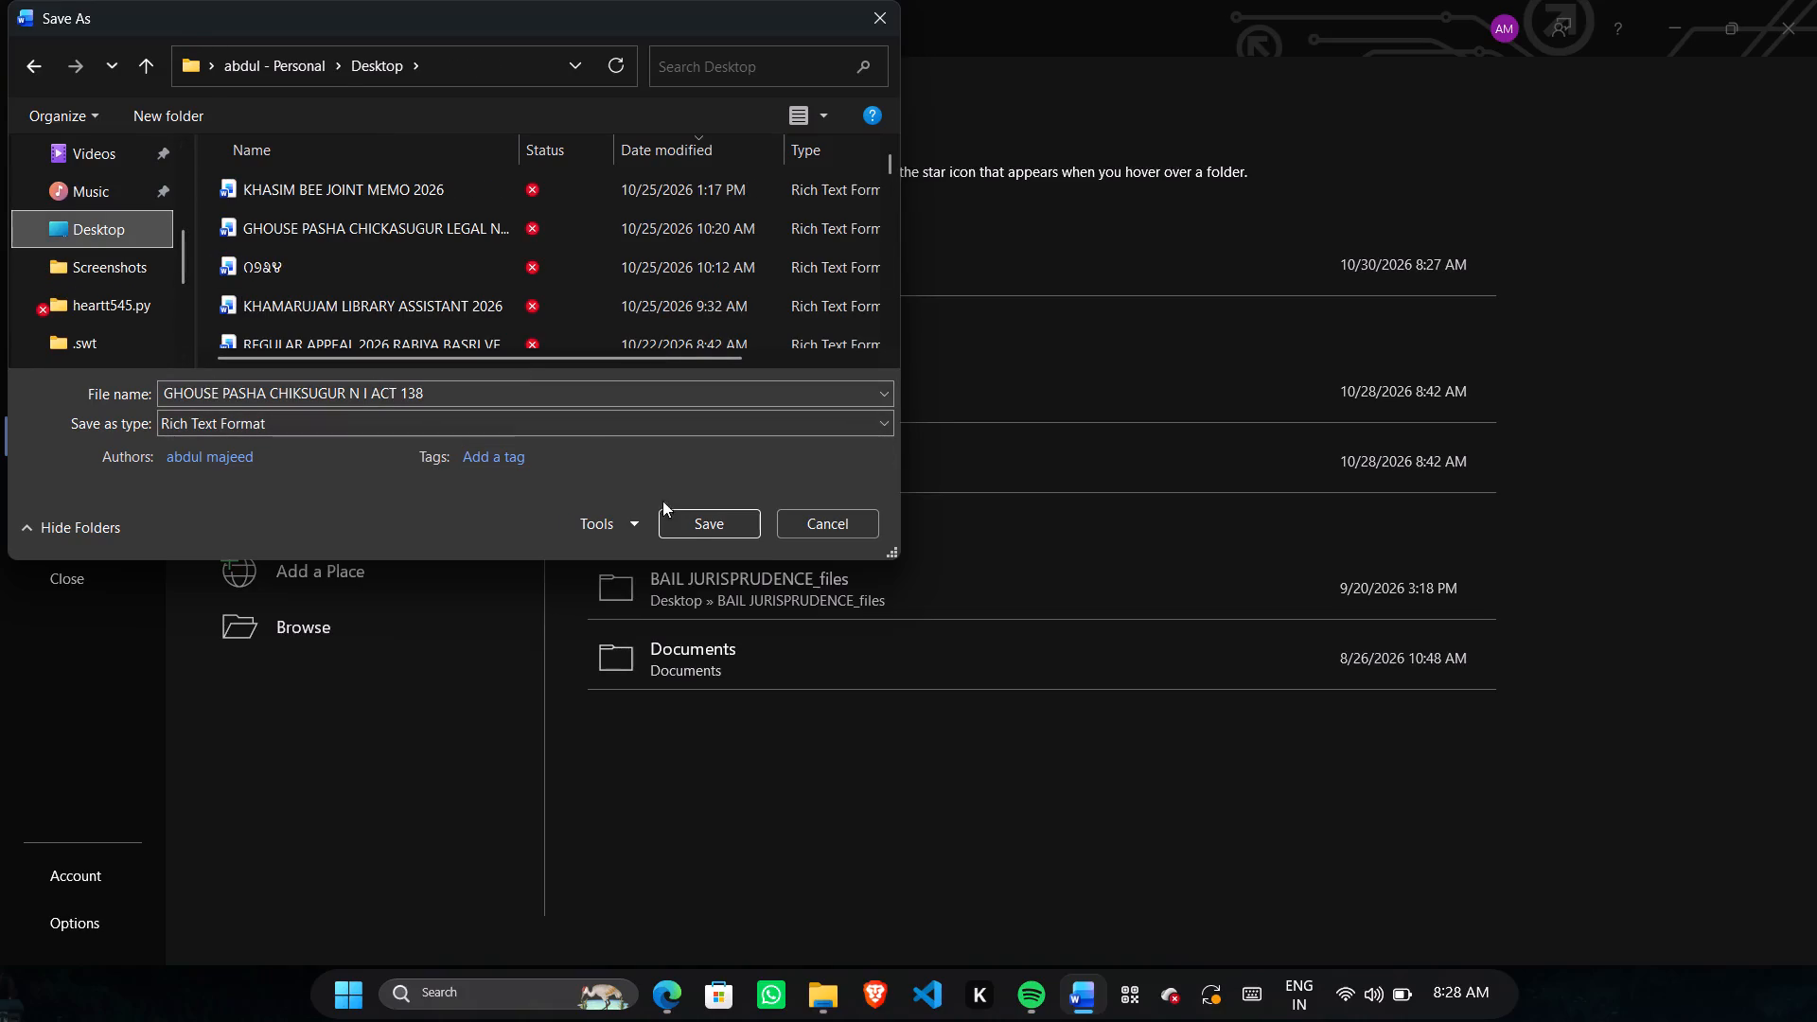
{"action": "left_click", "coordinate": [705, 517]}
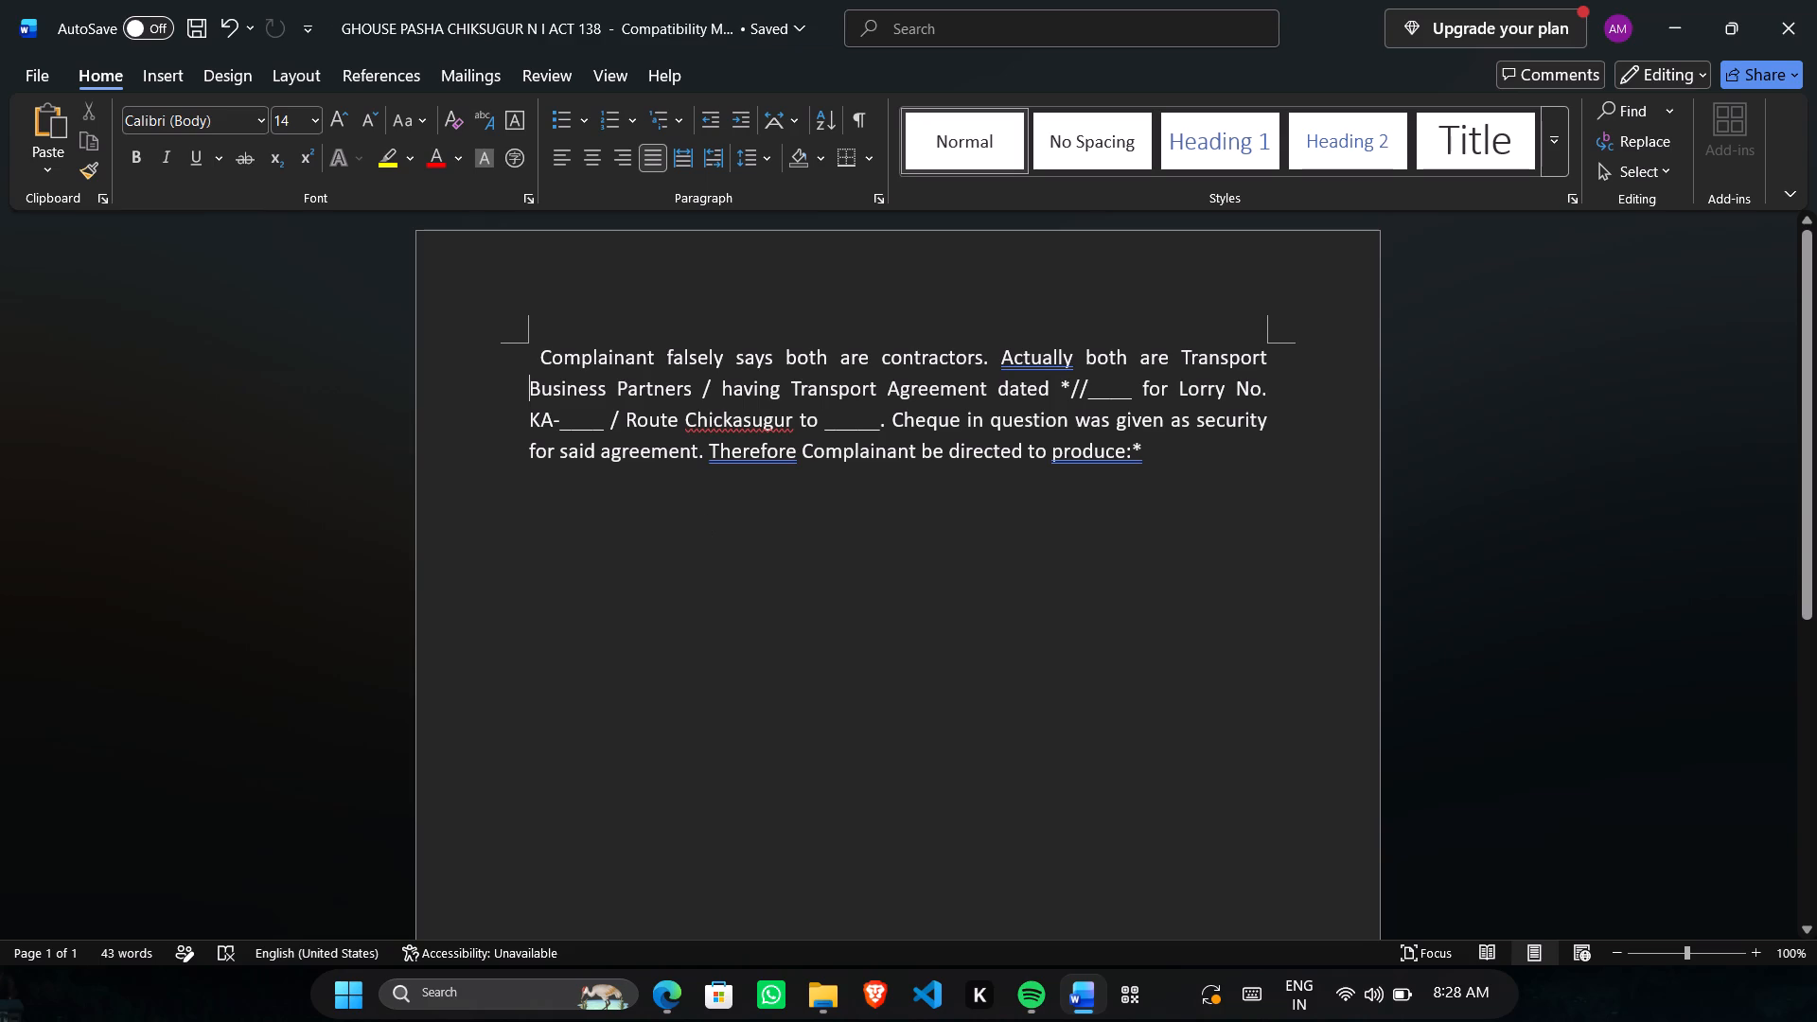
Switch to WhatsApp.
{"action": "left_click", "coordinate": [767, 988]}
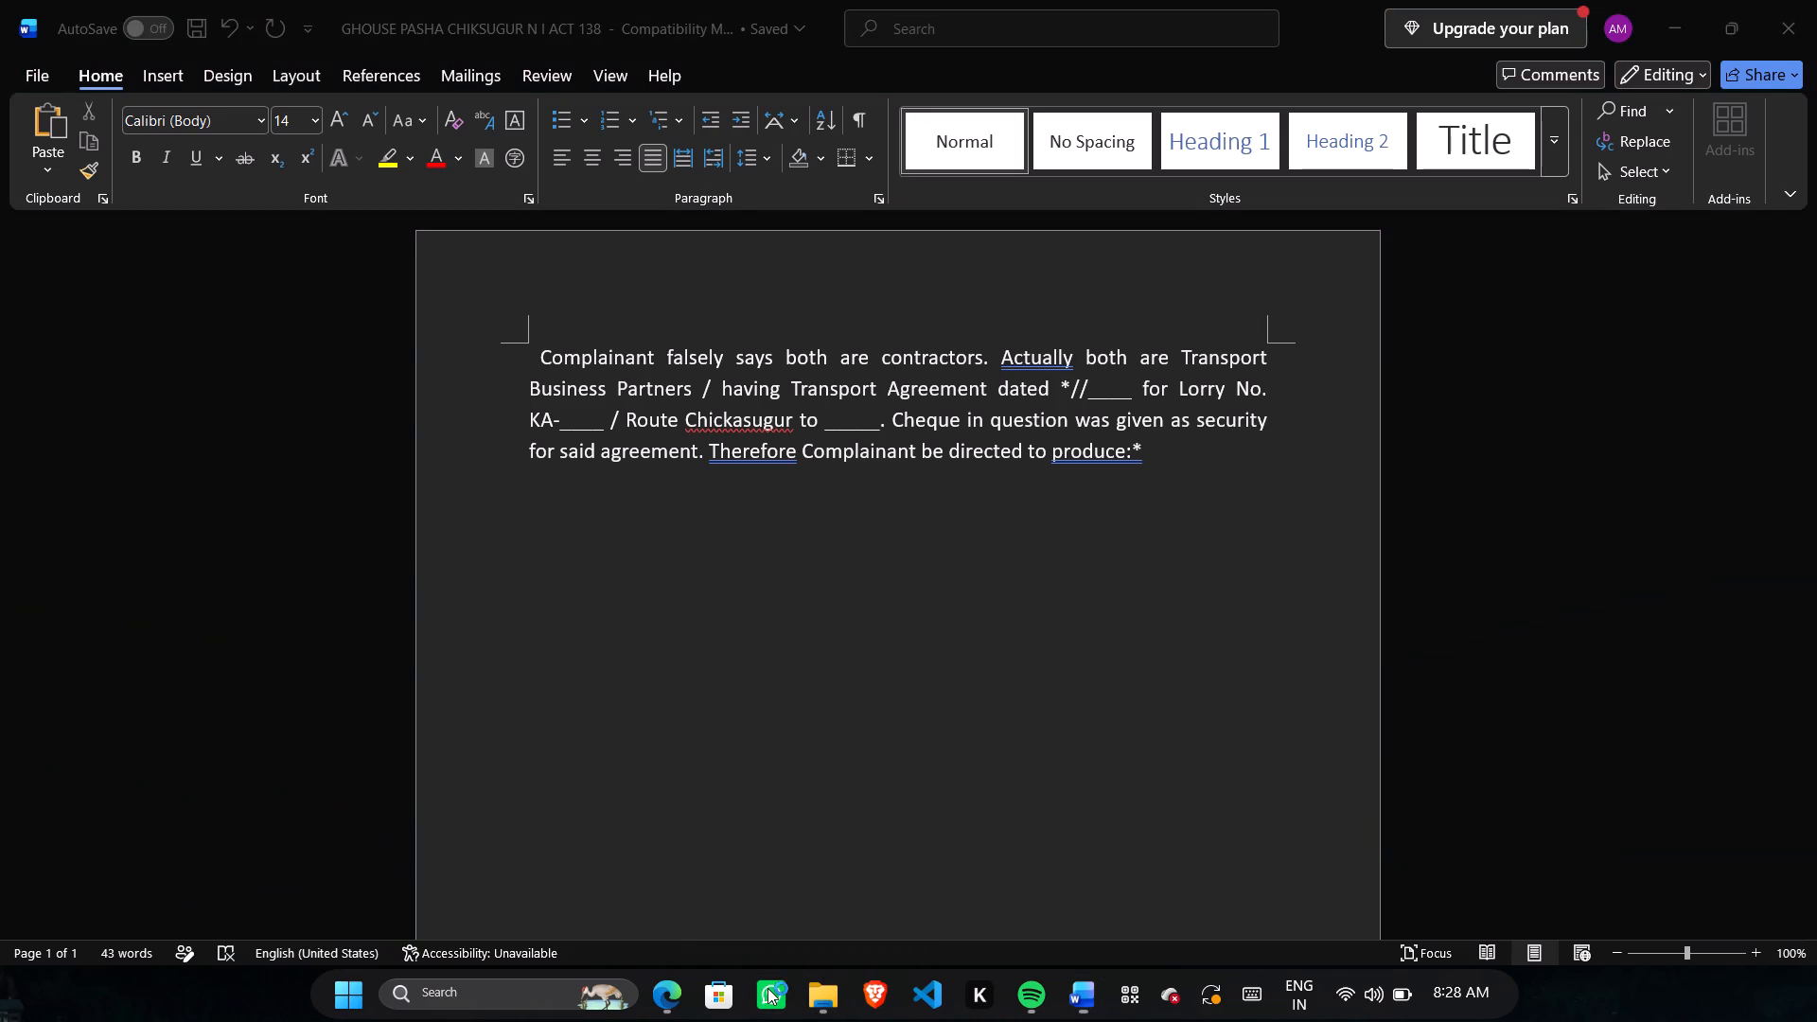
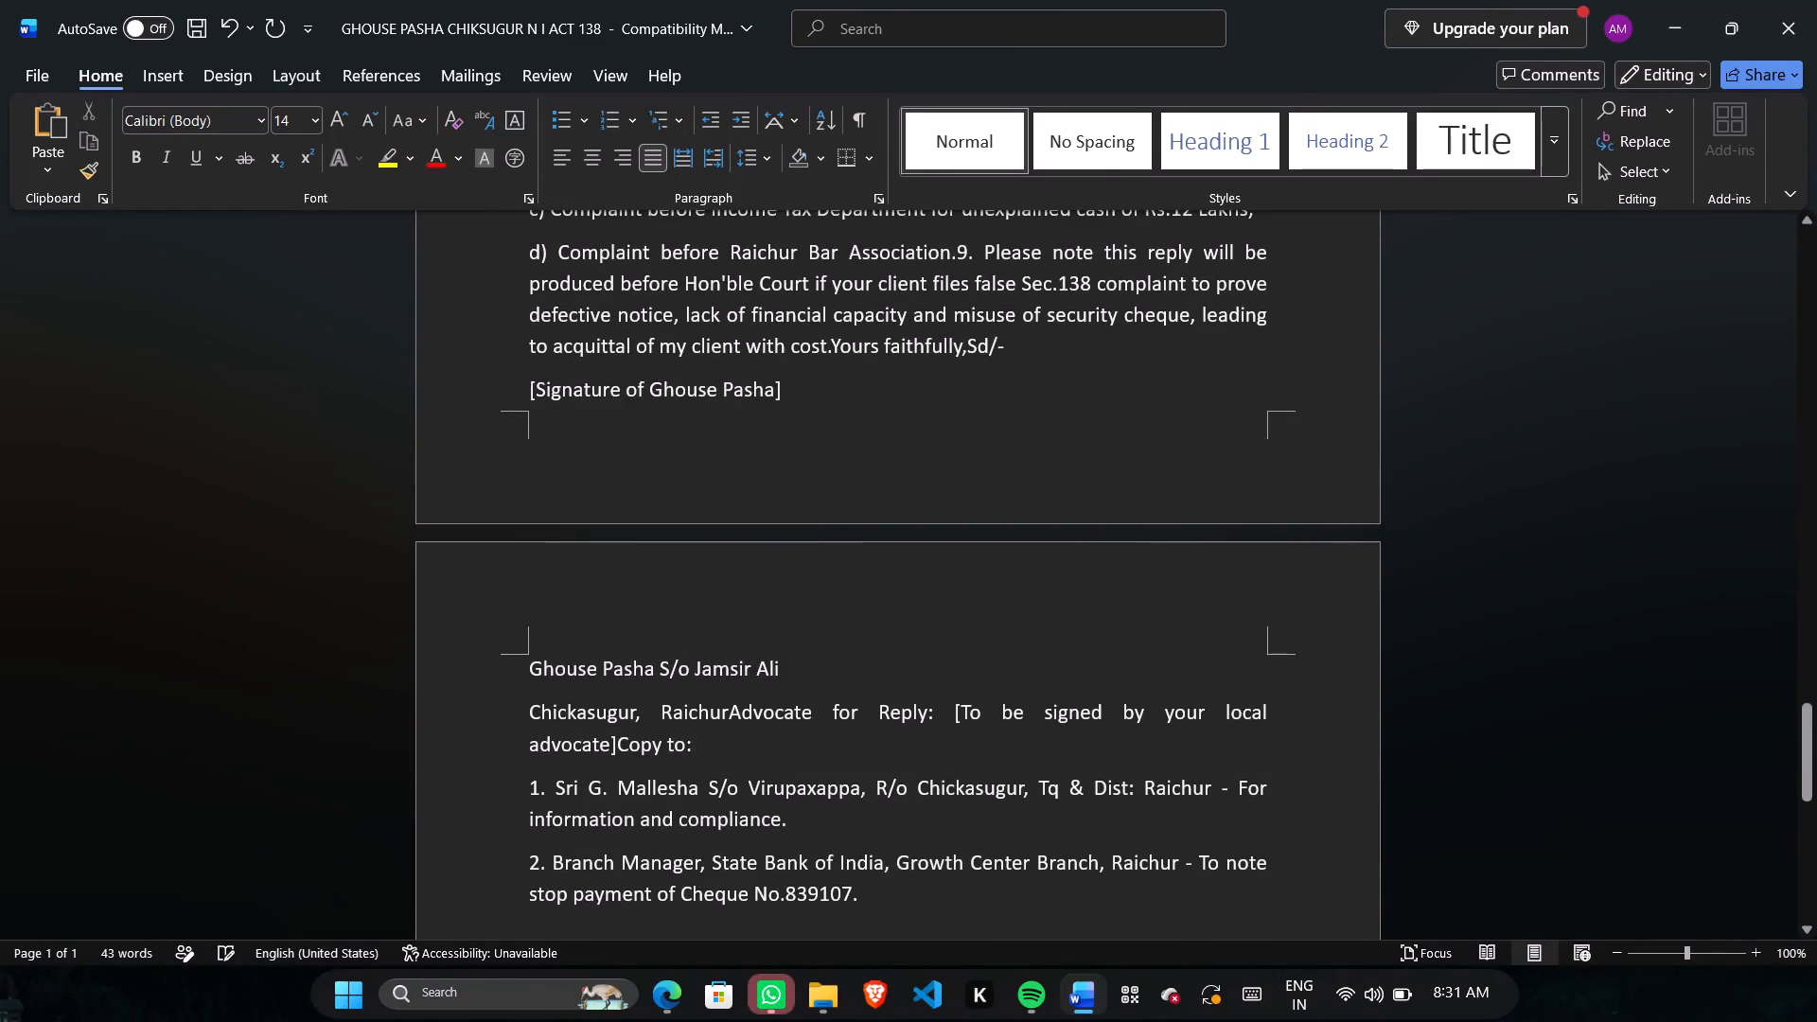
Set the font size of the entire document to 15.
{"action": "key", "text": "ctrl+a"}
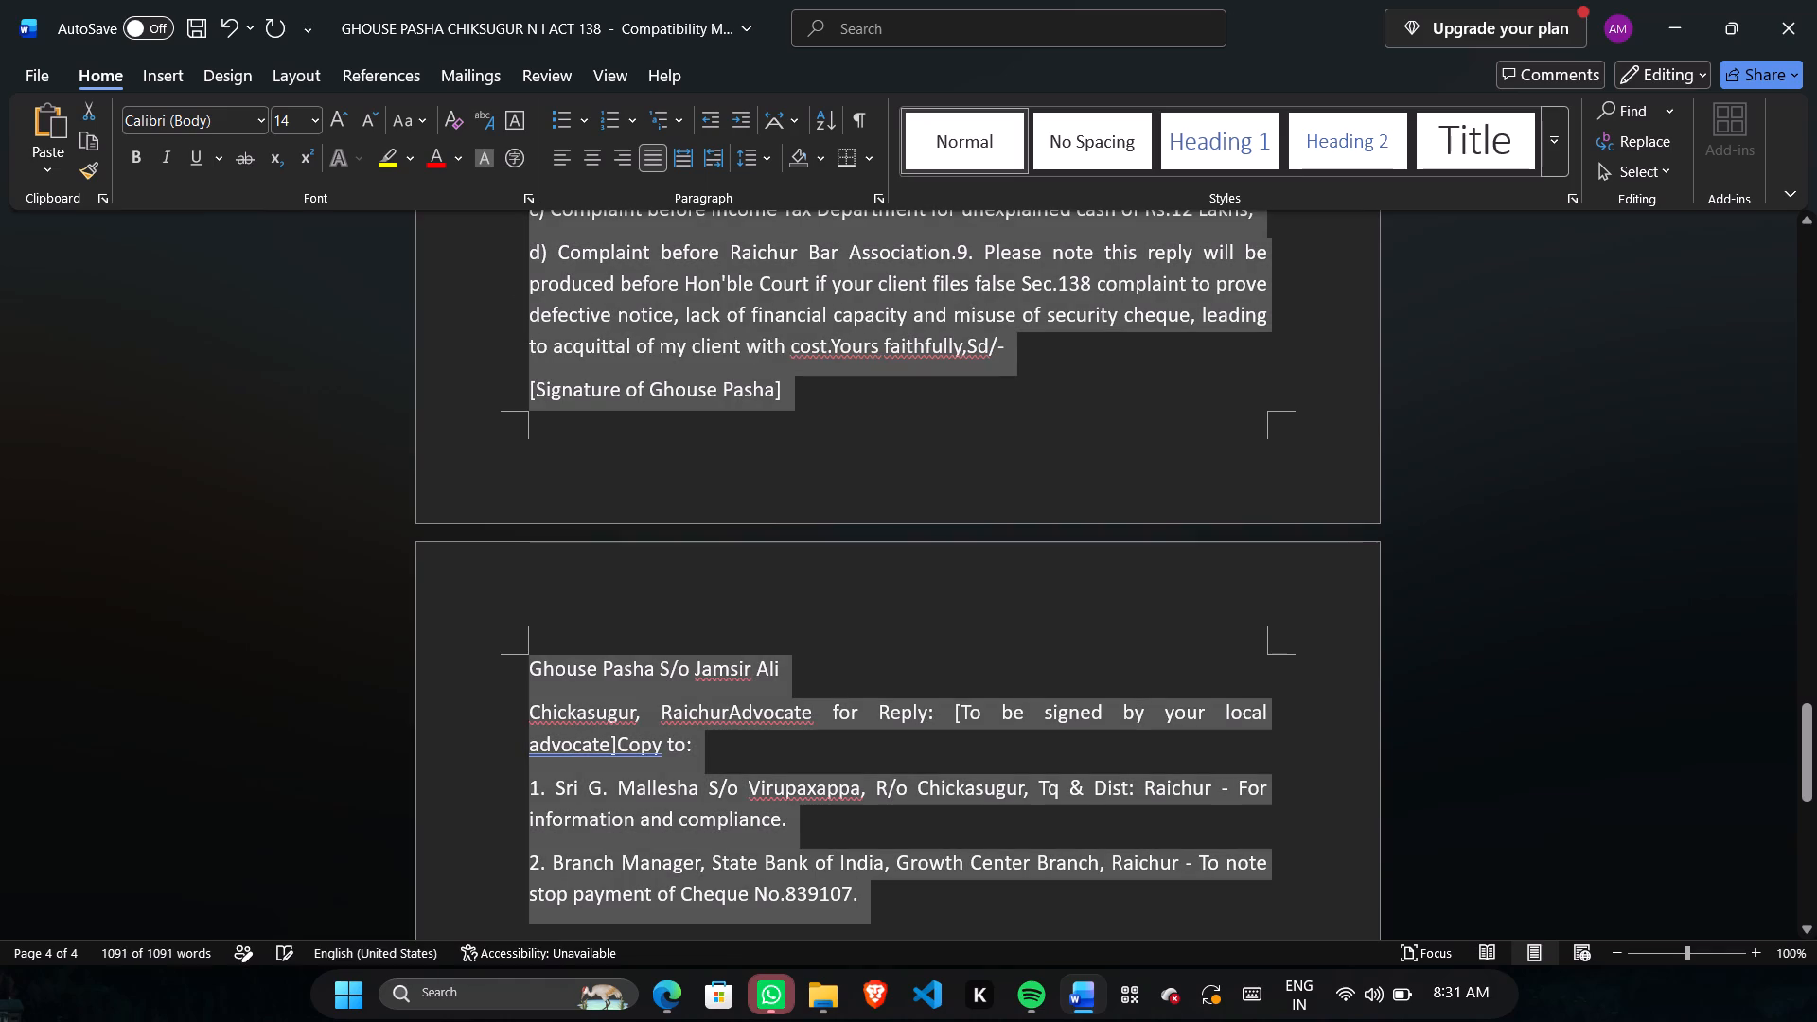
{"action": "left_click", "coordinate": [296, 120]}
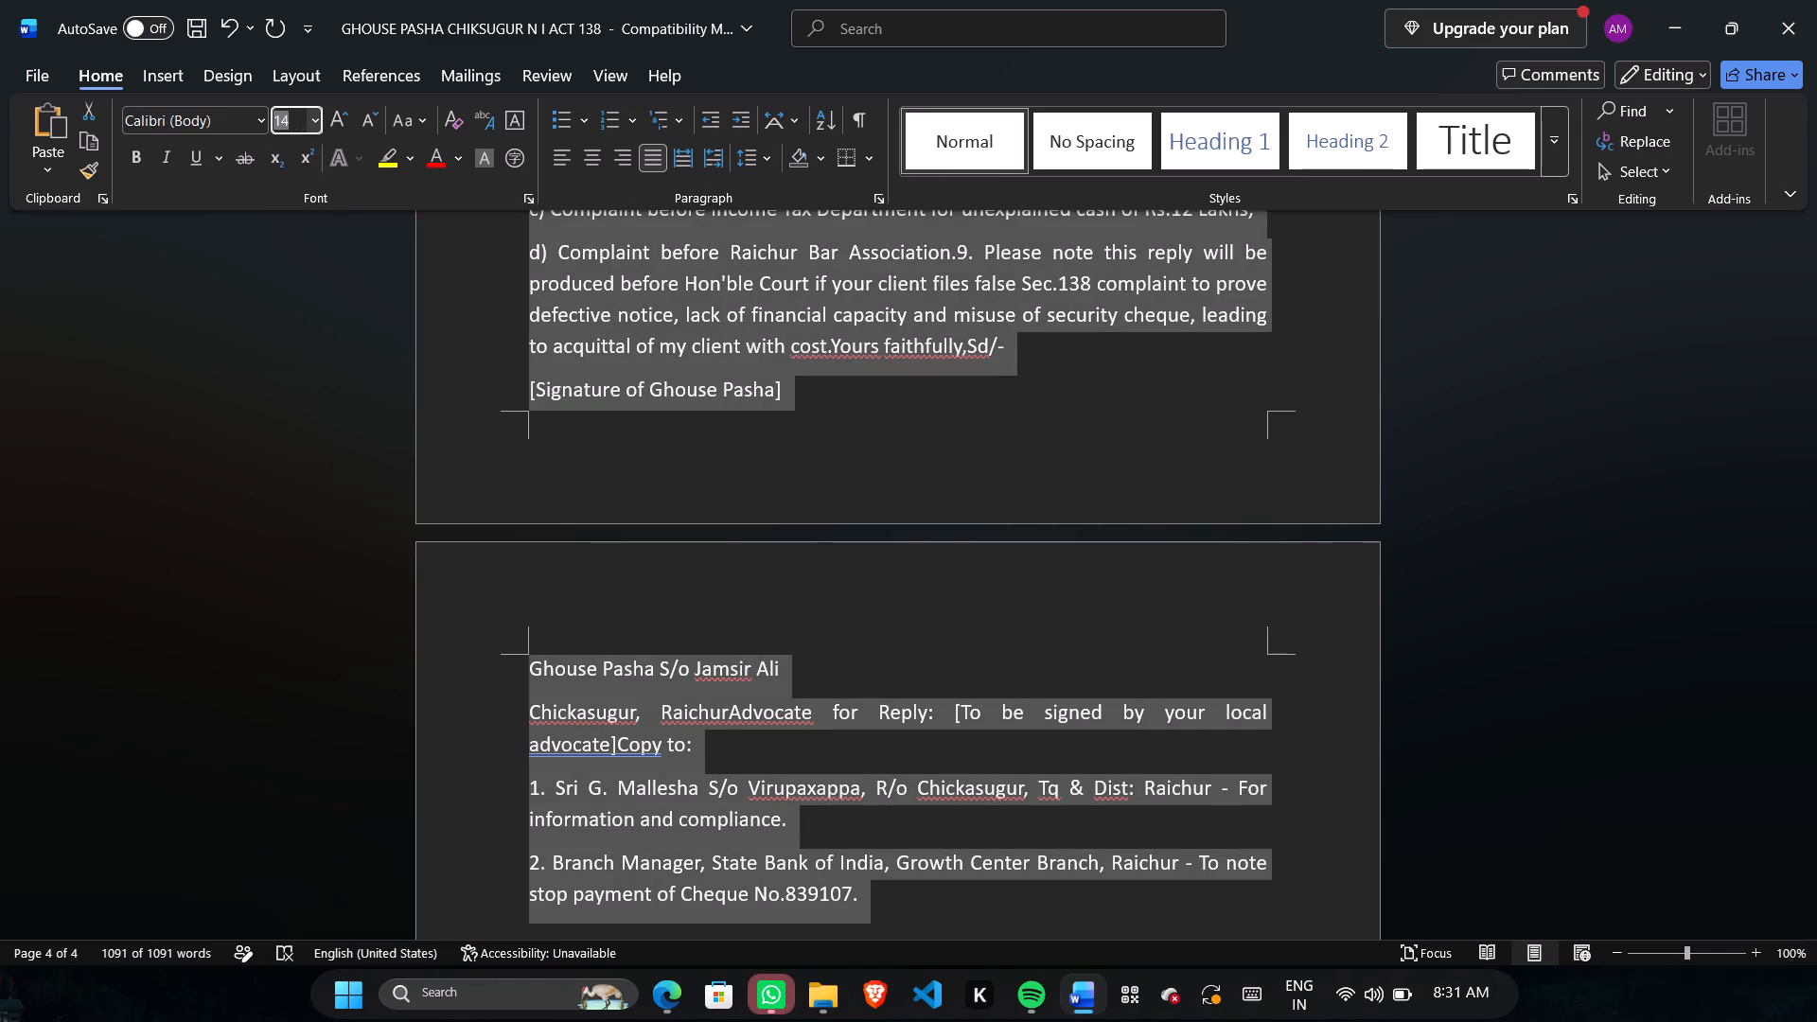
{"action": "type", "text": "15"}
{"action": "key", "text": "Return"}
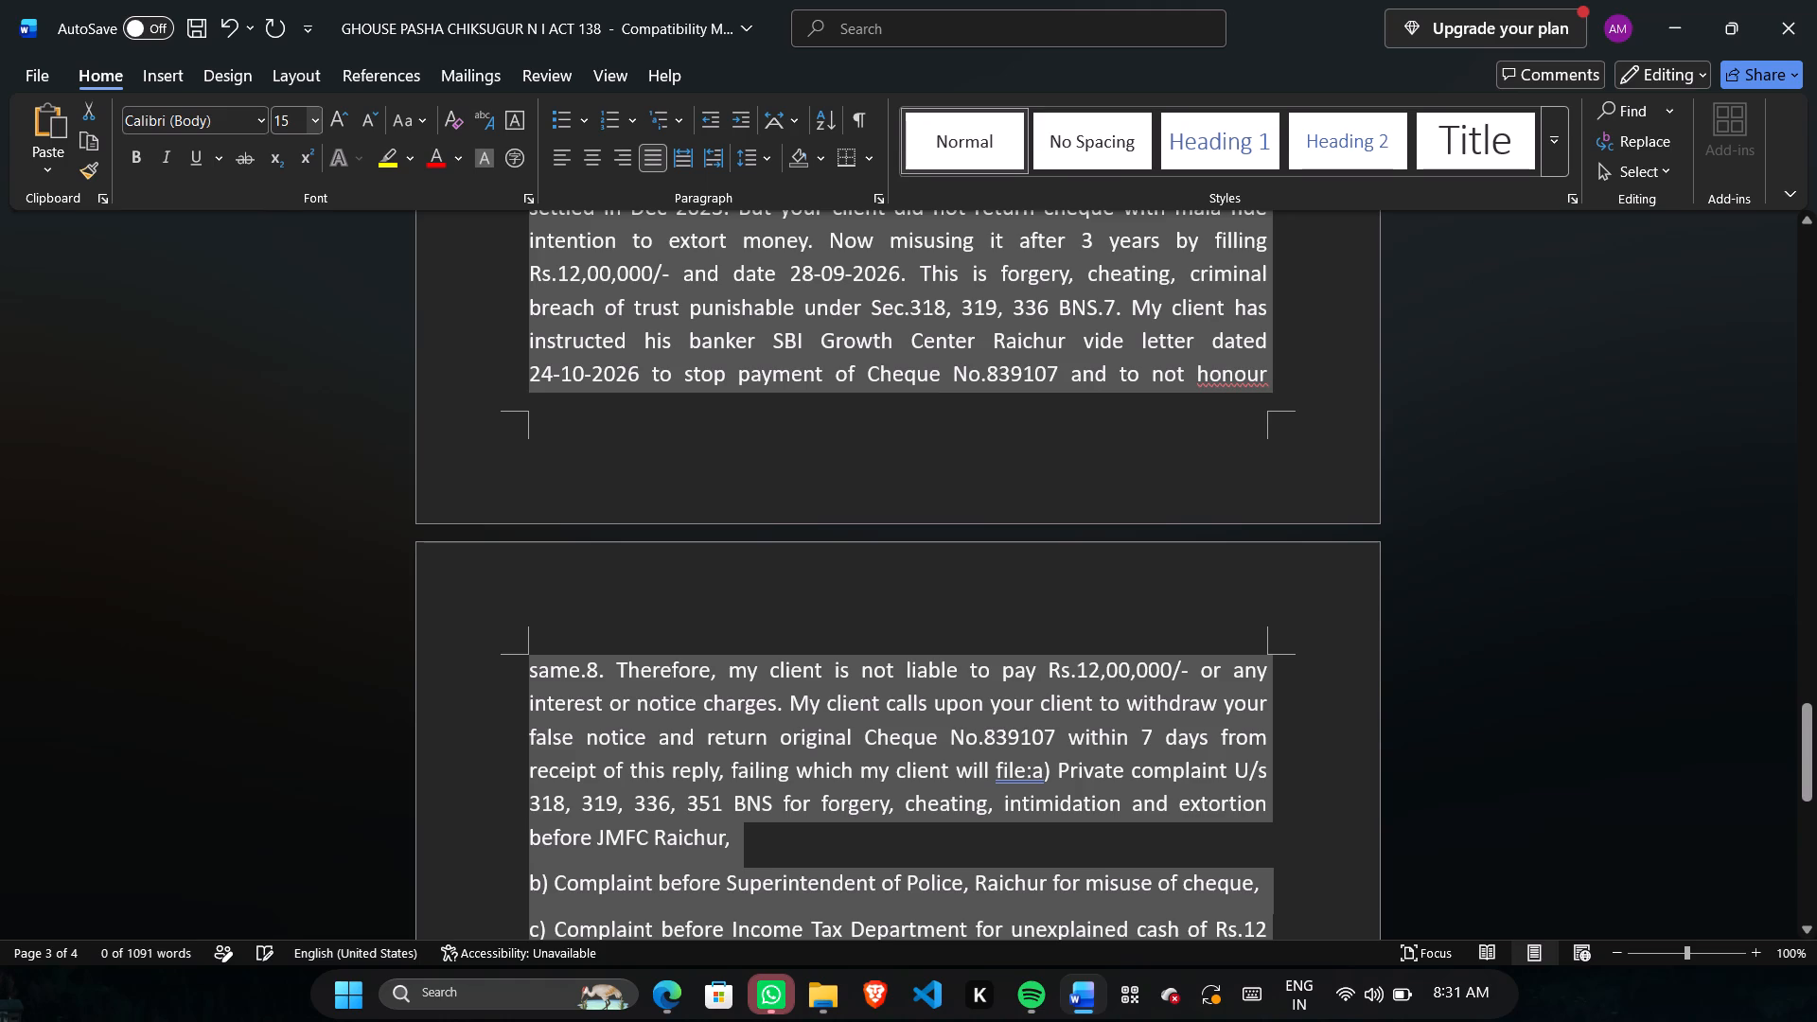
{"action": "left_click", "coordinate": [750, 441]}
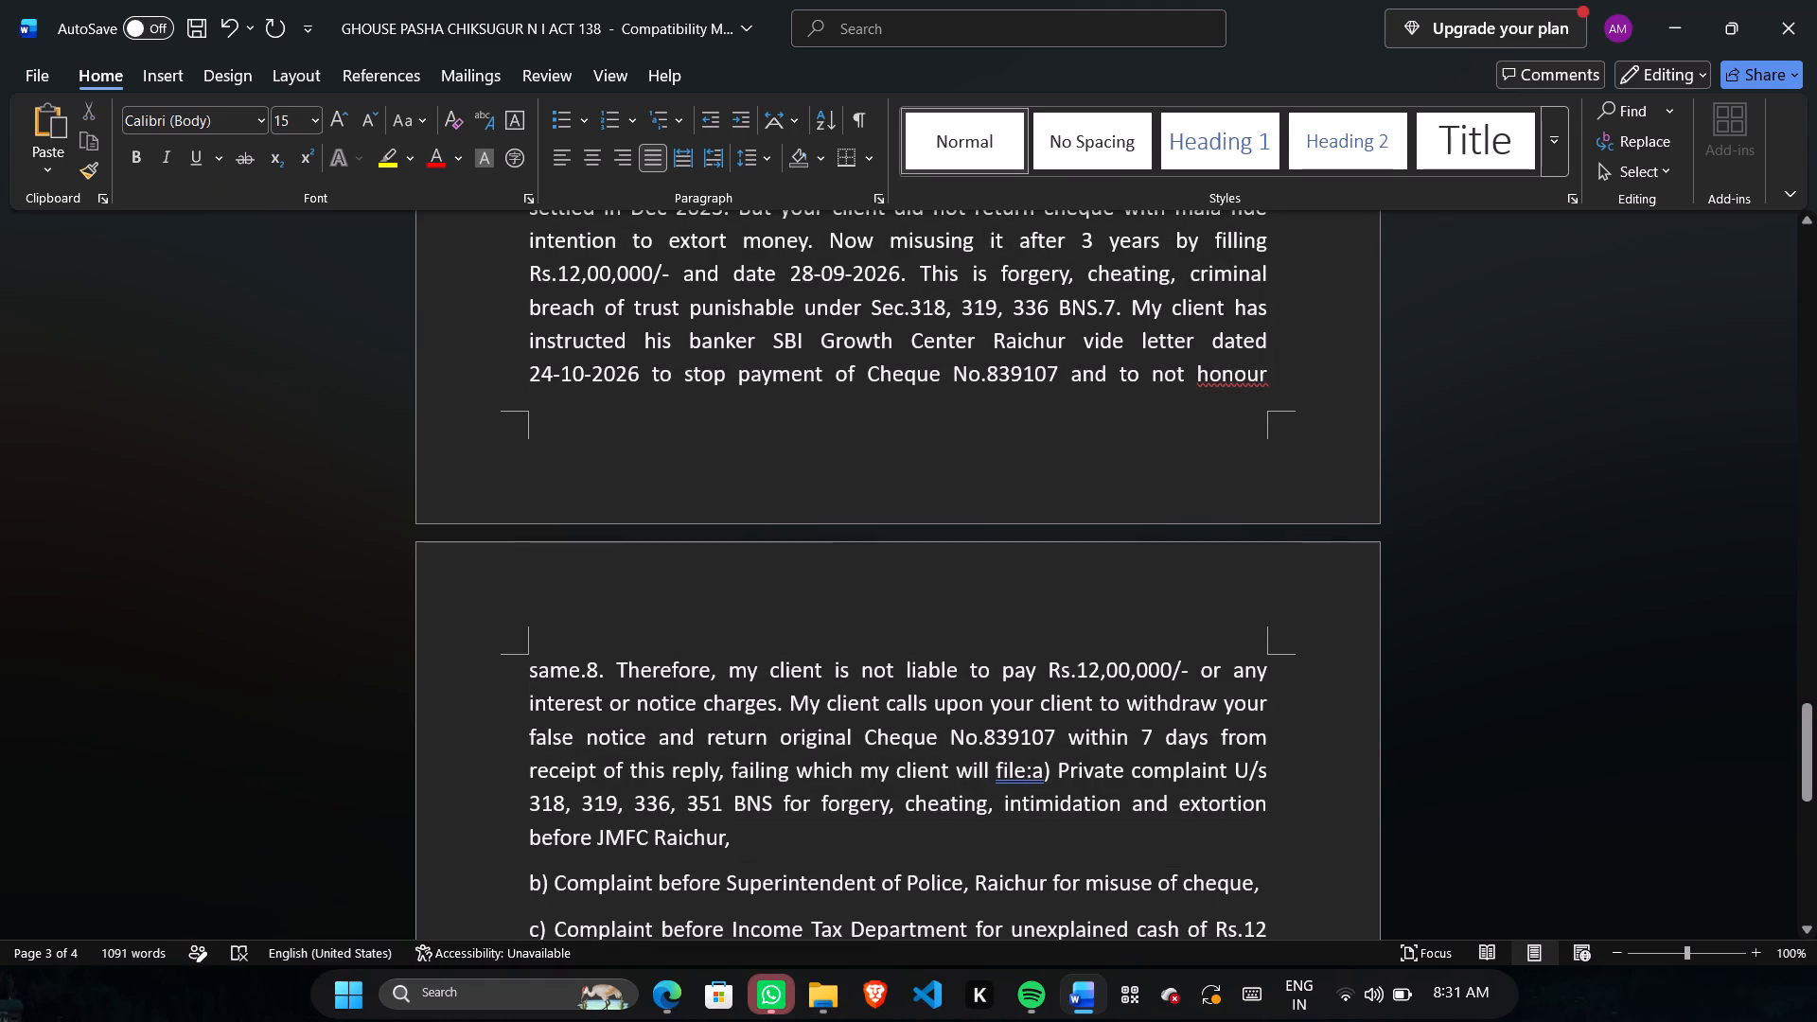
Split "FINAL REPLY TO 138 LEGAL NOTICE - Rs.12 LAKHS CASE" onto its own line on page 1 and centre it.
{"action": "scroll", "coordinate": [750, 441], "scroll_direction": "up", "scroll_amount": 5}
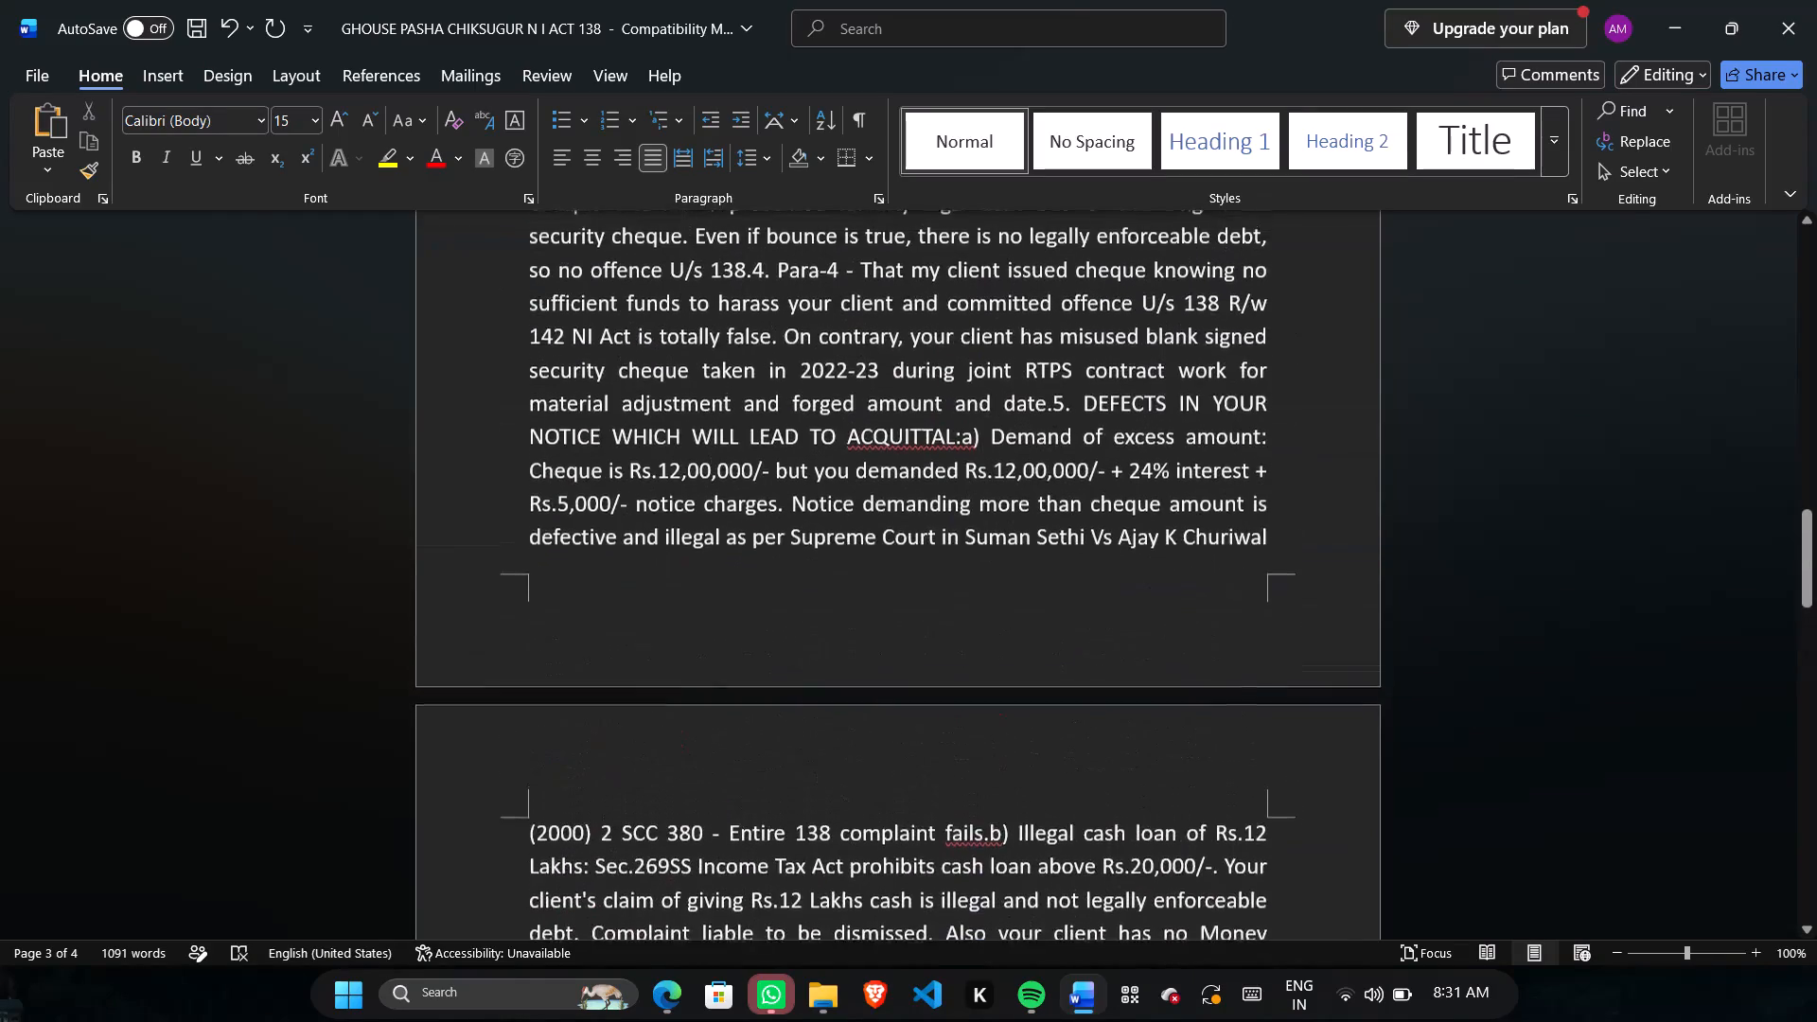
{"action": "scroll", "coordinate": [750, 441], "scroll_direction": "up", "scroll_amount": 9}
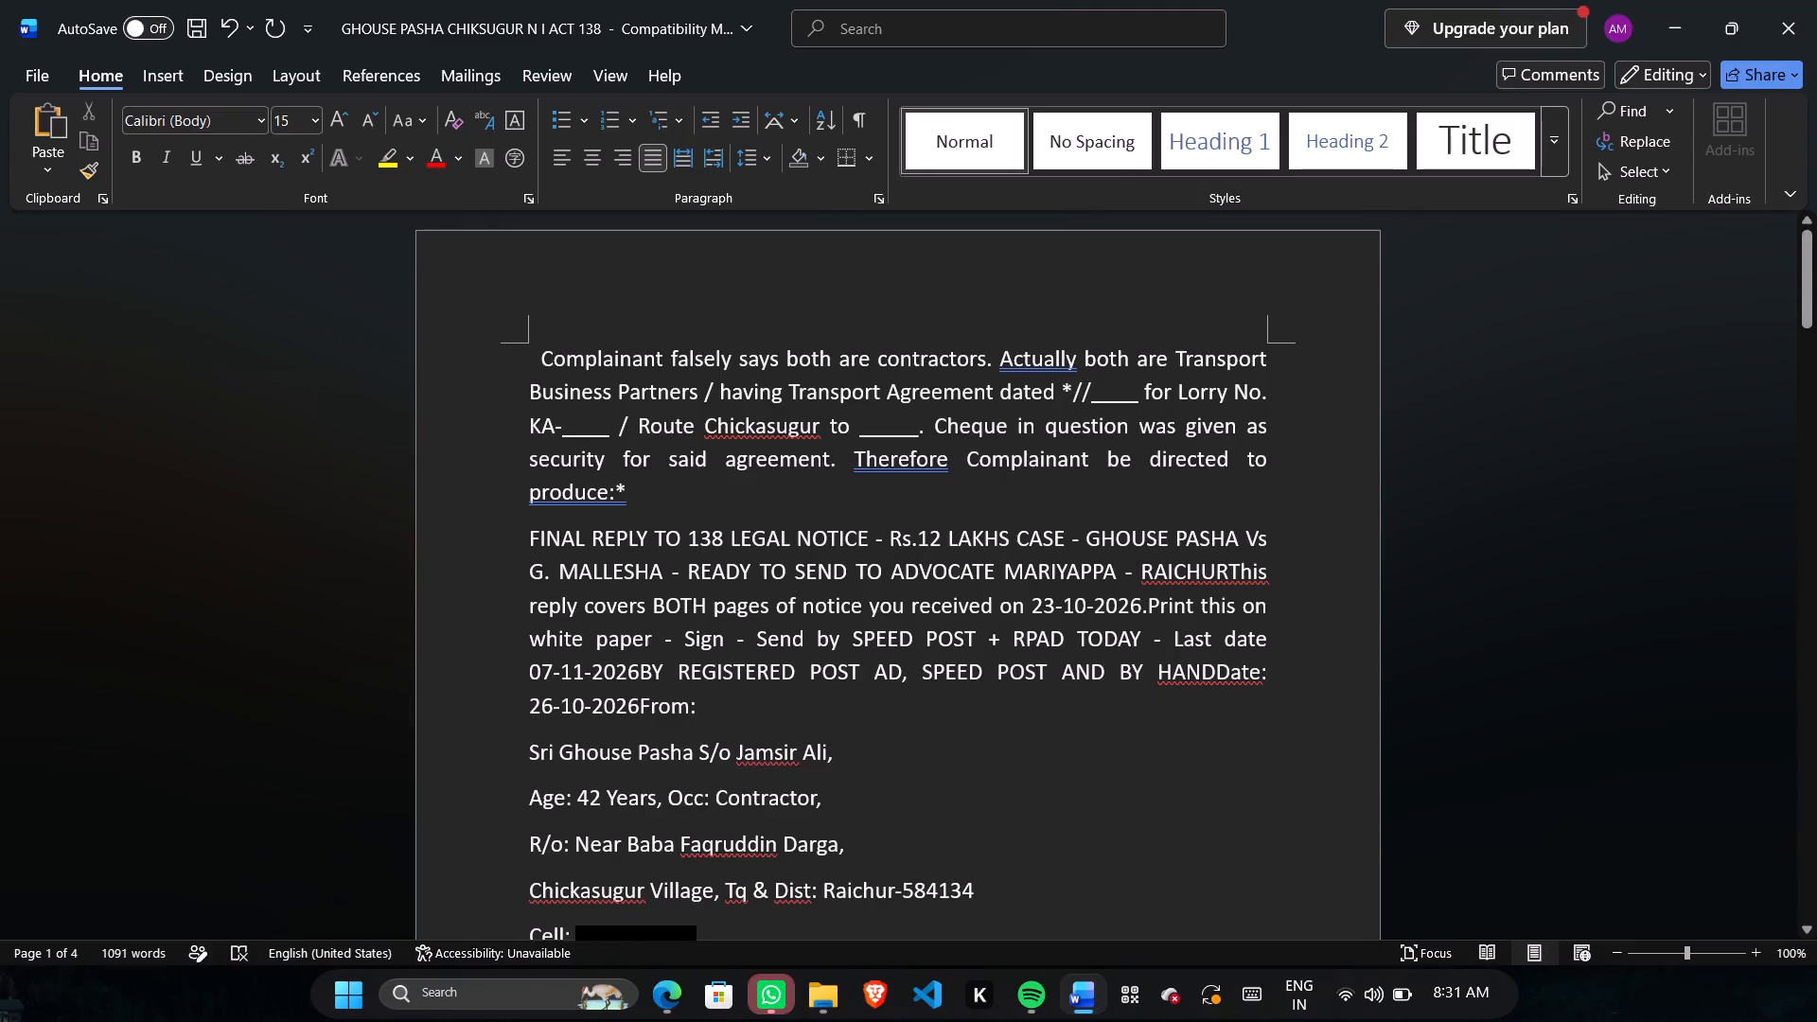
{"action": "left_click", "coordinate": [1088, 537]}
{"action": "key", "text": "Return"}
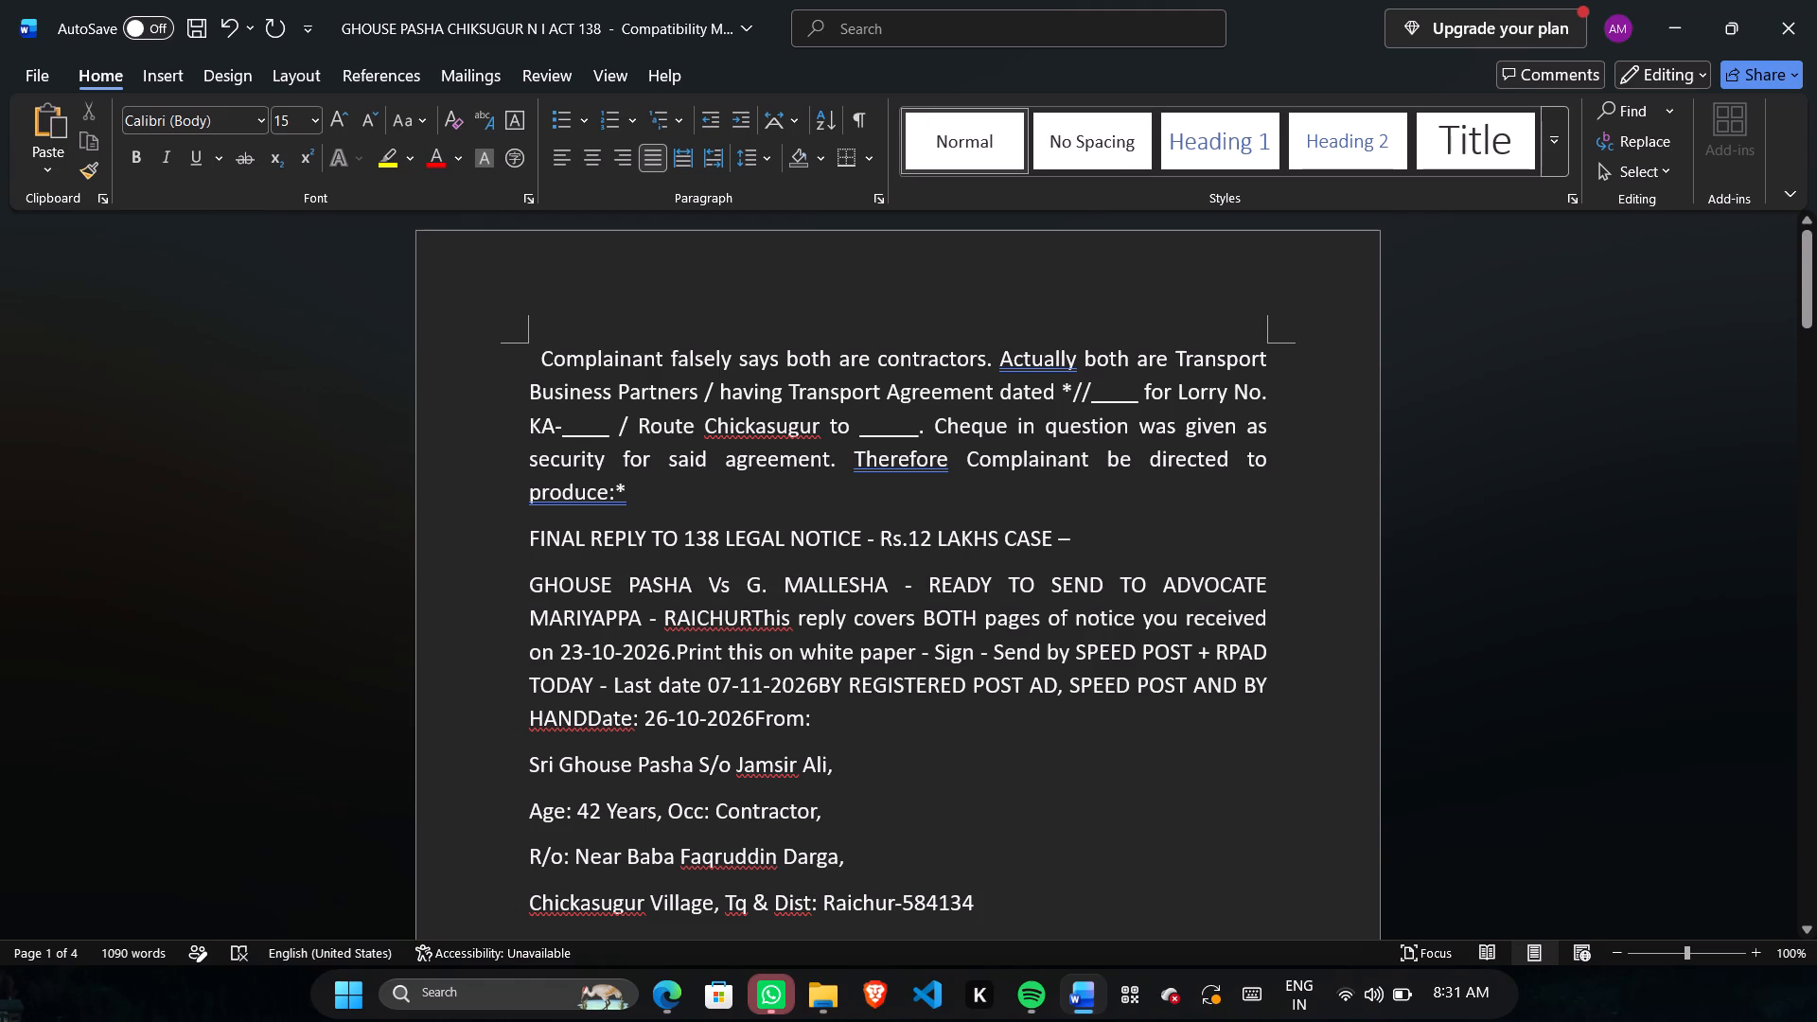
{"action": "left_click", "coordinate": [890, 548]}
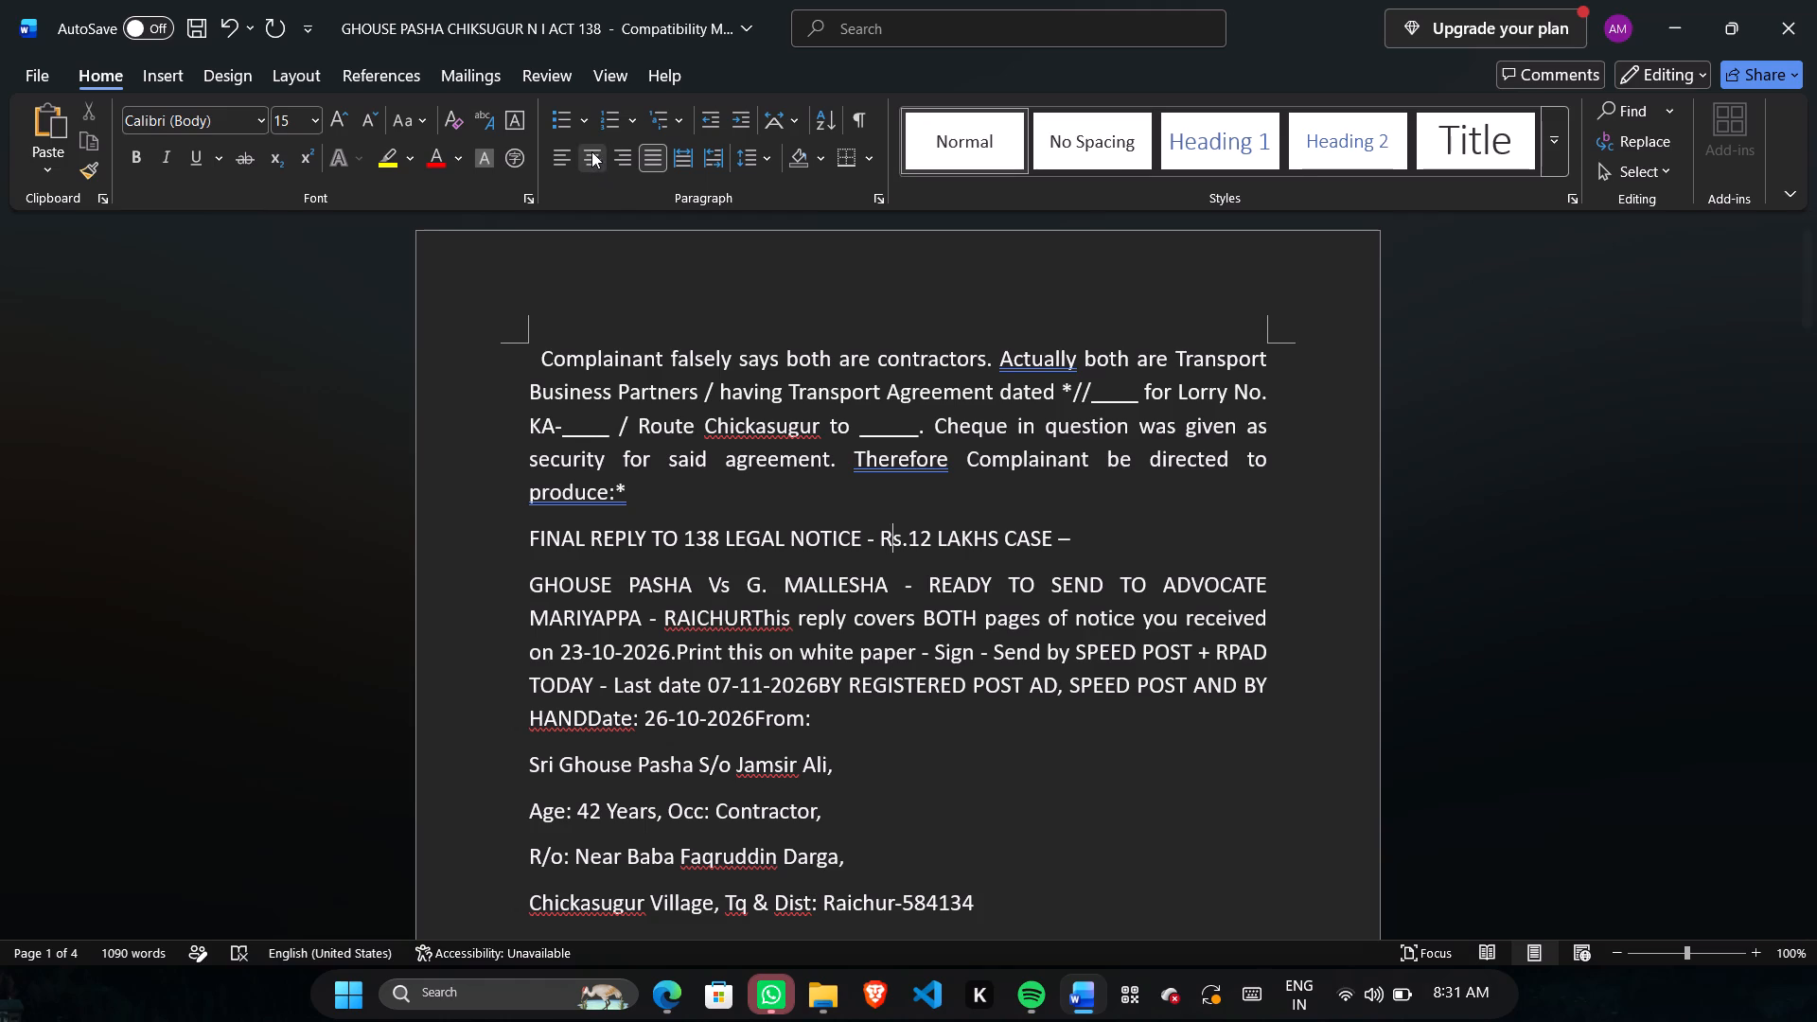
{"action": "left_click", "coordinate": [591, 151]}
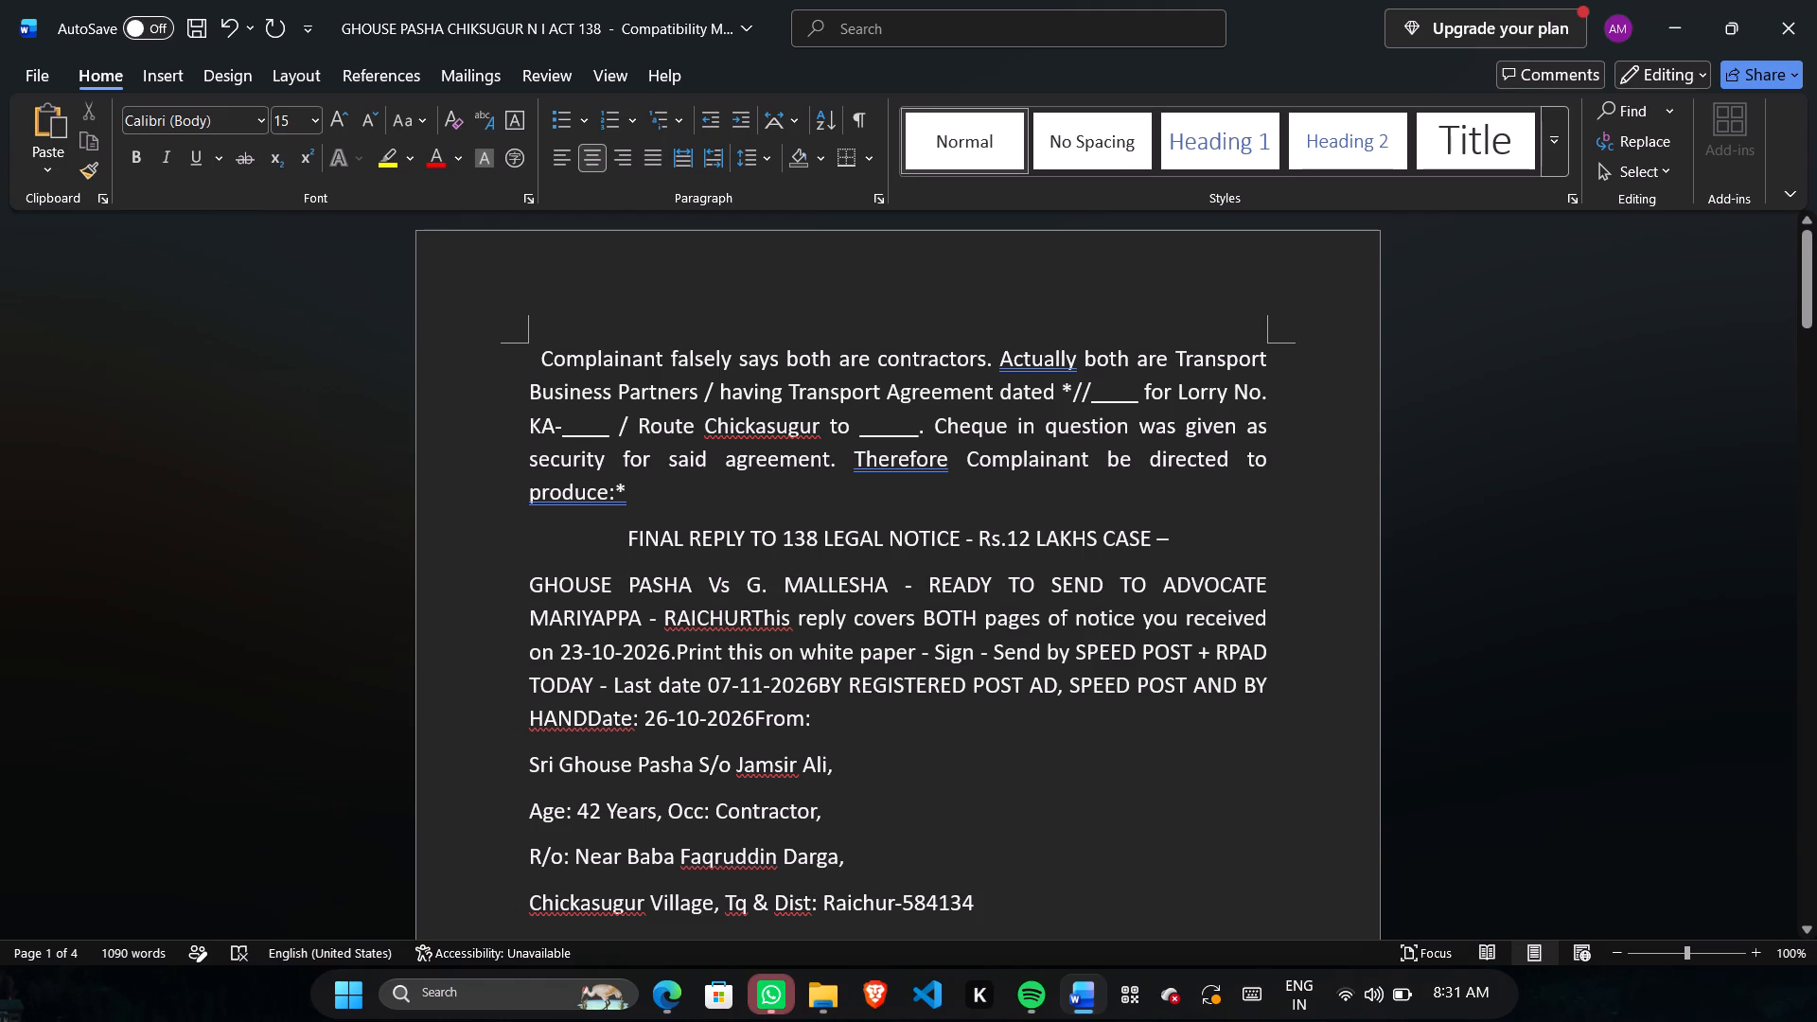
Underline the heading text from "FINAL REPLY" through "CASE" and set its font size to 16.
{"action": "left_click", "coordinate": [625, 531]}
{"action": "key", "text": "shift+Right"}
{"action": "key", "text": "shift+Right"}
{"action": "key", "text": "shift+Right"}
{"action": "key", "text": "shift+Right"}
{"action": "key", "text": "shift+Right"}
{"action": "key", "text": "shift+Right"}
{"action": "key", "text": "shift+Right"}
{"action": "key", "text": "shift+Right"}
{"action": "key", "text": "shift+Right"}
{"action": "key", "text": "shift+Right"}
{"action": "key", "text": "shift+Right"}
{"action": "key", "text": "shift+Right"}
{"action": "key", "text": "shift+Right"}
{"action": "key", "text": "shift+Right"}
{"action": "key", "text": "shift+Right"}
{"action": "key", "text": "shift+Right"}
{"action": "key", "text": "shift+Right"}
{"action": "key", "text": "shift+Right"}
{"action": "key", "text": "shift+Right"}
{"action": "key", "text": "shift+Right"}
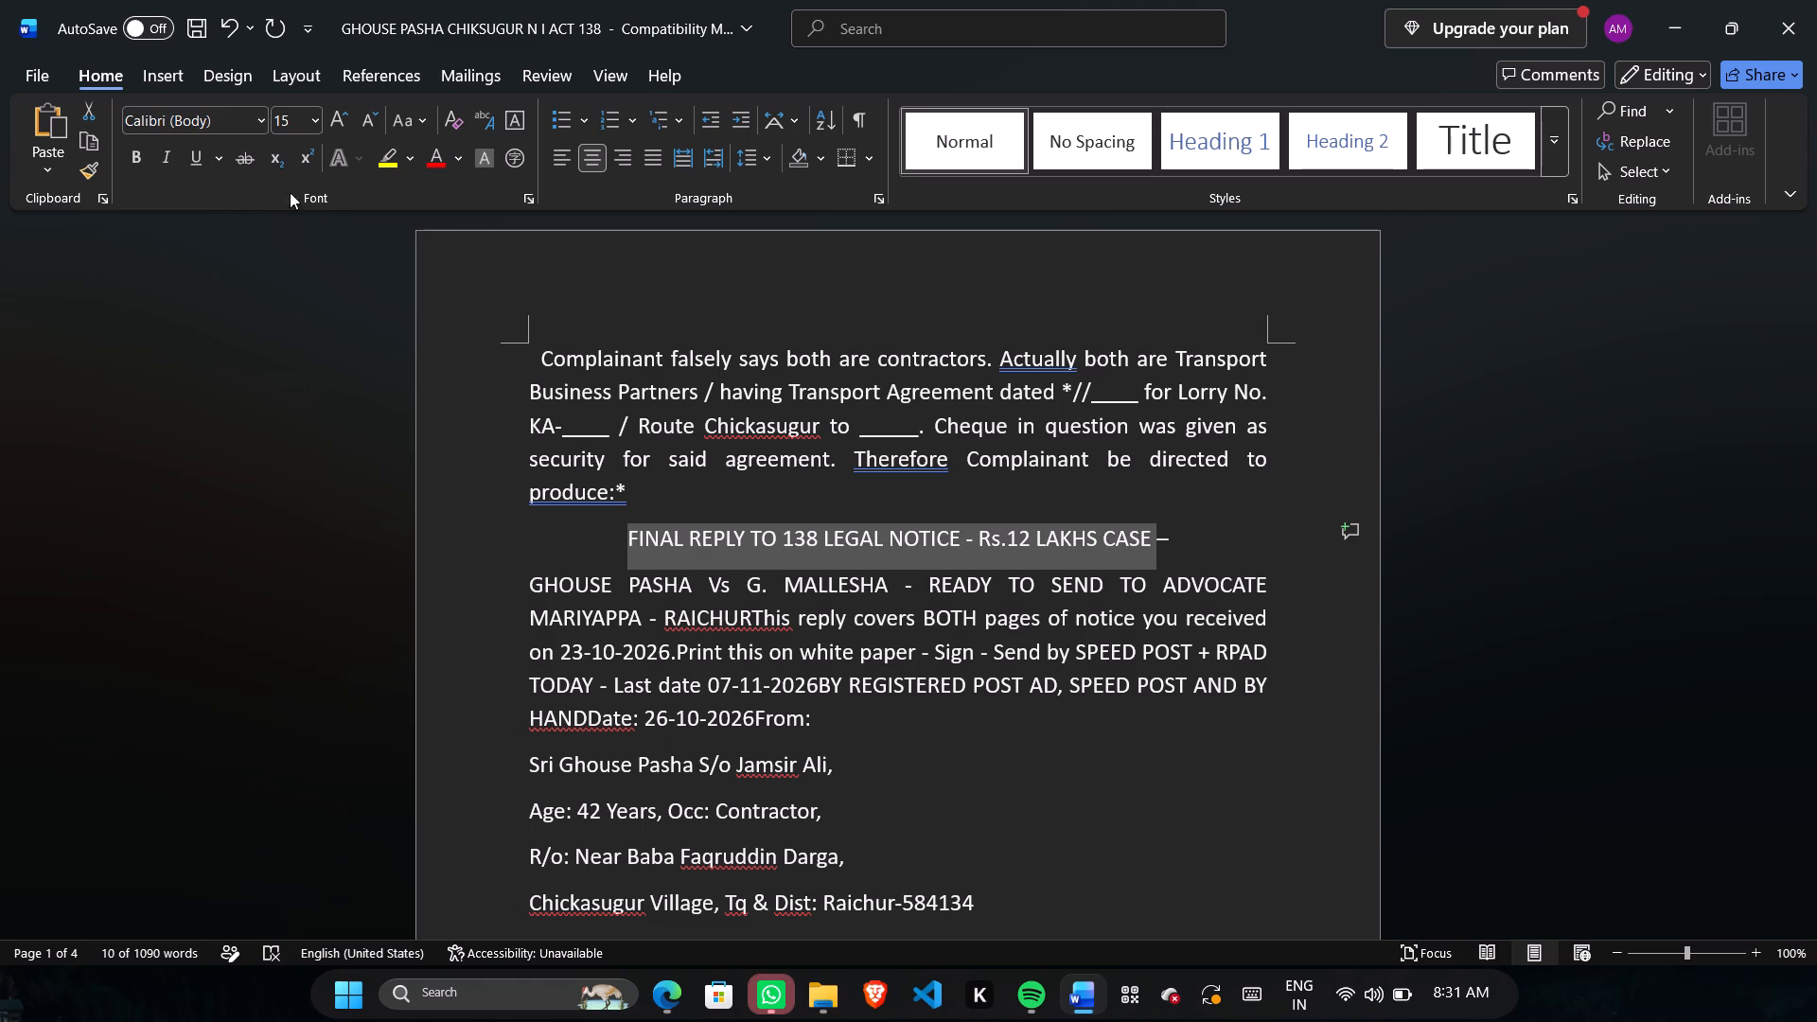
{"action": "left_click", "coordinate": [200, 152]}
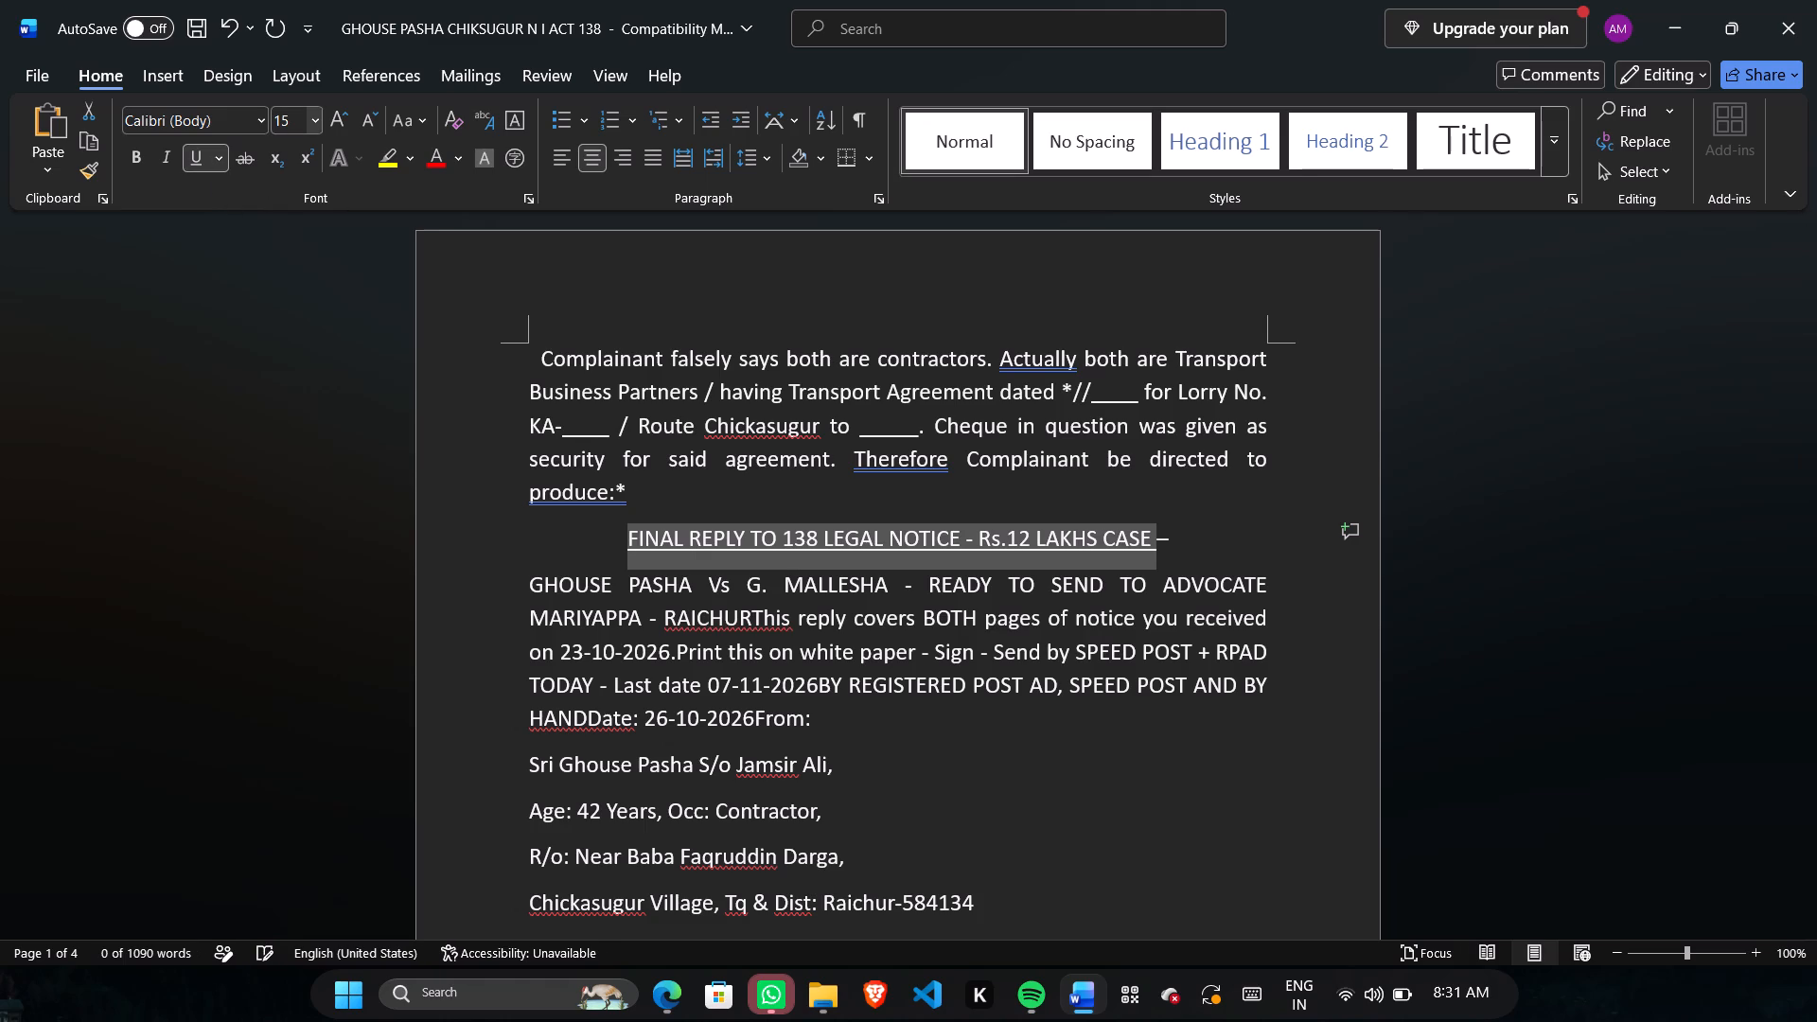
{"action": "left_click", "coordinate": [292, 123]}
{"action": "type", "text": "16"}
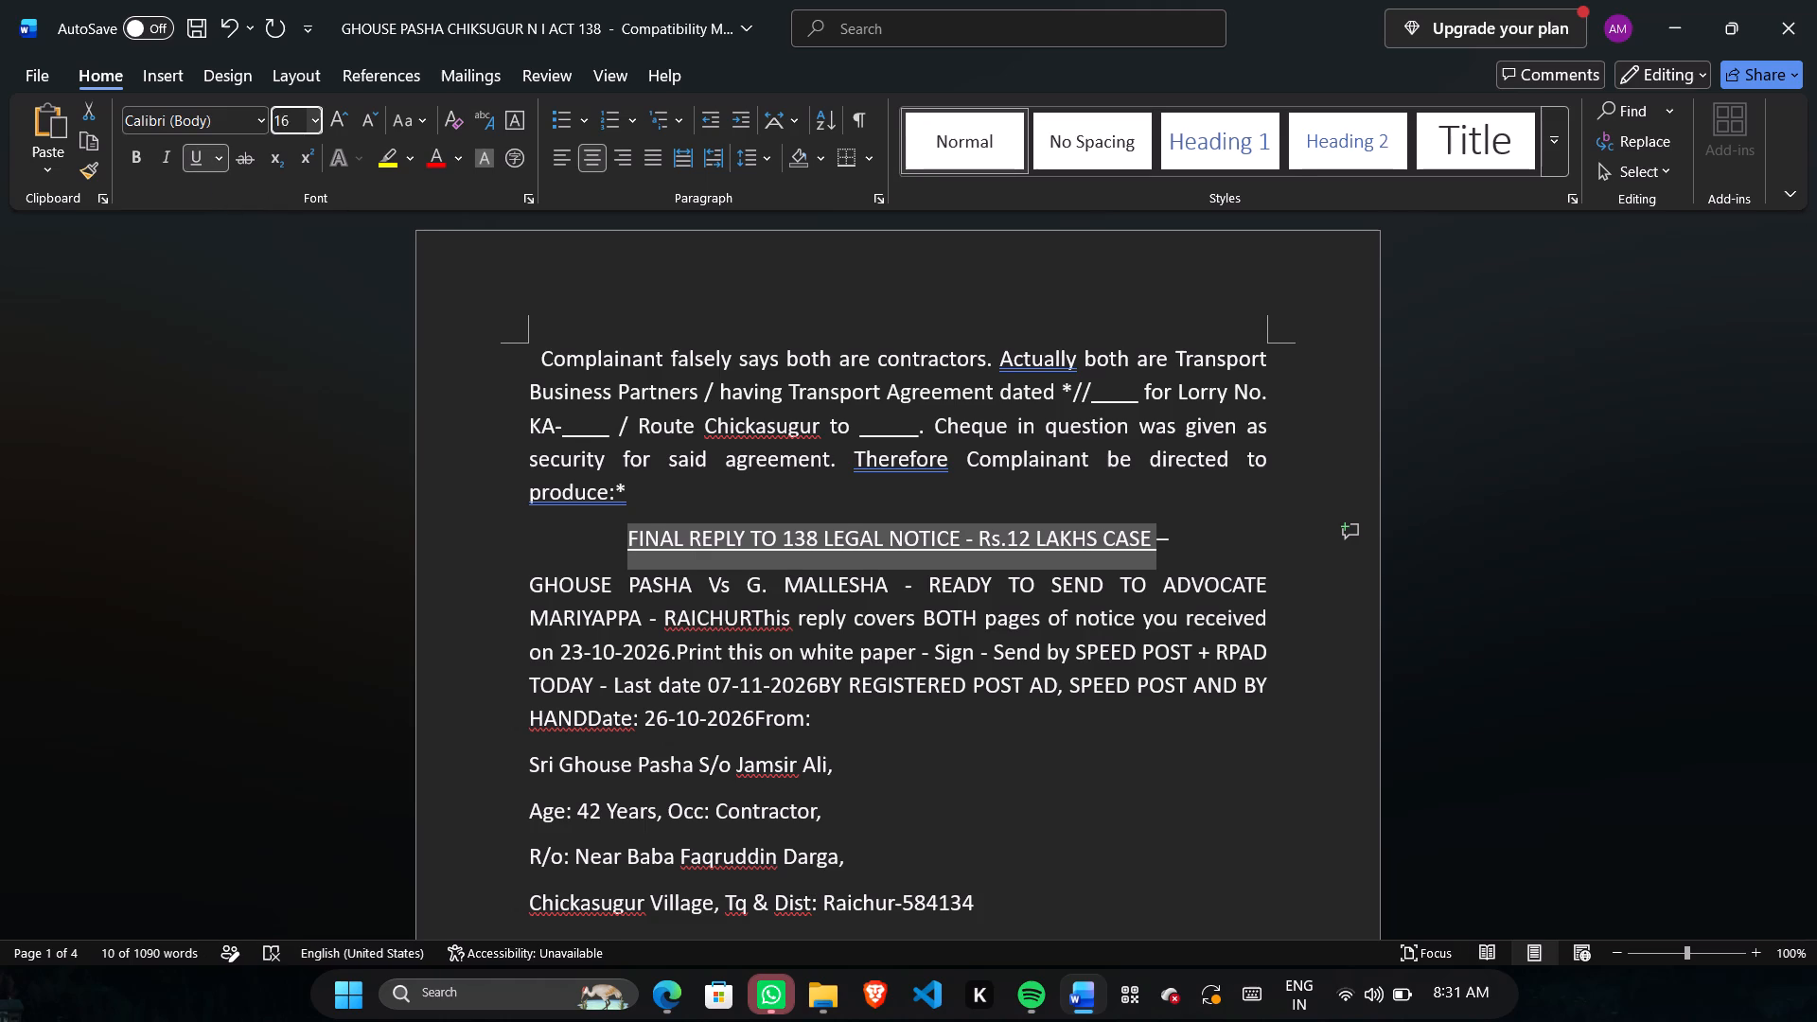
{"action": "key", "text": "Return"}
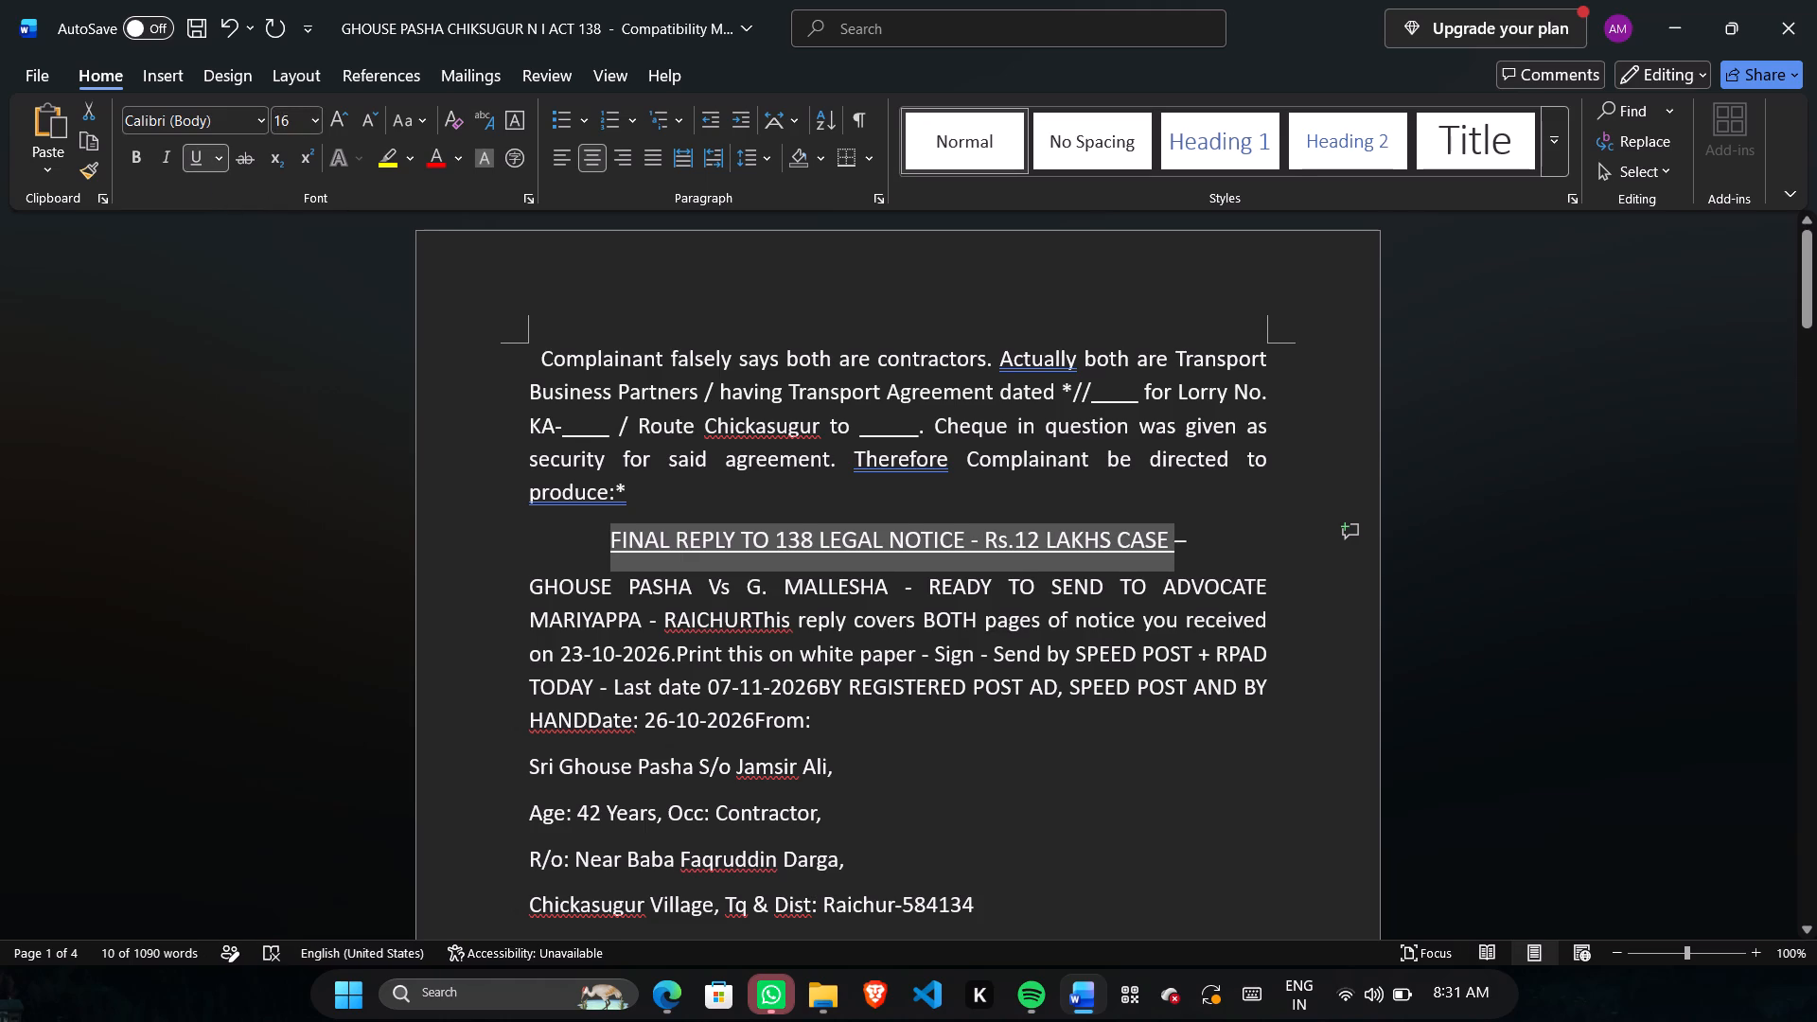
Delete the trailing dash after "CASE" in the heading.
{"action": "left_click", "coordinate": [1187, 538]}
{"action": "key", "text": "BackSpace"}
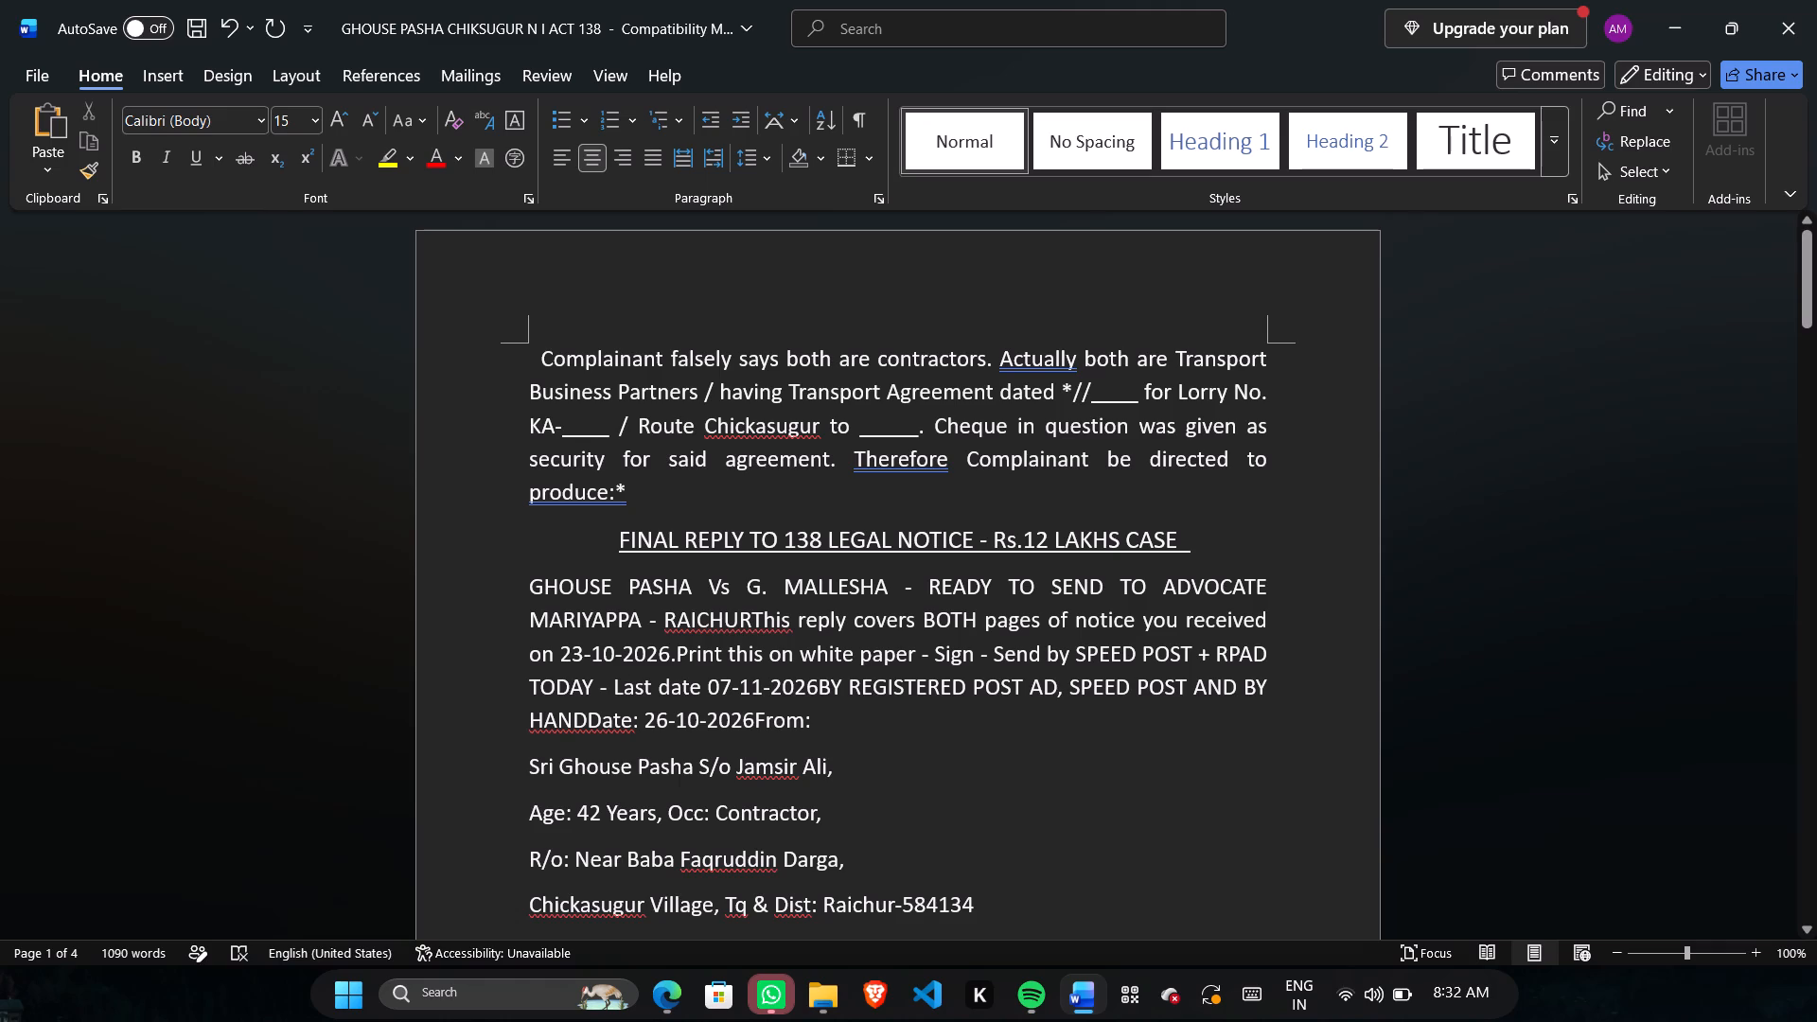
Delete the text below the heading from the party names through "Last date 07-11-2026", so the paragraph starts with "BY REGISTERED POST AD".
{"action": "left_click", "coordinate": [522, 588]}
{"action": "key", "text": "shift+Down"}
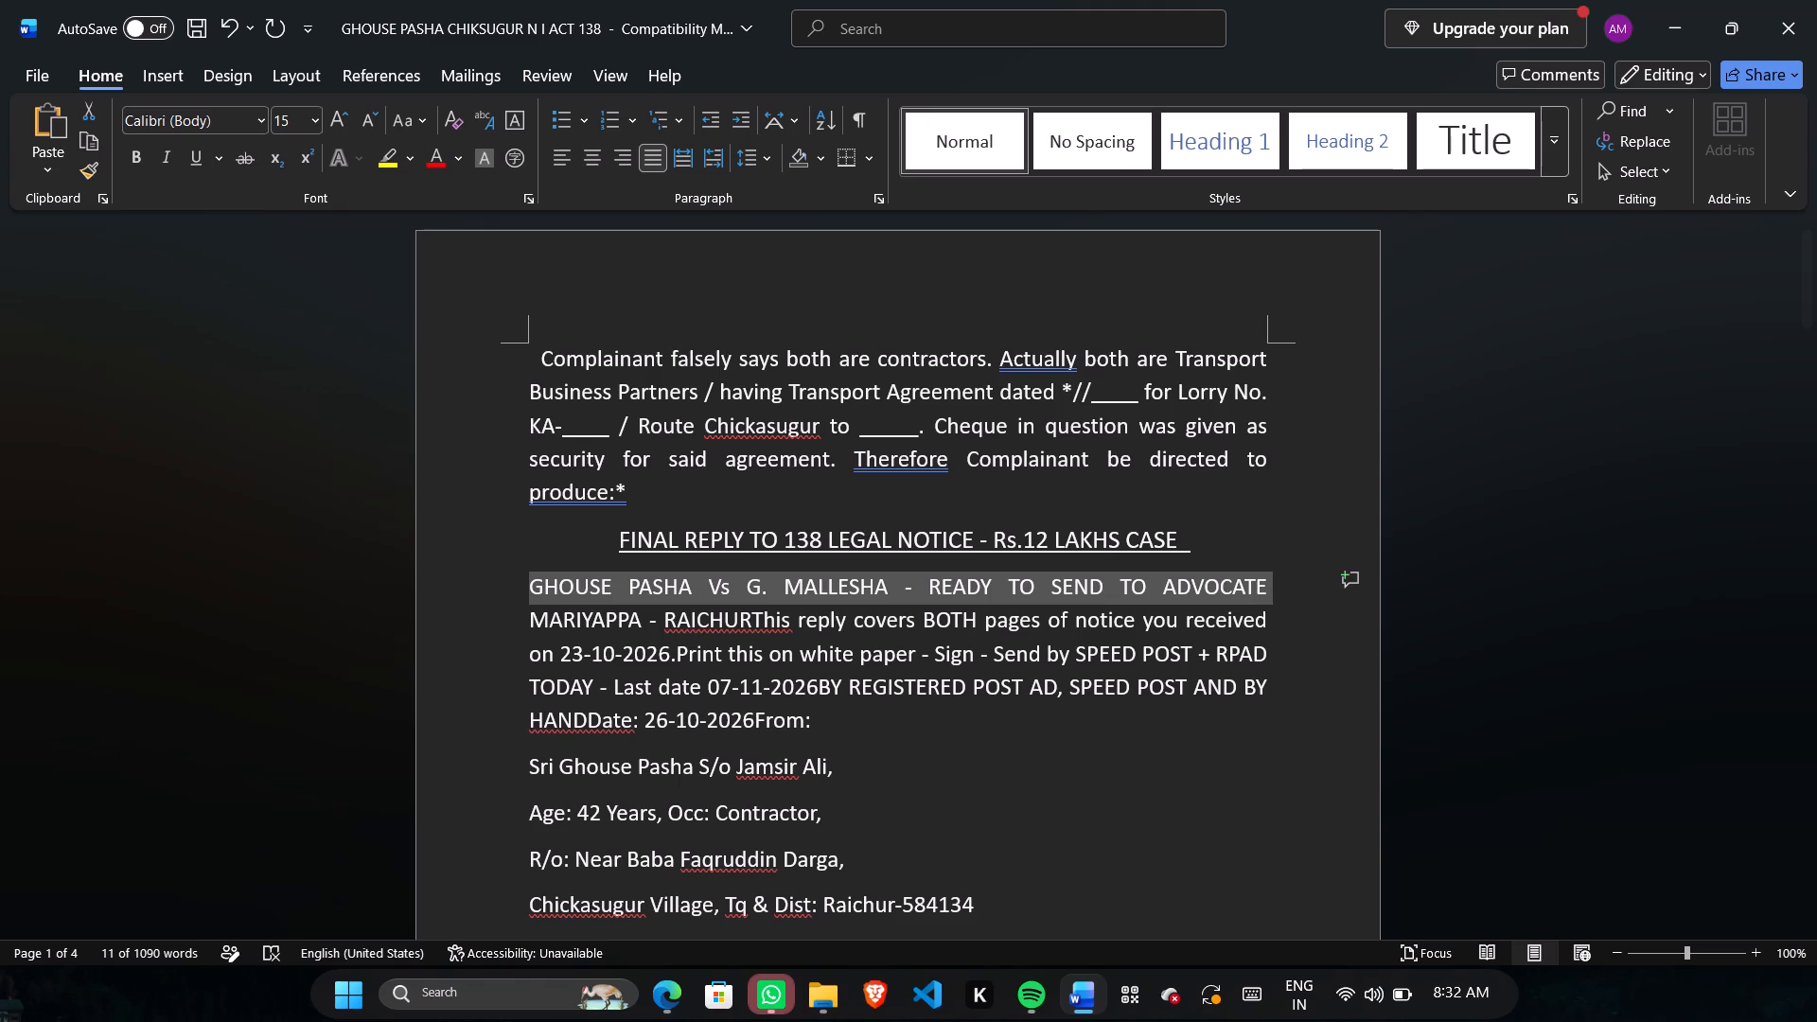
{"action": "key", "text": "shift+Down"}
{"action": "key", "text": "shift+Down"}
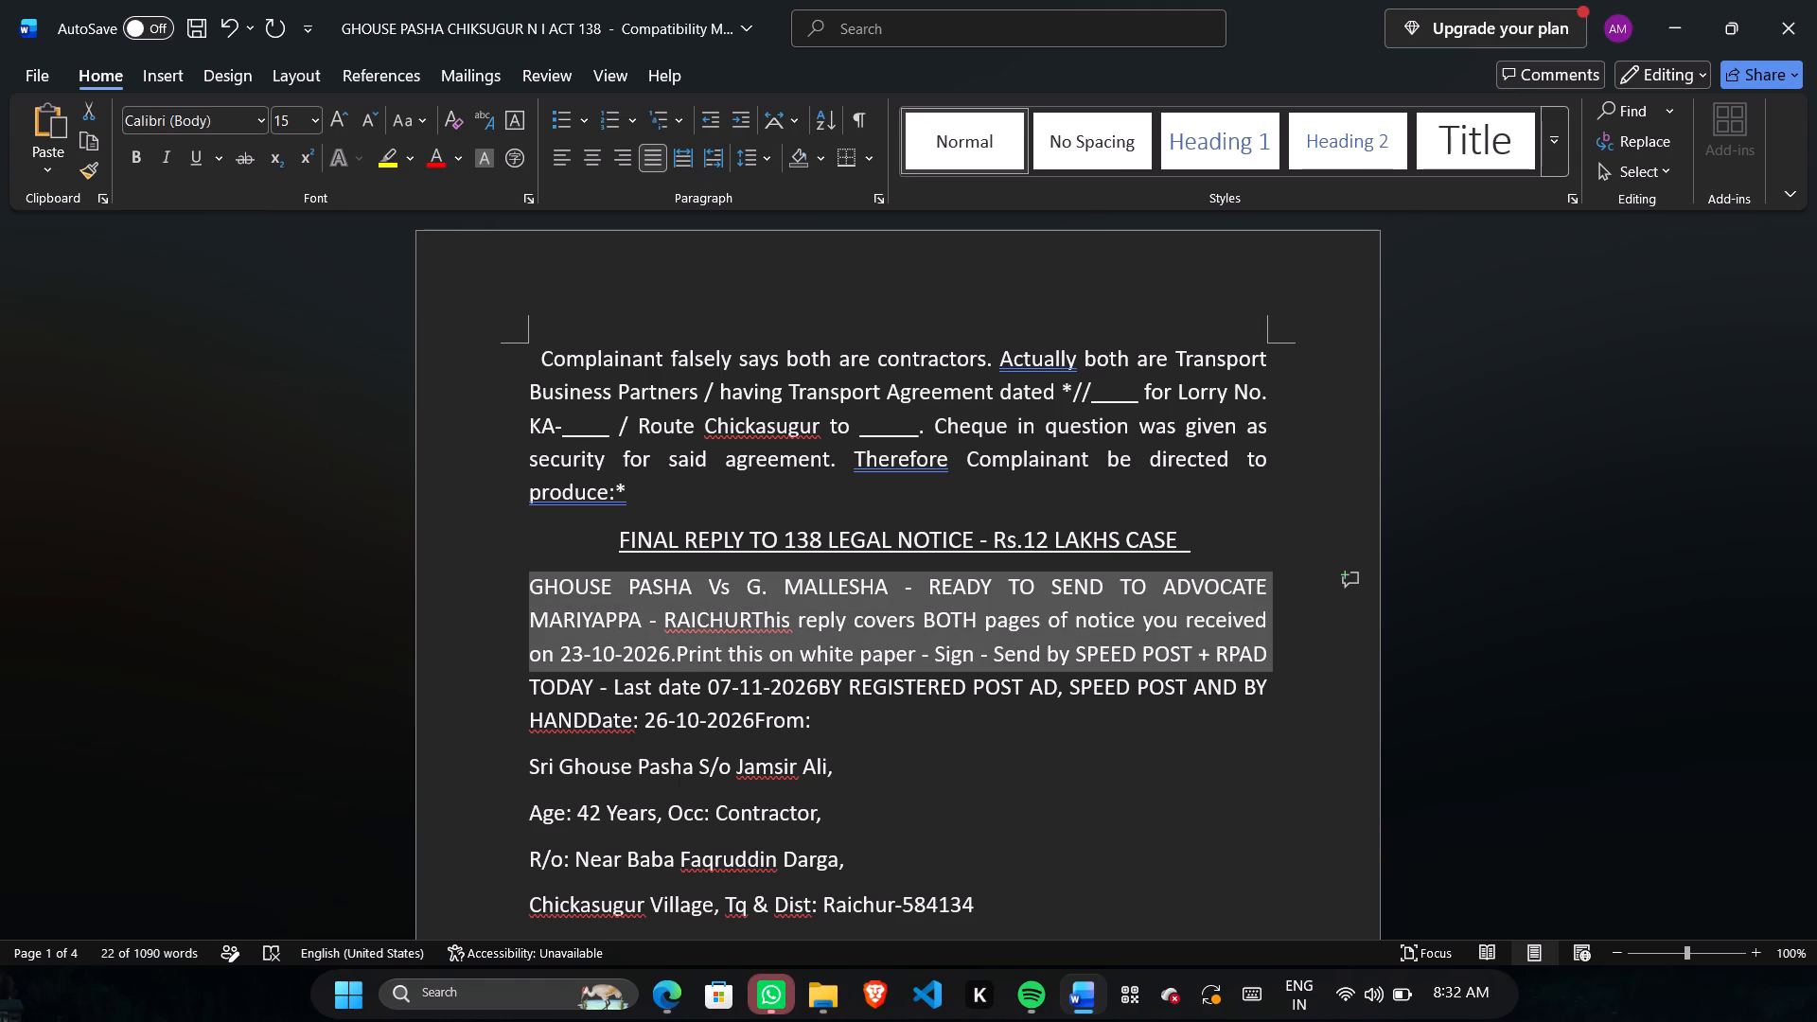
{"action": "key", "text": "shift+Down"}
{"action": "key", "text": "shift+Left"}
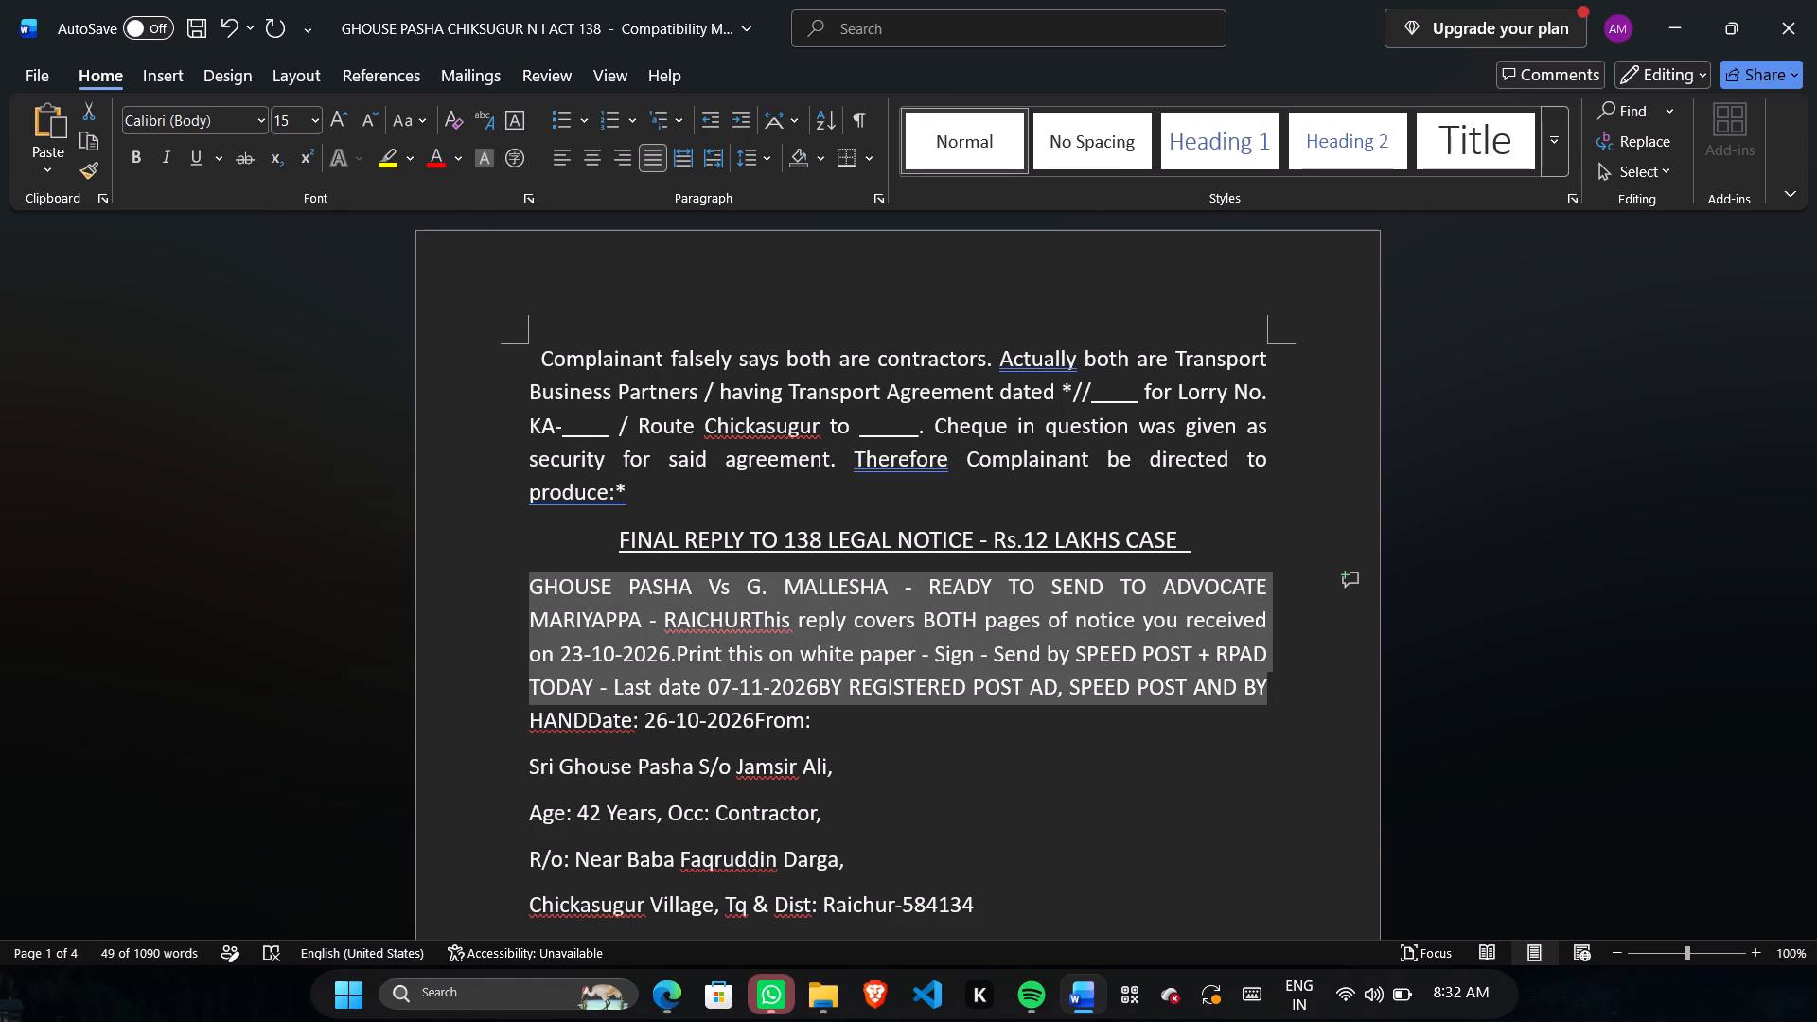
{"action": "key", "text": "shift+Left"}
{"action": "key", "text": "shift+Left"}
{"action": "key", "text": "shift+Left"}
{"action": "key", "text": "shift+Left"}
{"action": "key", "text": "shift+Left"}
{"action": "key", "text": "shift+Left"}
{"action": "key", "text": "shift+Left"}
{"action": "key", "text": "shift+Left"}
{"action": "key", "text": "shift+Left"}
{"action": "key", "text": "shift+Left"}
{"action": "key", "text": "shift+Left"}
{"action": "key", "text": "shift+Left"}
{"action": "key", "text": "shift+Left"}
{"action": "key", "text": "shift+Left"}
{"action": "key", "text": "shift+Left"}
{"action": "key", "text": "shift+Left"}
{"action": "key", "text": "shift+Left"}
{"action": "key", "text": "shift+Left"}
{"action": "key", "text": "shift+Left"}
{"action": "key", "text": "shift+Left"}
{"action": "key", "text": "shift+Left"}
{"action": "key", "text": "shift+Left"}
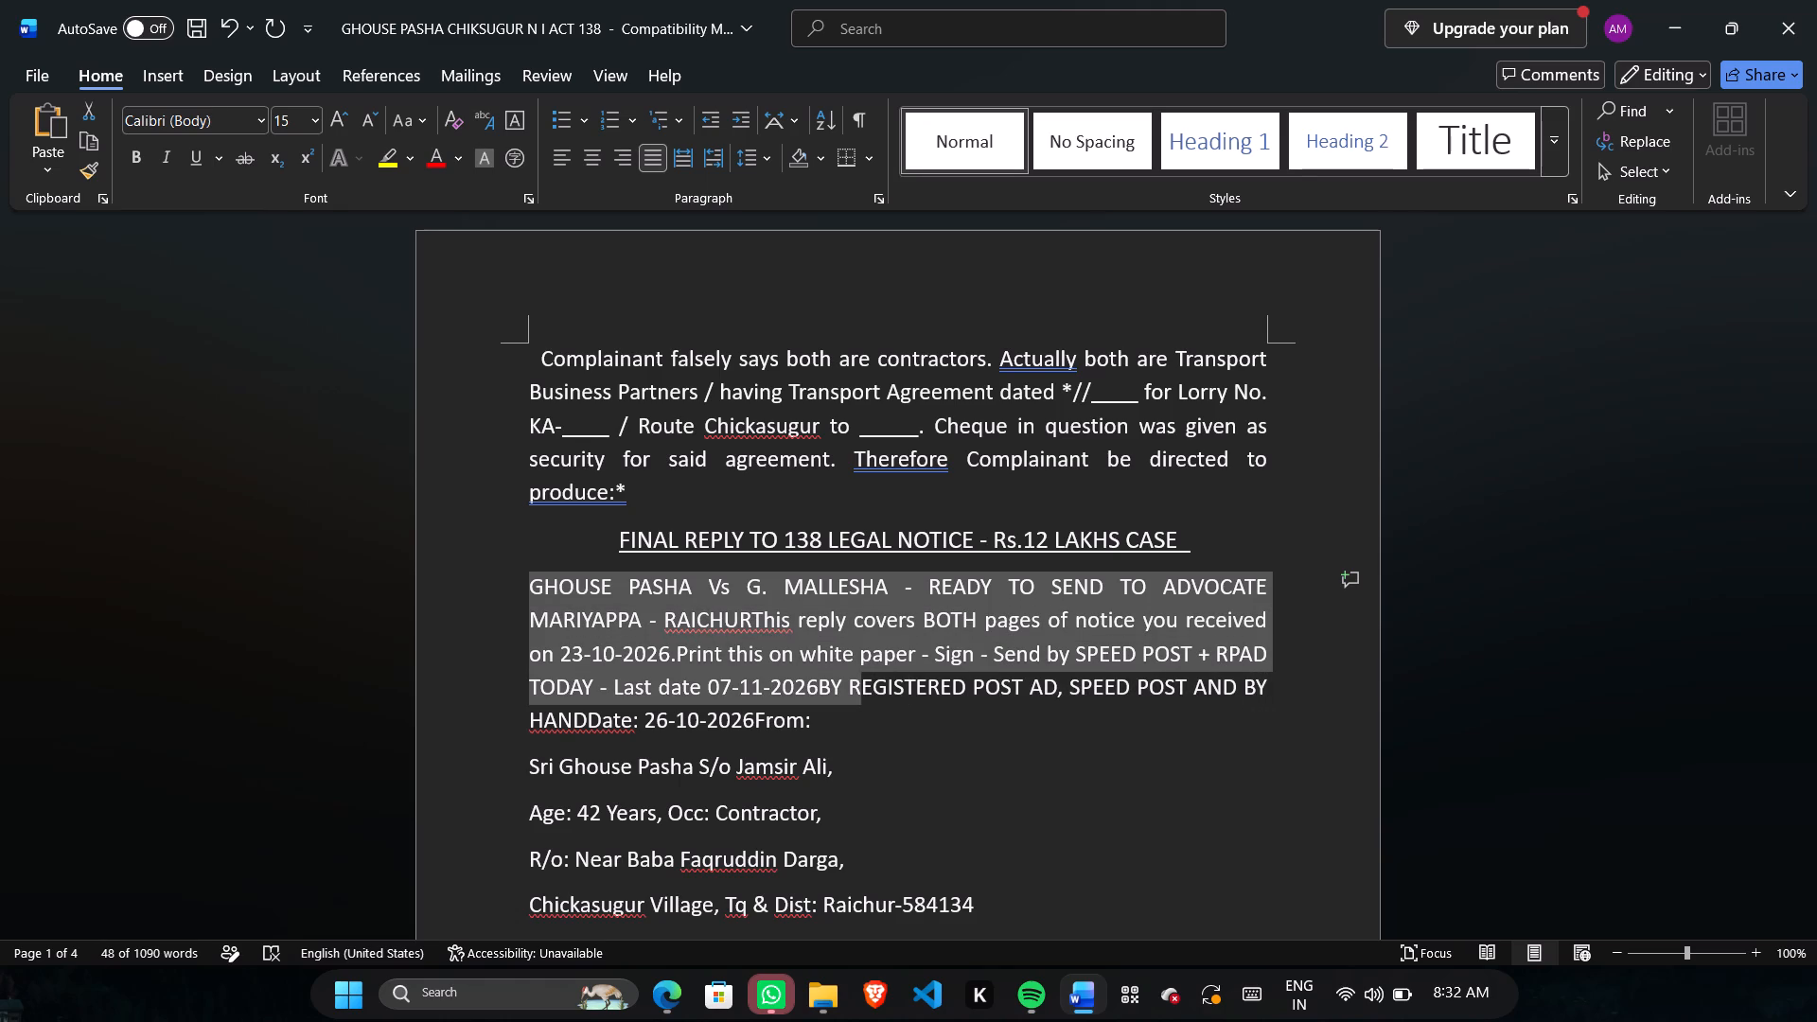
{"action": "key", "text": "shift+Left"}
{"action": "key", "text": "shift+Left"}
{"action": "key", "text": "shift+Left"}
{"action": "key", "text": "shift+Left"}
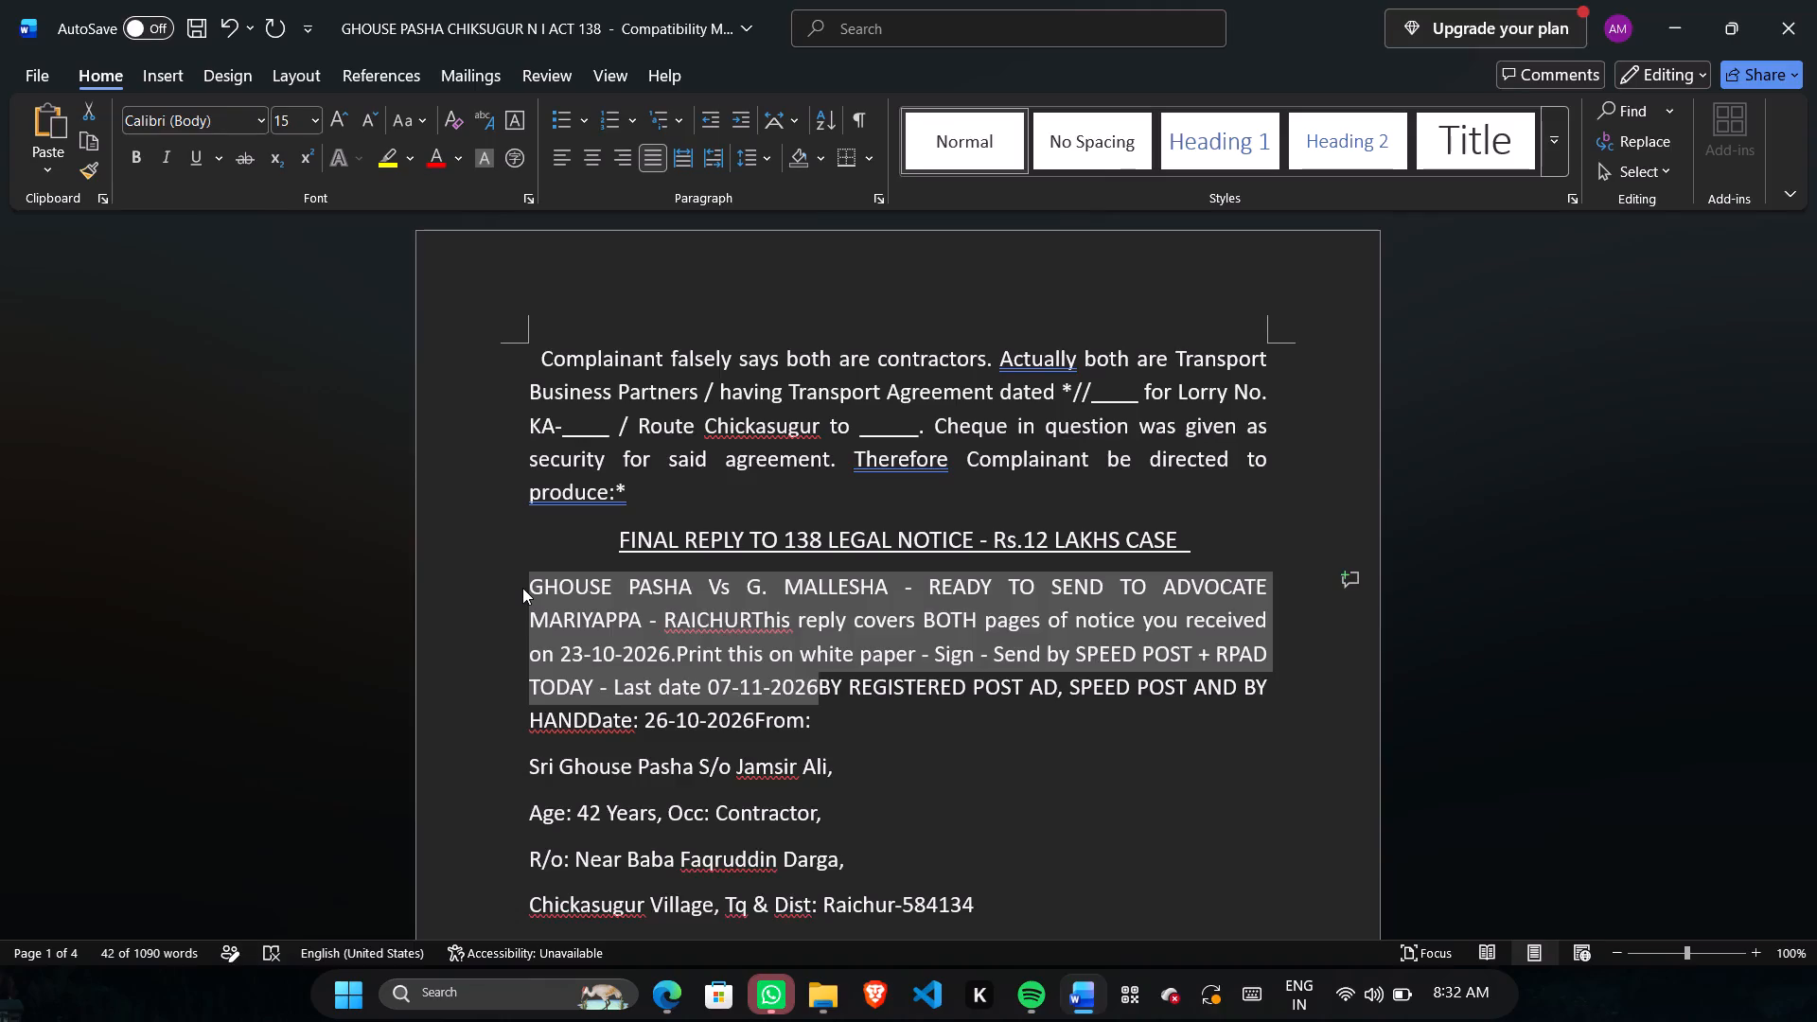
{"action": "key", "text": "Delete"}
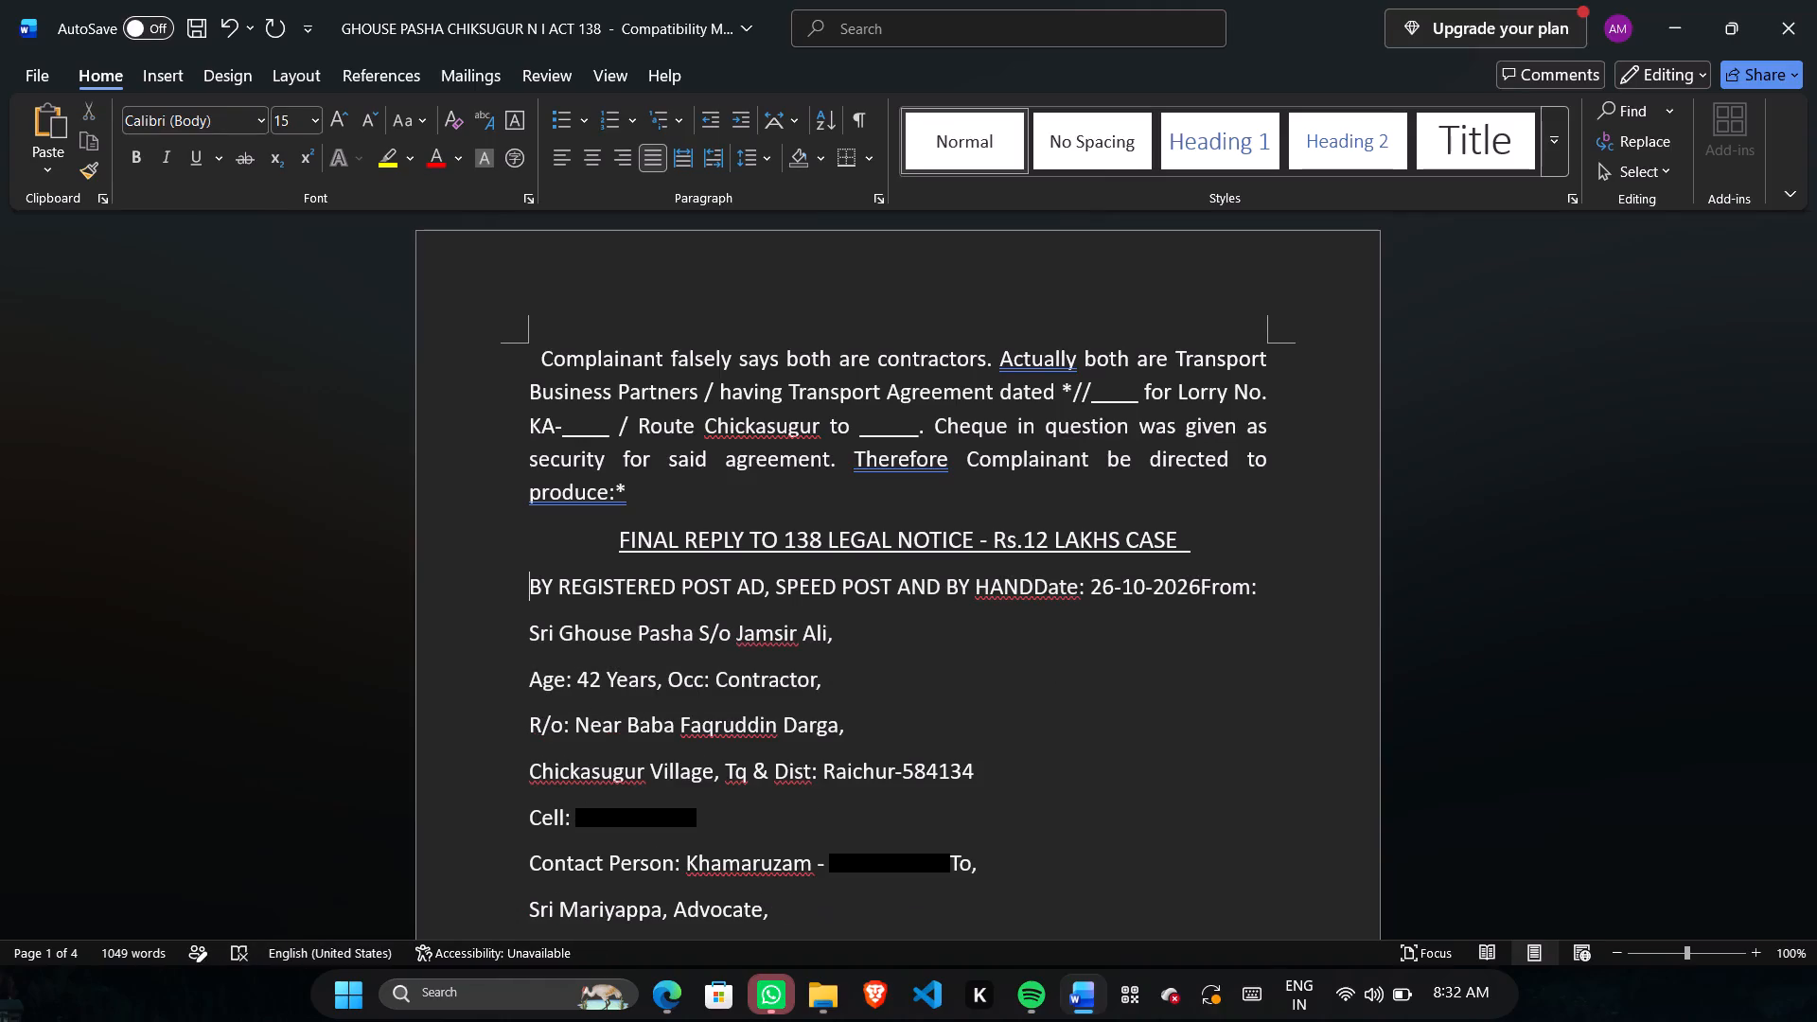
Insert a single space between "HAND" and "Date:" in the delivery line.
{"action": "left_click", "coordinate": [1038, 585]}
{"action": "key", "text": "space"}
{"action": "key", "text": "space"}
{"action": "key", "text": "space"}
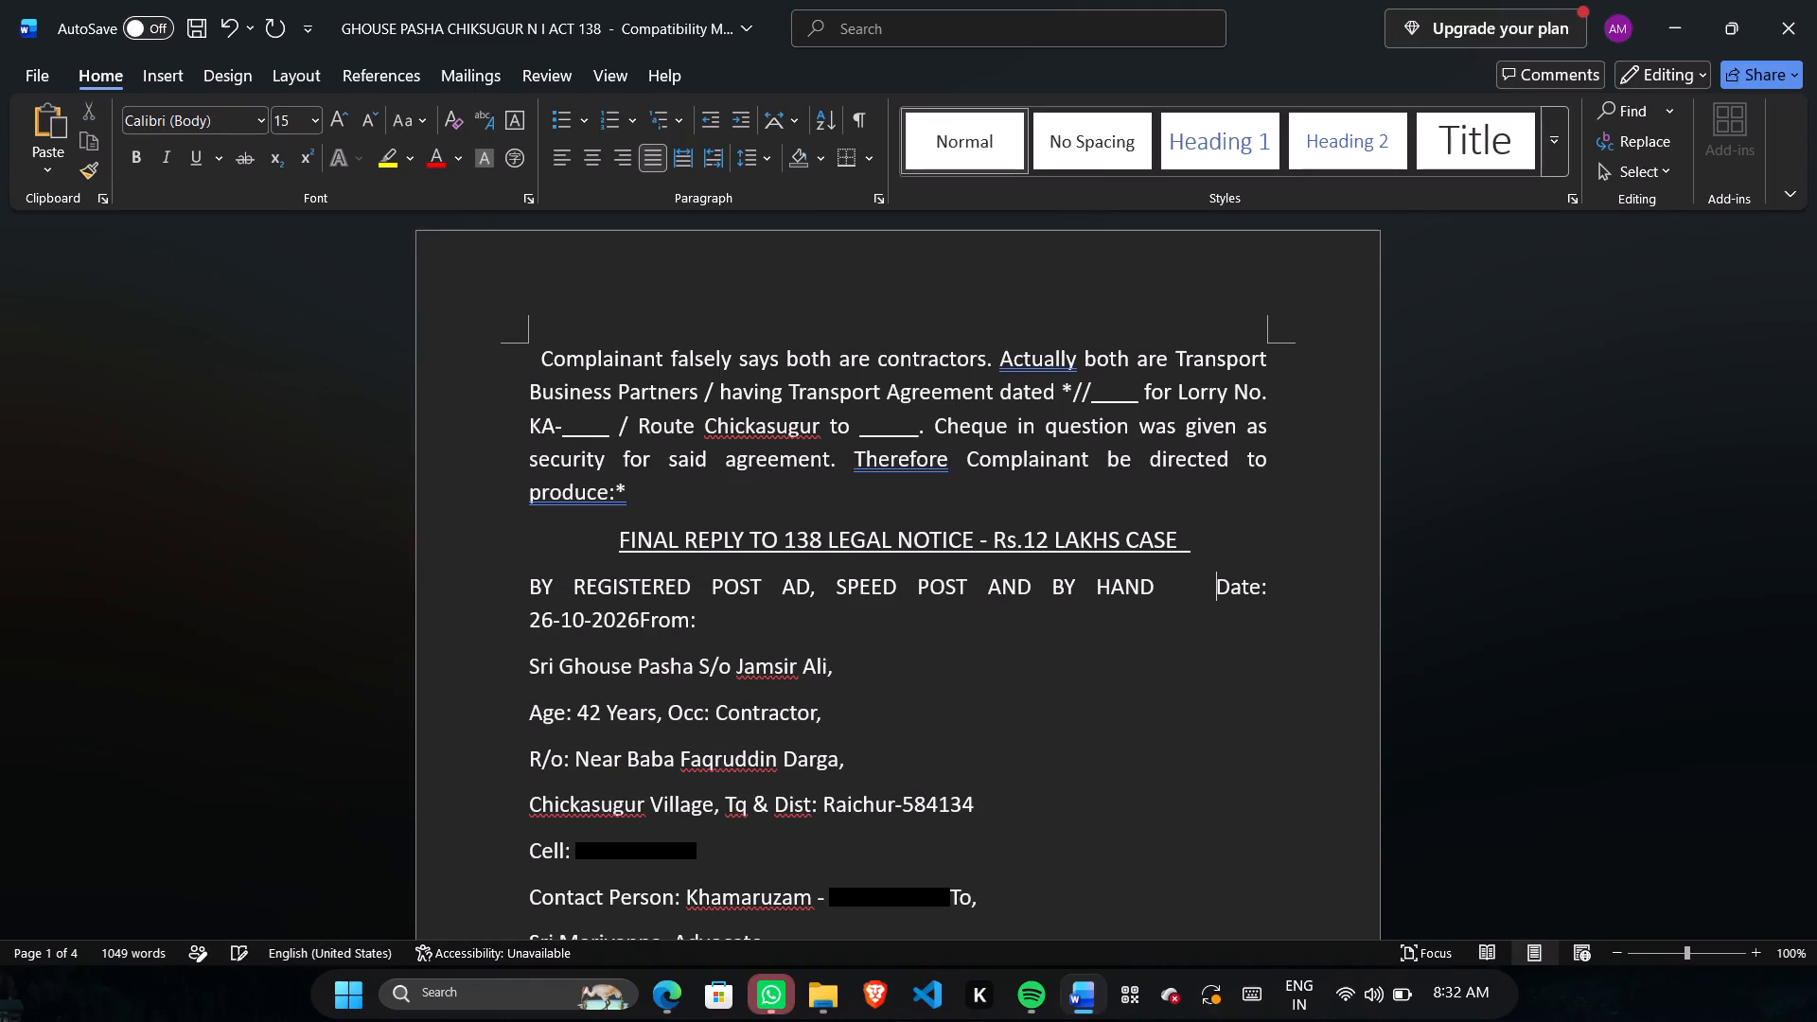
{"action": "key", "text": "BackSpace"}
{"action": "key", "text": "BackSpace"}
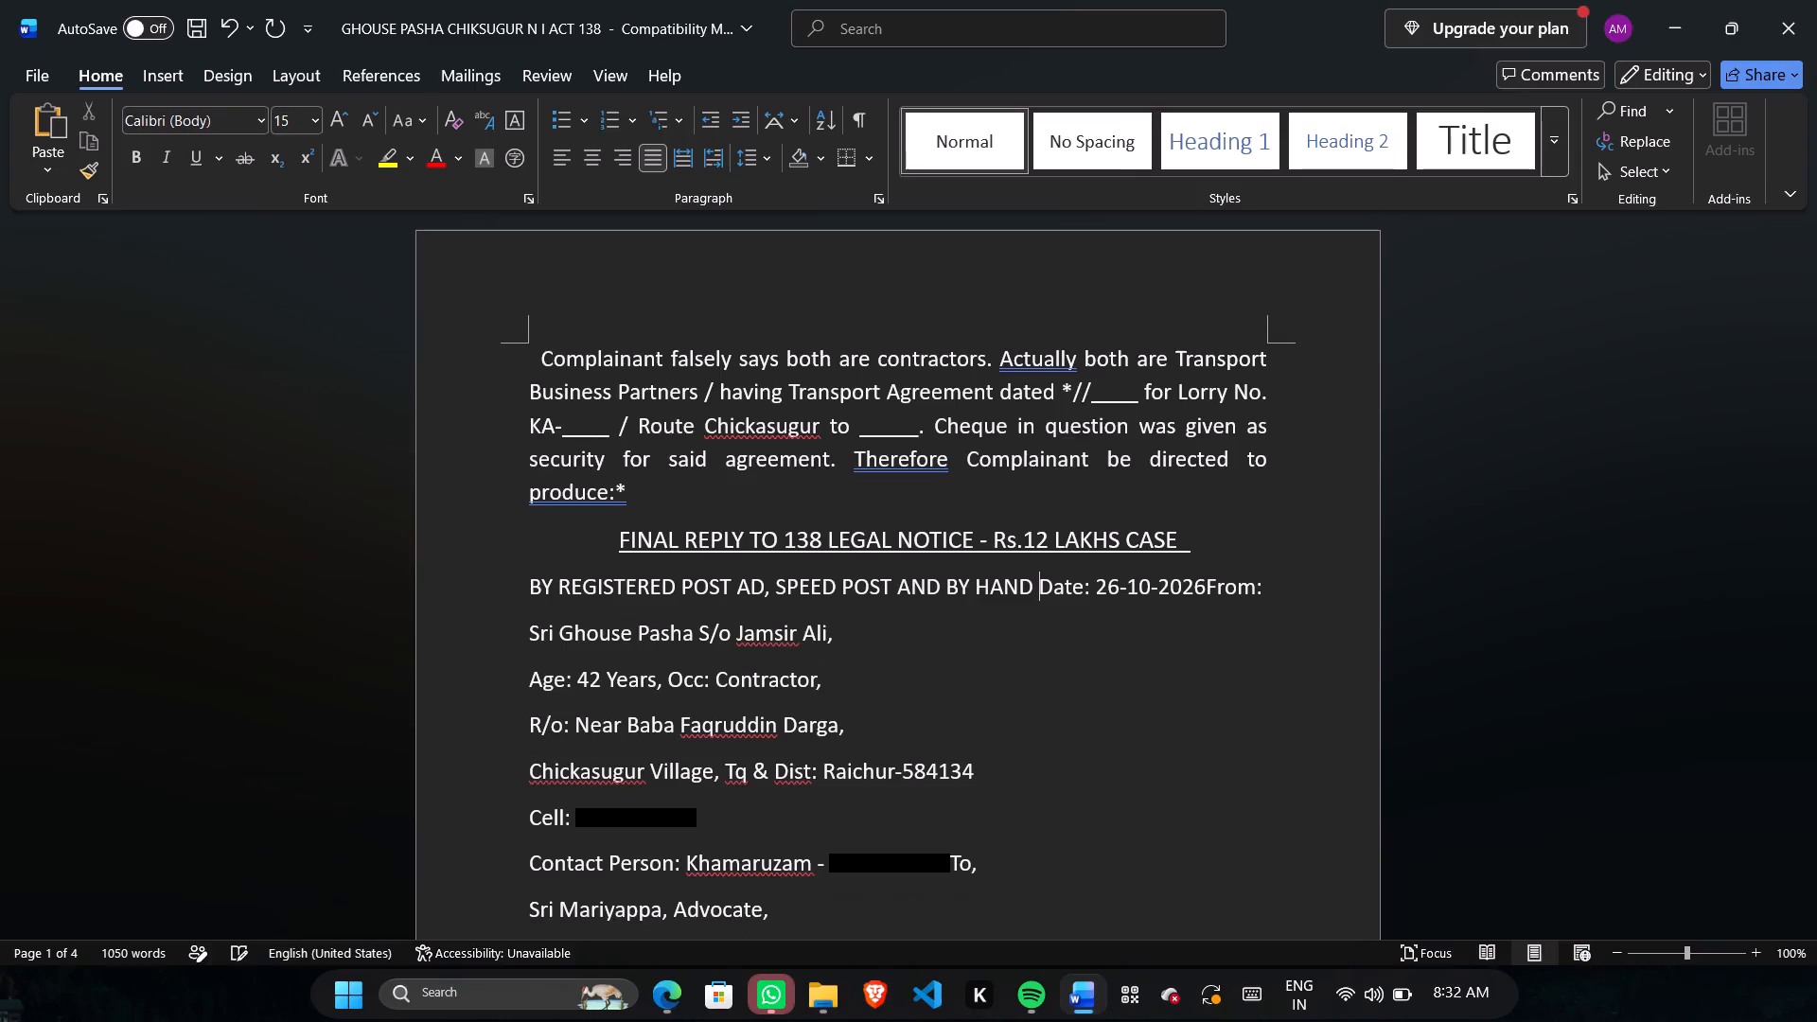
Centre the "BY REGISTERED POST AD, SPEED POST AND BY HAND" line.
{"action": "left_click", "coordinate": [864, 561]}
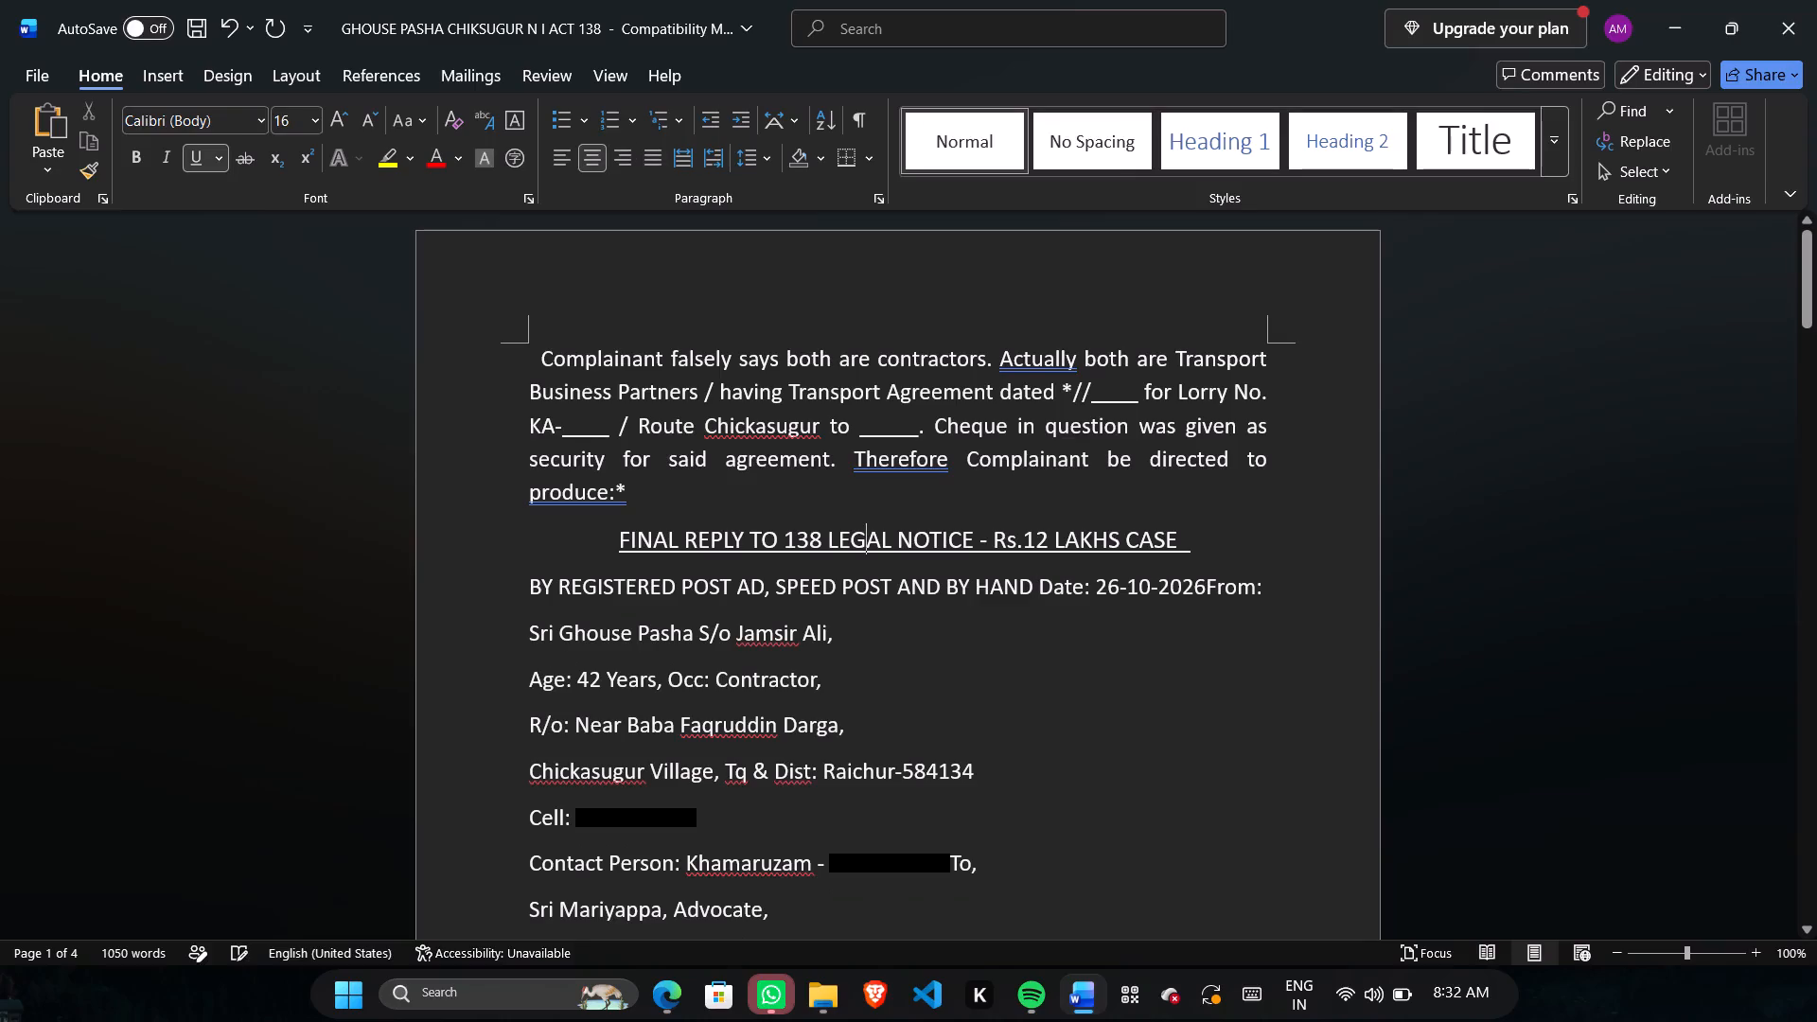
{"action": "left_click", "coordinate": [858, 589]}
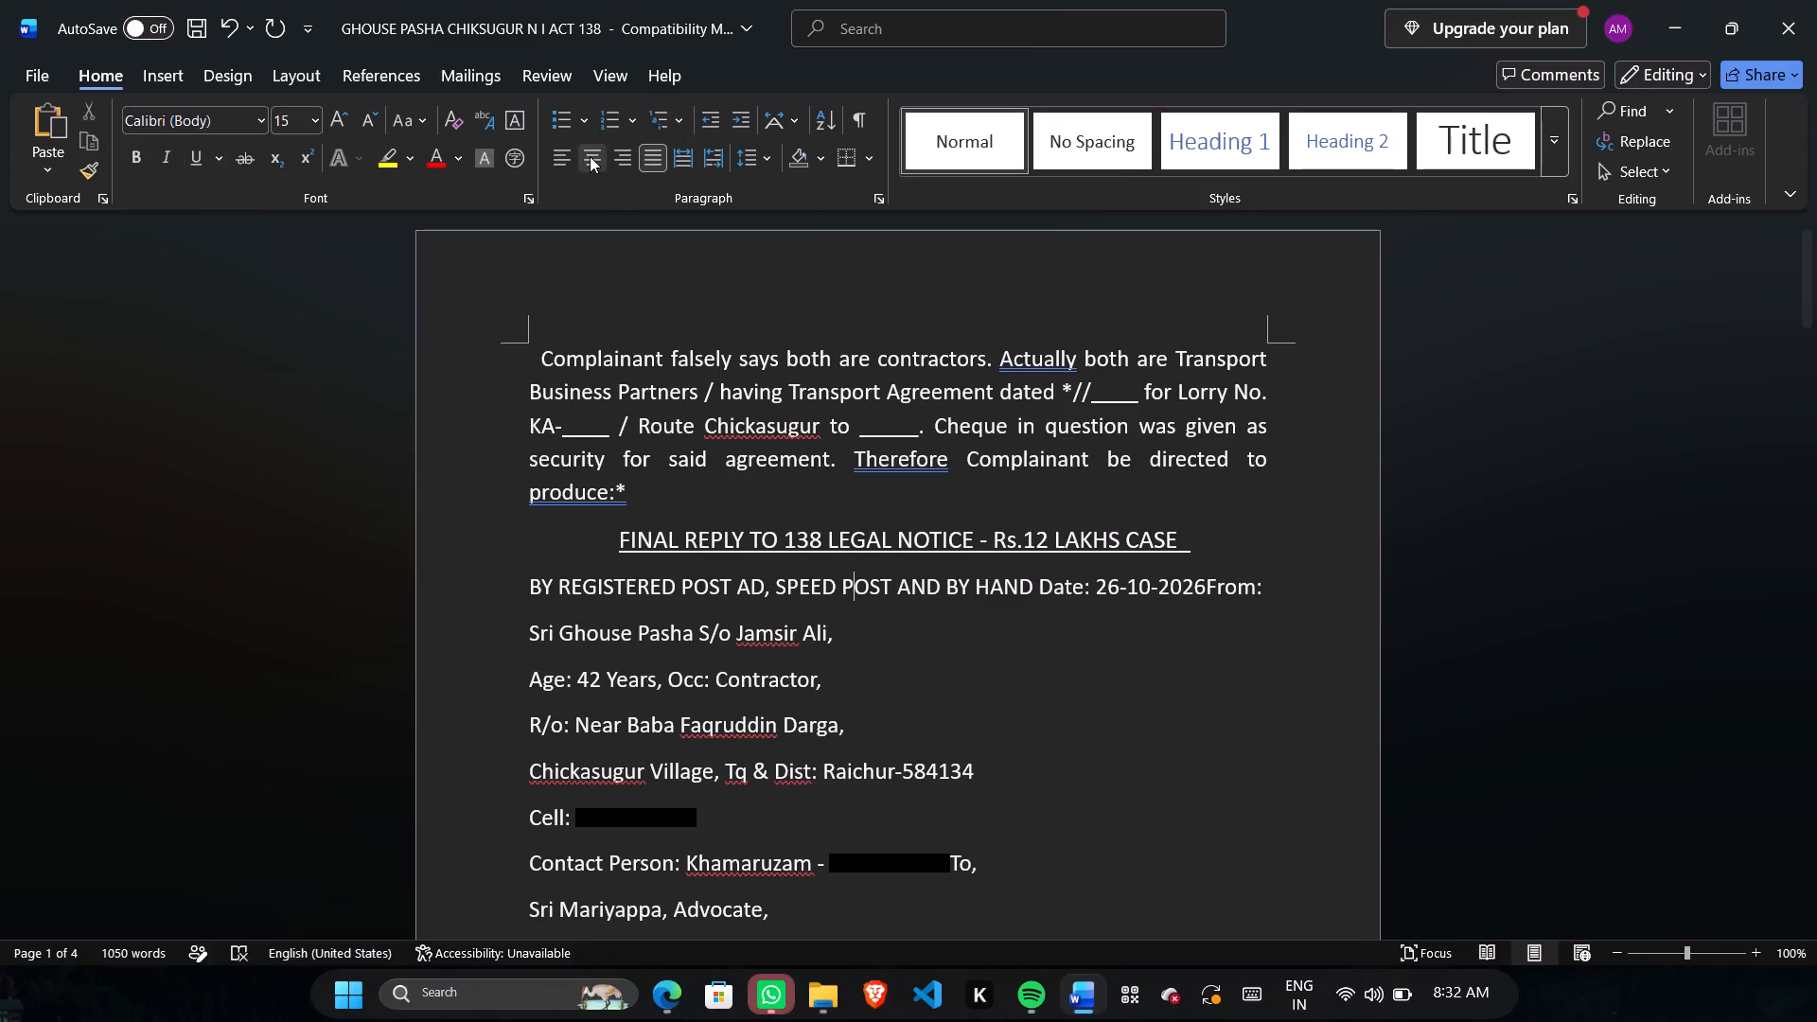
{"action": "left_click", "coordinate": [590, 156]}
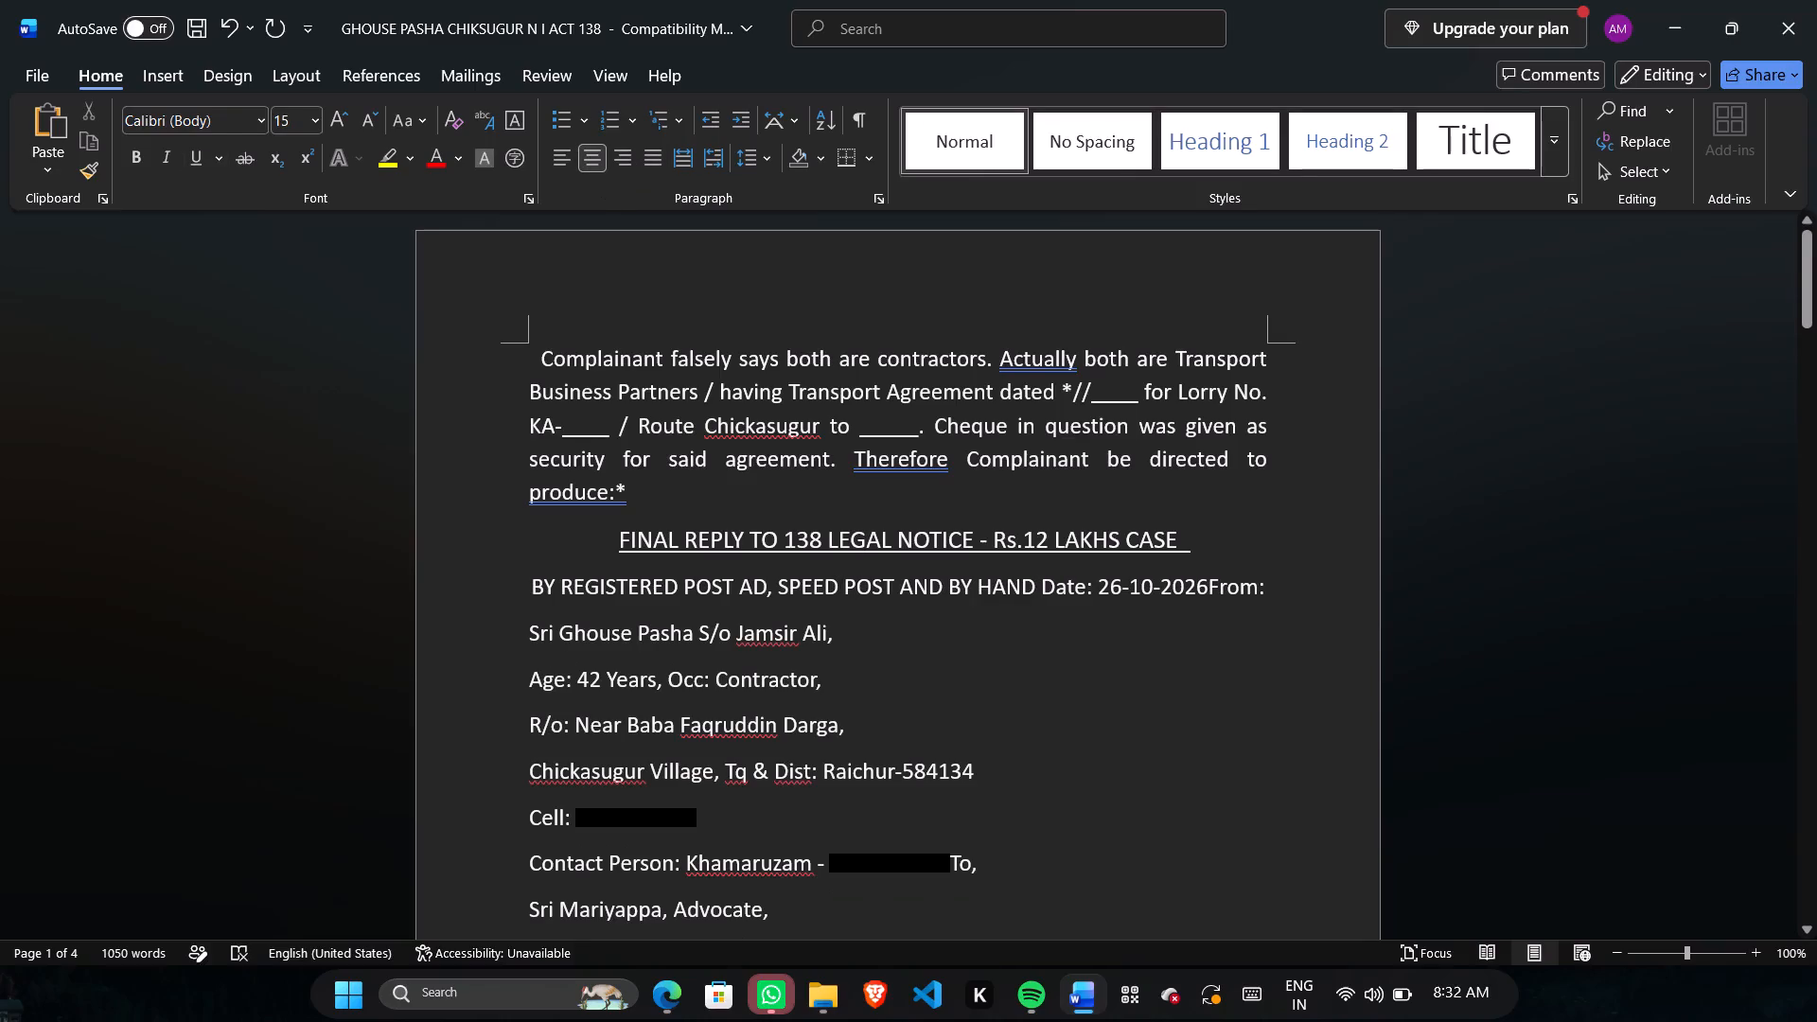
Move "From:" onto its own left-aligned line below the delivery line.
{"action": "left_click", "coordinate": [1040, 583]}
{"action": "left_click", "coordinate": [1210, 581]}
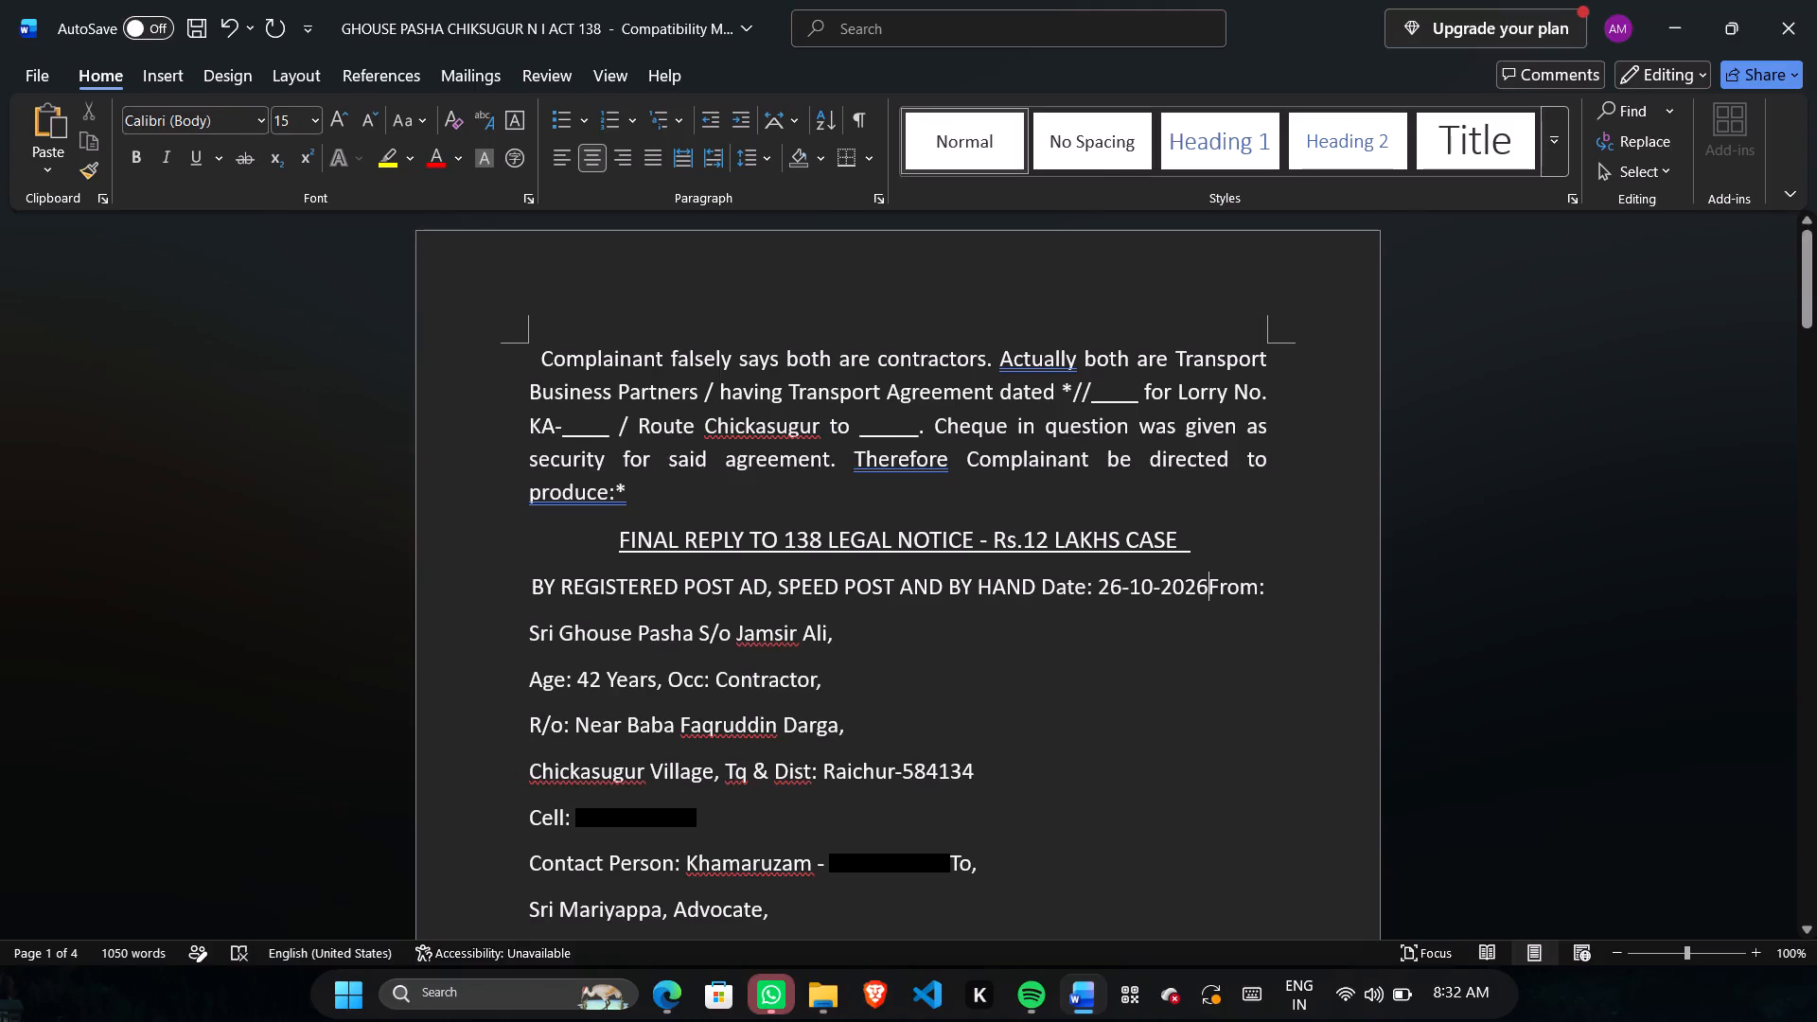
{"action": "key", "text": "Return"}
{"action": "key", "text": "BackSpace"}
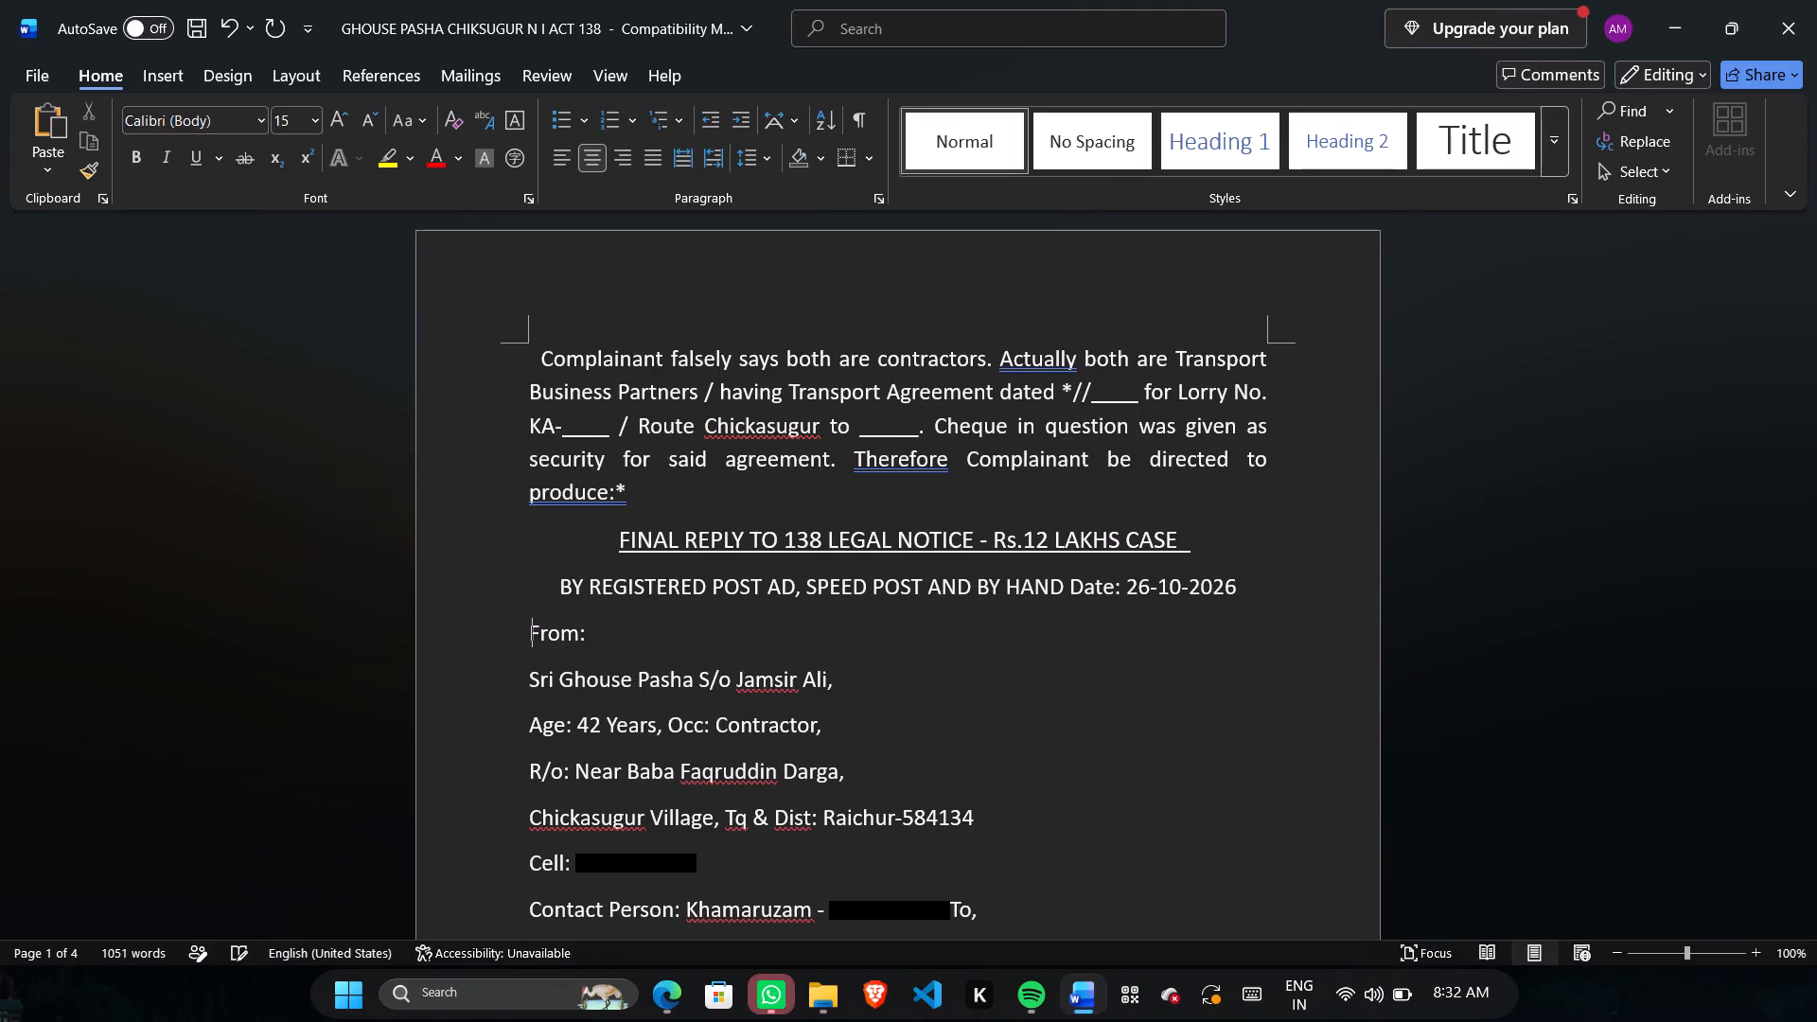
Space "Date: 26-10-2026" away from "BY HAND" and move it onto its own line below.
{"action": "left_click", "coordinate": [1071, 581]}
{"action": "key", "text": "space"}
{"action": "key", "text": "space"}
{"action": "key", "text": "space"}
{"action": "key", "text": "space"}
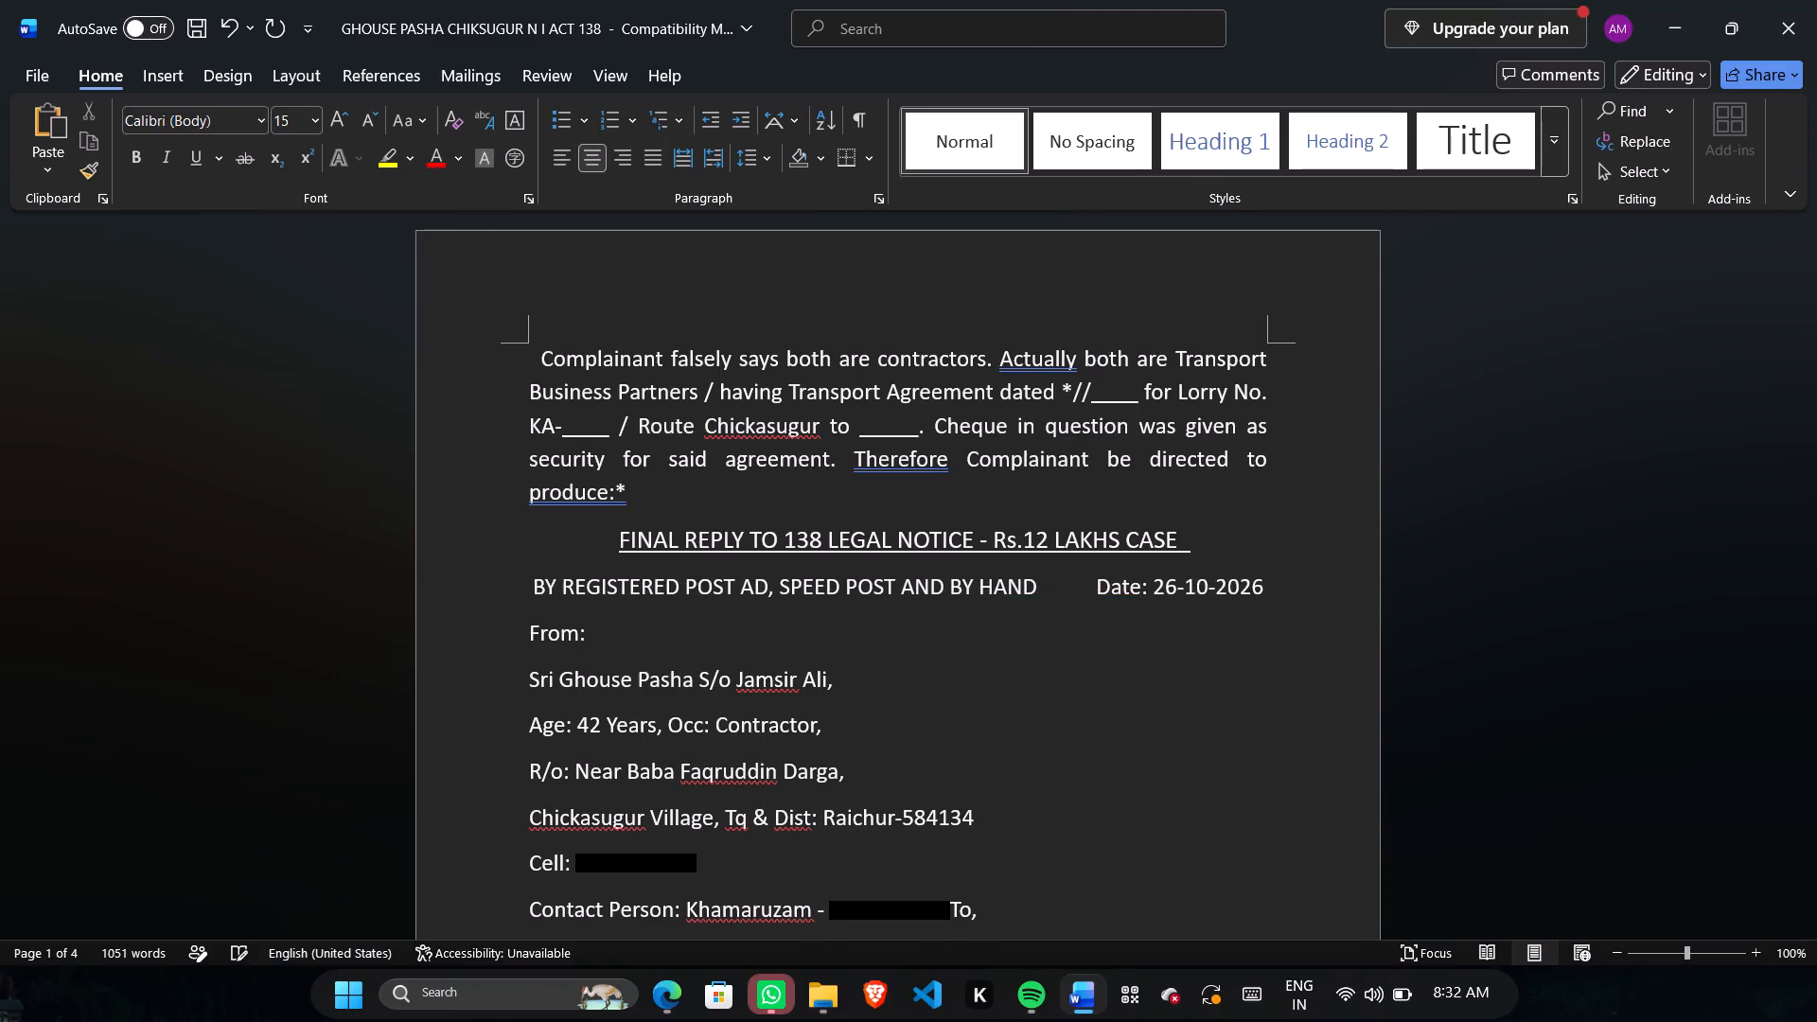
{"action": "key", "text": "space"}
{"action": "key", "text": "space"}
{"action": "key", "text": "space"}
{"action": "key", "text": "space"}
{"action": "key", "text": "space"}
{"action": "key", "text": "space"}
{"action": "key", "text": "space"}
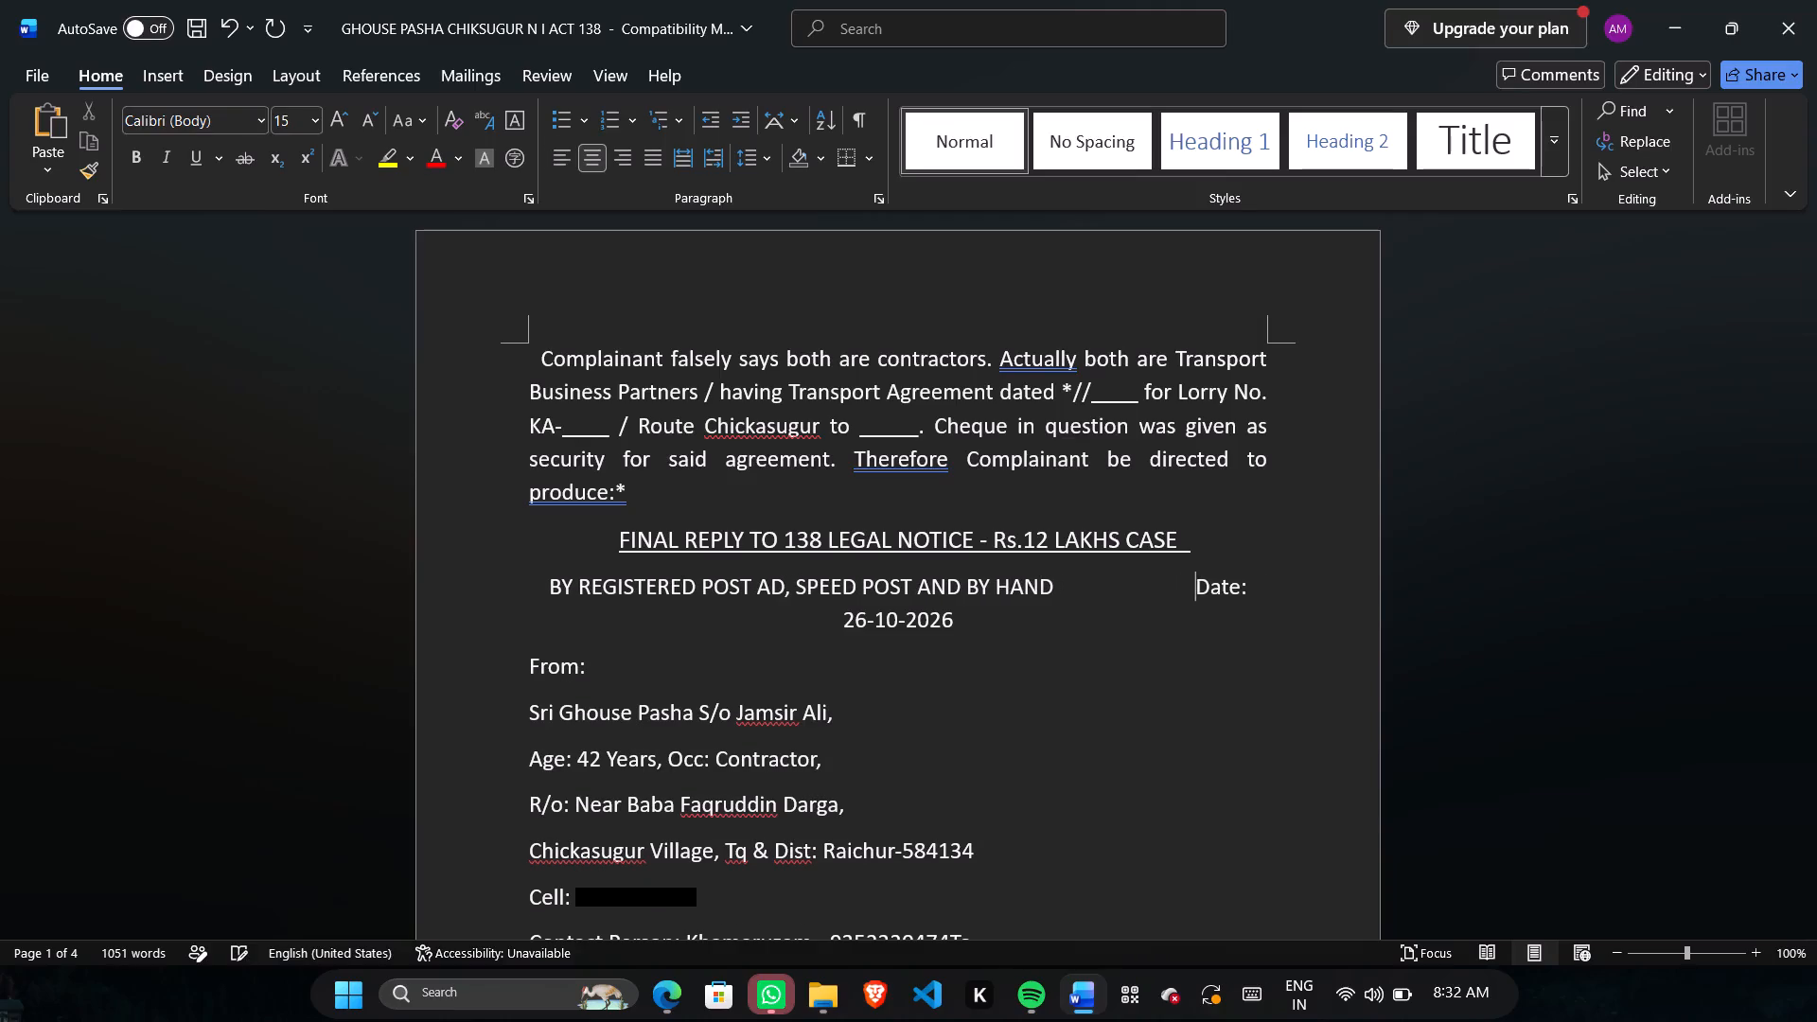
{"action": "key", "text": "space"}
{"action": "key", "text": "space"}
{"action": "key", "text": "space"}
{"action": "key", "text": "space"}
{"action": "key", "text": "space"}
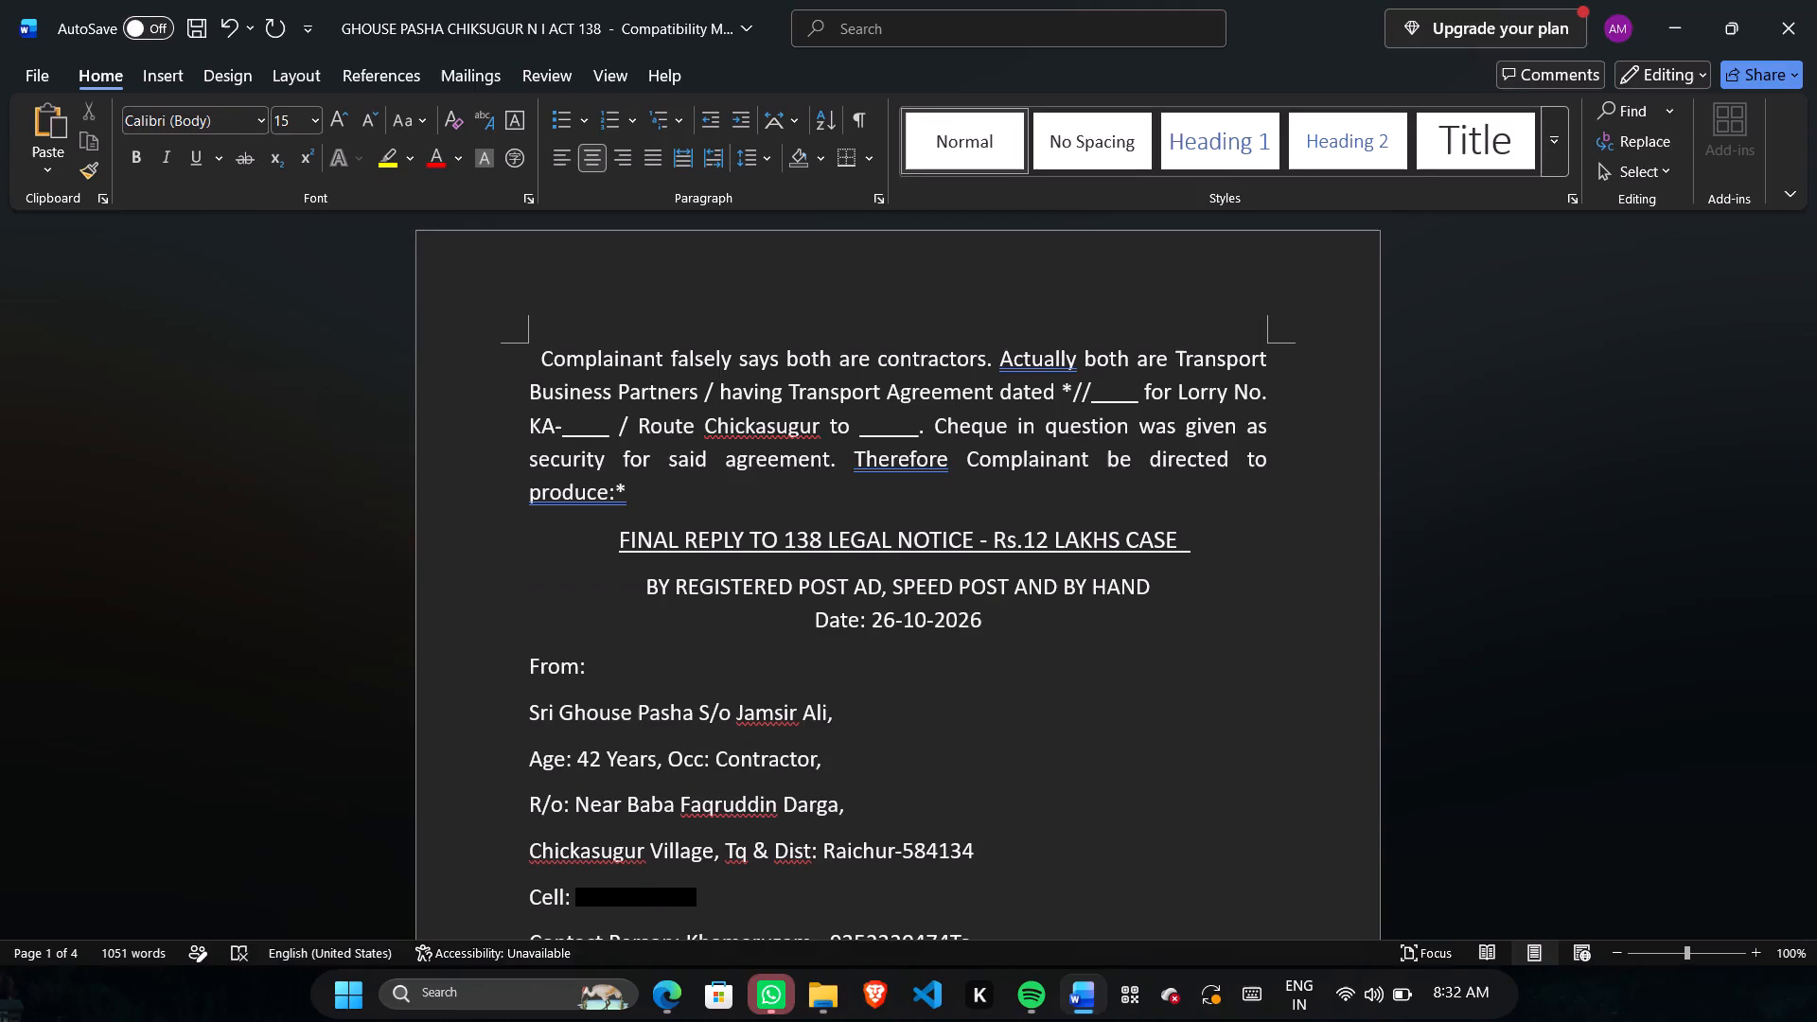
{"action": "key", "text": "space"}
{"action": "key", "text": "space"}
{"action": "key", "text": "space"}
{"action": "key", "text": "space"}
{"action": "key", "text": "space"}
{"action": "key", "text": "space"}
{"action": "key", "text": "space"}
{"action": "key", "text": "space"}
{"action": "key", "text": "space"}
{"action": "key", "text": "space"}
{"action": "key", "text": "space"}
{"action": "key", "text": "space"}
{"action": "key", "text": "space"}
{"action": "key", "text": "space"}
{"action": "key", "text": "space"}
{"action": "key", "text": "space"}
{"action": "key", "text": "Return"}
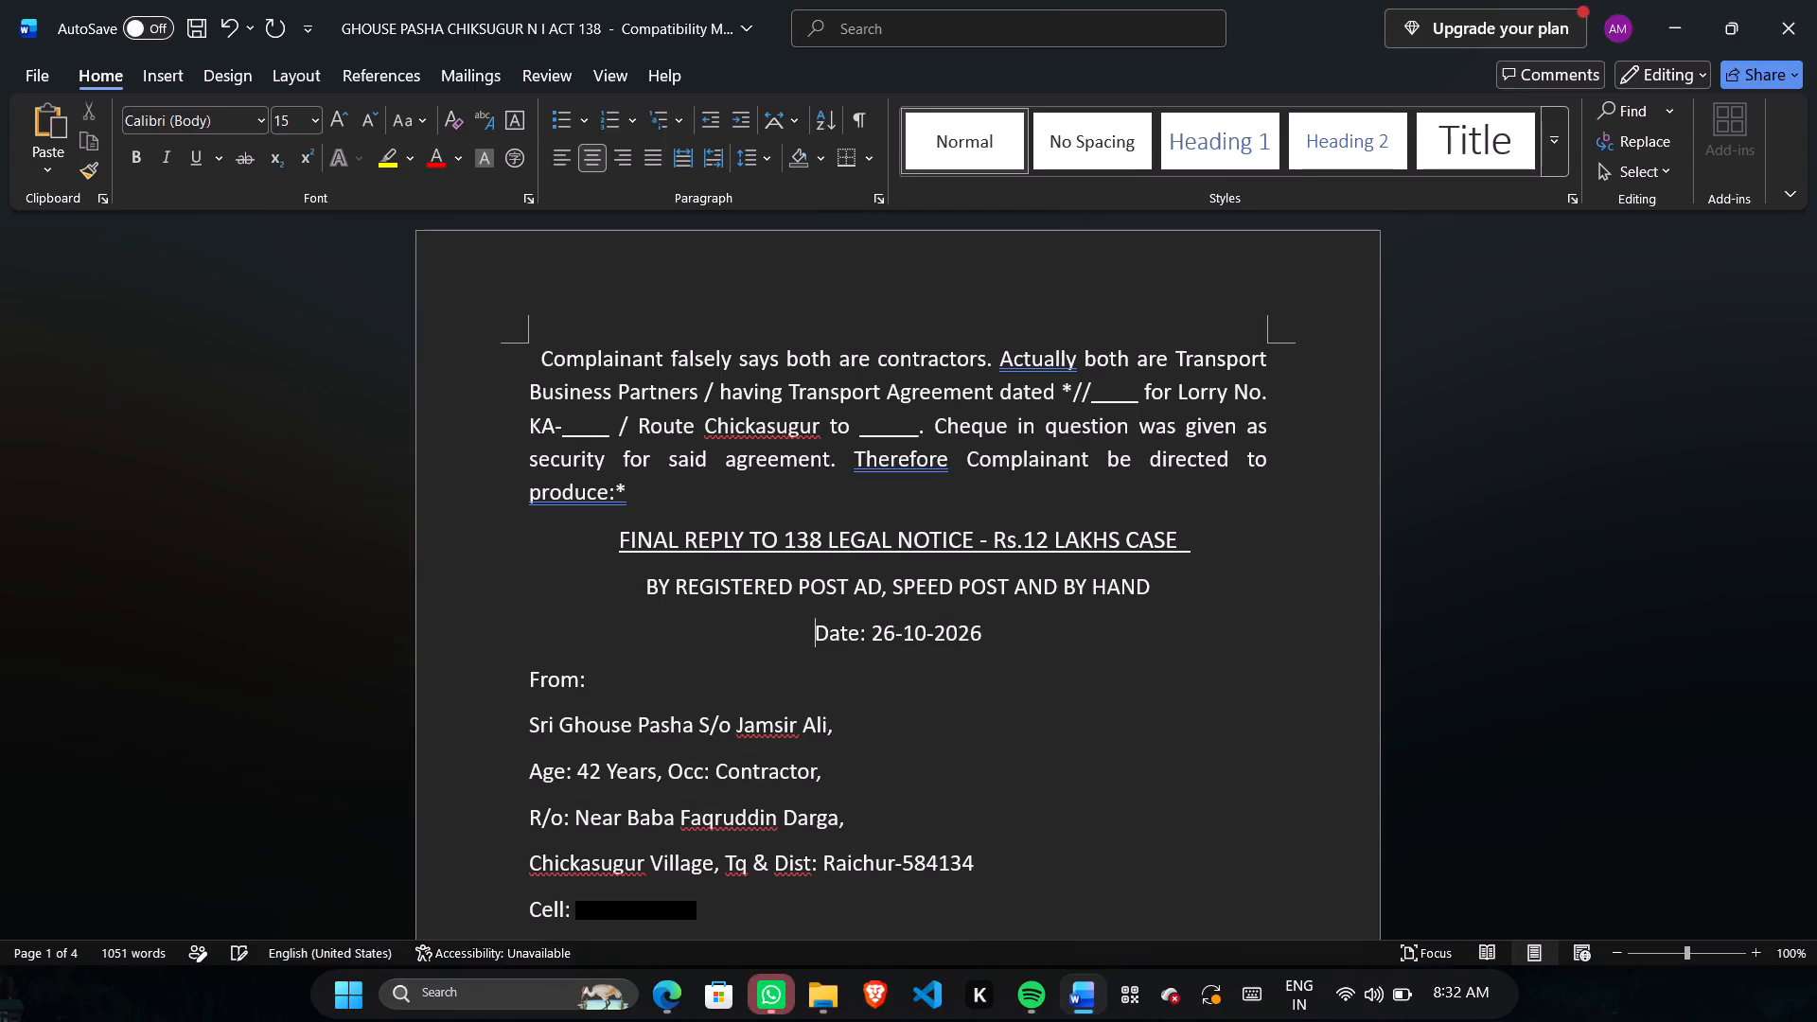
Shift the "Date: 26-10-2026" line toward the page's right margin using leading spaces.
{"action": "key", "text": "space"}
{"action": "key", "text": "space"}
{"action": "key", "text": "space"}
{"action": "key", "text": "space"}
{"action": "key", "text": "space"}
{"action": "key", "text": "space"}
{"action": "key", "text": "space"}
{"action": "key", "text": "space"}
{"action": "key", "text": "space"}
{"action": "key", "text": "space"}
{"action": "key", "text": "space"}
{"action": "key", "text": "space"}
{"action": "key", "text": "space"}
{"action": "key", "text": "space"}
{"action": "key", "text": "space"}
{"action": "key", "text": "space"}
{"action": "key", "text": "space"}
{"action": "key", "text": "space"}
{"action": "key", "text": "space"}
{"action": "key", "text": "space"}
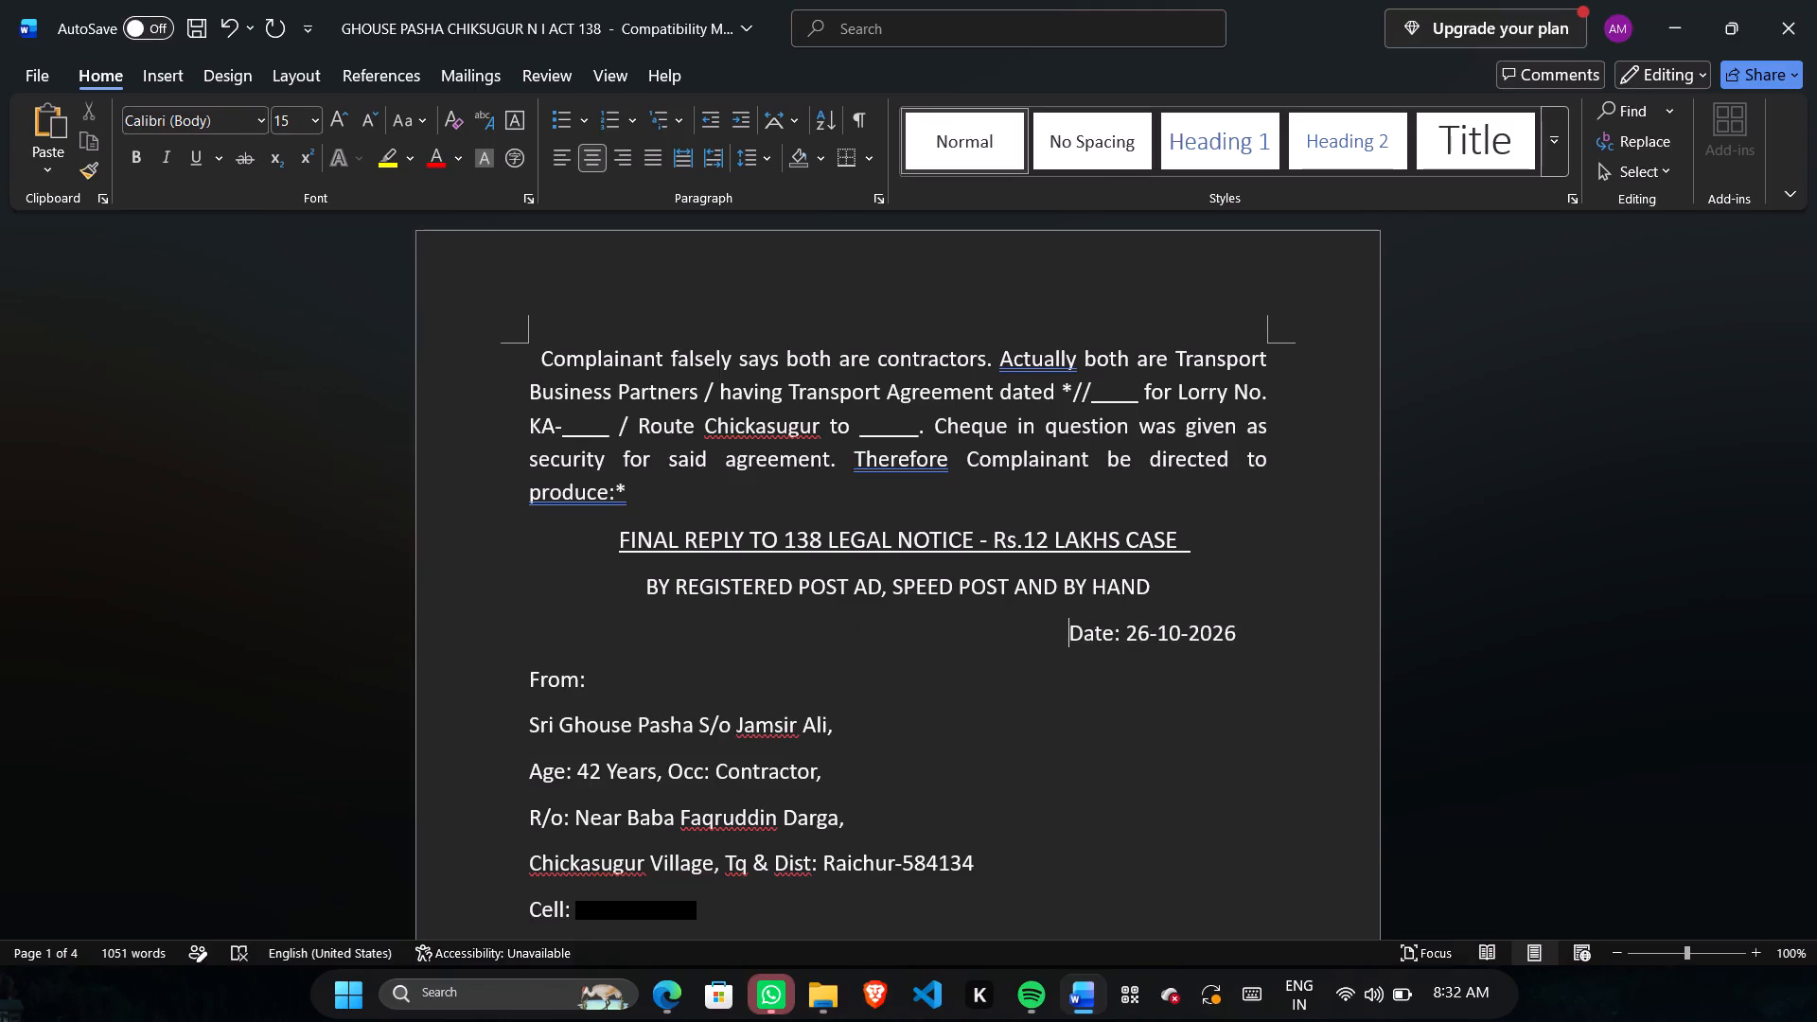
Change the day in the Date line to 30 so it reads "Date: 30-10-2026".
{"action": "left_click", "coordinate": [1152, 631]}
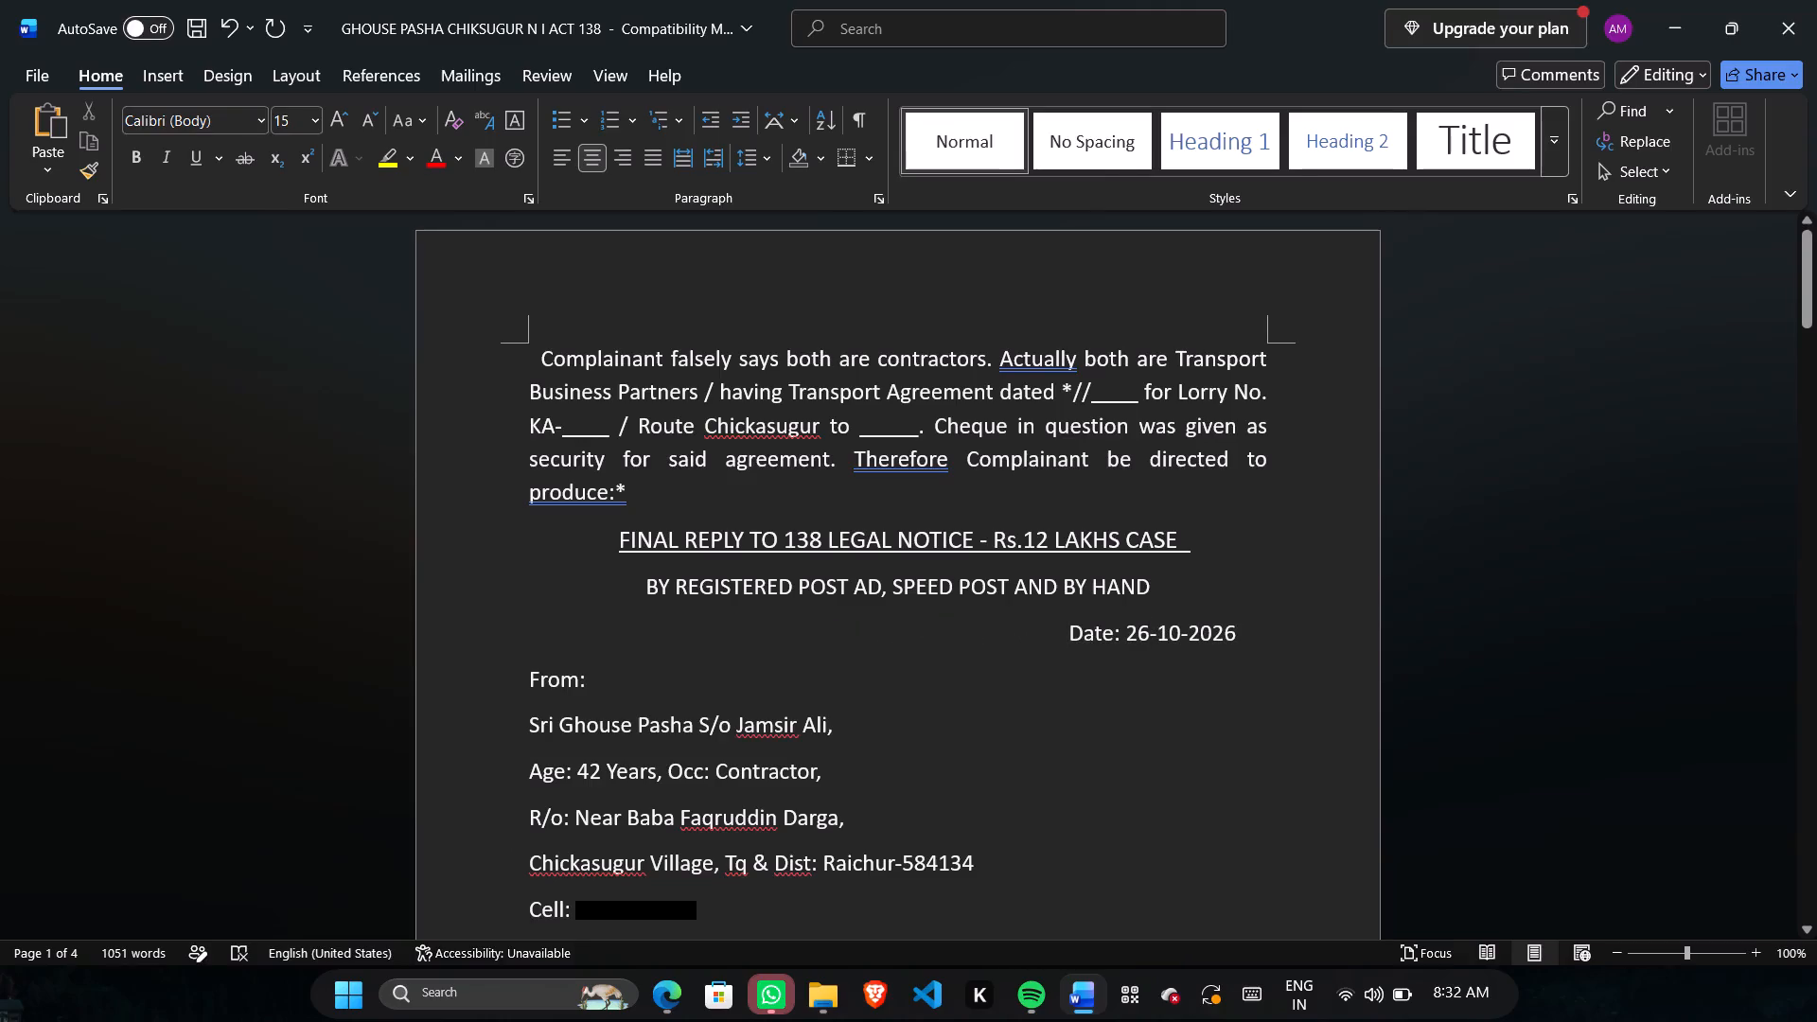
{"action": "key", "text": "BackSpace"}
{"action": "key", "text": "BackSpace"}
{"action": "type", "text": "30"}
Remove the space after paragraphs and set 1.15 line spacing for the sender's details, from the name through the Cell line.
{"action": "left_click", "coordinate": [520, 715]}
{"action": "key", "text": "shift+Down"}
{"action": "key", "text": "shift+Down"}
{"action": "key", "text": "shift+Down"}
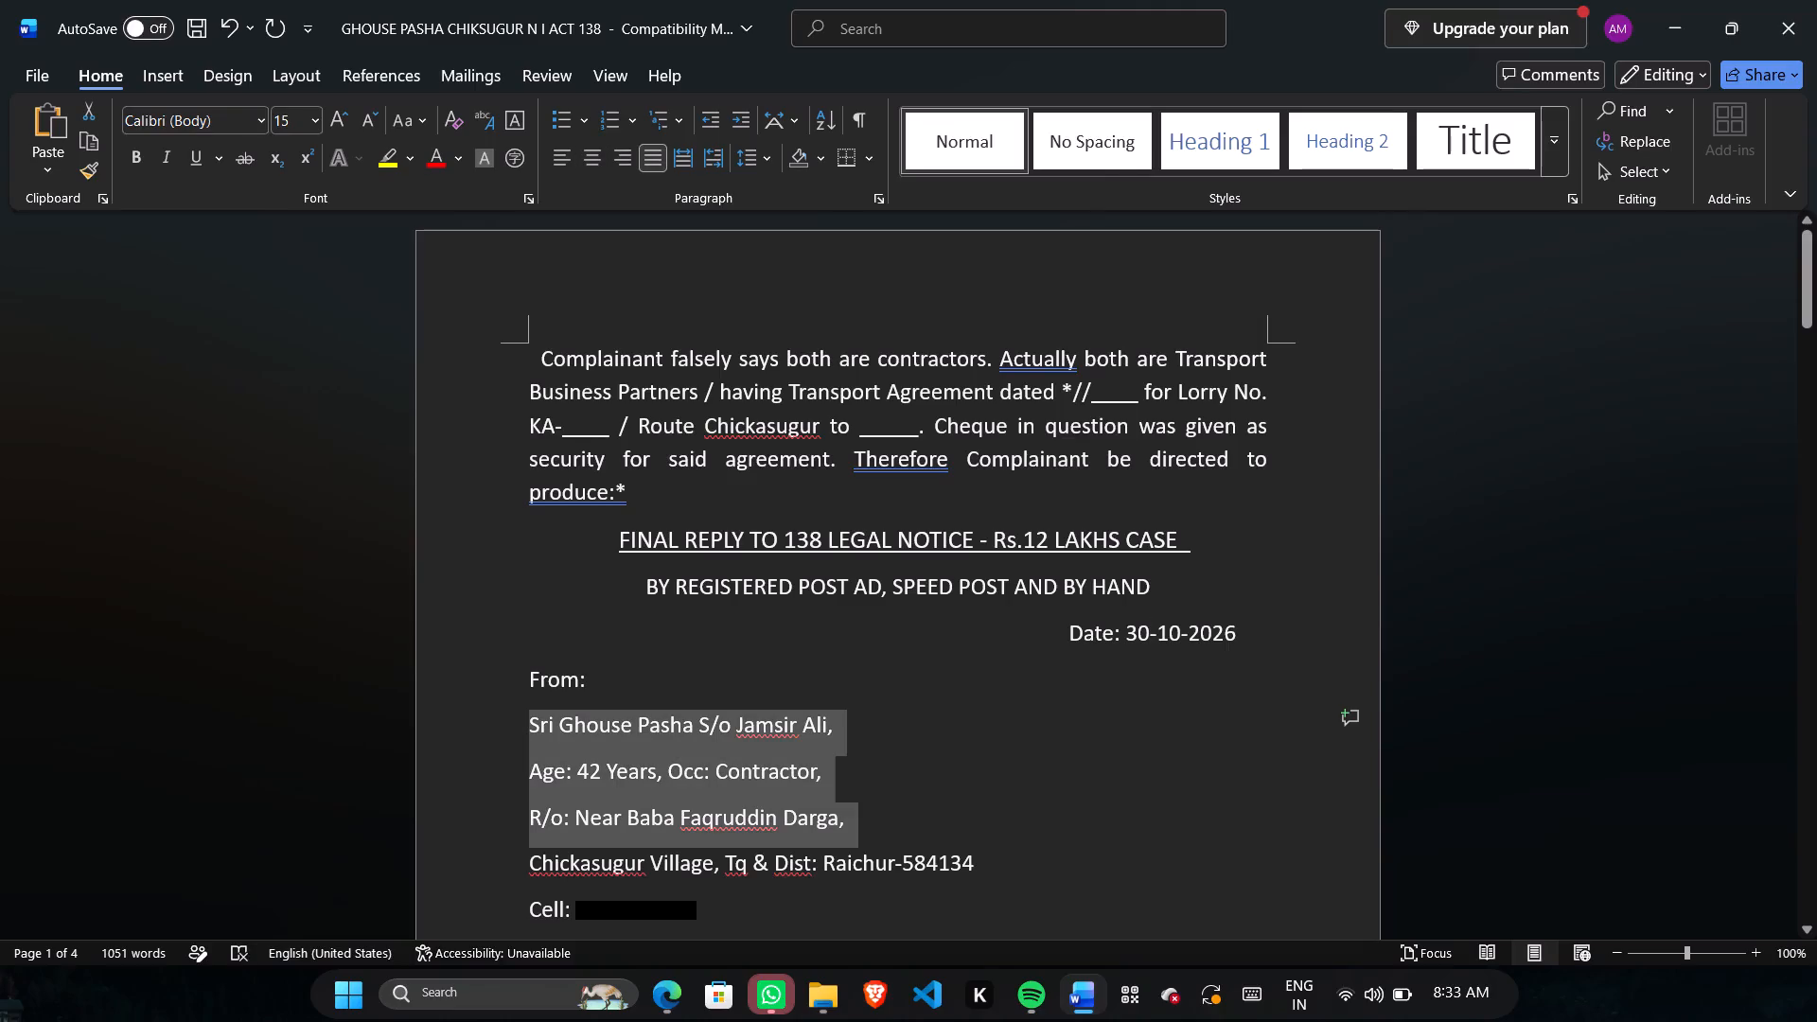
{"action": "key", "text": "shift+Down"}
{"action": "key", "text": "shift+Down"}
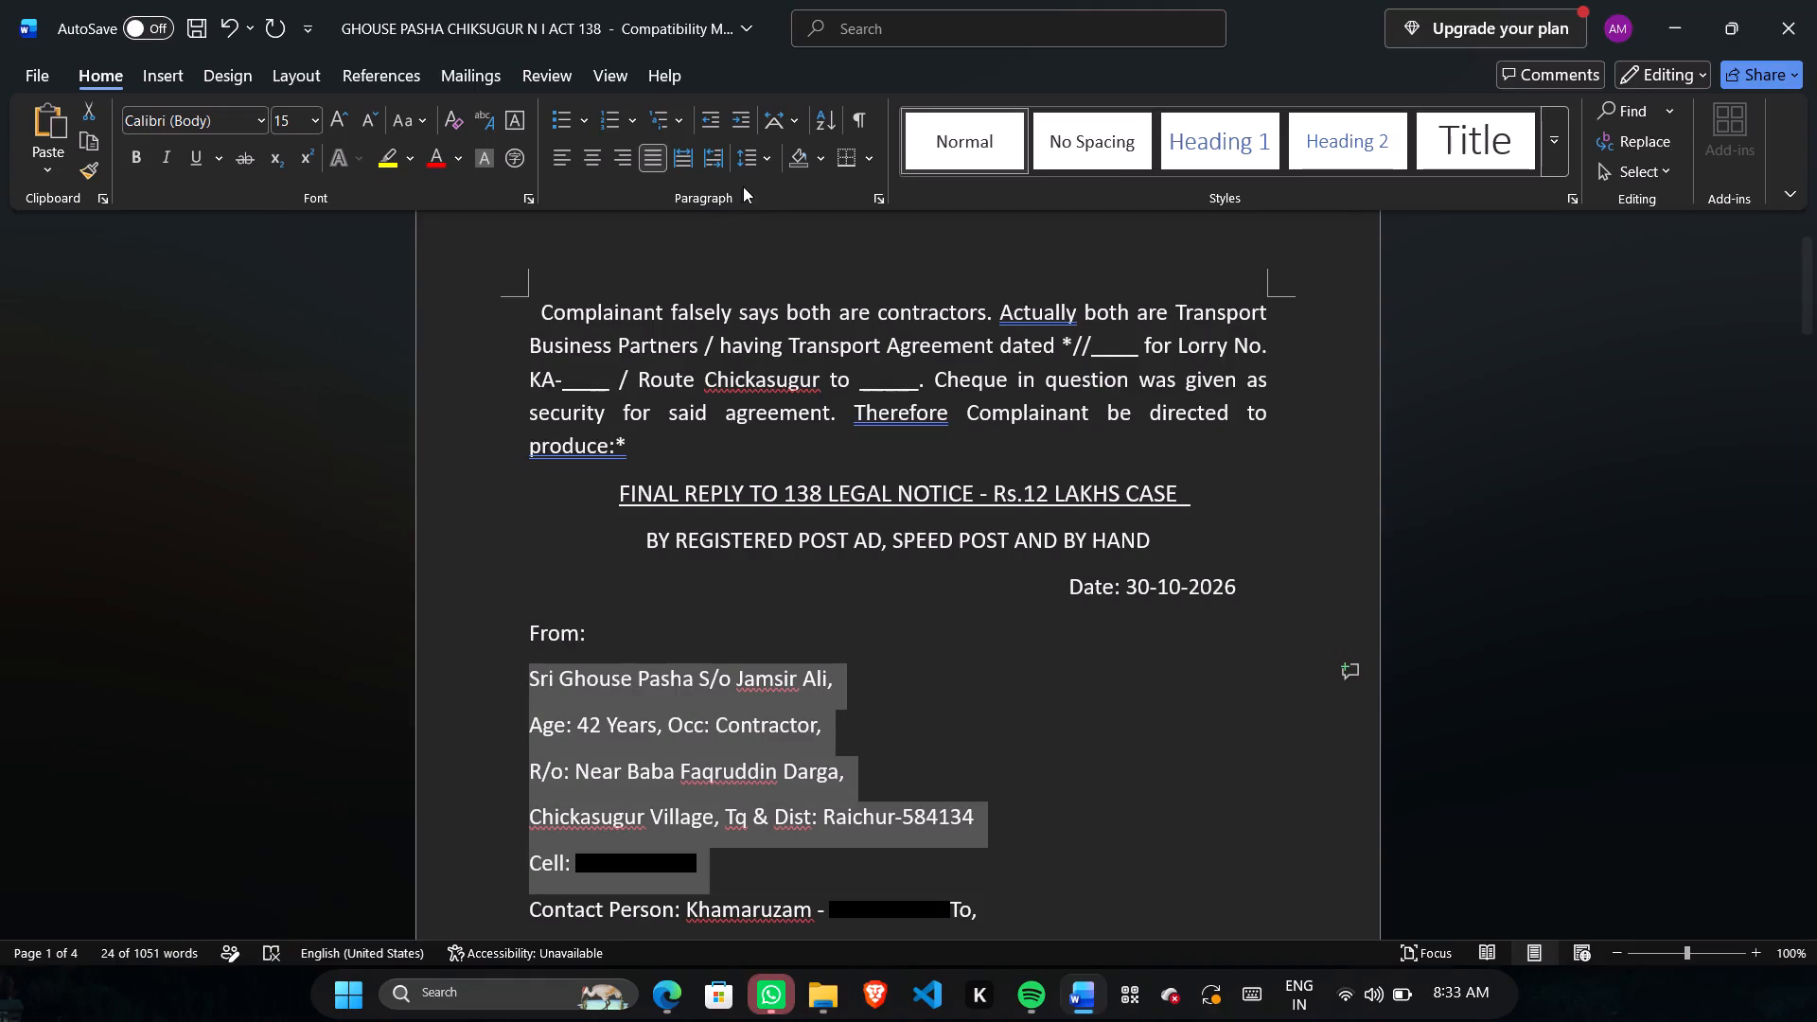
{"action": "left_click", "coordinate": [761, 161]}
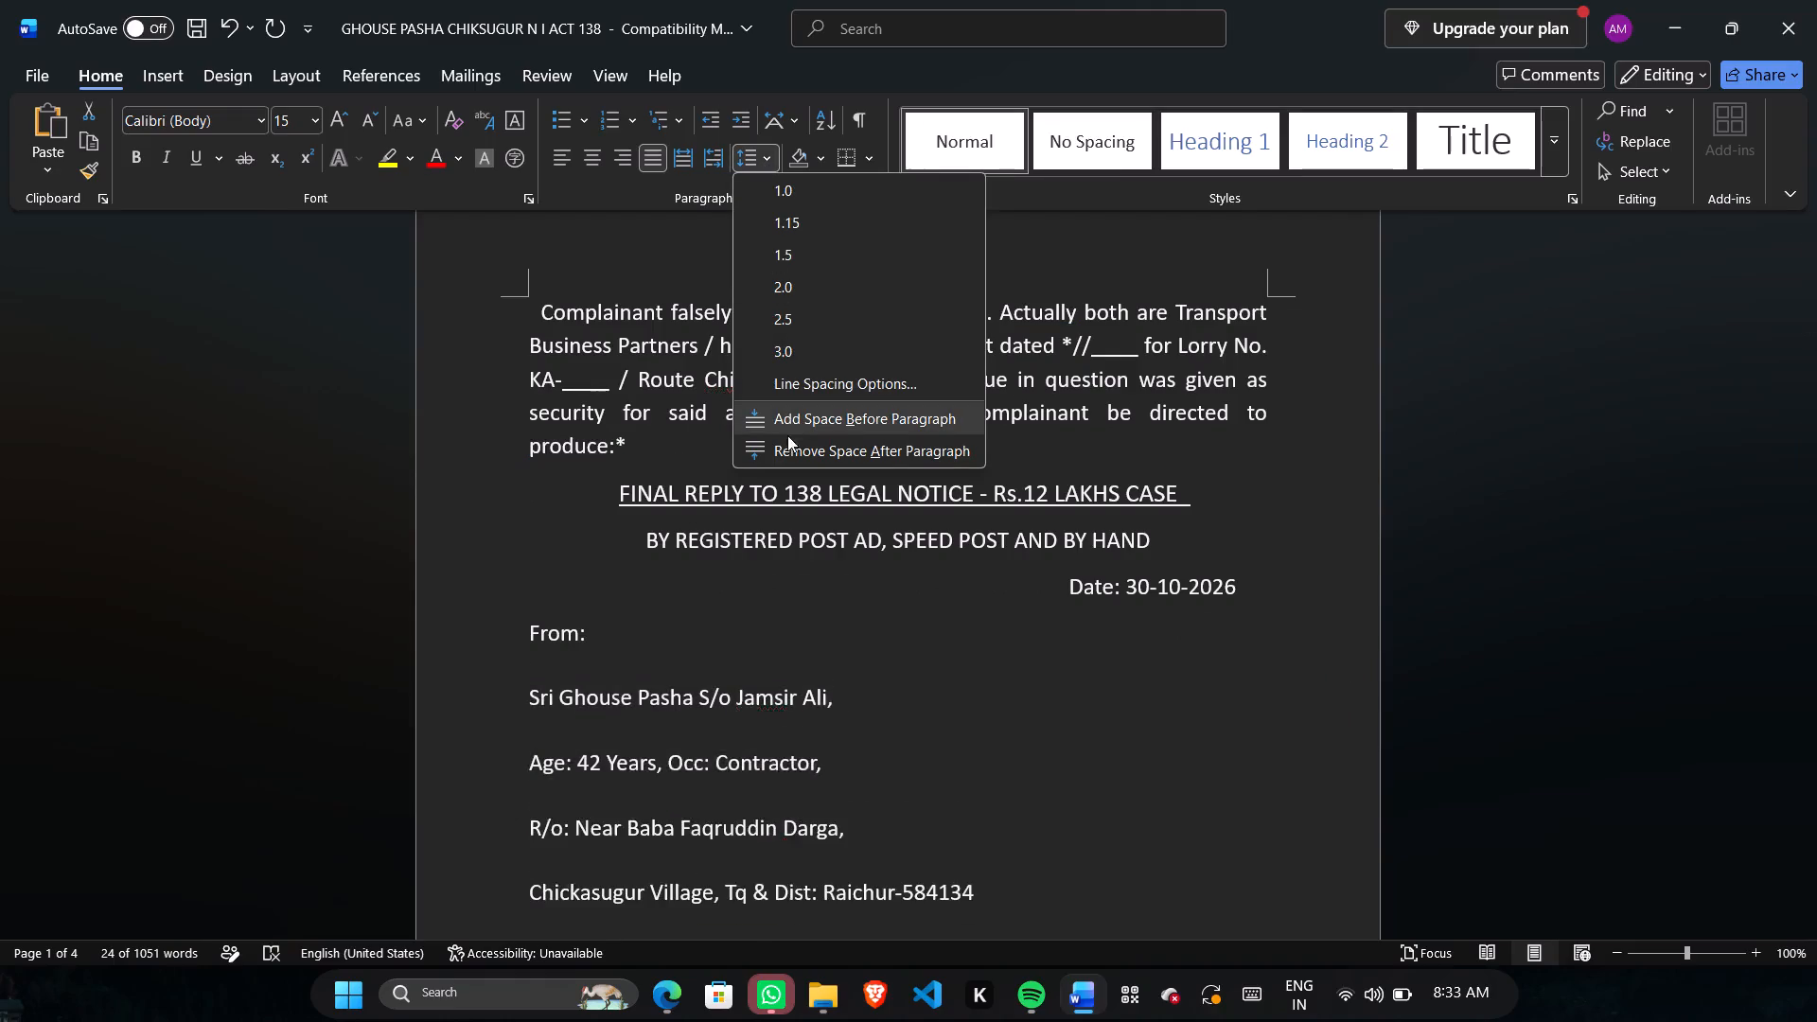
{"action": "left_click", "coordinate": [787, 445]}
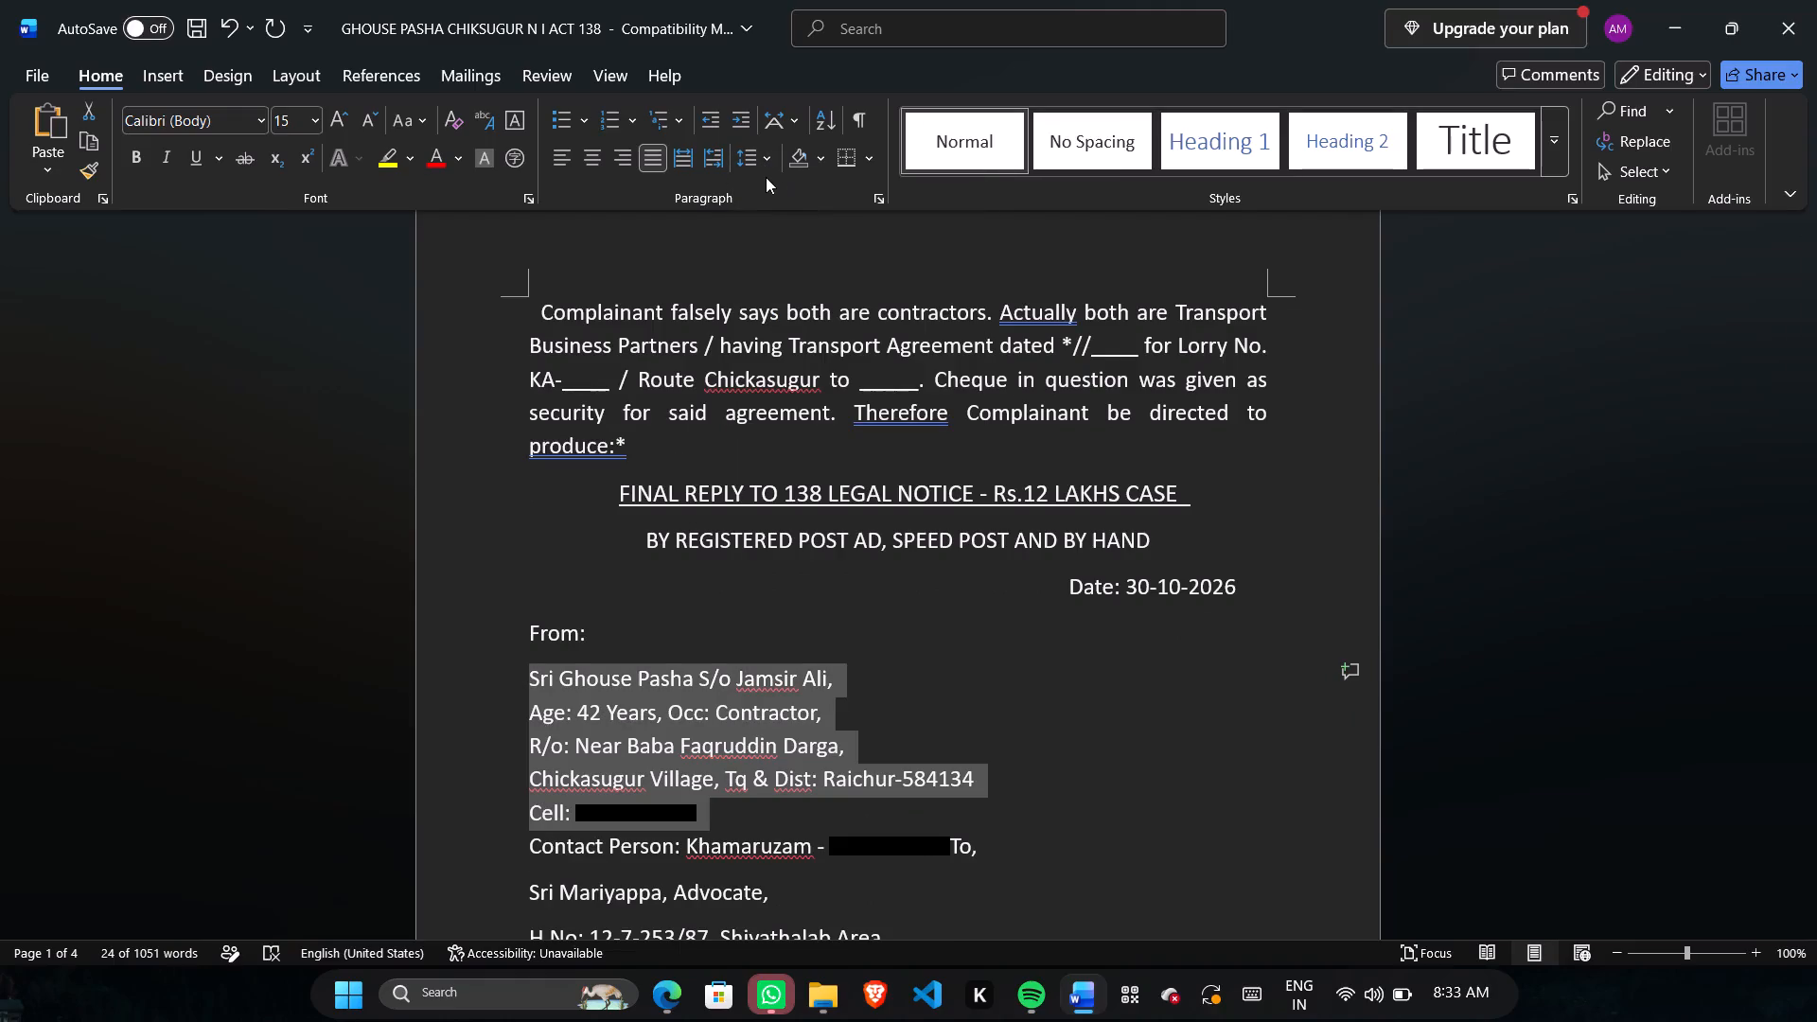
{"action": "left_click", "coordinate": [764, 160]}
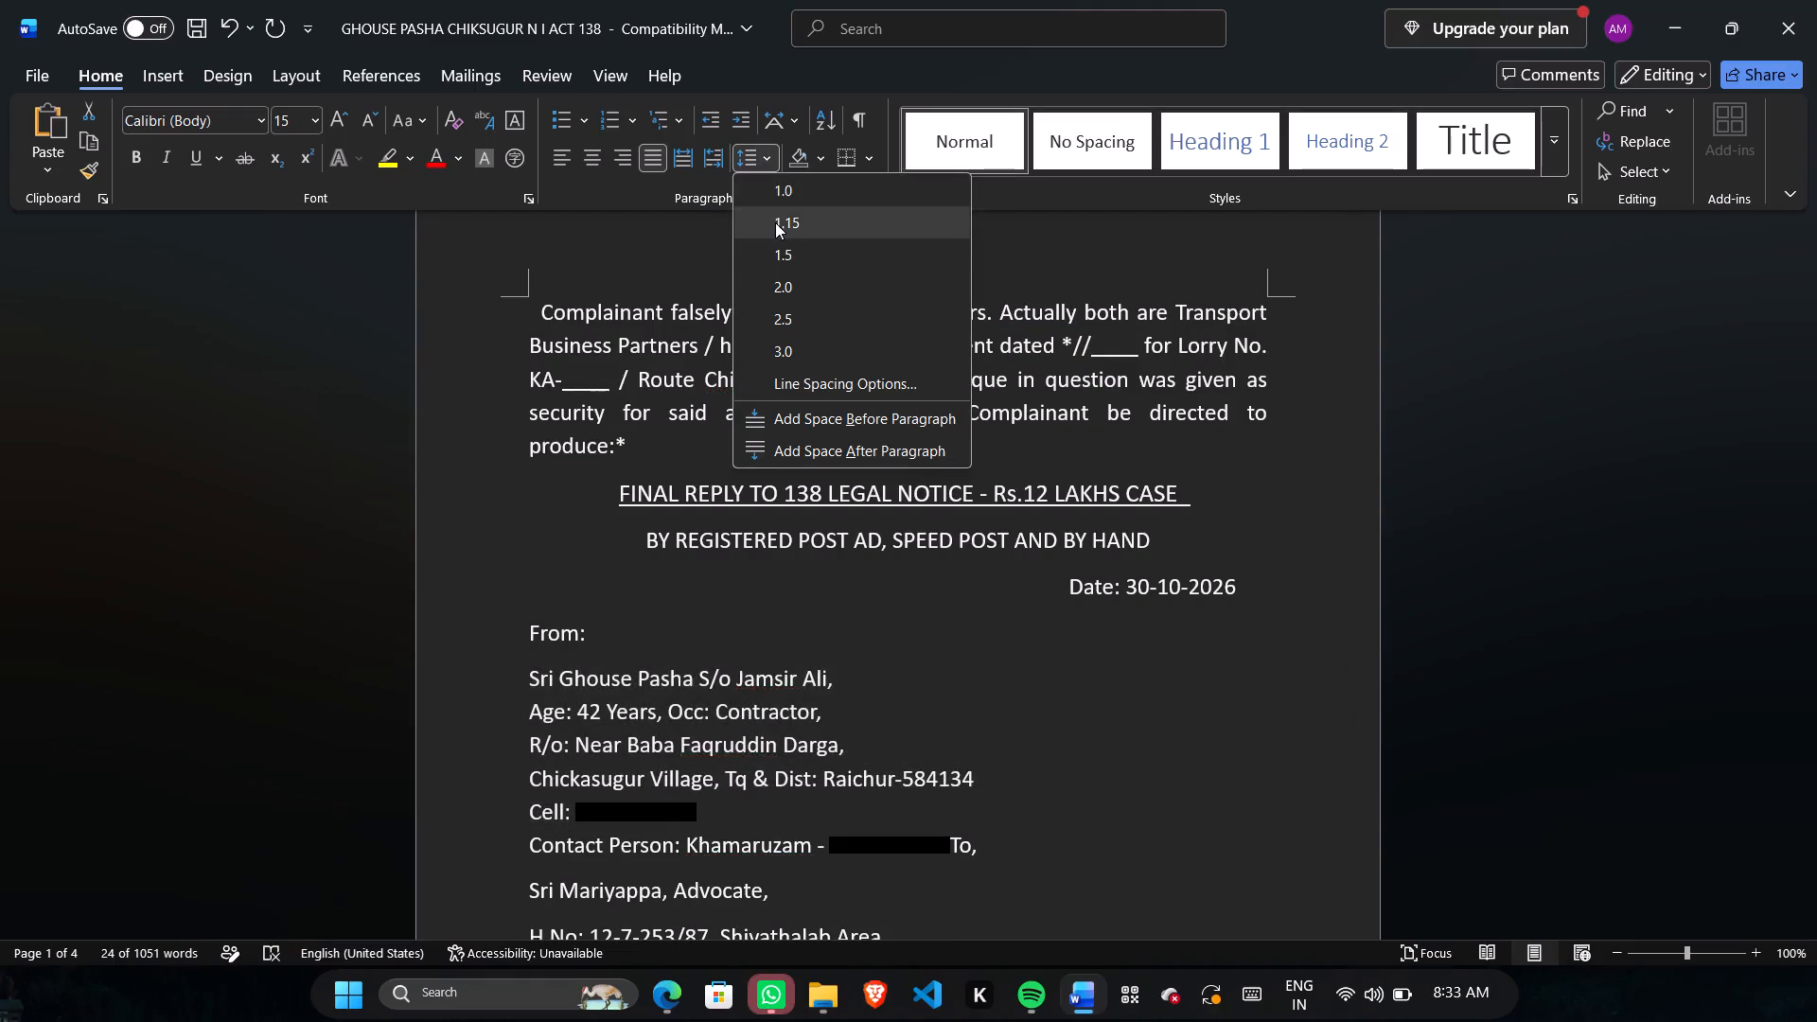
{"action": "left_click", "coordinate": [775, 222]}
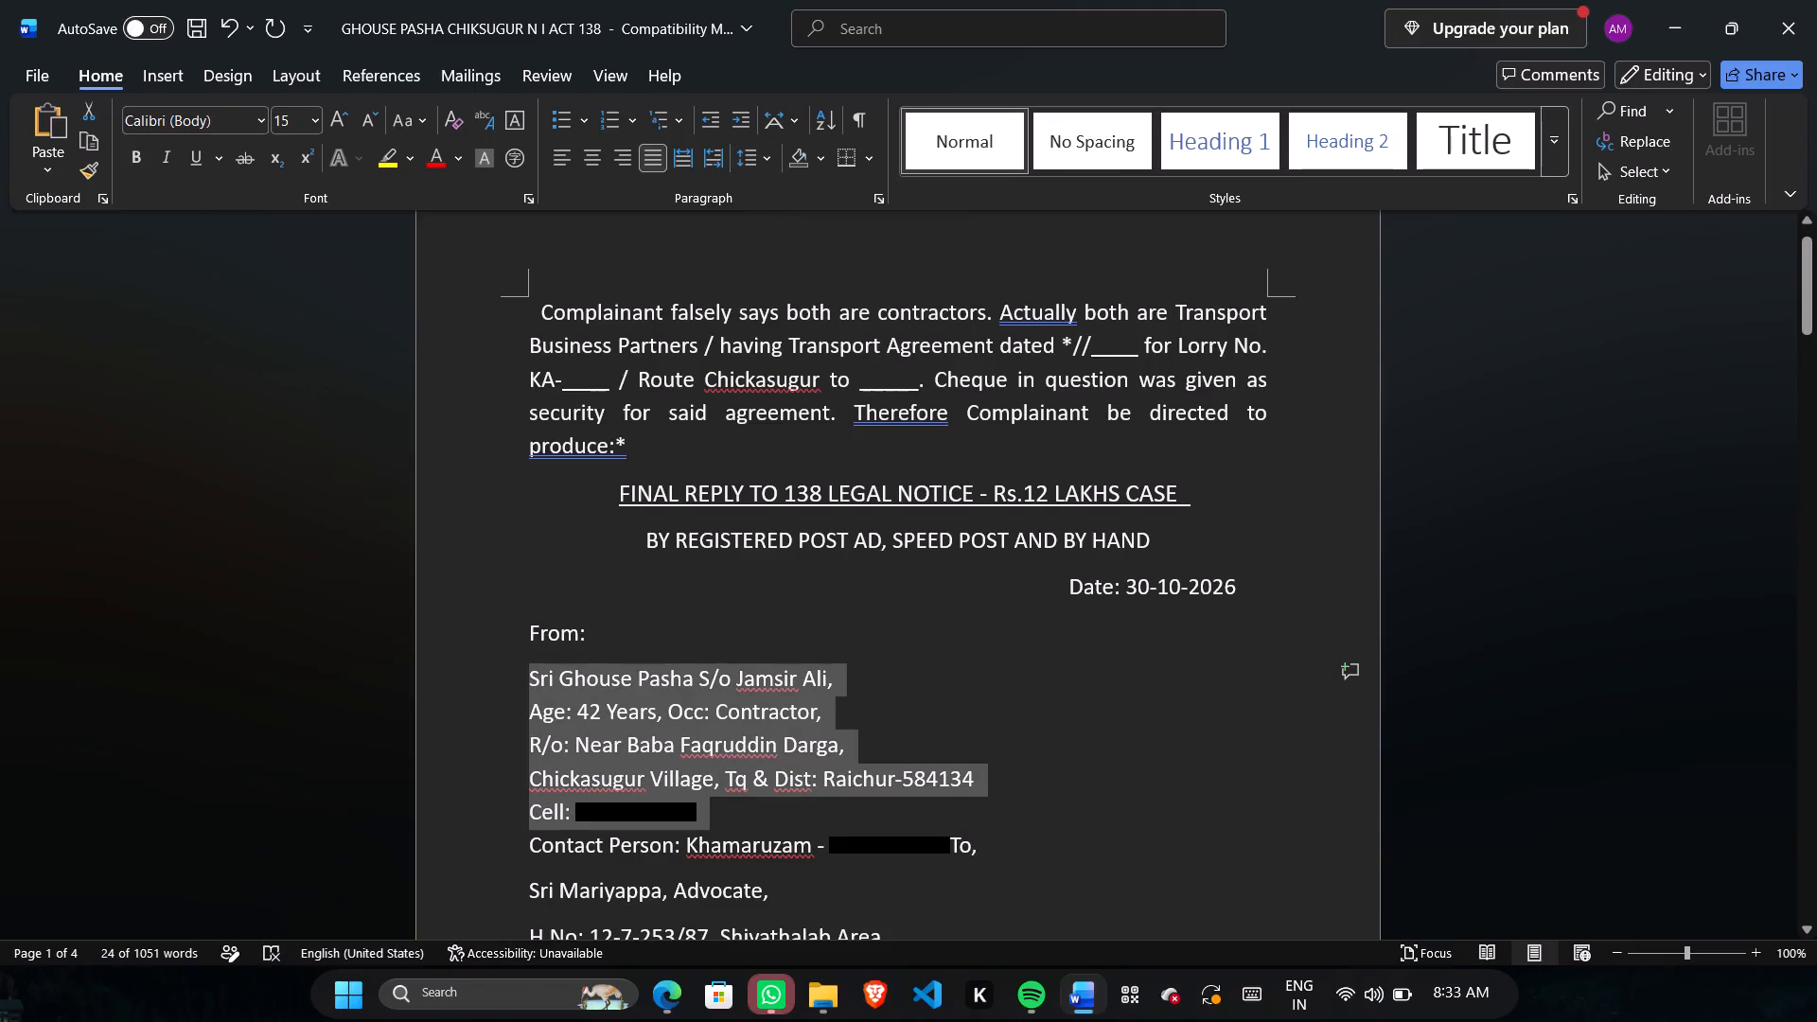
Move "To," from the end of the Contact Person line onto its own line below.
{"action": "left_click", "coordinate": [997, 850]}
{"action": "key", "text": "Left"}
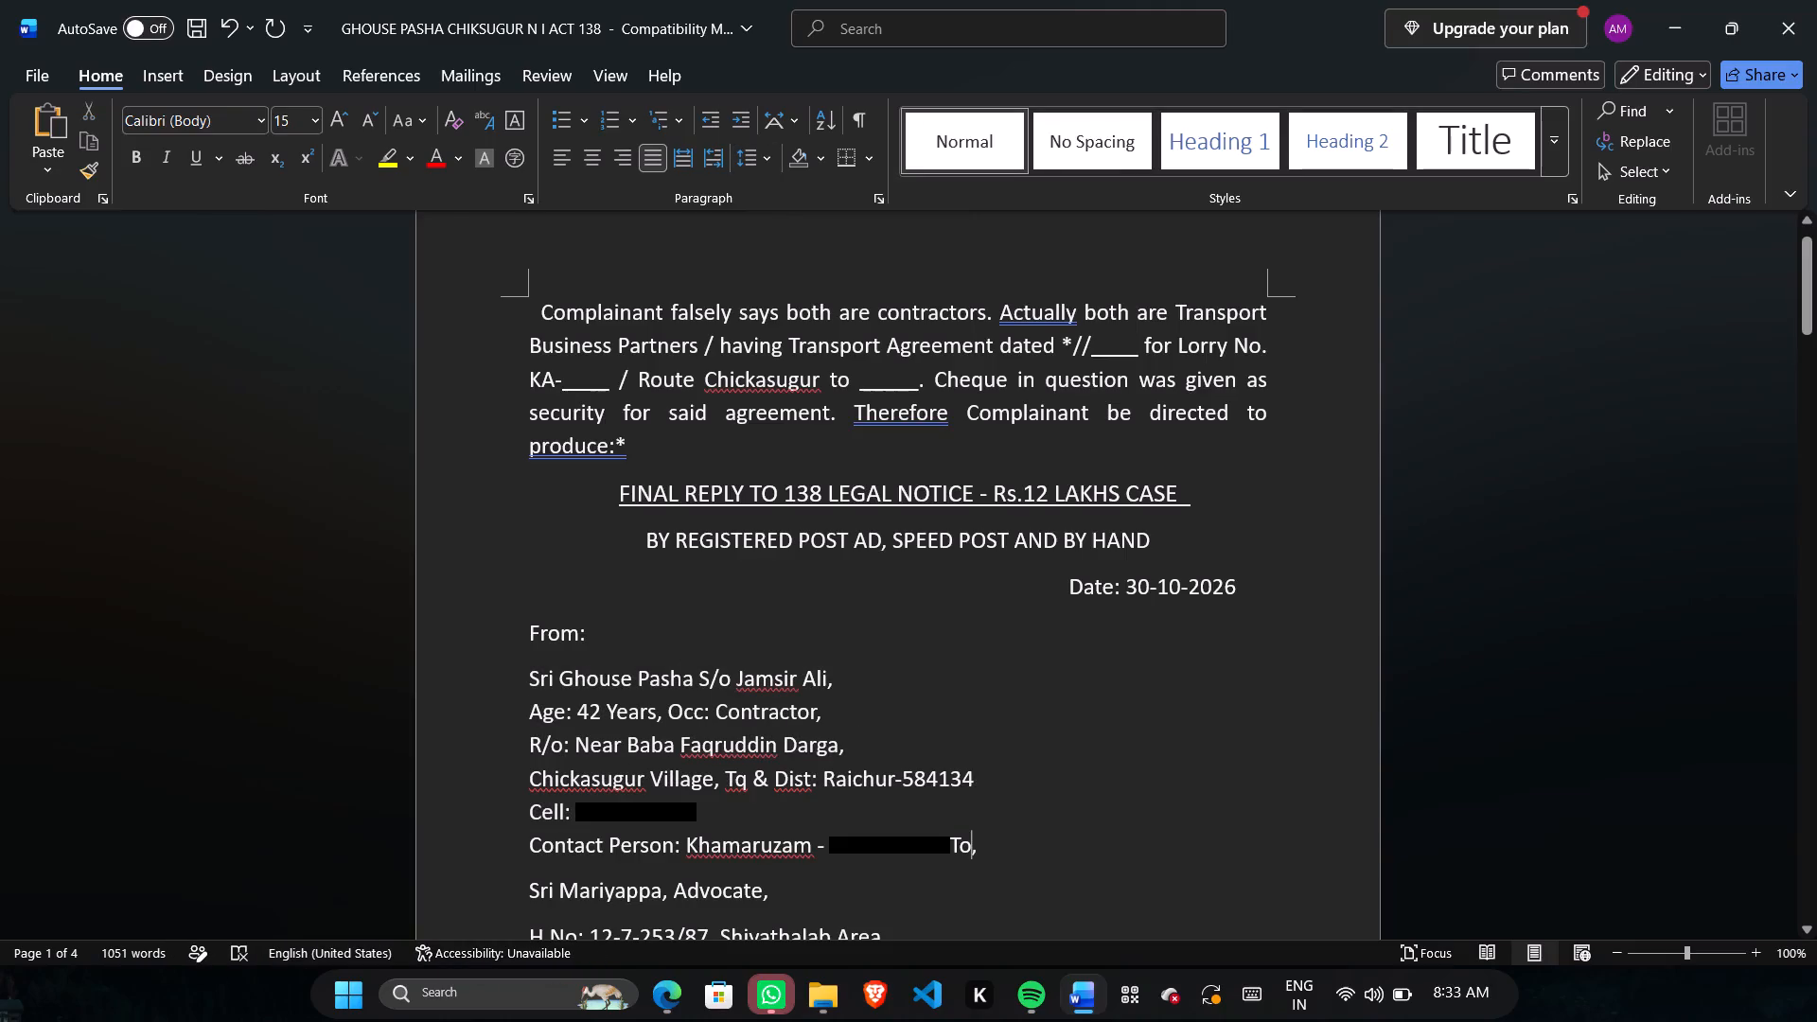
{"action": "key", "text": "Left"}
{"action": "key", "text": "Left"}
{"action": "key", "text": "Return"}
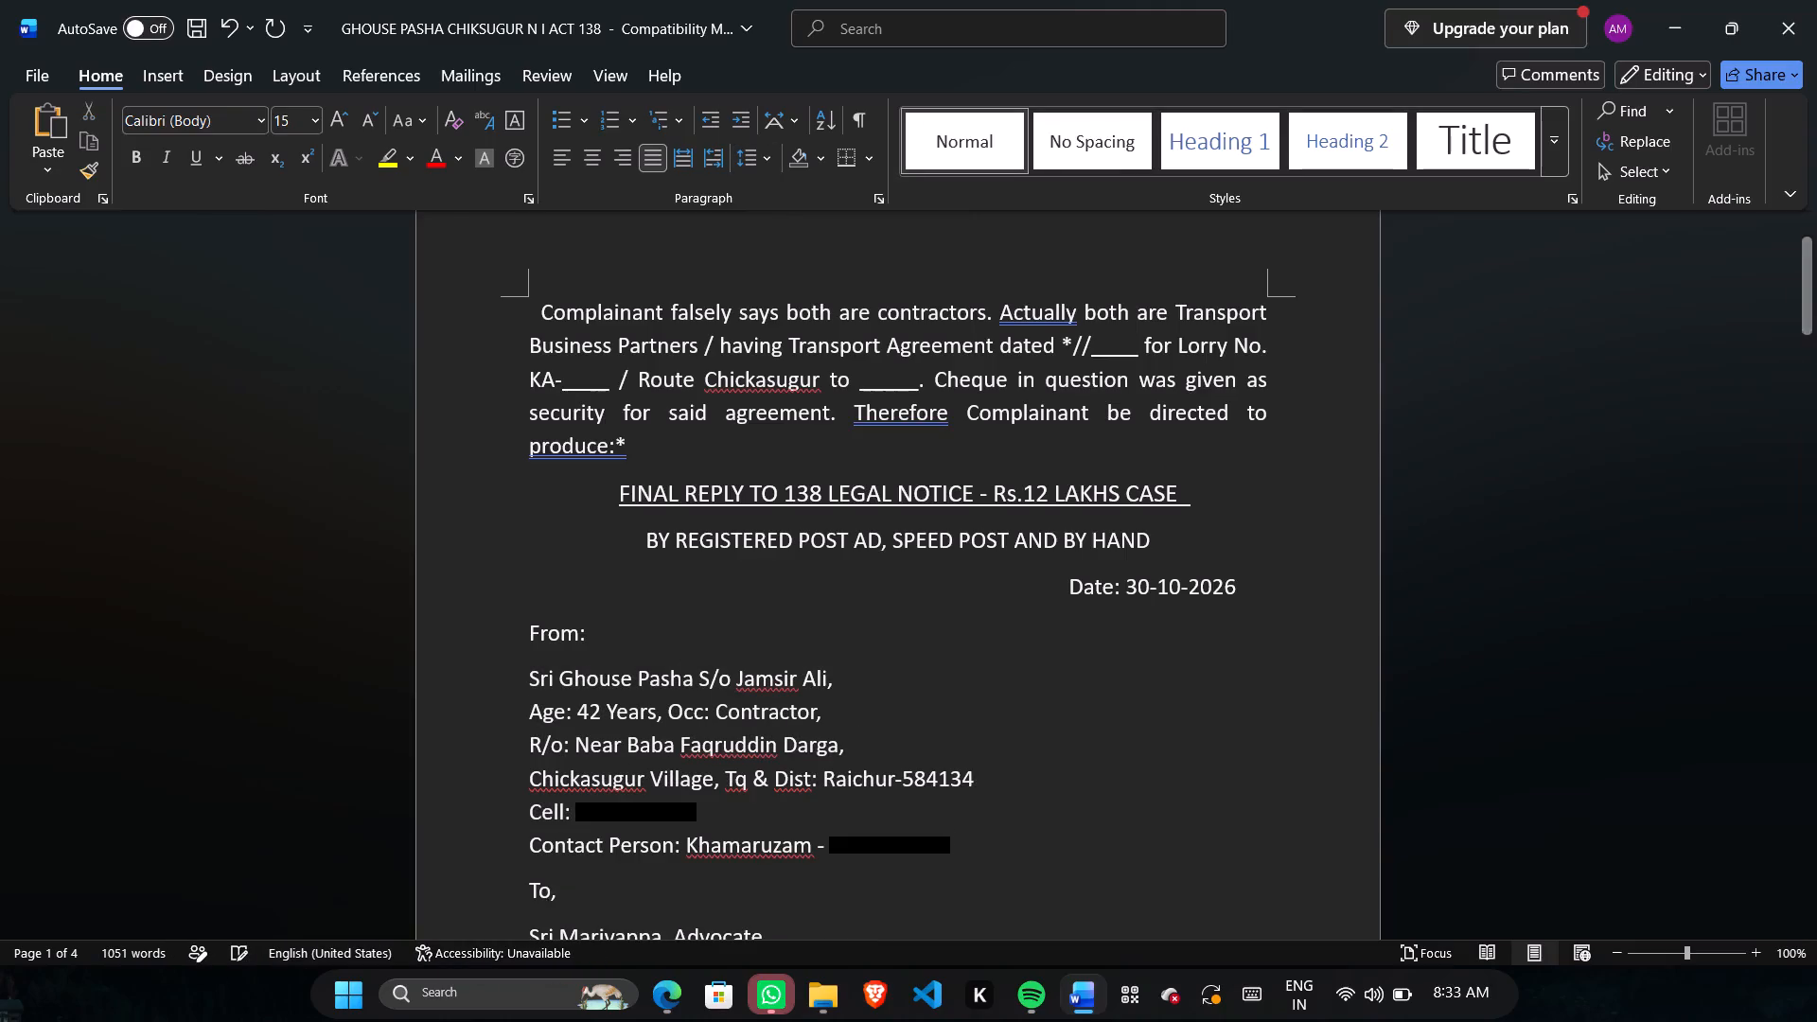
Delete all the Contact Person text, leaving a blank line between the Cell line and "To,".
{"action": "left_click", "coordinate": [974, 842]}
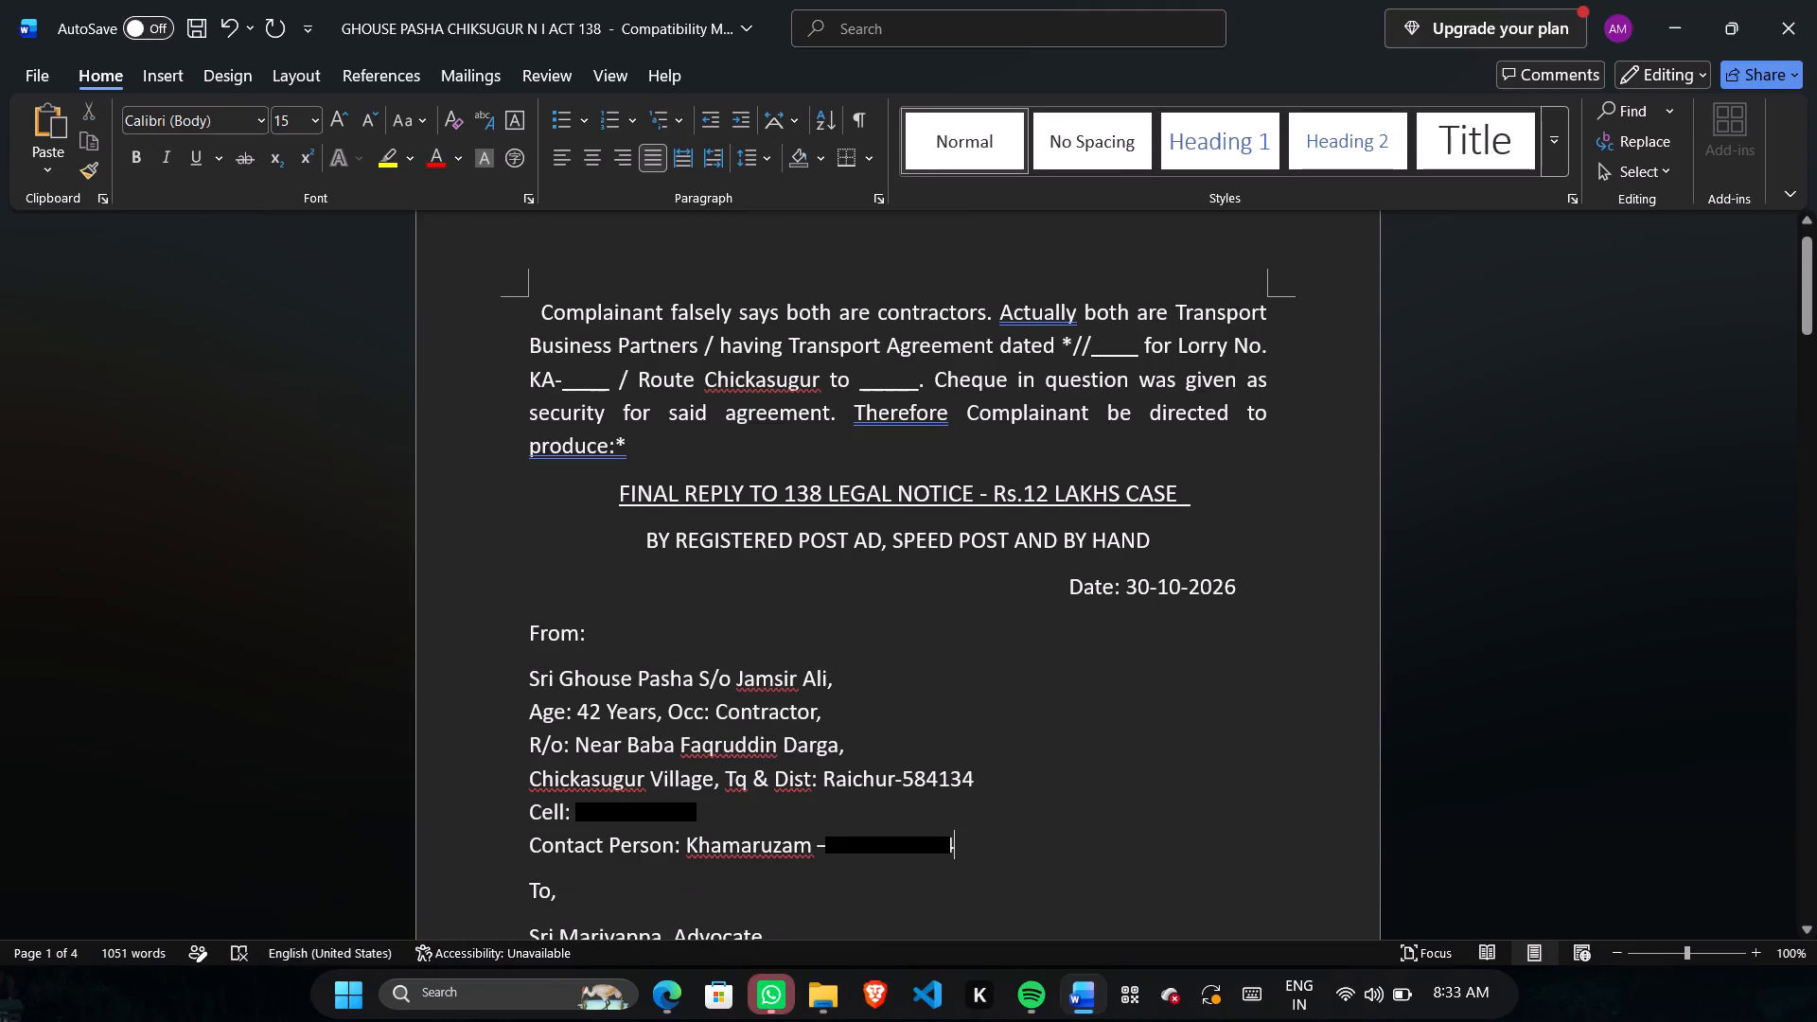
{"action": "key", "text": "BackSpace"}
{"action": "key", "text": "BackSpace"}
{"action": "key", "text": "BackSpace"}
{"action": "key", "text": "BackSpace"}
{"action": "key", "text": "BackSpace"}
{"action": "key", "text": "BackSpace"}
{"action": "key", "text": "BackSpace"}
{"action": "key", "text": "BackSpace"}
{"action": "key", "text": "BackSpace"}
{"action": "key", "text": "BackSpace"}
{"action": "key", "text": "BackSpace"}
{"action": "key", "text": "BackSpace"}
{"action": "key", "text": "BackSpace"}
{"action": "key", "text": "BackSpace"}
{"action": "key", "text": "BackSpace"}
{"action": "key", "text": "BackSpace"}
{"action": "key", "text": "BackSpace"}
{"action": "key", "text": "BackSpace"}
{"action": "key", "text": "BackSpace"}
{"action": "key", "text": "BackSpace"}
{"action": "key", "text": "BackSpace"}
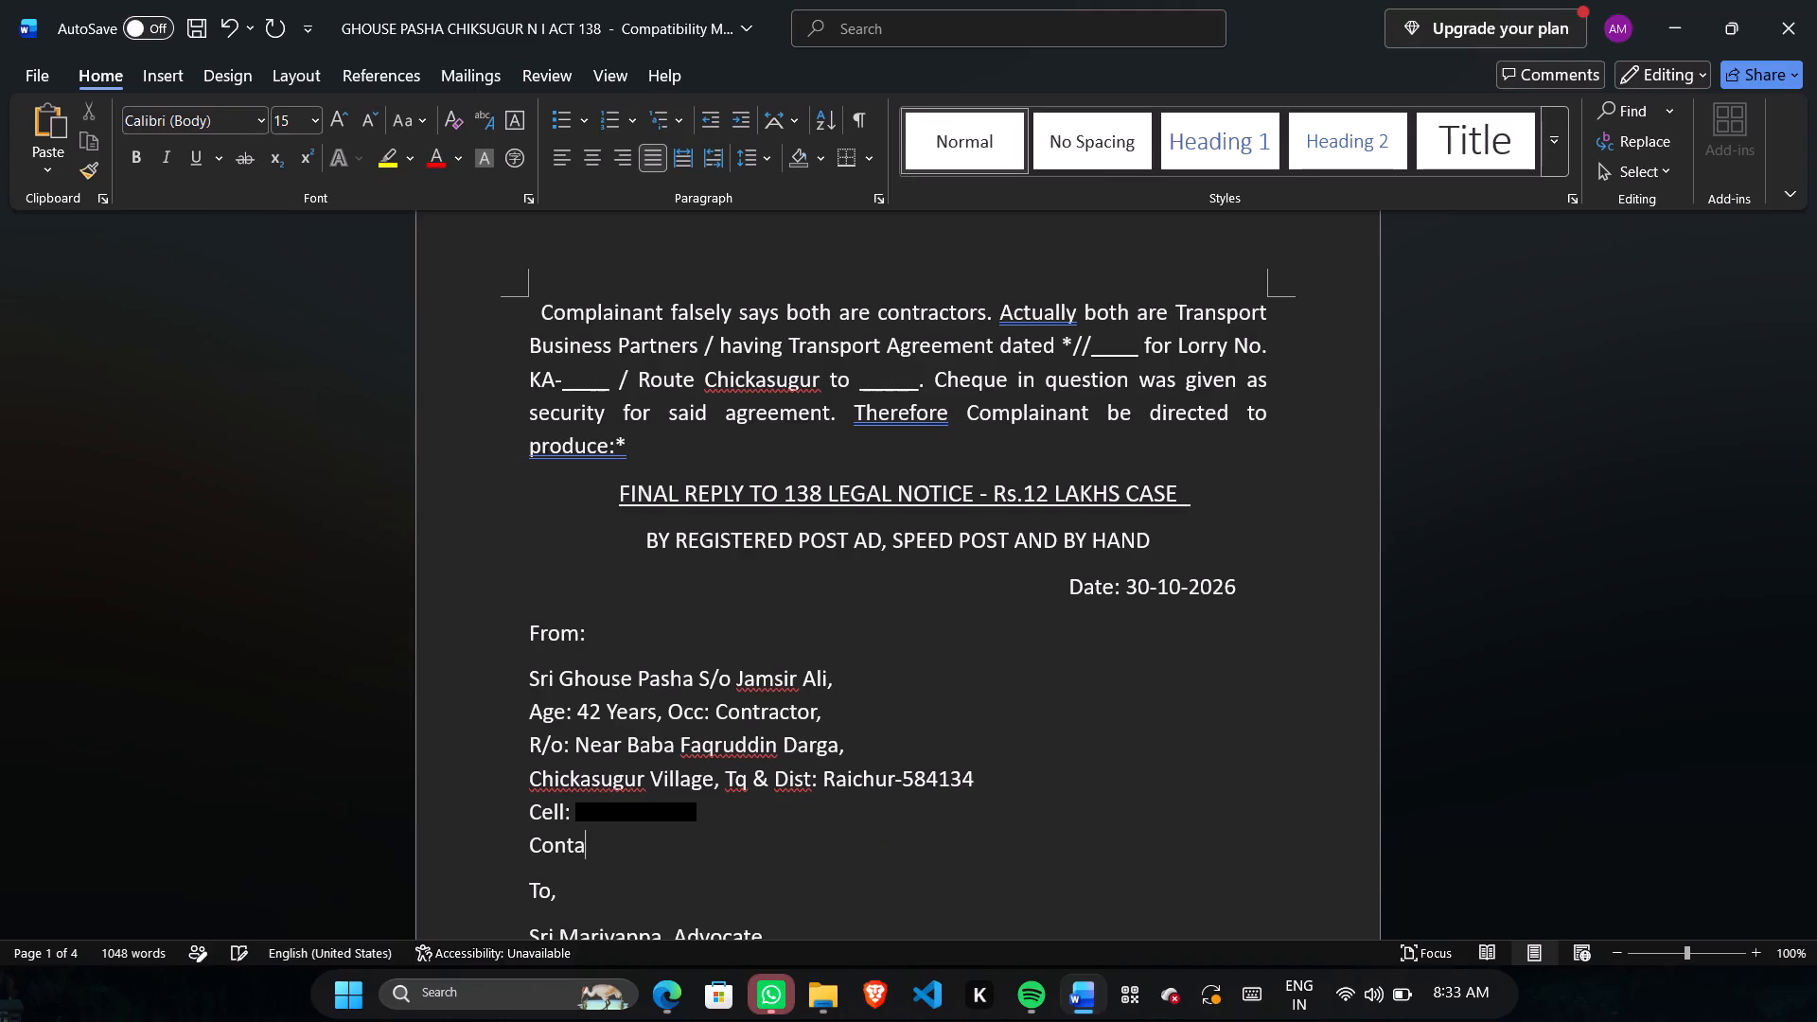
{"action": "key", "text": "BackSpace"}
{"action": "key", "text": "BackSpace"}
{"action": "key", "text": "BackSpace"}
{"action": "key", "text": "BackSpace"}
{"action": "key", "text": "BackSpace"}
Set 1.15 line spacing and remove the space after paragraphs for the three address lines of the recipient advocate under "To,".
{"action": "scroll", "coordinate": [974, 842], "scroll_direction": "down", "scroll_amount": 2}
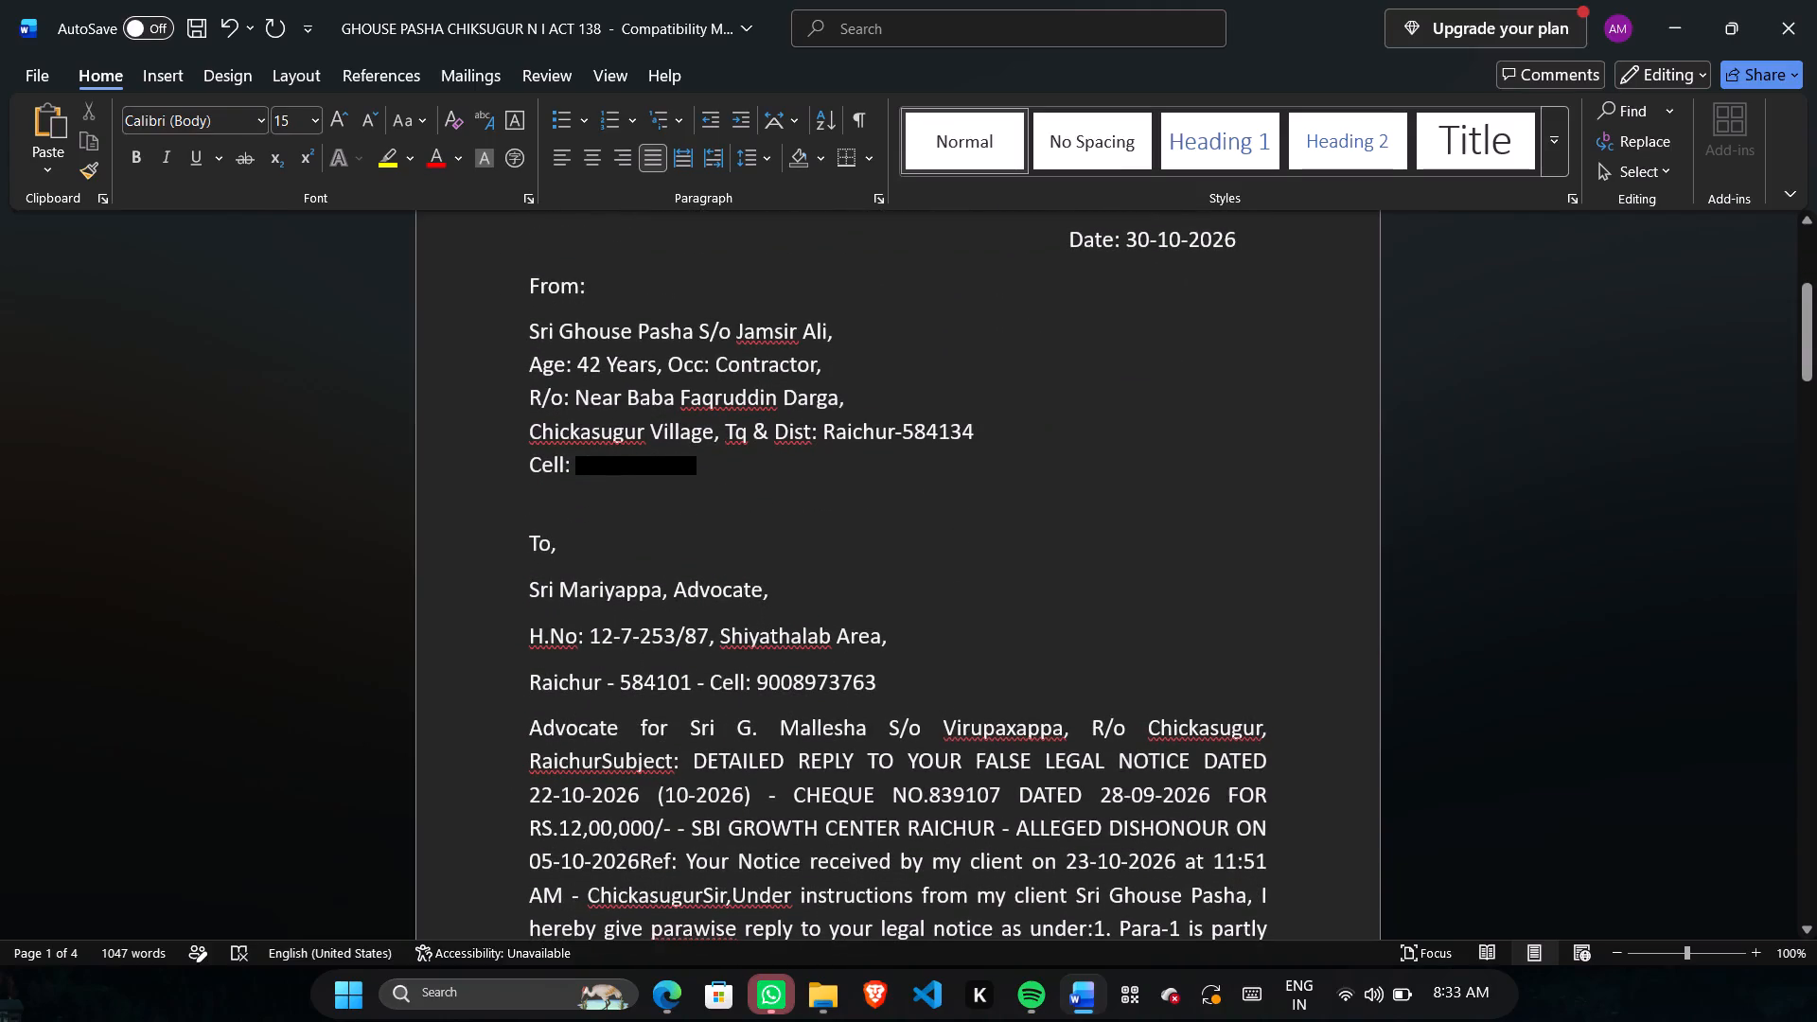
{"action": "left_click", "coordinate": [523, 581]}
{"action": "key", "text": "shift+Down"}
{"action": "key", "text": "shift+Down"}
{"action": "key", "text": "shift+Down"}
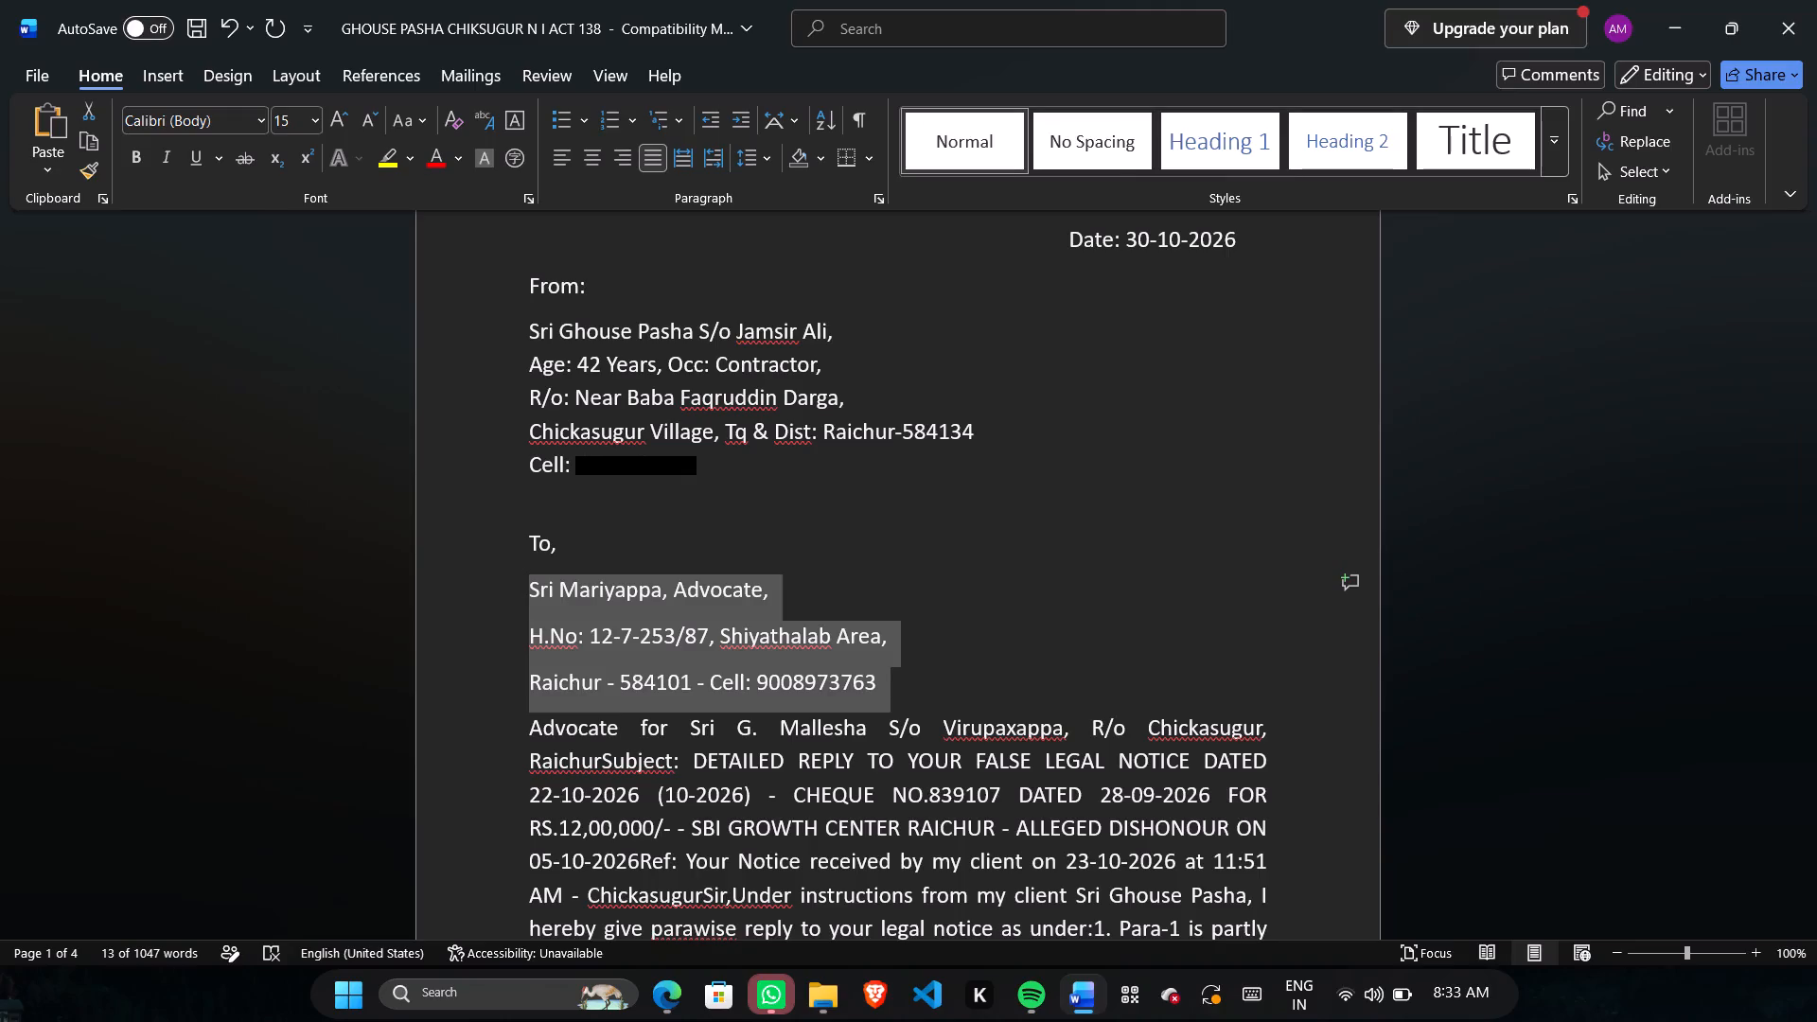
{"action": "left_click", "coordinate": [755, 157]}
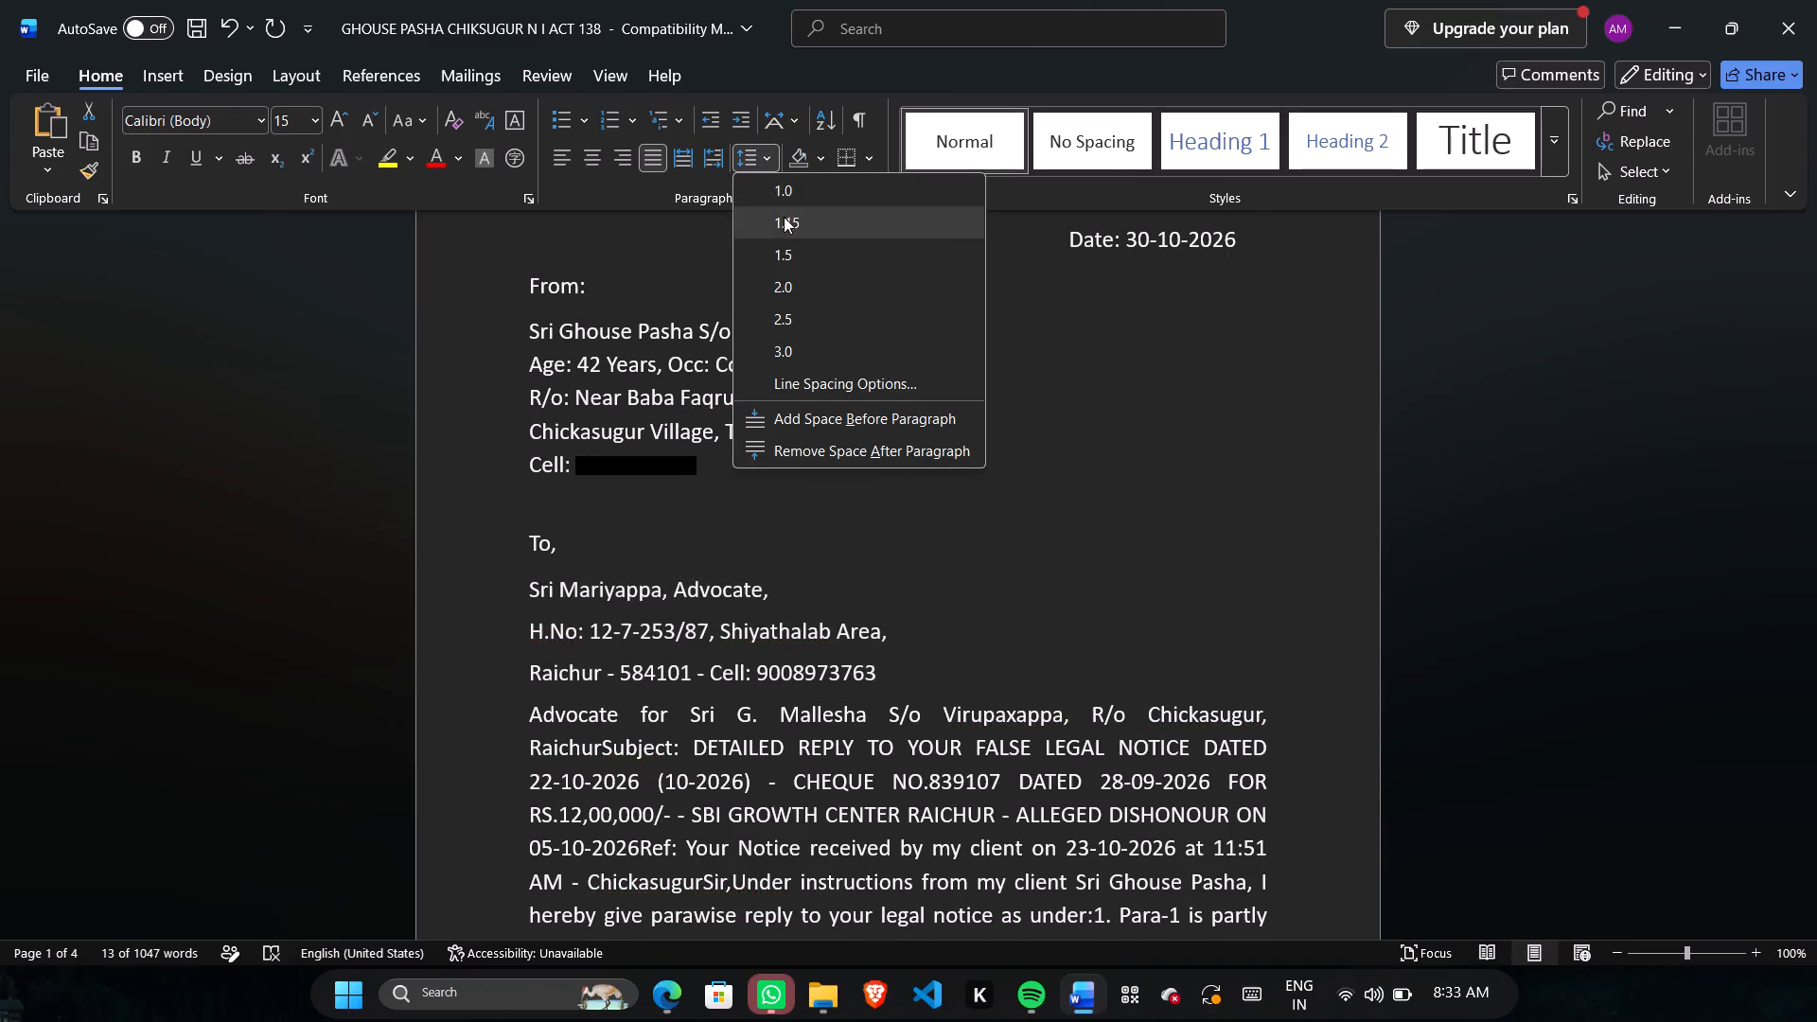
{"action": "left_click", "coordinate": [784, 217]}
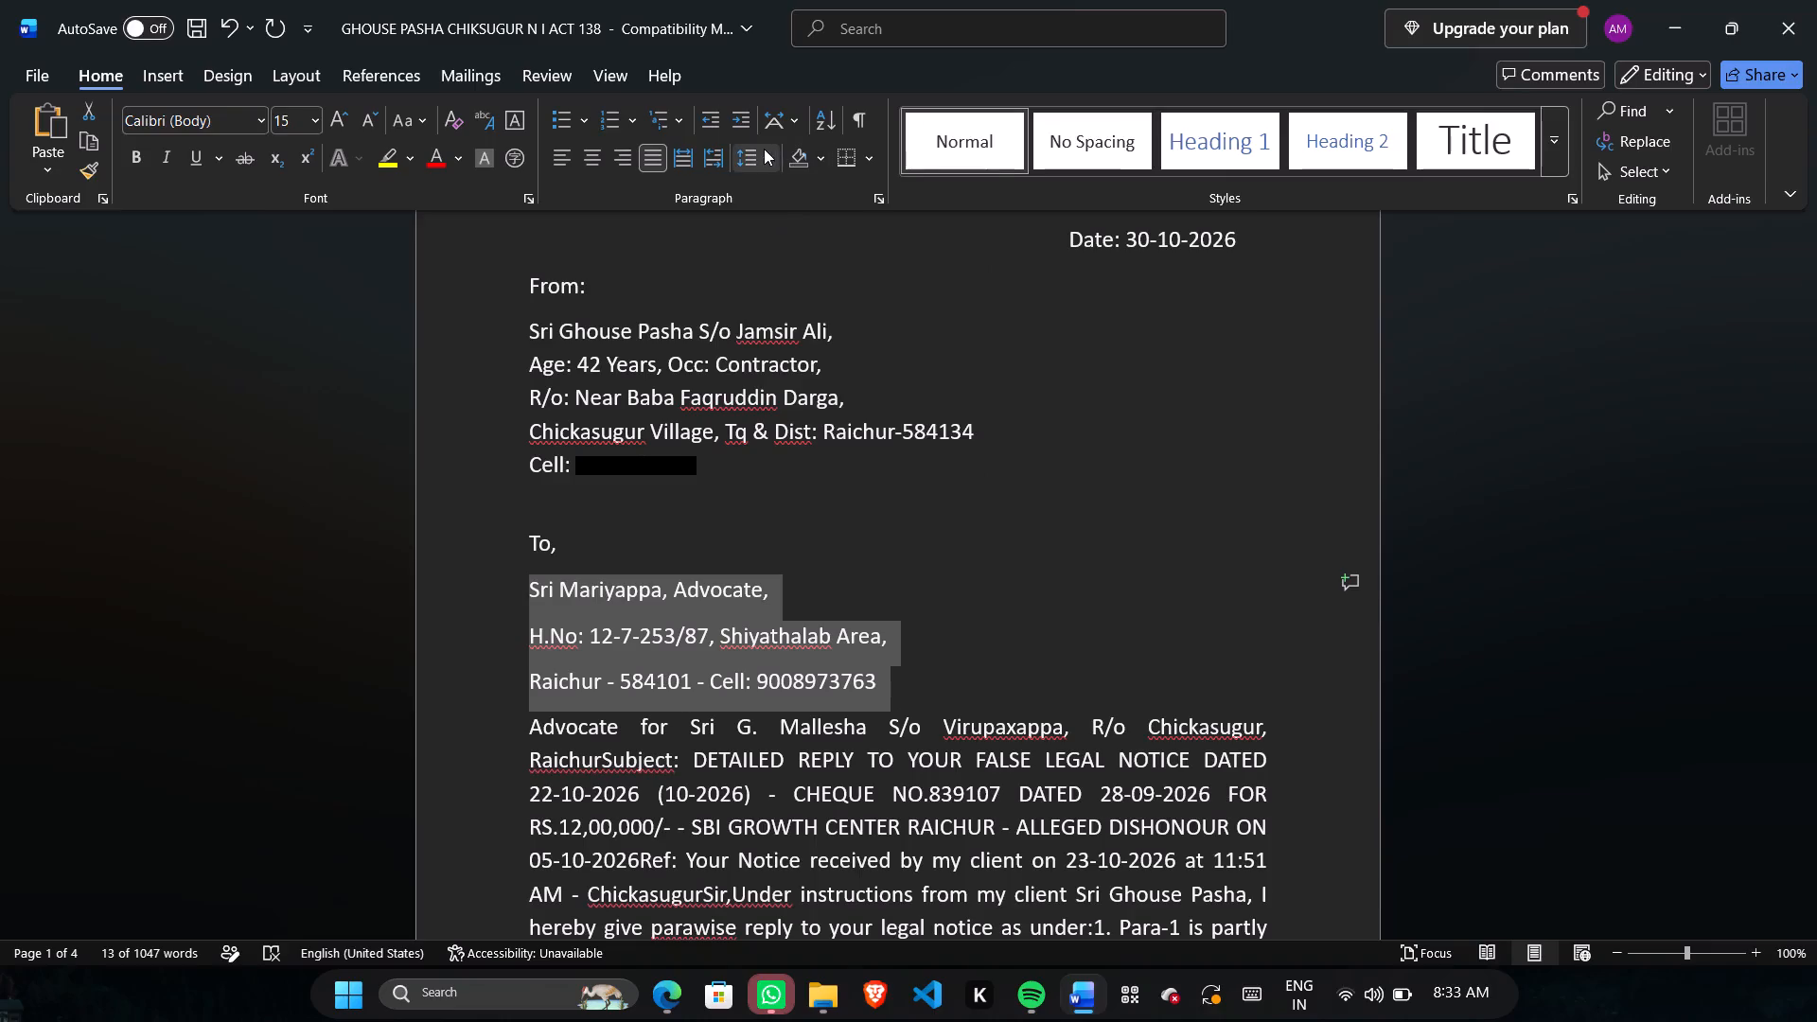
{"action": "left_click", "coordinate": [764, 149]}
{"action": "left_click", "coordinate": [820, 450]}
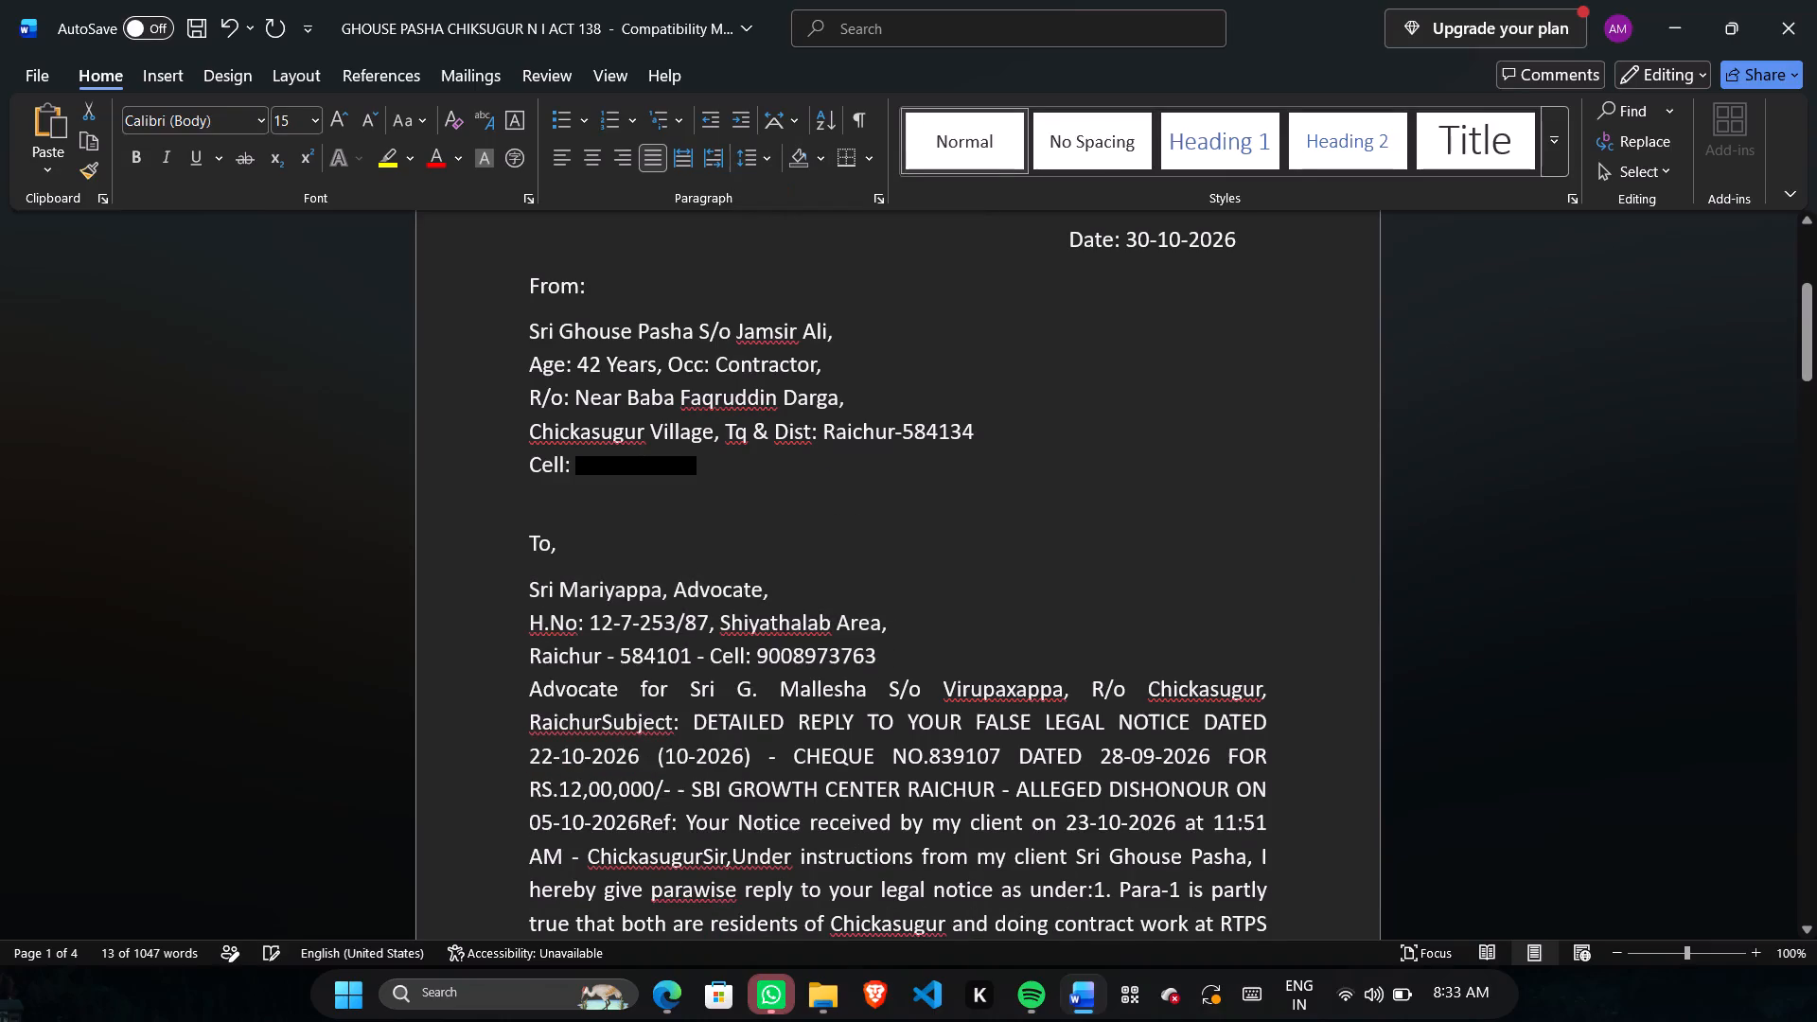
{"action": "left_click", "coordinate": [767, 157]}
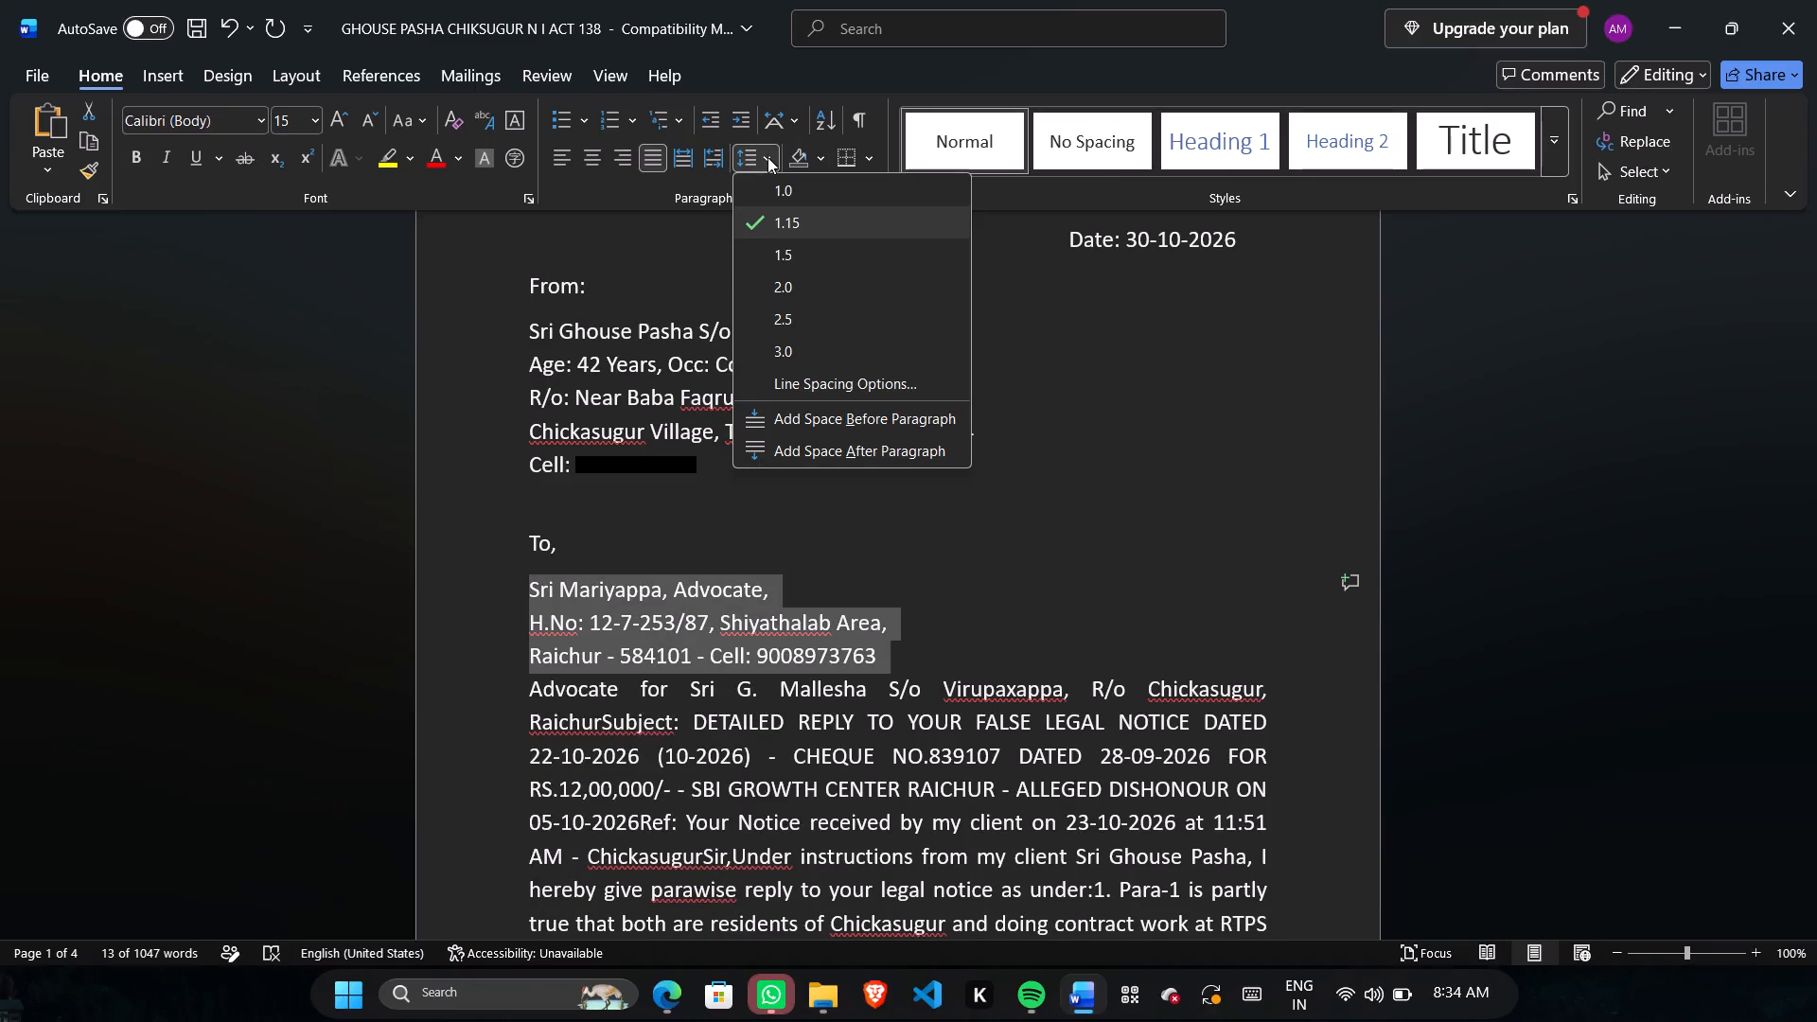
{"action": "left_click", "coordinate": [979, 567]}
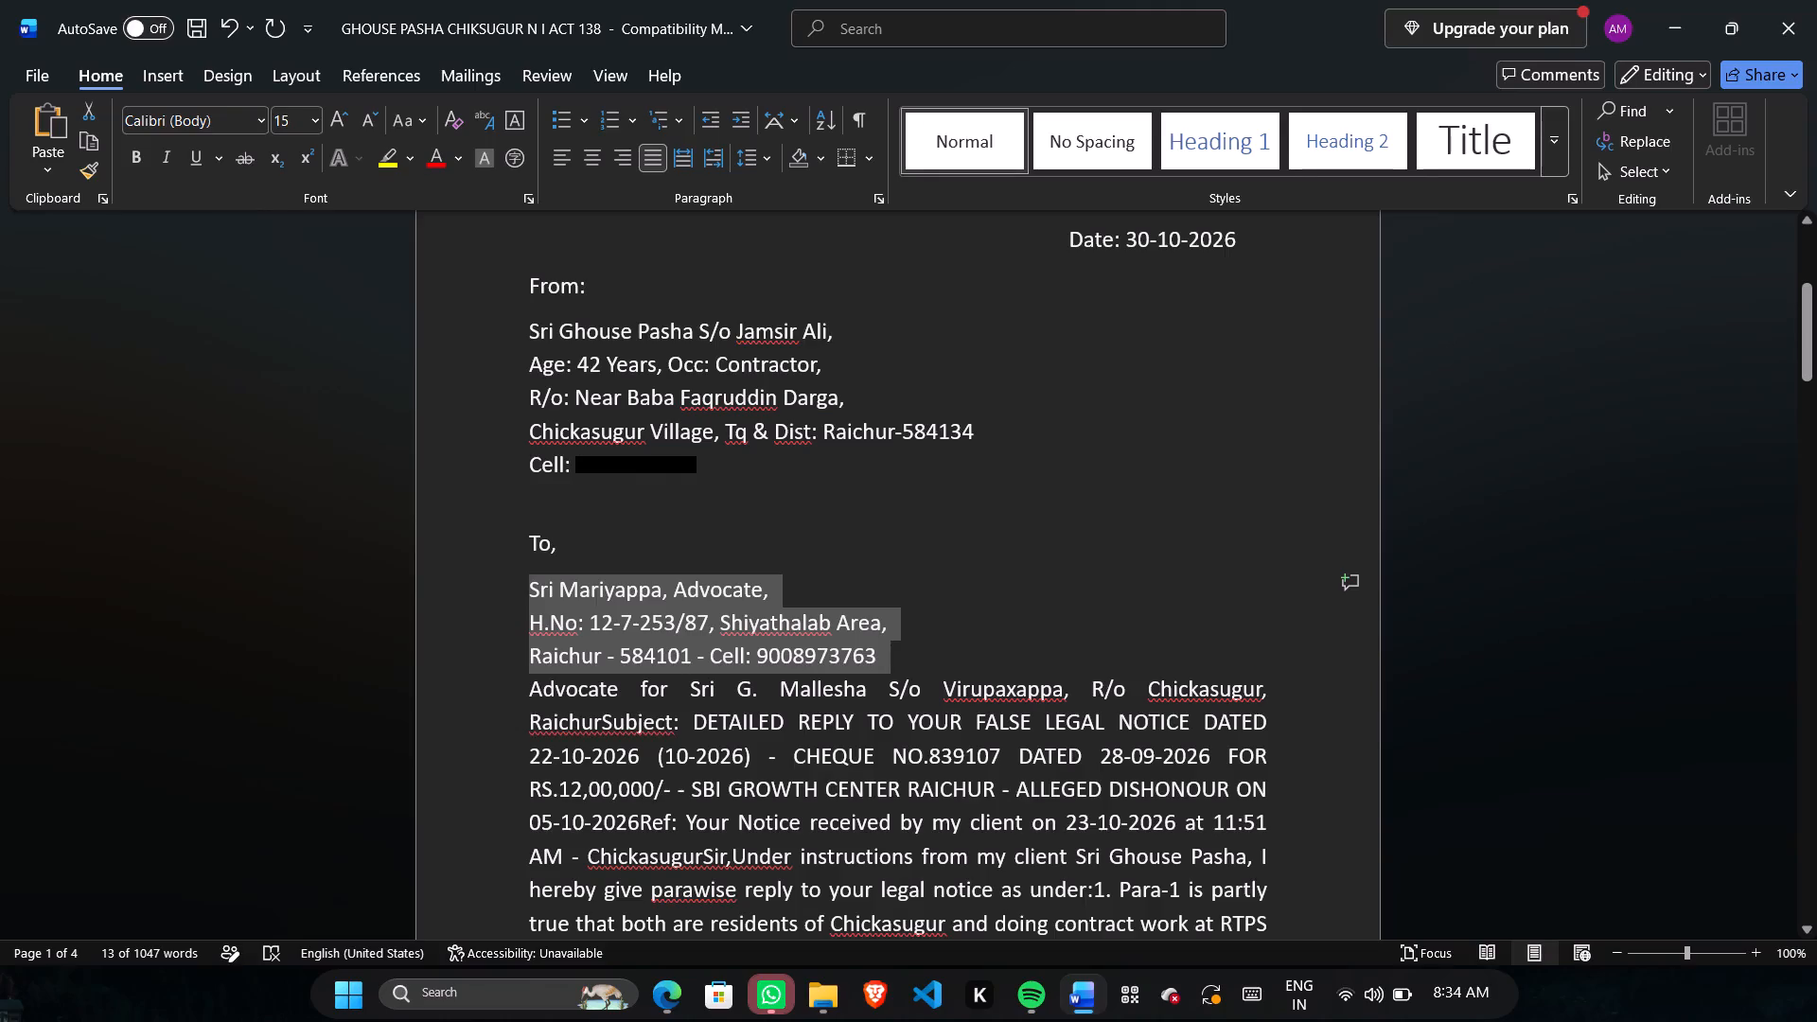
Split the "Advocate for" paragraph before "R/o" and before "Subject:", starting the Subject paragraph with an indent.
{"action": "left_click", "coordinate": [1088, 696]}
{"action": "key", "text": "Return"}
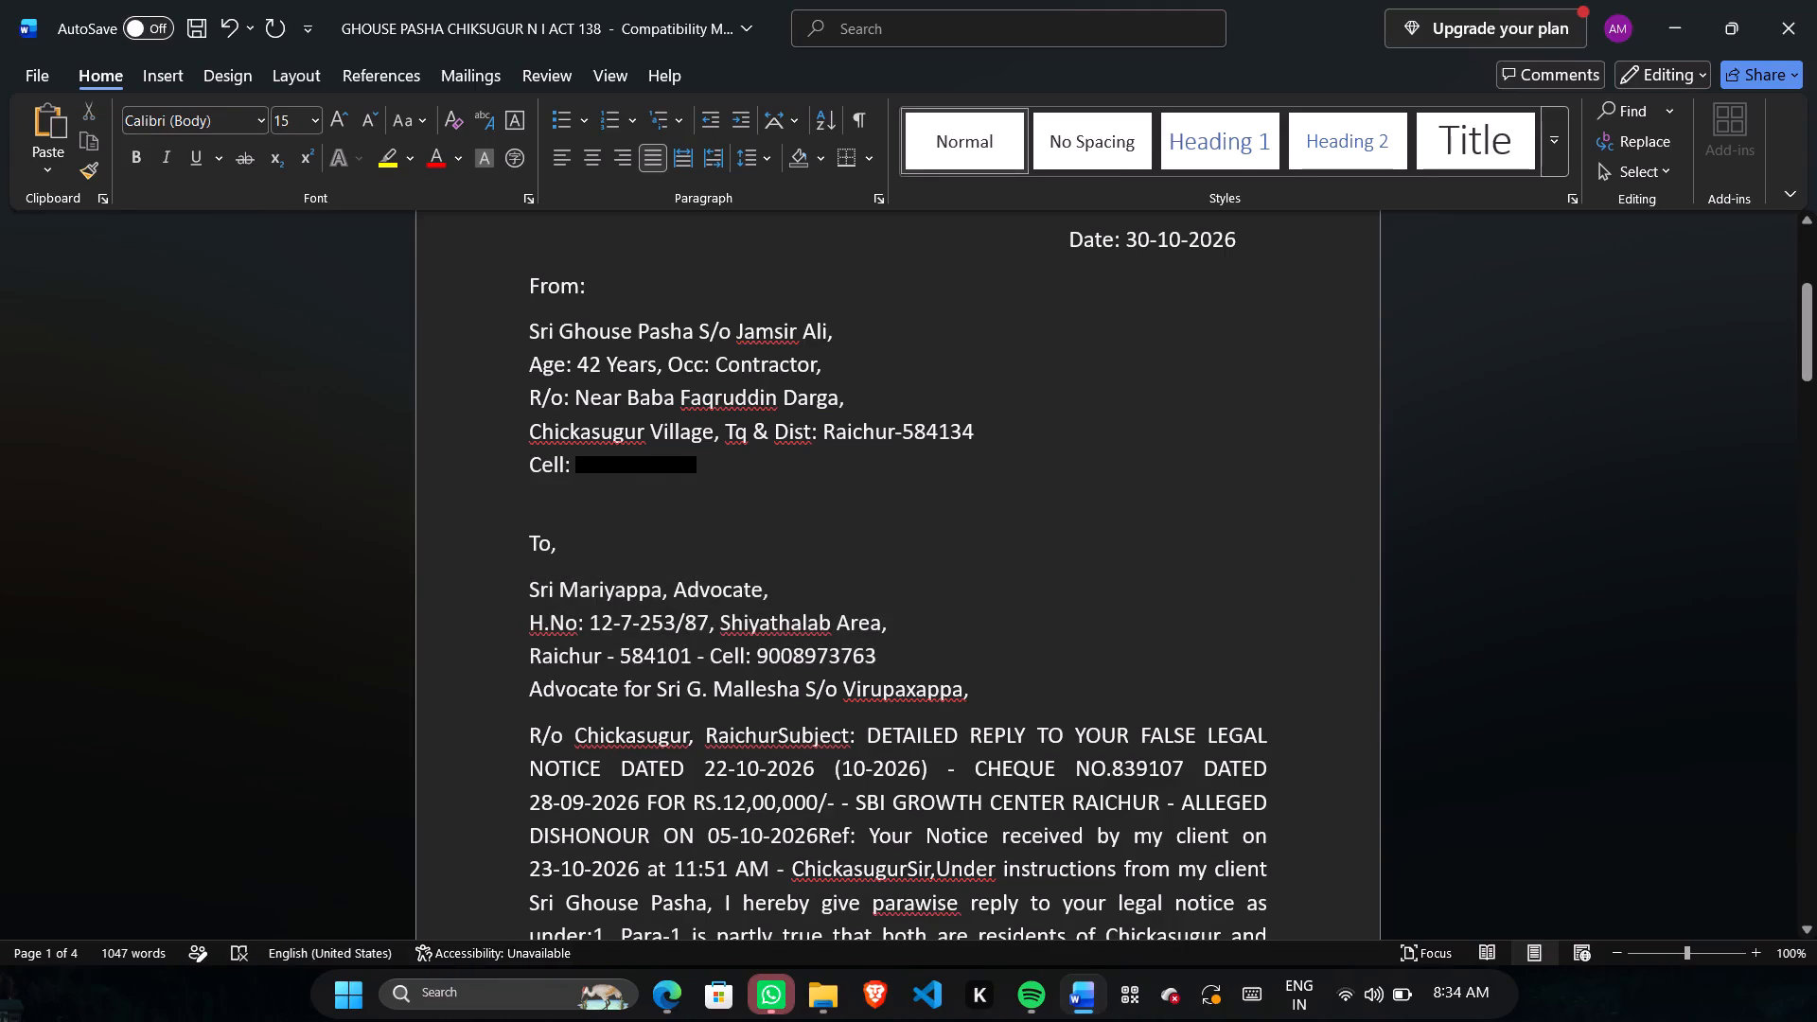
{"action": "left_click", "coordinate": [781, 732]}
{"action": "key", "text": "Return"}
{"action": "key", "text": "Tab"}
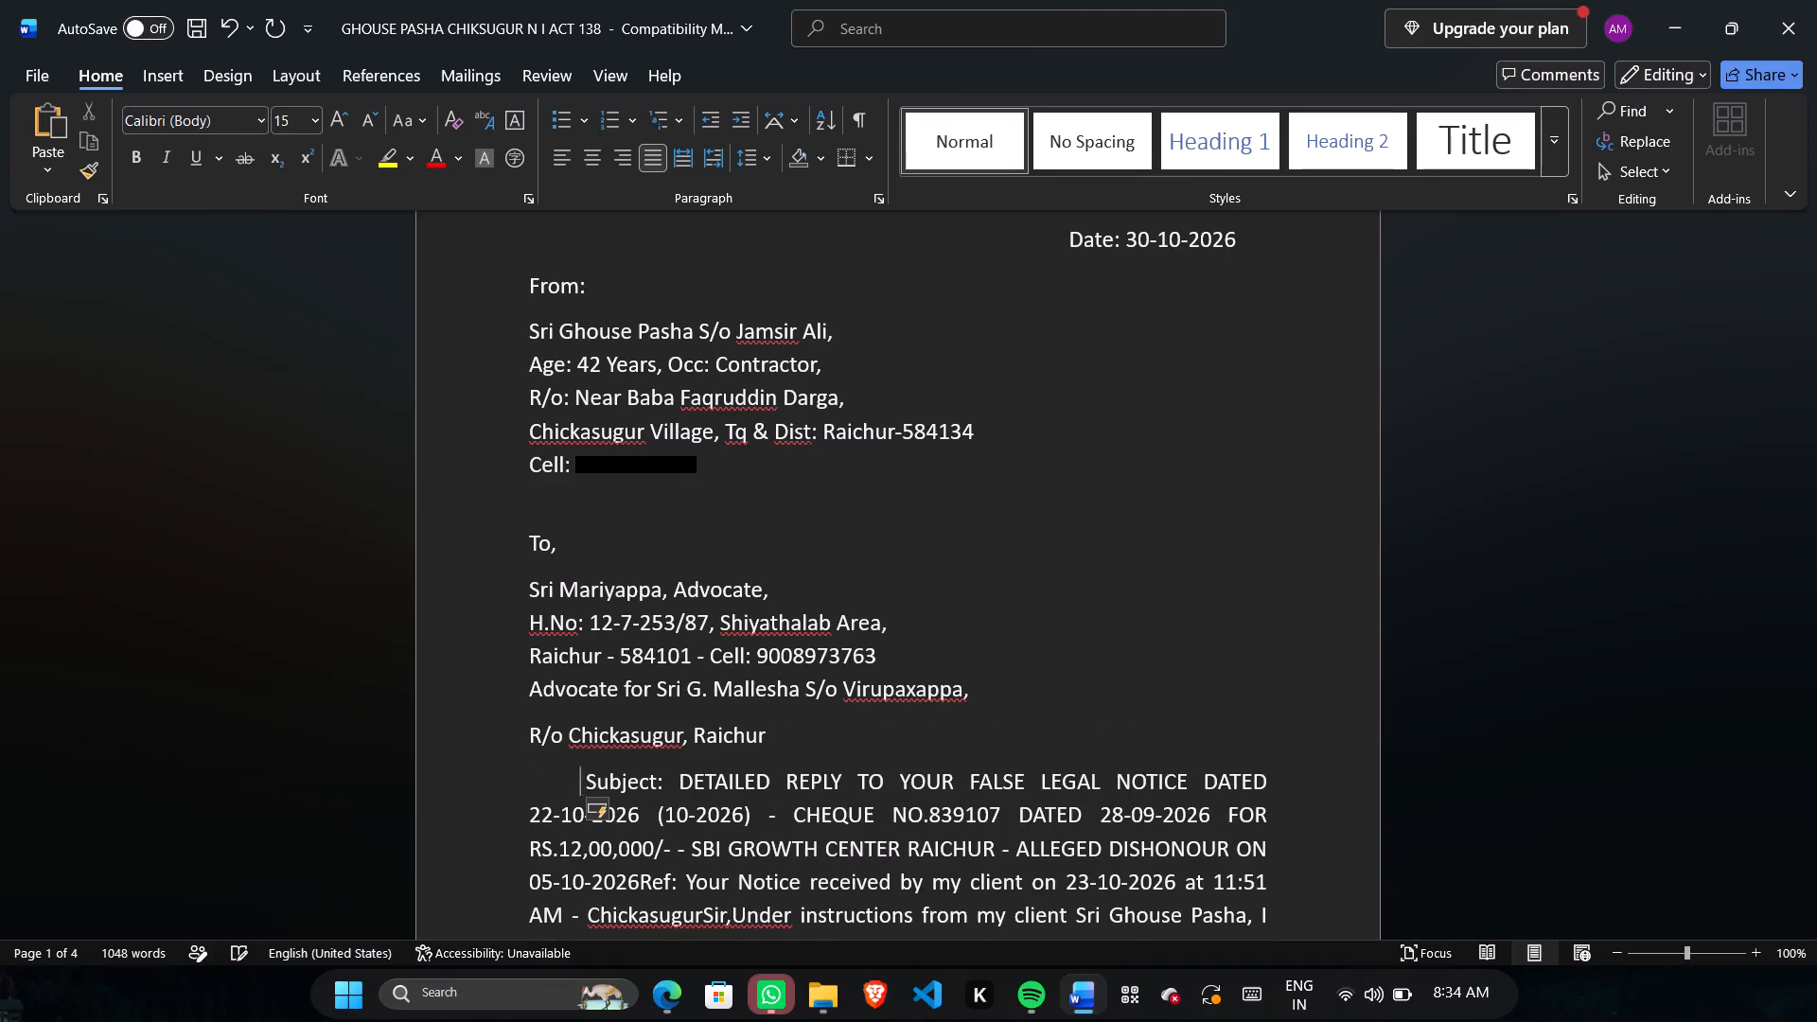
Remove the space after the "Advocate for" line so the "R/o" line sits directly beneath it.
{"action": "left_click", "coordinate": [745, 704]}
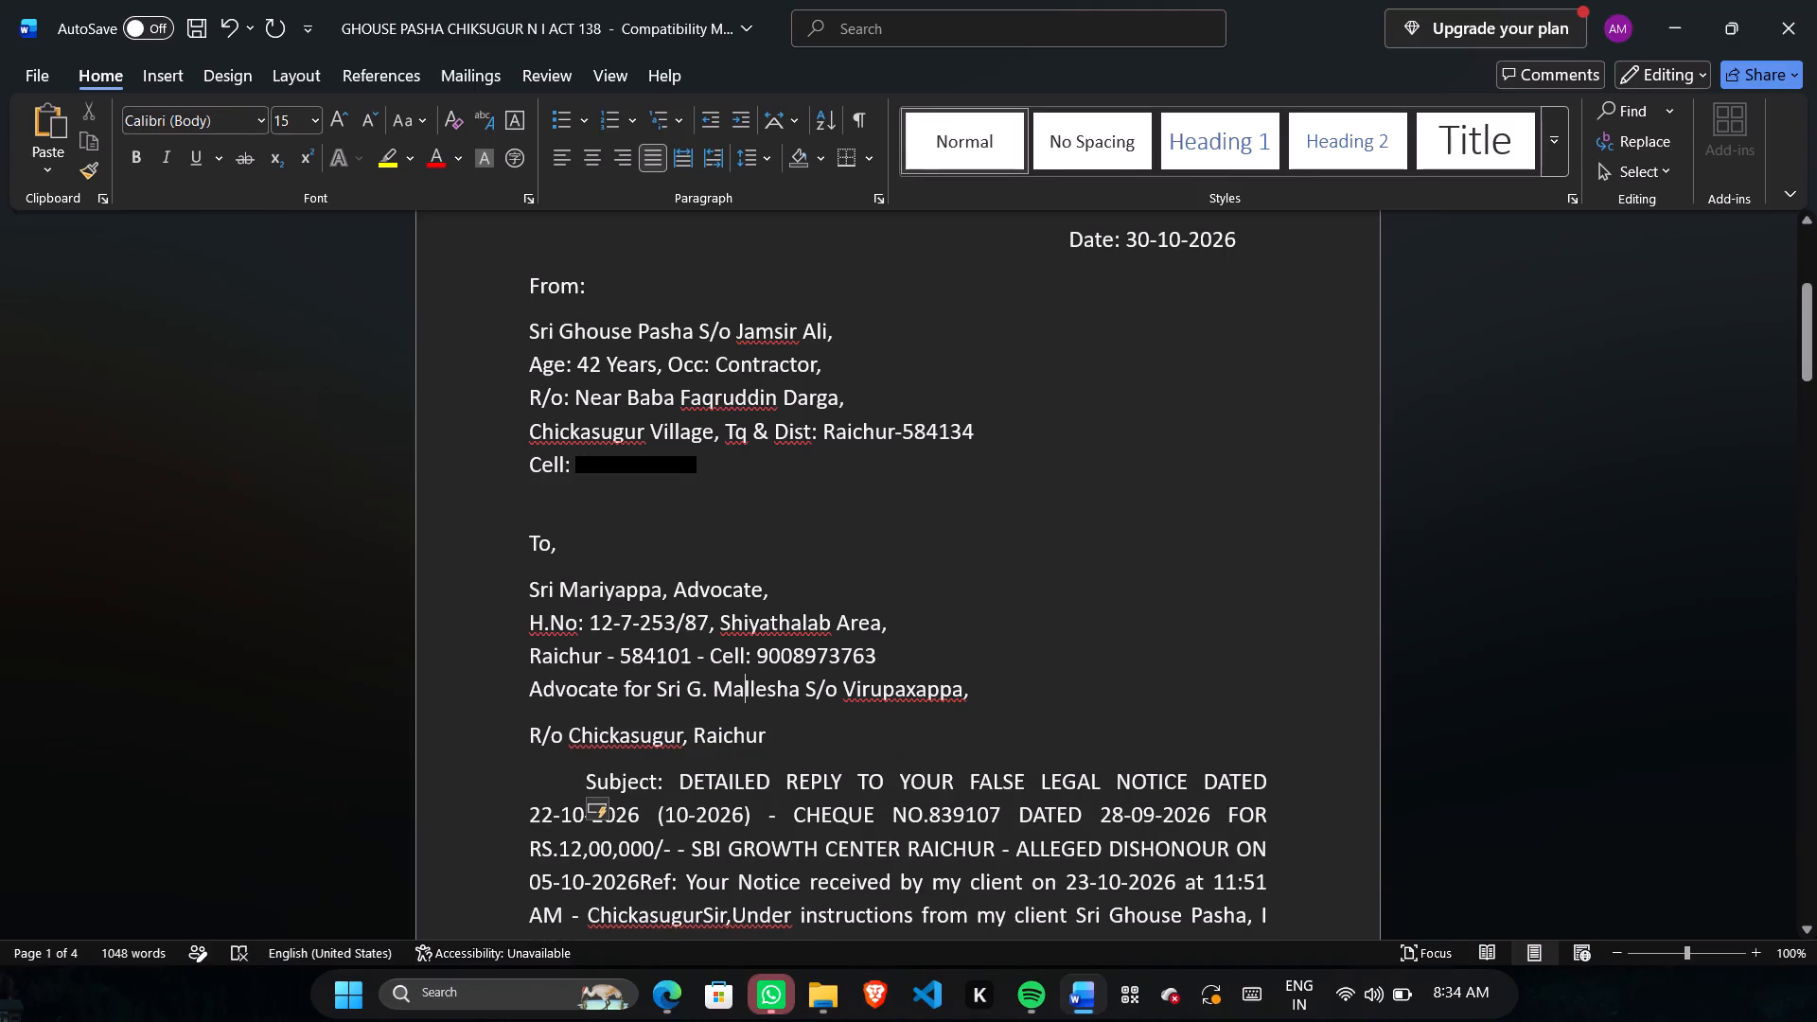
{"action": "left_click", "coordinate": [765, 157]}
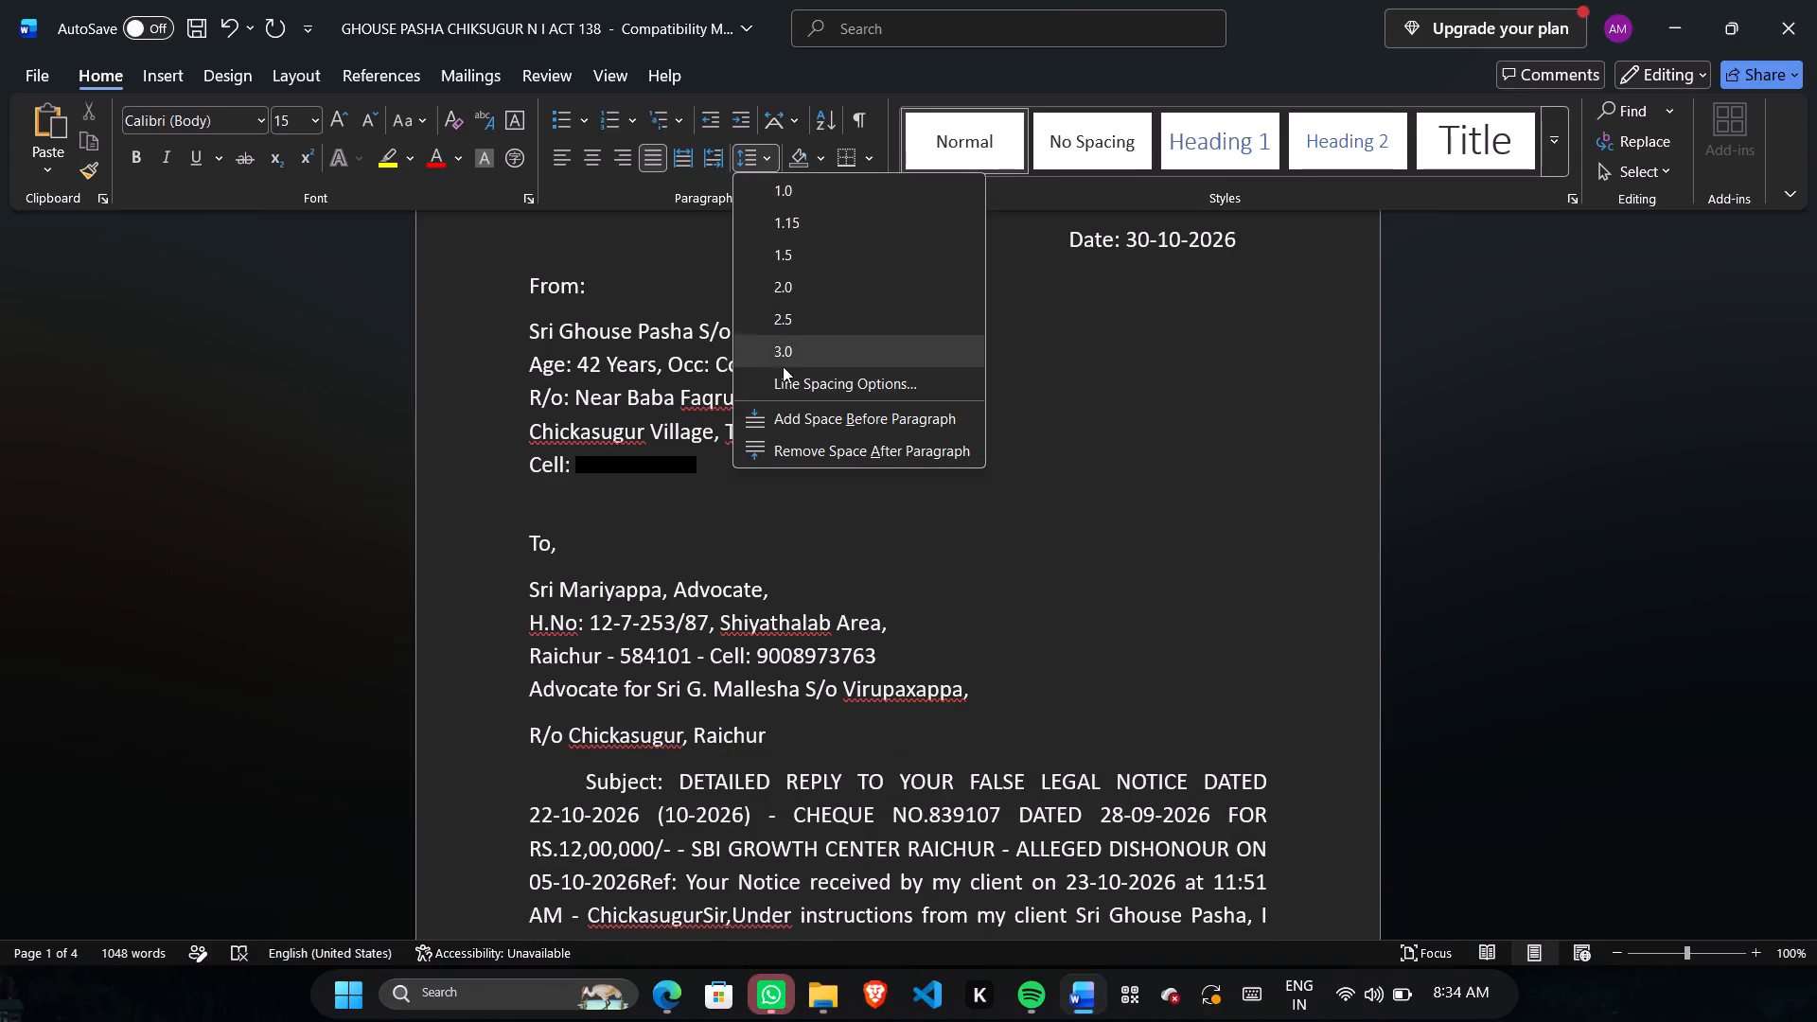
{"action": "left_click", "coordinate": [802, 439]}
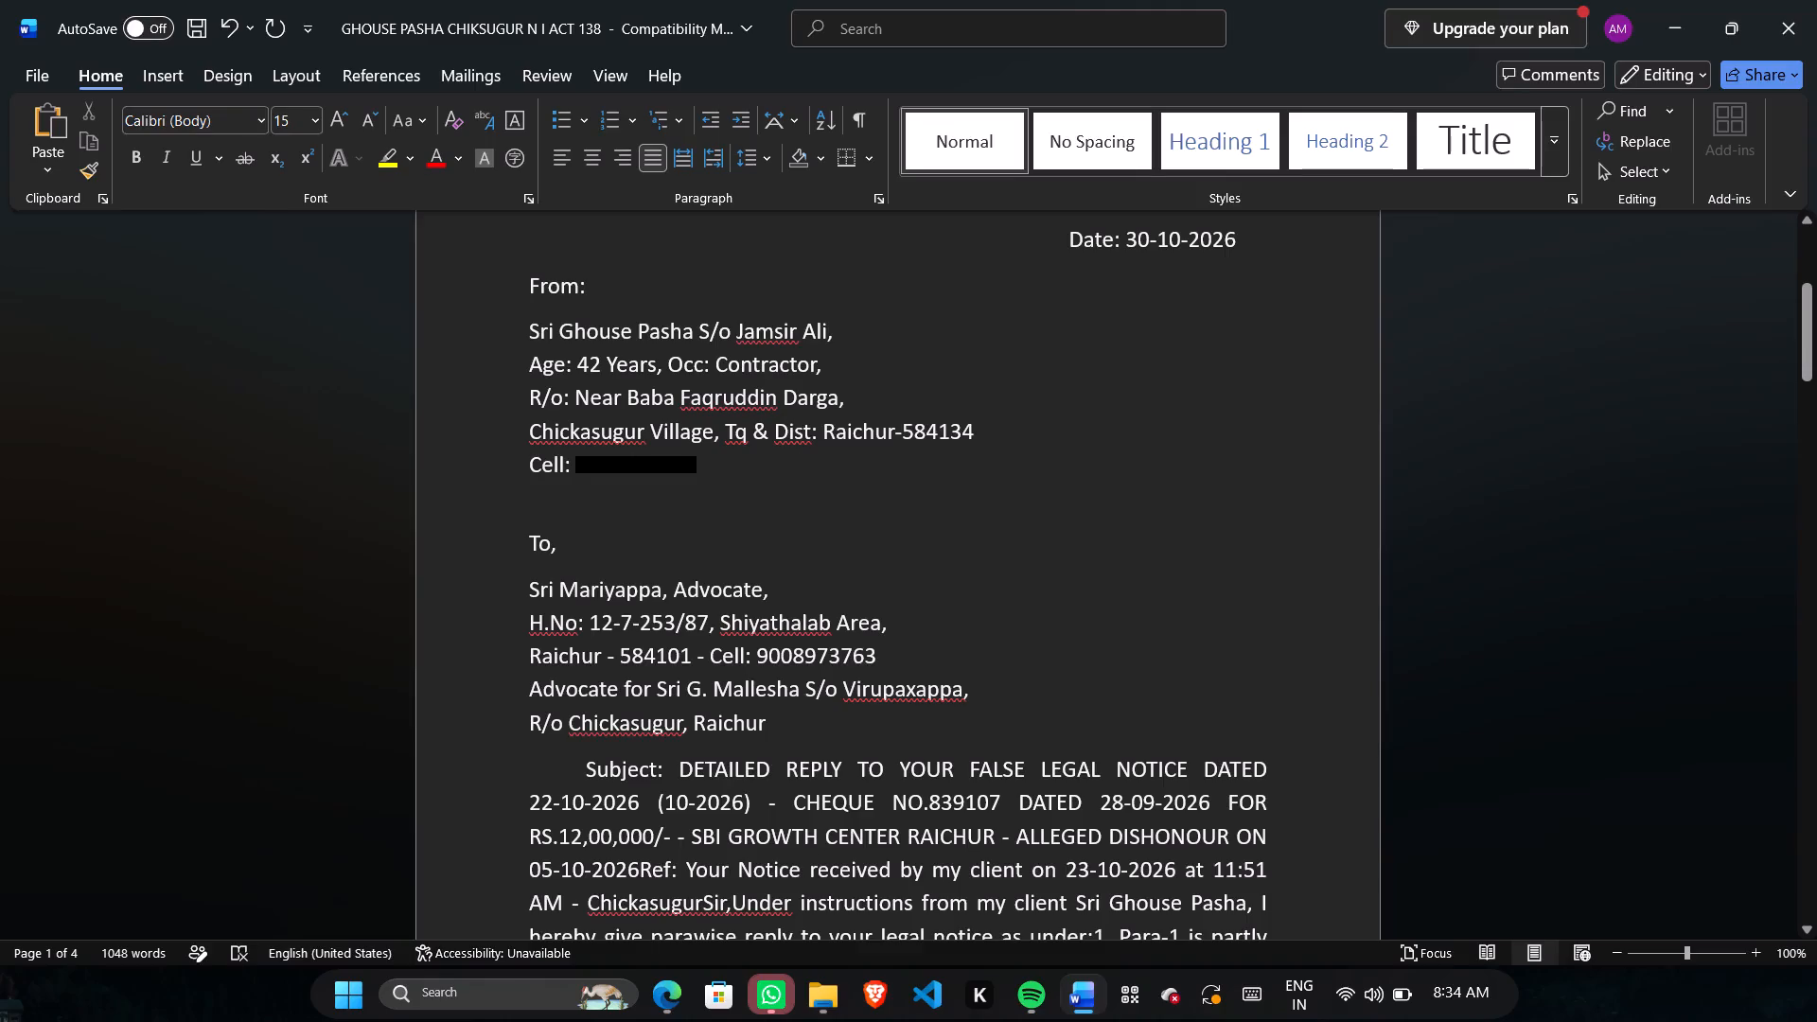
Shrink the blank line between the sender's Cell line and "To," to font size 7.
{"action": "left_click", "coordinate": [565, 499]}
{"action": "key", "text": "ctrl+shift+comma"}
{"action": "key", "text": "ctrl+shift+comma"}
{"action": "key", "text": "ctrl+shift+comma"}
{"action": "key", "text": "ctrl+shift+comma"}
{"action": "key", "text": "ctrl+shift+comma"}
{"action": "key", "text": "ctrl+shift+comma"}
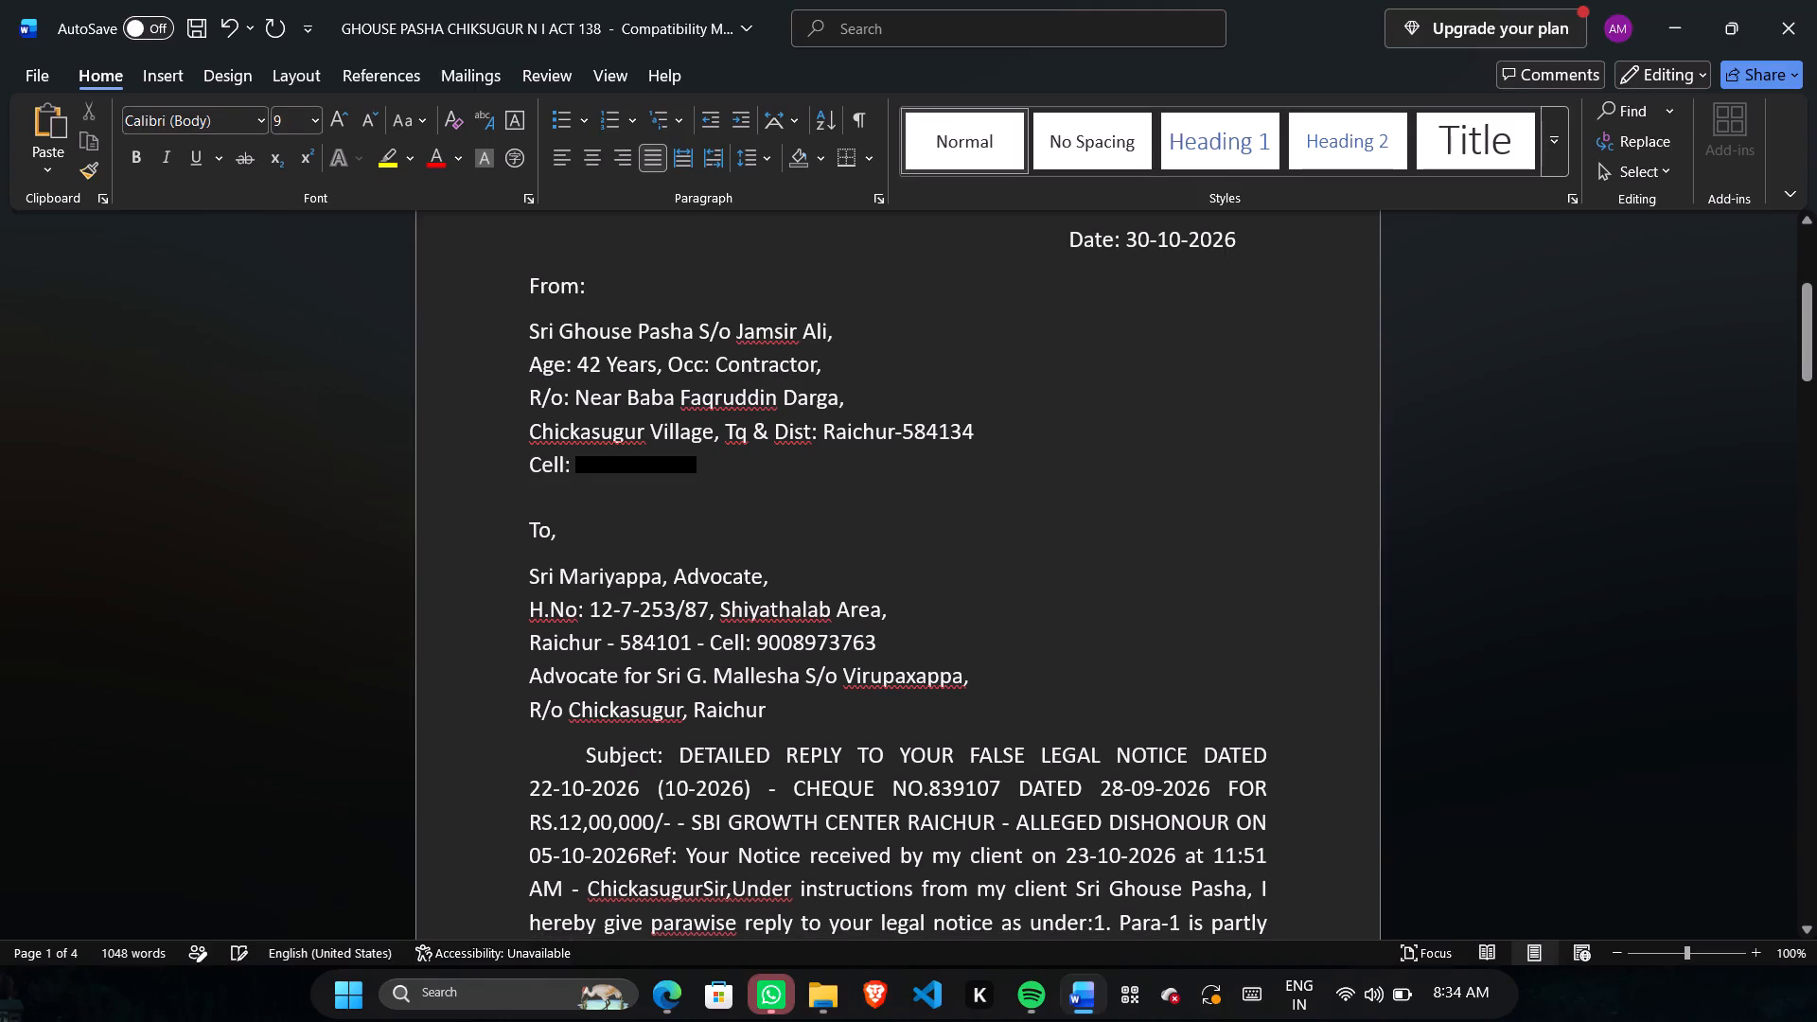
{"action": "key", "text": "ctrl+shift+comma"}
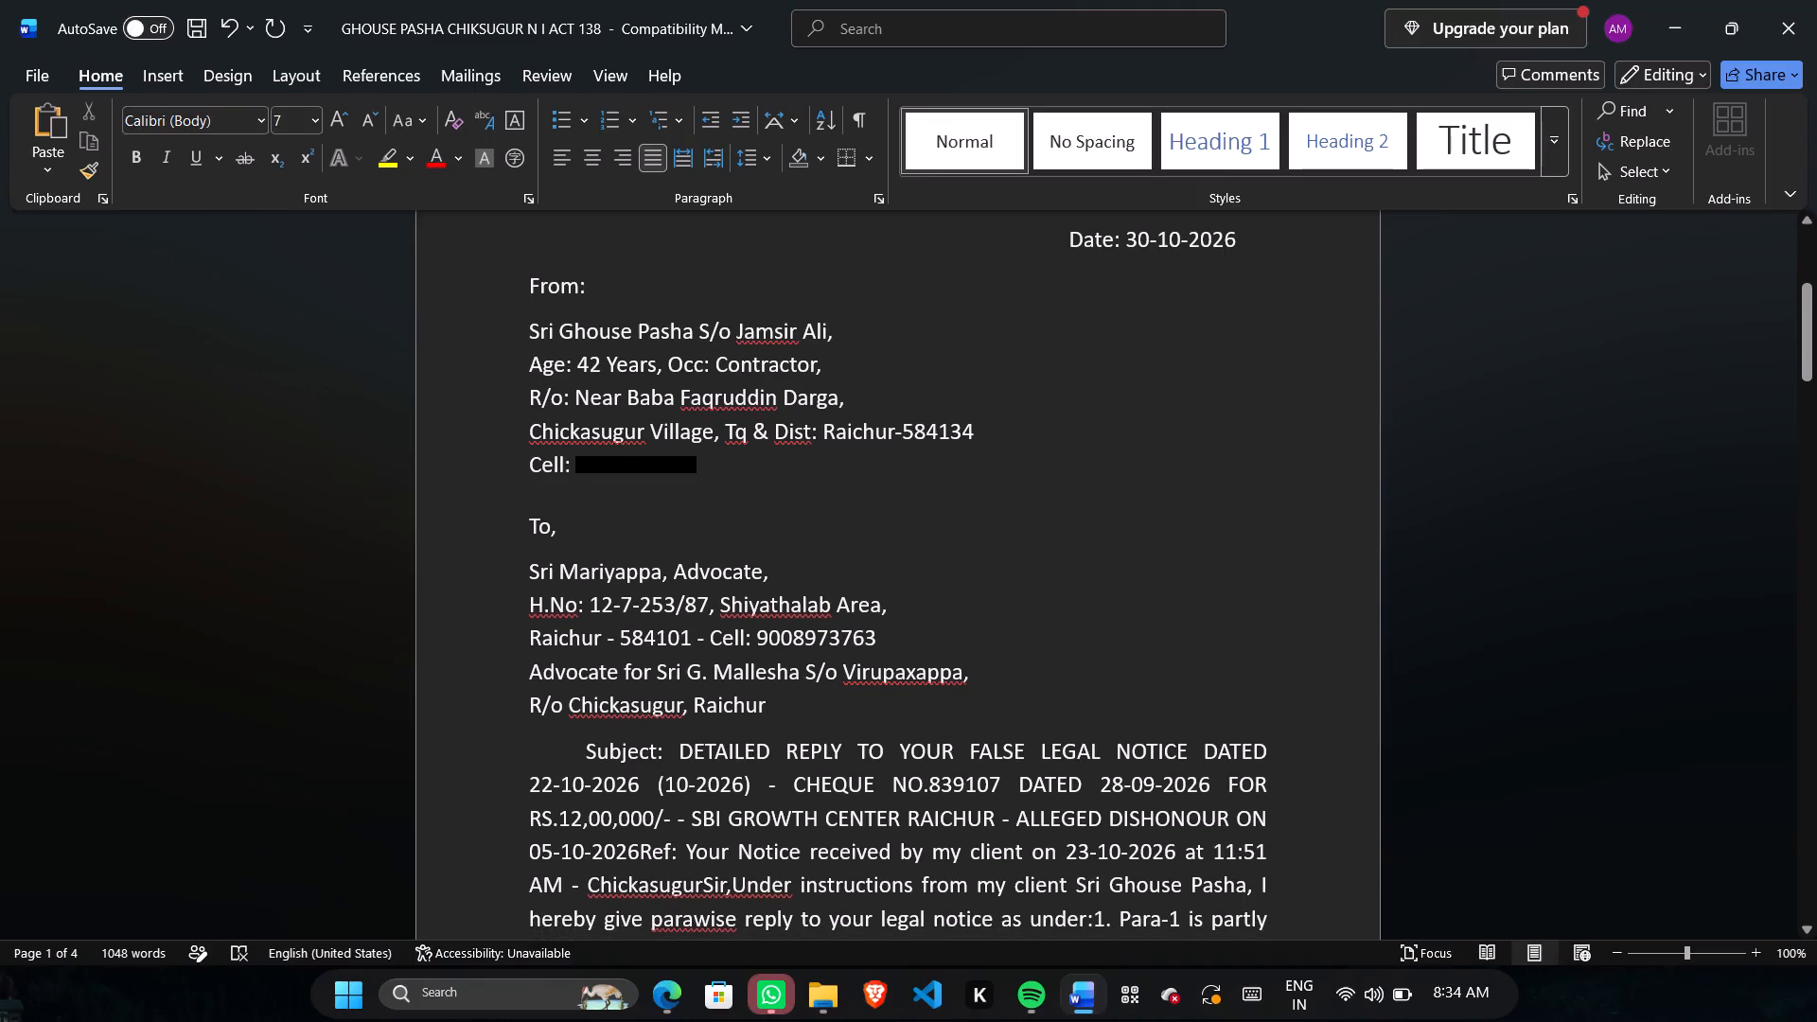
Remove the space after the "From:" line so the sender's details follow directly beneath it.
{"action": "left_click", "coordinate": [587, 286]}
{"action": "left_click", "coordinate": [755, 161]}
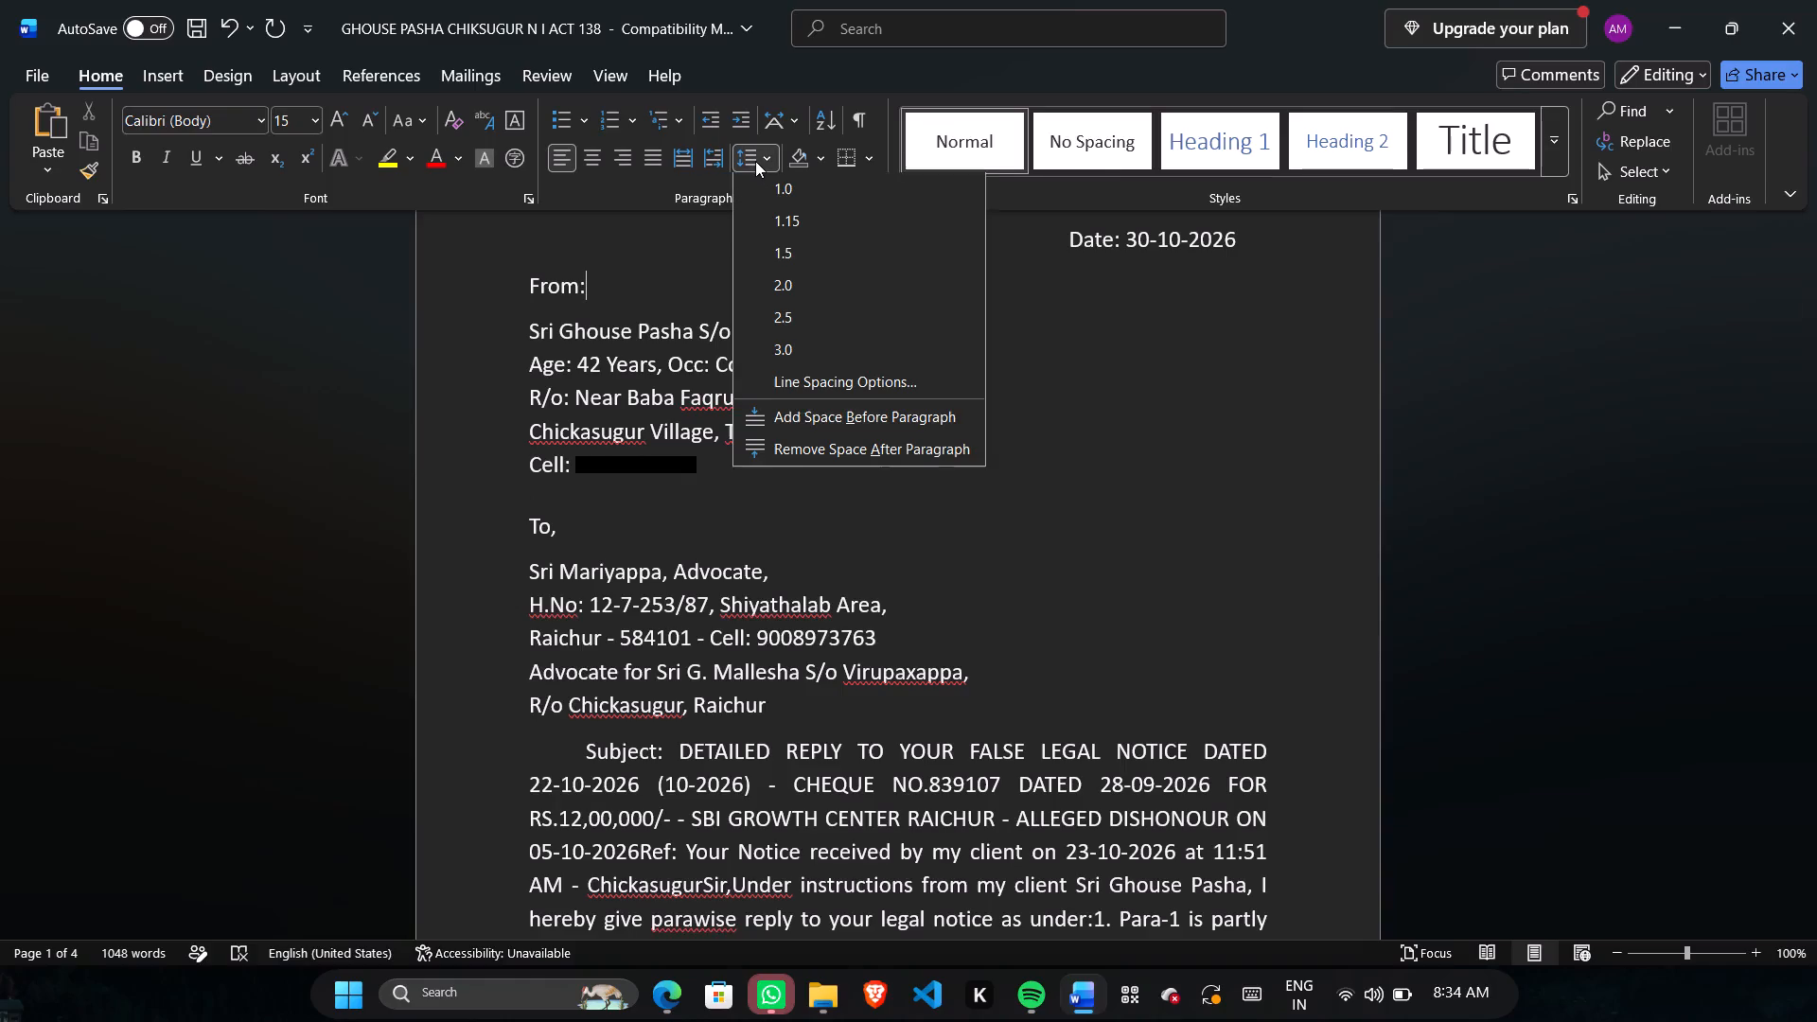
{"action": "left_click", "coordinate": [803, 457]}
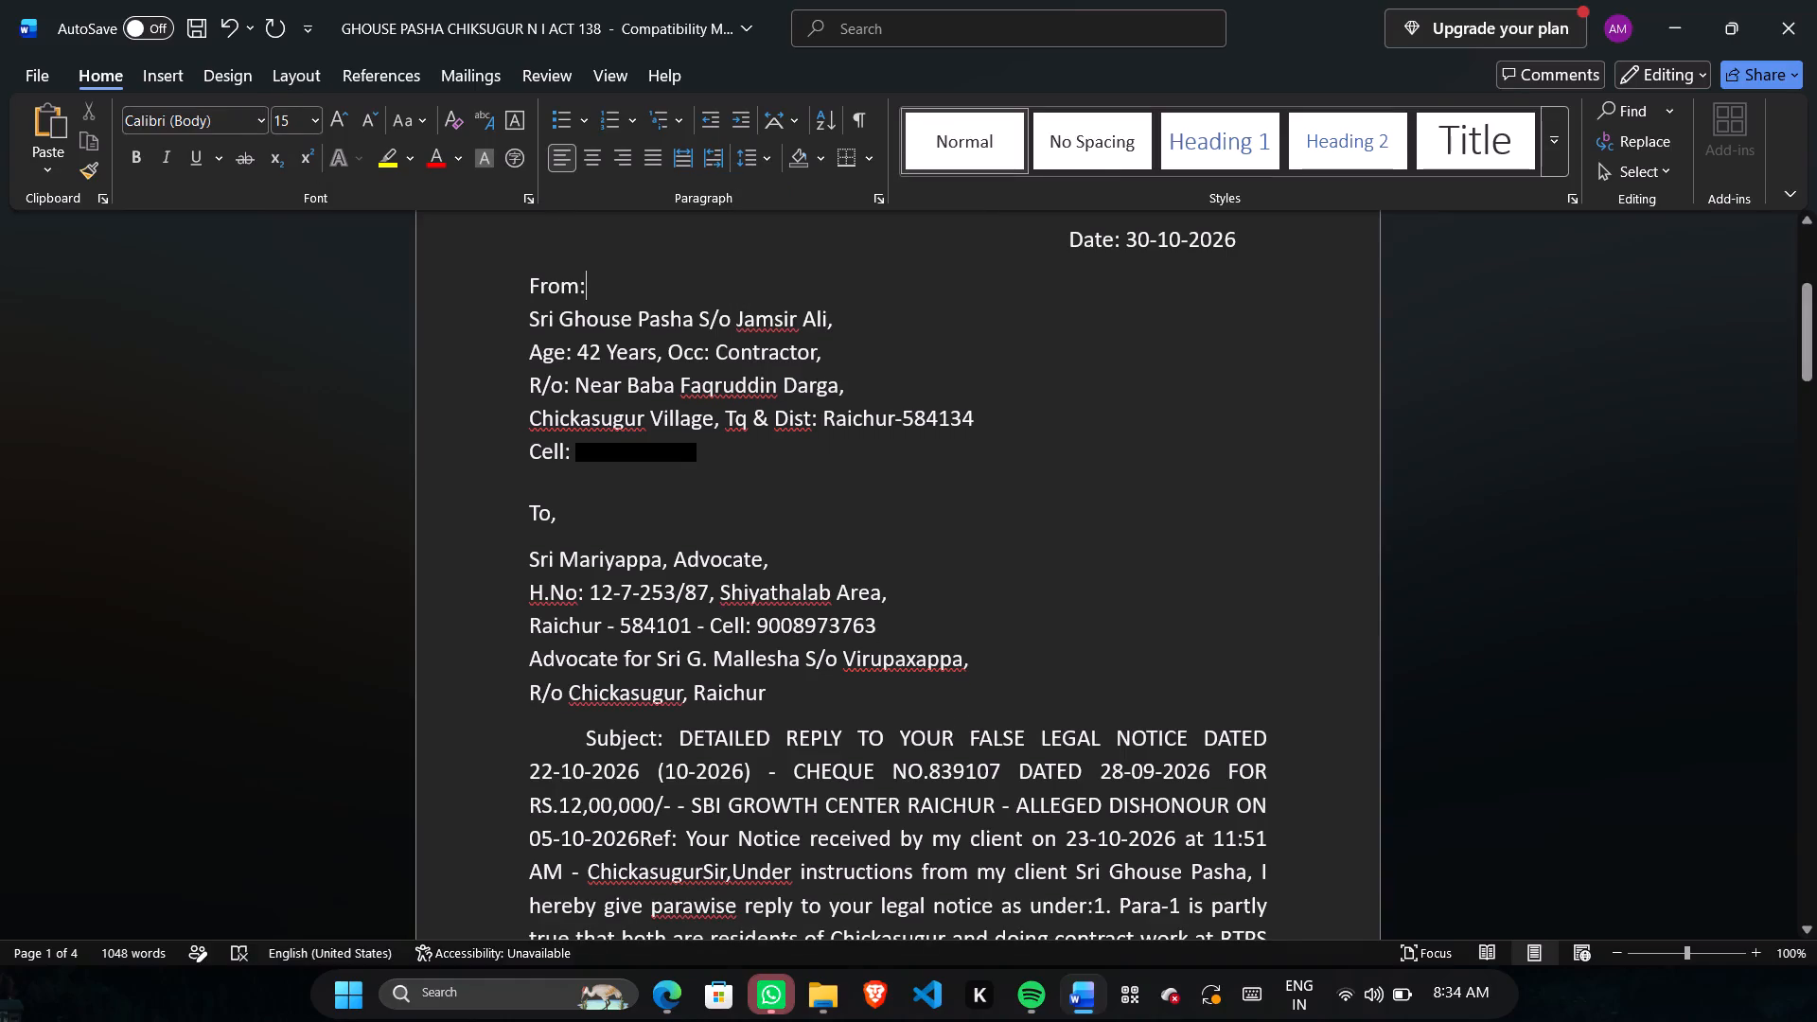
Switch from Word to the app marked K.
{"action": "left_click", "coordinate": [971, 990]}
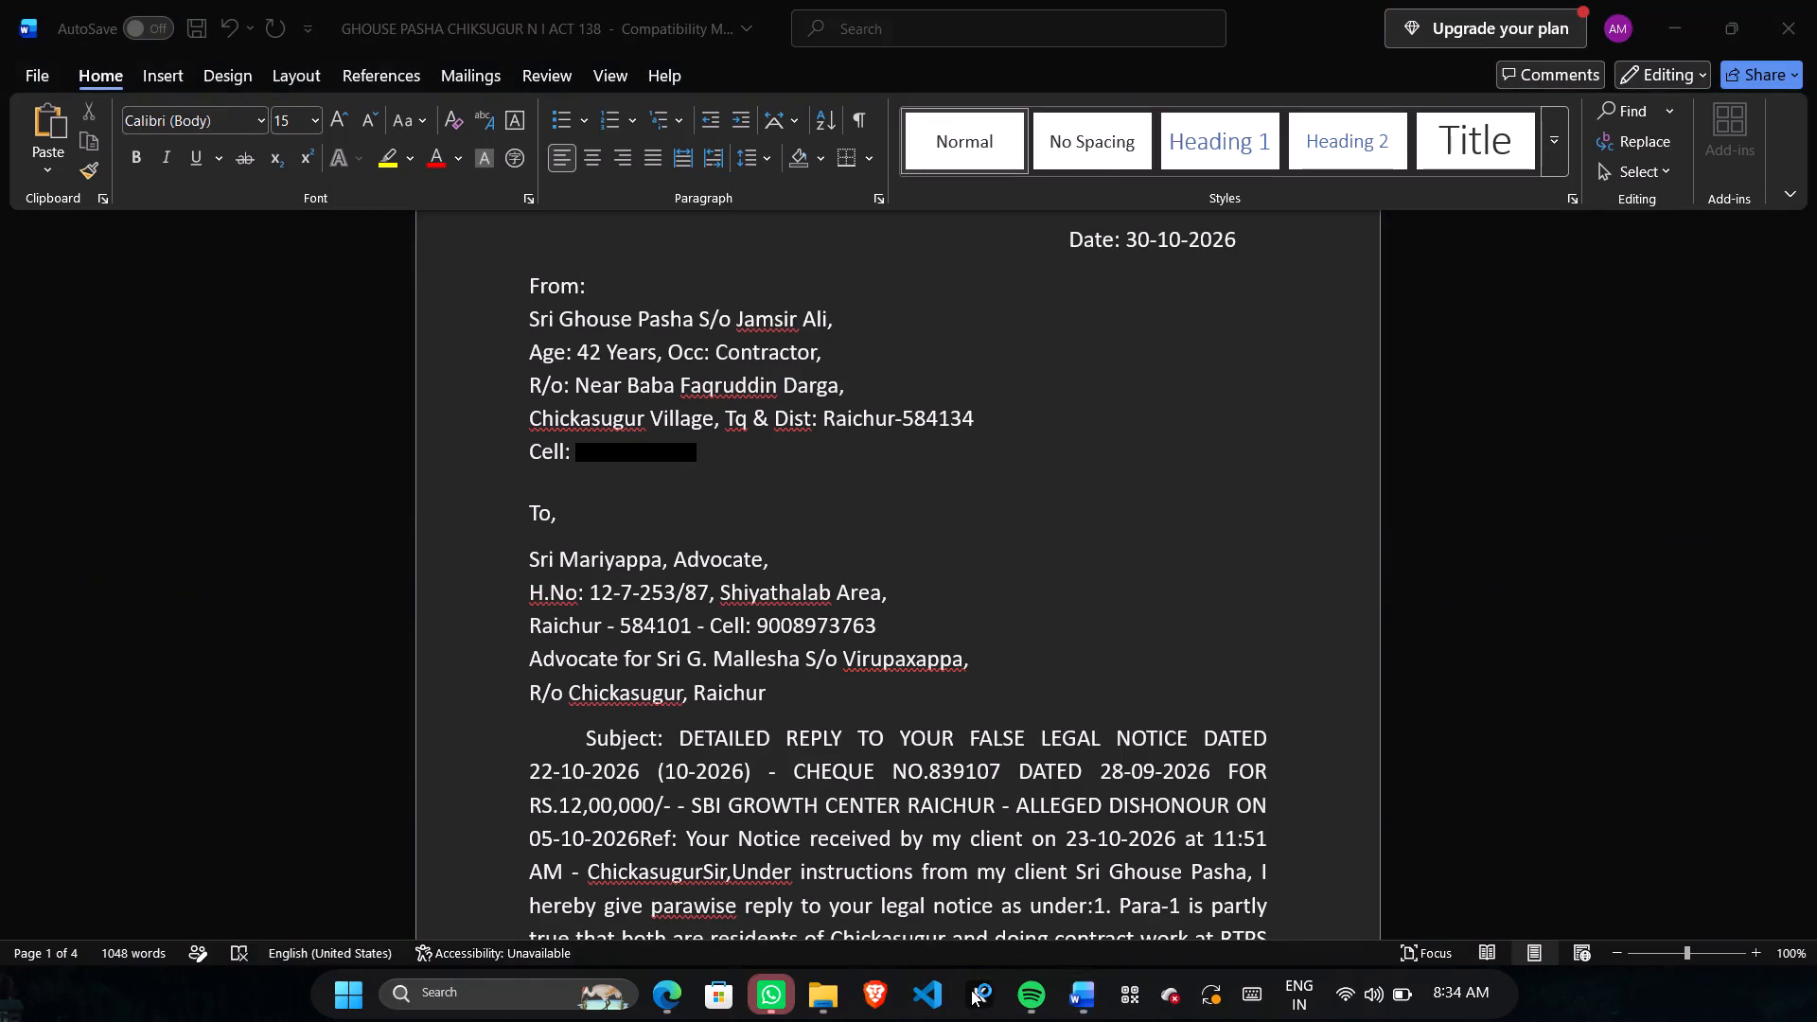
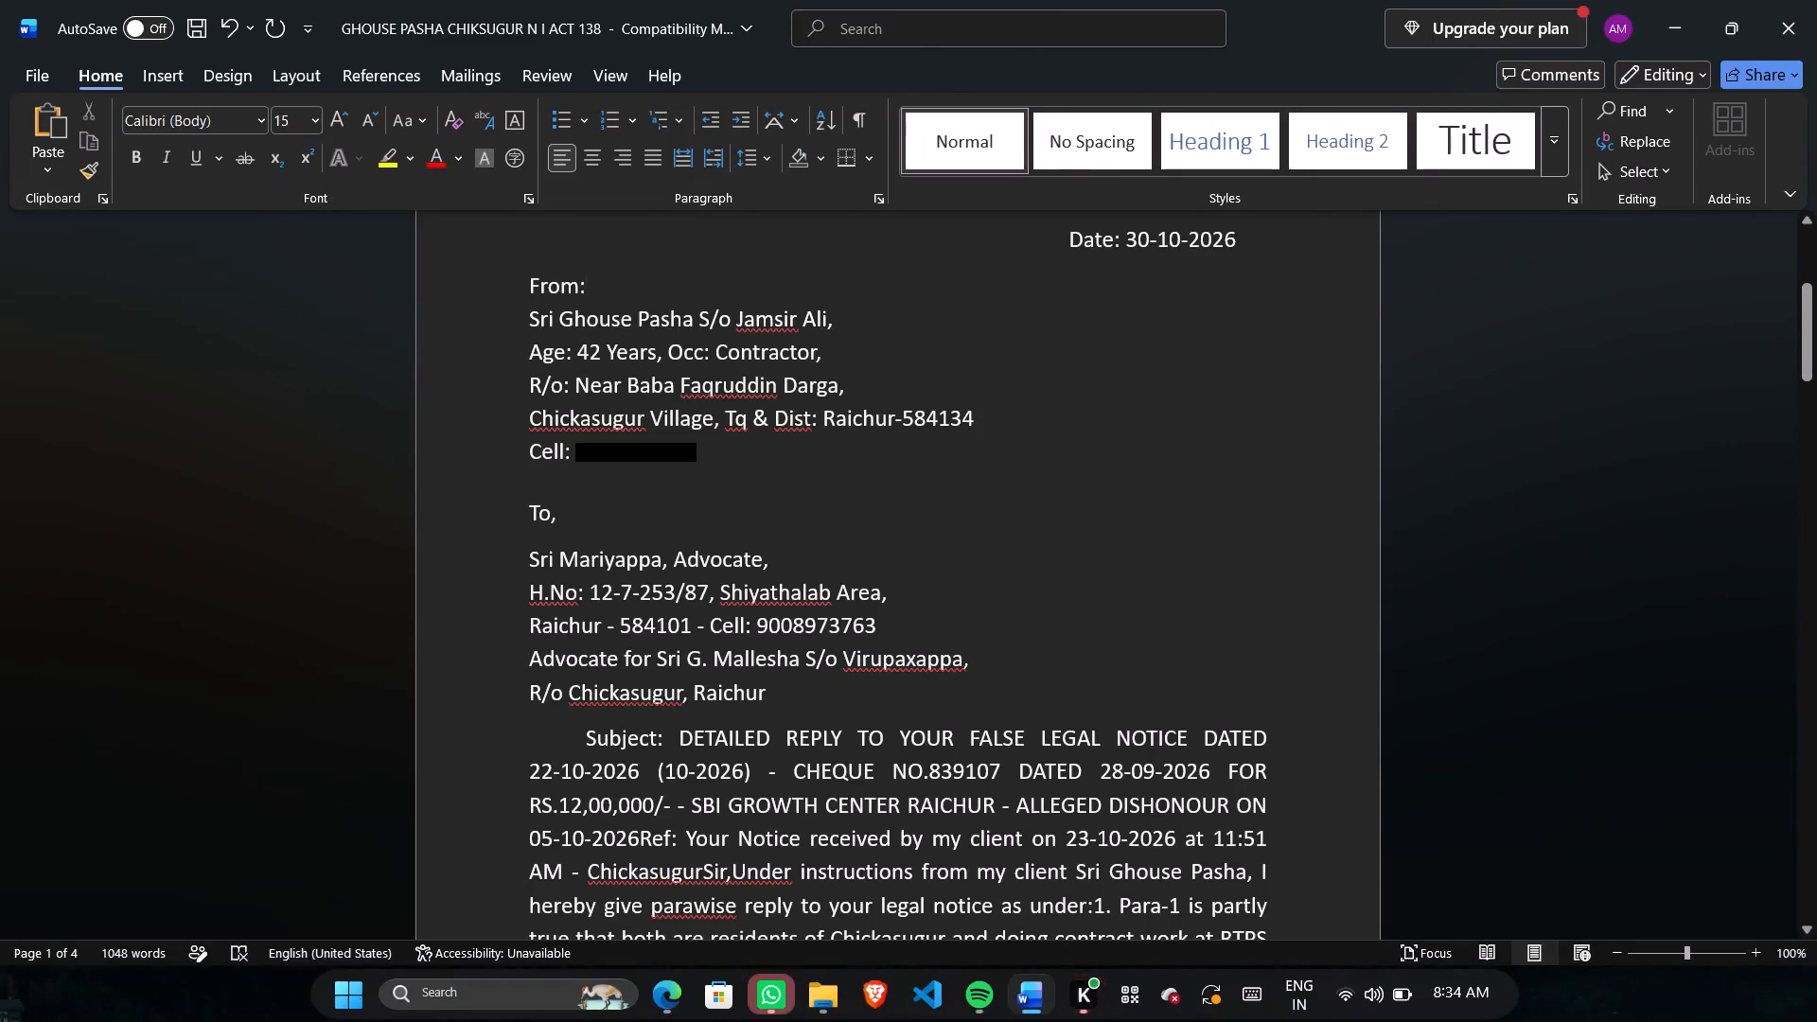
Save the document.
{"action": "left_click", "coordinate": [194, 33]}
Set the document's paper size to A4 210 x 297 mm.
{"action": "left_click", "coordinate": [283, 79]}
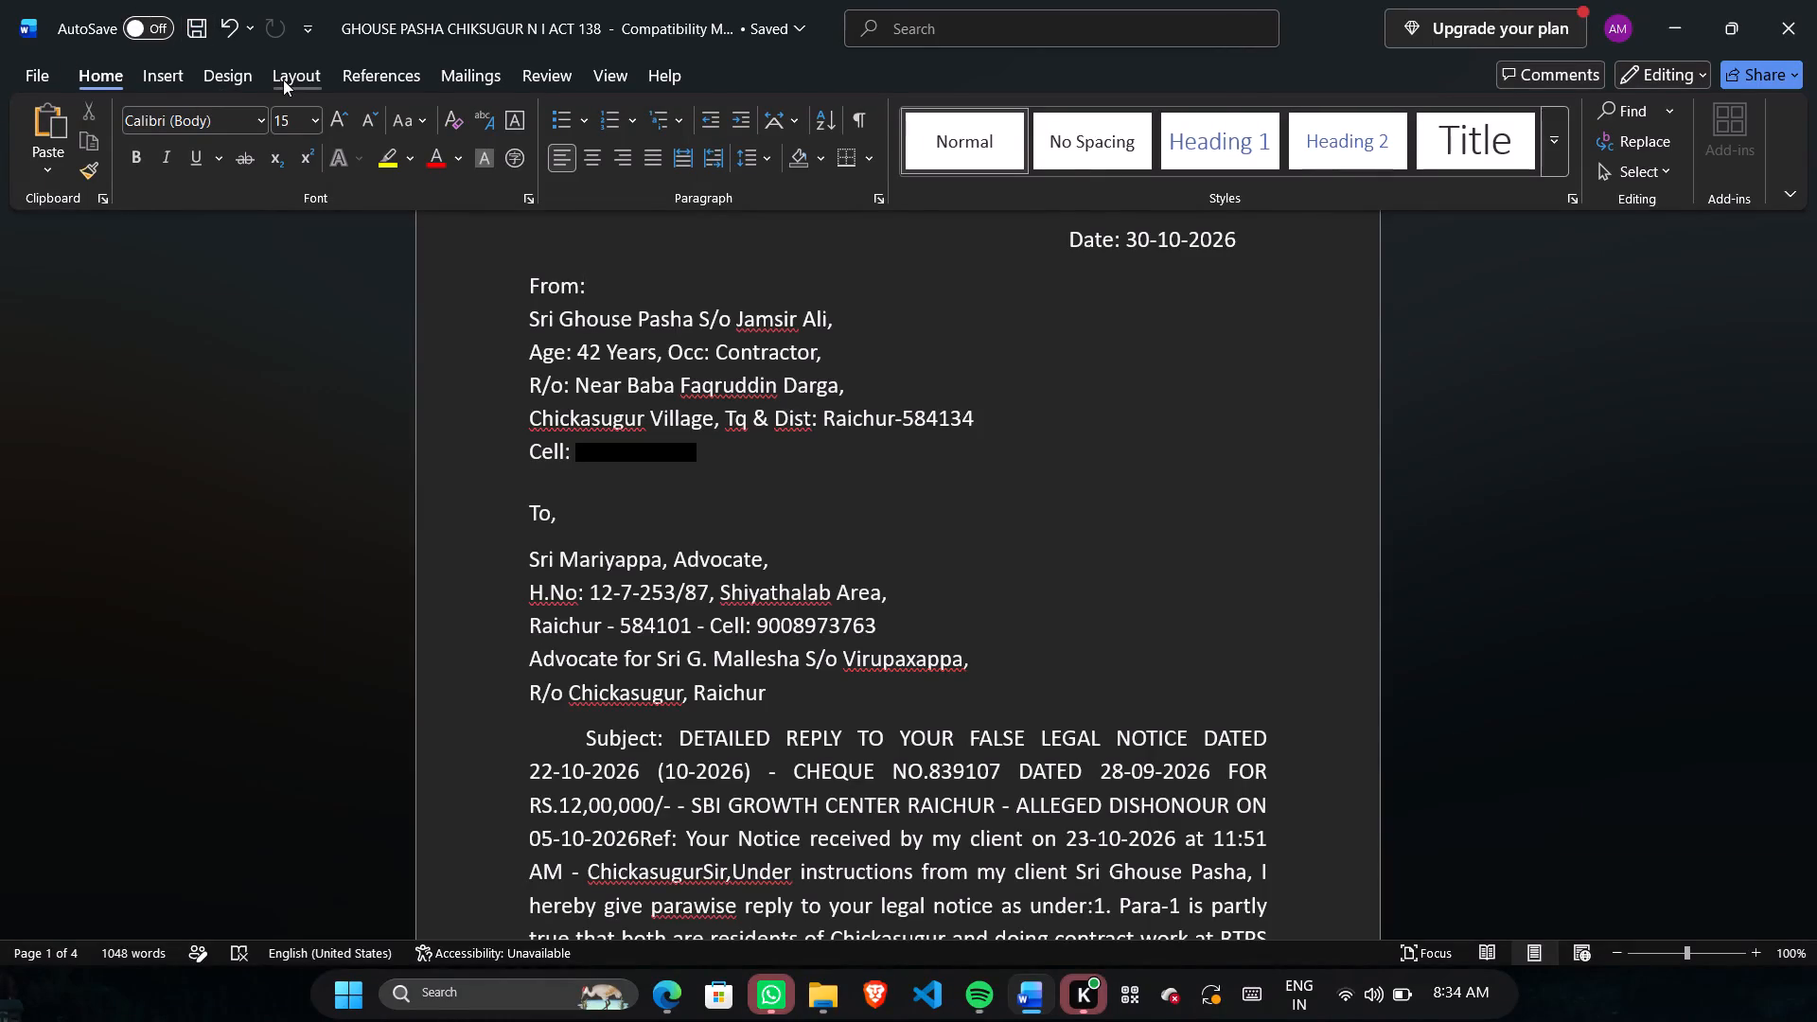
{"action": "left_click_drag", "start_coordinate": [276, 130], "coordinate": [245, 172]}
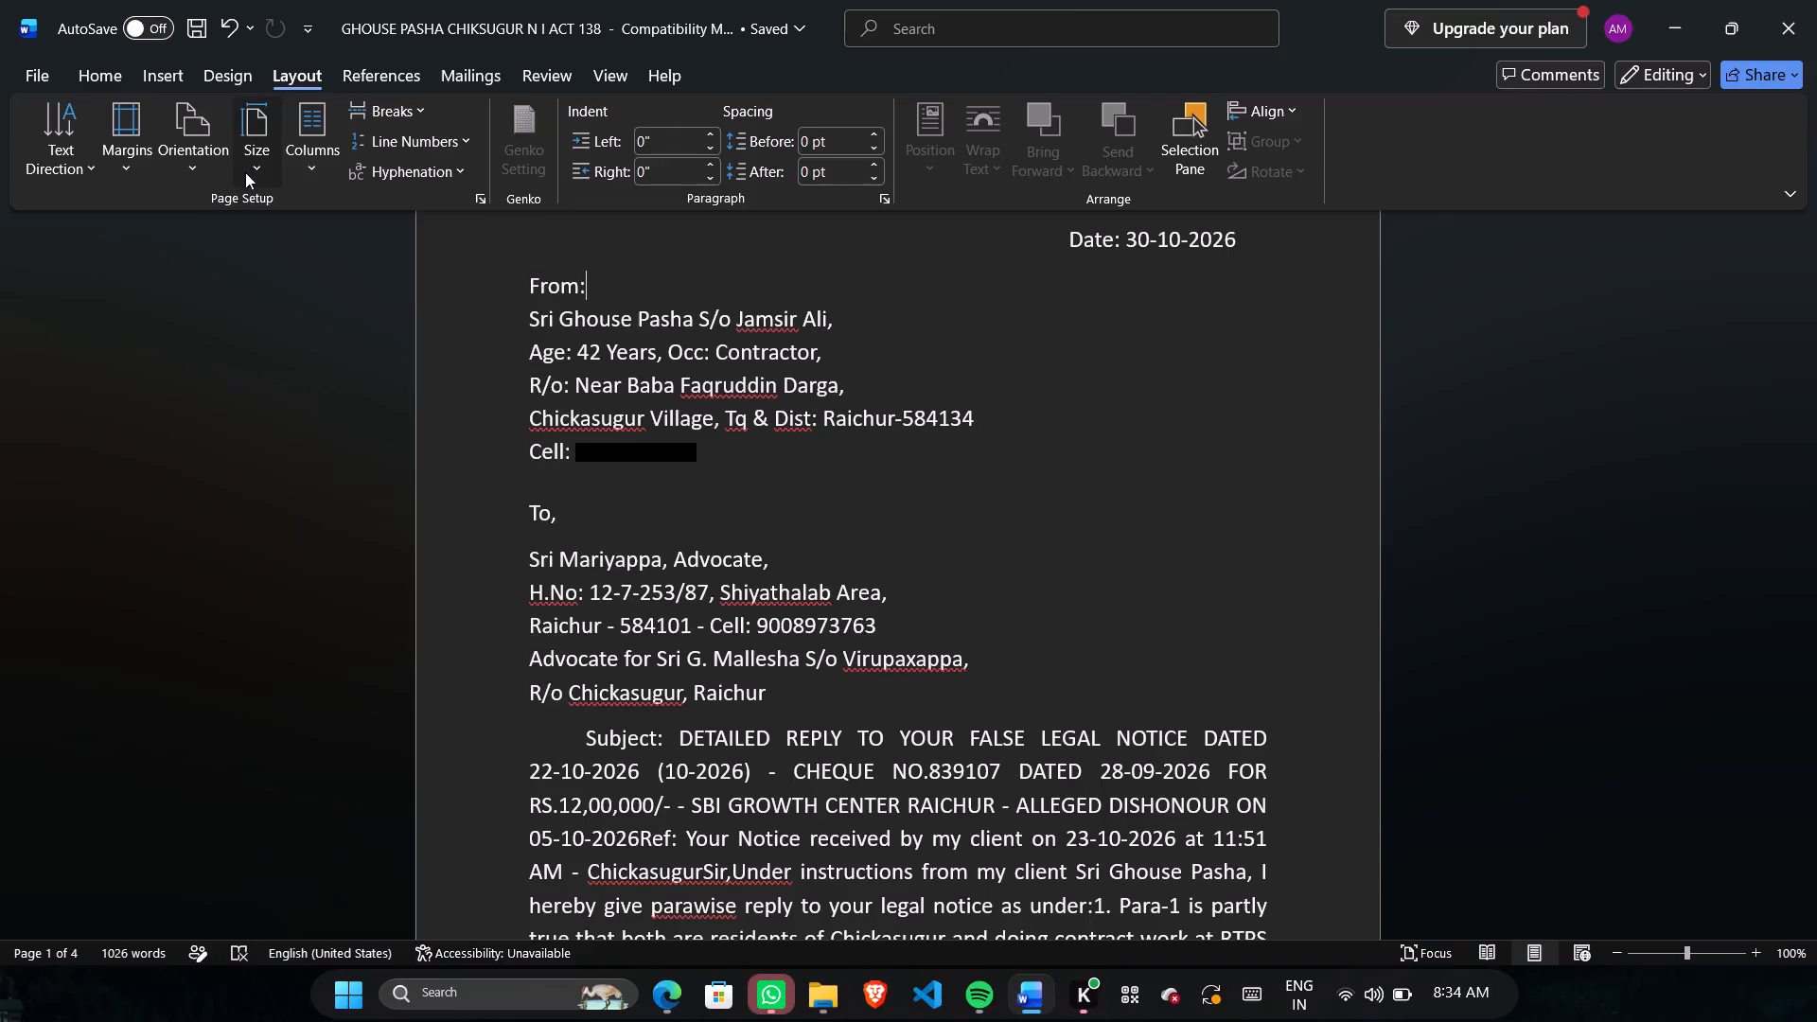
{"action": "left_click_drag", "start_coordinate": [245, 172], "coordinate": [175, 123]}
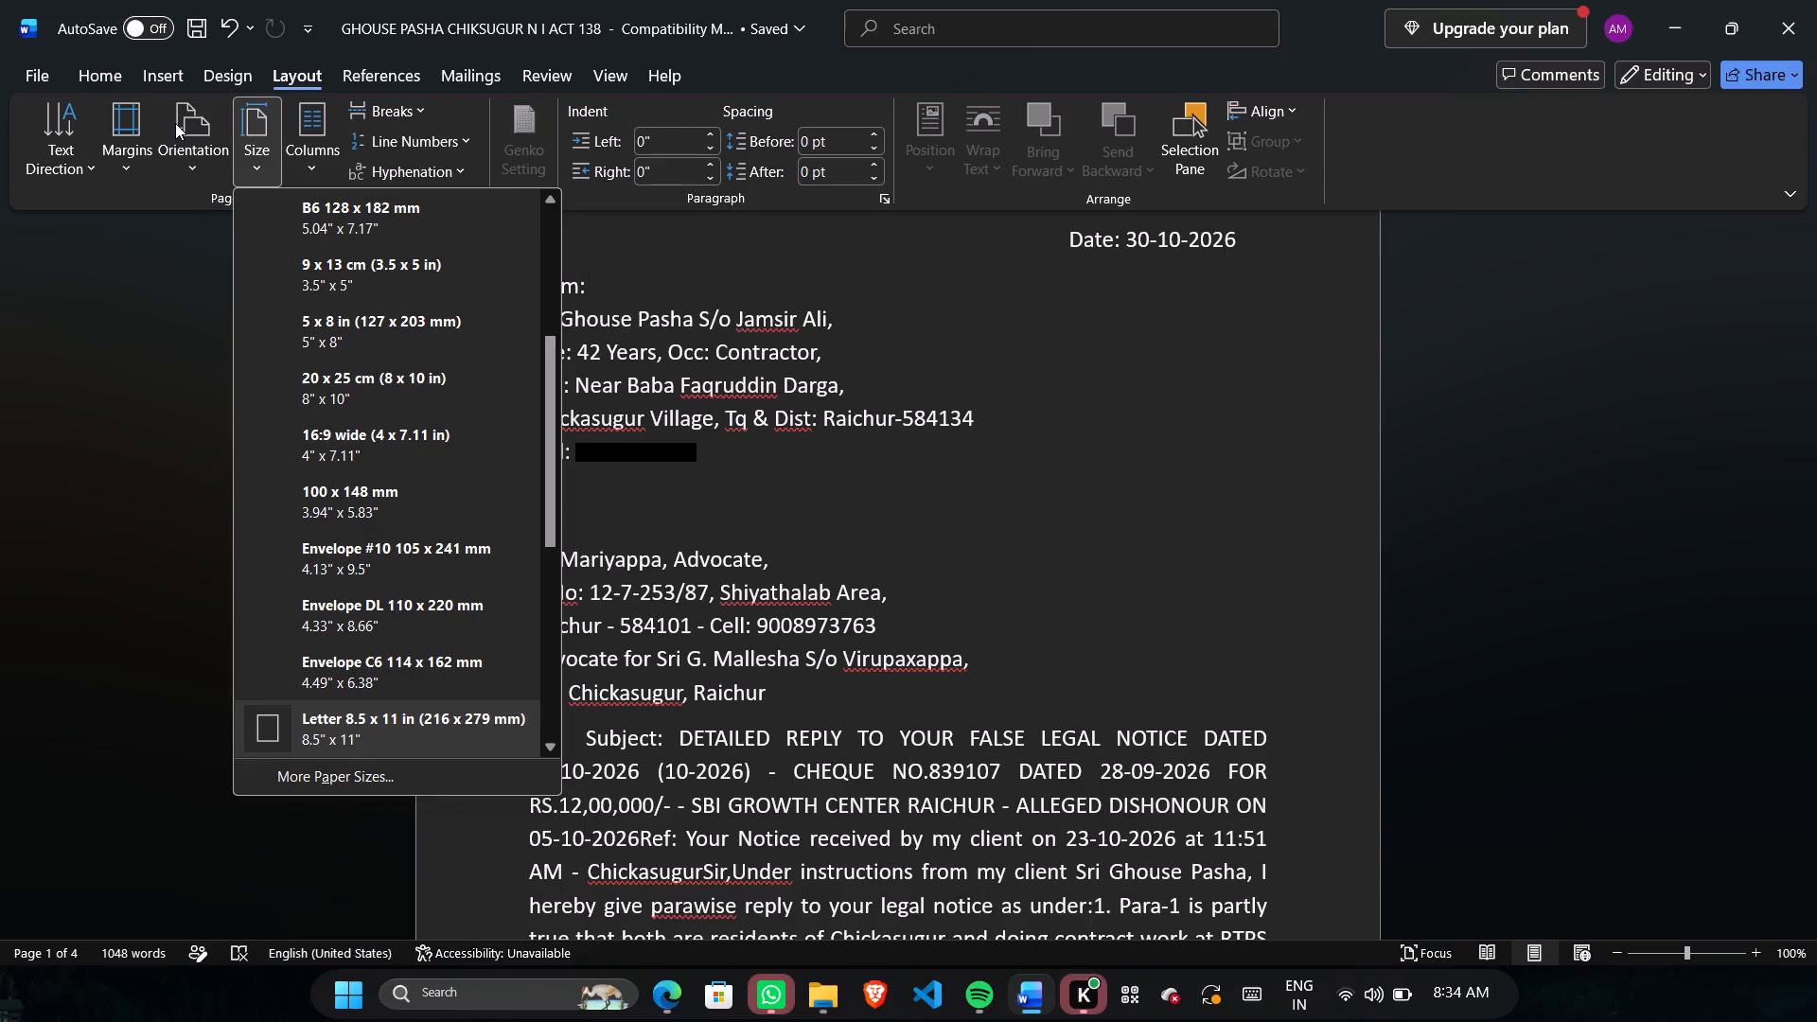
{"action": "scroll", "coordinate": [295, 286], "scroll_direction": "up", "scroll_amount": 4}
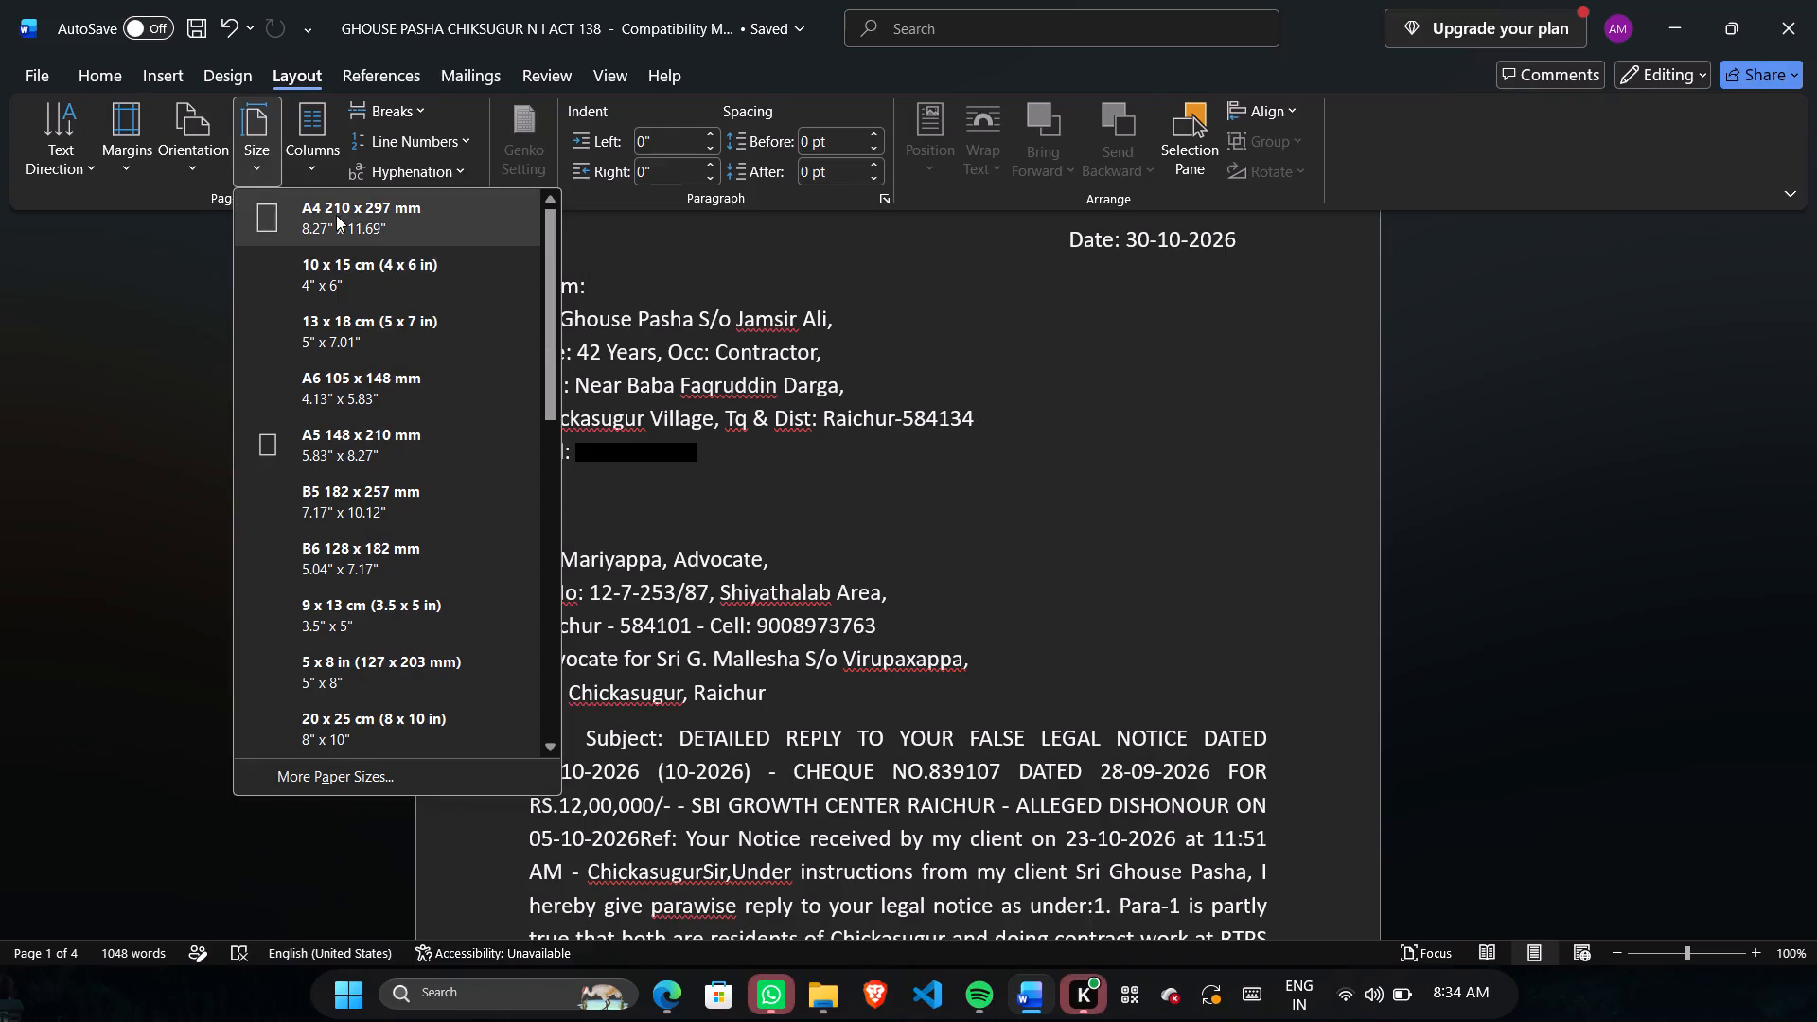
{"action": "left_click", "coordinate": [344, 208]}
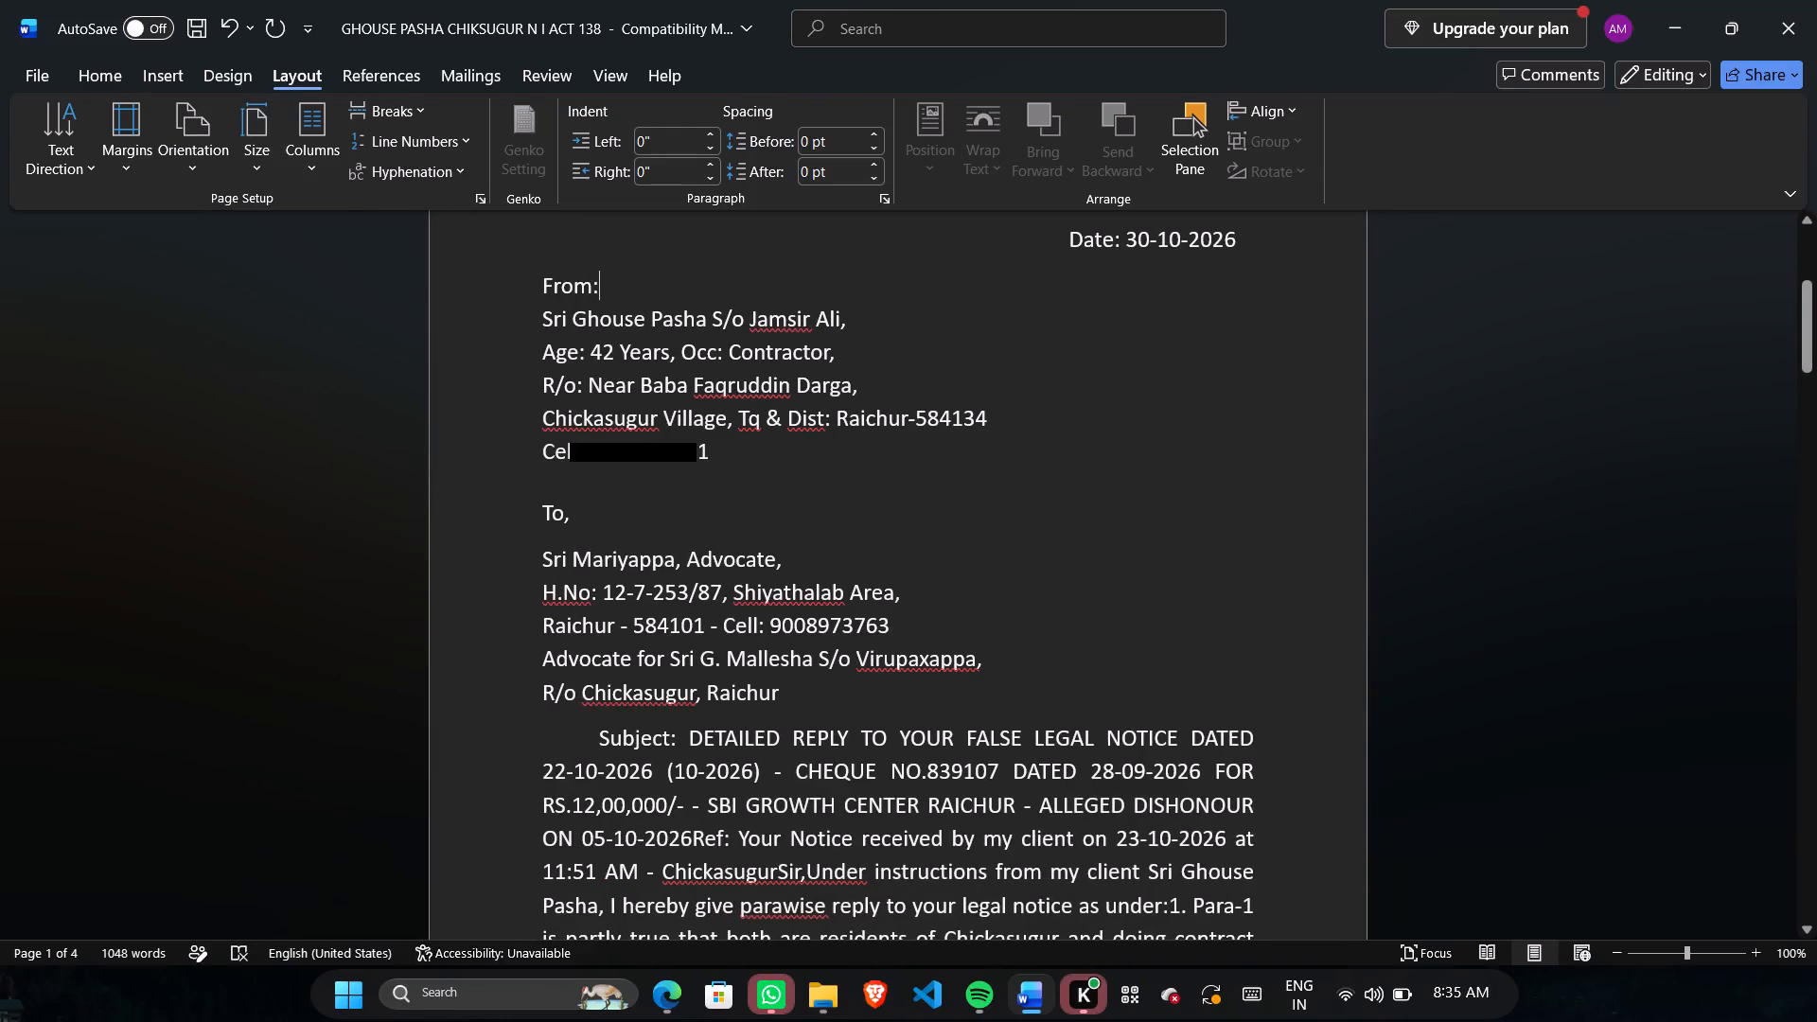
In the opening paragraph, join the first two sentences so the text reads "contractors actually both are", without the full stop.
{"action": "scroll", "coordinate": [876, 577], "scroll_direction": "up", "scroll_amount": 3}
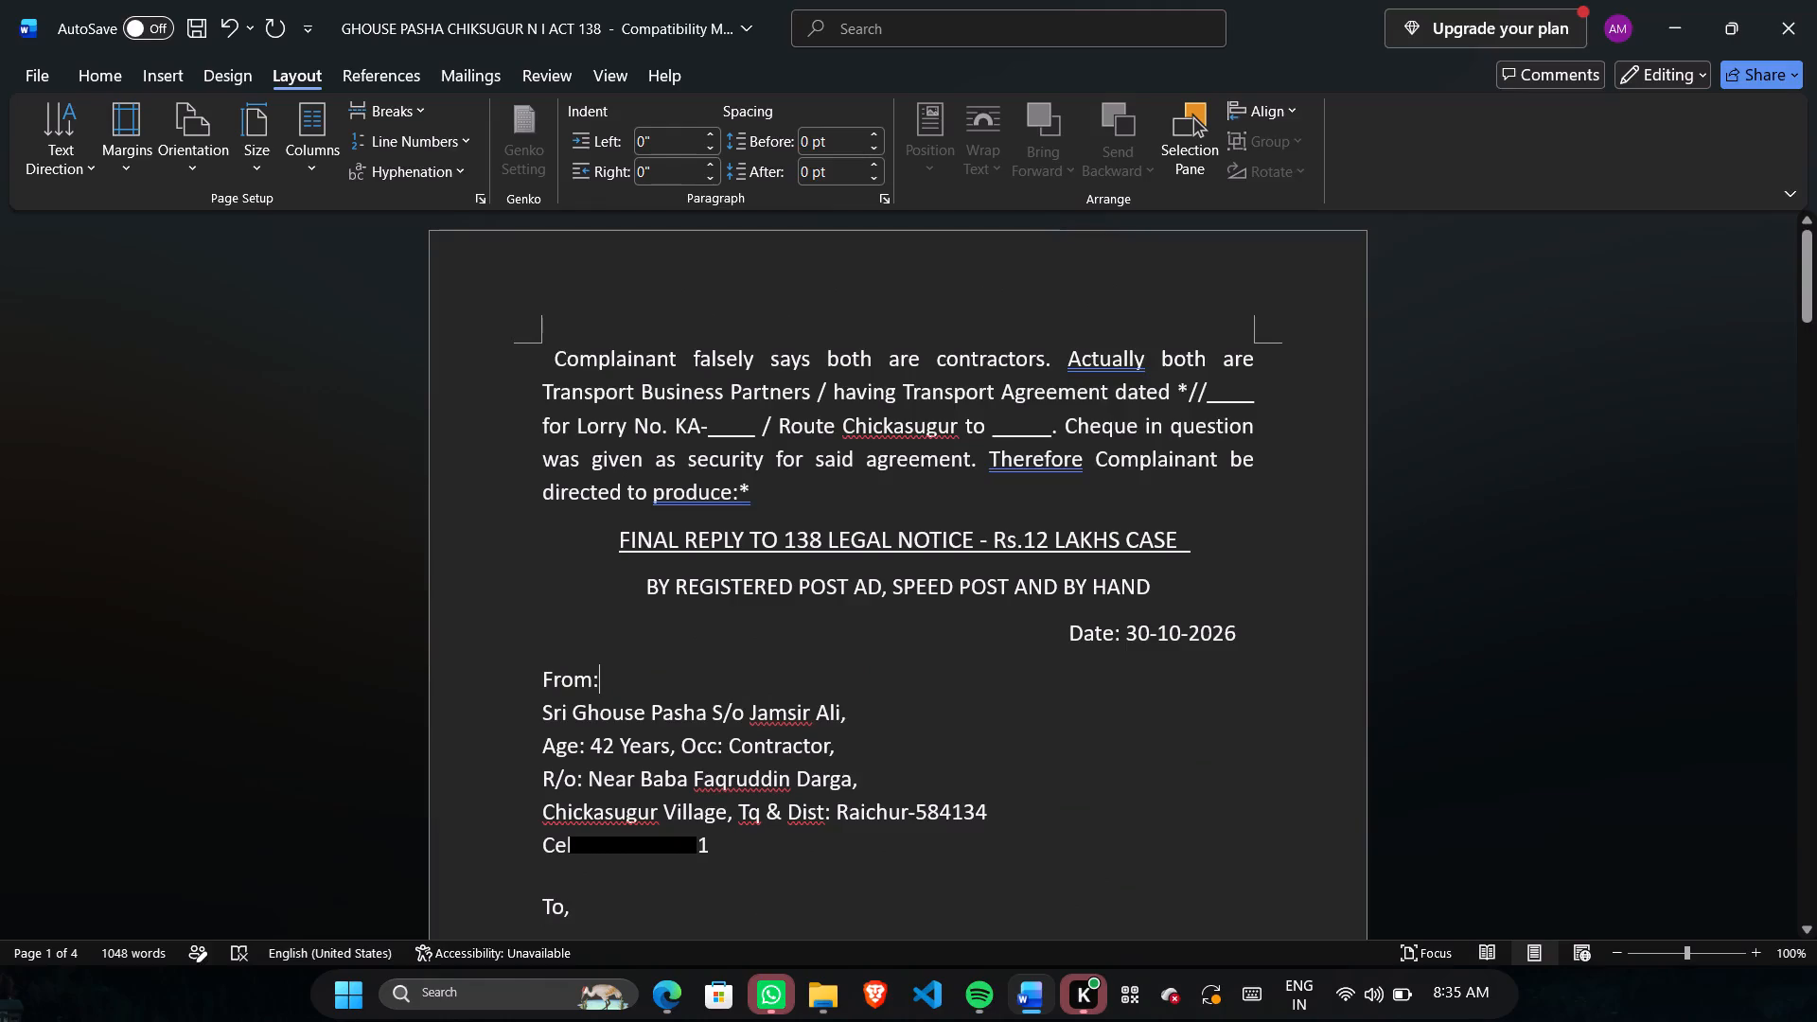
{"action": "left_click", "coordinate": [1077, 356]}
{"action": "key", "text": "BackSpace"}
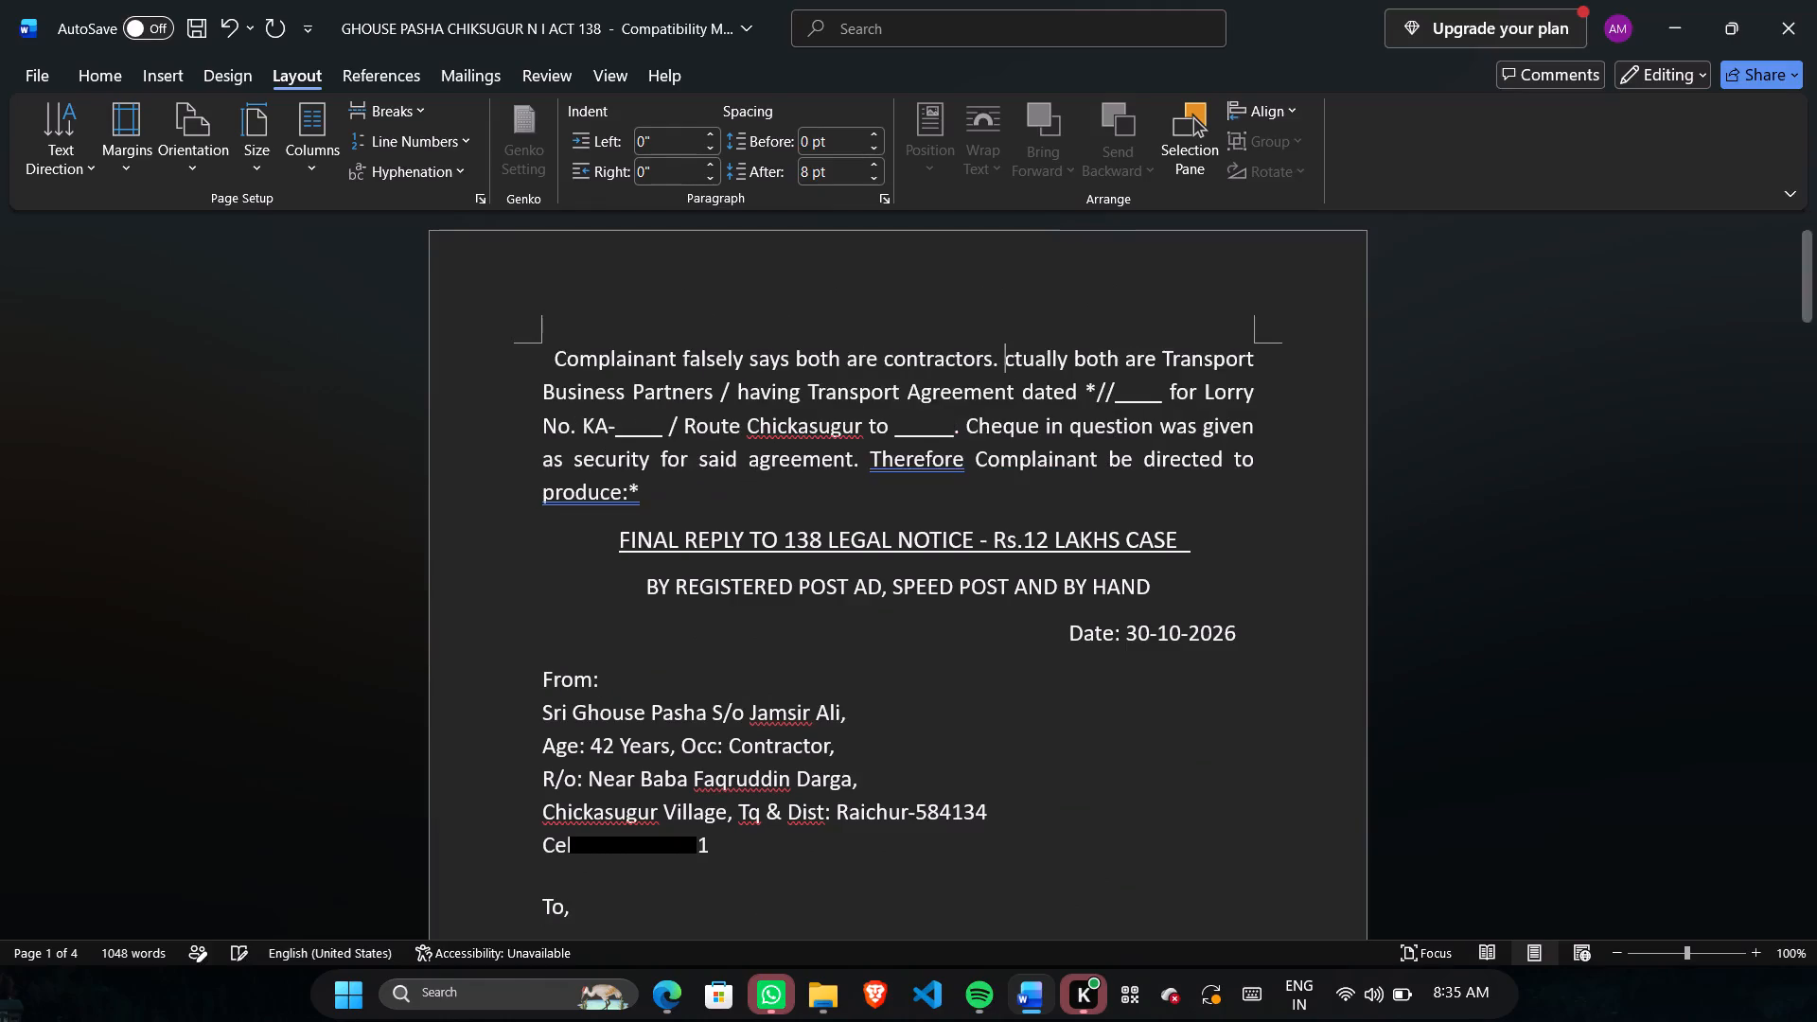
{"action": "key", "text": "BackSpace"}
{"action": "key", "text": "BackSpace"}
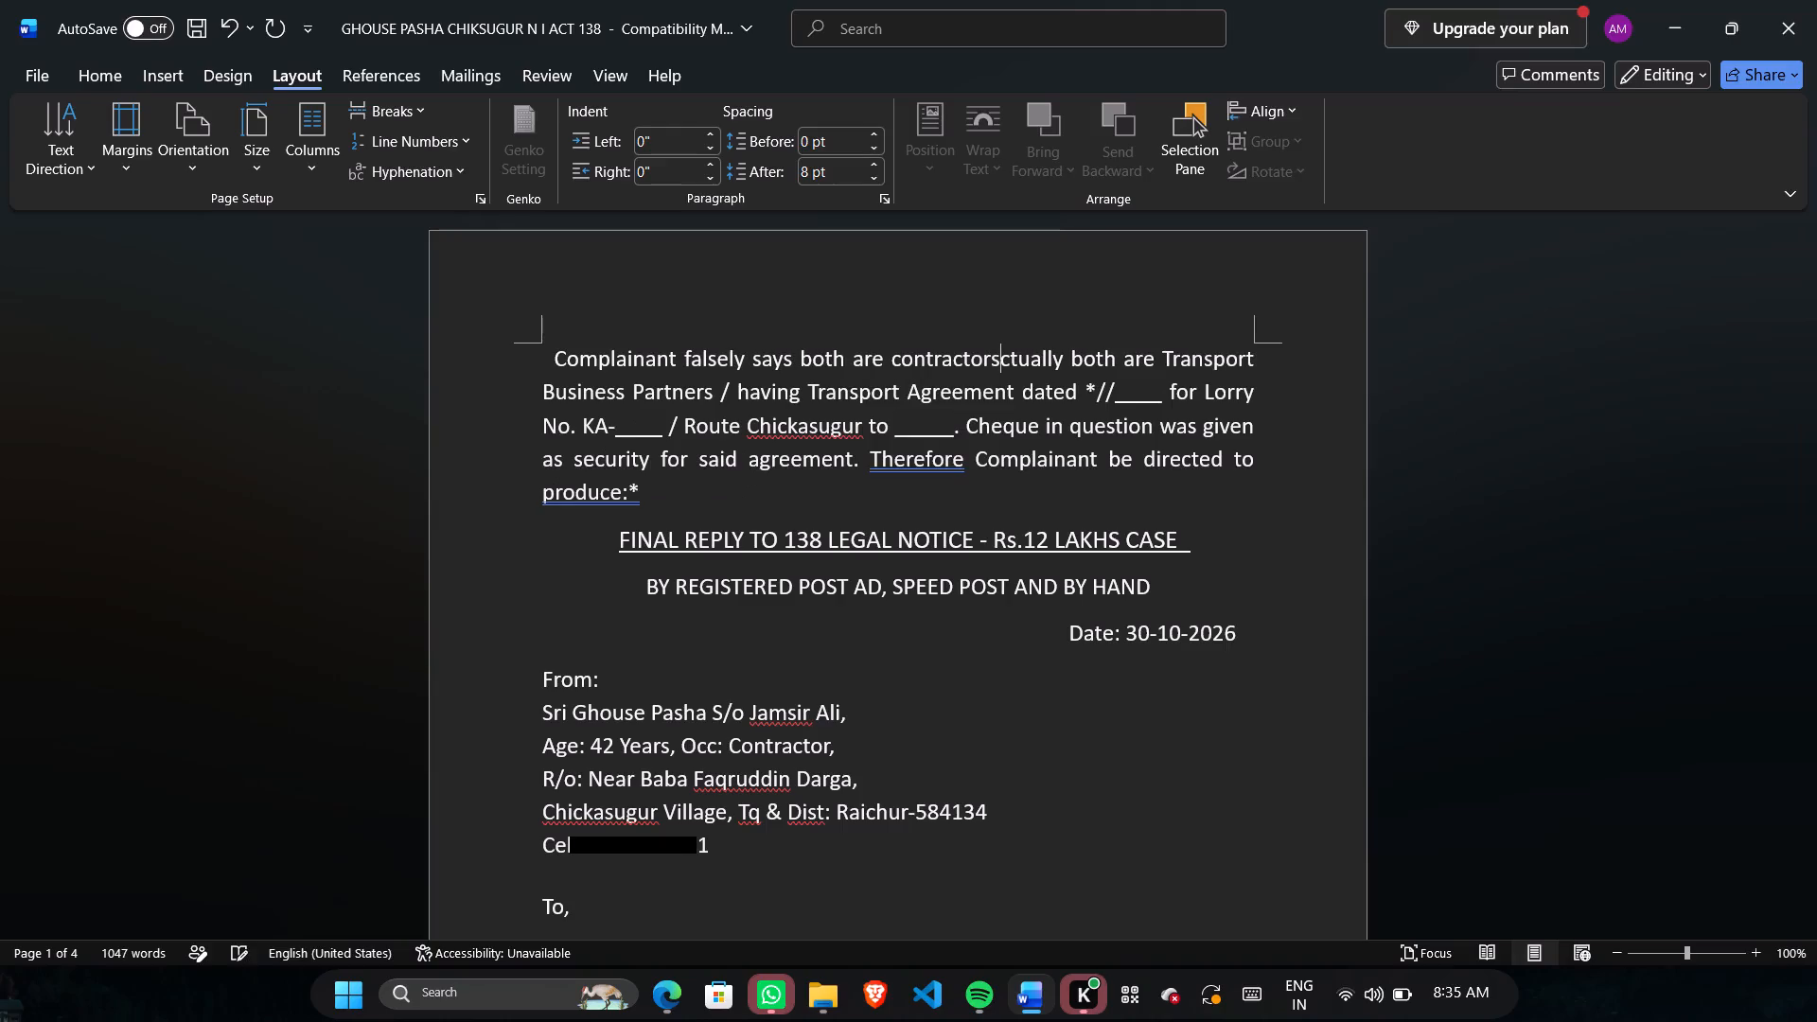
{"action": "key", "text": "space"}
{"action": "type", "text": "A"}
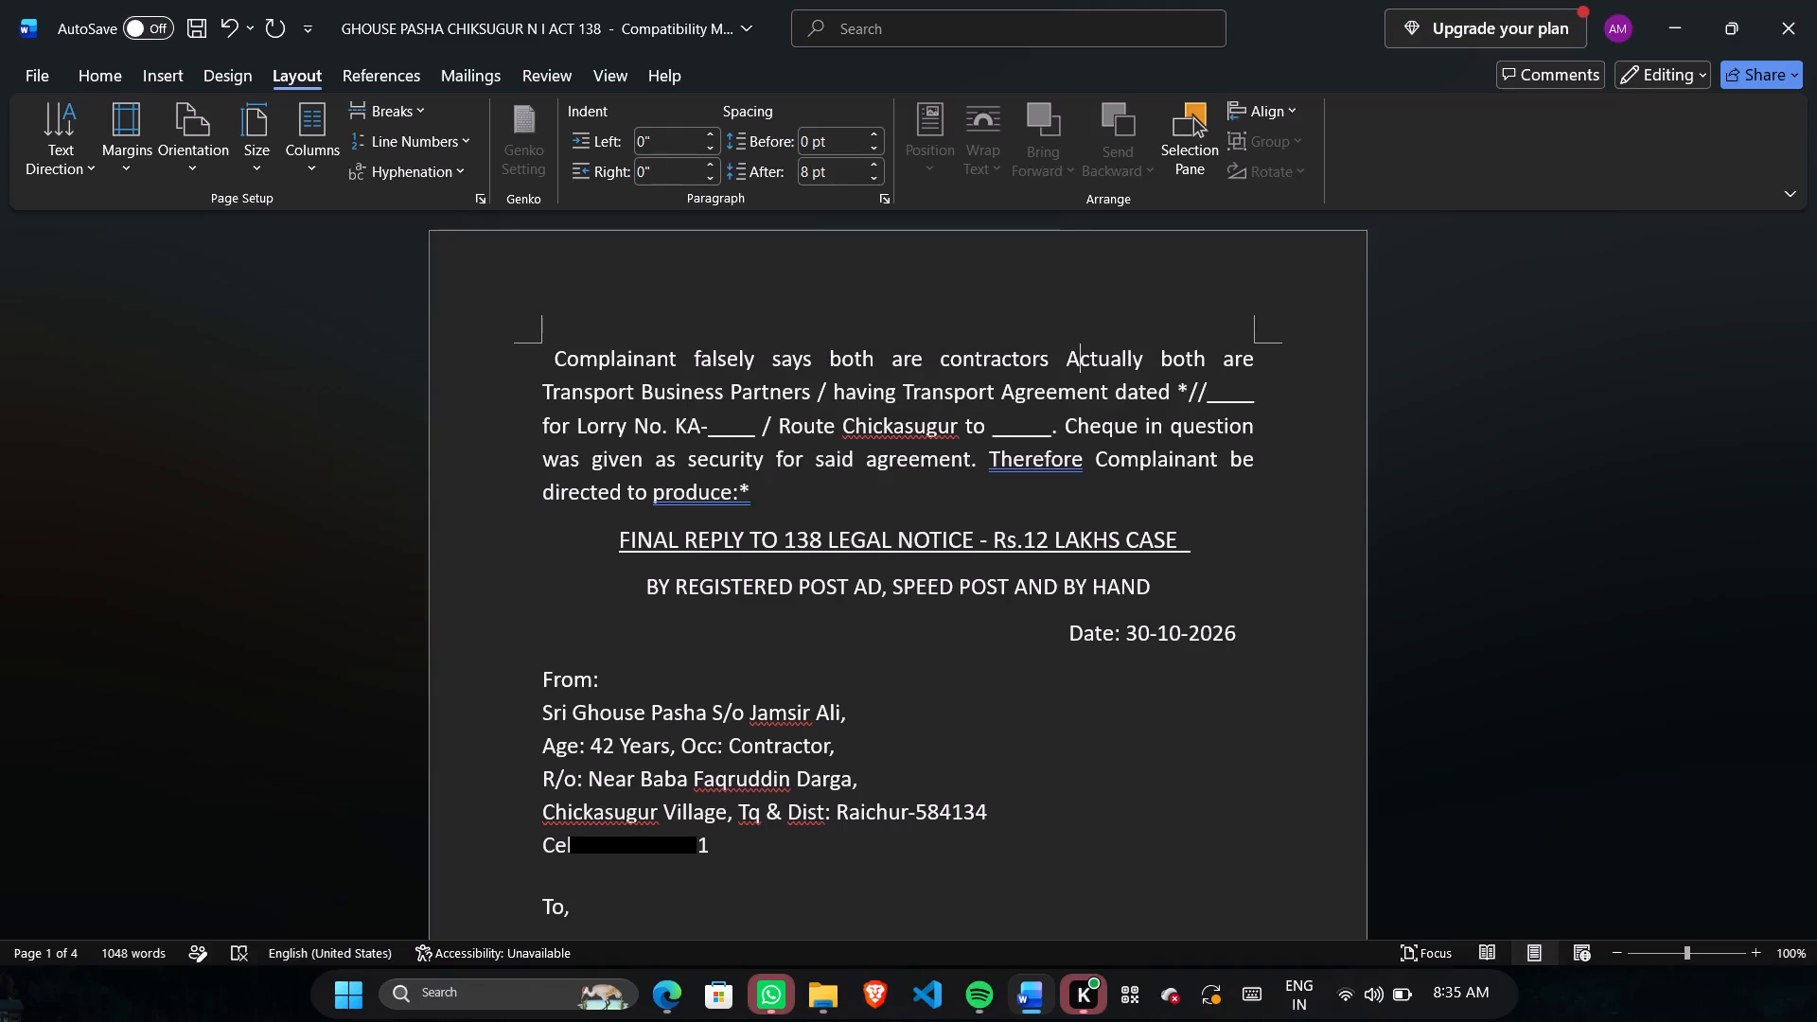
{"action": "left_click", "coordinate": [1098, 442]}
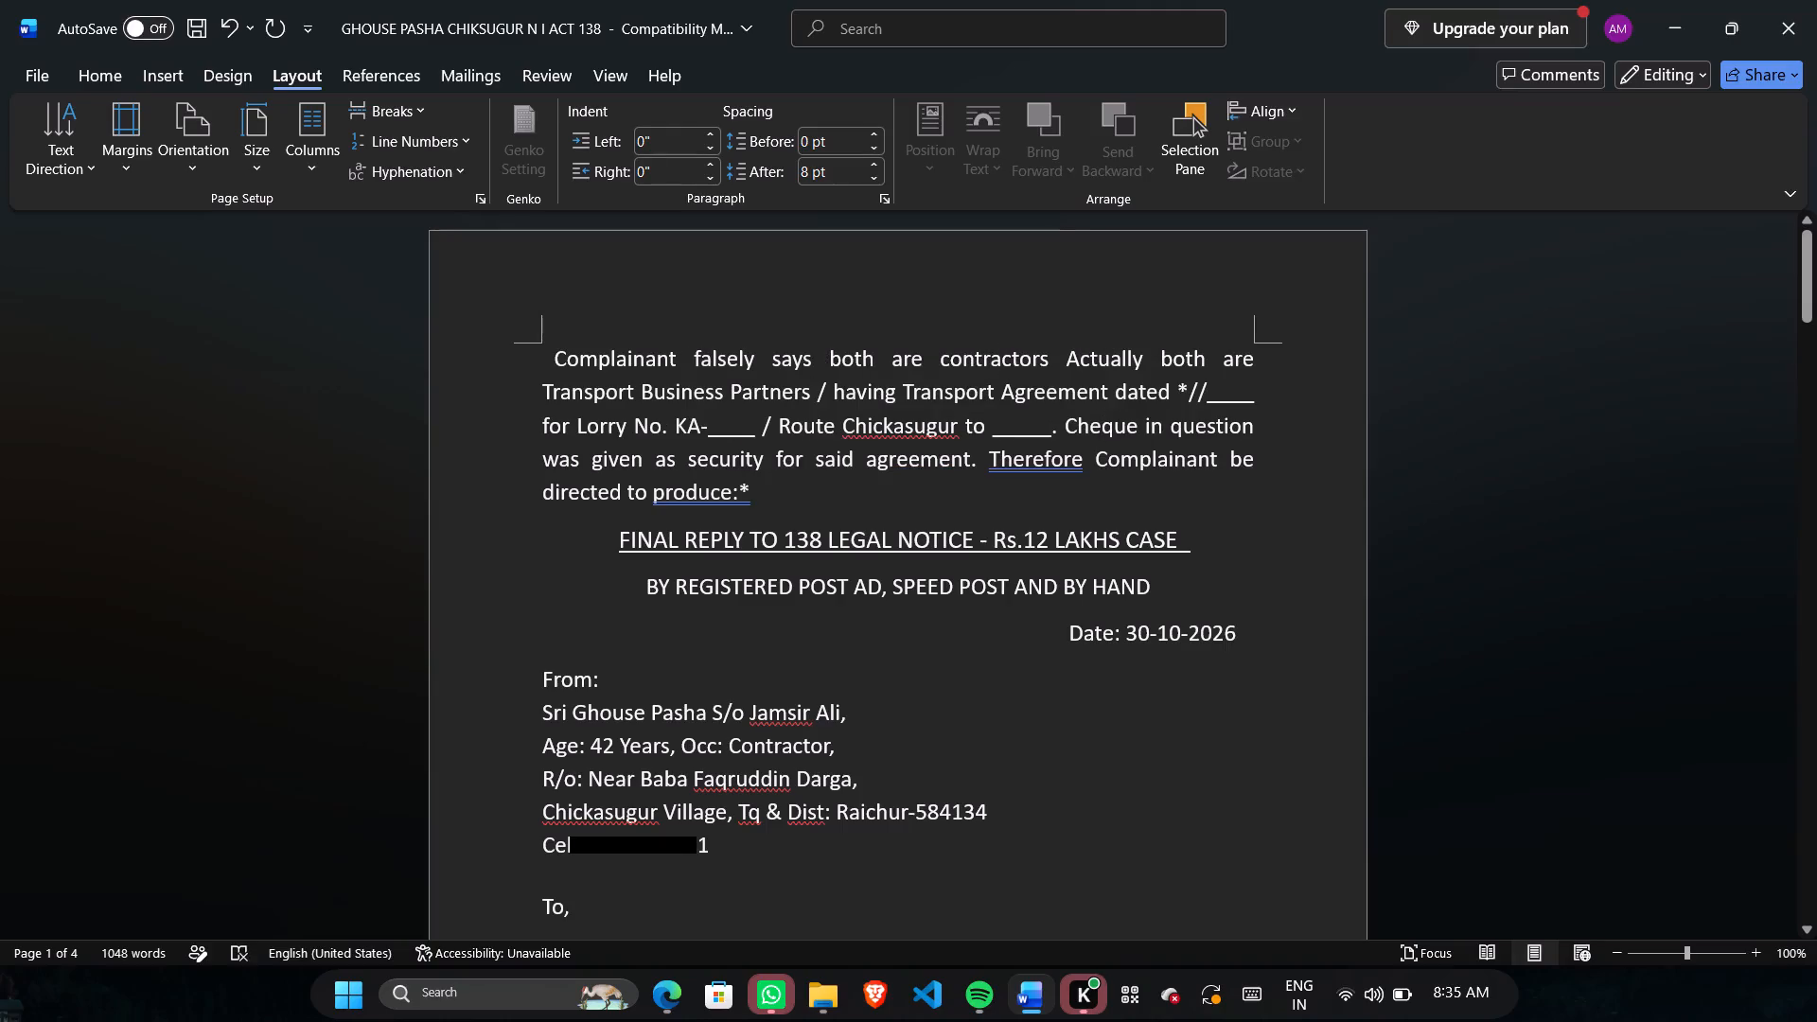
{"action": "left_click", "coordinate": [1075, 358]}
{"action": "key", "text": "BackSpace"}
{"action": "key", "text": "a"}
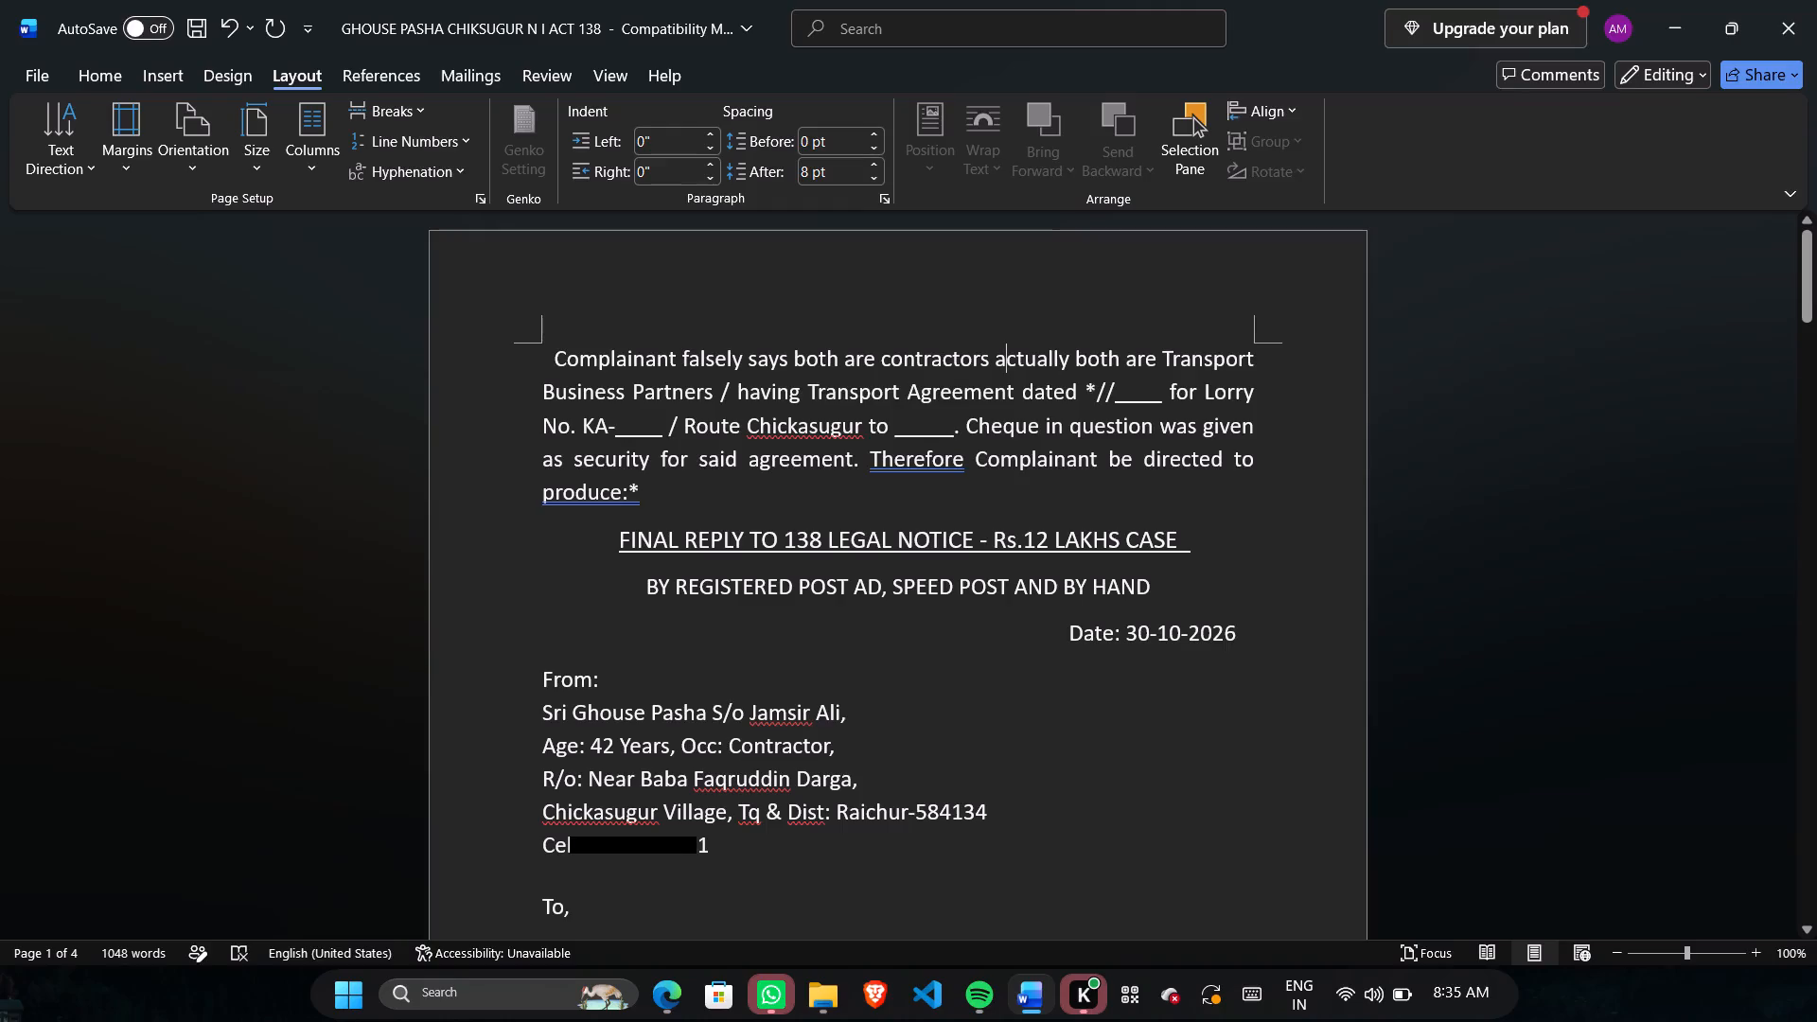
Start a new paragraph at "Ref:" to separate the reference from the subject text.
{"action": "scroll", "coordinate": [1014, 802], "scroll_direction": "down", "scroll_amount": 3}
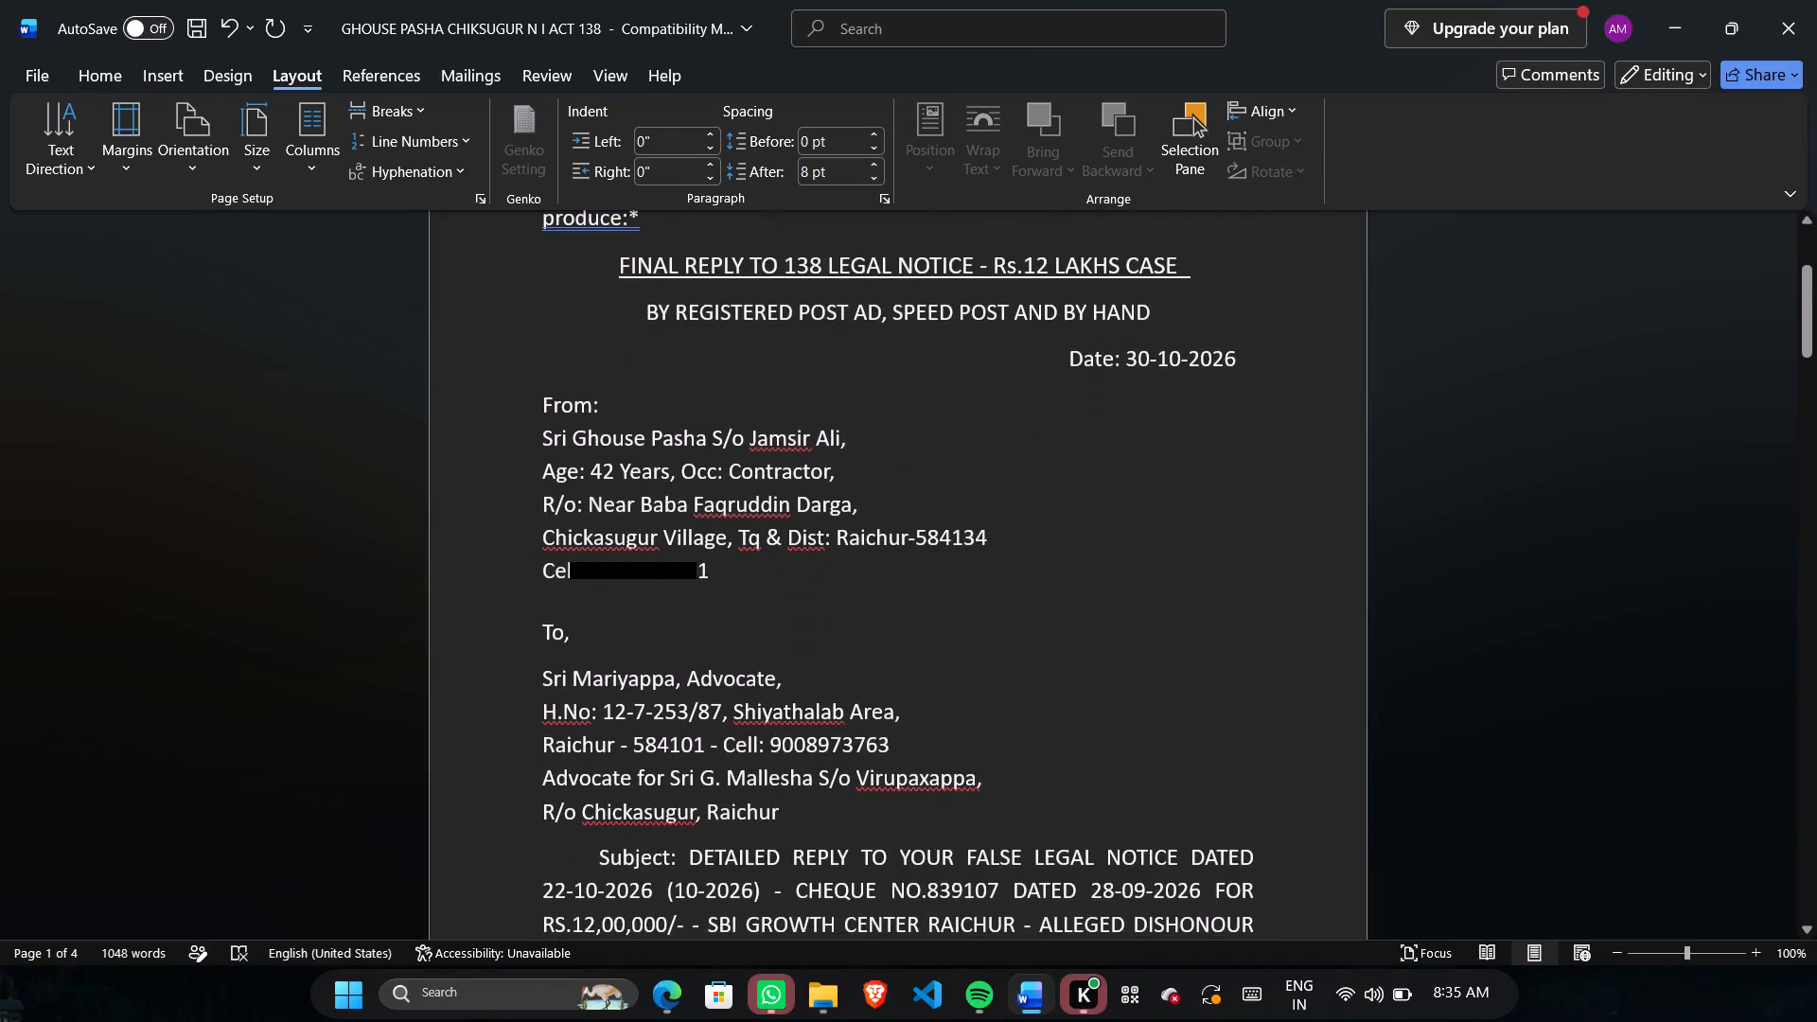
{"action": "scroll", "coordinate": [1014, 802], "scroll_direction": "down", "scroll_amount": 4}
{"action": "scroll", "coordinate": [1014, 802], "scroll_direction": "up", "scroll_amount": 2}
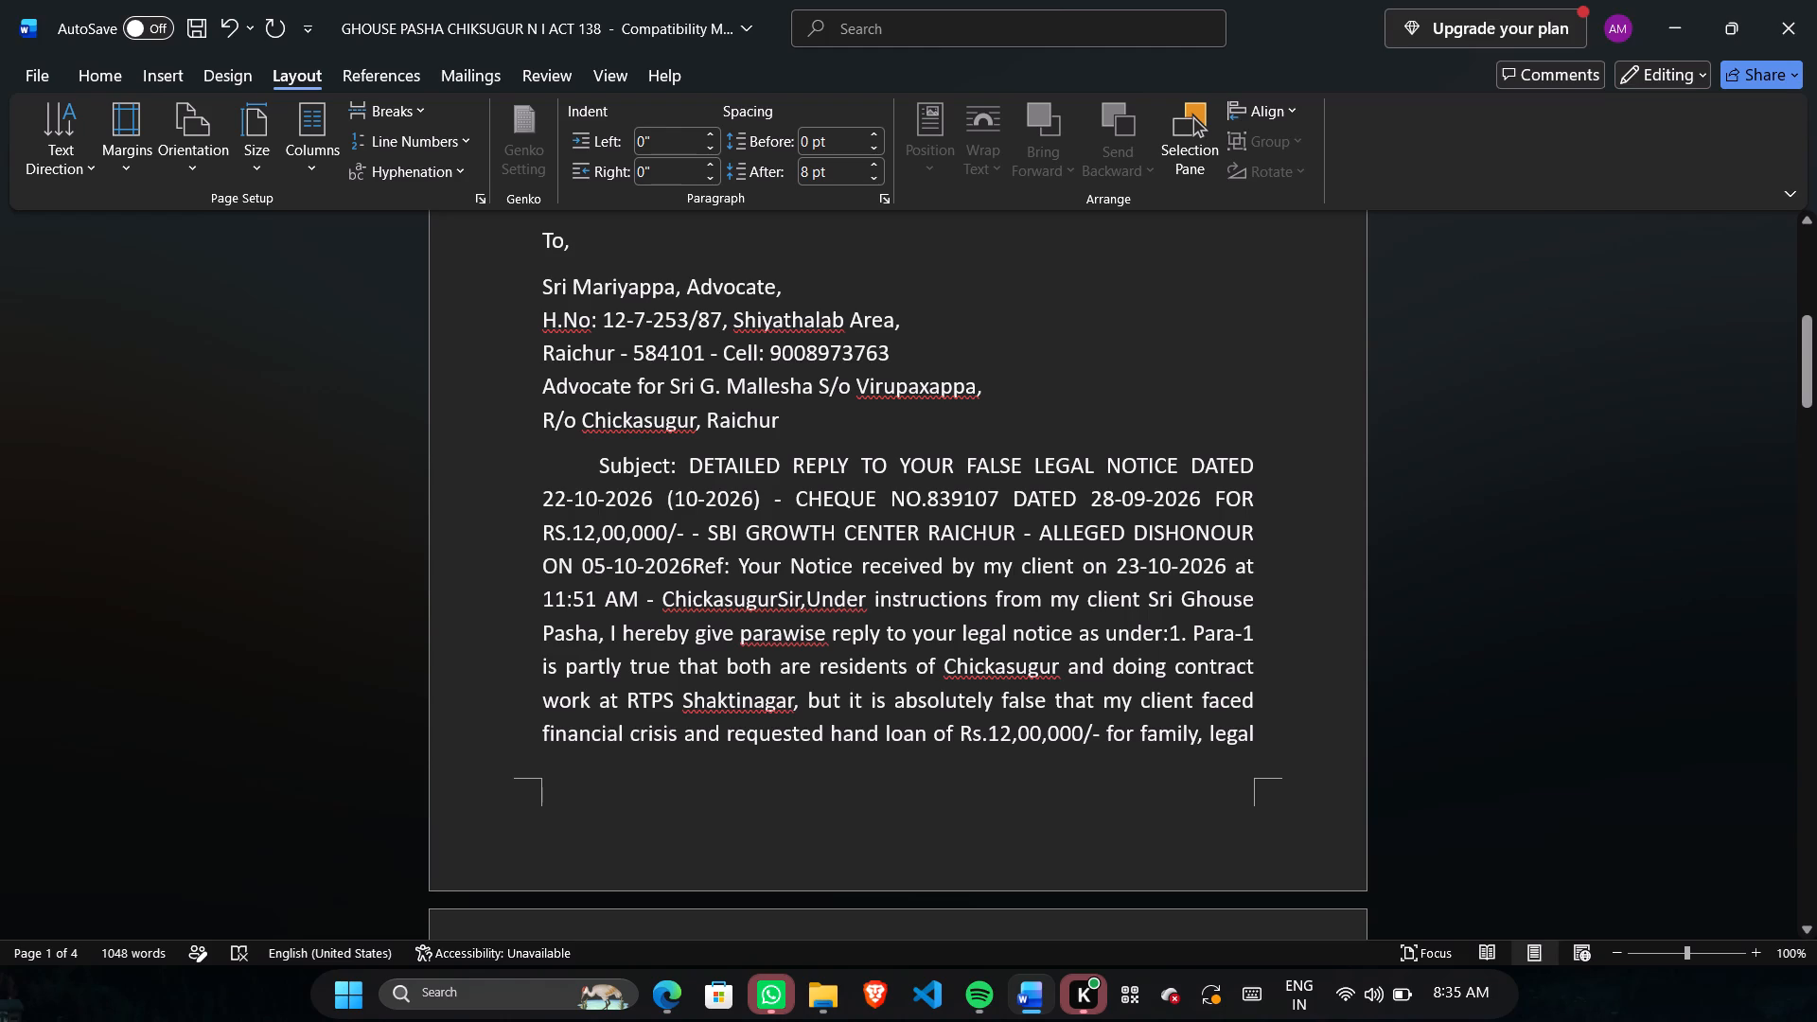
{"action": "left_click", "coordinate": [691, 559]}
{"action": "key", "text": "Return"}
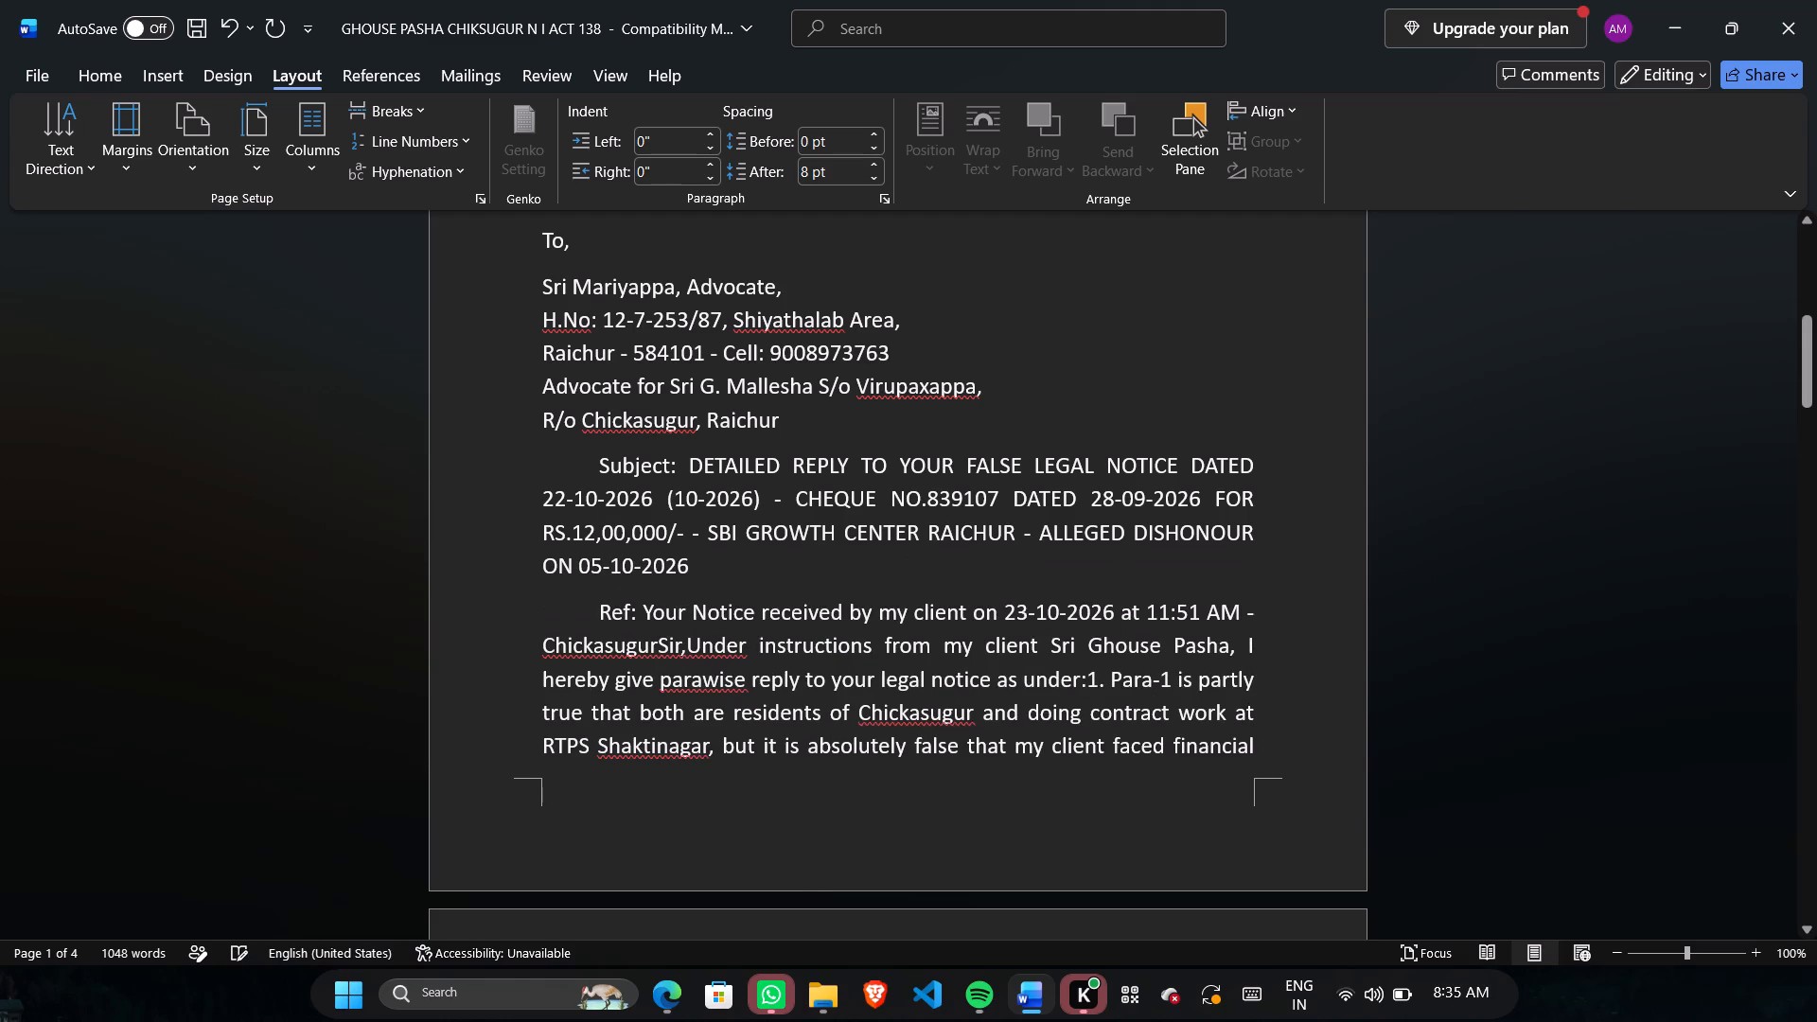
Break the subject before "22-10-2026" and indent the new line with spaces to align under "DETAILED".
{"action": "left_click", "coordinate": [541, 501]}
{"action": "left_click", "coordinate": [541, 501]}
{"action": "key", "text": "Return"}
{"action": "key", "text": "space"}
{"action": "key", "text": "space"}
{"action": "key", "text": "space"}
{"action": "key", "text": "space"}
{"action": "key", "text": "space"}
{"action": "key", "text": "space"}
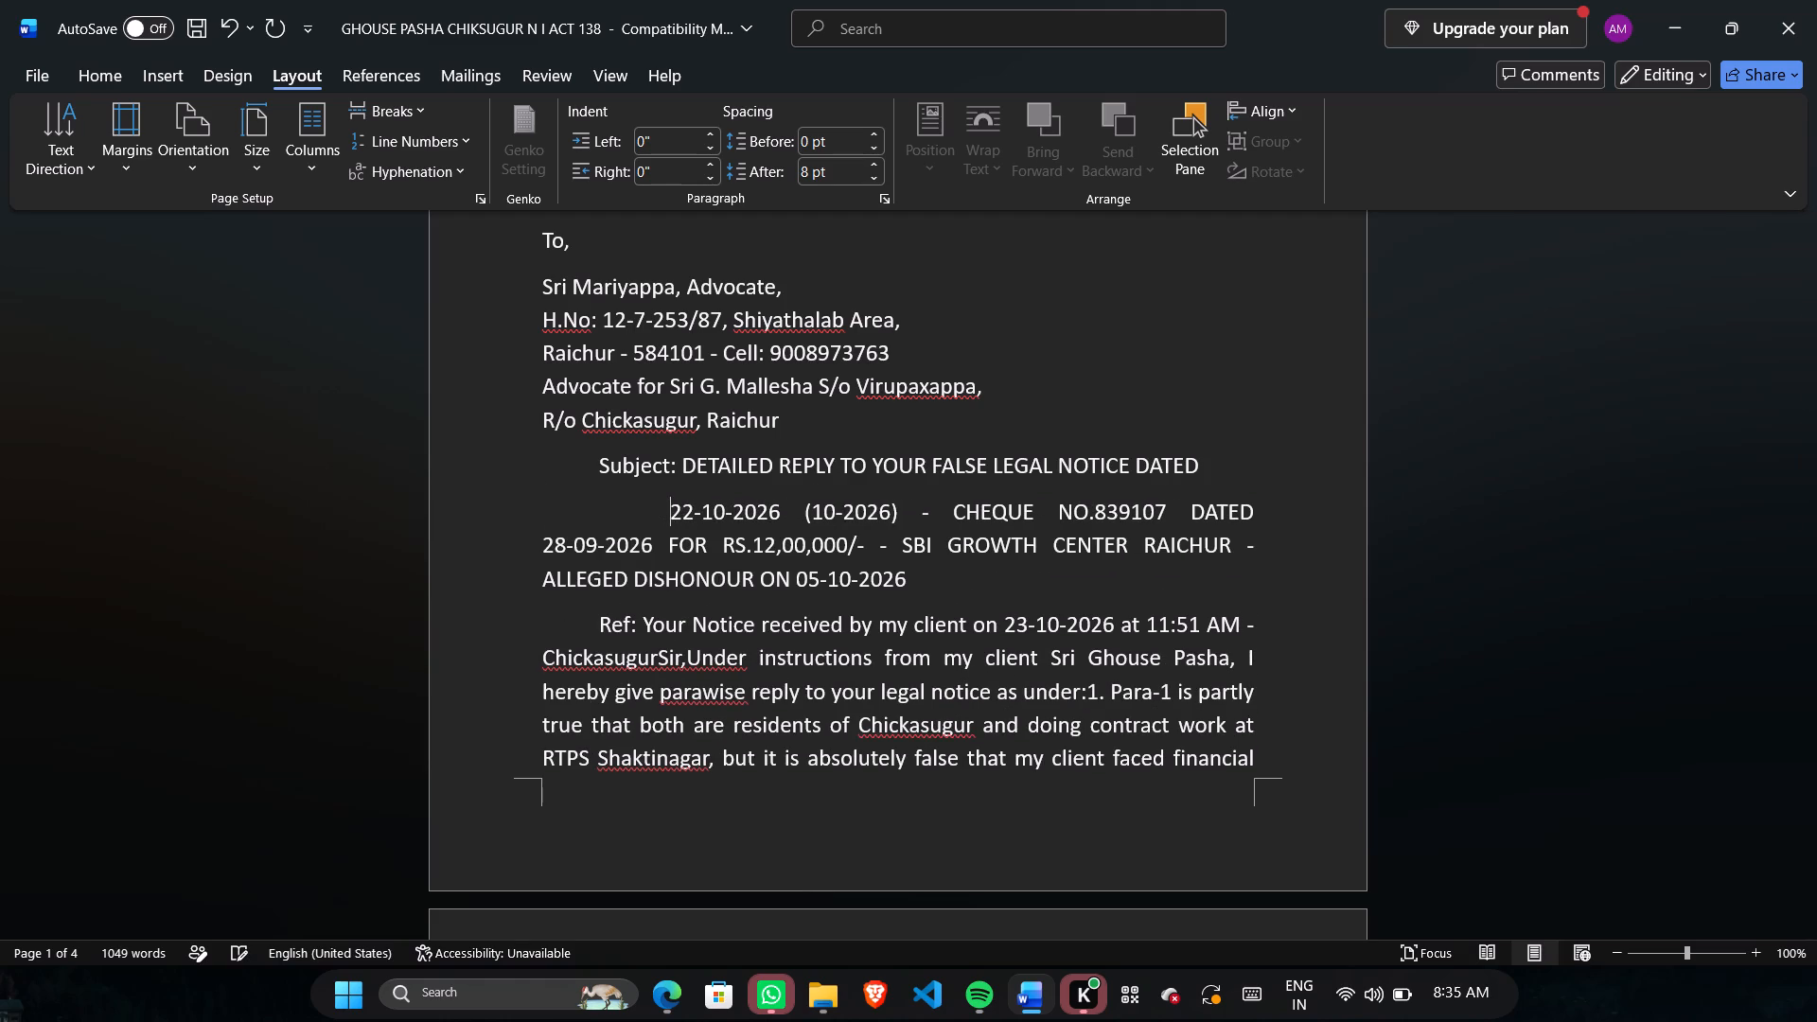
{"action": "key", "text": "space"}
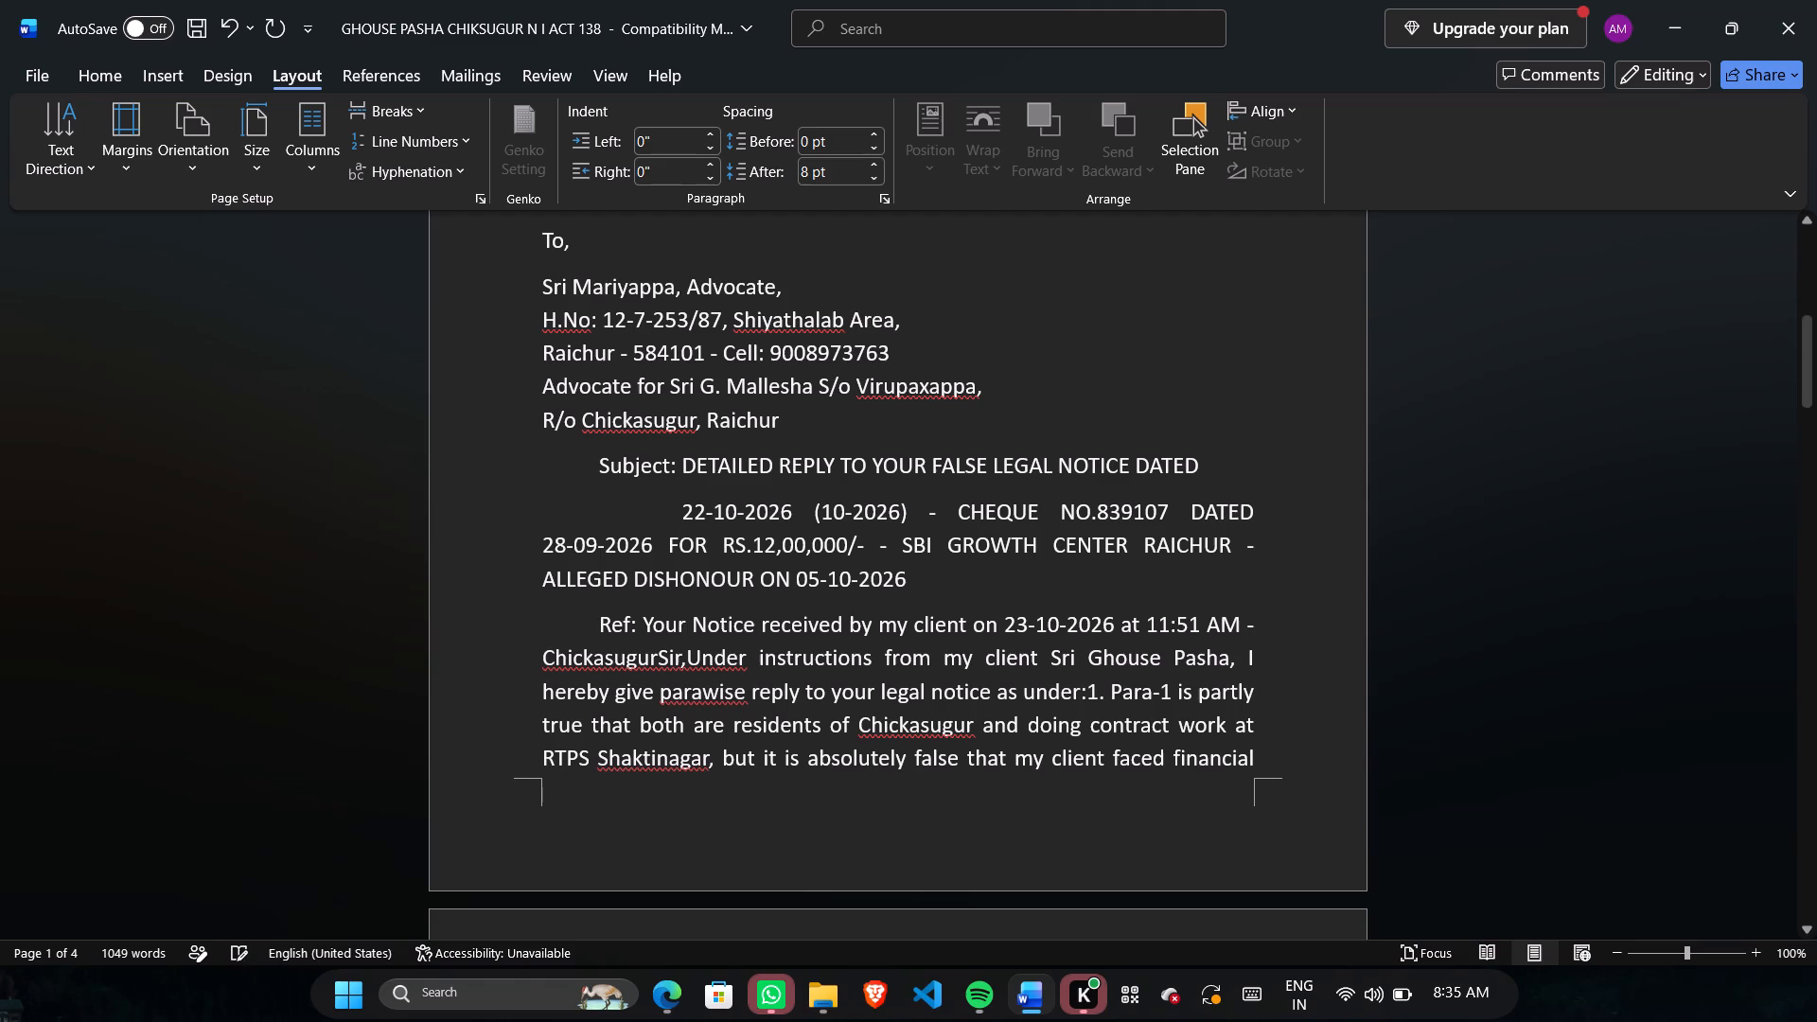
Break the subject before "28-09-2026" and pad the new line with spaces to align under the line above.
{"action": "left_click", "coordinate": [536, 547]}
{"action": "key", "text": "space"}
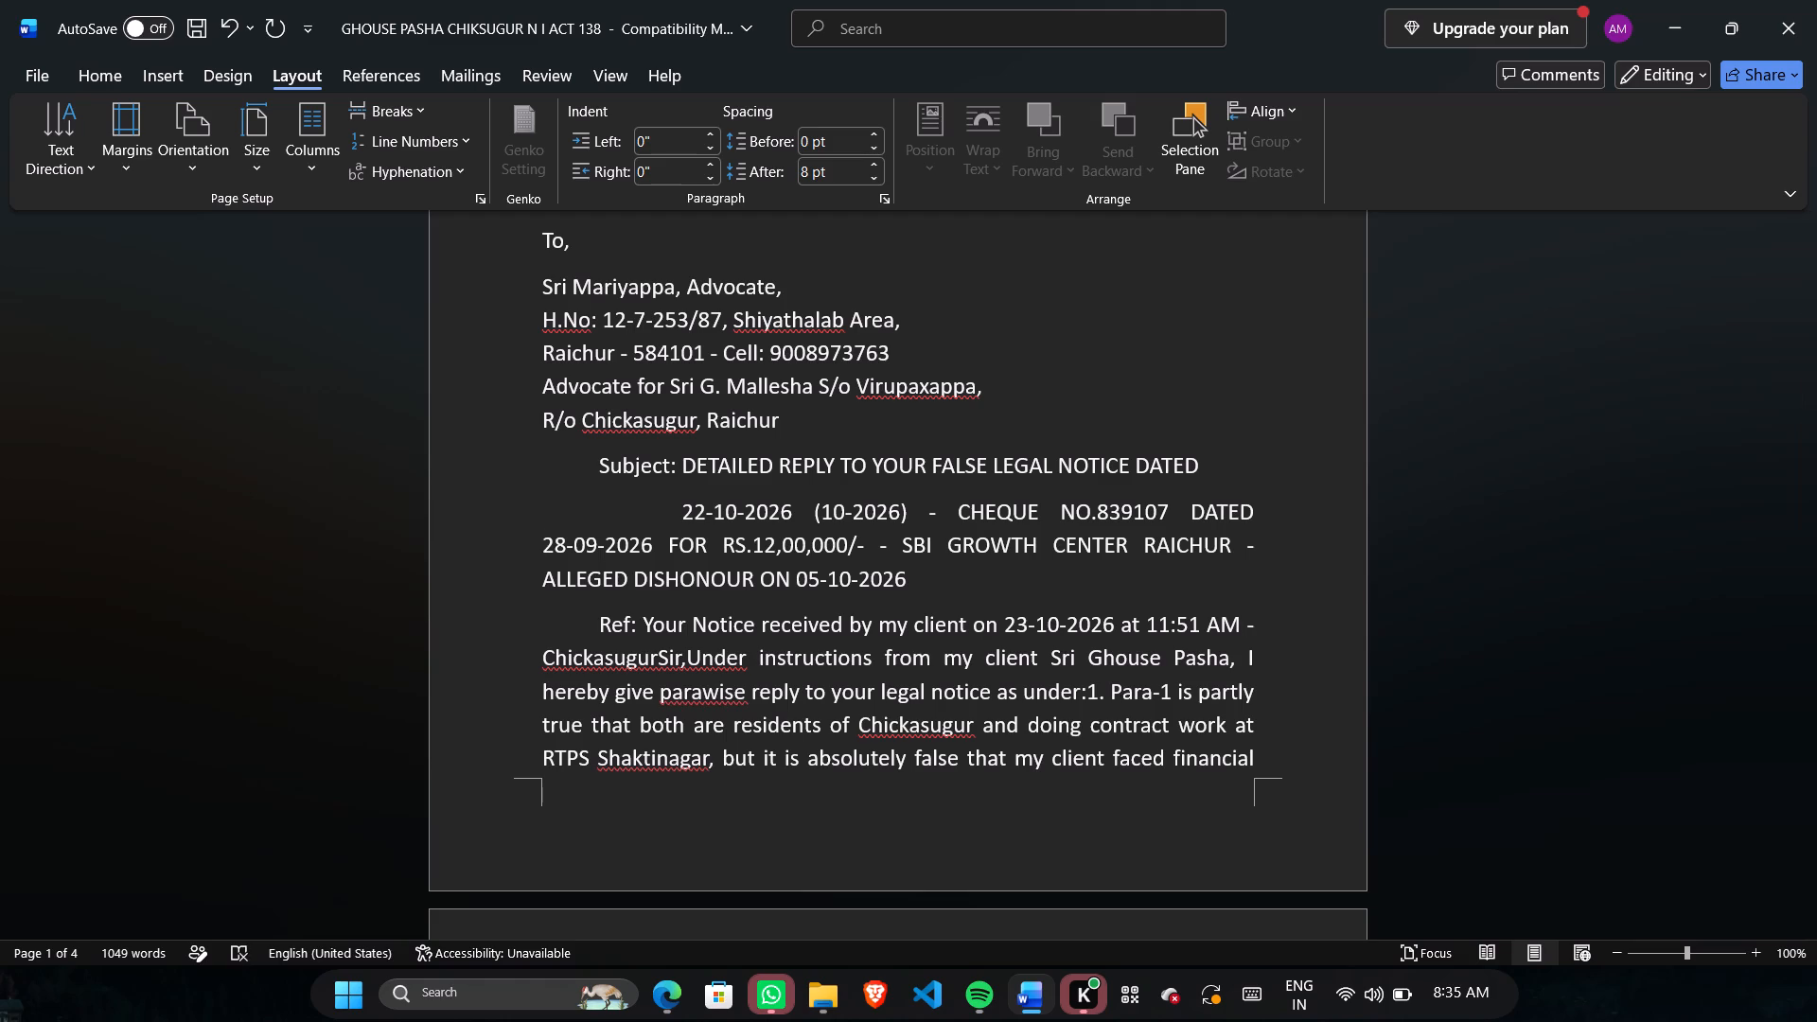
{"action": "key", "text": "Return"}
{"action": "key", "text": "space"}
{"action": "key", "text": "space"}
{"action": "key", "text": "space"}
{"action": "key", "text": "space"}
{"action": "key", "text": "space"}
{"action": "key", "text": "space"}
{"action": "key", "text": "space"}
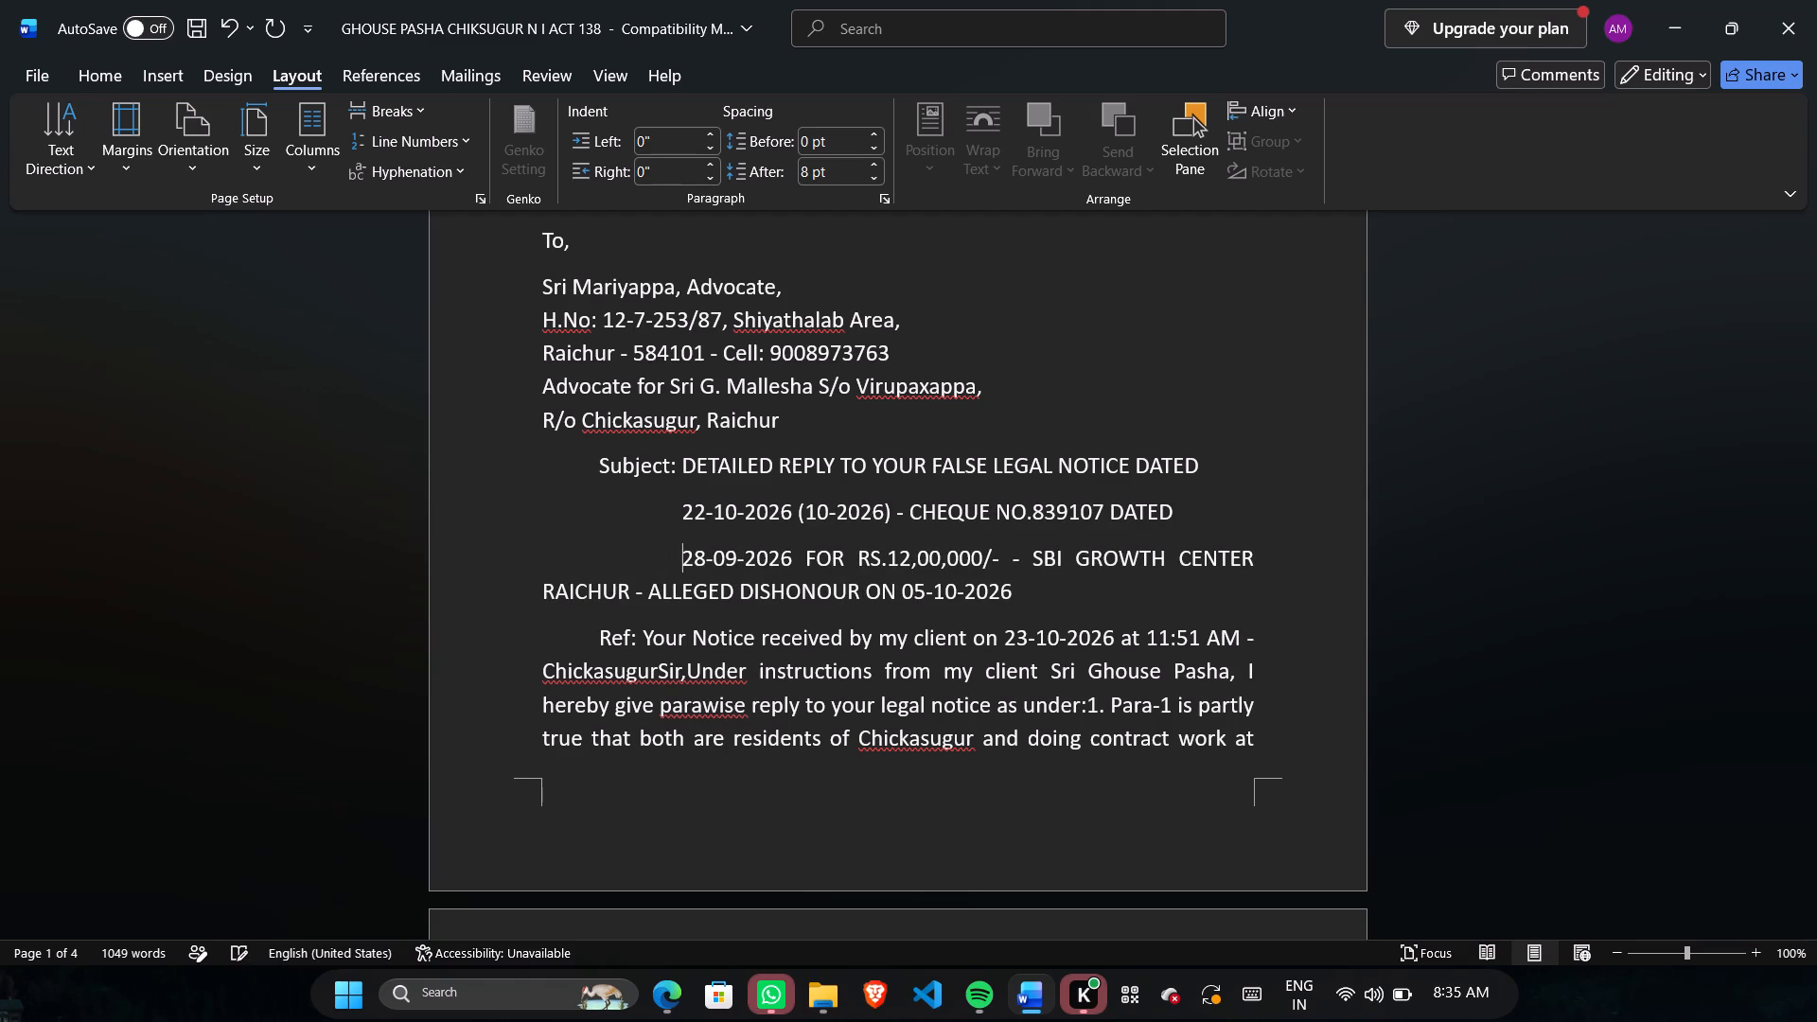
Break the subject before "RAICHUR - ALLEGED DISHONOUR" and pad the new line with spaces to align with the lines above.
{"action": "left_click", "coordinate": [543, 589]}
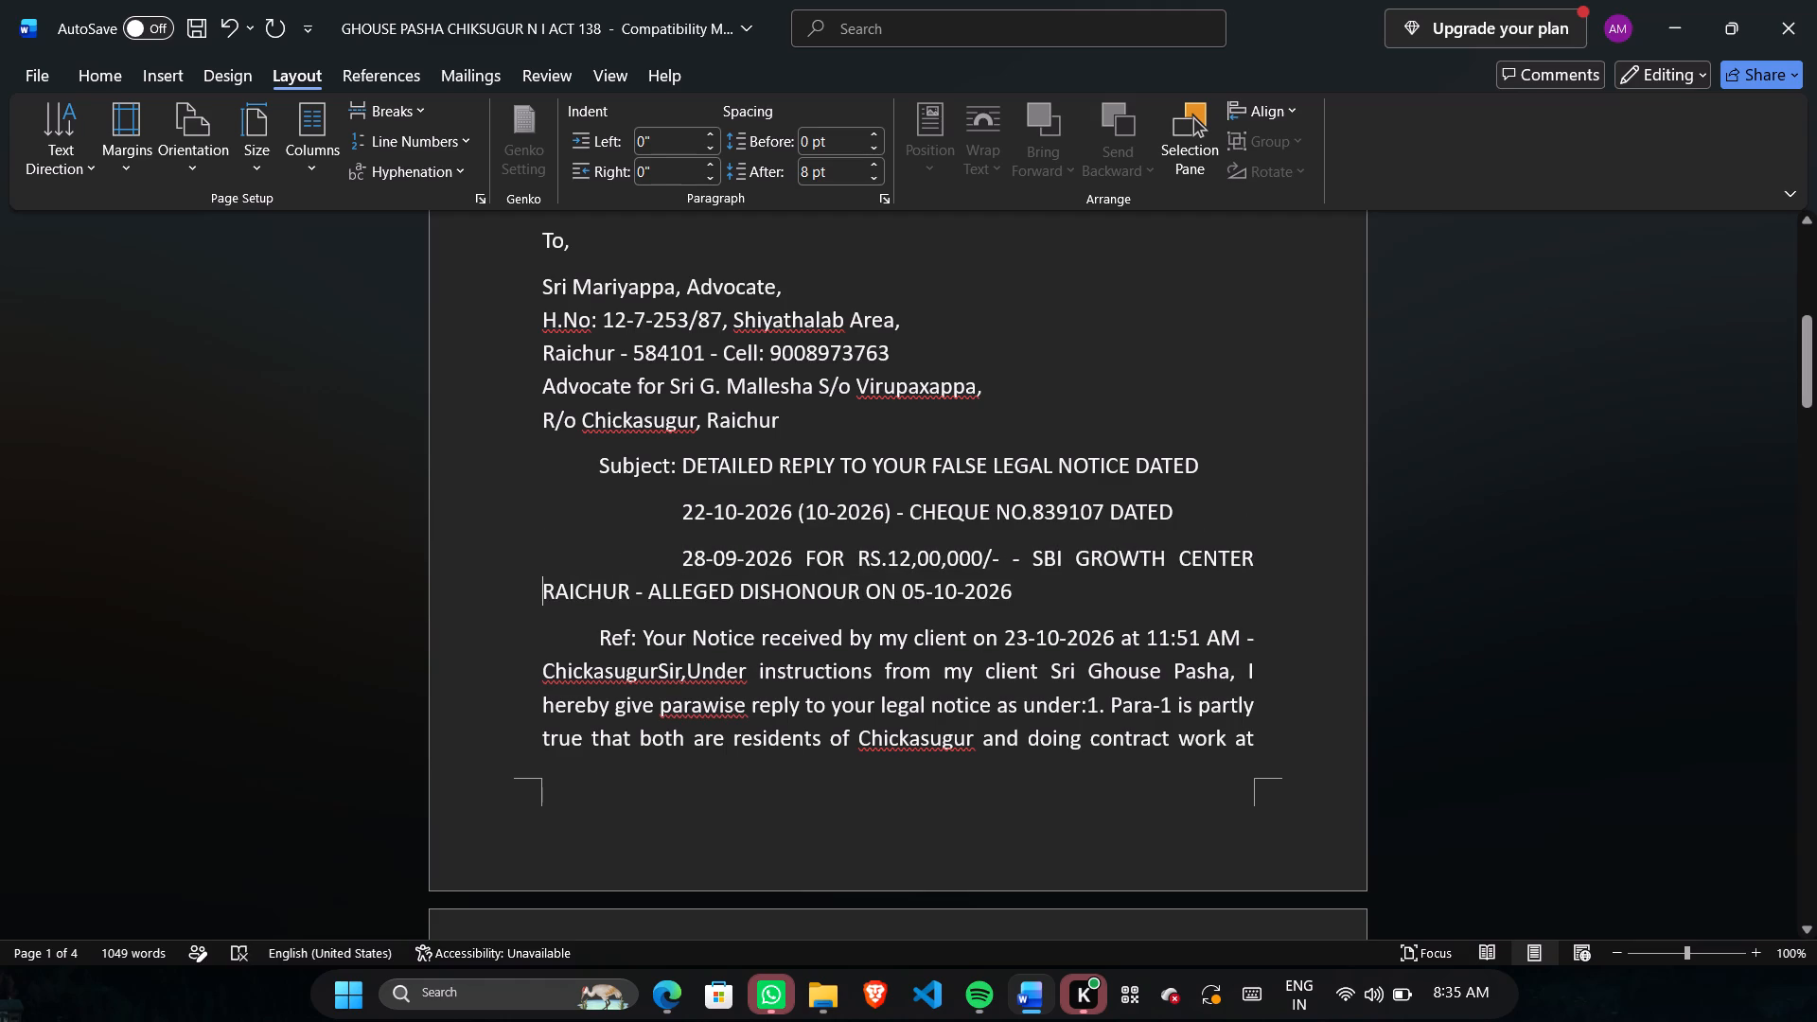
{"action": "key", "text": "Return"}
{"action": "key", "text": "space"}
{"action": "key", "text": "space"}
{"action": "key", "text": "space"}
{"action": "key", "text": "space"}
{"action": "key", "text": "space"}
{"action": "key", "text": "space"}
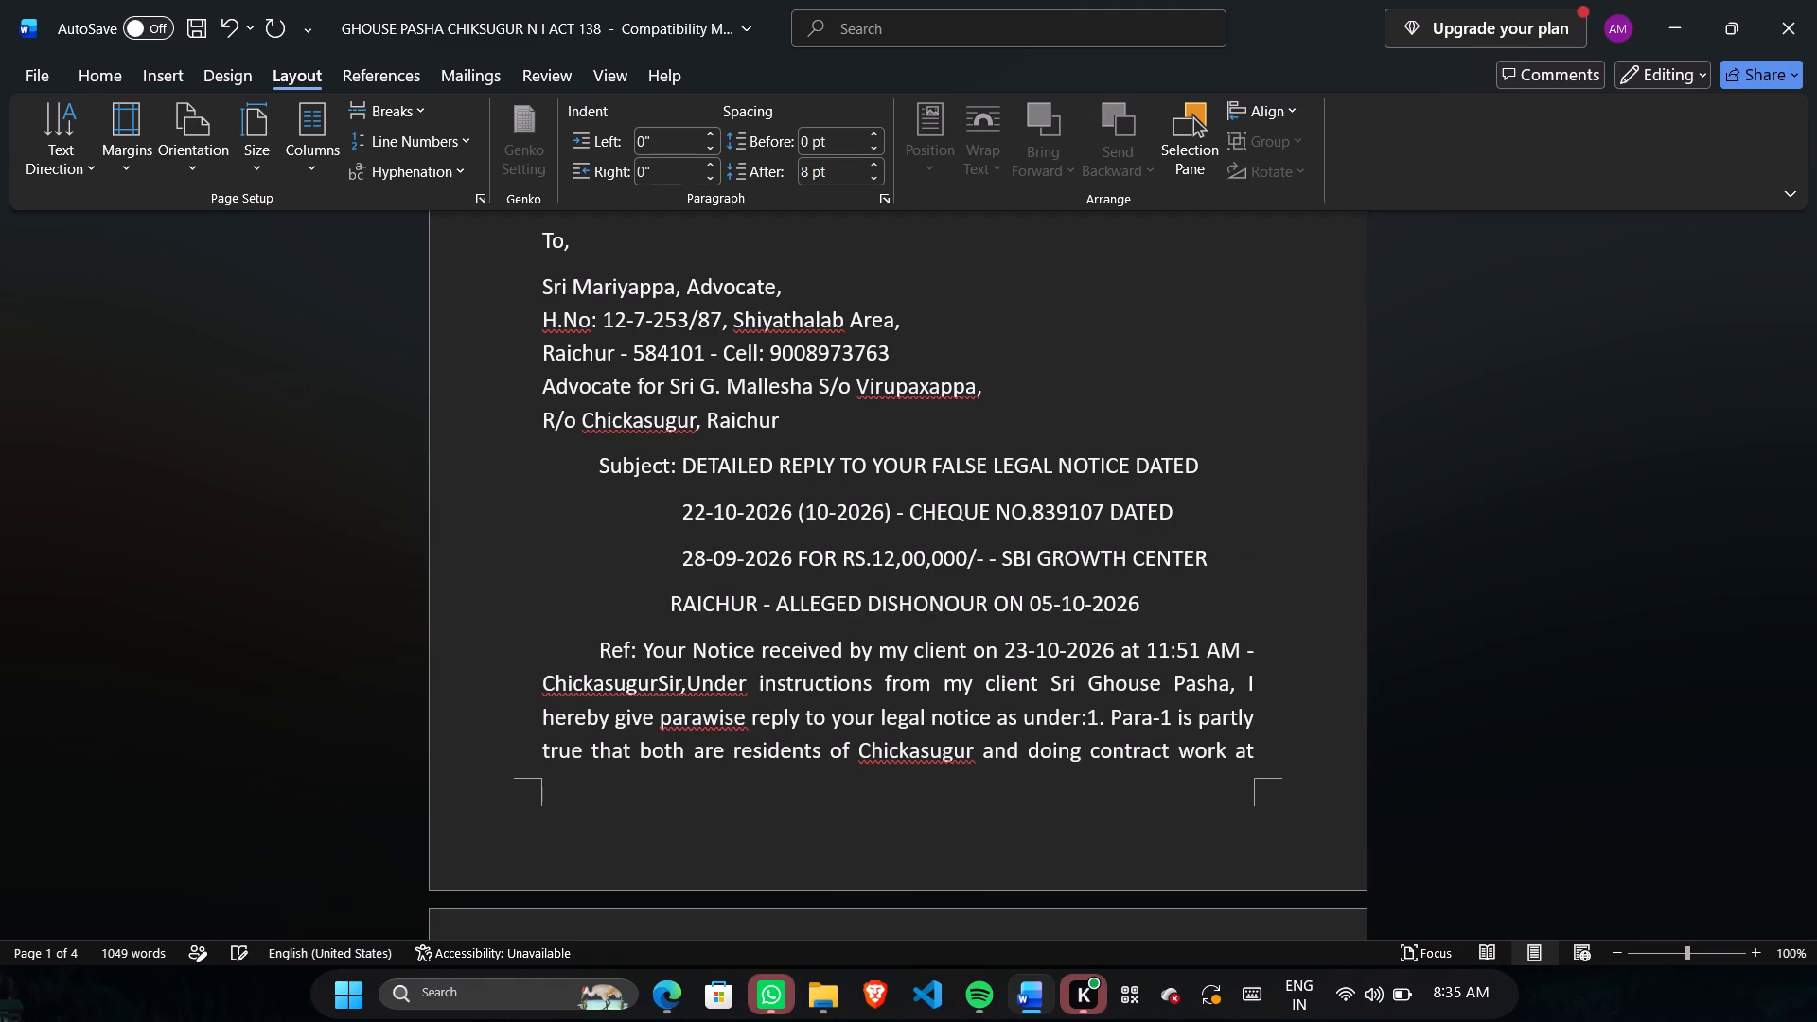
{"action": "key", "text": "space"}
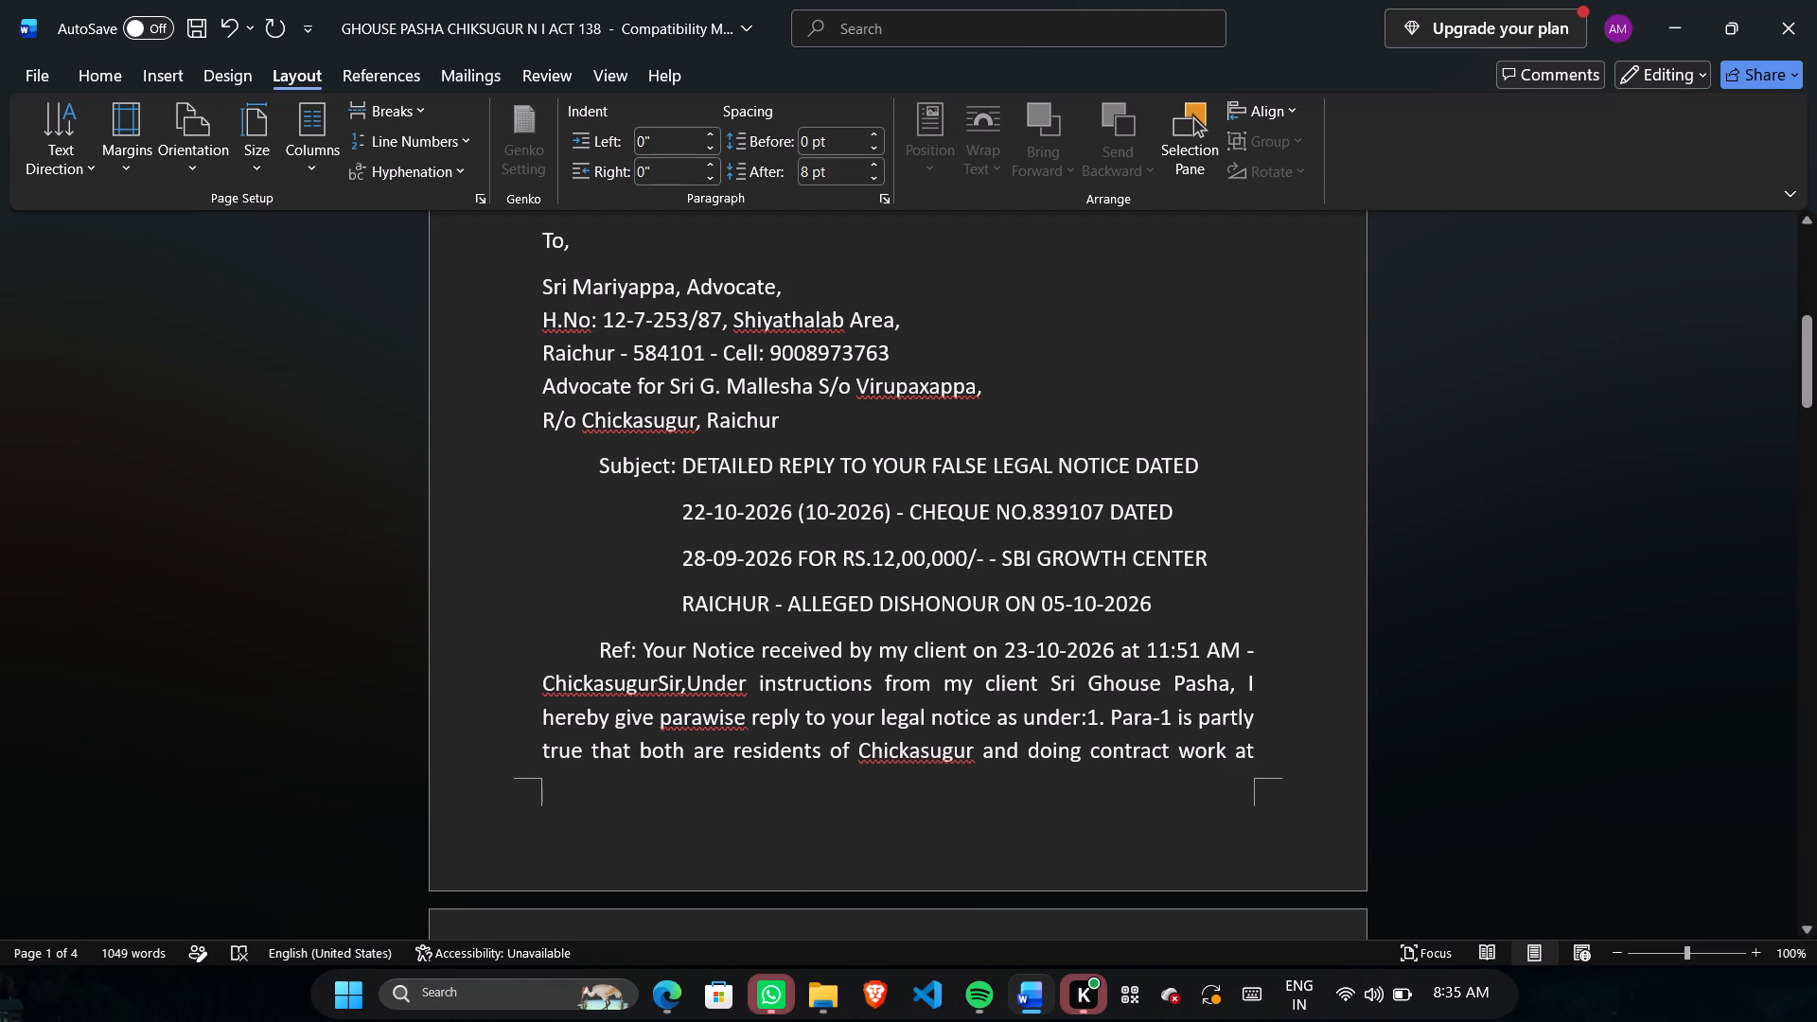
Remove the space after the subject lines and the Ref paragraph, and adjust their line spacing.
{"action": "left_click", "coordinate": [678, 468]}
{"action": "key", "text": "shift+Down"}
{"action": "key", "text": "shift+Down"}
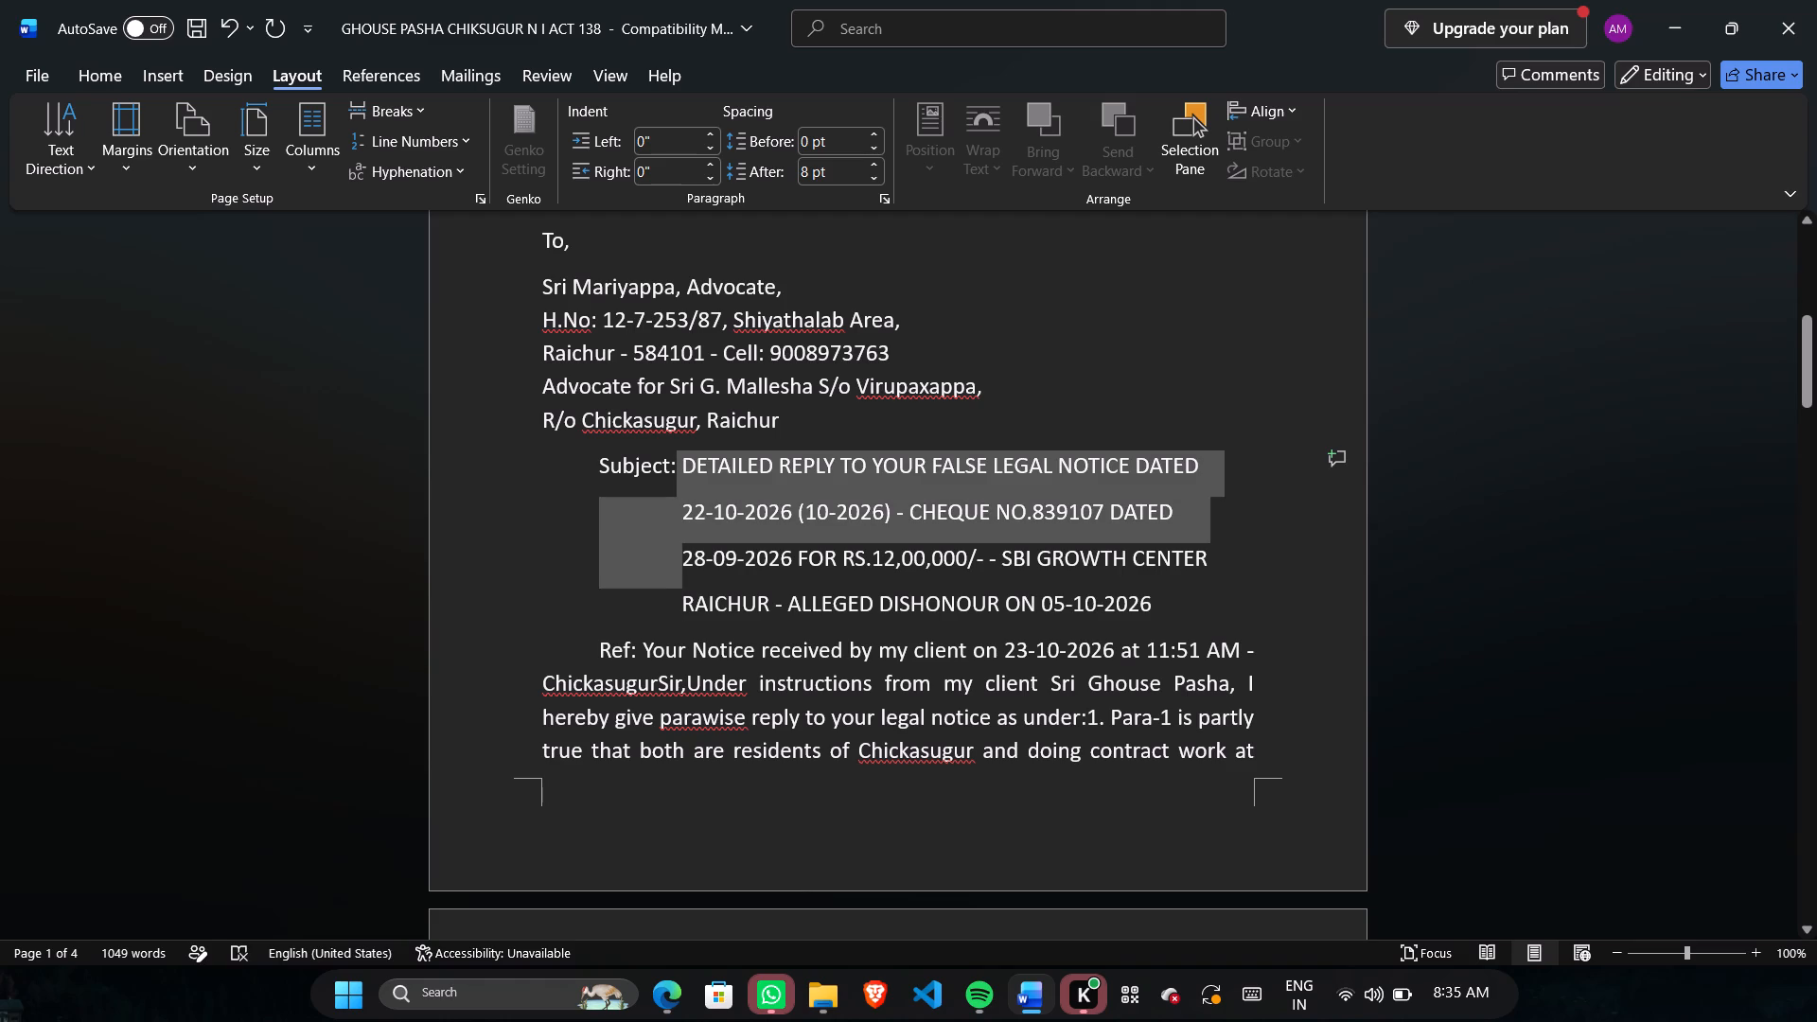
{"action": "key", "text": "shift+Down"}
{"action": "key", "text": "shift+Down"}
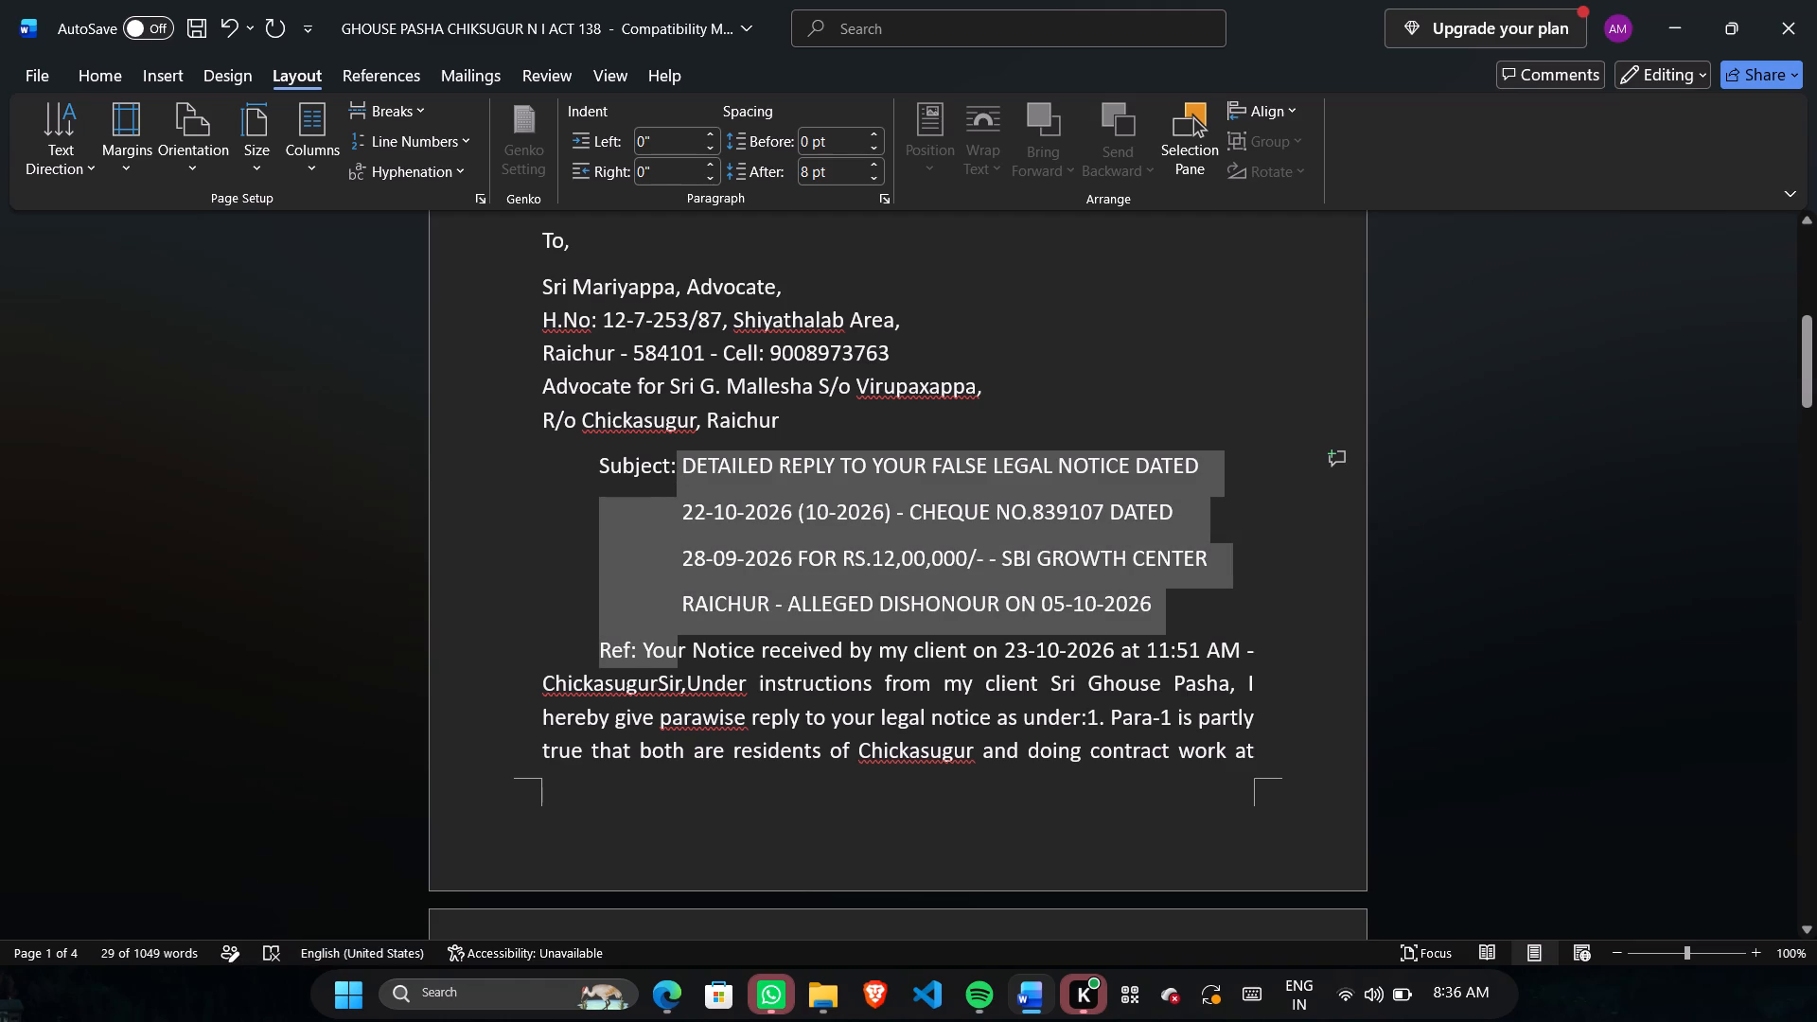
{"action": "left_click", "coordinate": [115, 65]}
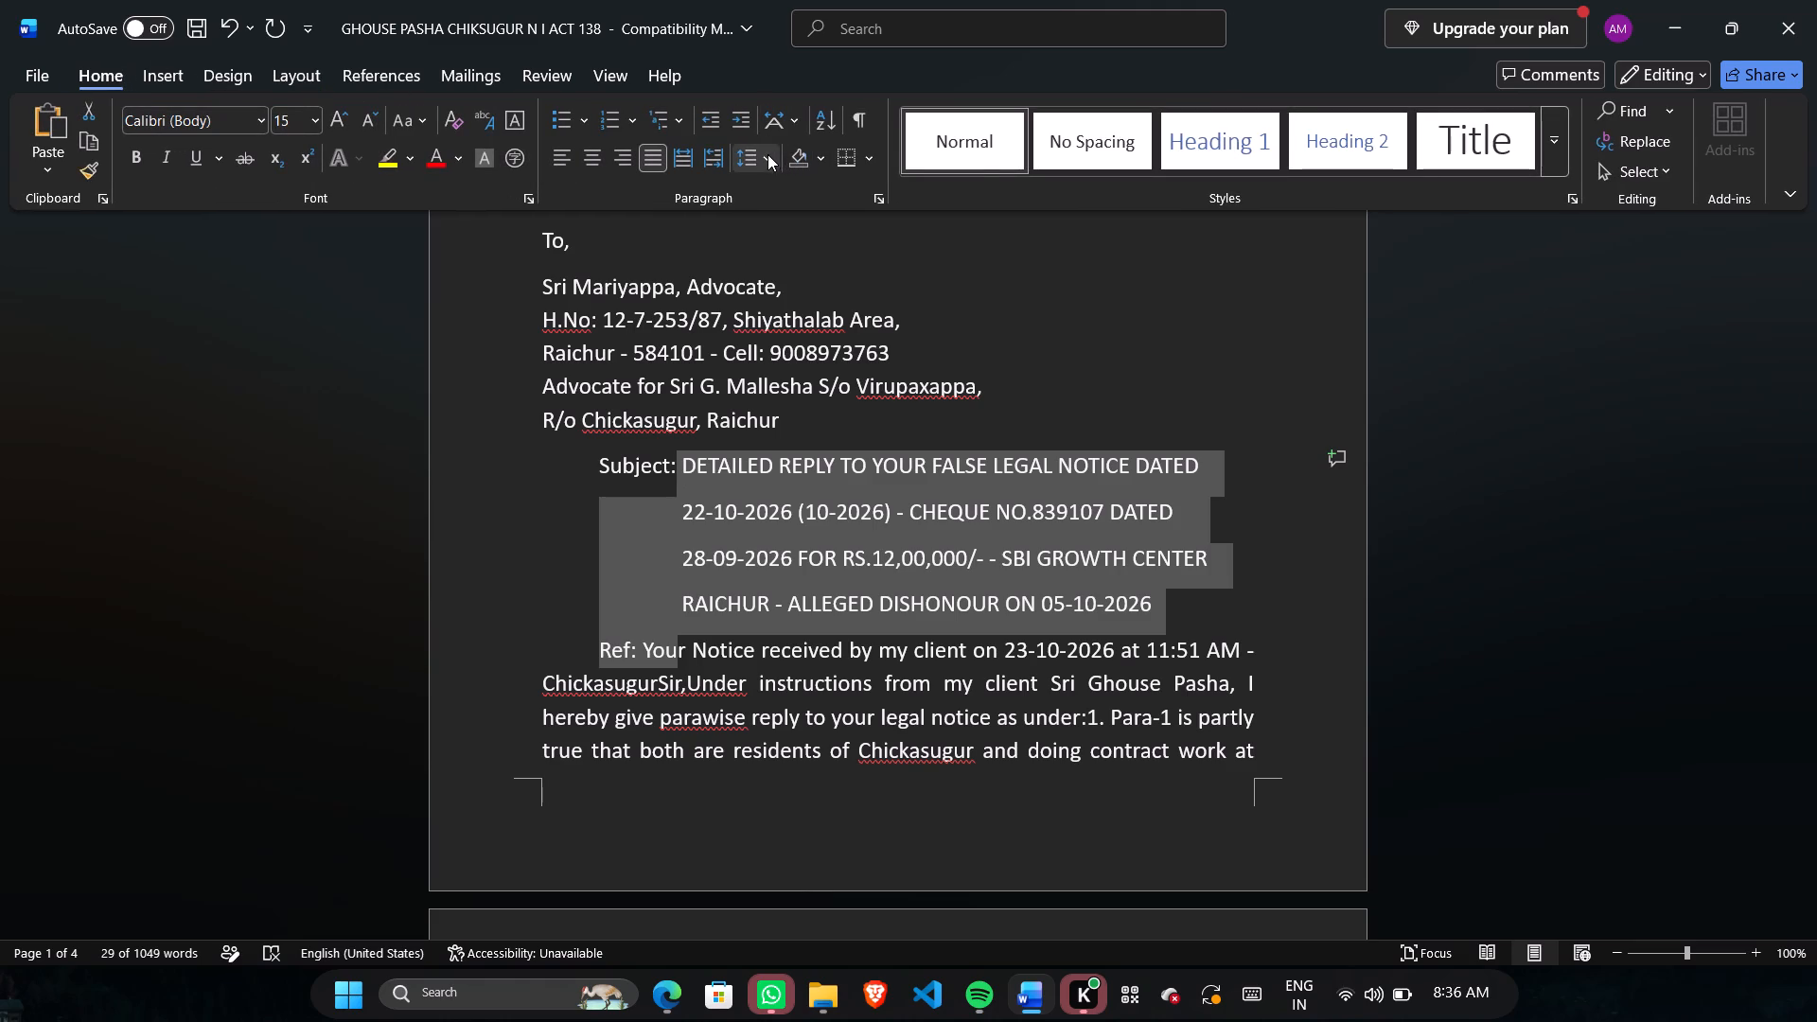
{"action": "left_click", "coordinate": [767, 154]}
{"action": "left_click", "coordinate": [800, 441]}
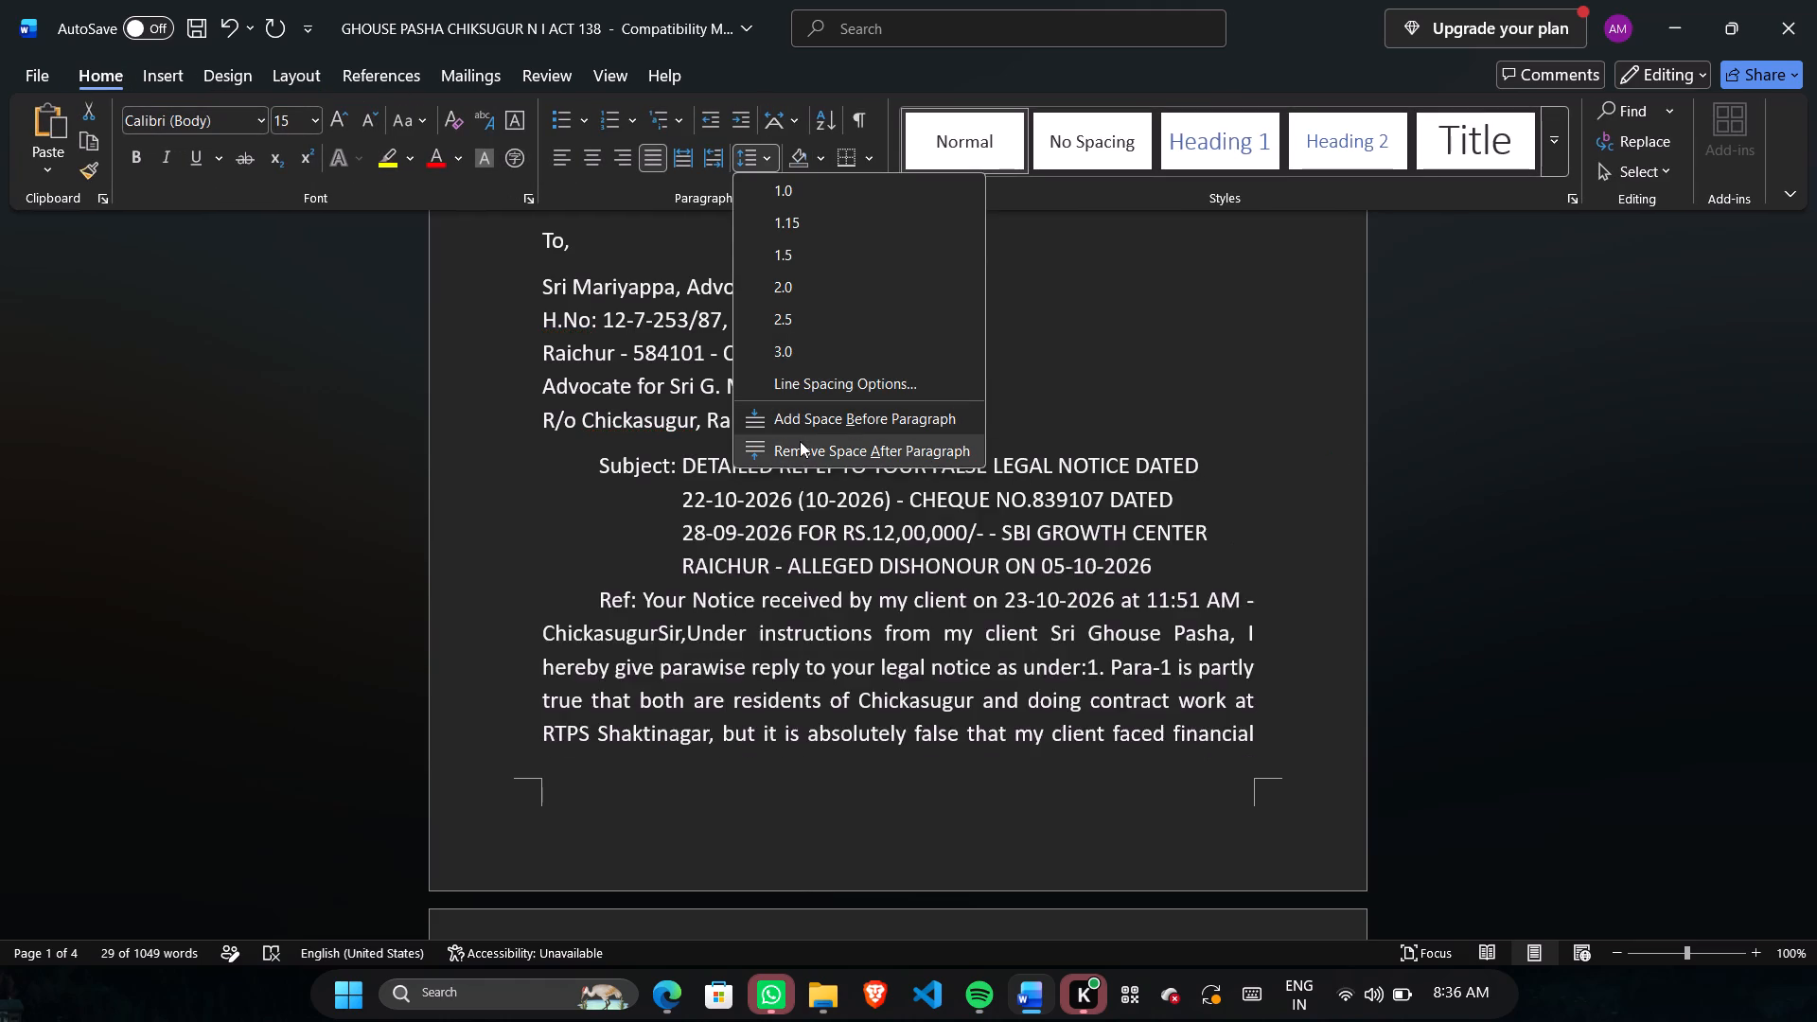
{"action": "left_click", "coordinate": [766, 157]}
{"action": "left_click", "coordinate": [785, 220]}
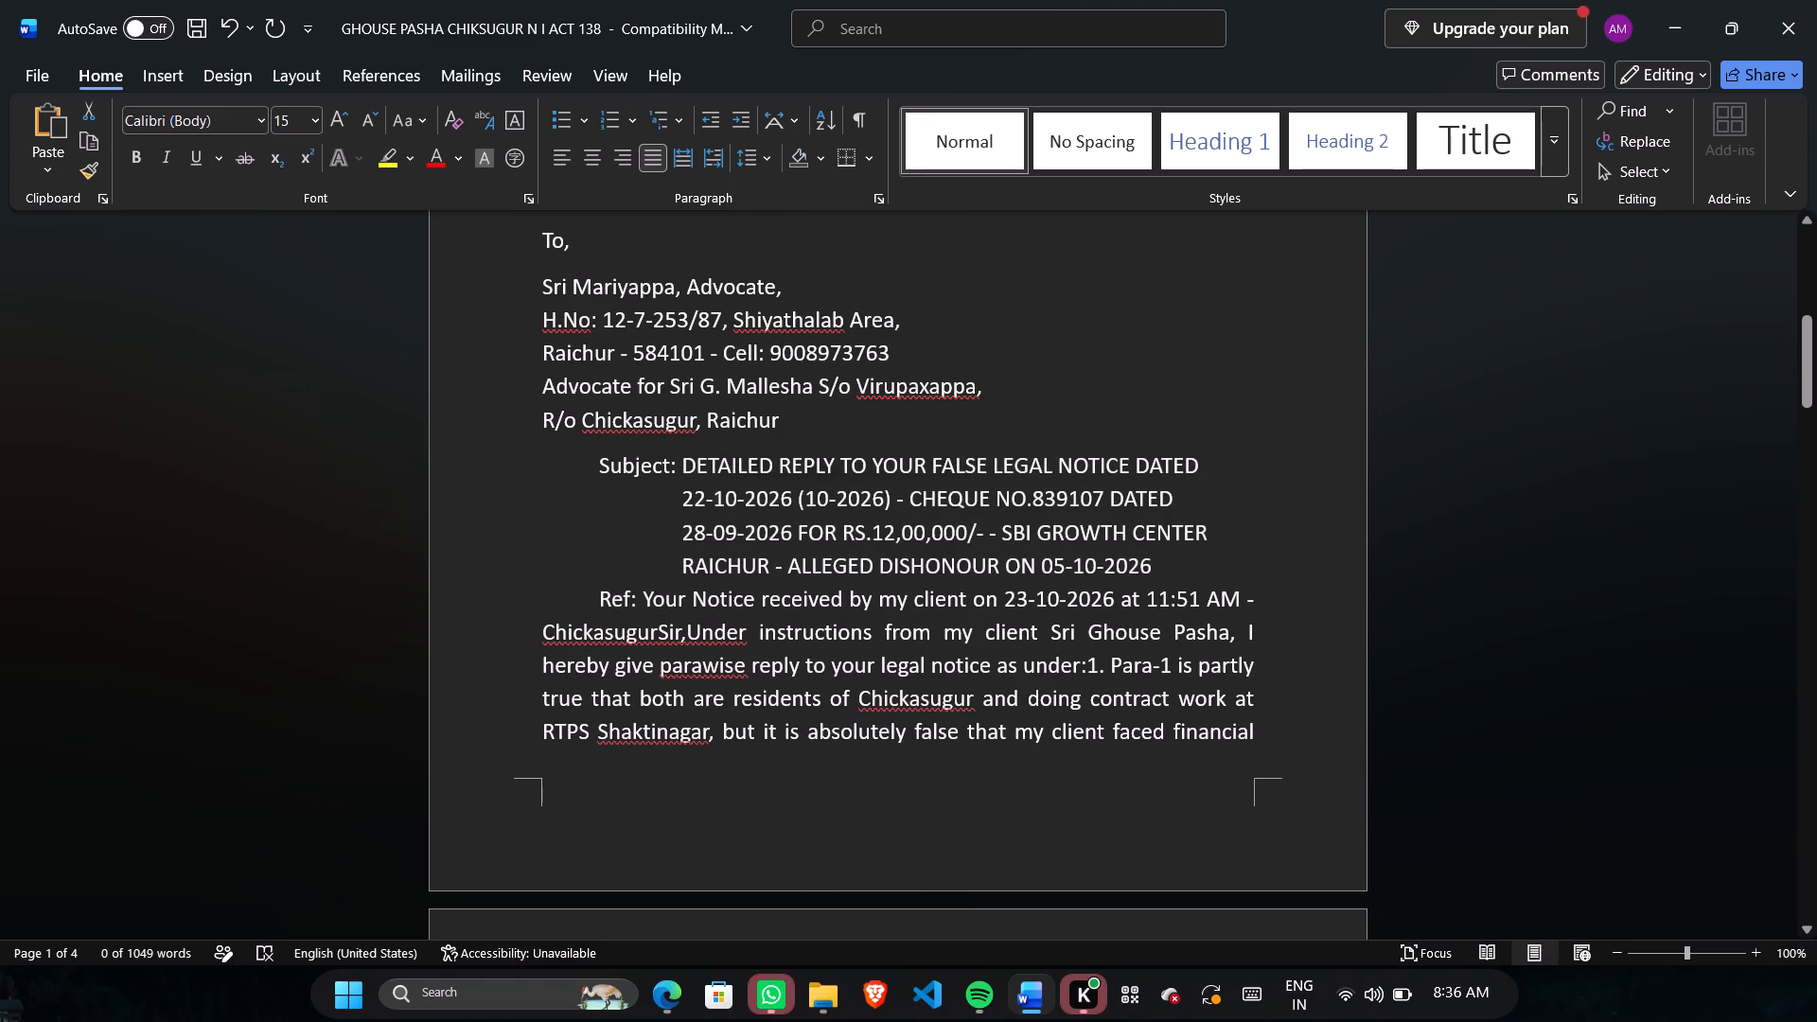
Start a new paragraph at "Sir," directly after "Chickasugur" in the Ref text.
{"action": "left_click", "coordinate": [871, 625]}
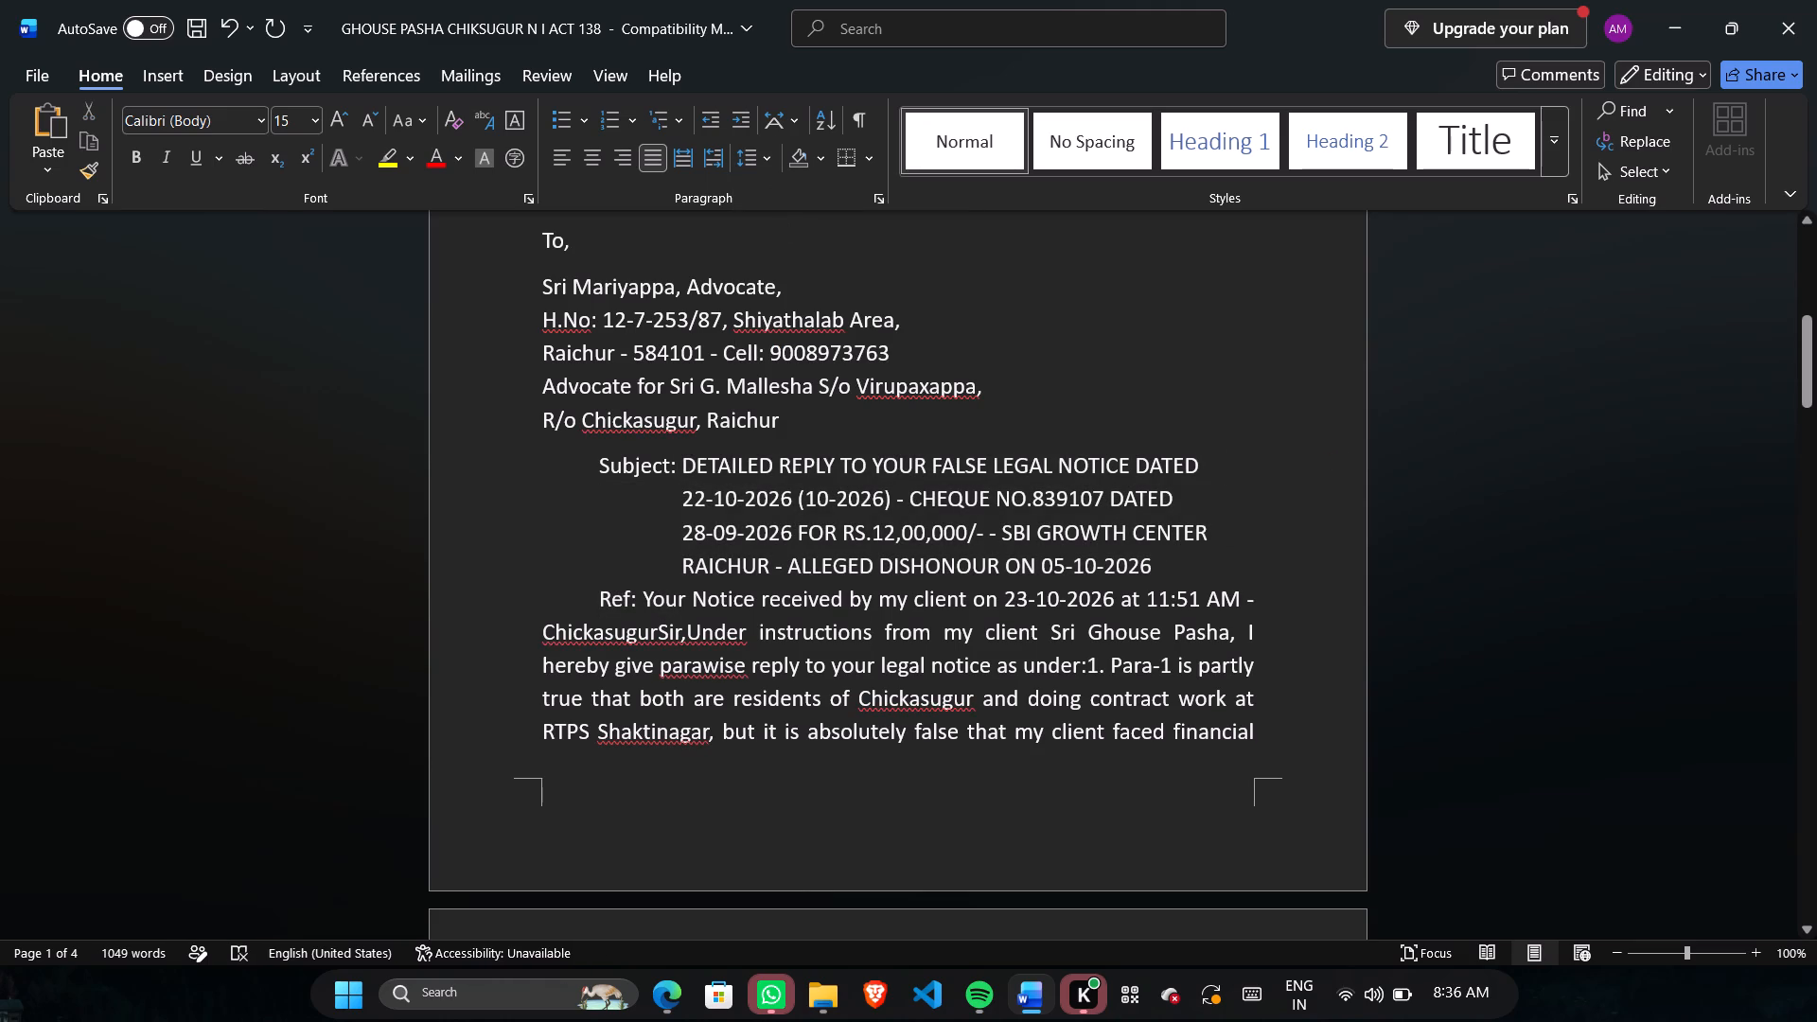
{"action": "left_click", "coordinate": [657, 634]}
{"action": "key", "text": "Return"}
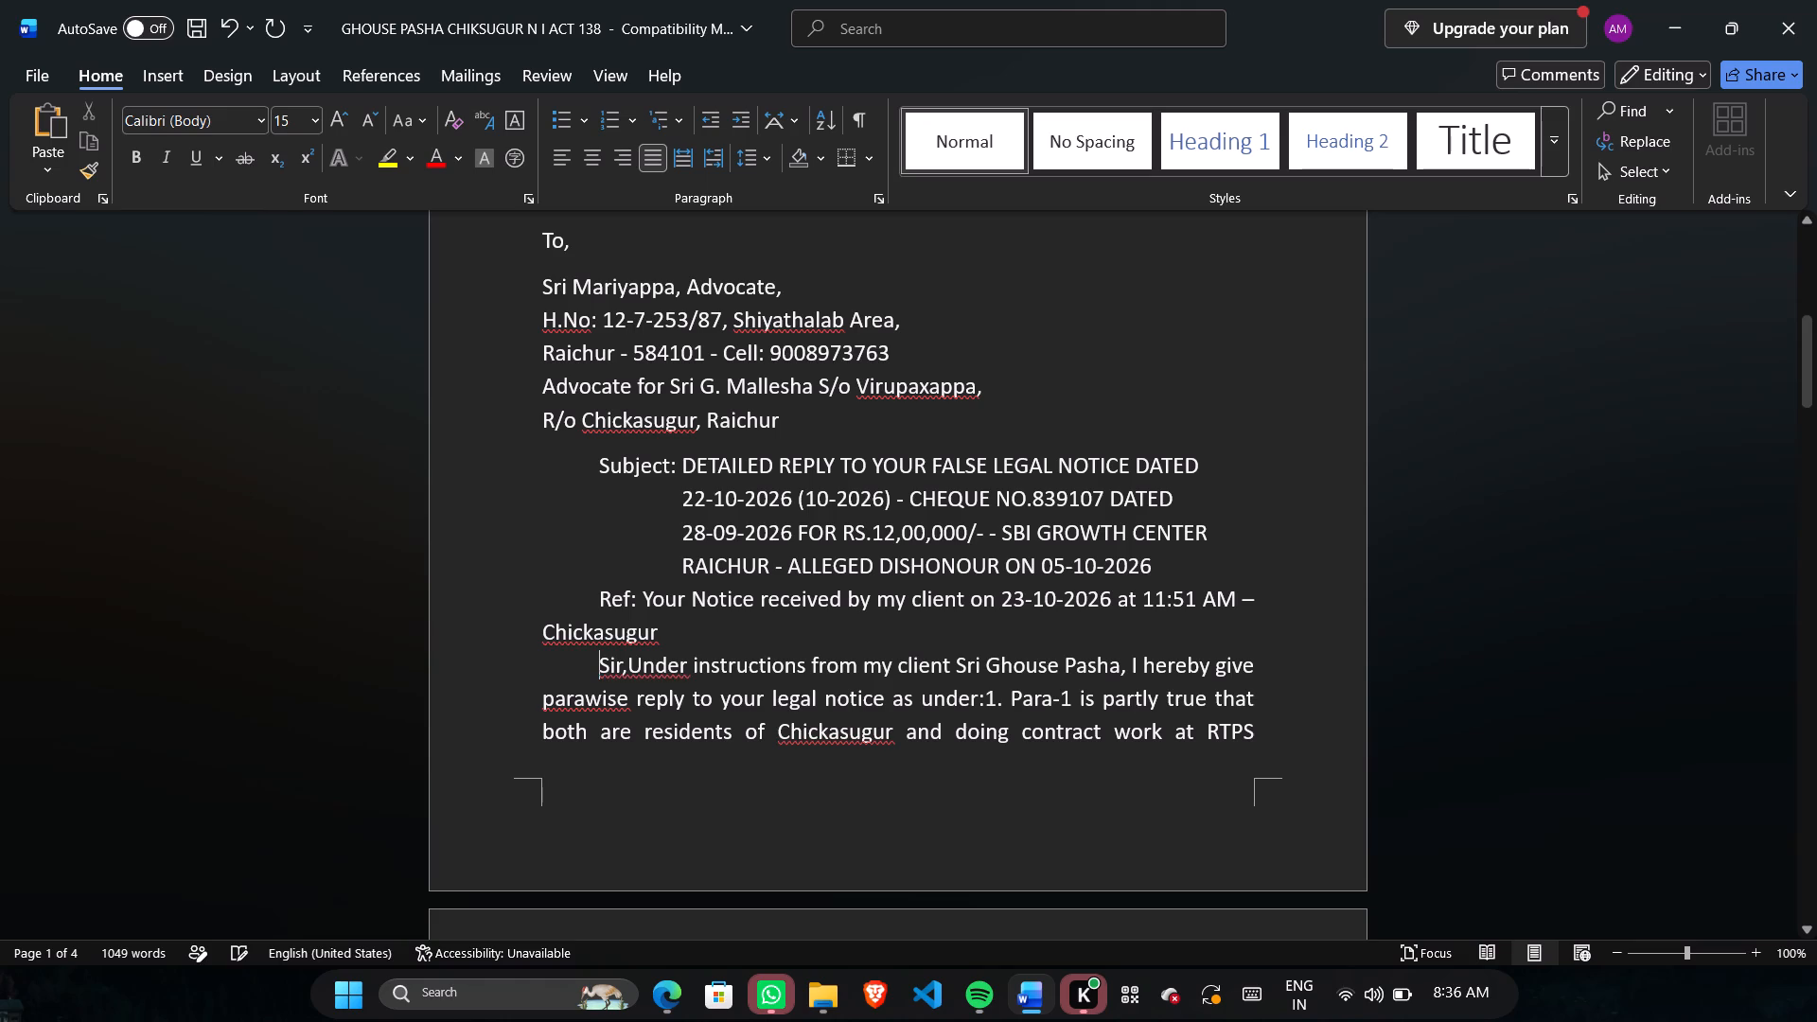
Break the Ref line before "Chickasugur" and indent that word with spaces to align under "Your Notice".
{"action": "left_click", "coordinate": [546, 631]}
{"action": "key", "text": "space"}
{"action": "key", "text": "Return"}
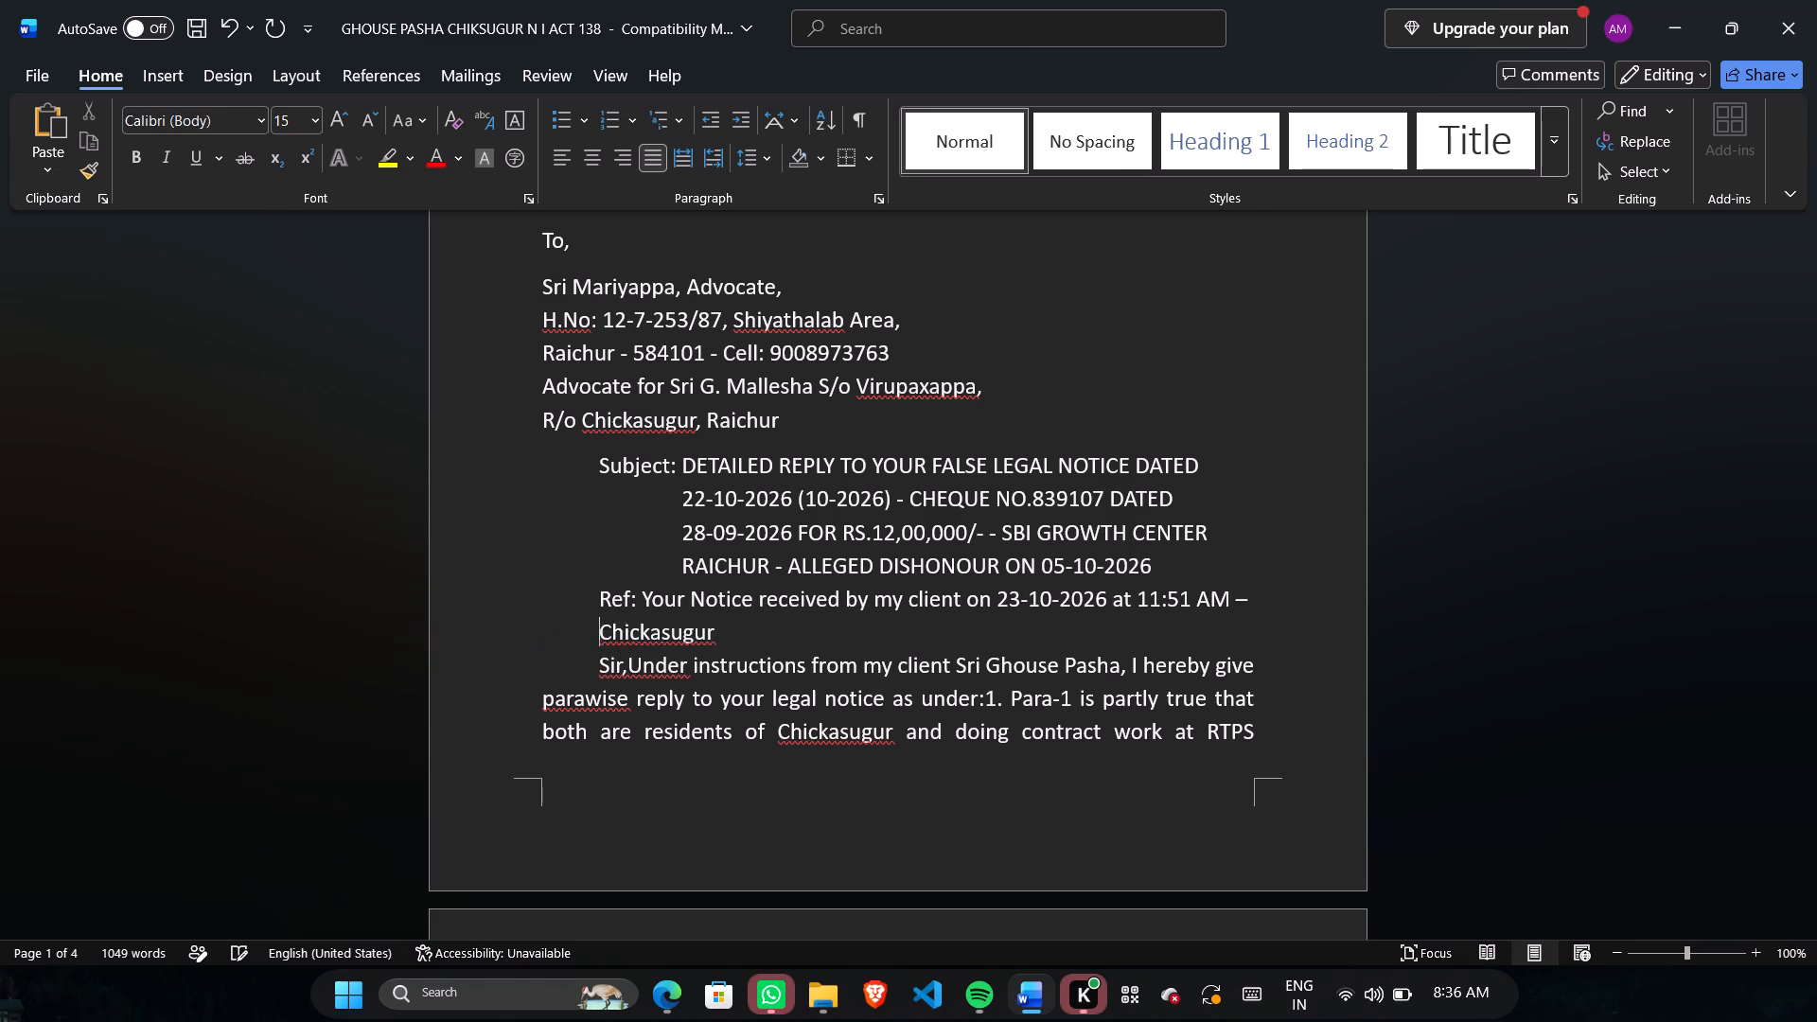
{"action": "key", "text": "space"}
{"action": "key", "text": "space"}
{"action": "key", "text": "space"}
{"action": "key", "text": "space"}
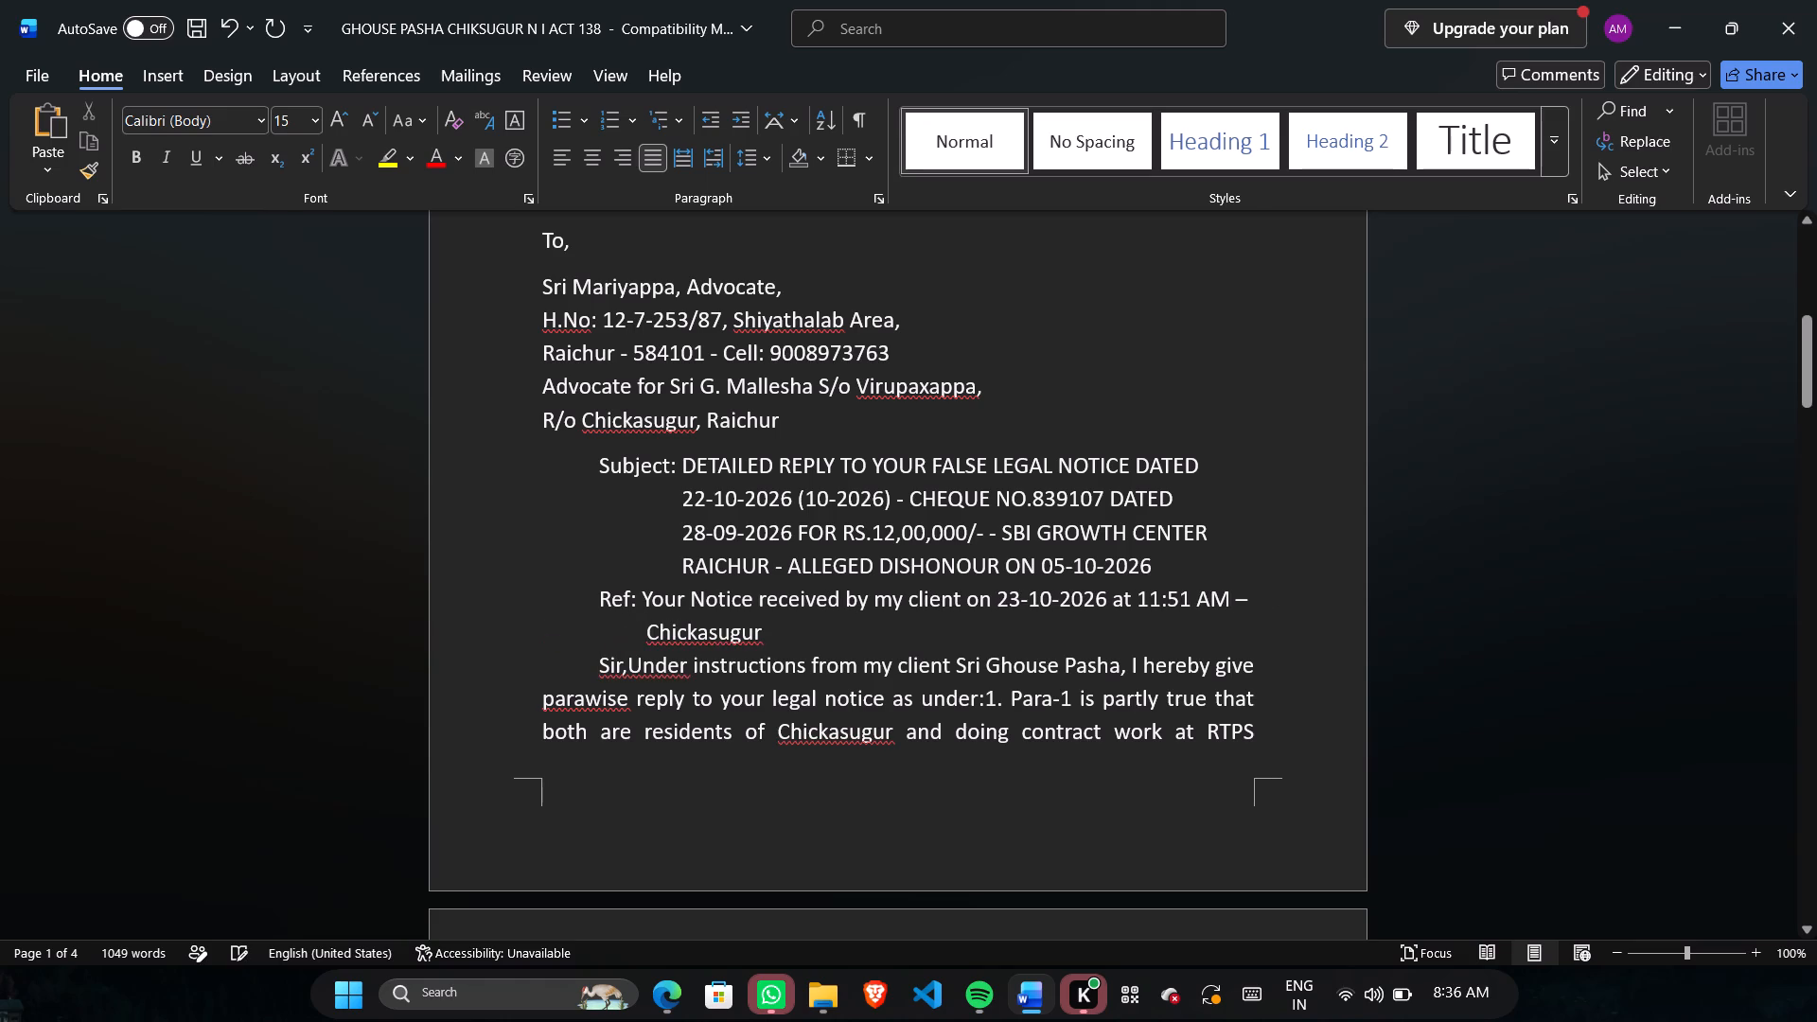
Start a new paragraph at "Under instructions", leaving "Sir," on its own line.
{"action": "left_click", "coordinate": [626, 669]}
{"action": "key", "text": "Return"}
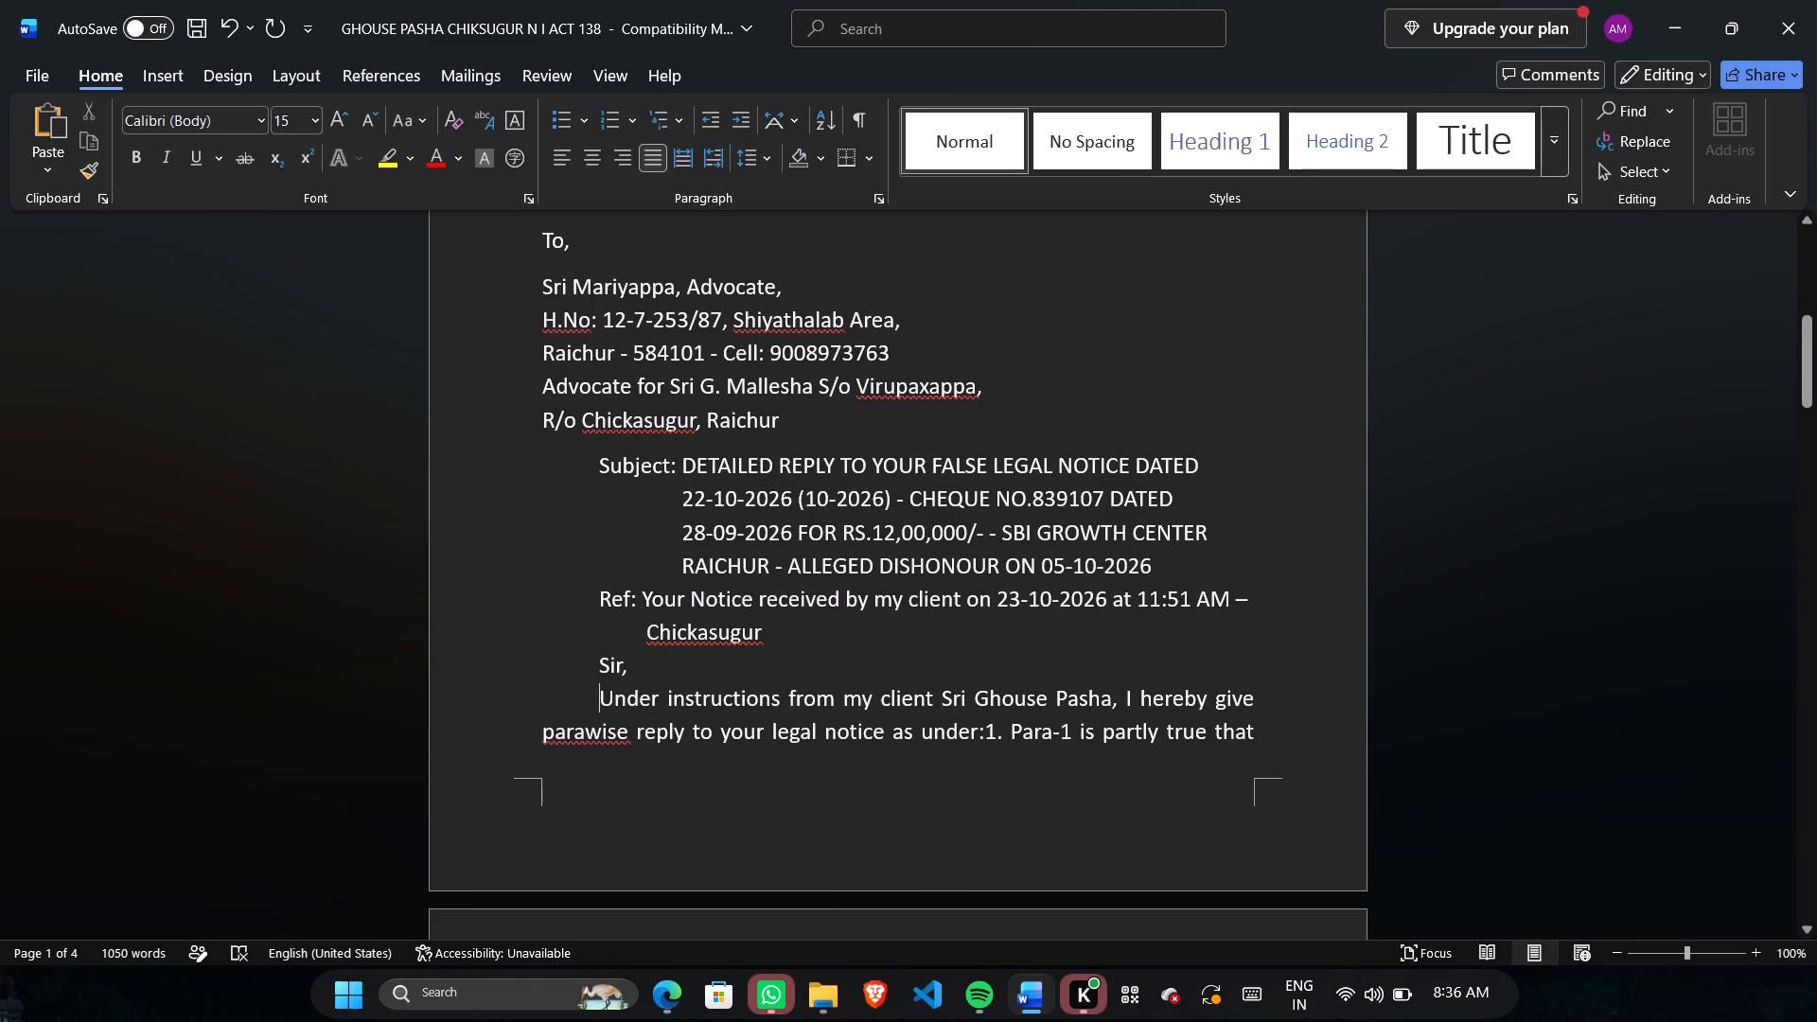
Set the line spacing of the first subject line, "DETAILED REPLY TO YOUR FALSE LEGAL NOTICE DATED", to 1.0.
{"action": "scroll", "coordinate": [600, 669], "scroll_direction": "down", "scroll_amount": 1}
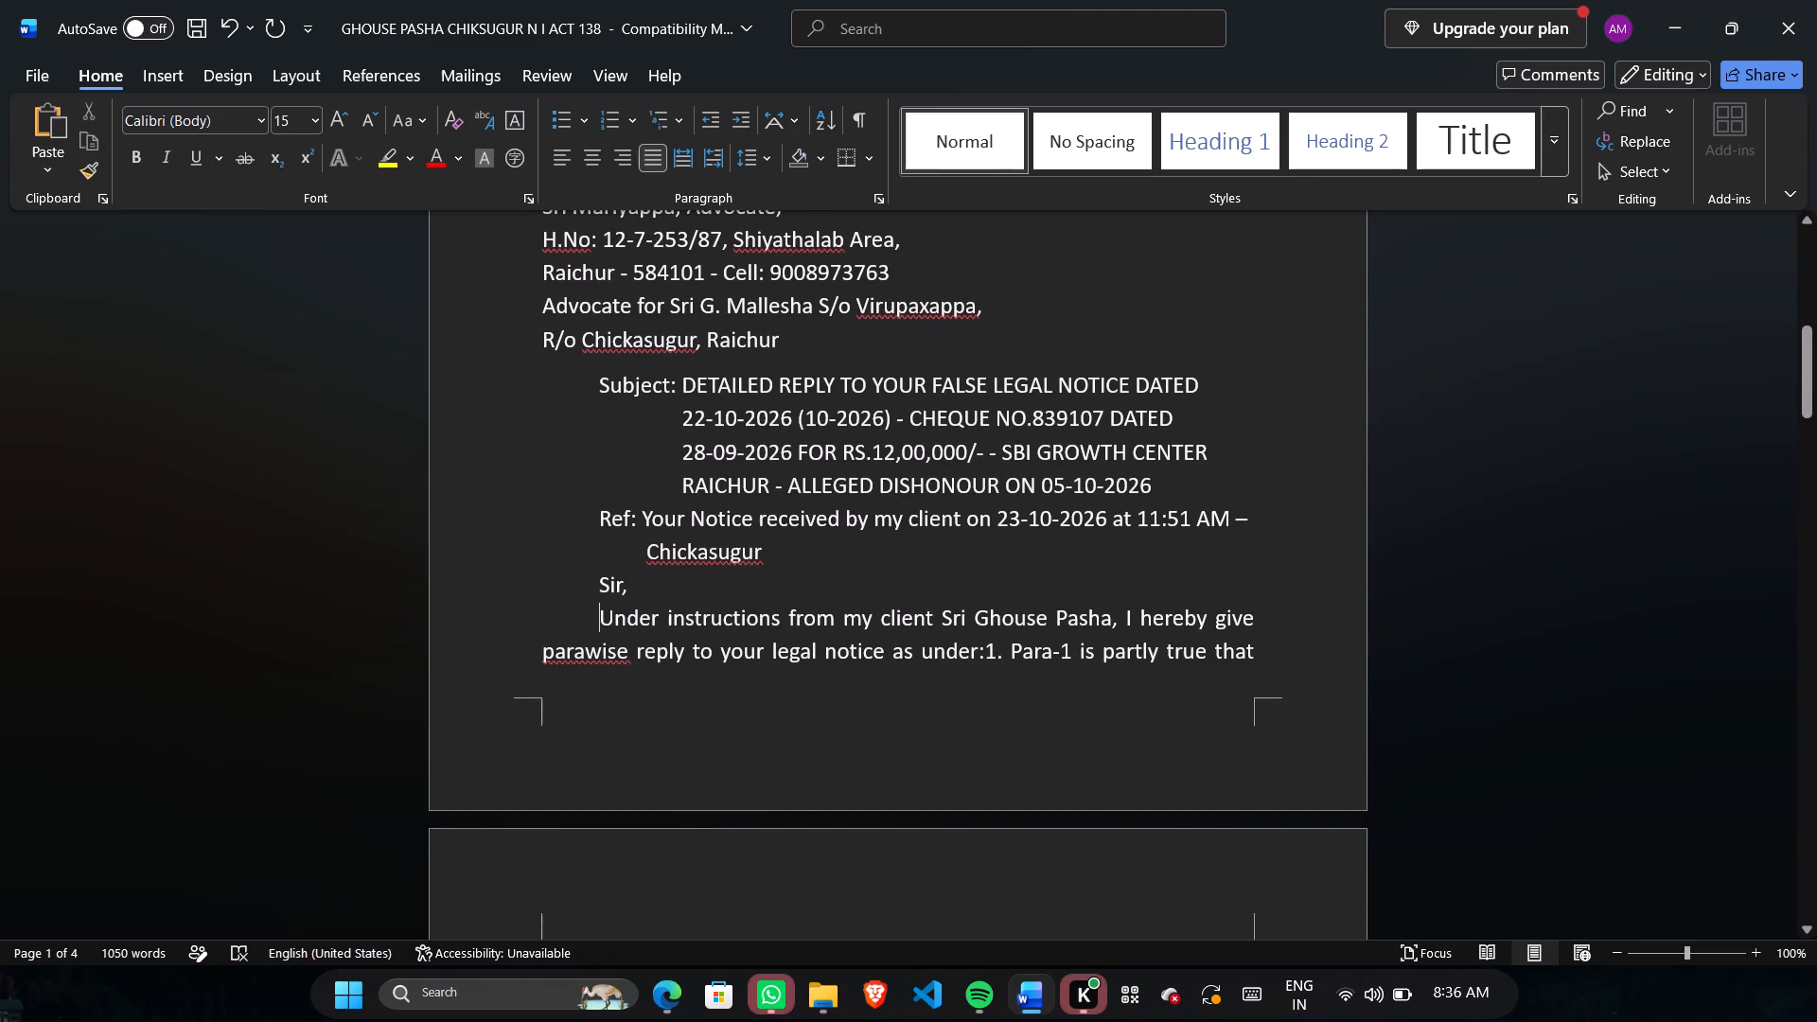
{"action": "left_click", "coordinate": [803, 629]}
{"action": "left_click", "coordinate": [864, 376]}
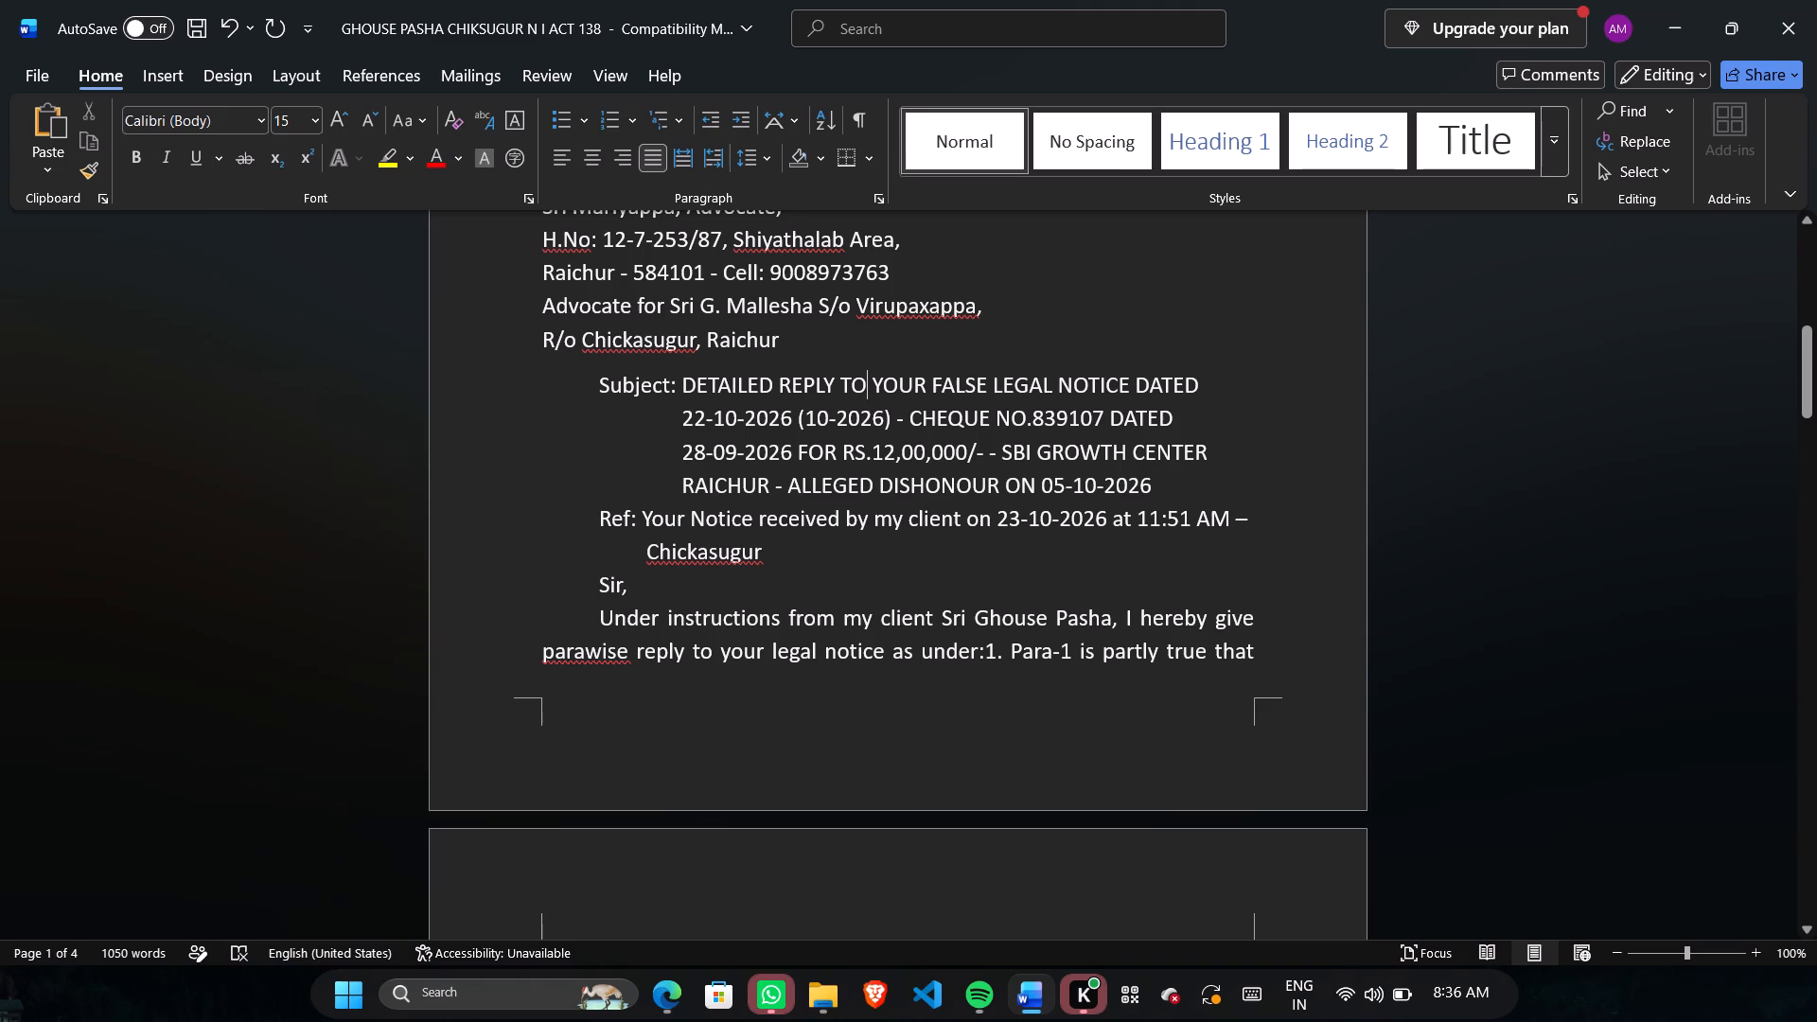
{"action": "left_click", "coordinate": [768, 150]}
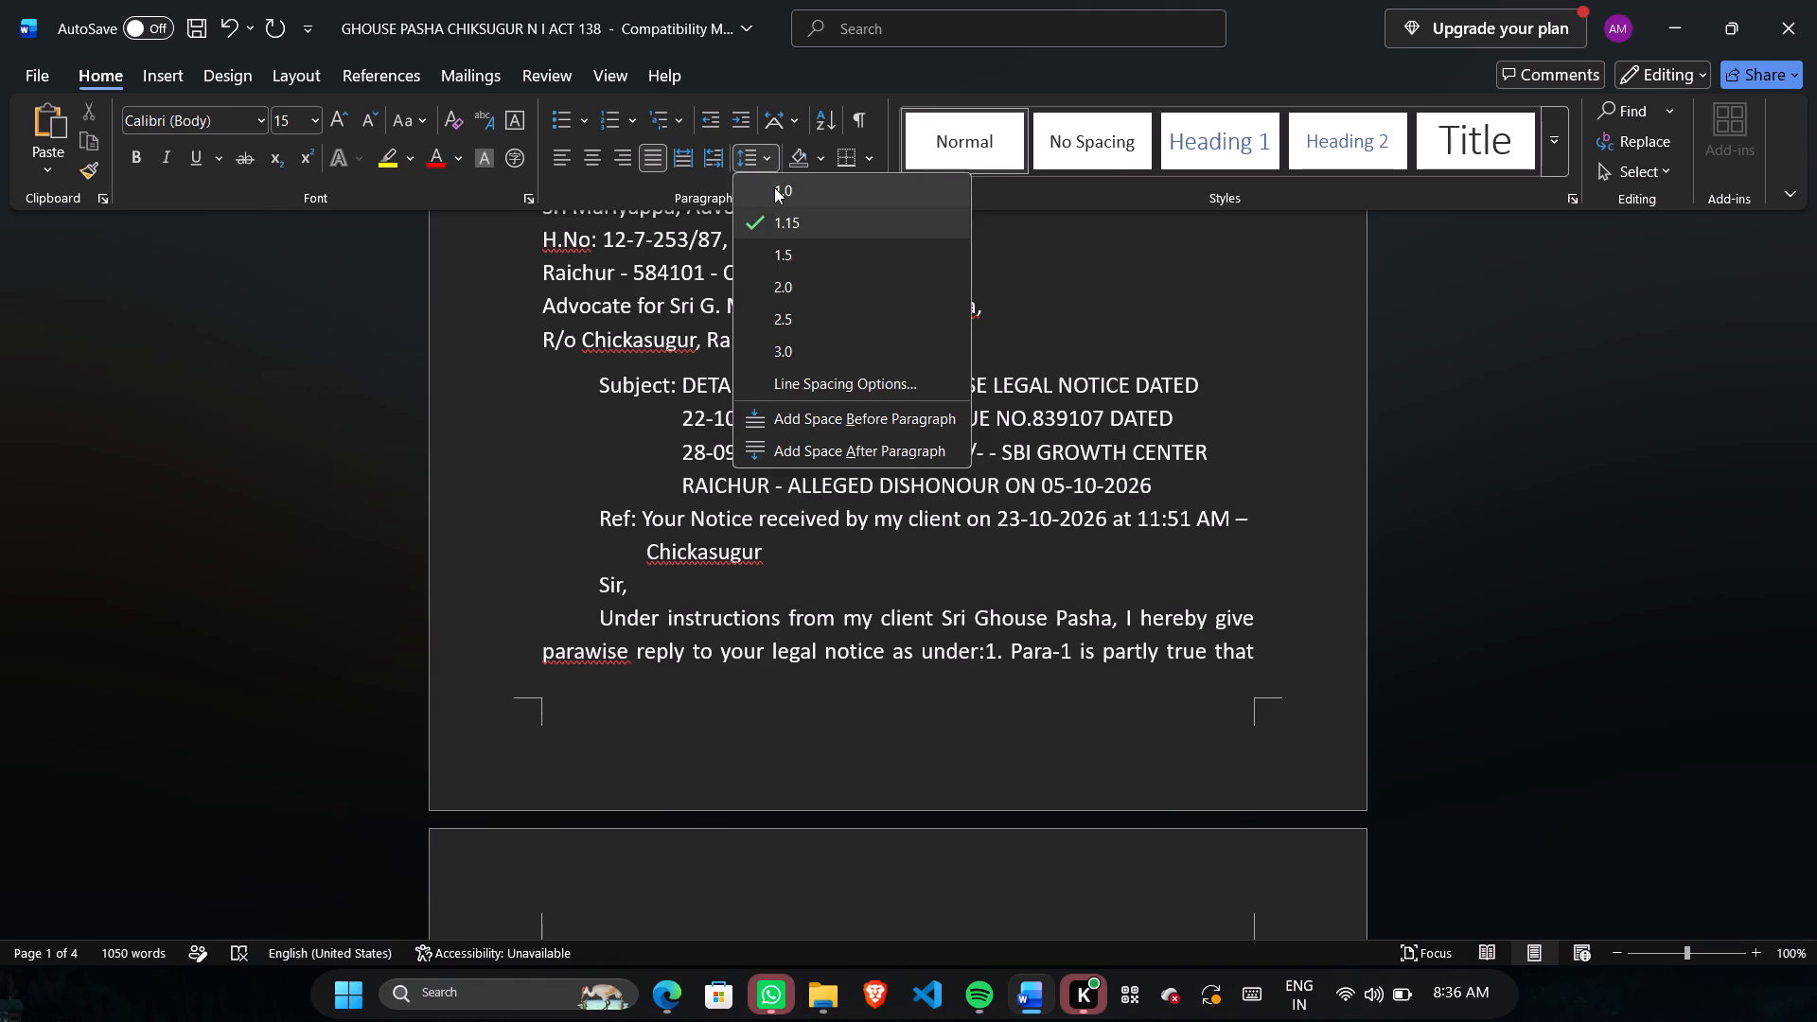
{"action": "left_click", "coordinate": [775, 194]}
Remove the whole opening paragraph, from "Complainant falsely says" through "directed to produce:*", above the reply's title.
{"action": "scroll", "coordinate": [788, 475], "scroll_direction": "down", "scroll_amount": 3}
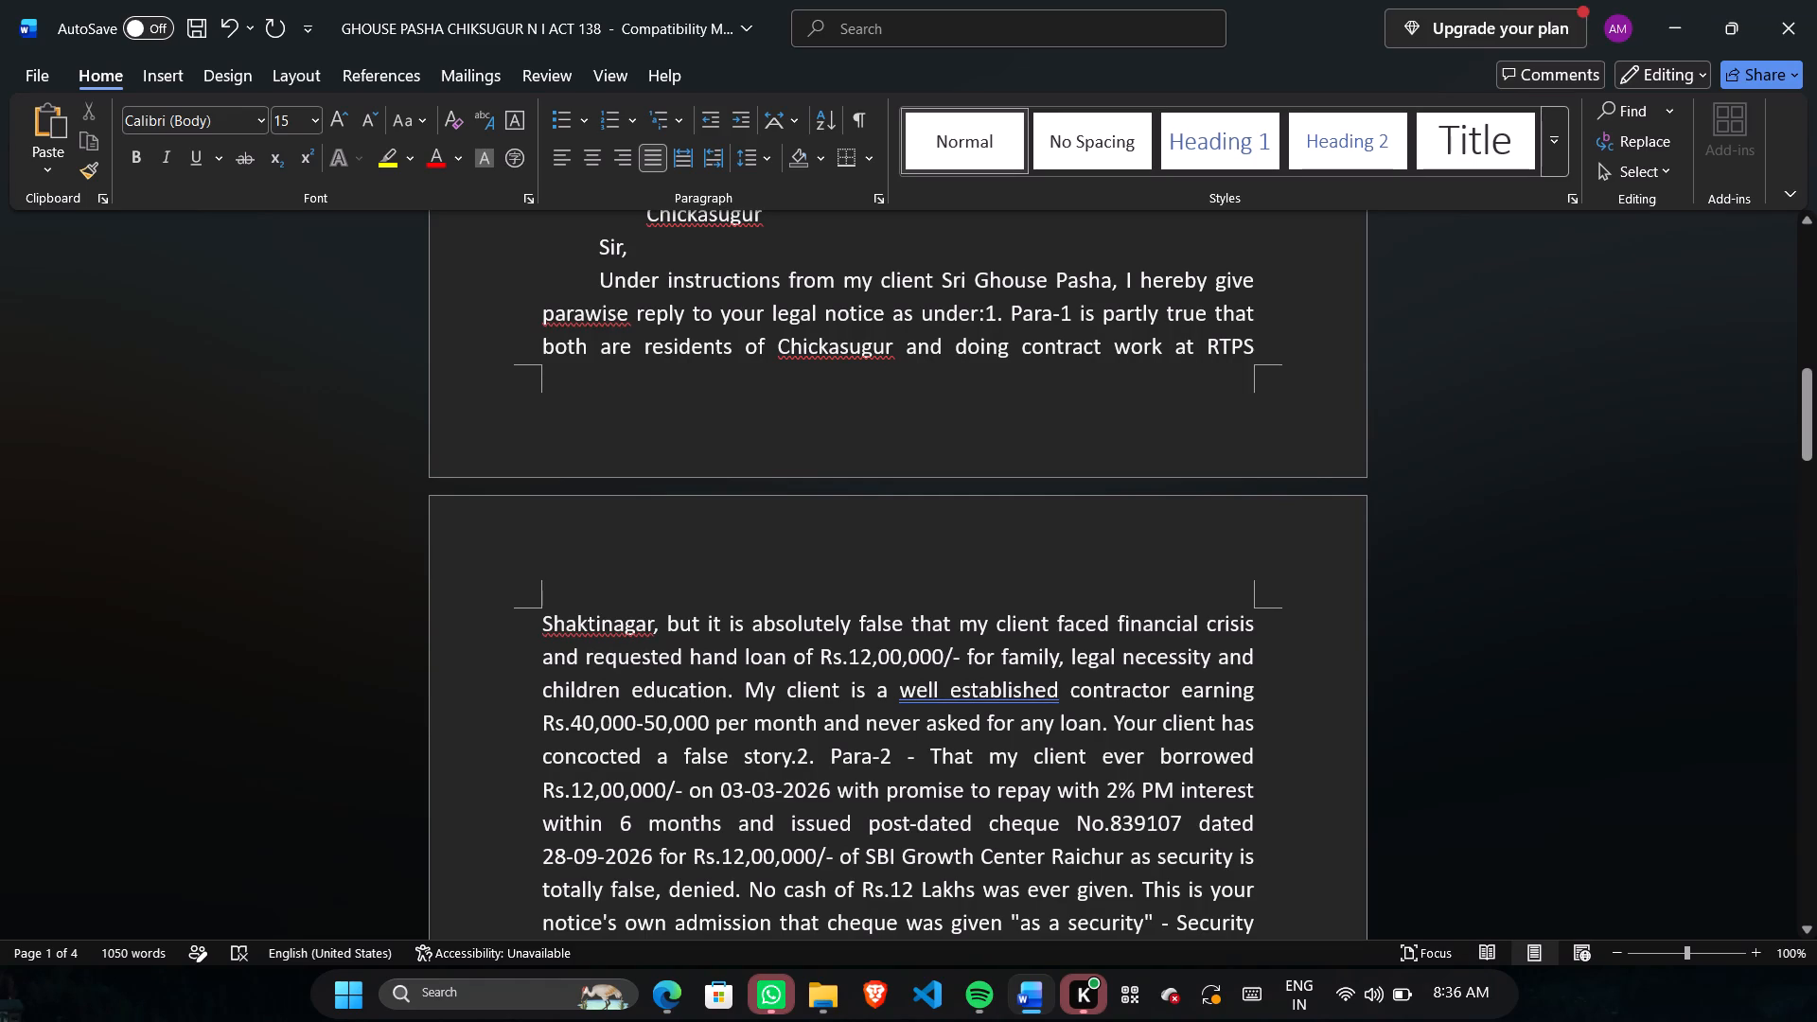
{"action": "scroll", "coordinate": [687, 635], "scroll_direction": "up", "scroll_amount": 1}
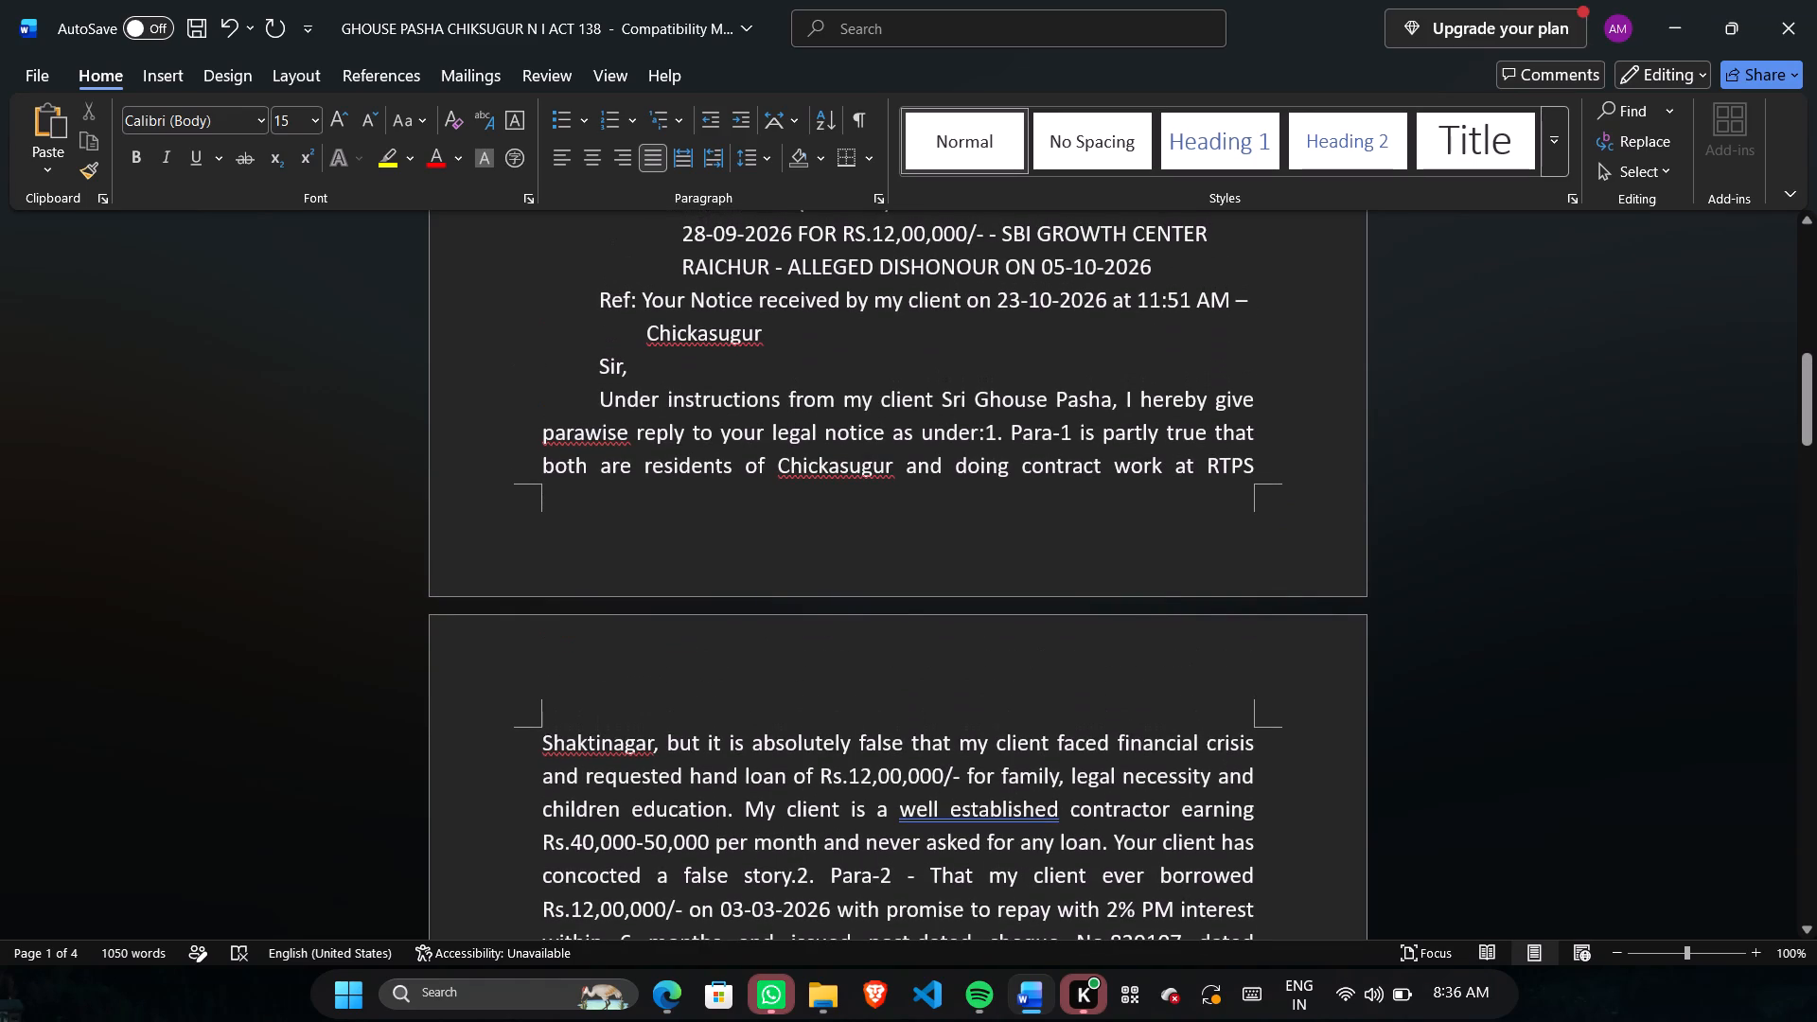
{"action": "scroll", "coordinate": [739, 402], "scroll_direction": "up", "scroll_amount": 3}
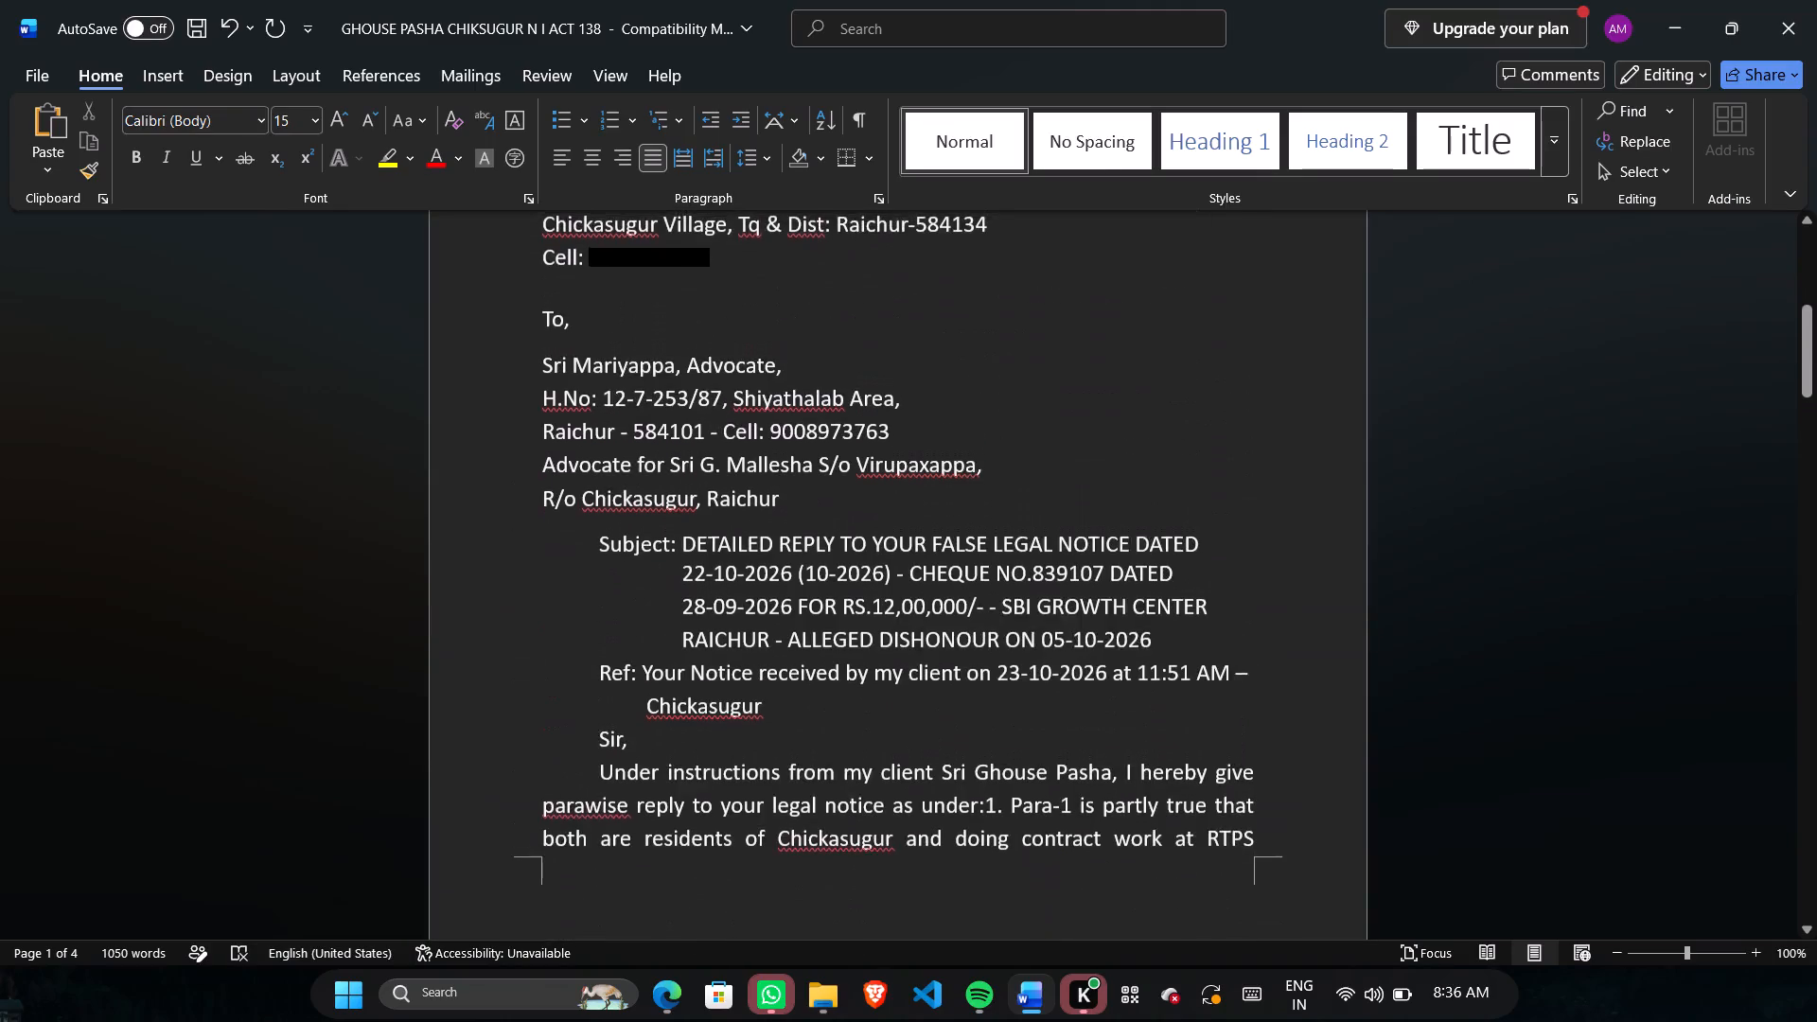
{"action": "scroll", "coordinate": [739, 402], "scroll_direction": "up", "scroll_amount": 3}
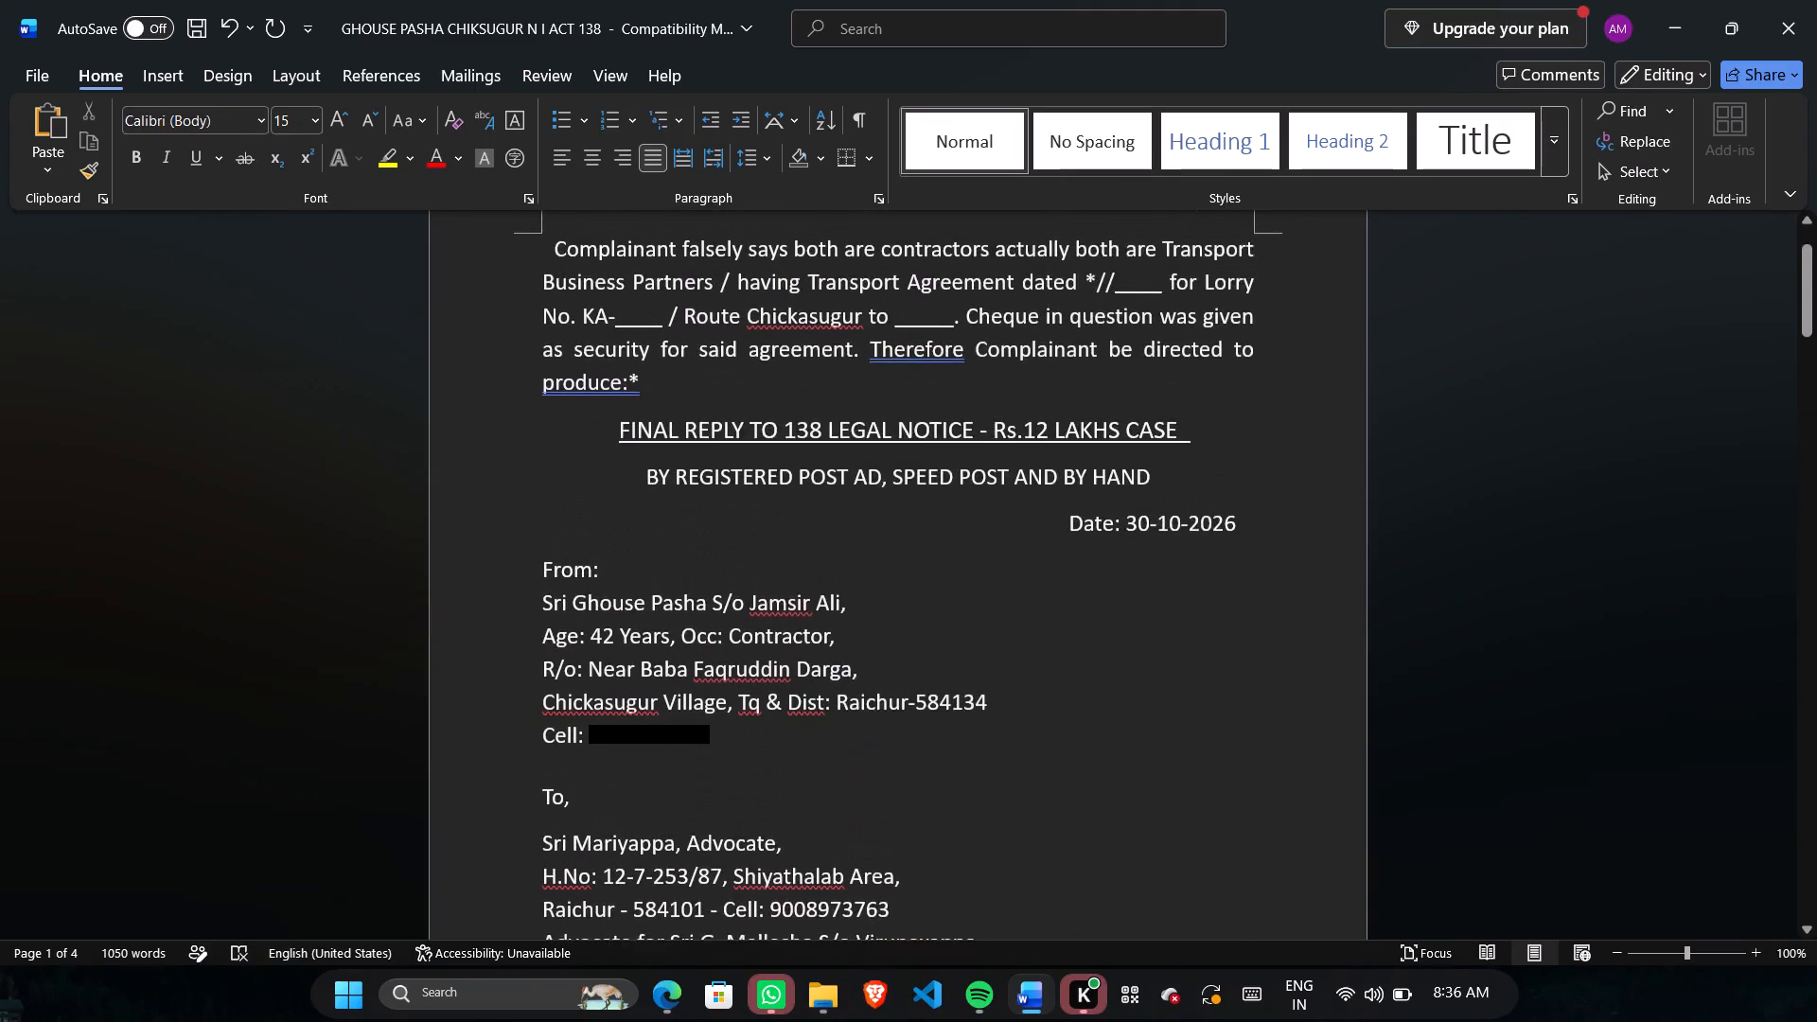
{"action": "scroll", "coordinate": [739, 402], "scroll_direction": "up", "scroll_amount": 1}
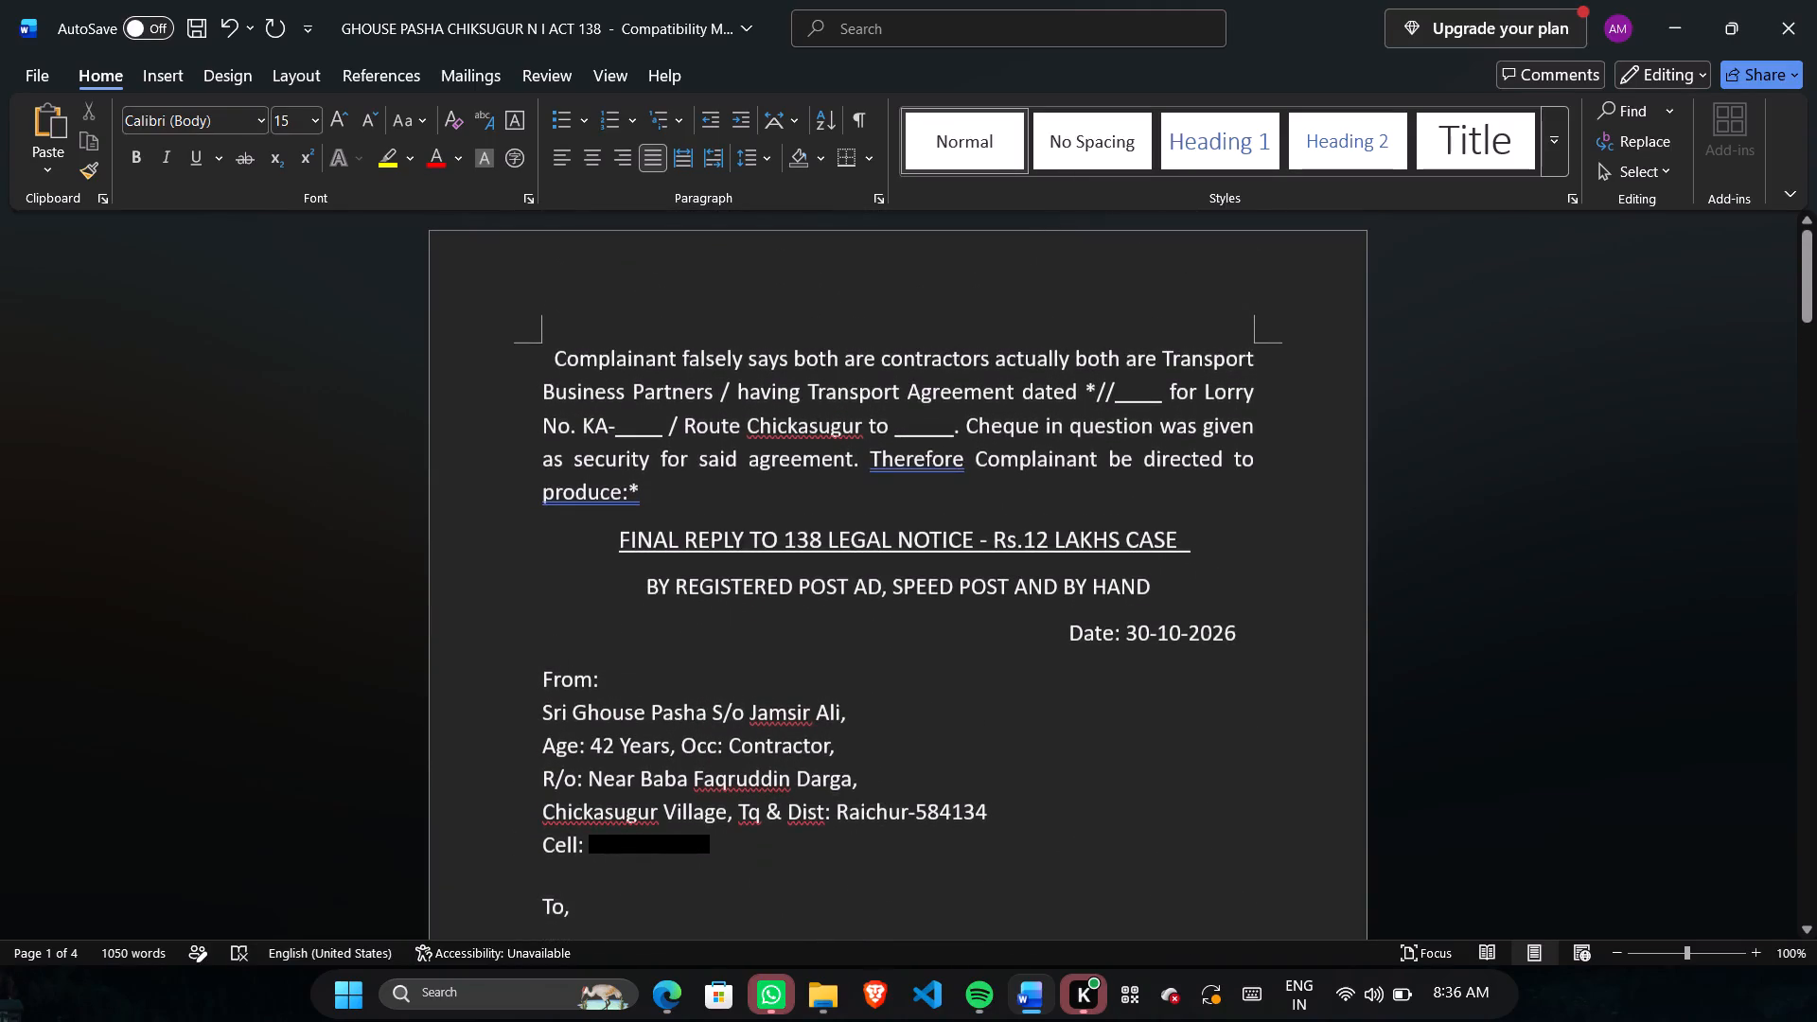
{"action": "left_click", "coordinate": [545, 349]}
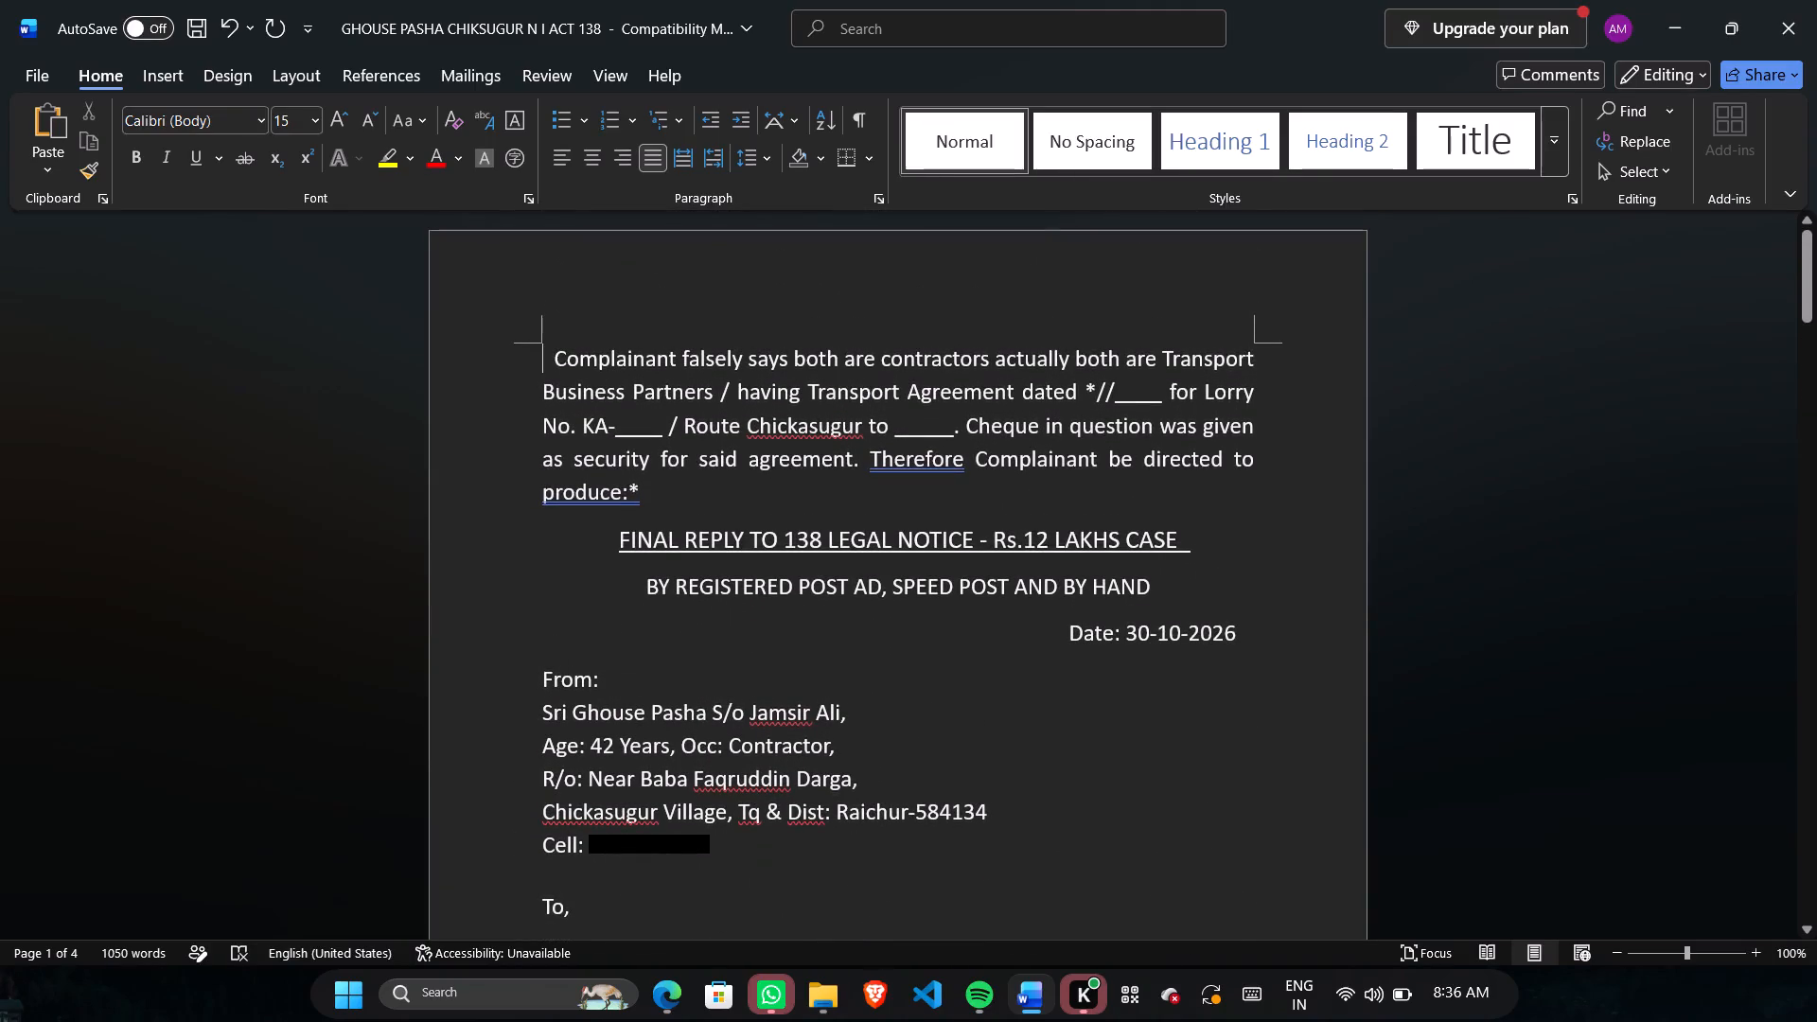
{"action": "key", "text": "shift+Right"}
{"action": "key", "text": "shift+Right"}
{"action": "key", "text": "shift+Right"}
{"action": "key", "text": "shift+Right"}
{"action": "key", "text": "shift+Right"}
{"action": "key", "text": "shift+Right"}
{"action": "key", "text": "shift+Right"}
{"action": "key", "text": "shift+Right"}
{"action": "key", "text": "shift+Right"}
{"action": "key", "text": "shift+Right"}
{"action": "key", "text": "shift+Right"}
{"action": "key", "text": "shift+Right"}
{"action": "key", "text": "shift+Right"}
{"action": "key", "text": "shift+Right"}
{"action": "key", "text": "shift+Right"}
{"action": "key", "text": "shift+Right"}
{"action": "key", "text": "shift+Right"}
{"action": "key", "text": "shift+Right"}
{"action": "key", "text": "shift+Right"}
{"action": "key", "text": "shift+Right"}
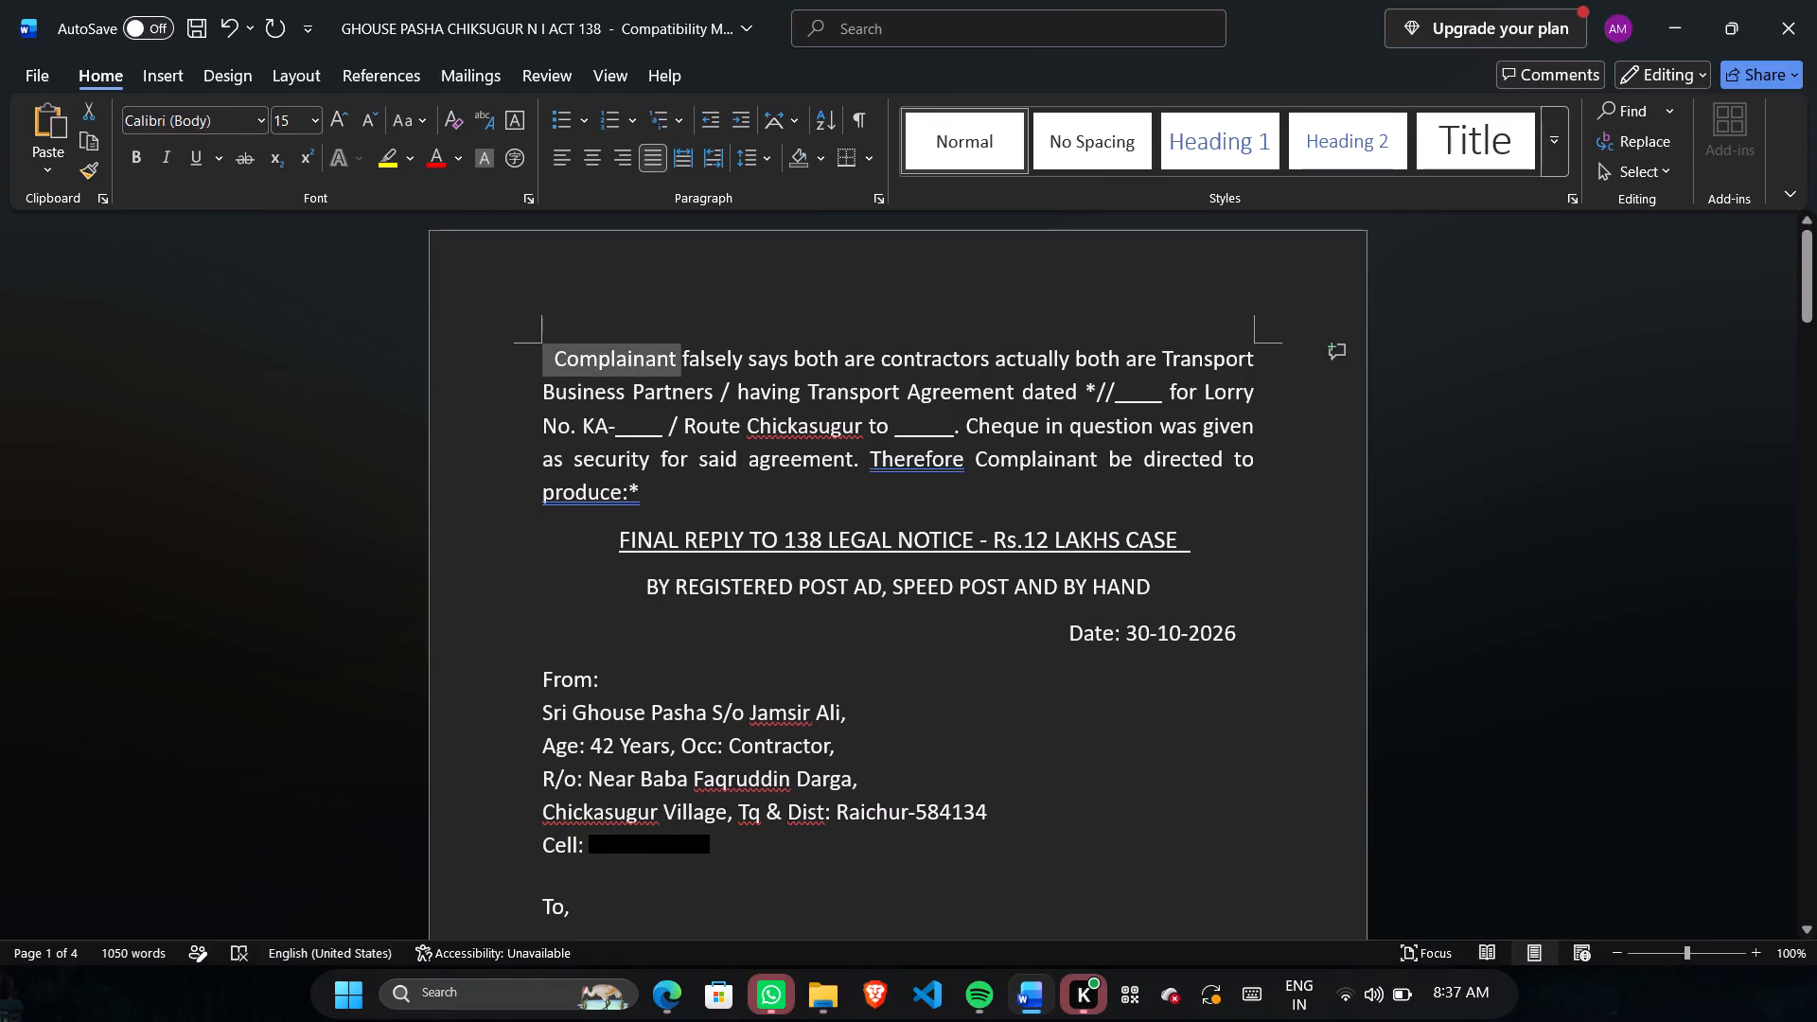
{"action": "key", "text": "shift+Down"}
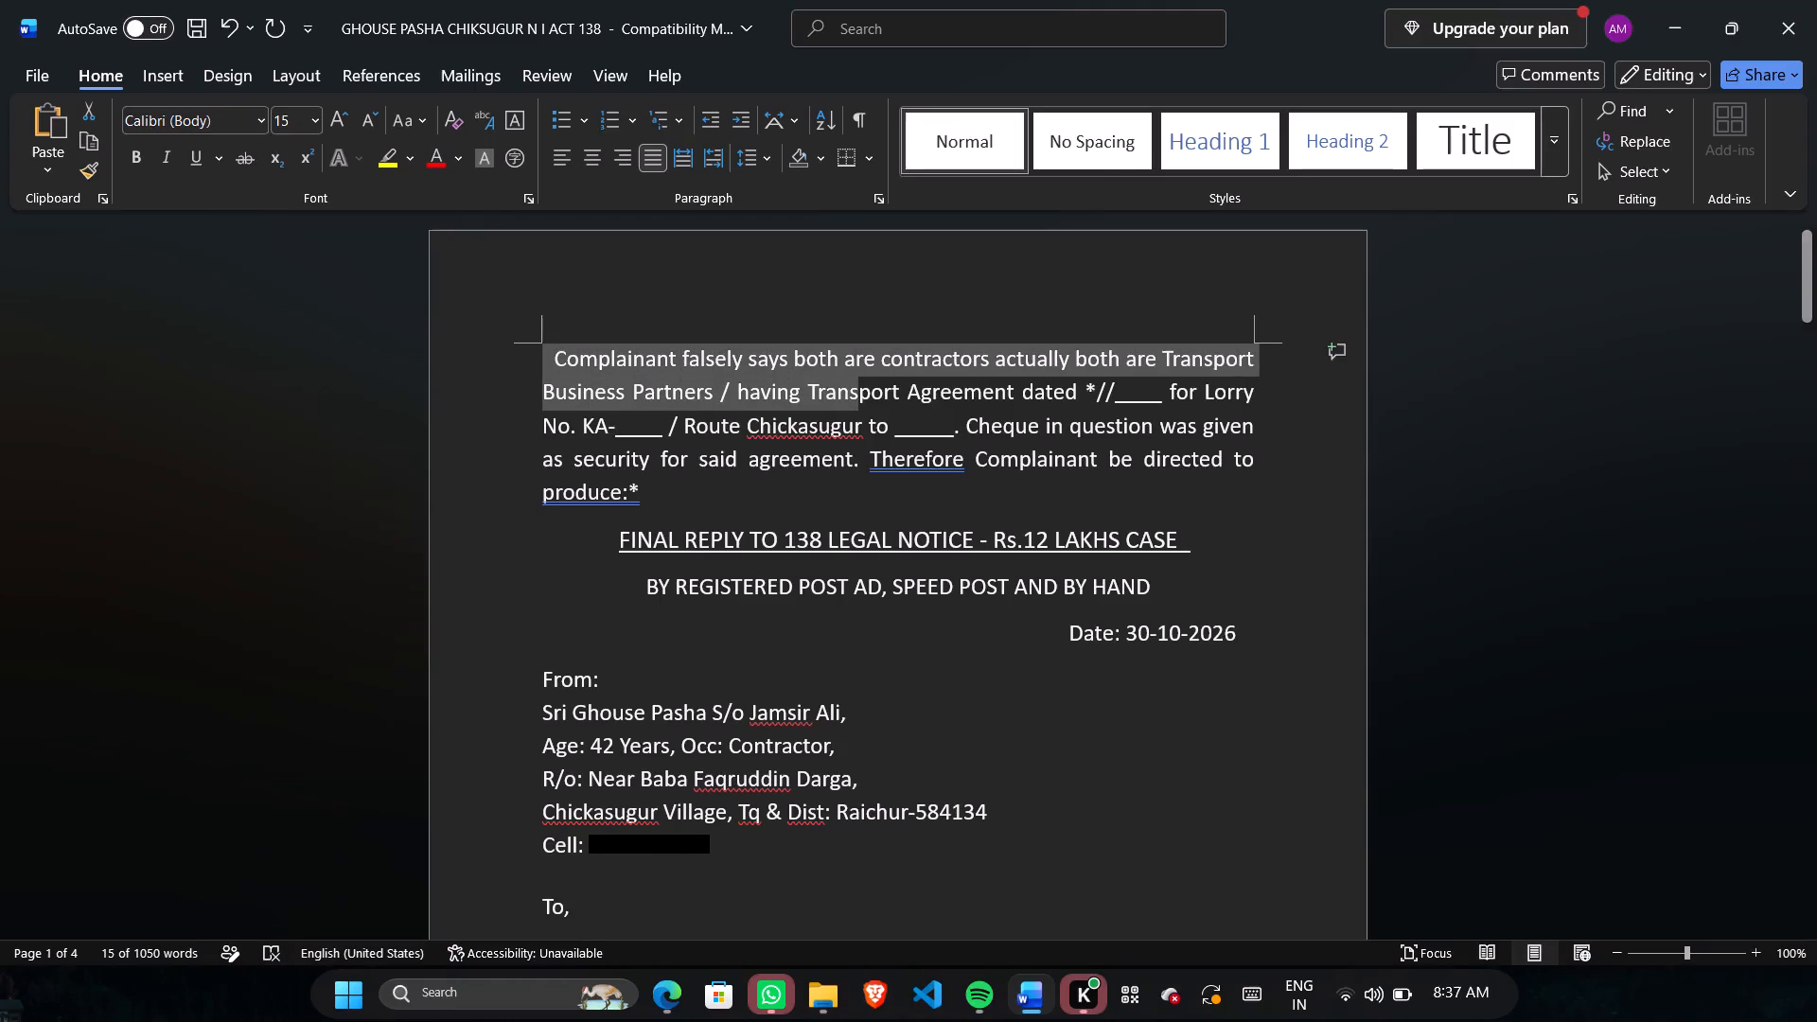
{"action": "key", "text": "shift+Right"}
{"action": "key", "text": "shift+Right"}
{"action": "key", "text": "shift+Right"}
{"action": "key", "text": "shift+Right"}
{"action": "key", "text": "shift+Right"}
{"action": "key", "text": "shift+Right"}
{"action": "key", "text": "shift+Right"}
{"action": "key", "text": "shift+Right"}
{"action": "key", "text": "shift+Right"}
{"action": "key", "text": "shift+Right"}
{"action": "key", "text": "shift+Right"}
{"action": "key", "text": "shift+Right"}
{"action": "key", "text": "shift+Right"}
{"action": "key", "text": "shift+Right"}
{"action": "key", "text": "shift+Right"}
{"action": "key", "text": "shift+Right"}
{"action": "key", "text": "shift+Right"}
{"action": "key", "text": "shift+Right"}
{"action": "key", "text": "shift+Right"}
{"action": "key", "text": "shift+Right"}
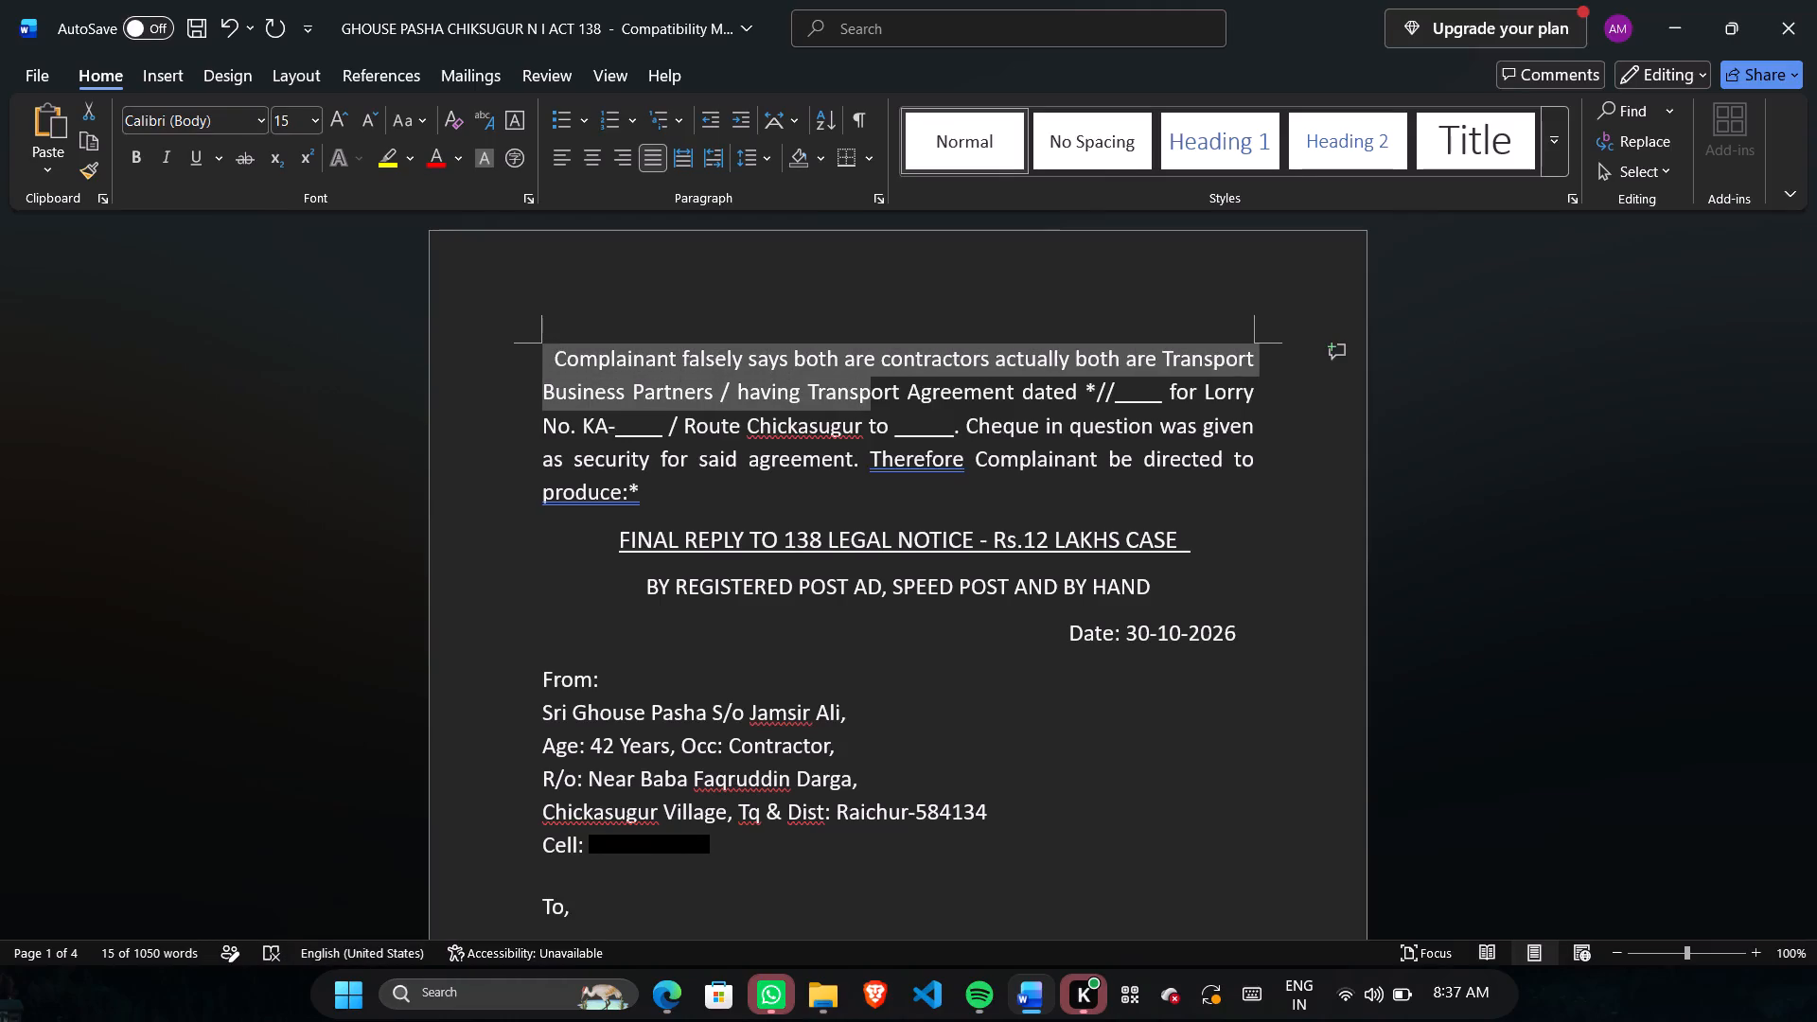
{"action": "key", "text": "shift+Right"}
{"action": "key", "text": "shift+Right"}
{"action": "key", "text": "shift+Right"}
{"action": "key", "text": "shift+Right"}
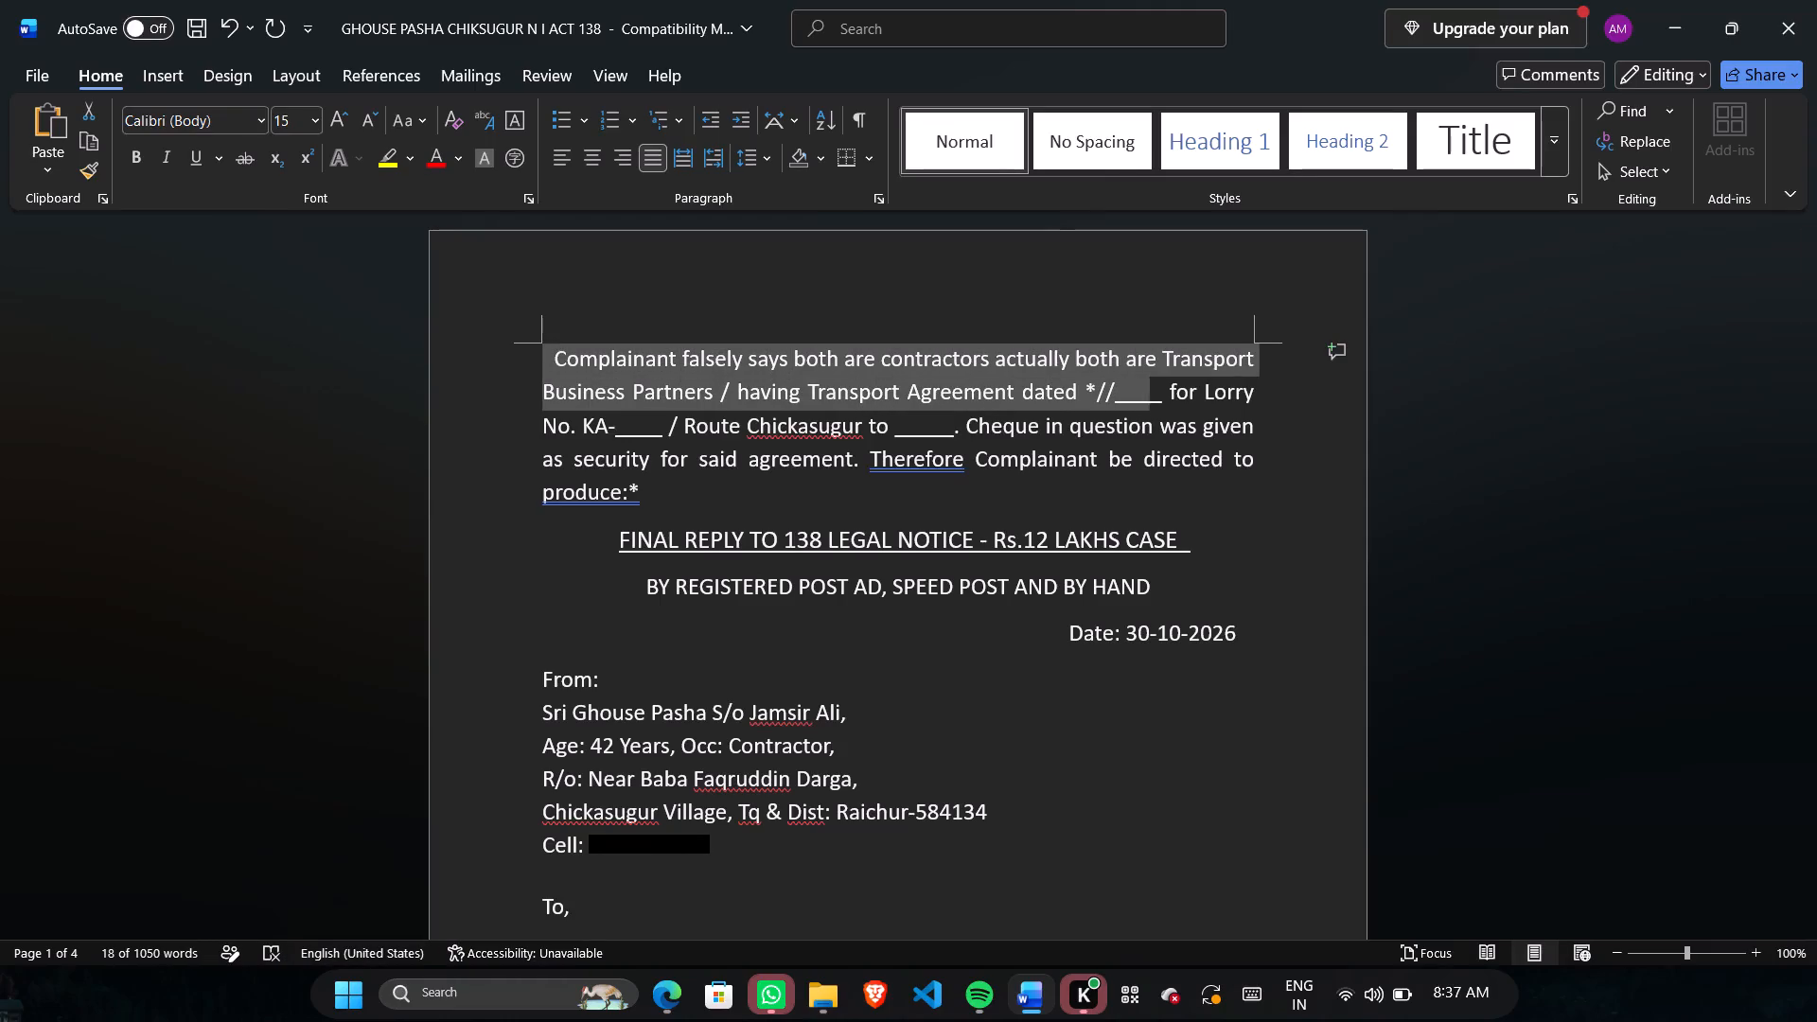
{"action": "key", "text": "shift+Right"}
{"action": "key", "text": "shift+Right"}
{"action": "key", "text": "ctrl+x"}
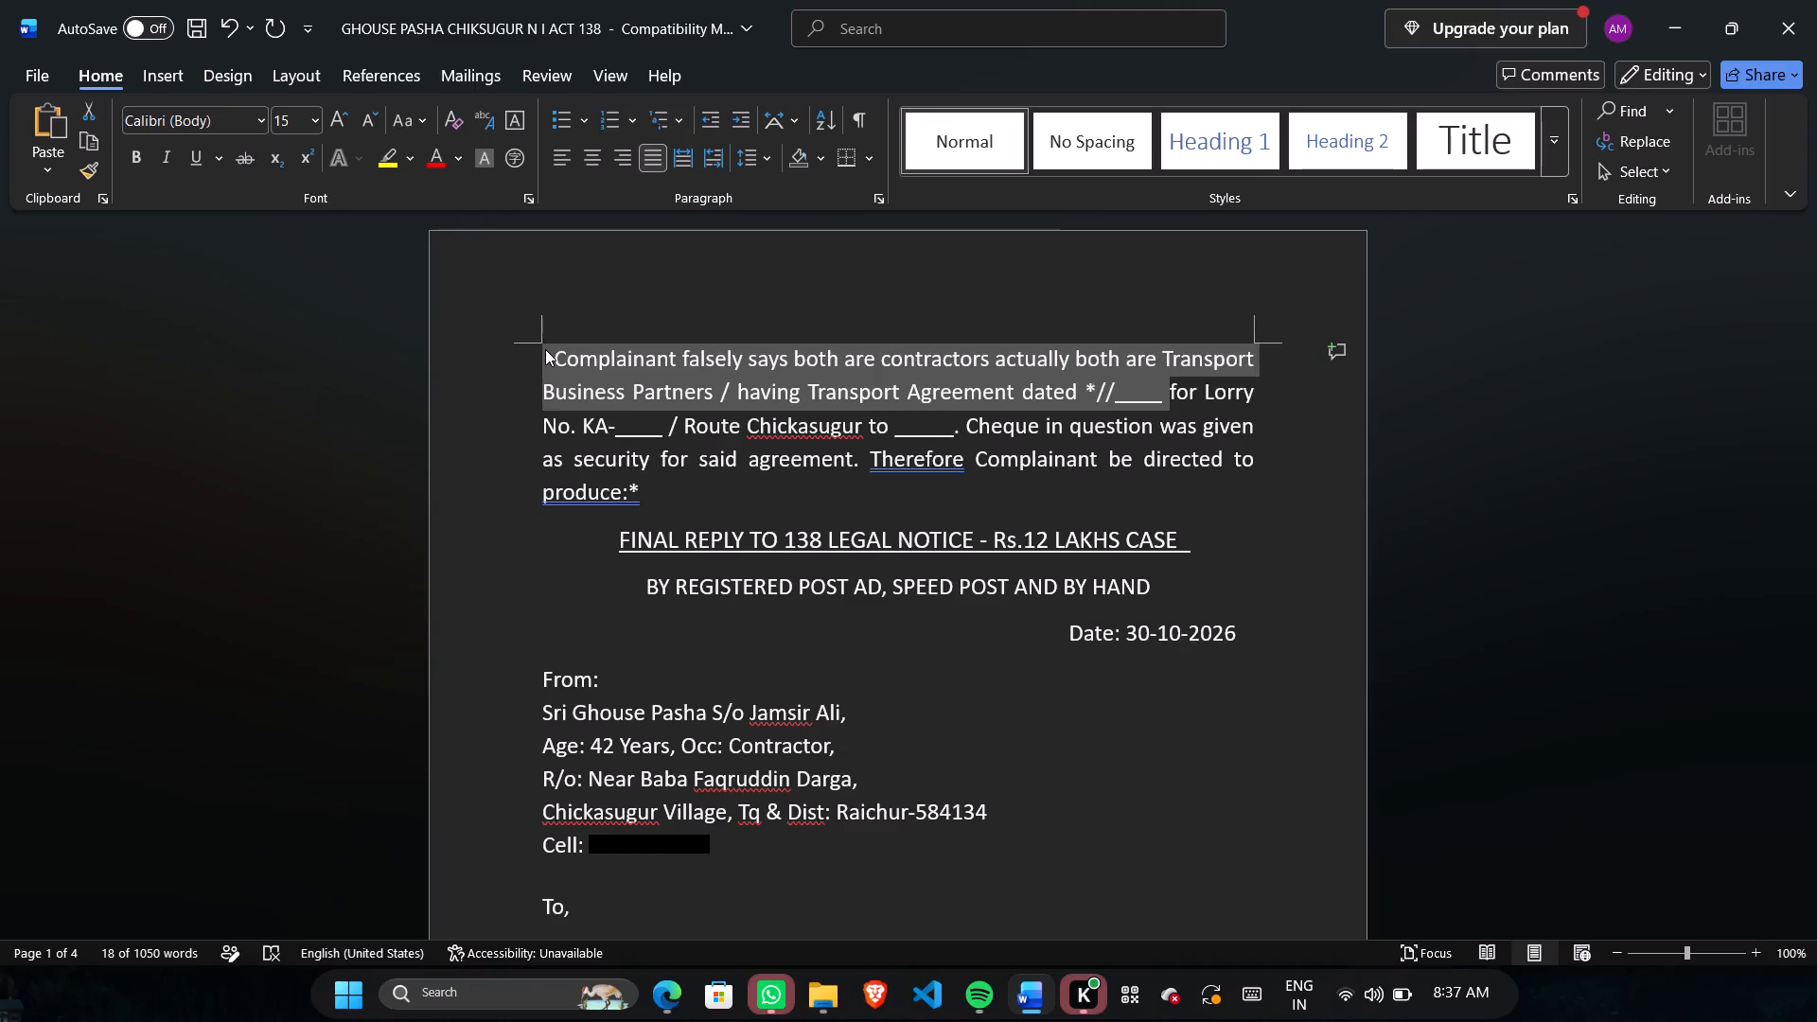
{"action": "key", "text": "shift+Down"}
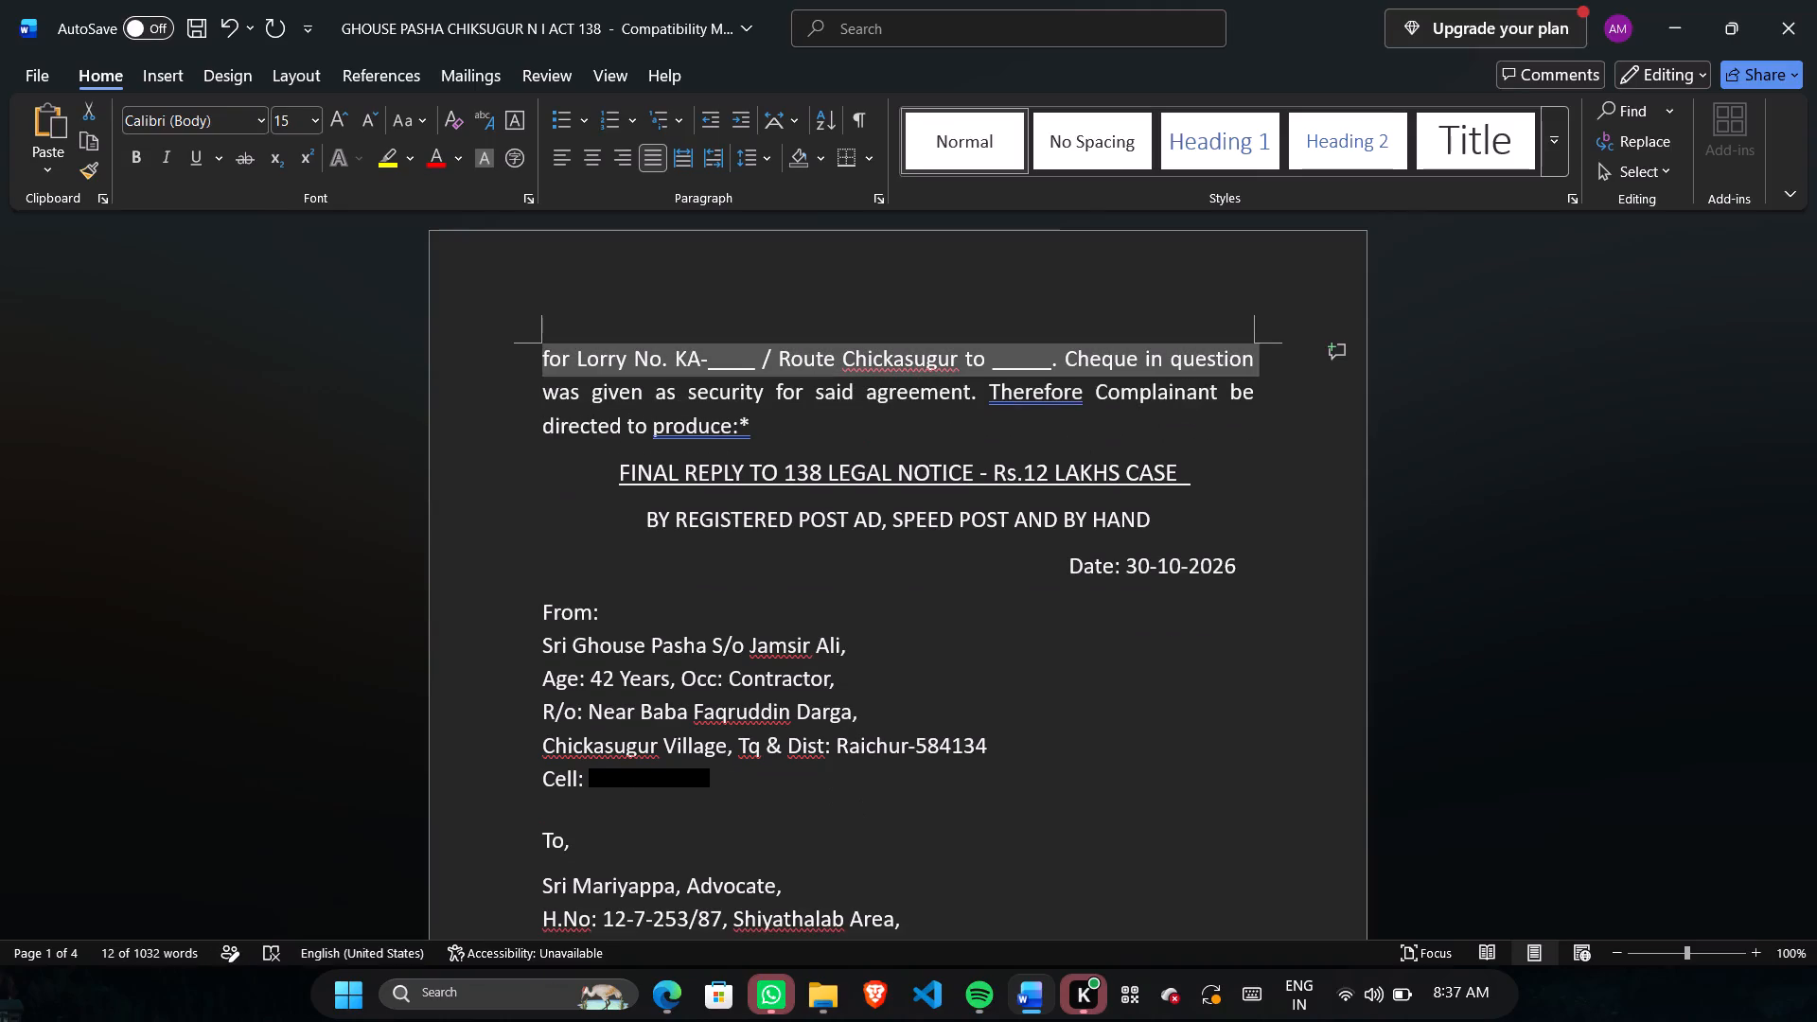
{"action": "key", "text": "shift+Down"}
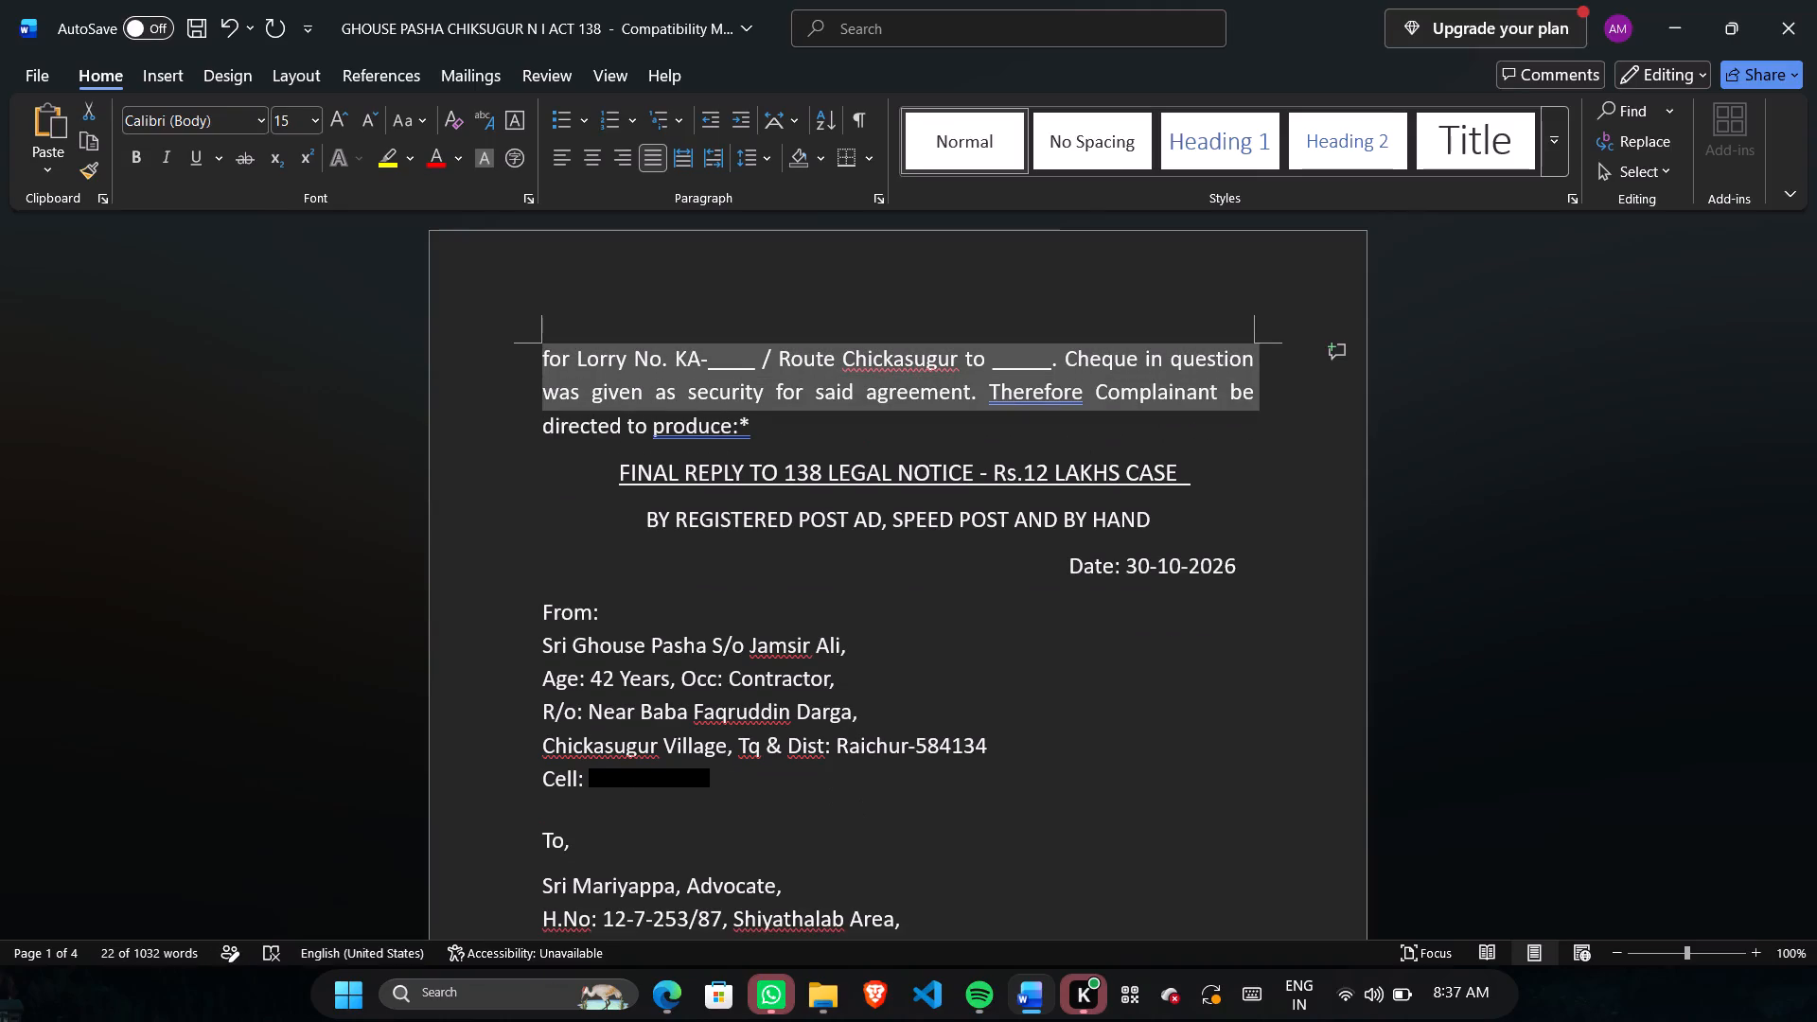
{"action": "key", "text": "shift+Down"}
{"action": "key", "text": "shift+Down"}
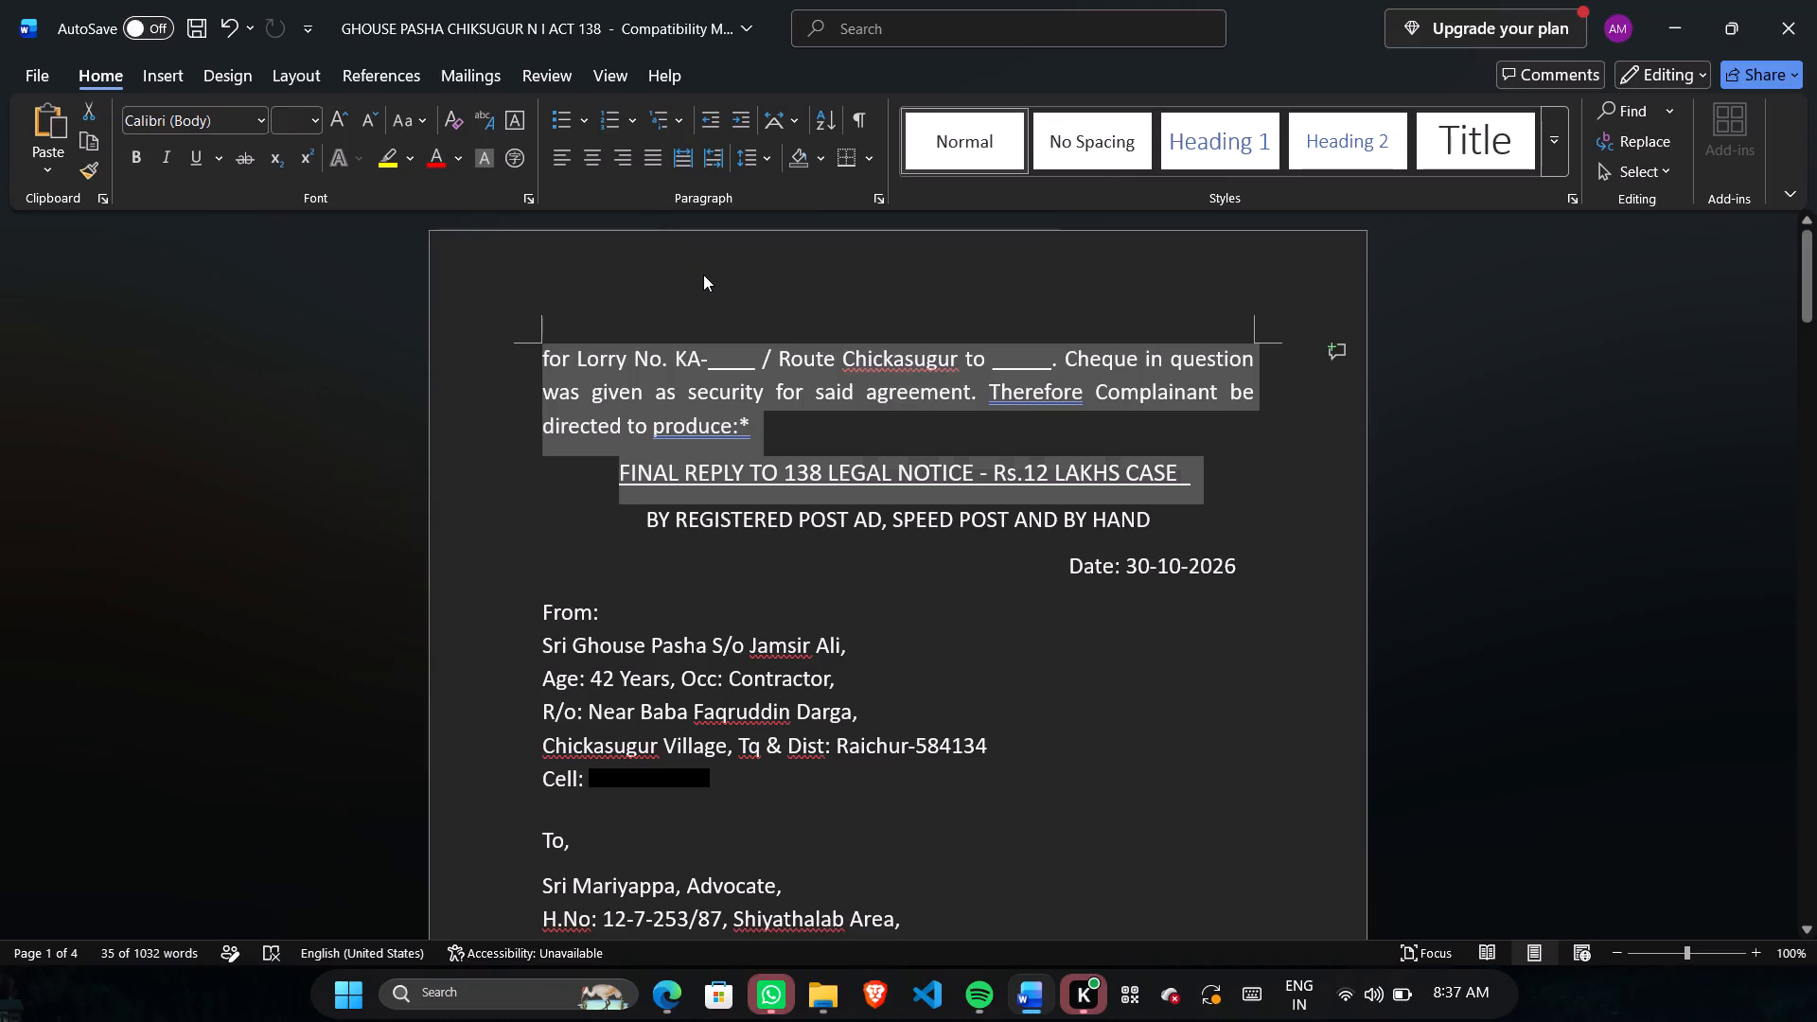
{"action": "key", "text": "shift+Up"}
{"action": "key", "text": "Delete"}
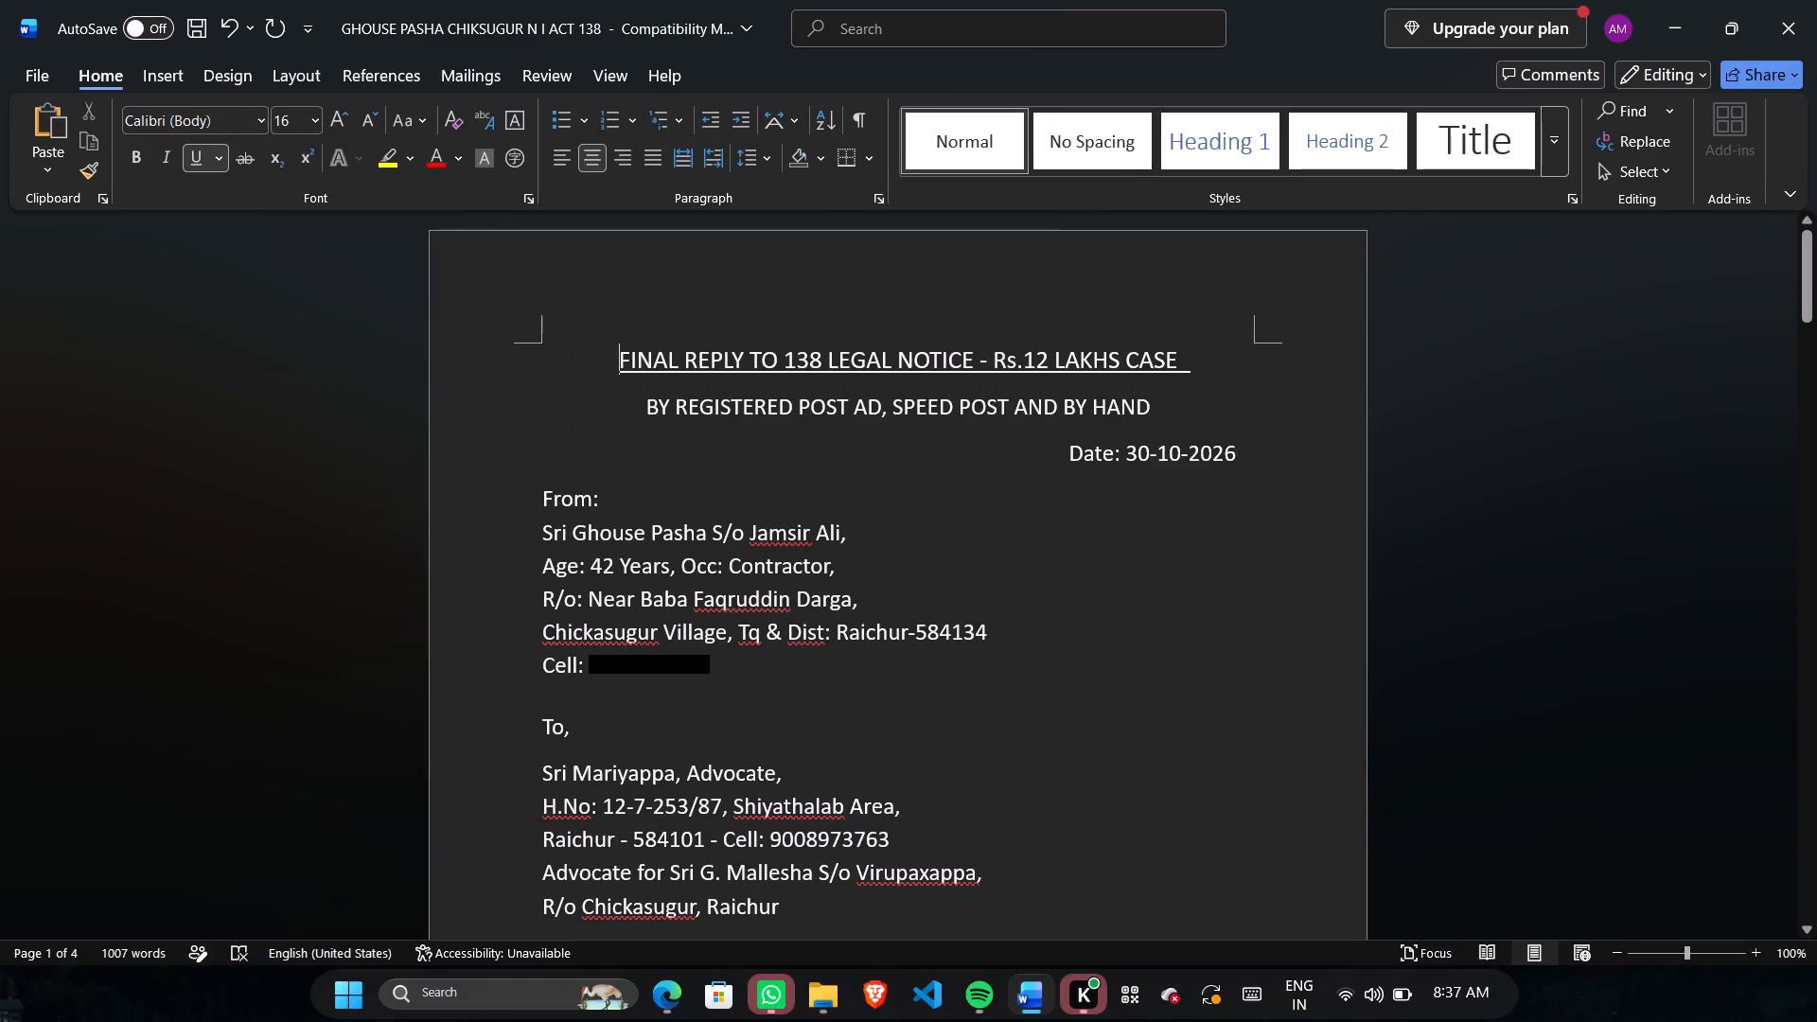
Delete "- Rs.12 LAKHS CASE" from the end of the title so it reads "FINAL REPLY TO 138 LEGAL NOTICE".
{"action": "left_click", "coordinate": [1201, 353]}
{"action": "key", "text": "BackSpace"}
{"action": "key", "text": "BackSpace"}
{"action": "key", "text": "BackSpace"}
{"action": "key", "text": "BackSpace"}
{"action": "key", "text": "BackSpace"}
{"action": "key", "text": "BackSpace"}
{"action": "key", "text": "BackSpace"}
{"action": "key", "text": "BackSpace"}
{"action": "key", "text": "BackSpace"}
{"action": "key", "text": "BackSpace"}
{"action": "key", "text": "BackSpace"}
{"action": "key", "text": "BackSpace"}
{"action": "key", "text": "BackSpace"}
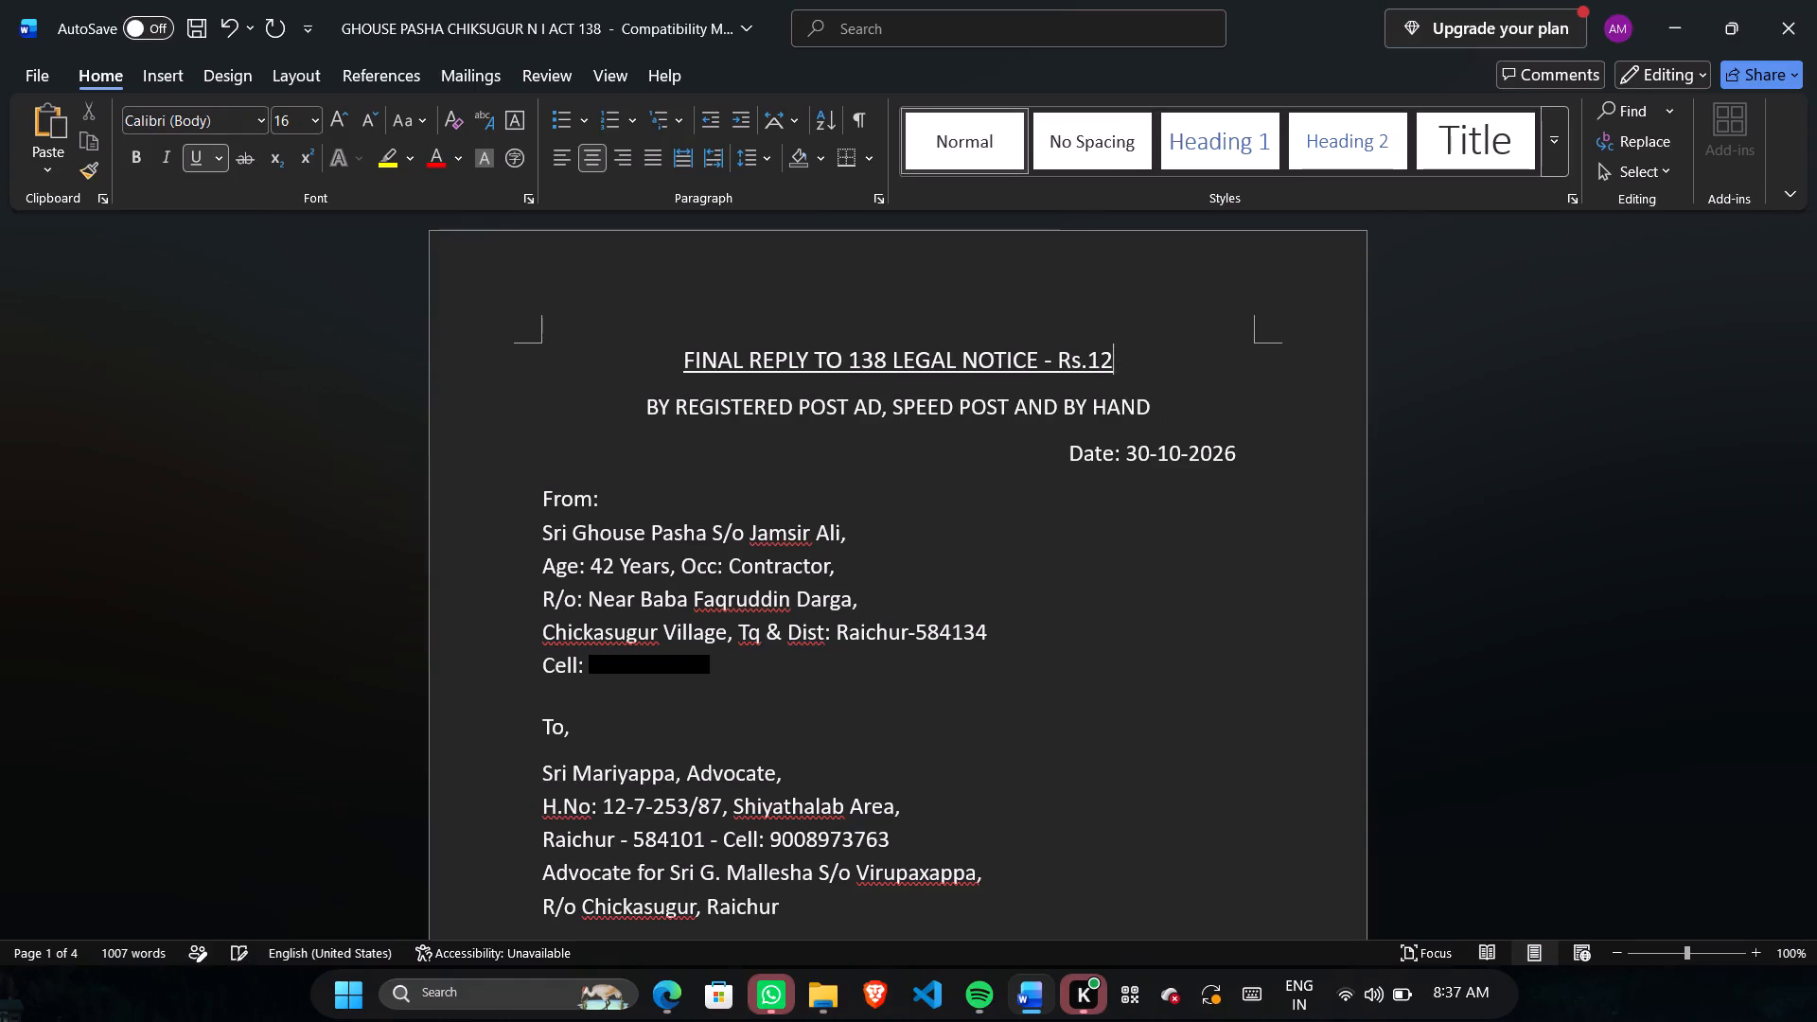
{"action": "key", "text": "BackSpace"}
{"action": "key", "text": "BackSpace"}
{"action": "key", "text": "BackSpace"}
{"action": "key", "text": "BackSpace"}
{"action": "key", "text": "BackSpace"}
{"action": "key", "text": "BackSpace"}
{"action": "key", "text": "BackSpace"}
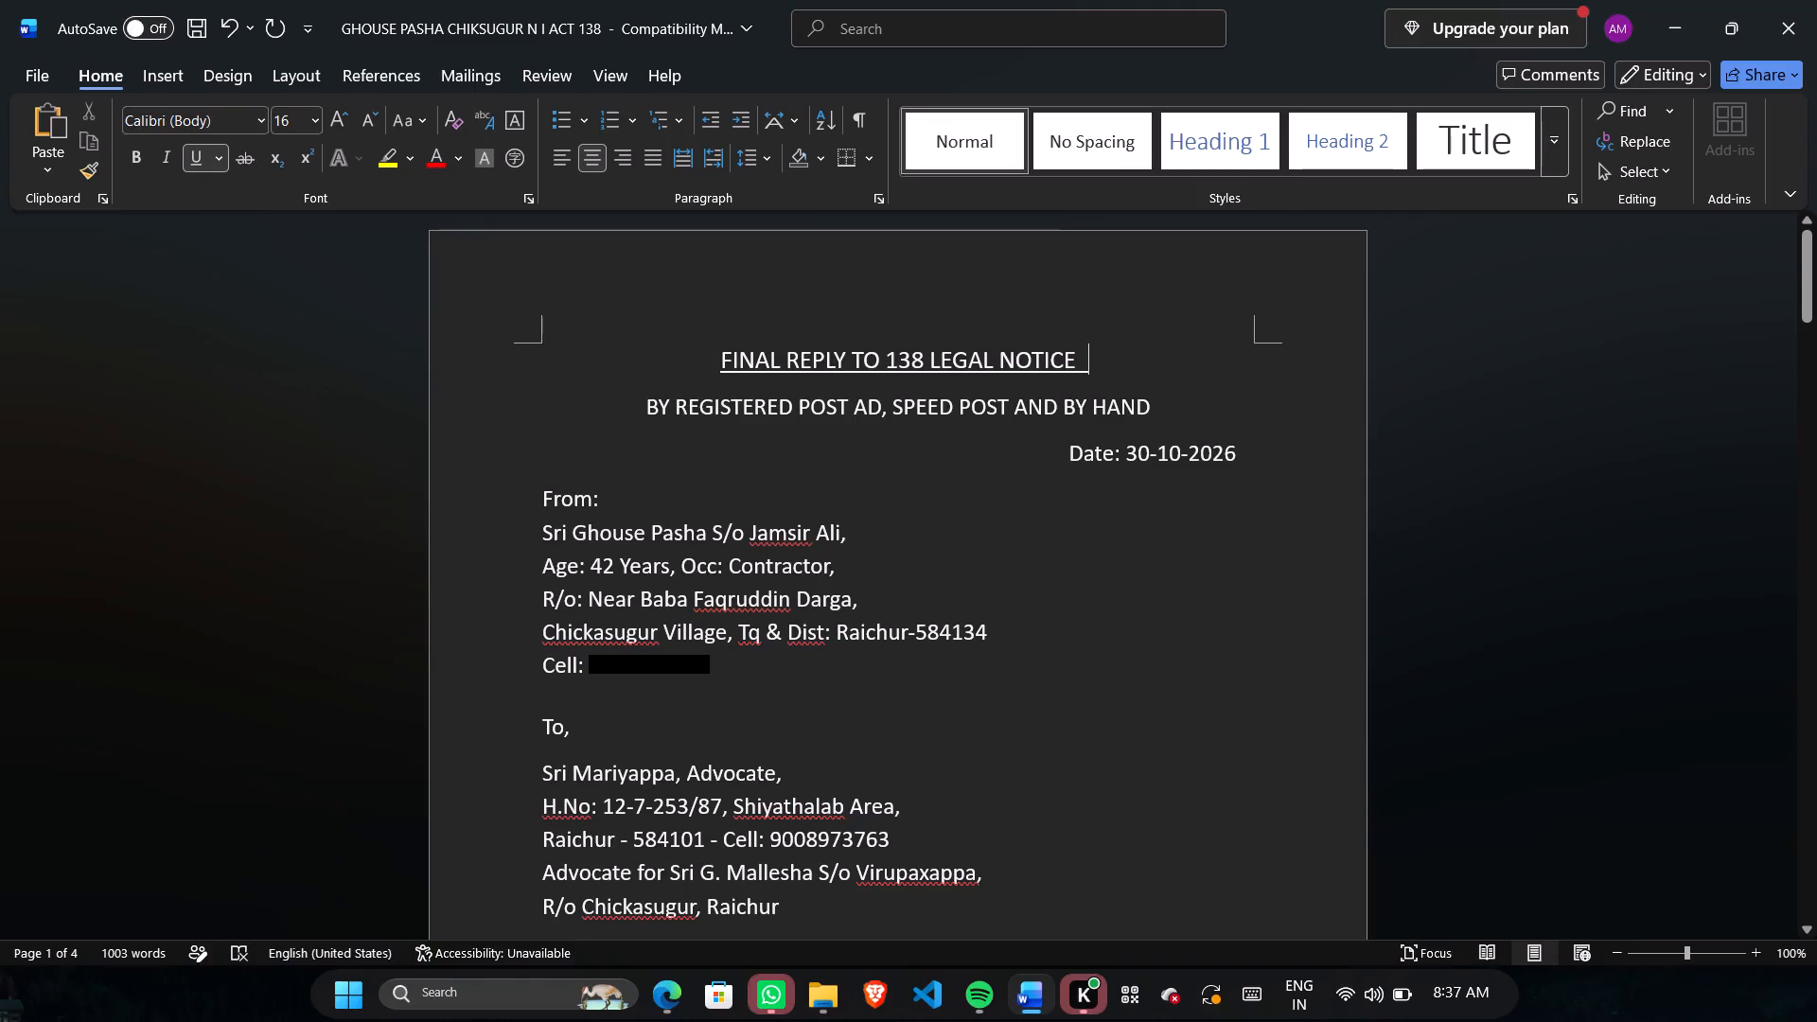
Shrink the blank line between the sender's Cell line and "To," to font size 1.
{"action": "scroll", "coordinate": [991, 626], "scroll_direction": "down", "scroll_amount": 3}
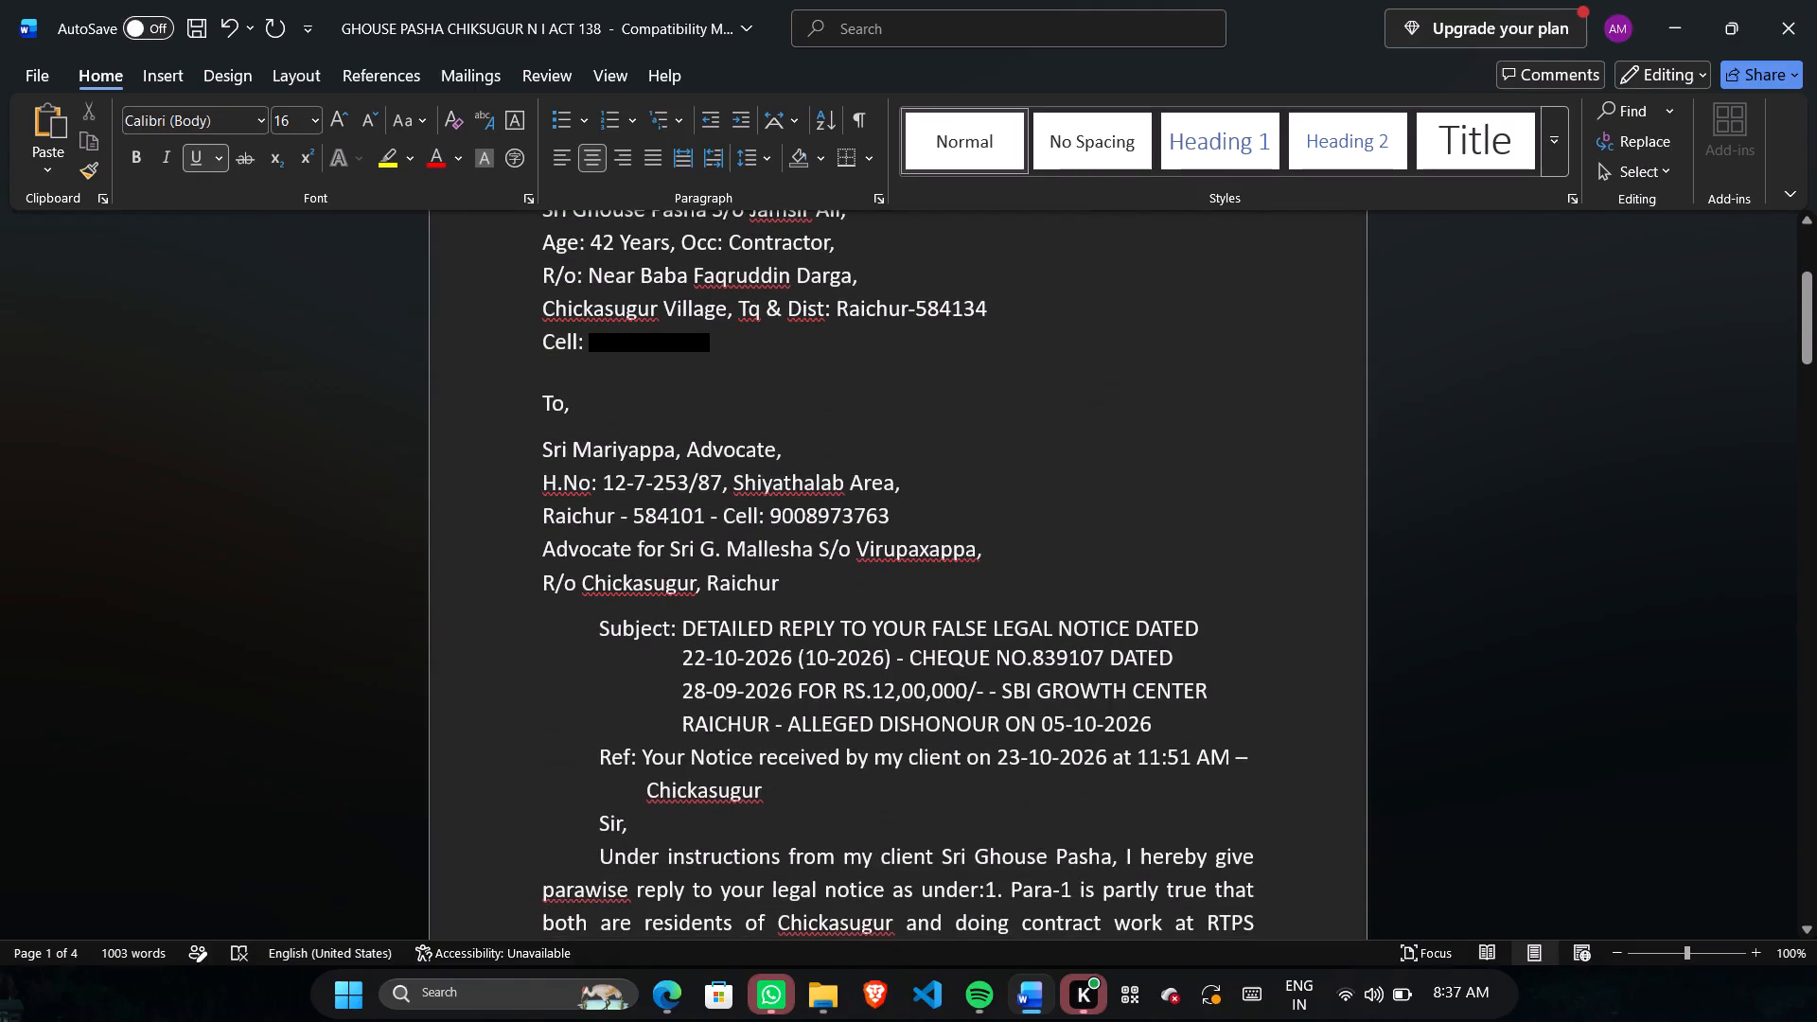
{"action": "left_click", "coordinate": [554, 367]}
{"action": "key", "text": "ctrl+shift+comma"}
{"action": "key", "text": "ctrl+shift+comma"}
{"action": "key", "text": "ctrl+shift+comma"}
{"action": "key", "text": "ctrl+shift+comma"}
{"action": "key", "text": "ctrl+shift+comma"}
{"action": "key", "text": "ctrl+shift+comma"}
{"action": "key", "text": "ctrl+shift+comma"}
{"action": "key", "text": "ctrl+shift+comma"}
{"action": "key", "text": "ctrl+shift+comma"}
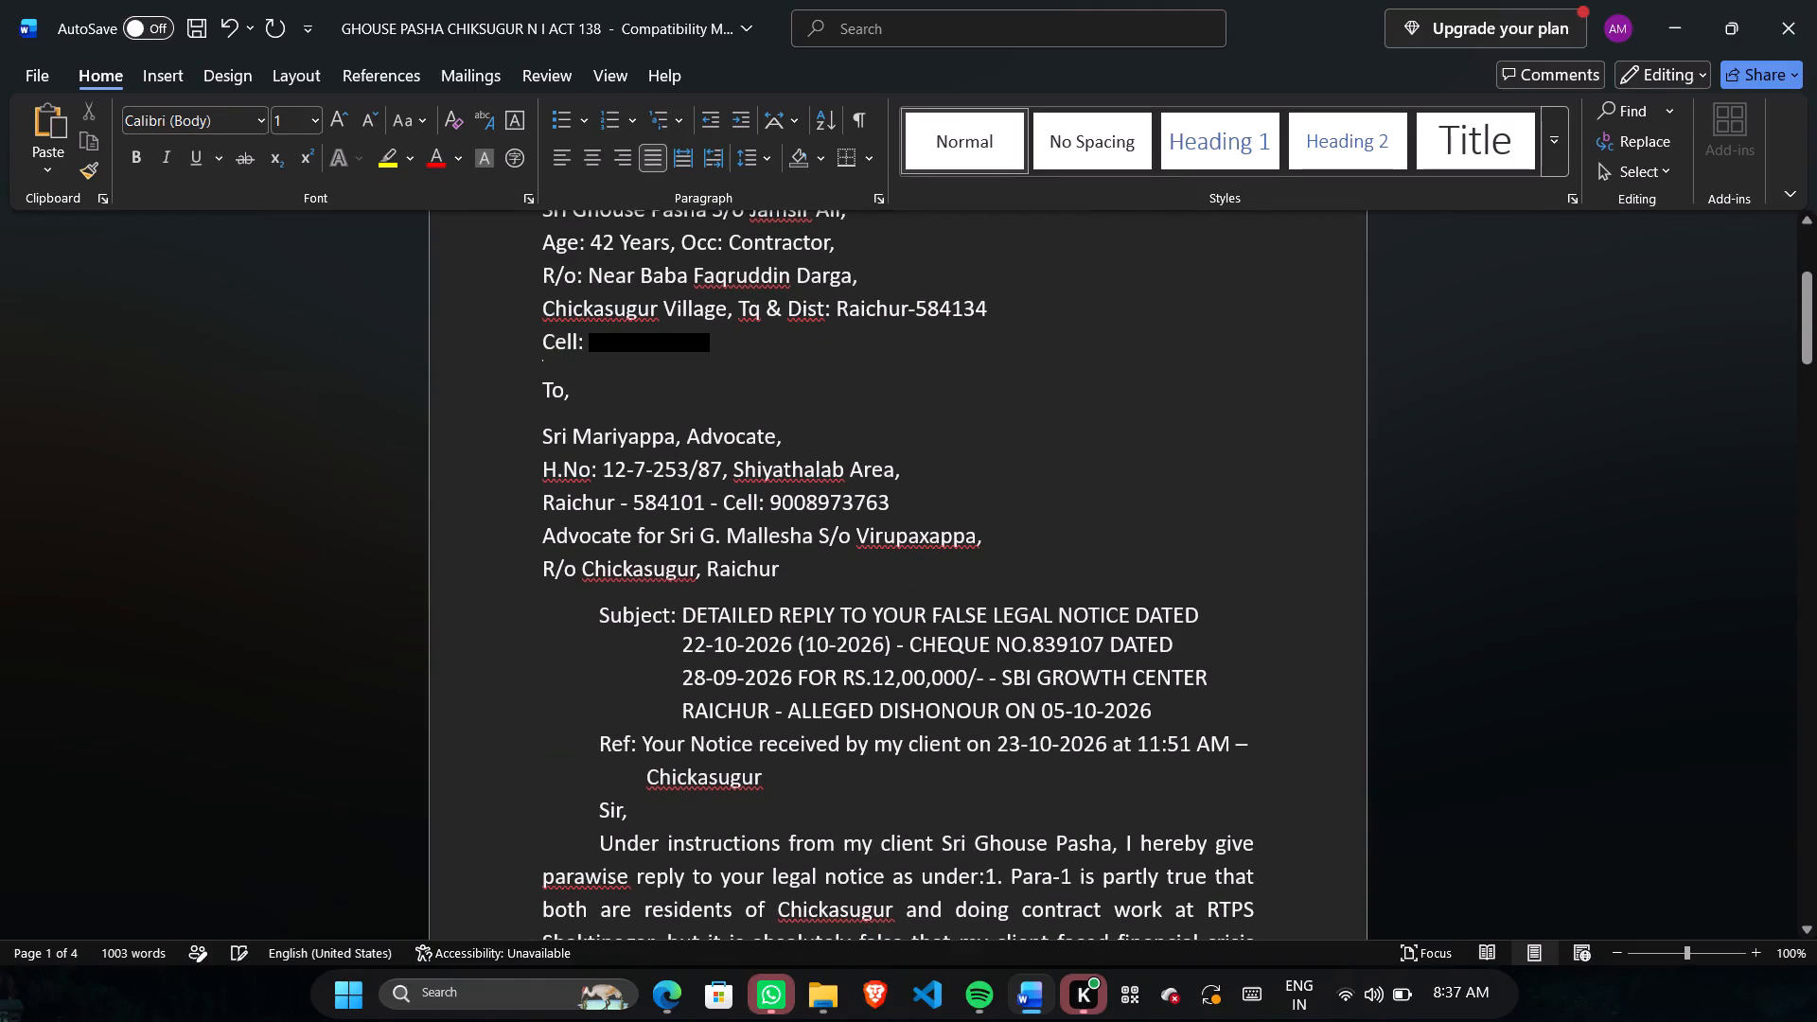
{"action": "key", "text": "ctrl+shift+comma"}
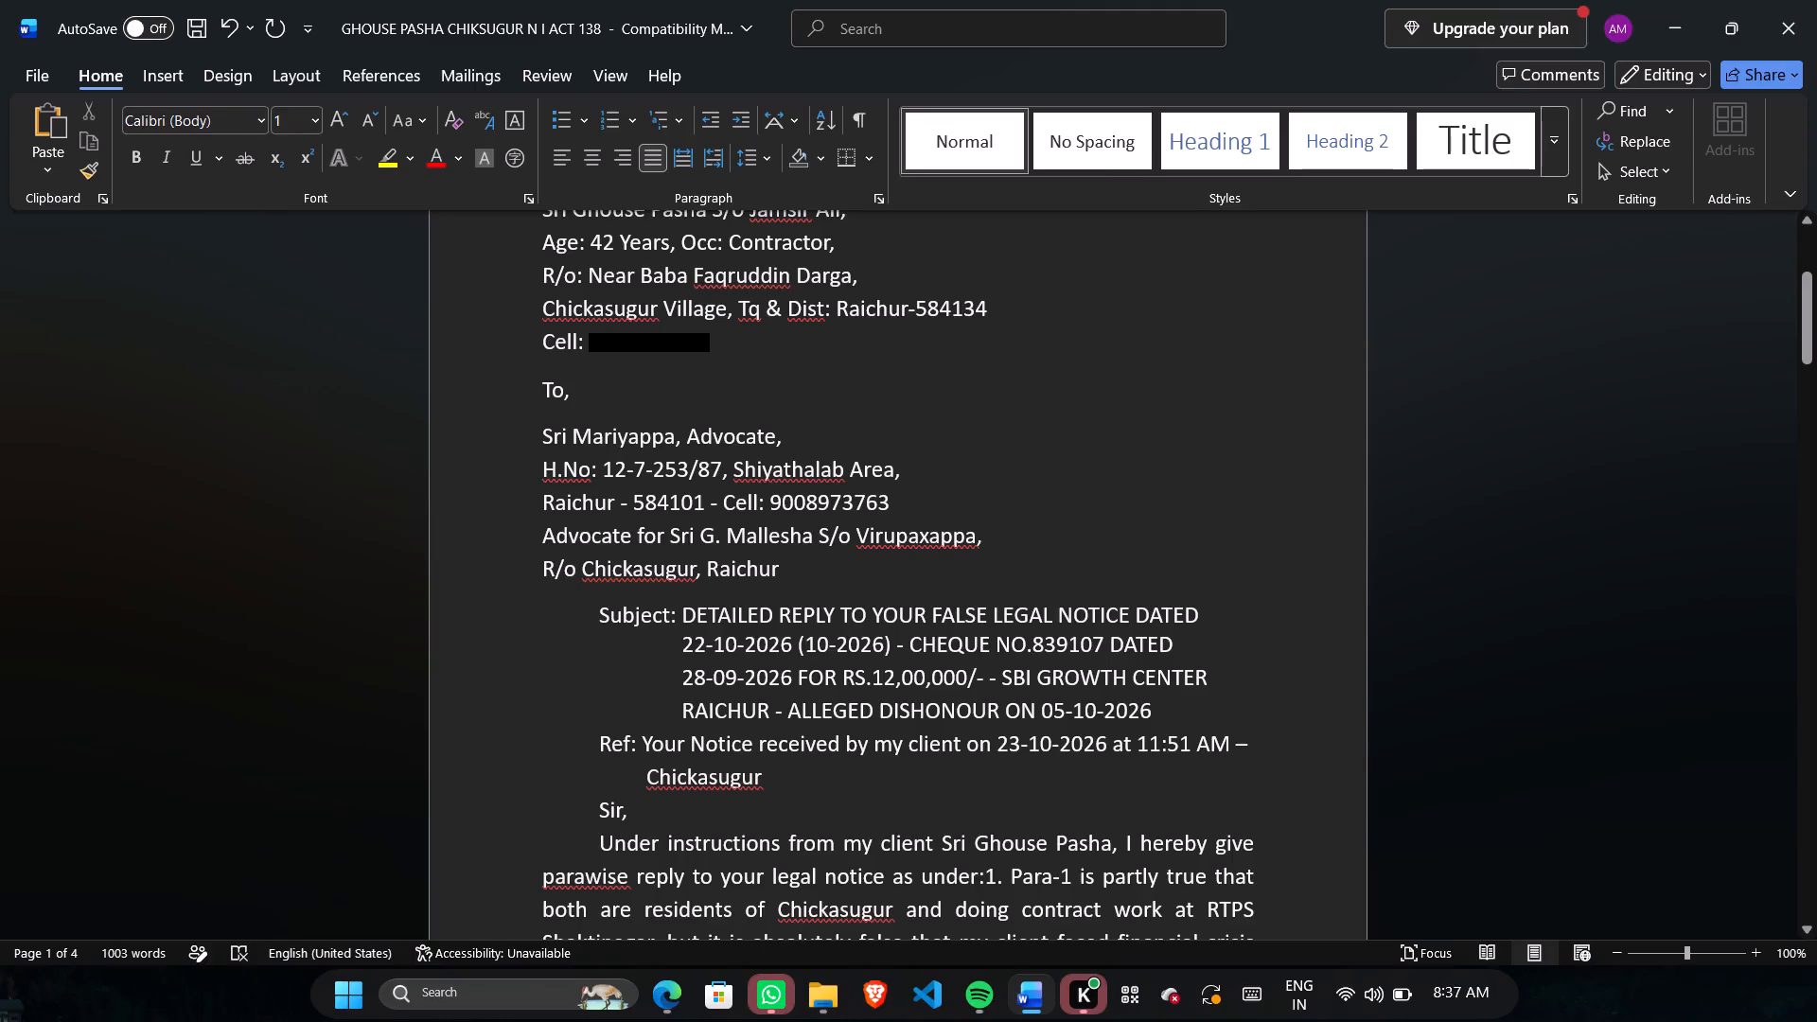
Remove the space after the "To," paragraph.
{"action": "left_click", "coordinate": [586, 392]}
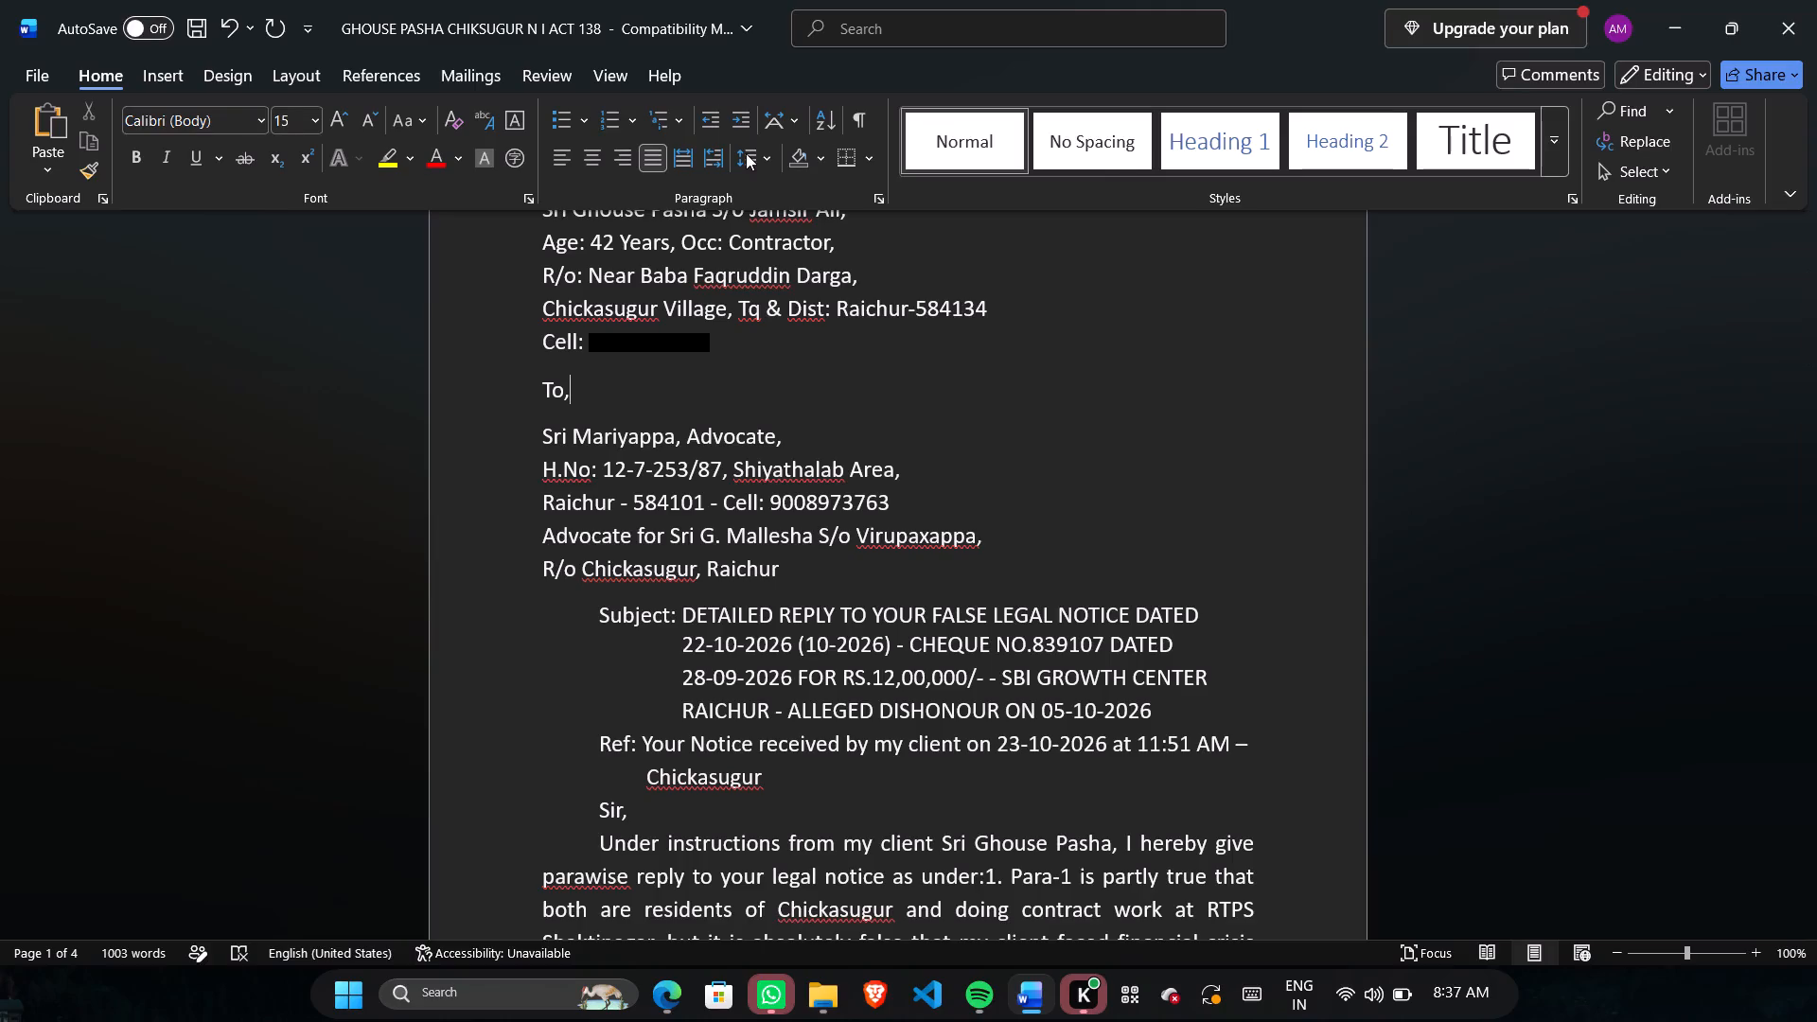
{"action": "left_click", "coordinate": [765, 152]}
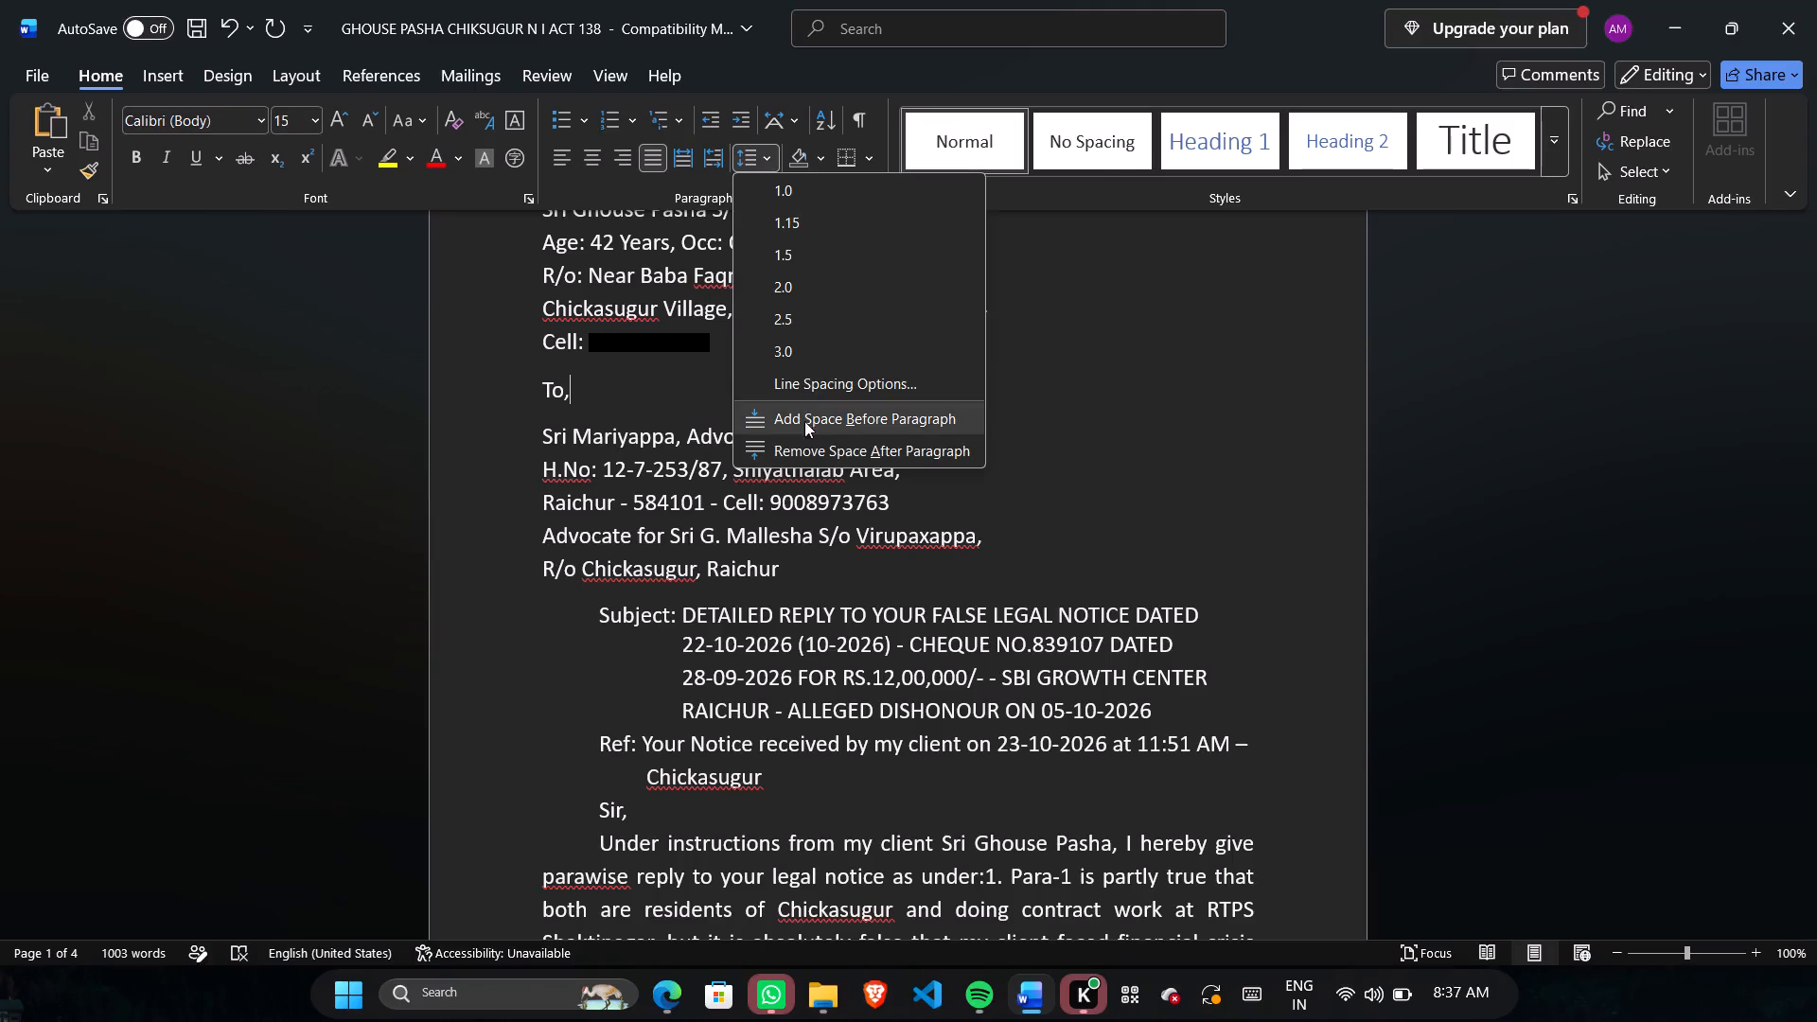
{"action": "left_click", "coordinate": [804, 449]}
Set the line spacing of the sender's name line below "From:" to 1.0.
{"action": "scroll", "coordinate": [804, 449], "scroll_direction": "up", "scroll_amount": 2}
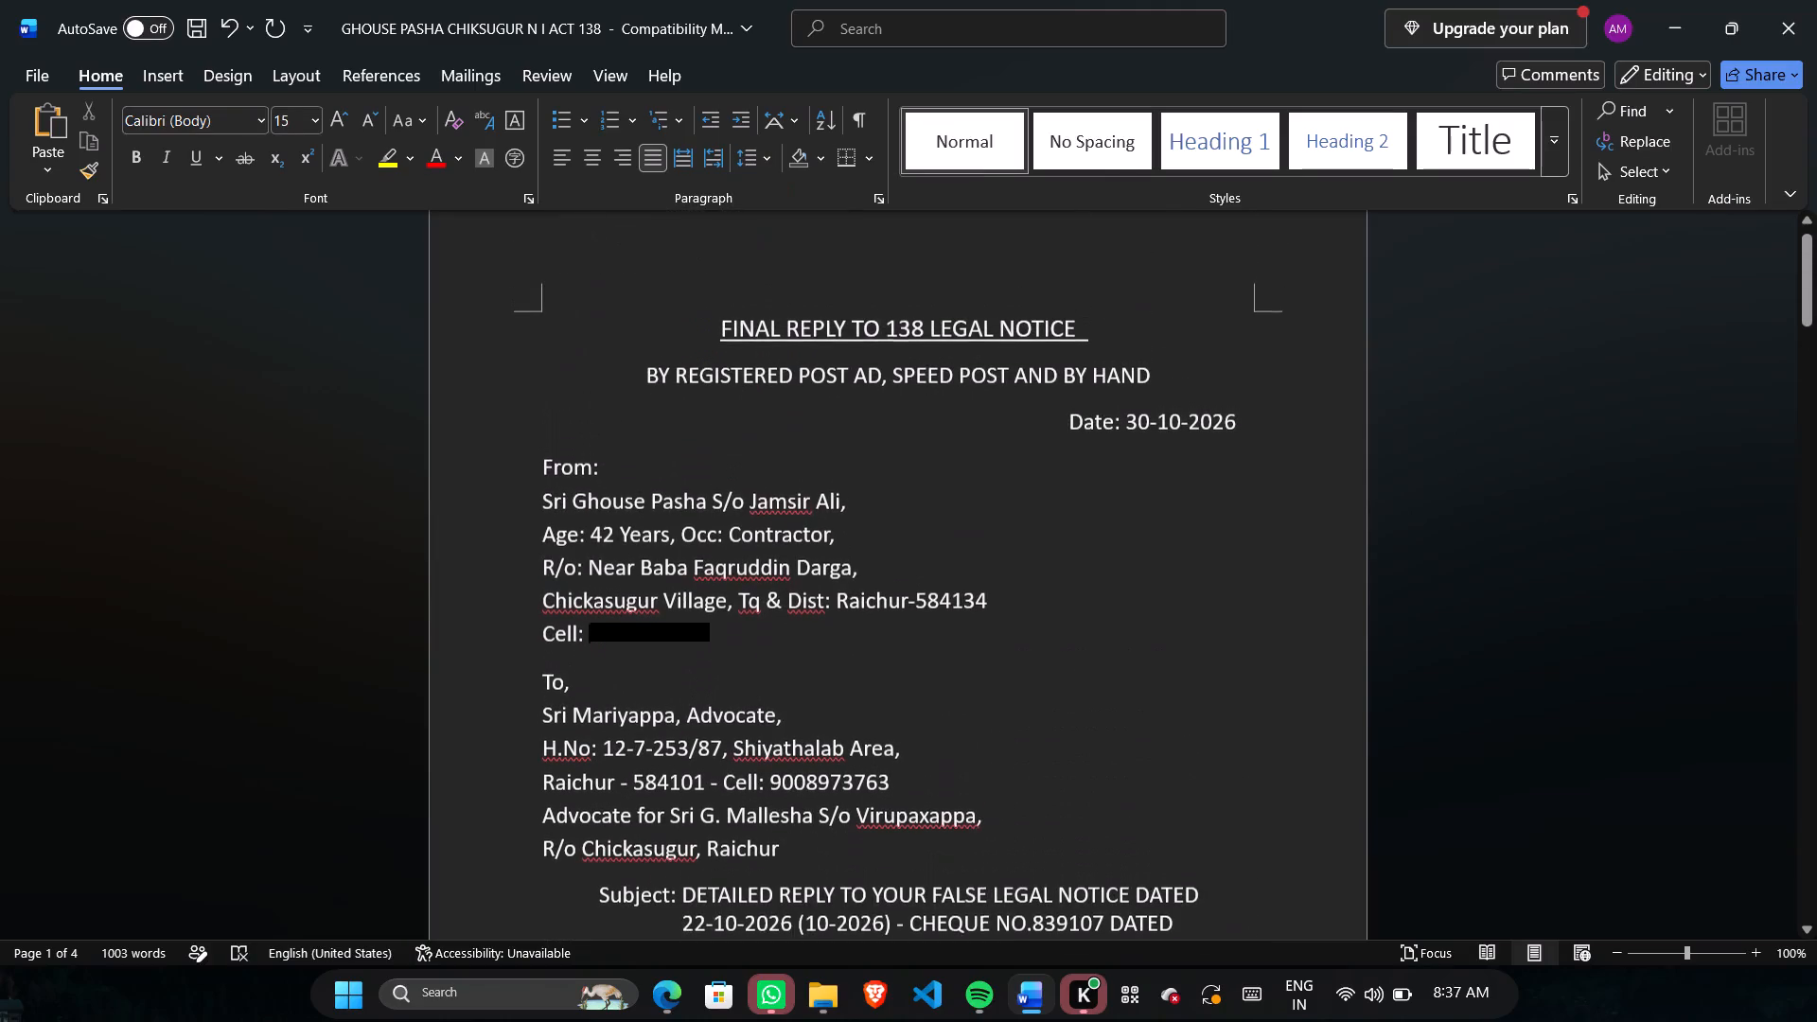
{"action": "left_click", "coordinate": [681, 505]}
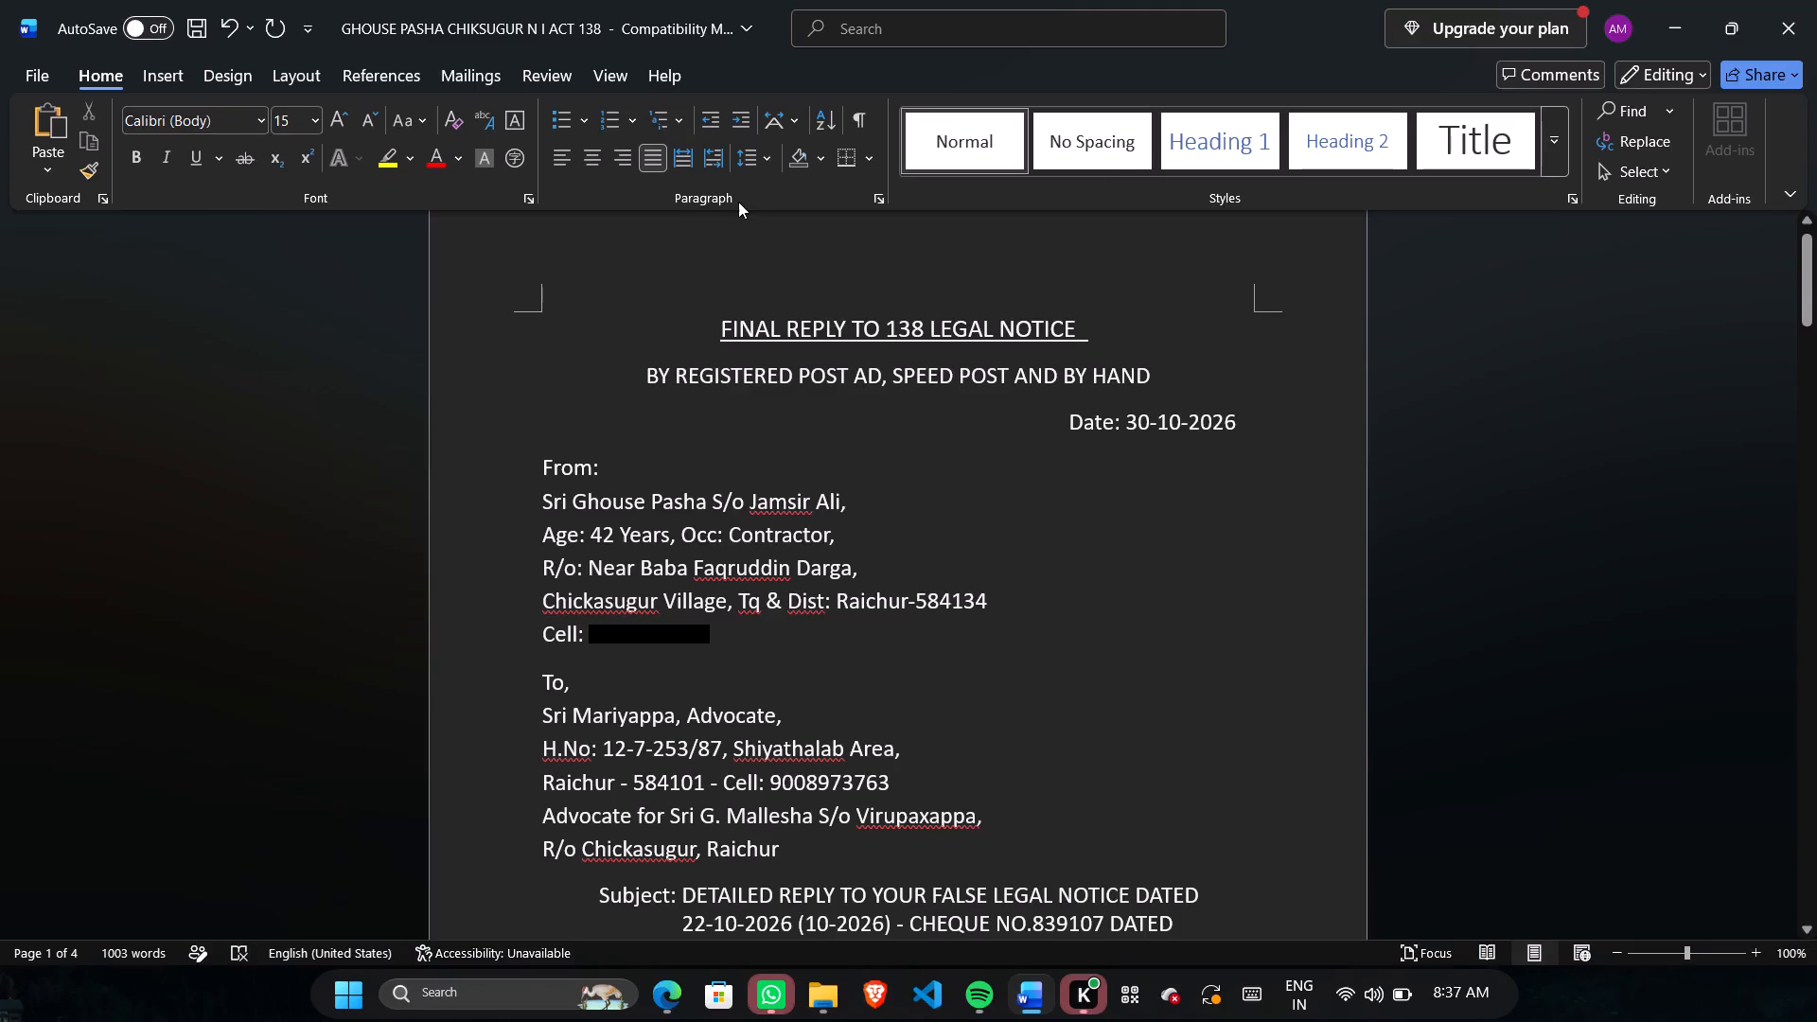
{"action": "left_click", "coordinate": [767, 150]}
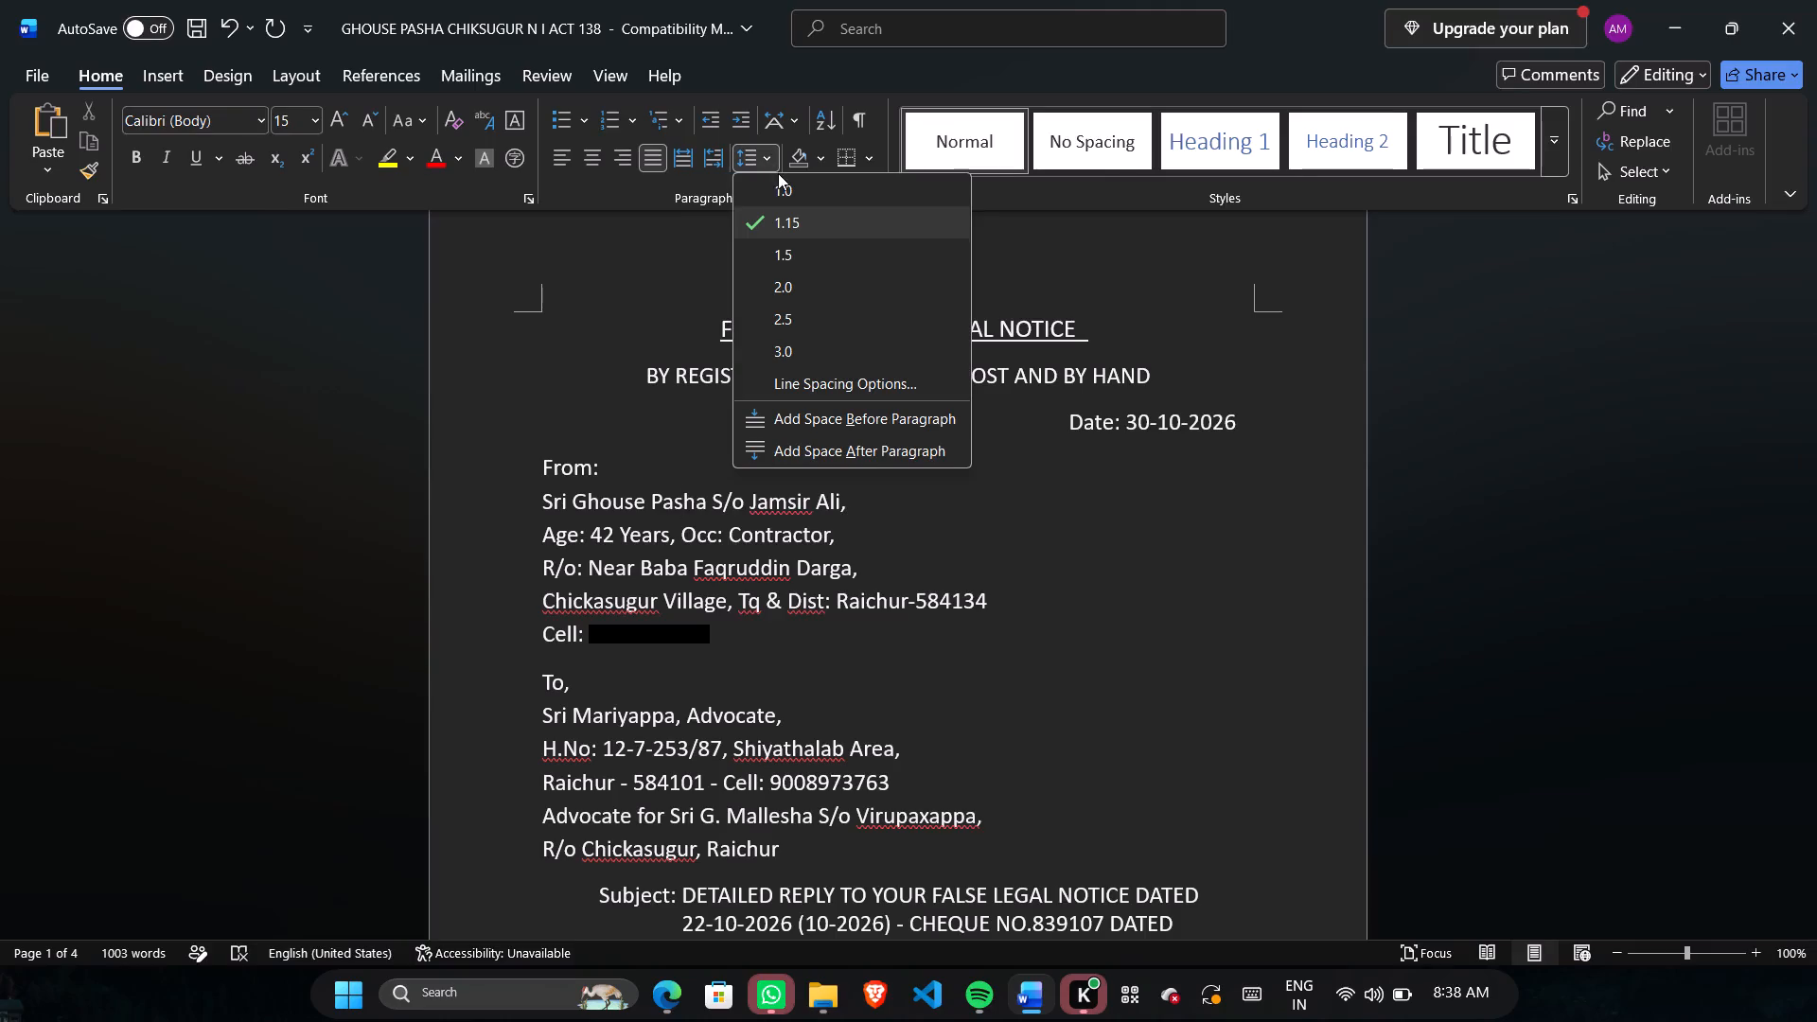
{"action": "left_click", "coordinate": [778, 177]}
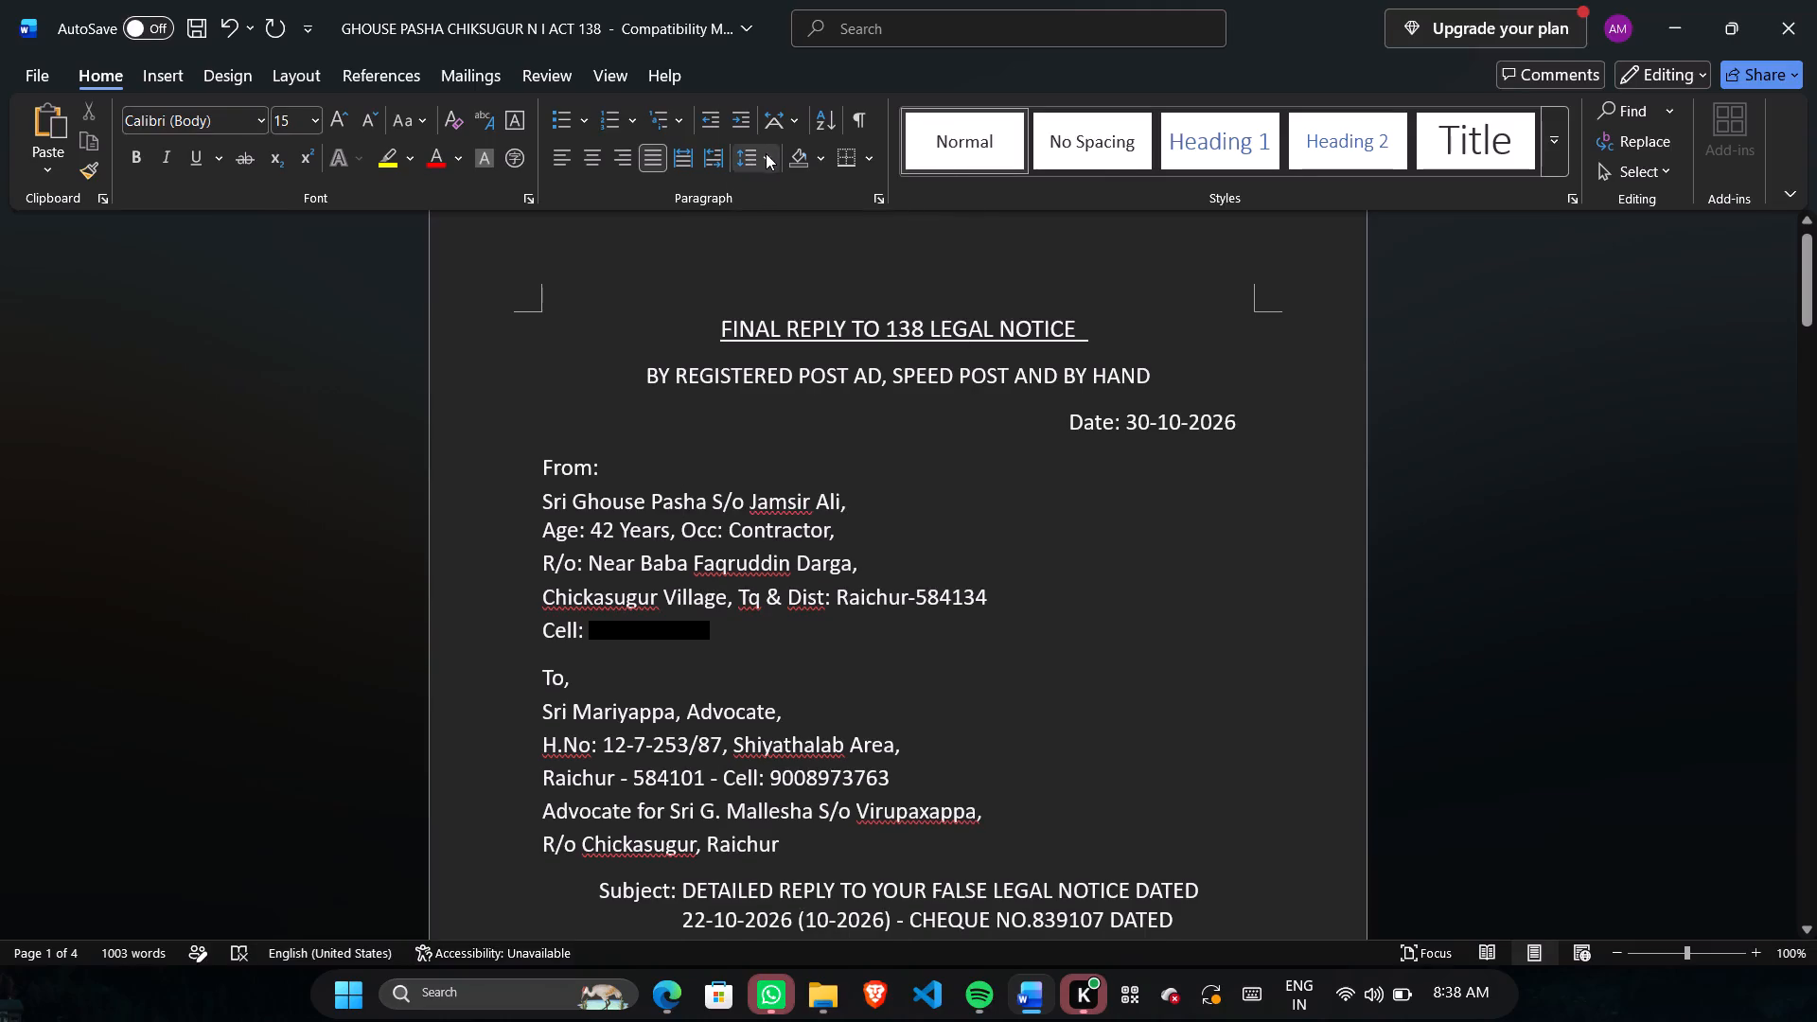
{"action": "left_click", "coordinate": [766, 153]}
{"action": "left_click", "coordinate": [916, 670]}
{"action": "scroll", "coordinate": [916, 670], "scroll_direction": "down", "scroll_amount": 1}
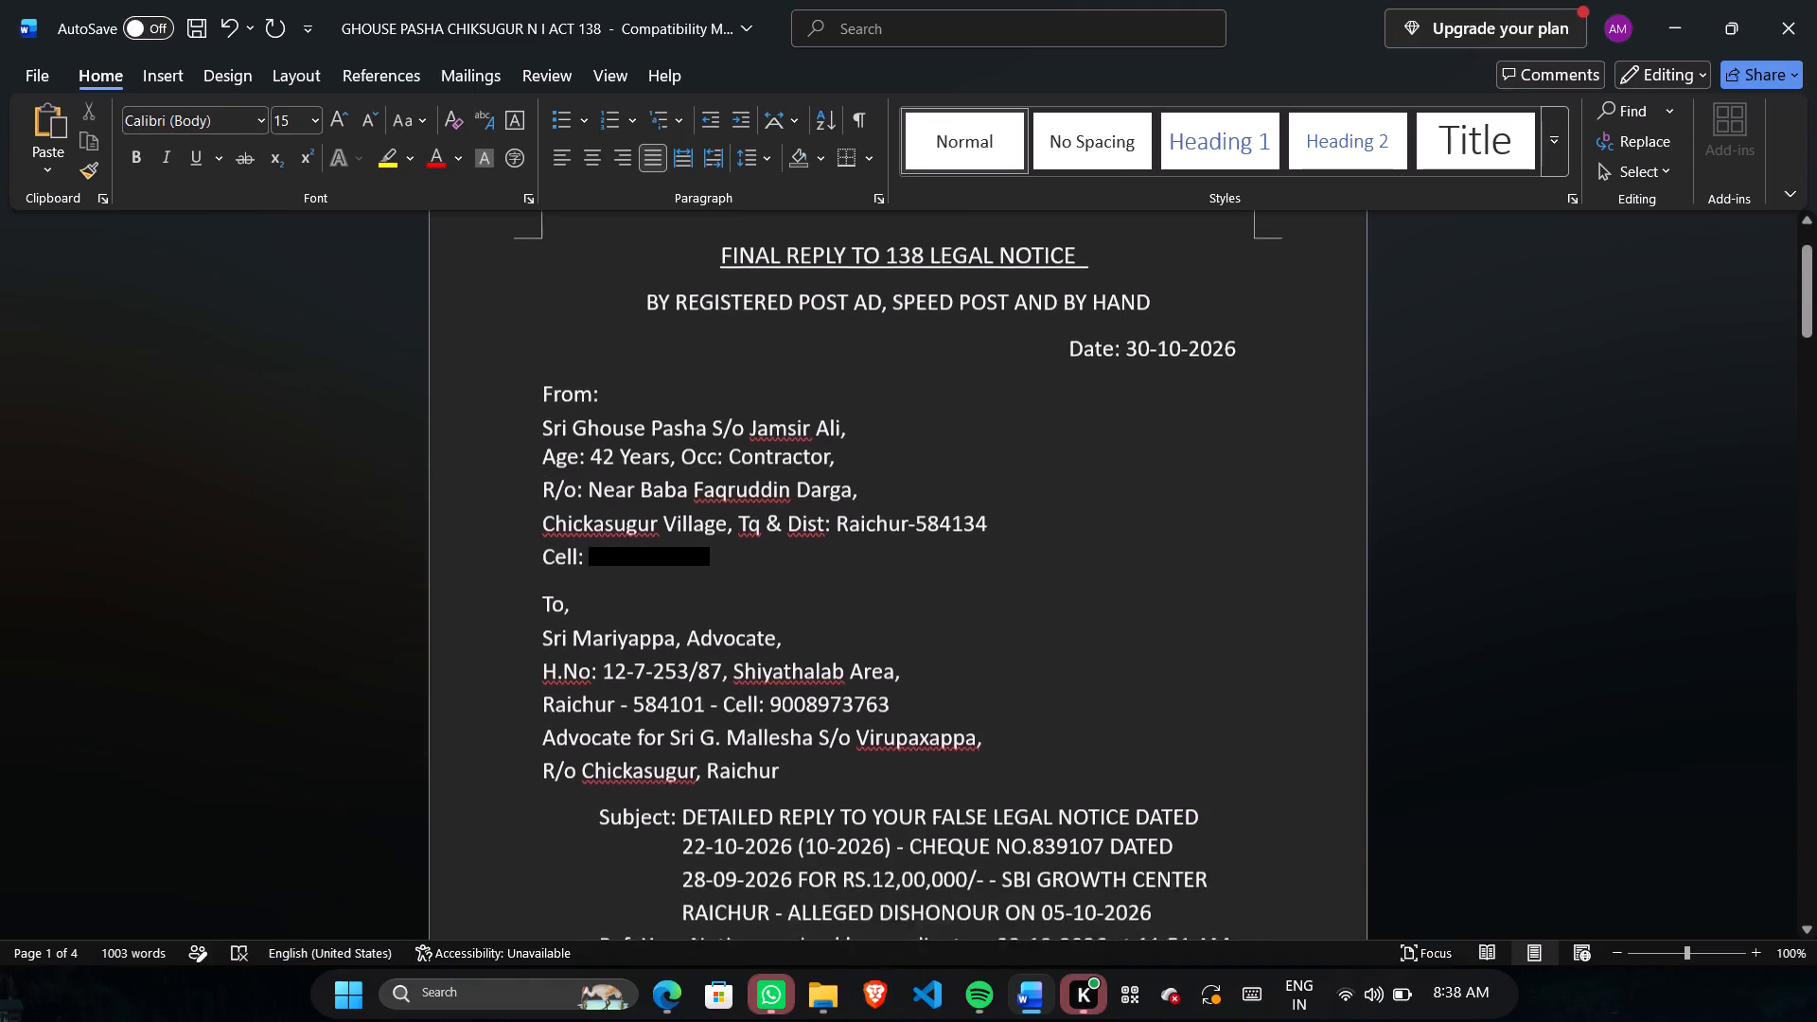
Split the opening body paragraph after "as under:" so that point 1, "Para-1 is partly true", starts its own paragraph.
{"action": "scroll", "coordinate": [916, 670], "scroll_direction": "down", "scroll_amount": 3}
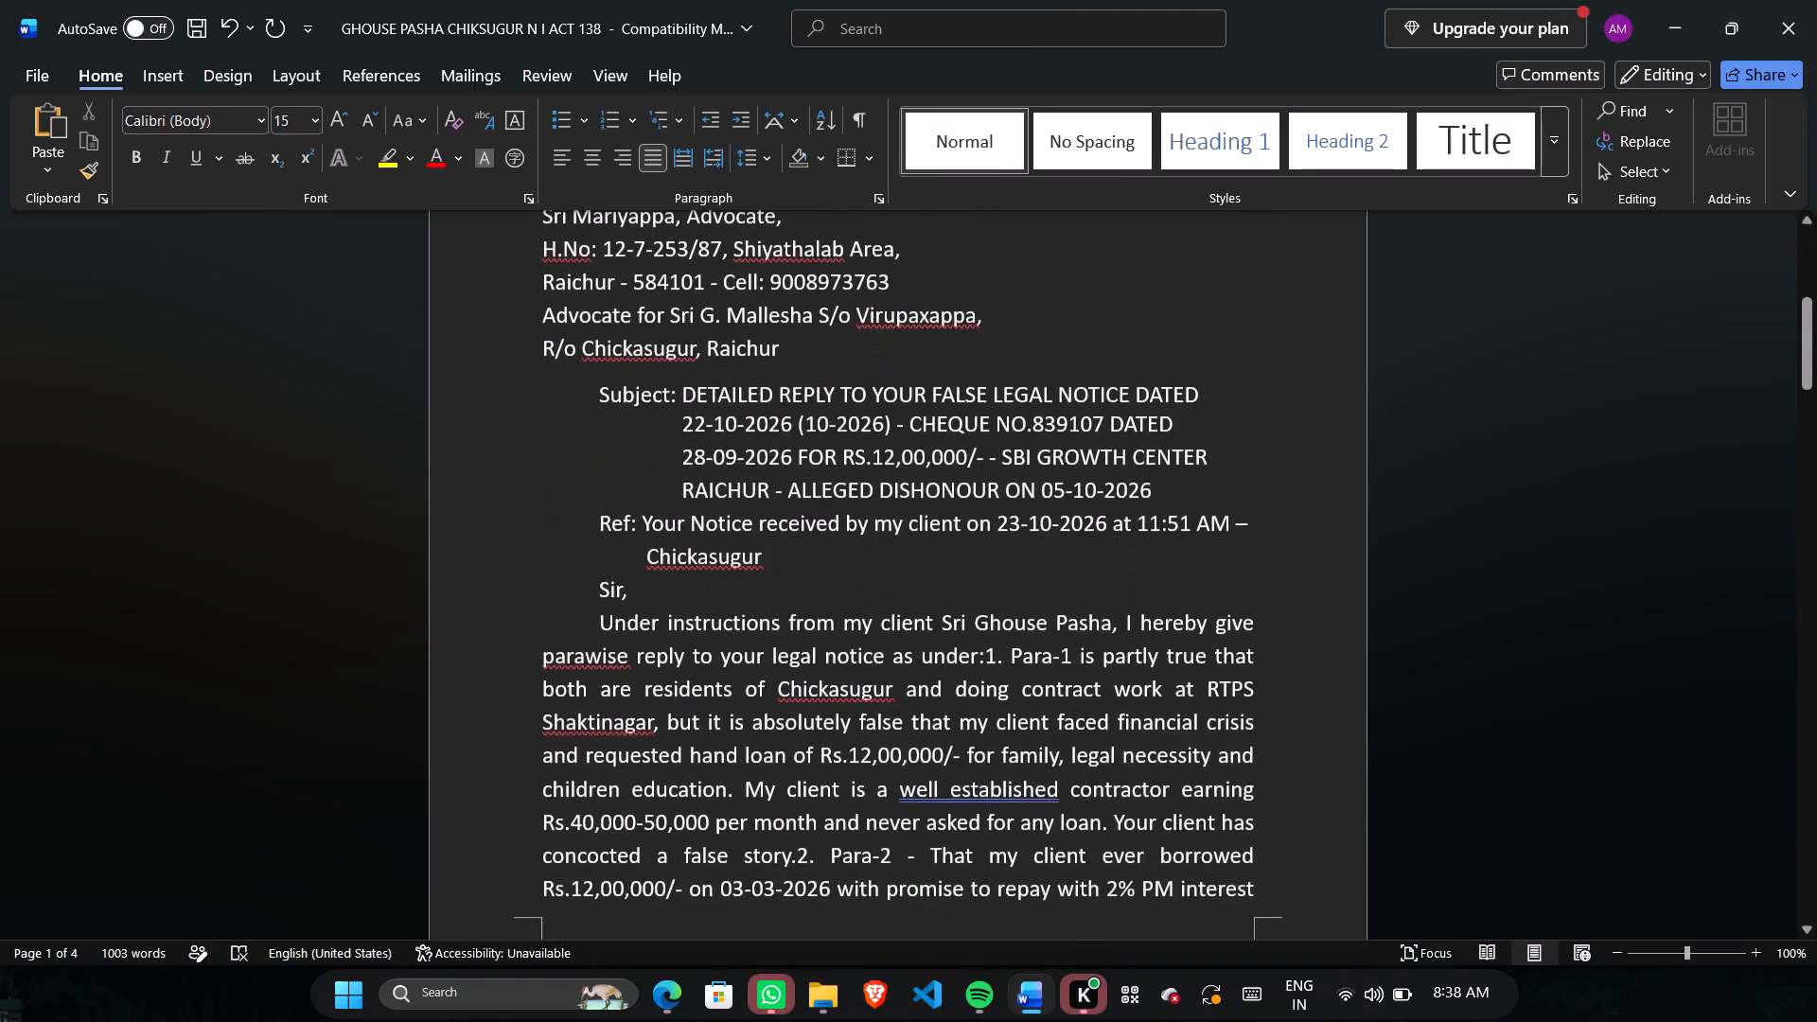
{"action": "scroll", "coordinate": [916, 670], "scroll_direction": "down", "scroll_amount": 1}
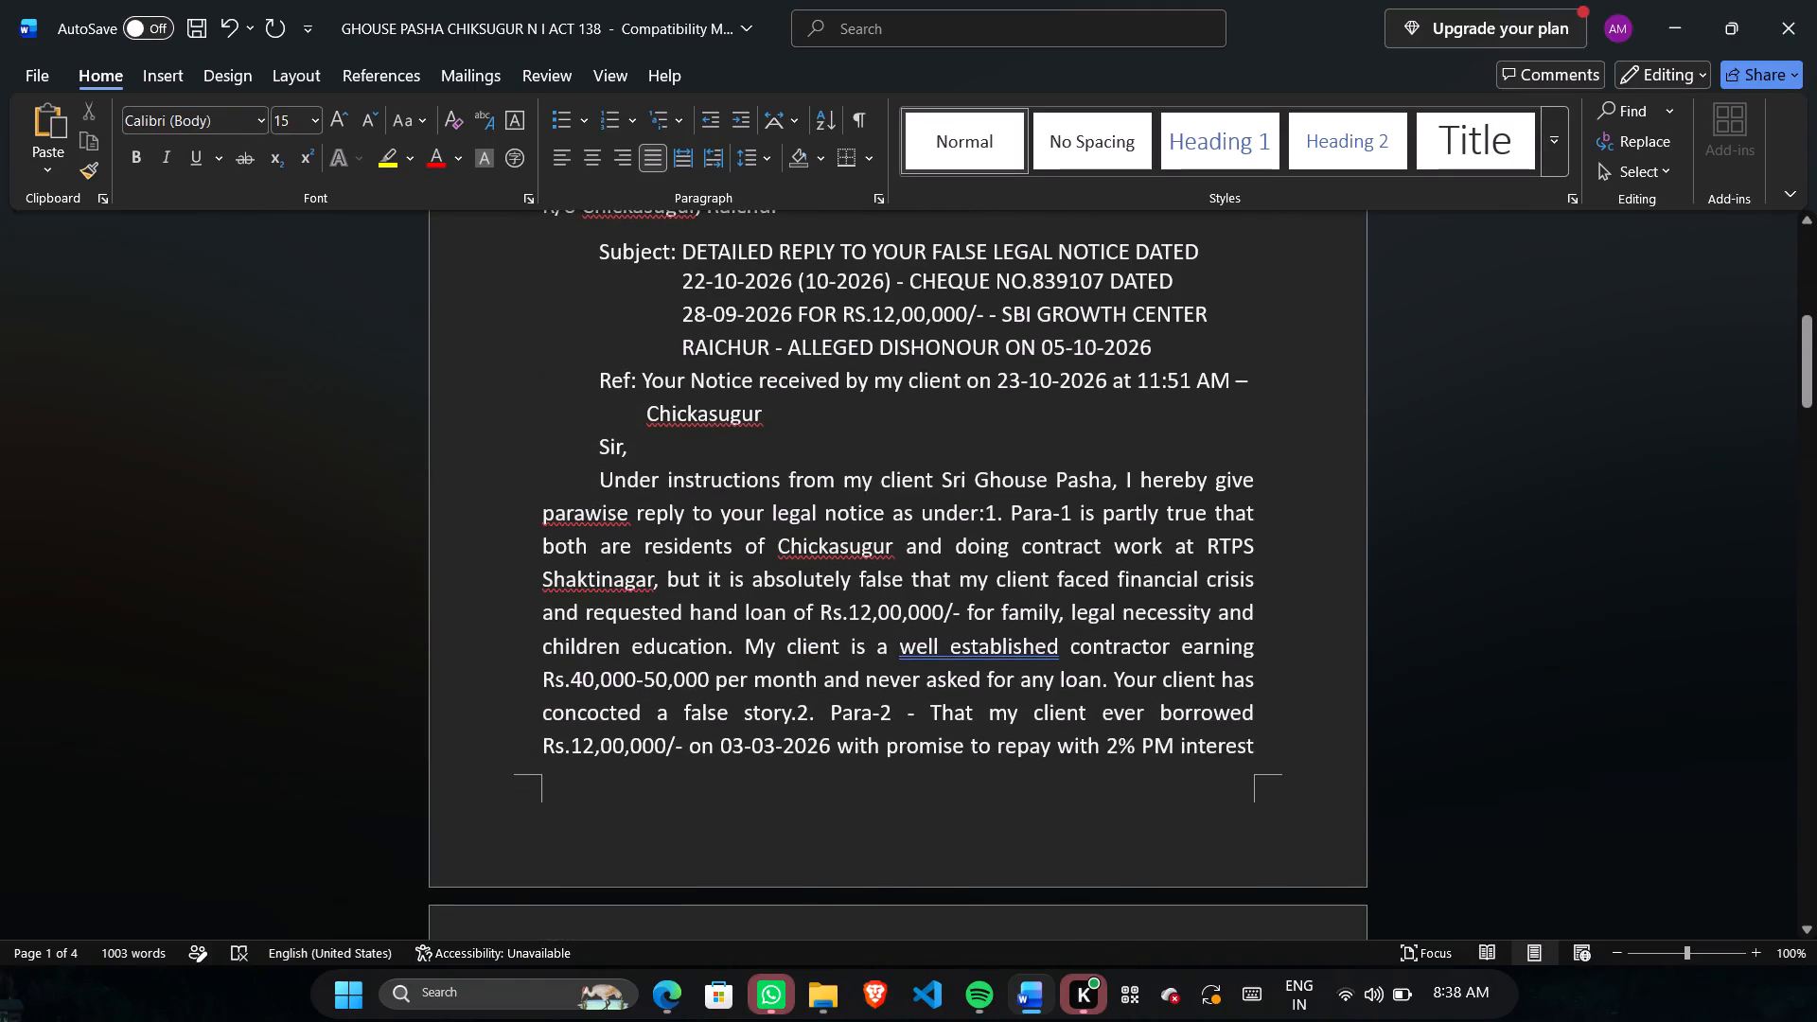
{"action": "left_click", "coordinate": [988, 513]}
{"action": "key", "text": "Return"}
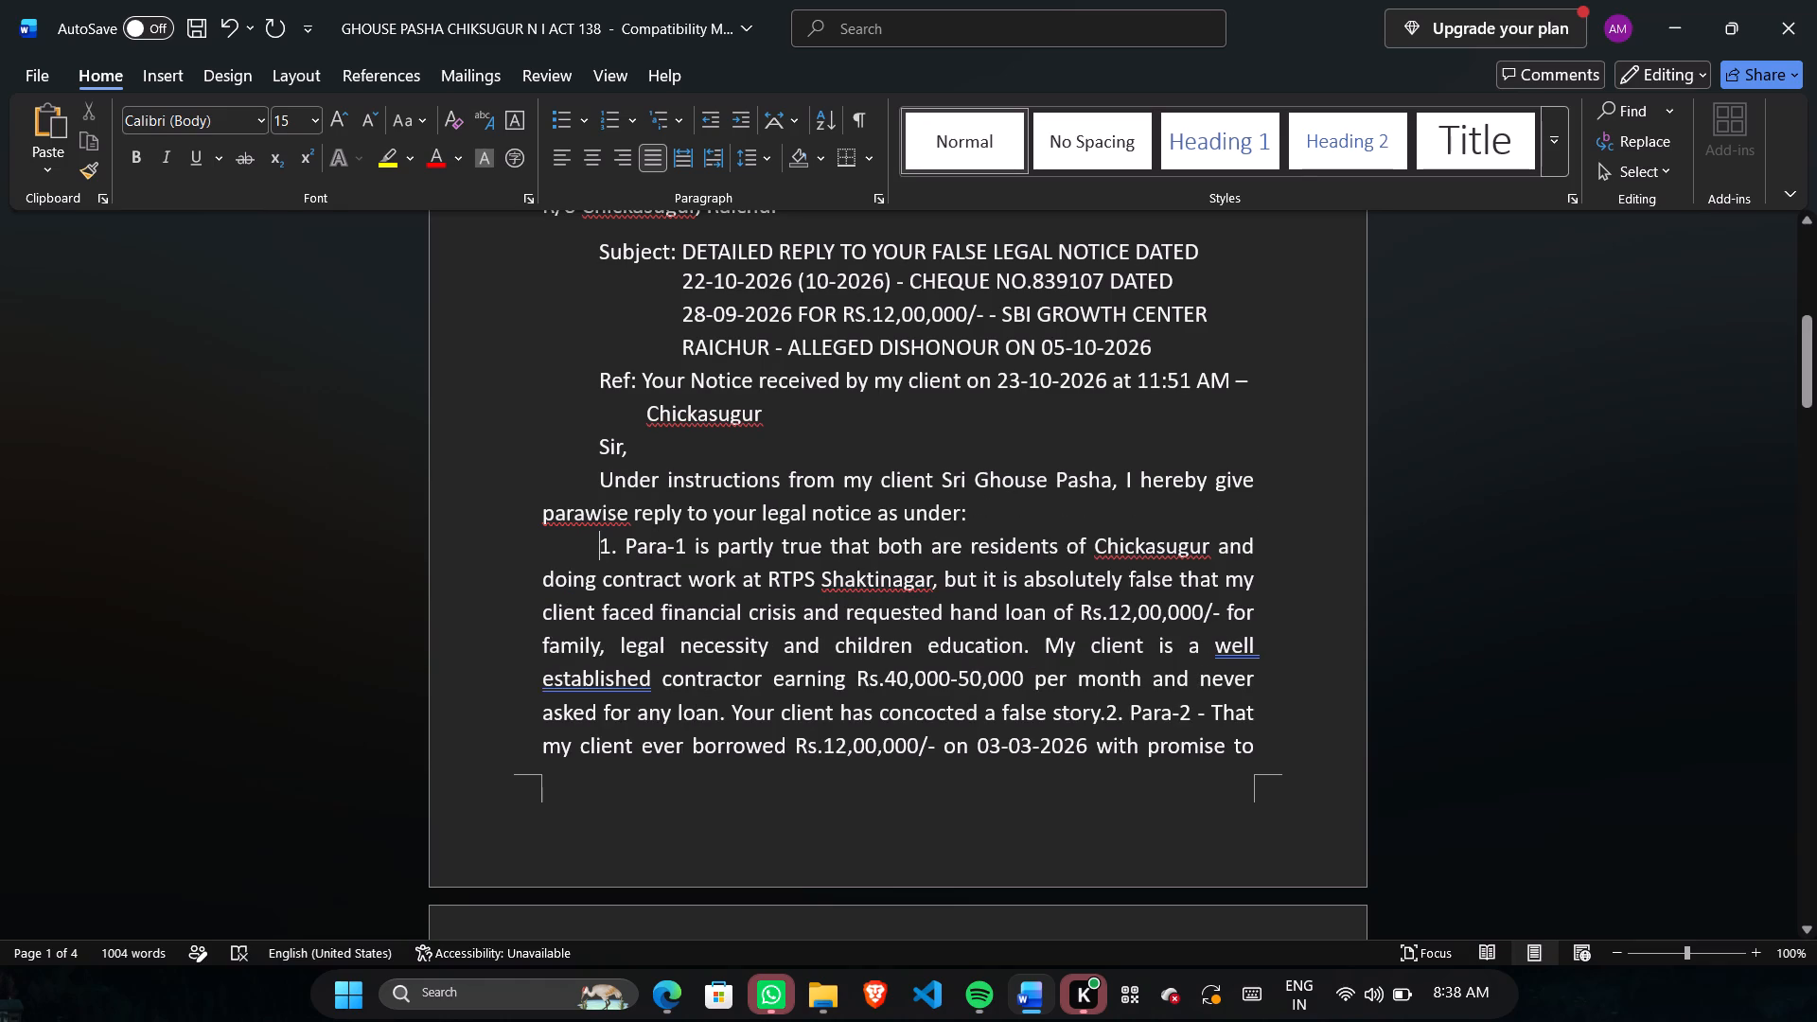
Remove the first-line indent of the "Sir," salutation so it starts at the page margin.
{"action": "left_click", "coordinate": [596, 454]}
{"action": "key", "text": "BackSpace"}
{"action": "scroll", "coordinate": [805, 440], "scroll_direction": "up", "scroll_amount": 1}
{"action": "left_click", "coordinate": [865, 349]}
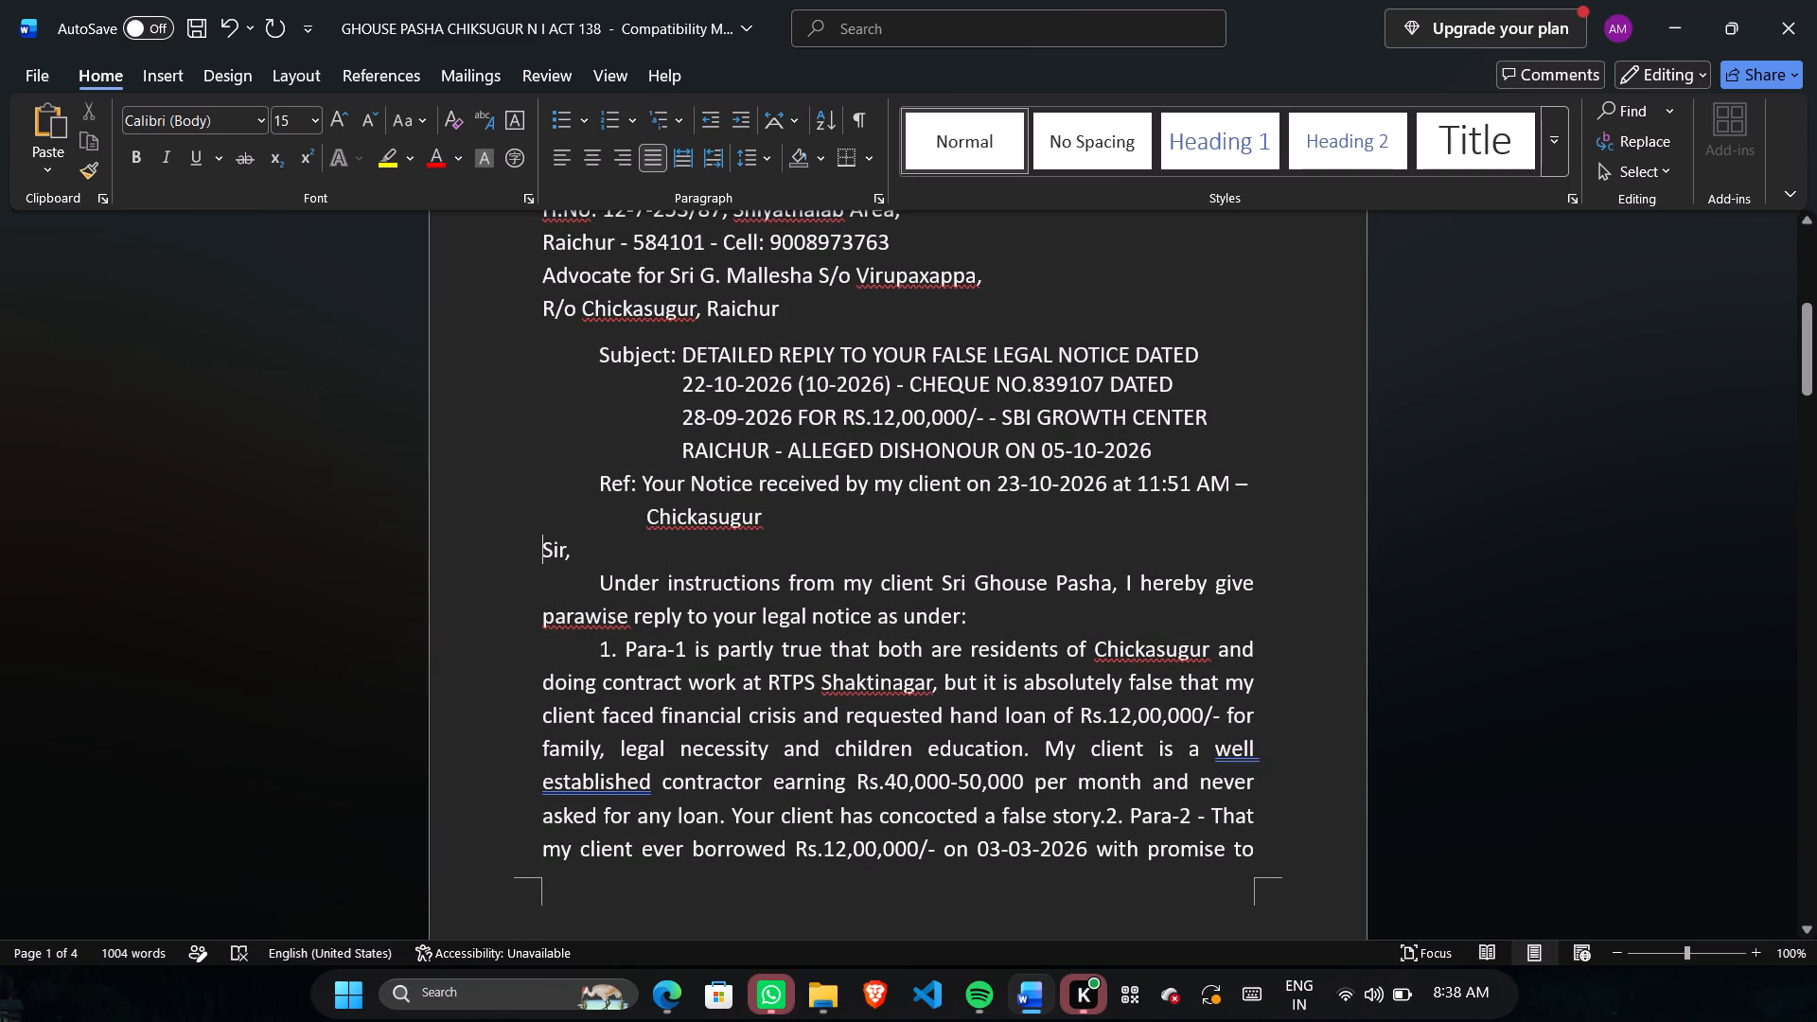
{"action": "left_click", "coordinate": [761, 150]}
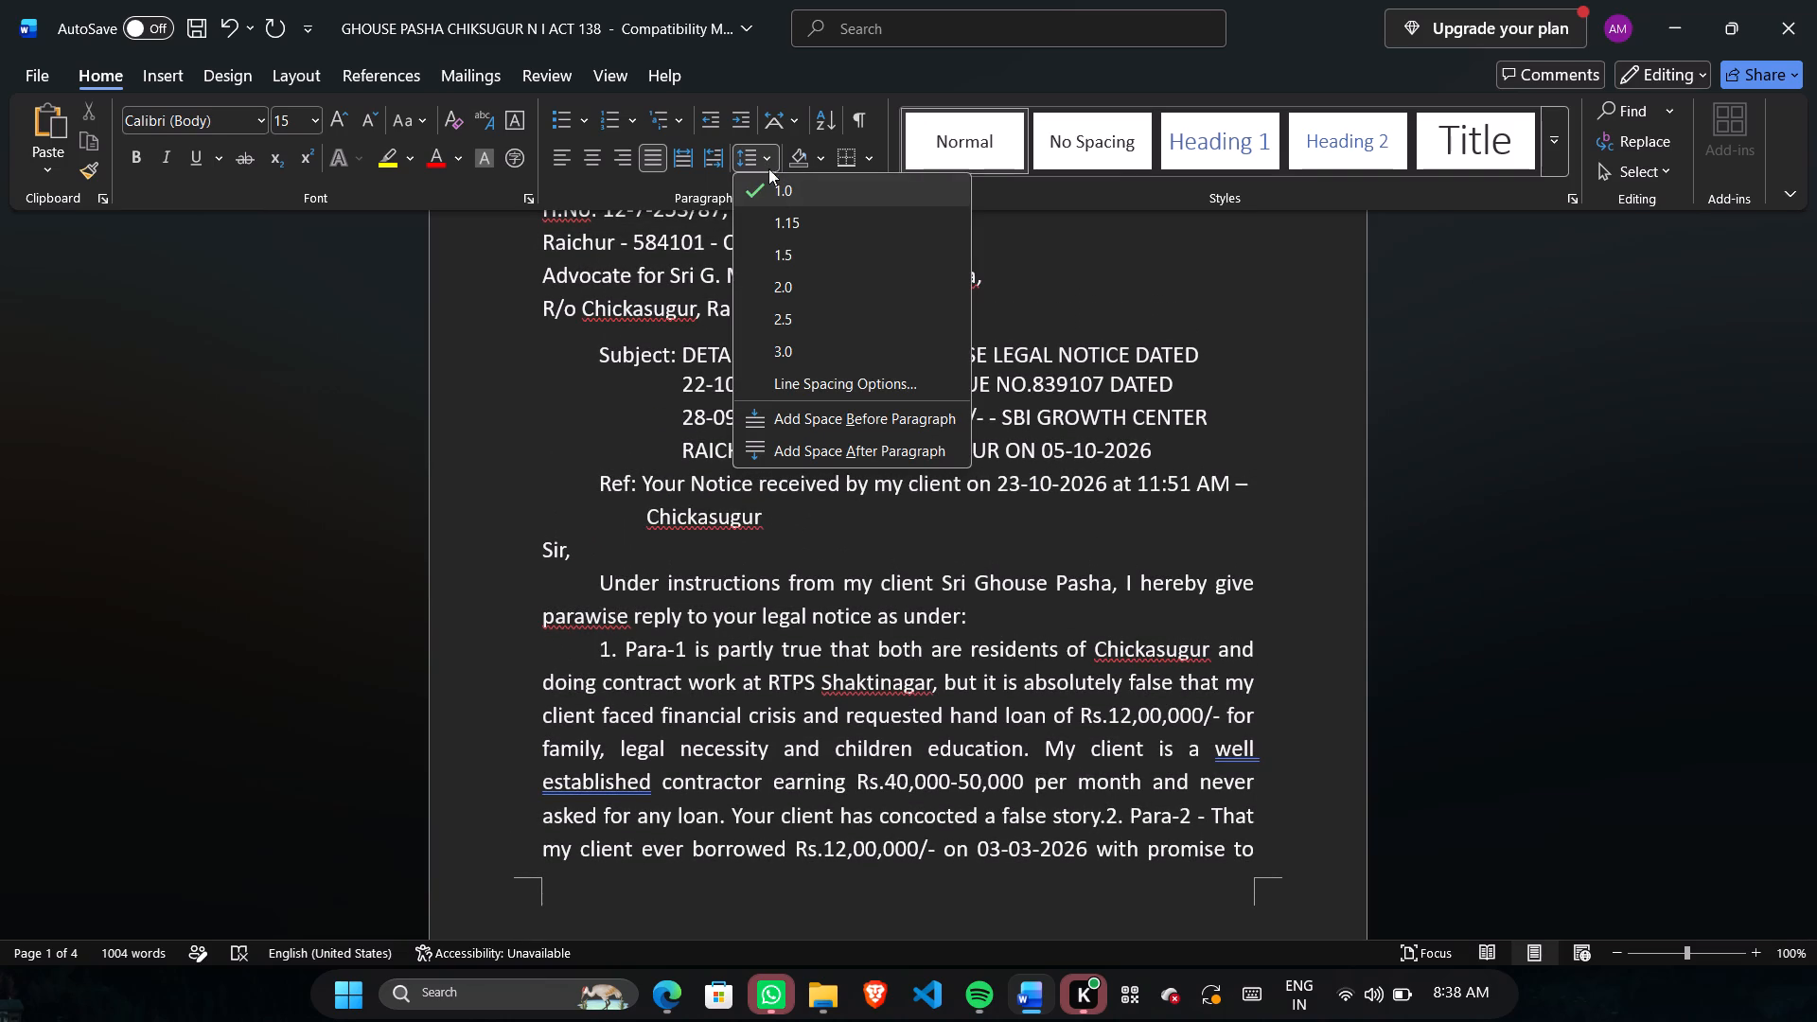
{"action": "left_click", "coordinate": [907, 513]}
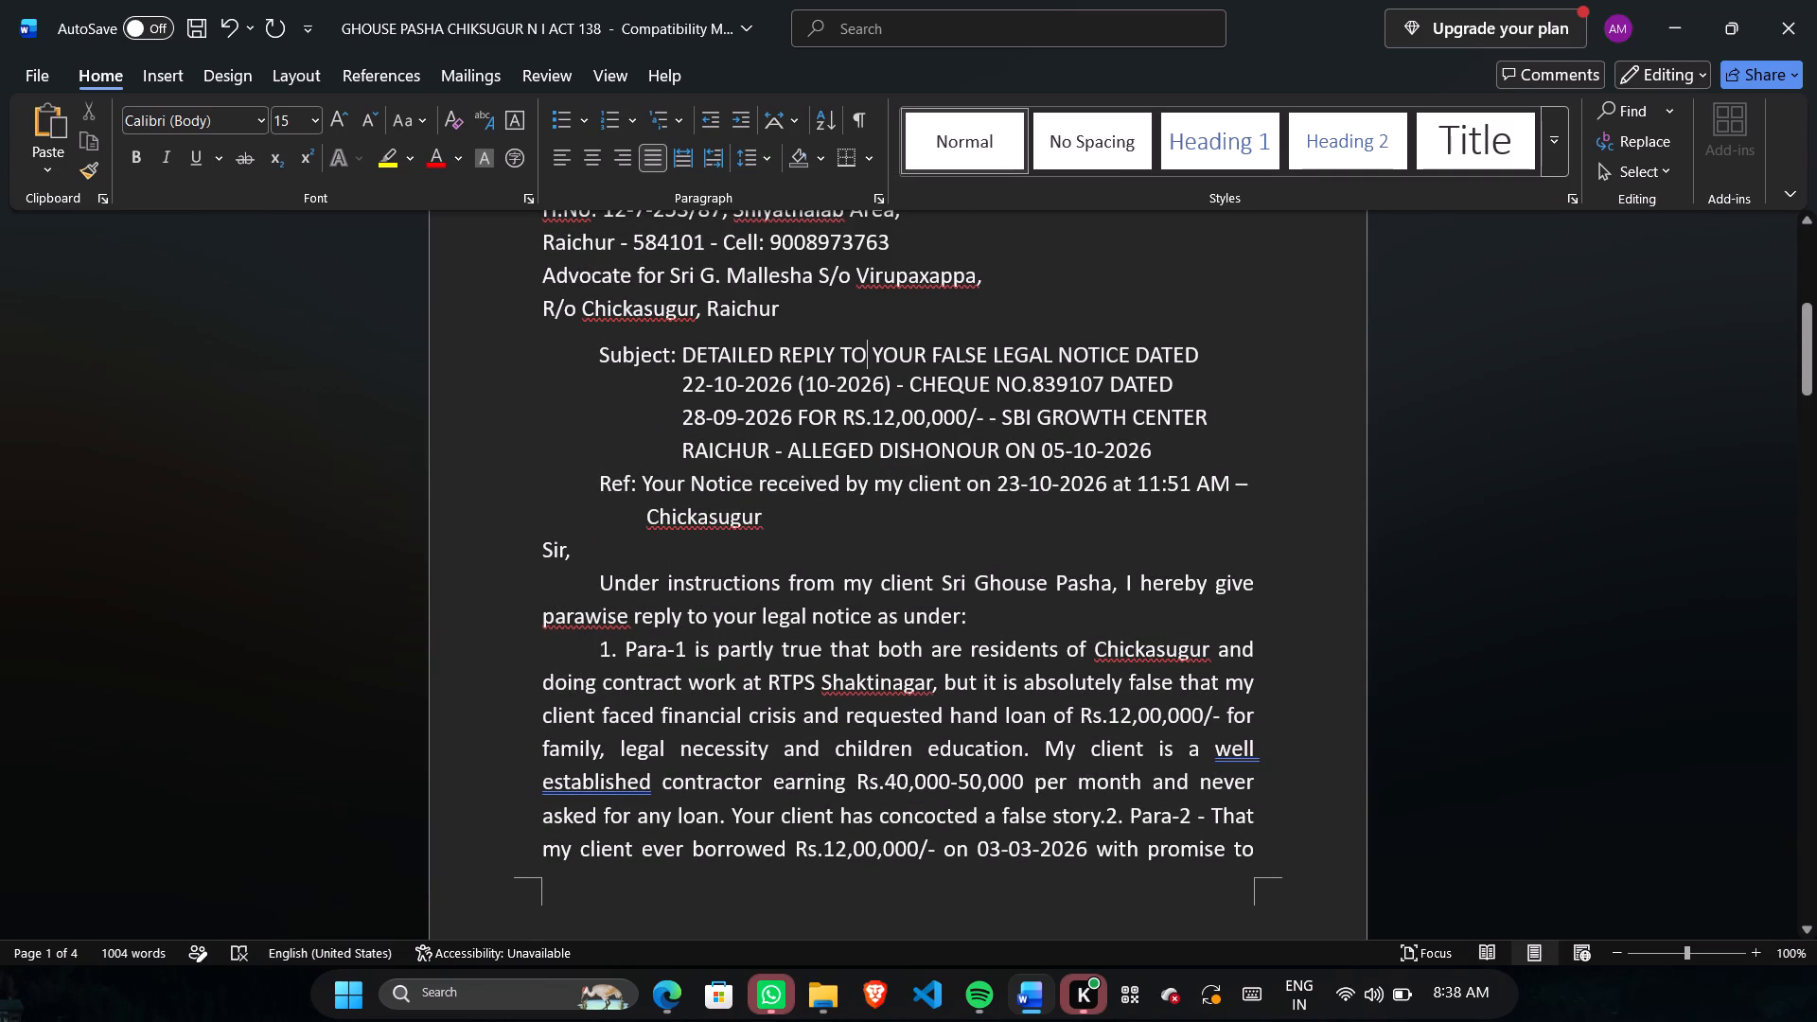
Set the line spacing of the Subject's second and third lines, starting "22-10-2026" and "28-09-2026", to 1.0.
{"action": "left_click", "coordinate": [897, 383]}
{"action": "left_click", "coordinate": [763, 149]}
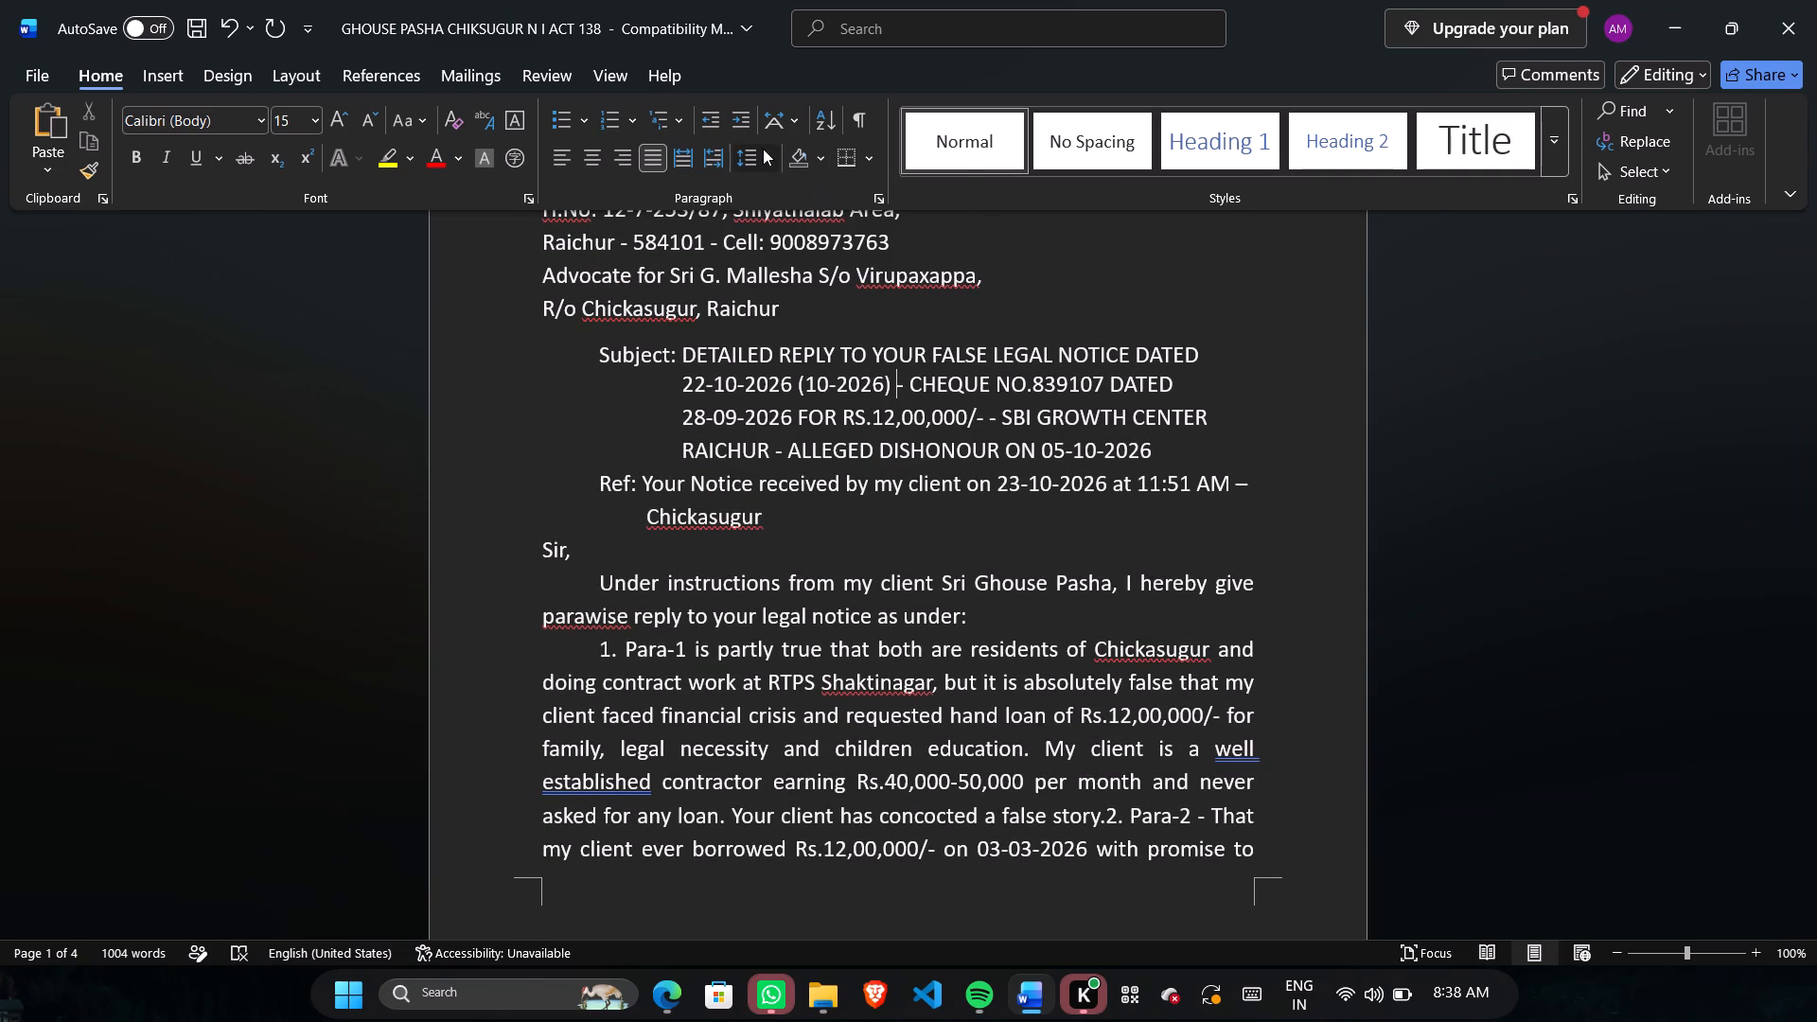
{"action": "left_click", "coordinate": [776, 184]}
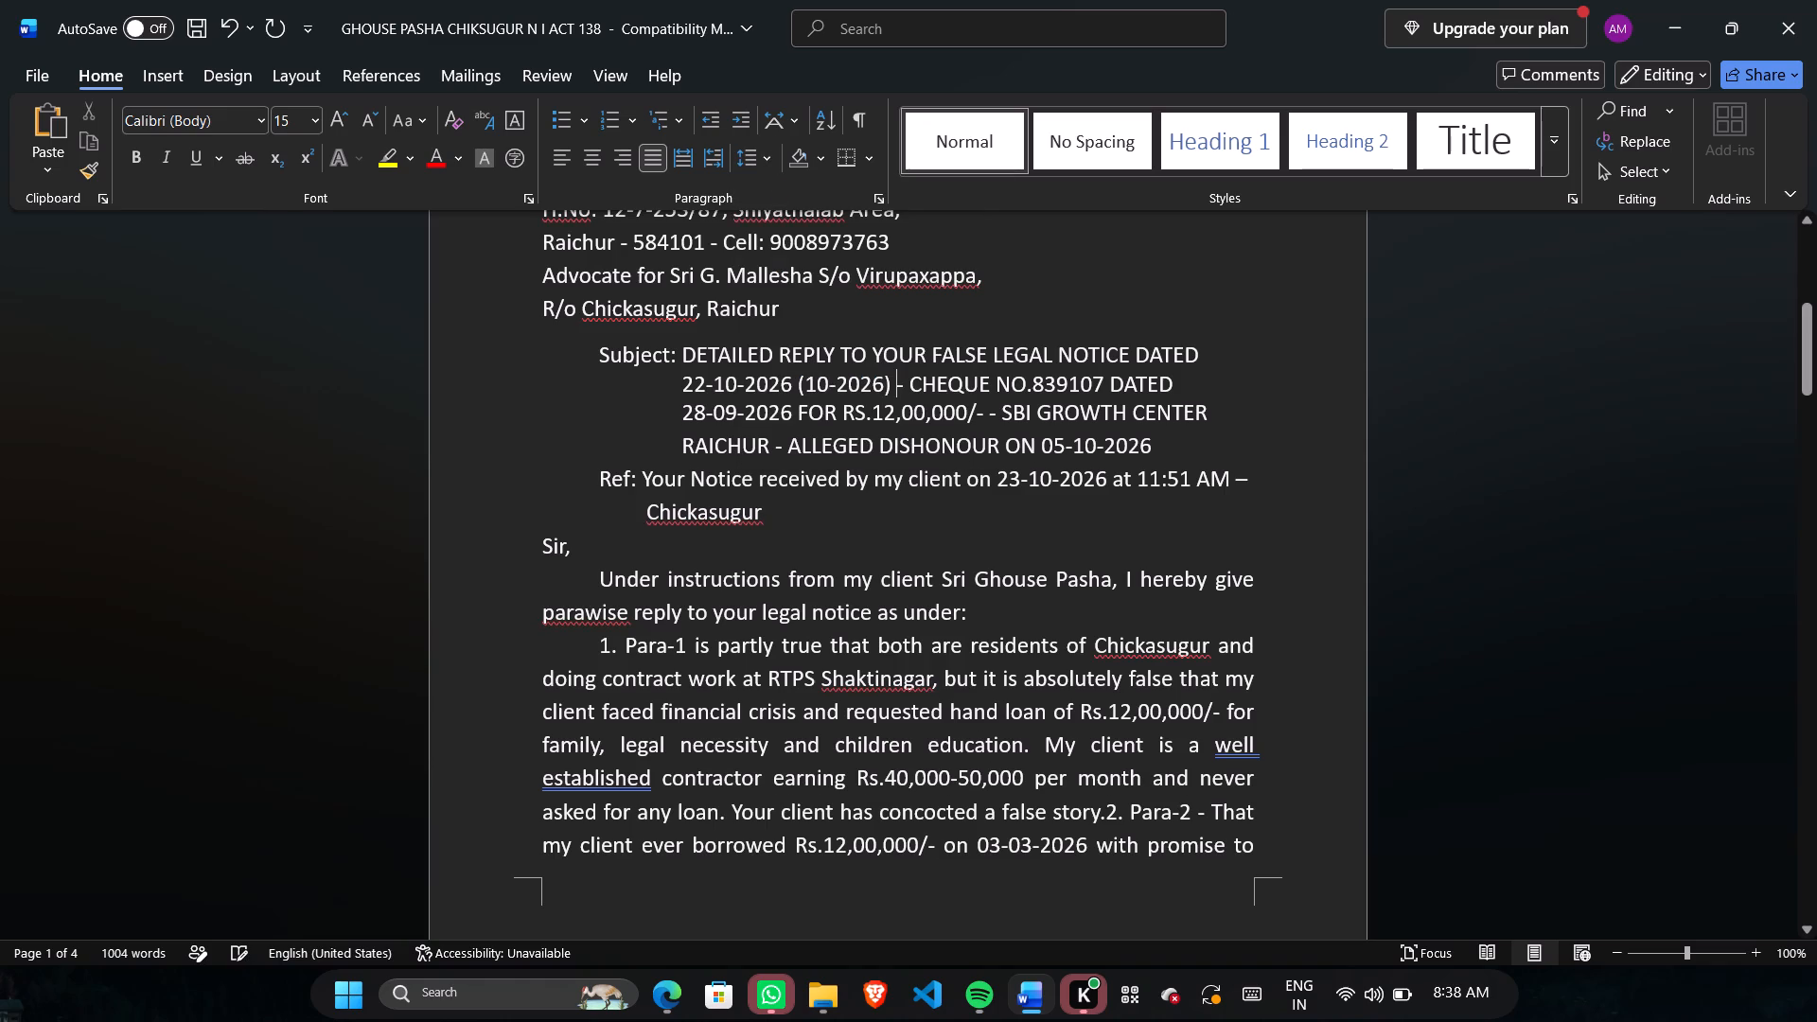
{"action": "left_click", "coordinate": [874, 408]}
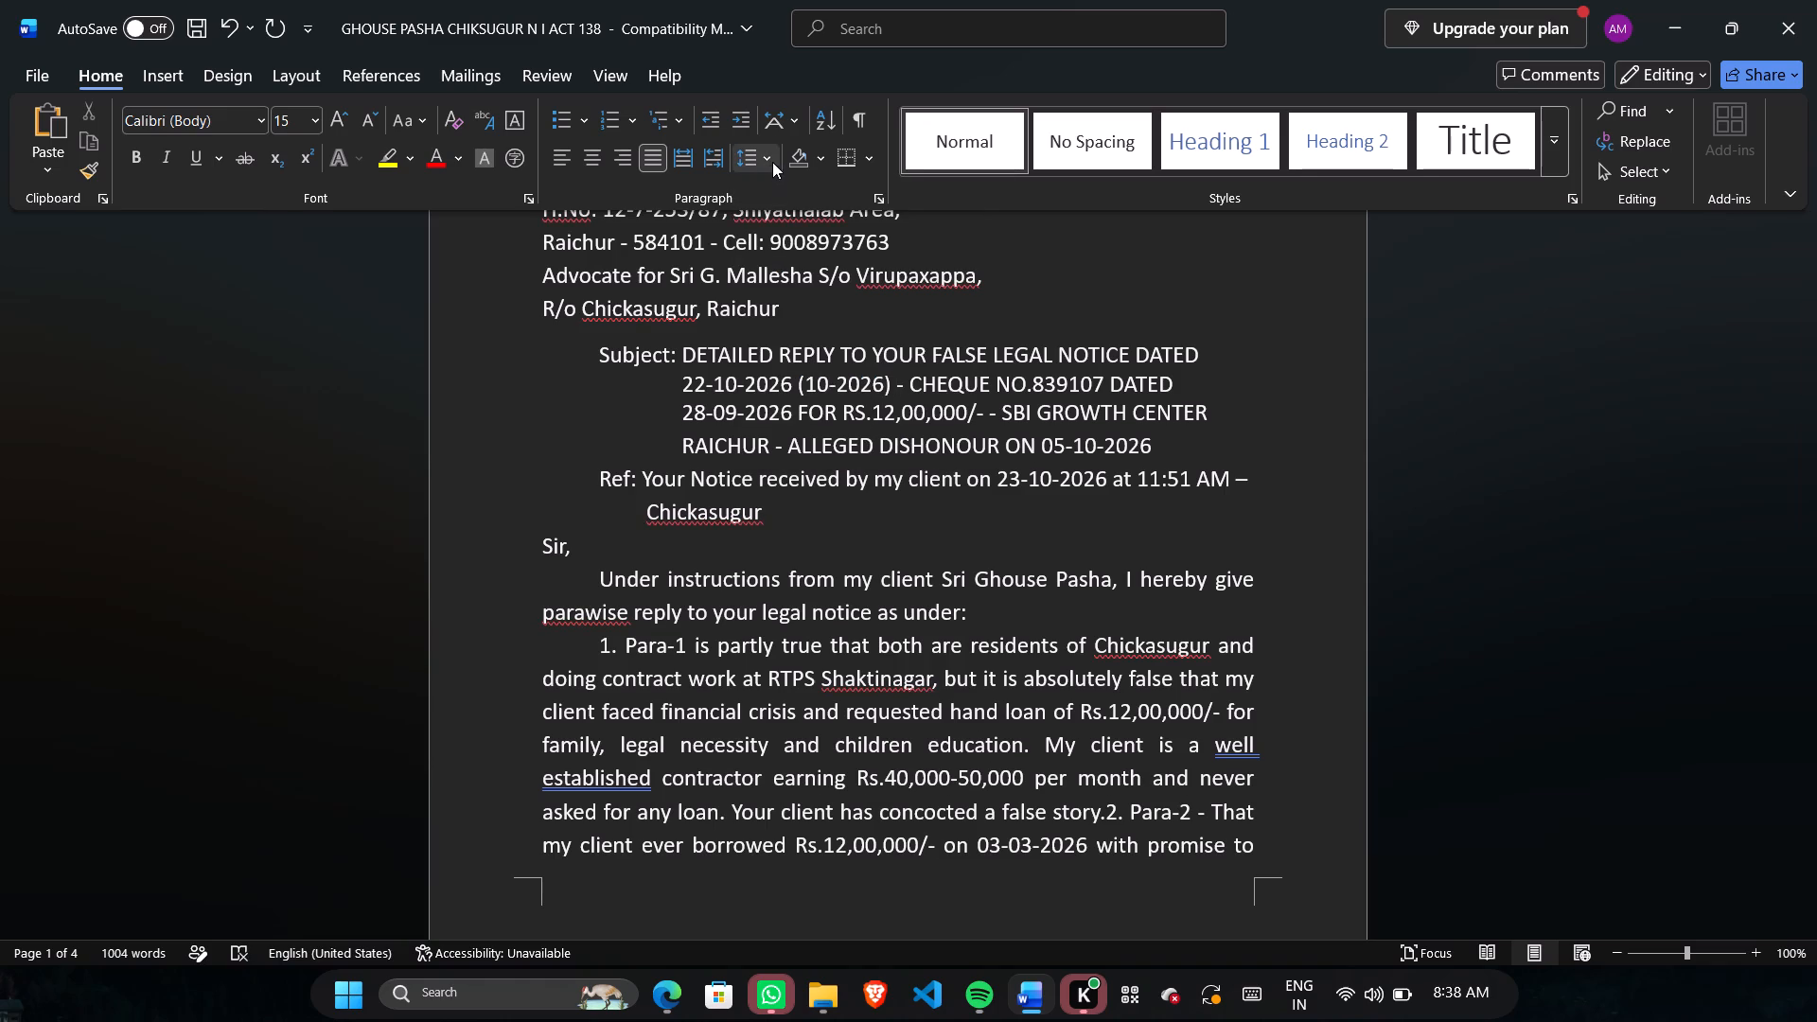
{"action": "left_click", "coordinate": [767, 153]}
{"action": "left_click", "coordinate": [772, 182]}
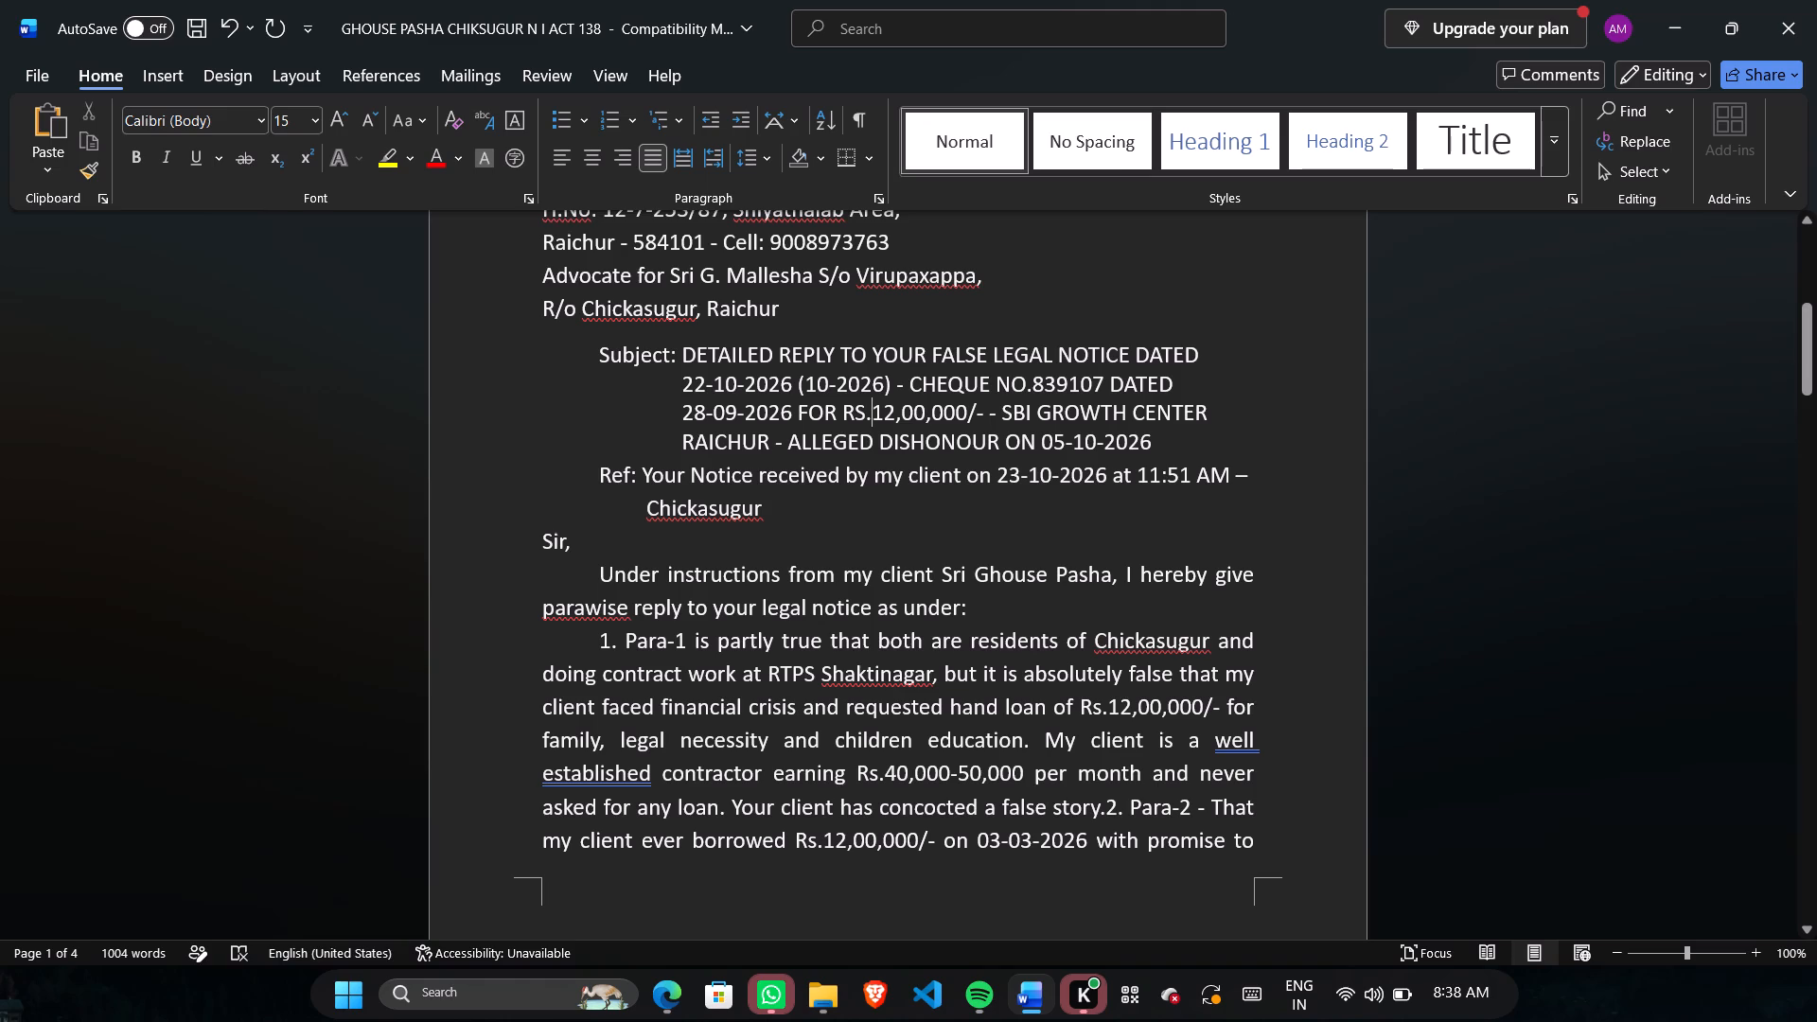
{"action": "left_click", "coordinate": [943, 680]}
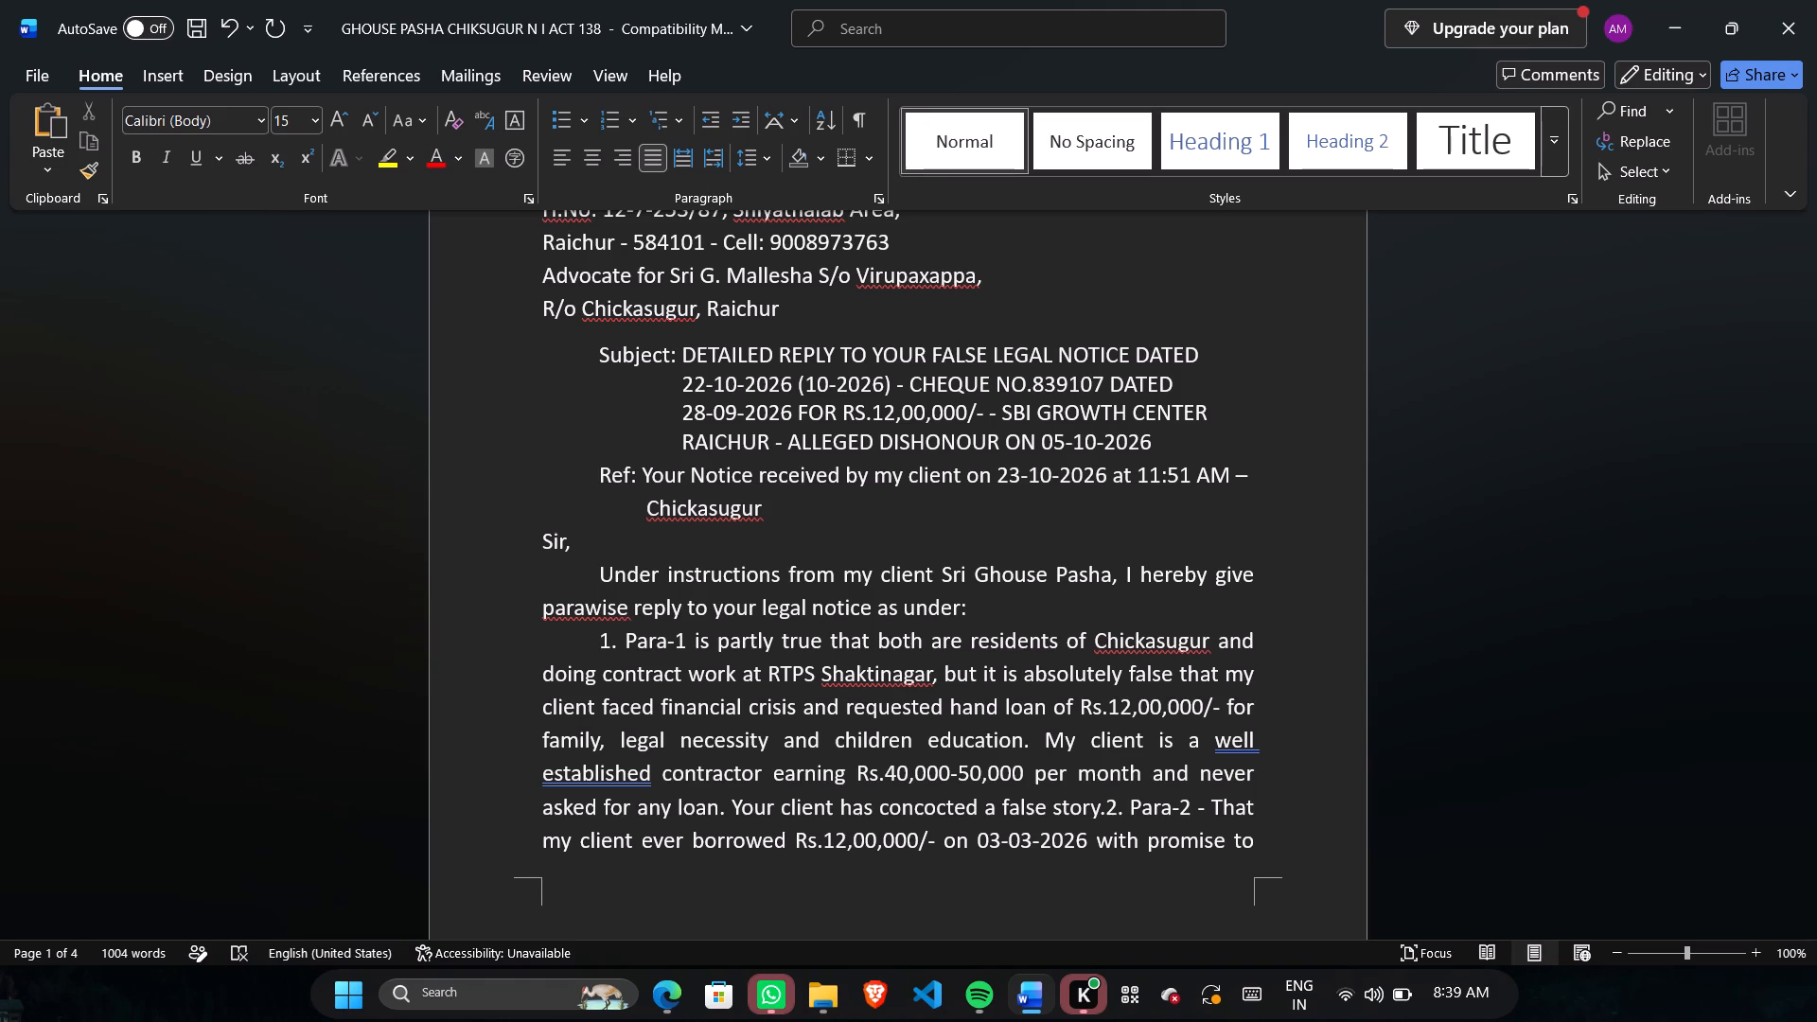
Paste the copied passage beginning "Complainant falsely says both are contractors" into point 1, after "RTPS Shaktinagar," and before "but it is absolutely false".
{"action": "key", "text": "ctrl+v"}
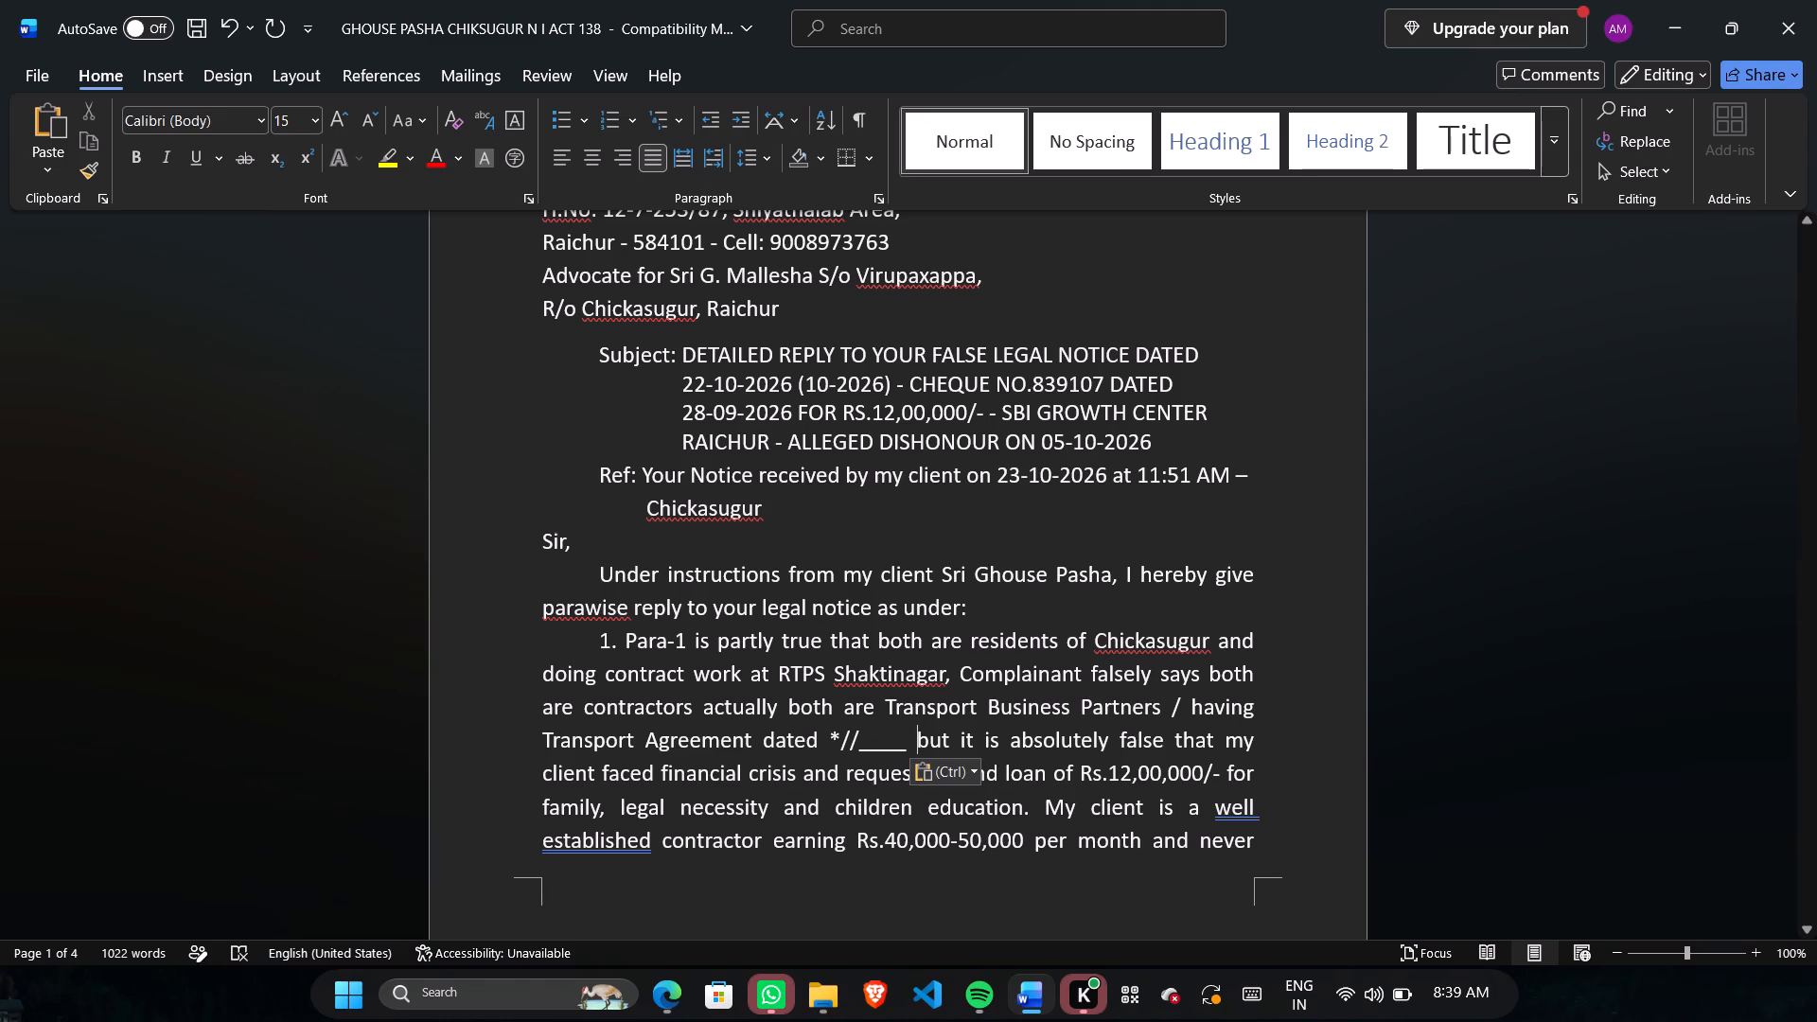
Delete the asterisk and the underscores from the date placeholder after "Transport Agreement dated", leaving only "//".
{"action": "left_click", "coordinate": [842, 732]}
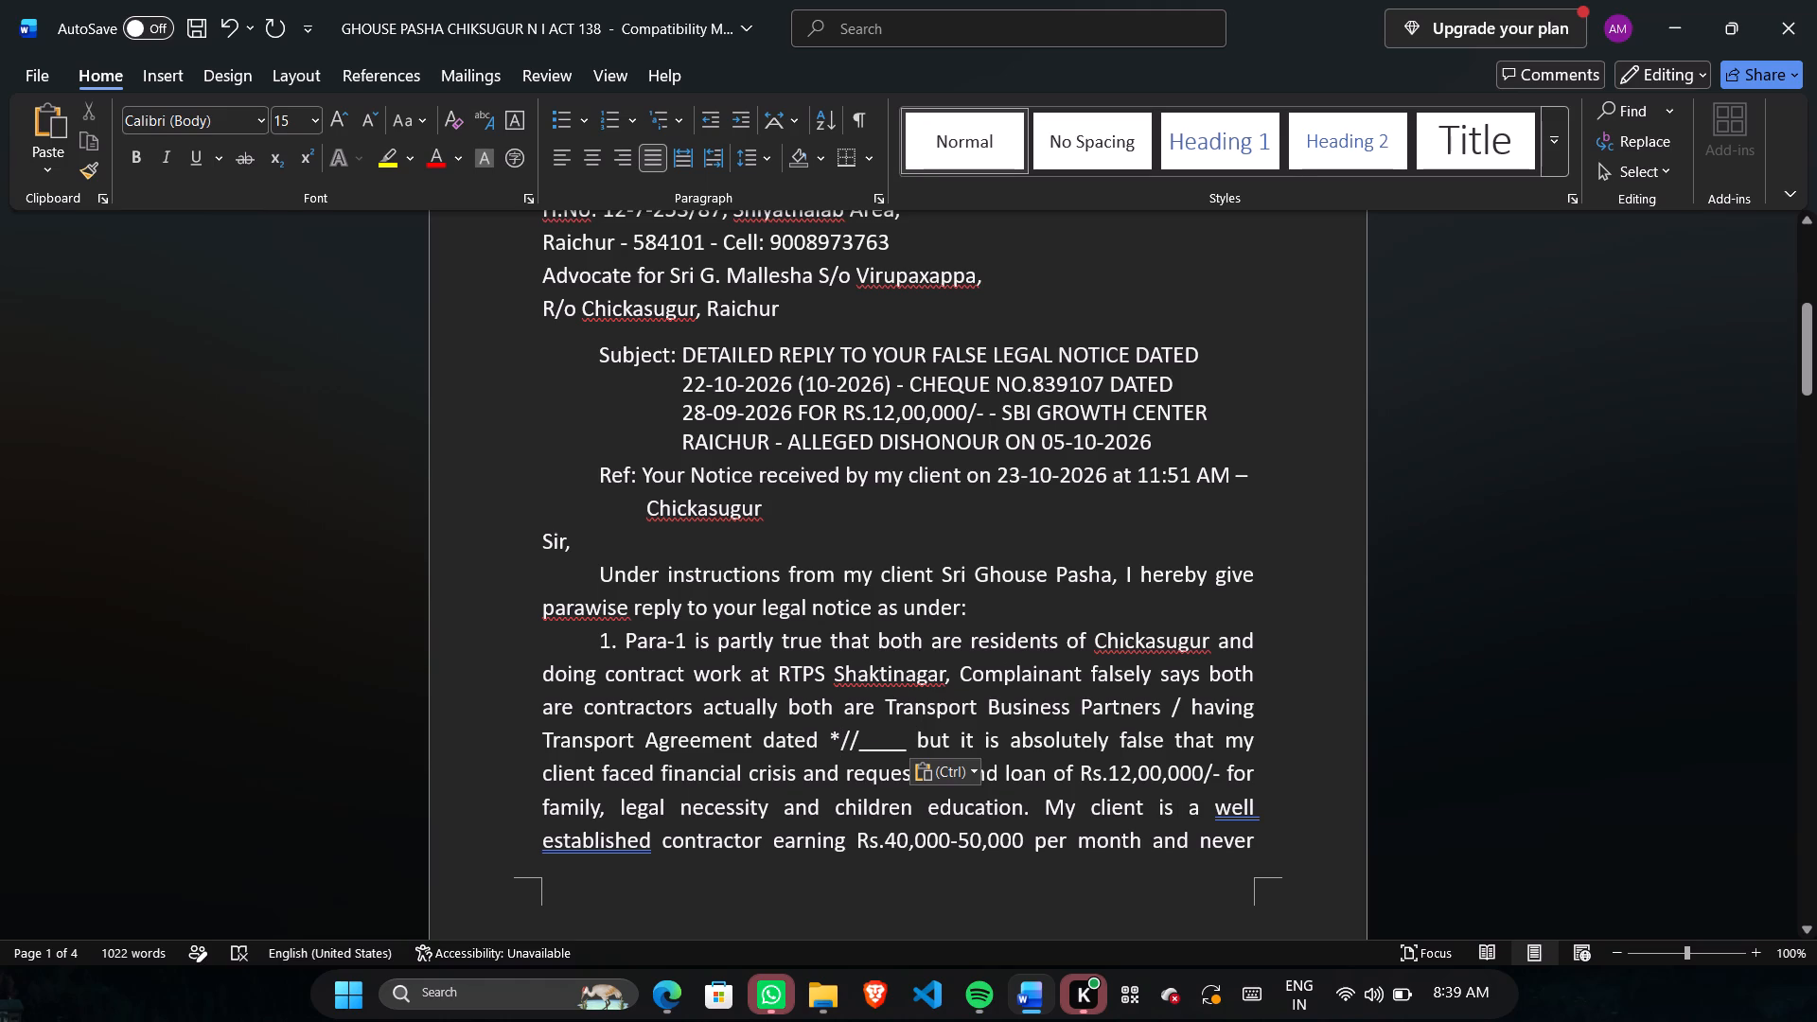
{"action": "key", "text": "BackSpace"}
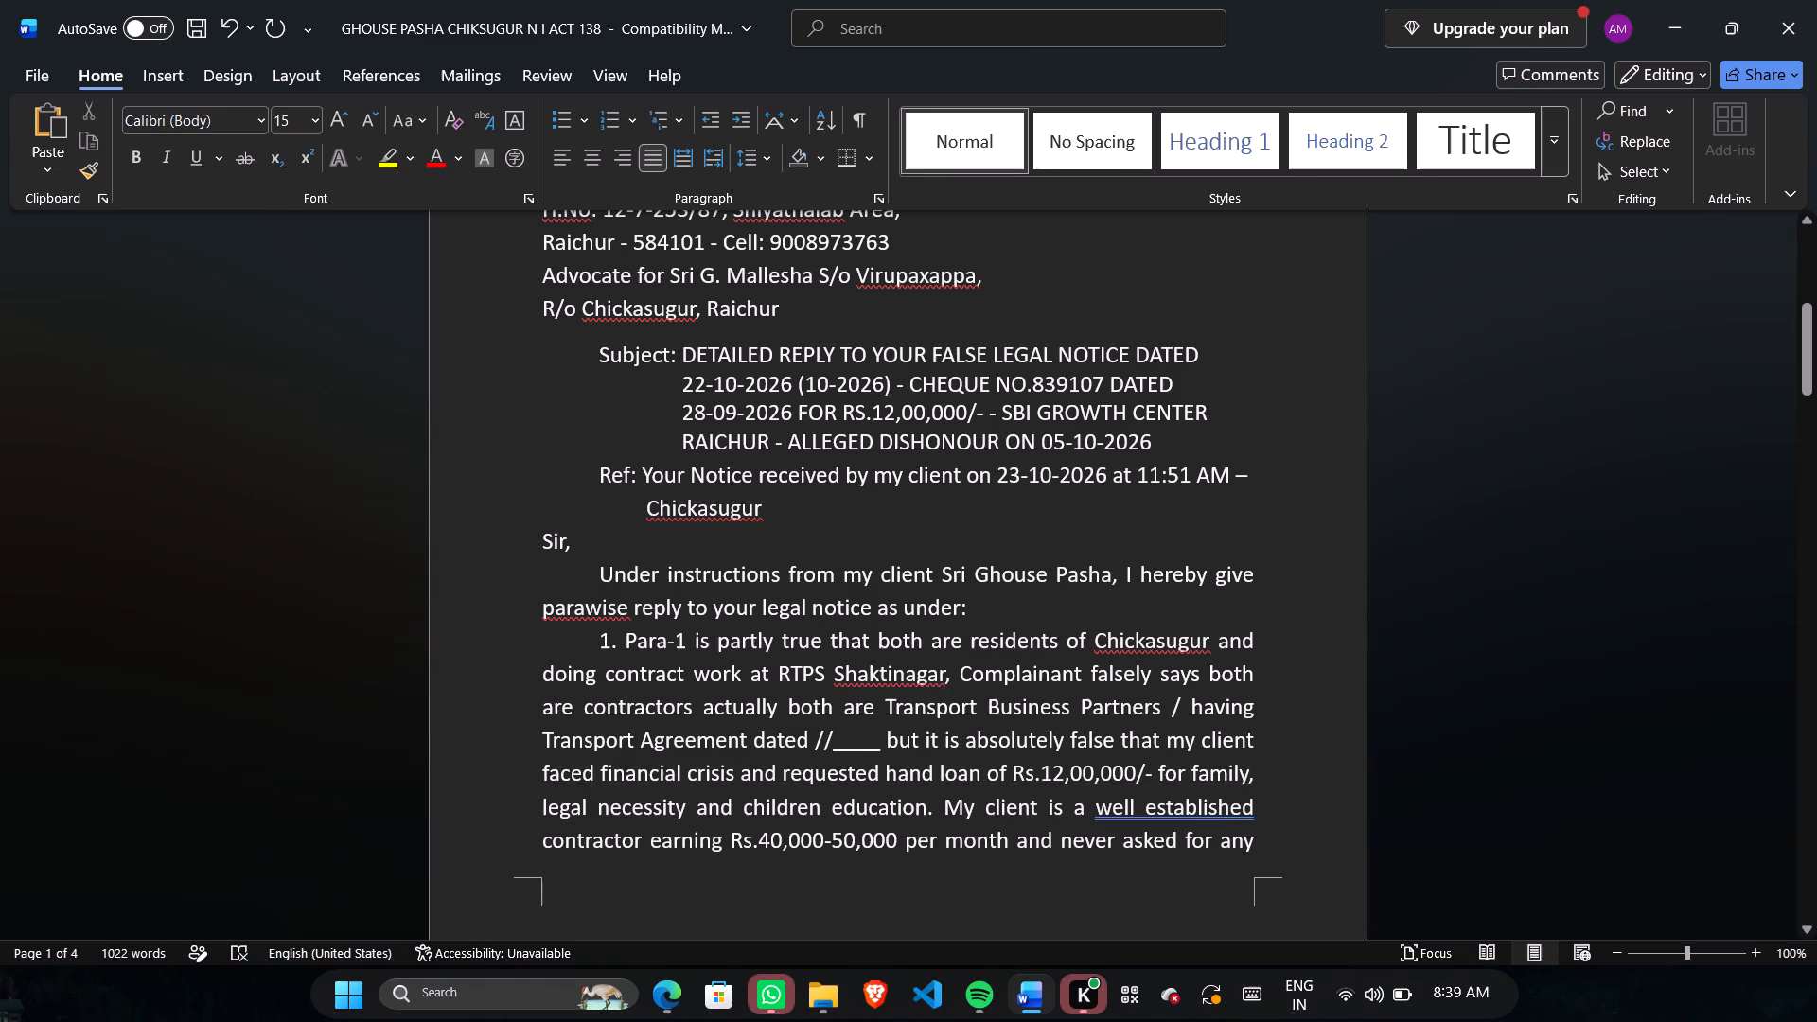
{"action": "left_click", "coordinate": [878, 747]}
{"action": "key", "text": "BackSpace"}
{"action": "key", "text": "BackSpace"}
{"action": "key", "text": "BackSpace"}
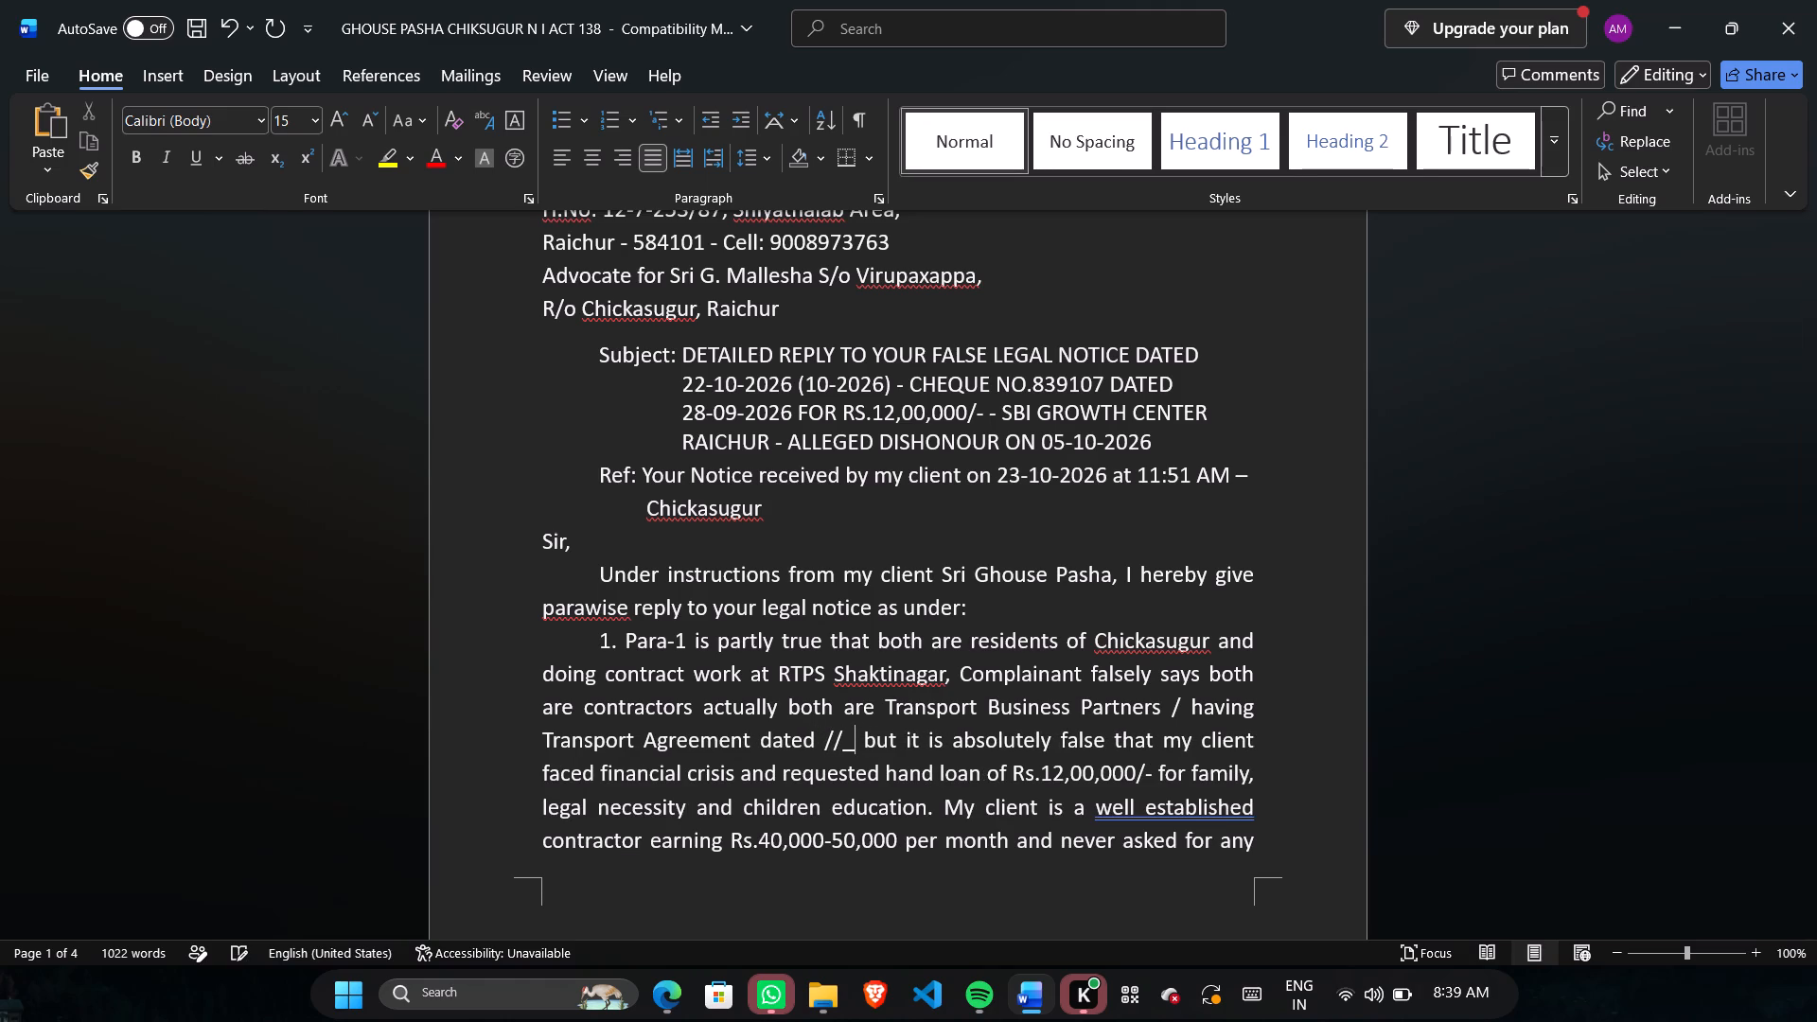
{"action": "key", "text": "BackSpace"}
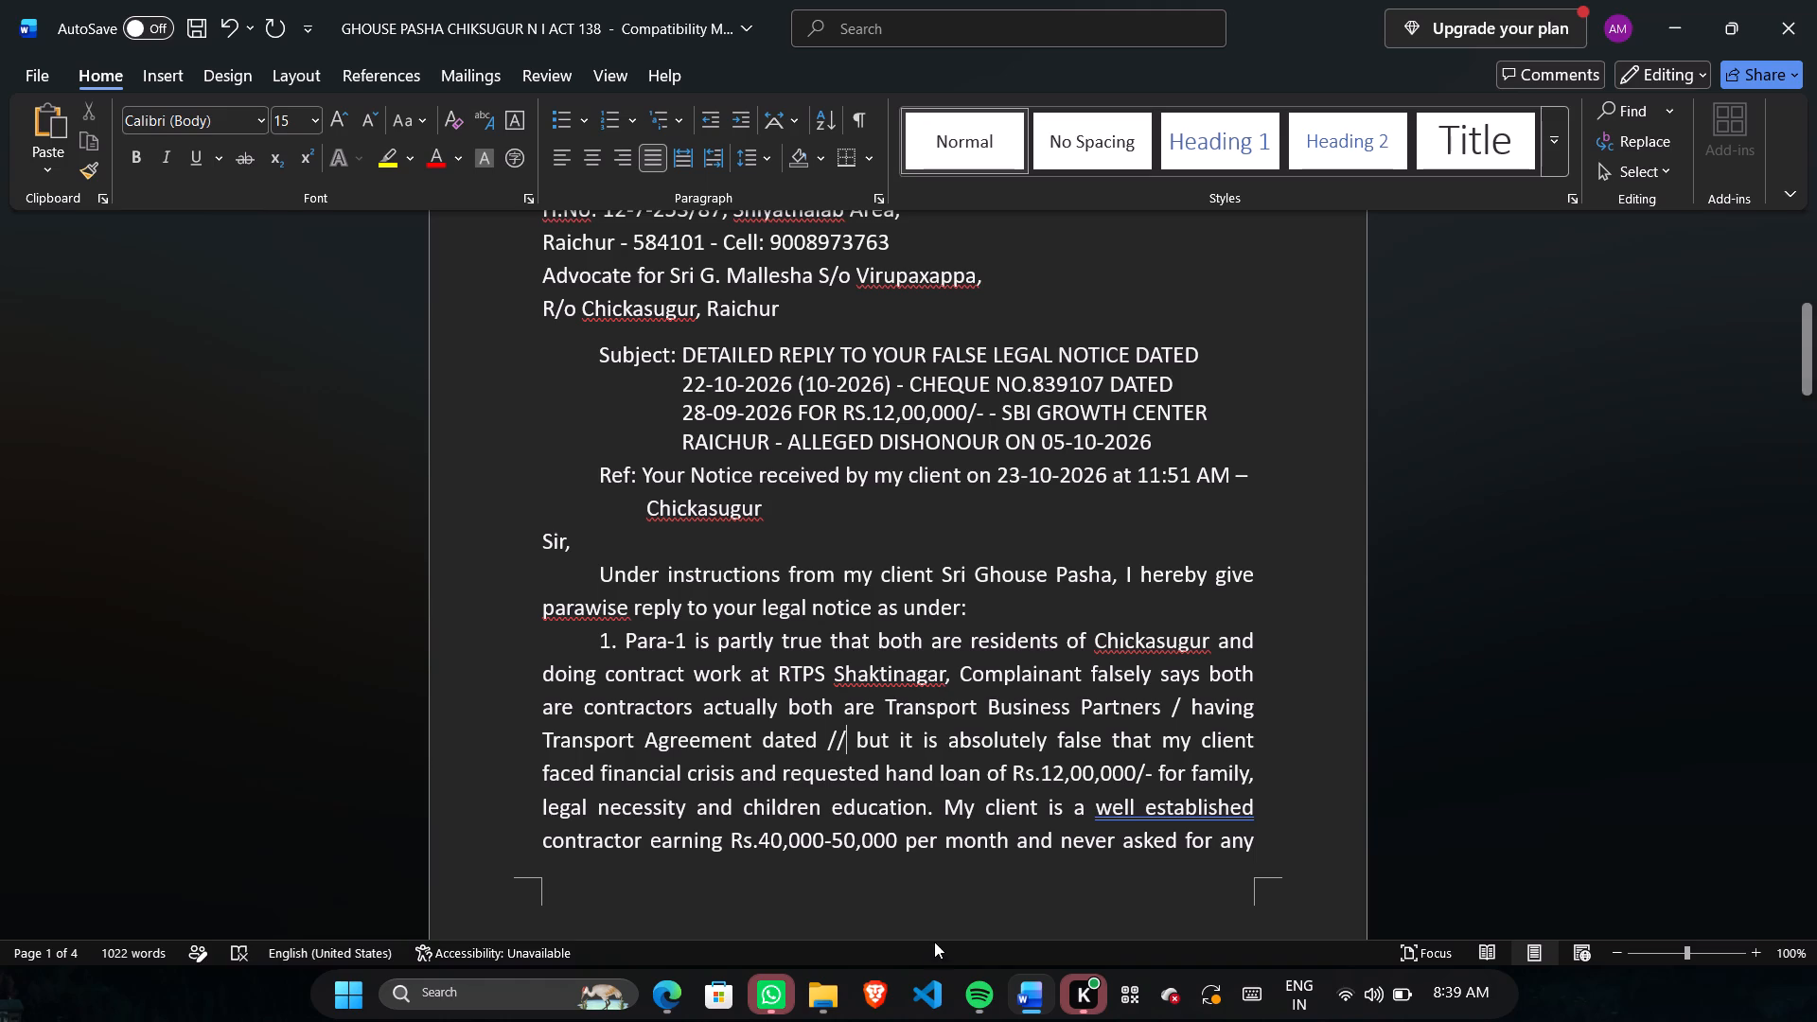
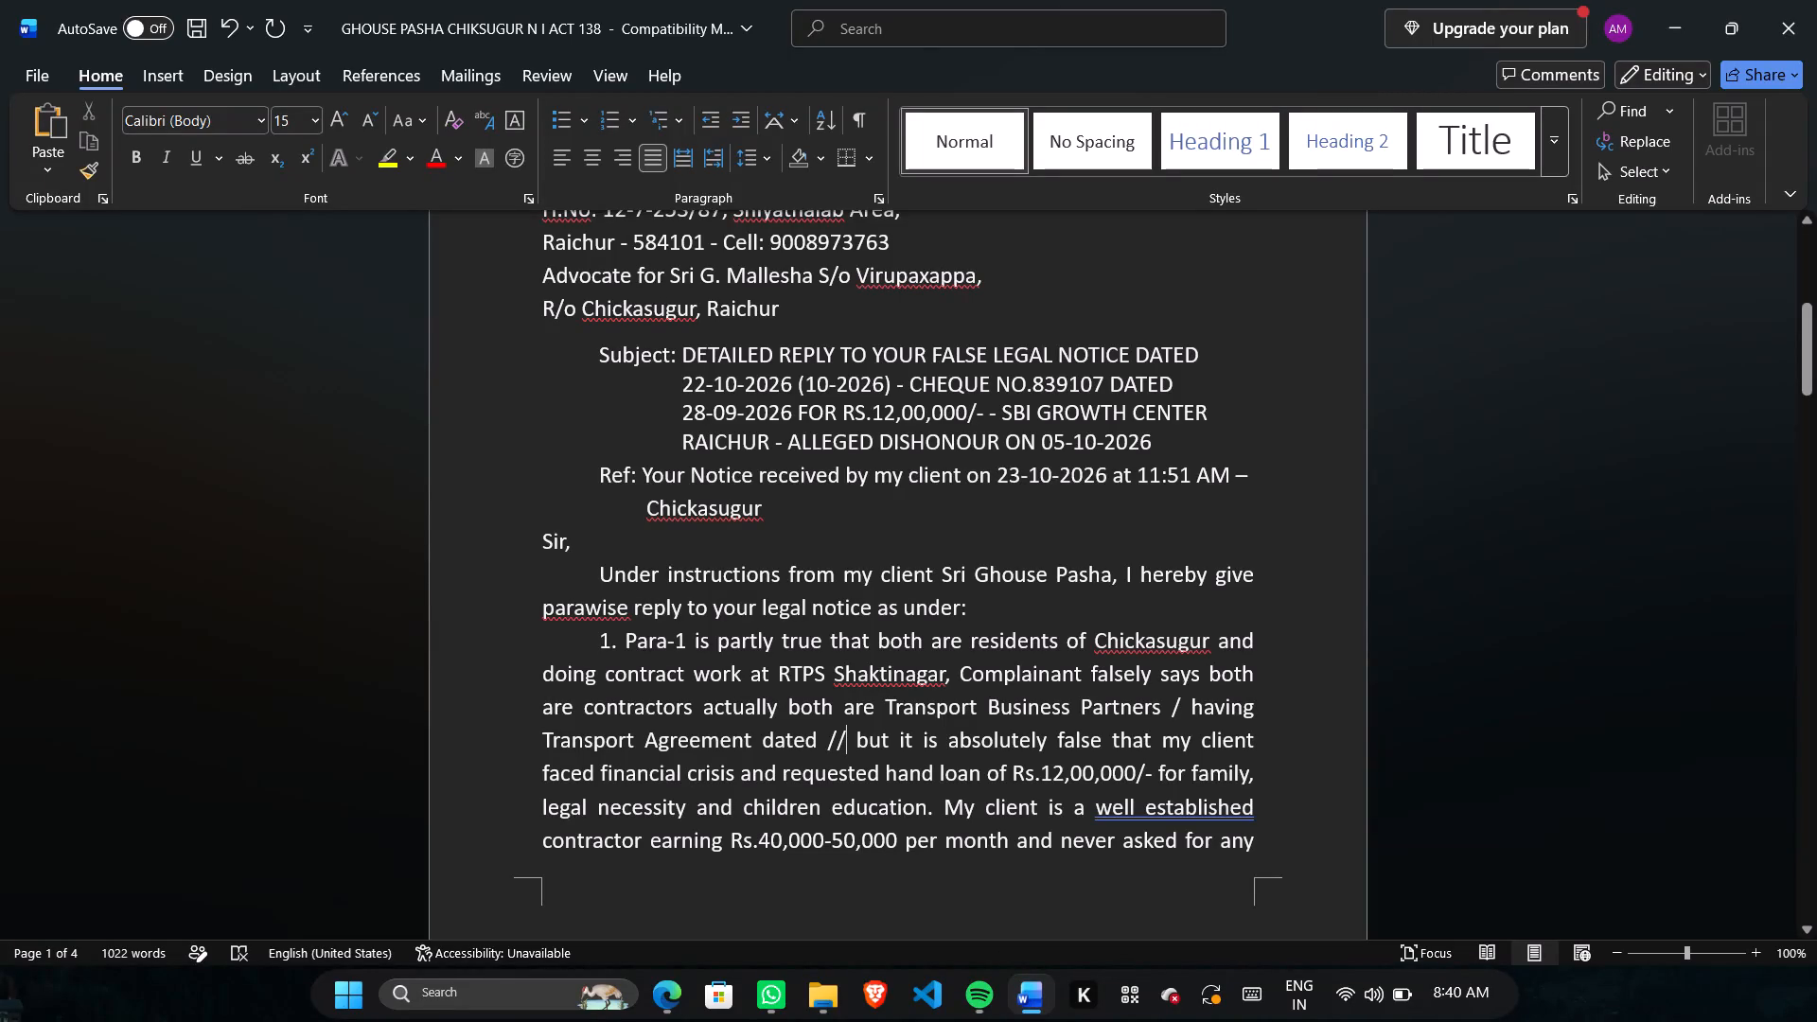
Fill in the blank Transport Agreement date in point 1 as 15/11/2025.
{"action": "left_click", "coordinate": [823, 745]}
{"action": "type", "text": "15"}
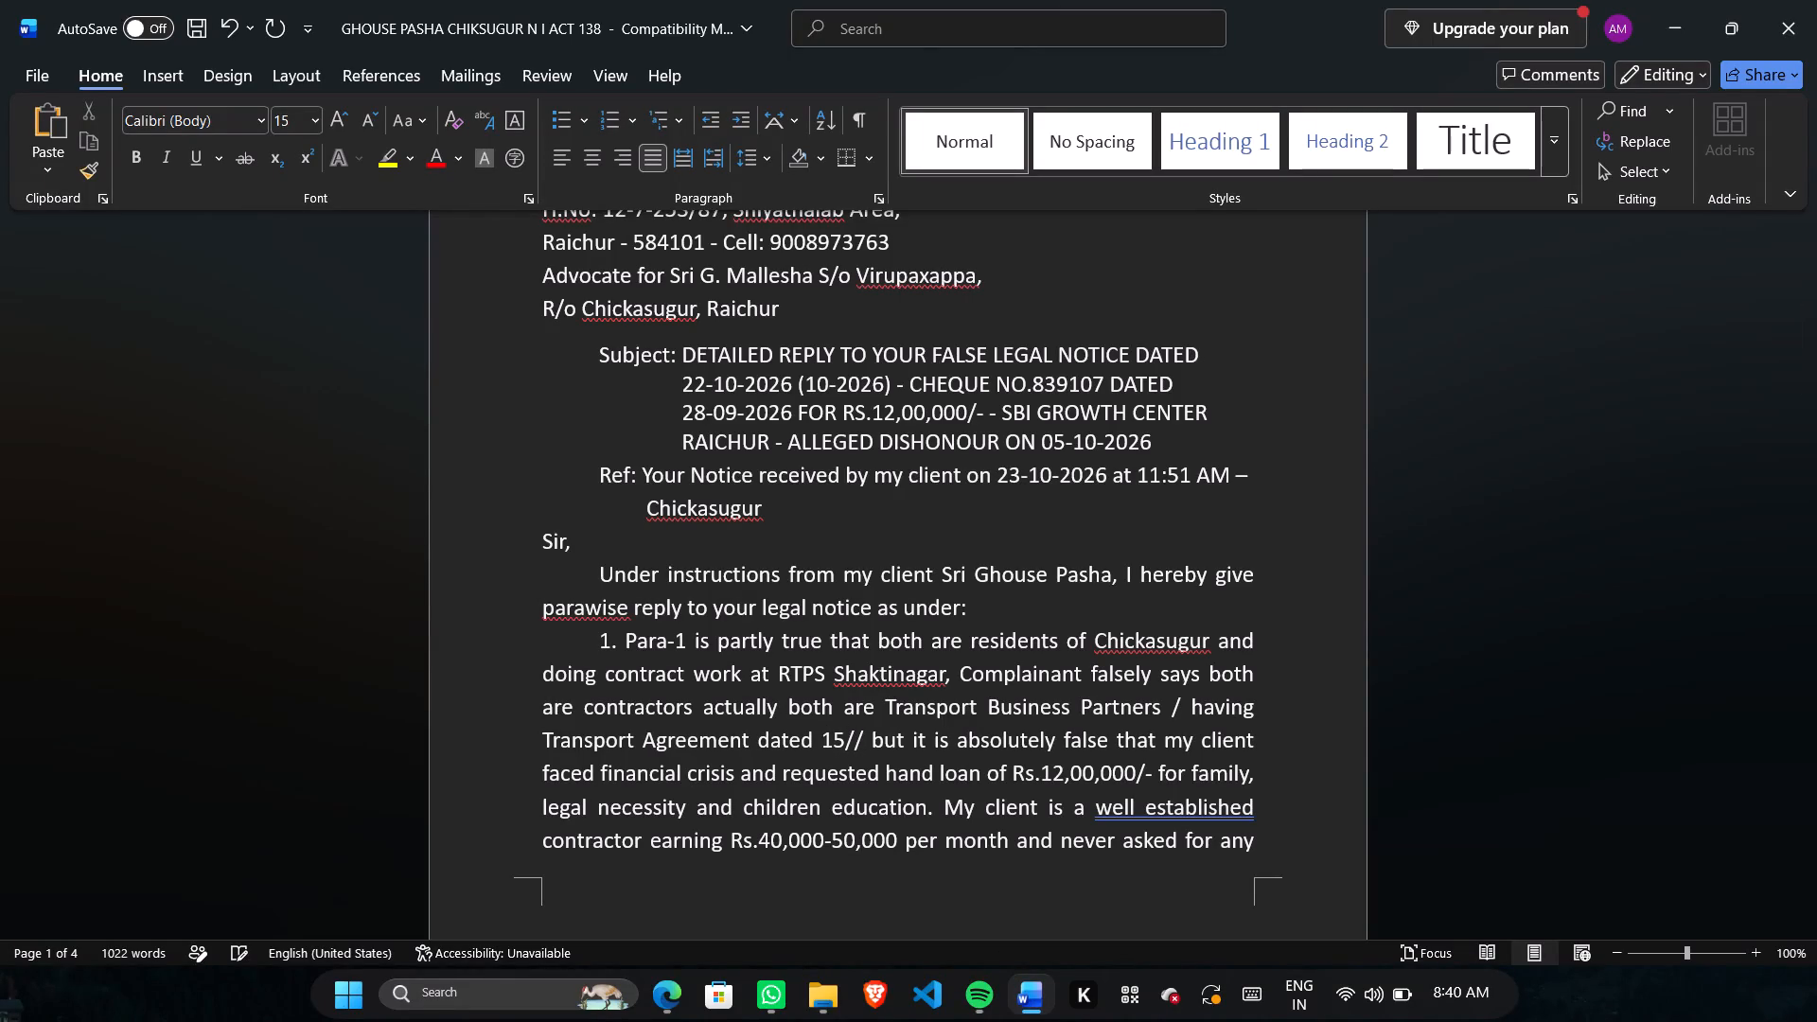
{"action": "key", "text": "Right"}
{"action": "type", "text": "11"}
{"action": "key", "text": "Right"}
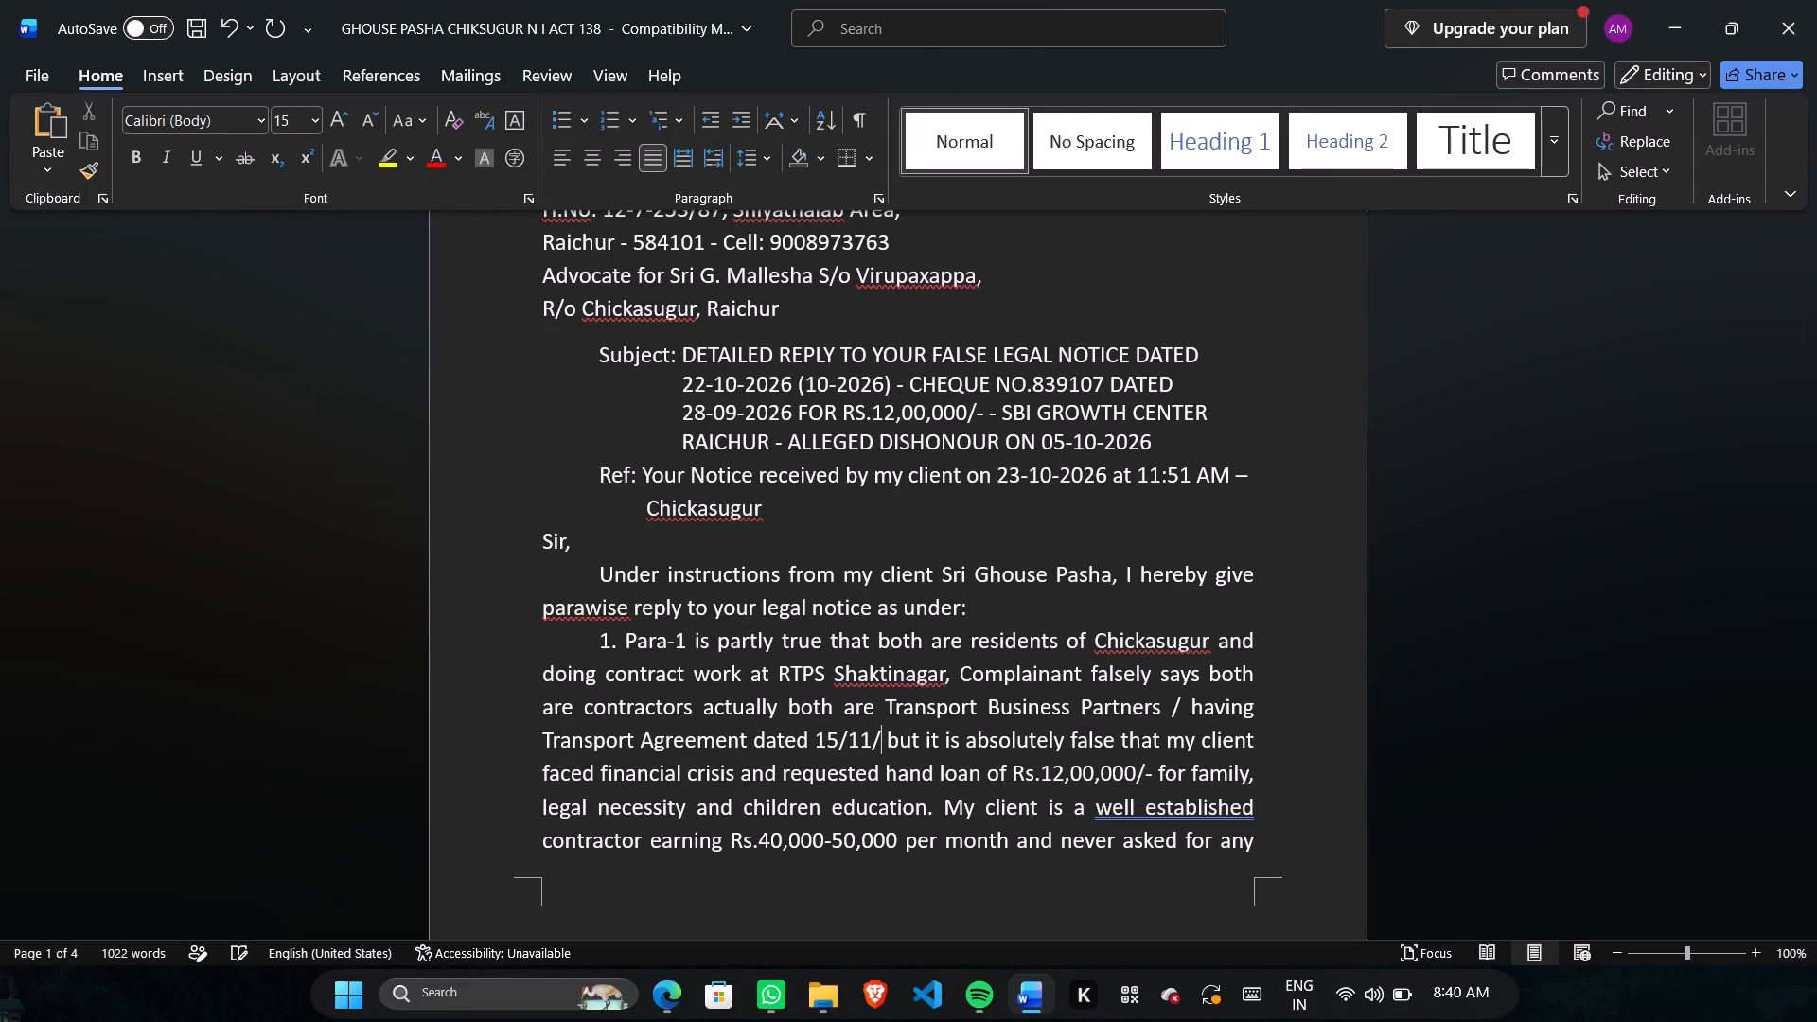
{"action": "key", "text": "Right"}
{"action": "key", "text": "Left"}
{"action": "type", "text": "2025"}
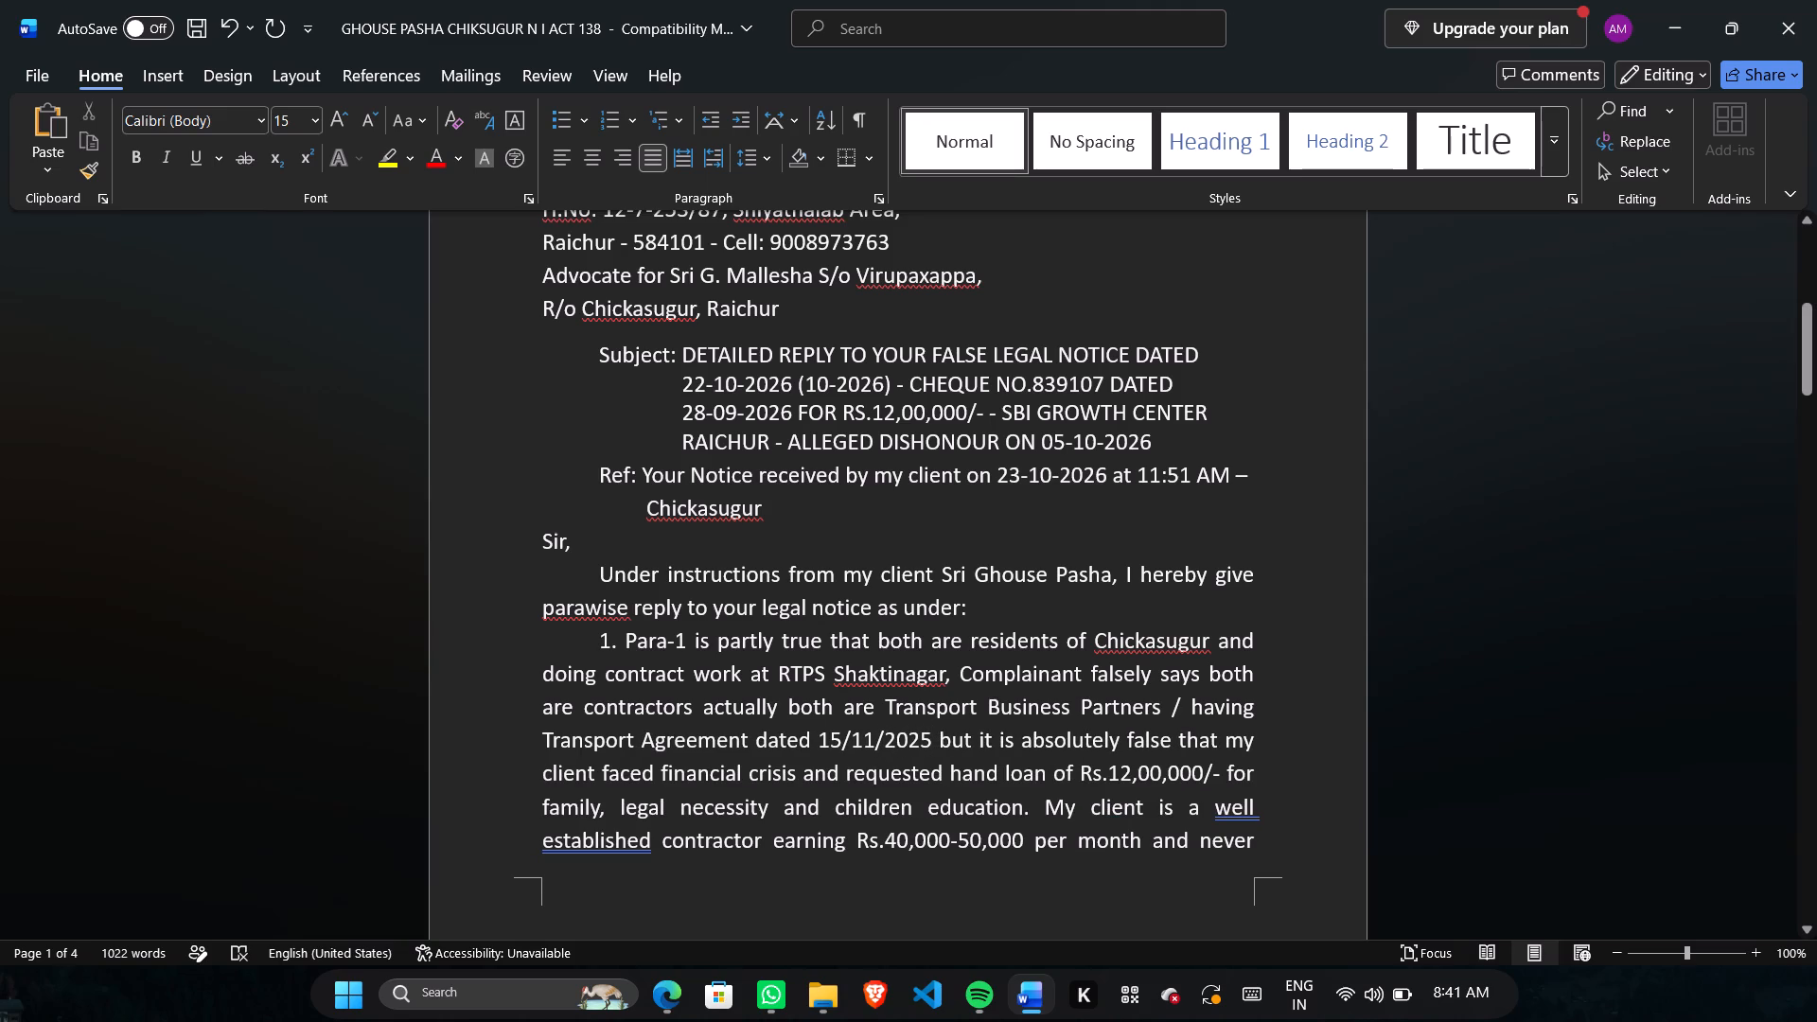
Split point 1 before "My client is a well established contractor" into a new paragraph, keeping both paragraphs free of automatic numbering.
{"action": "left_click", "coordinate": [1050, 805]}
{"action": "key", "text": "Return"}
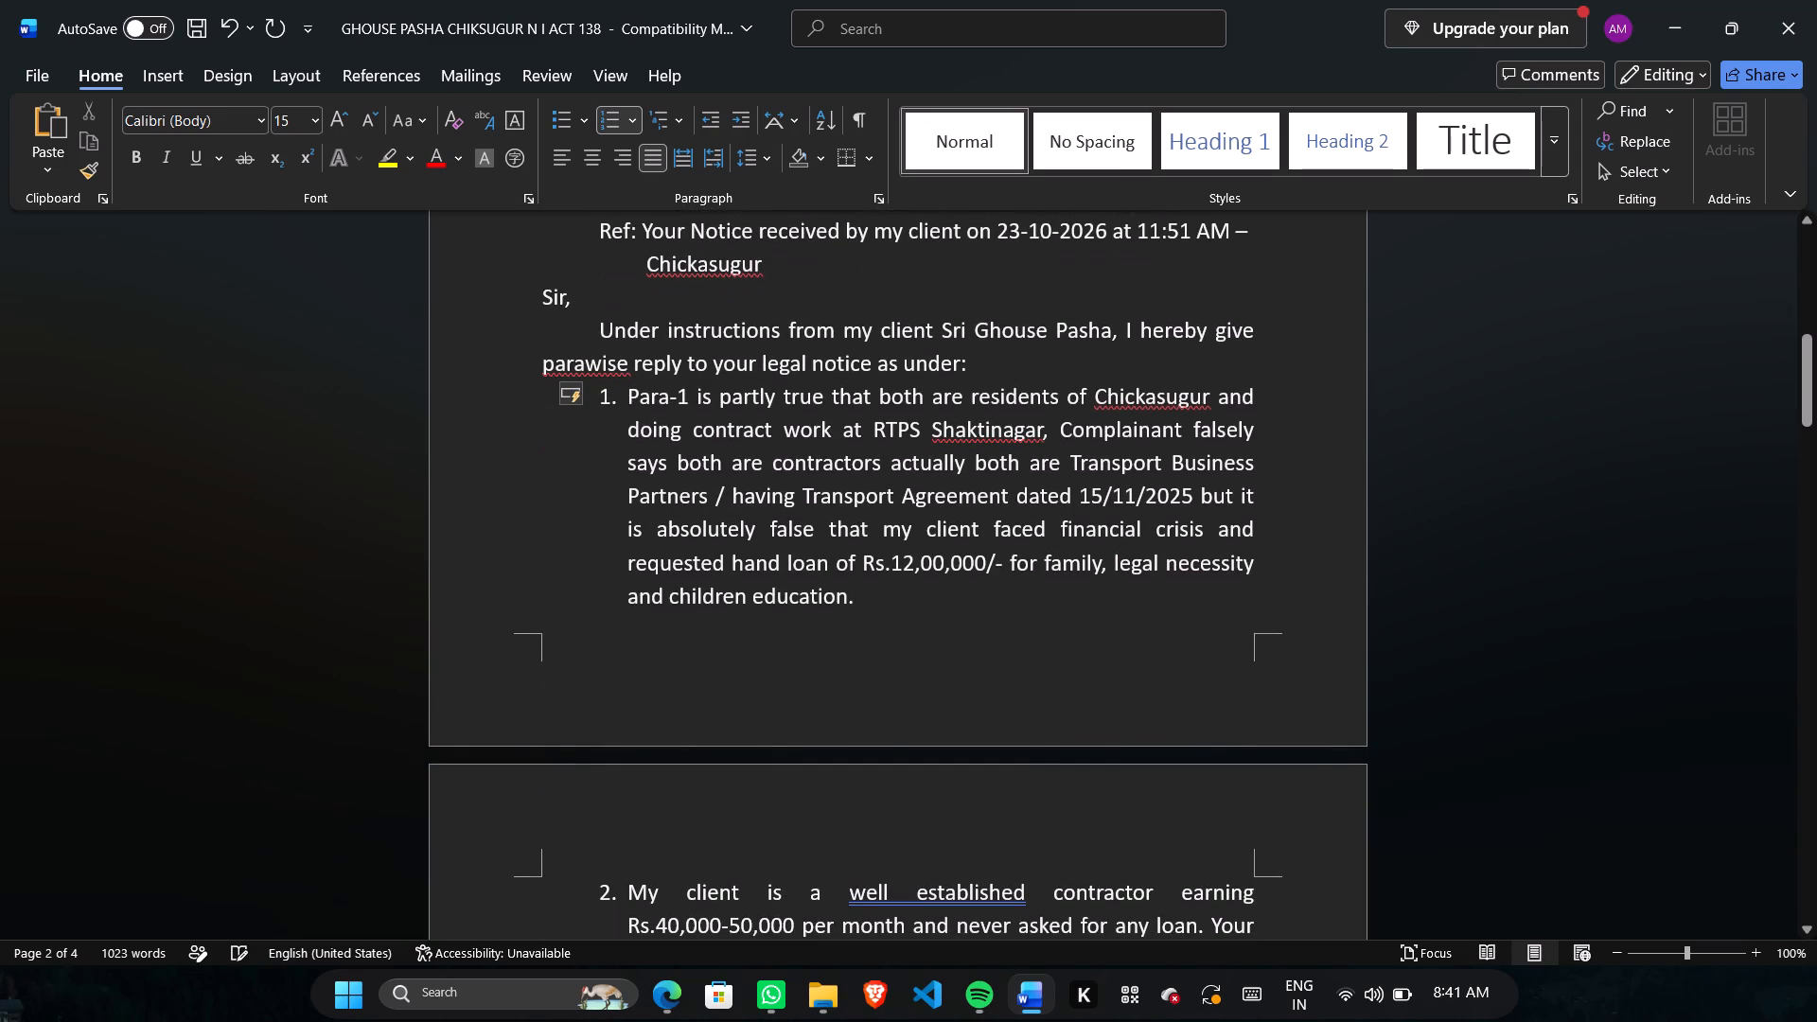
{"action": "key", "text": "ctrl+z"}
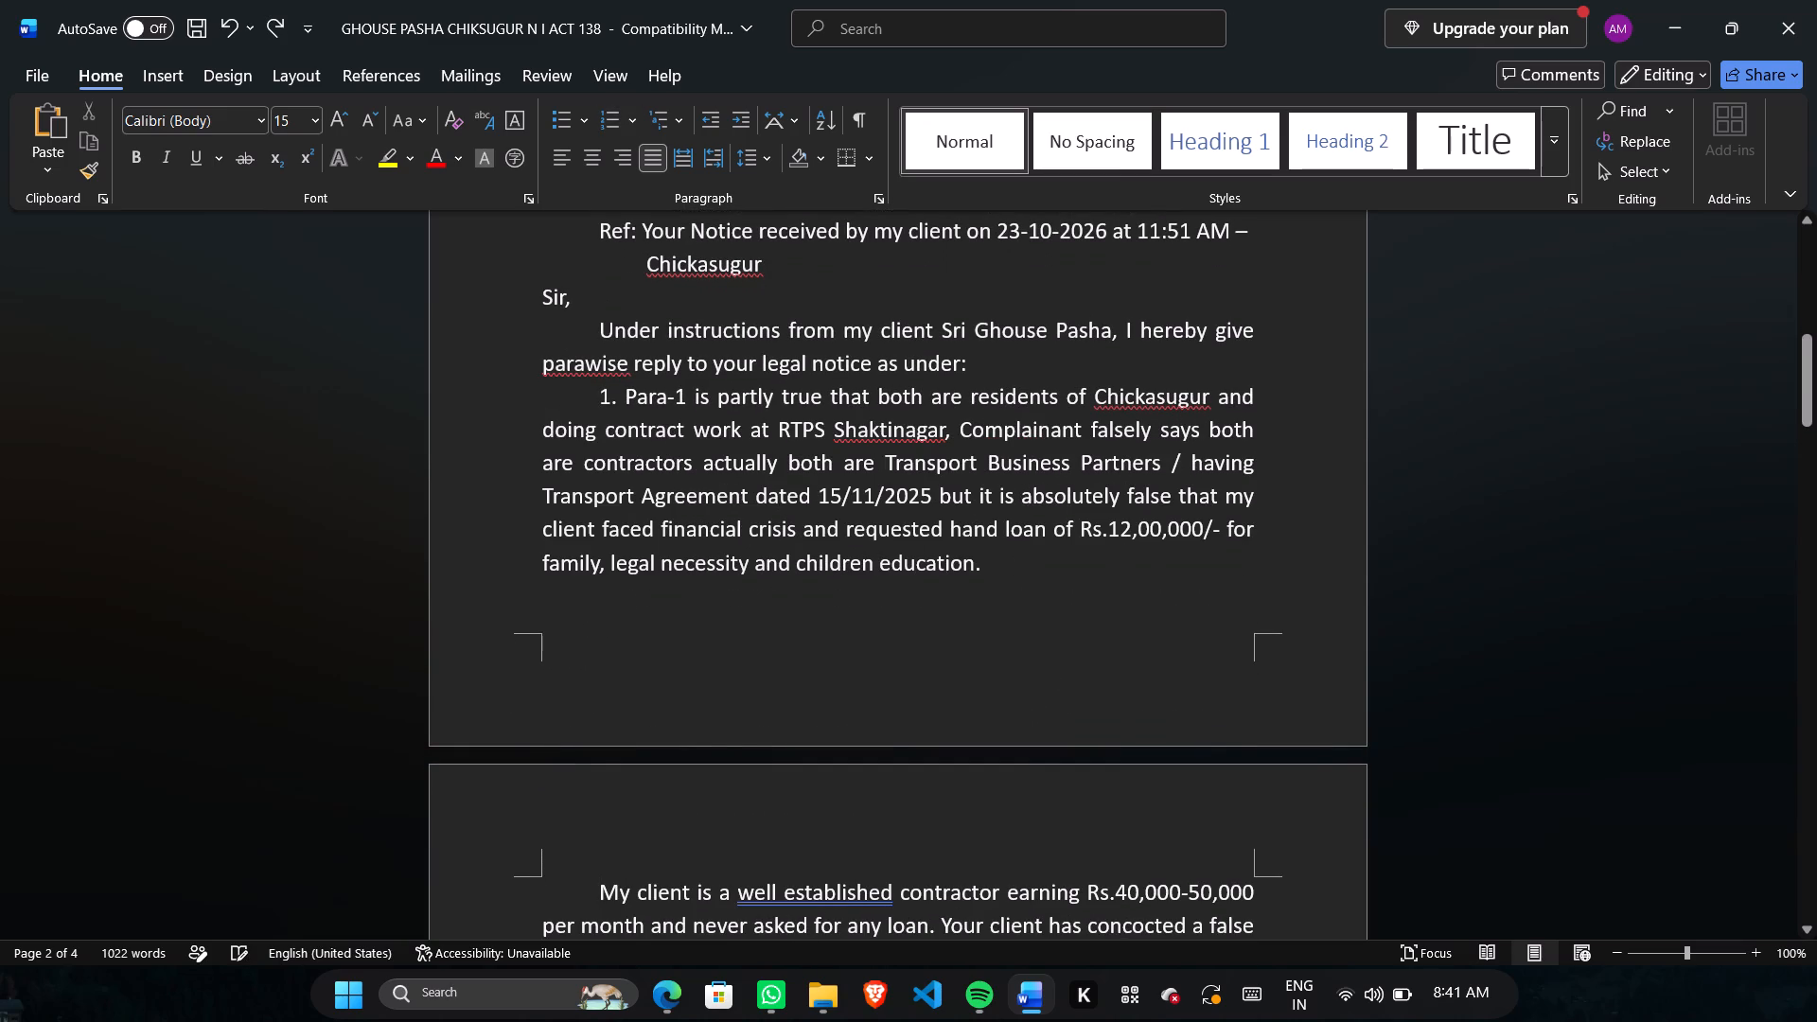
Save the document and add "Contd..2", tabbed across to the right margin, after "children education." on page 1.
{"action": "left_click", "coordinate": [1049, 610]}
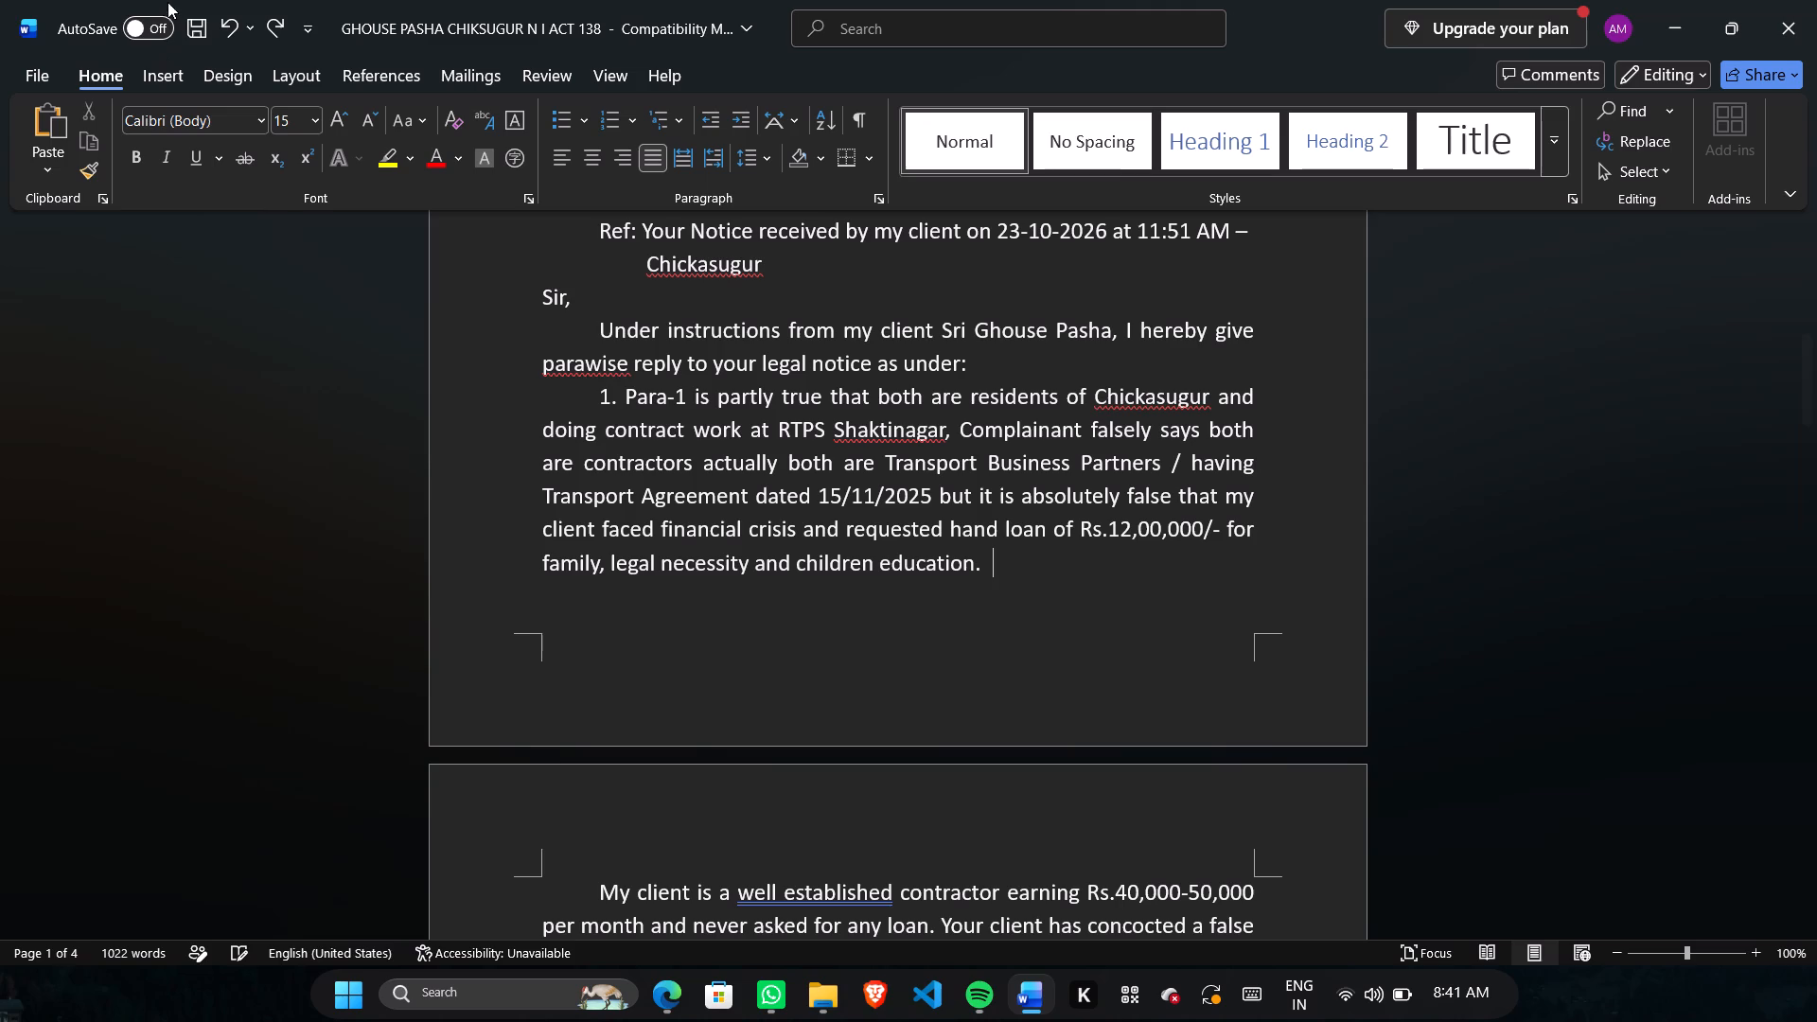
{"action": "left_click", "coordinate": [191, 26]}
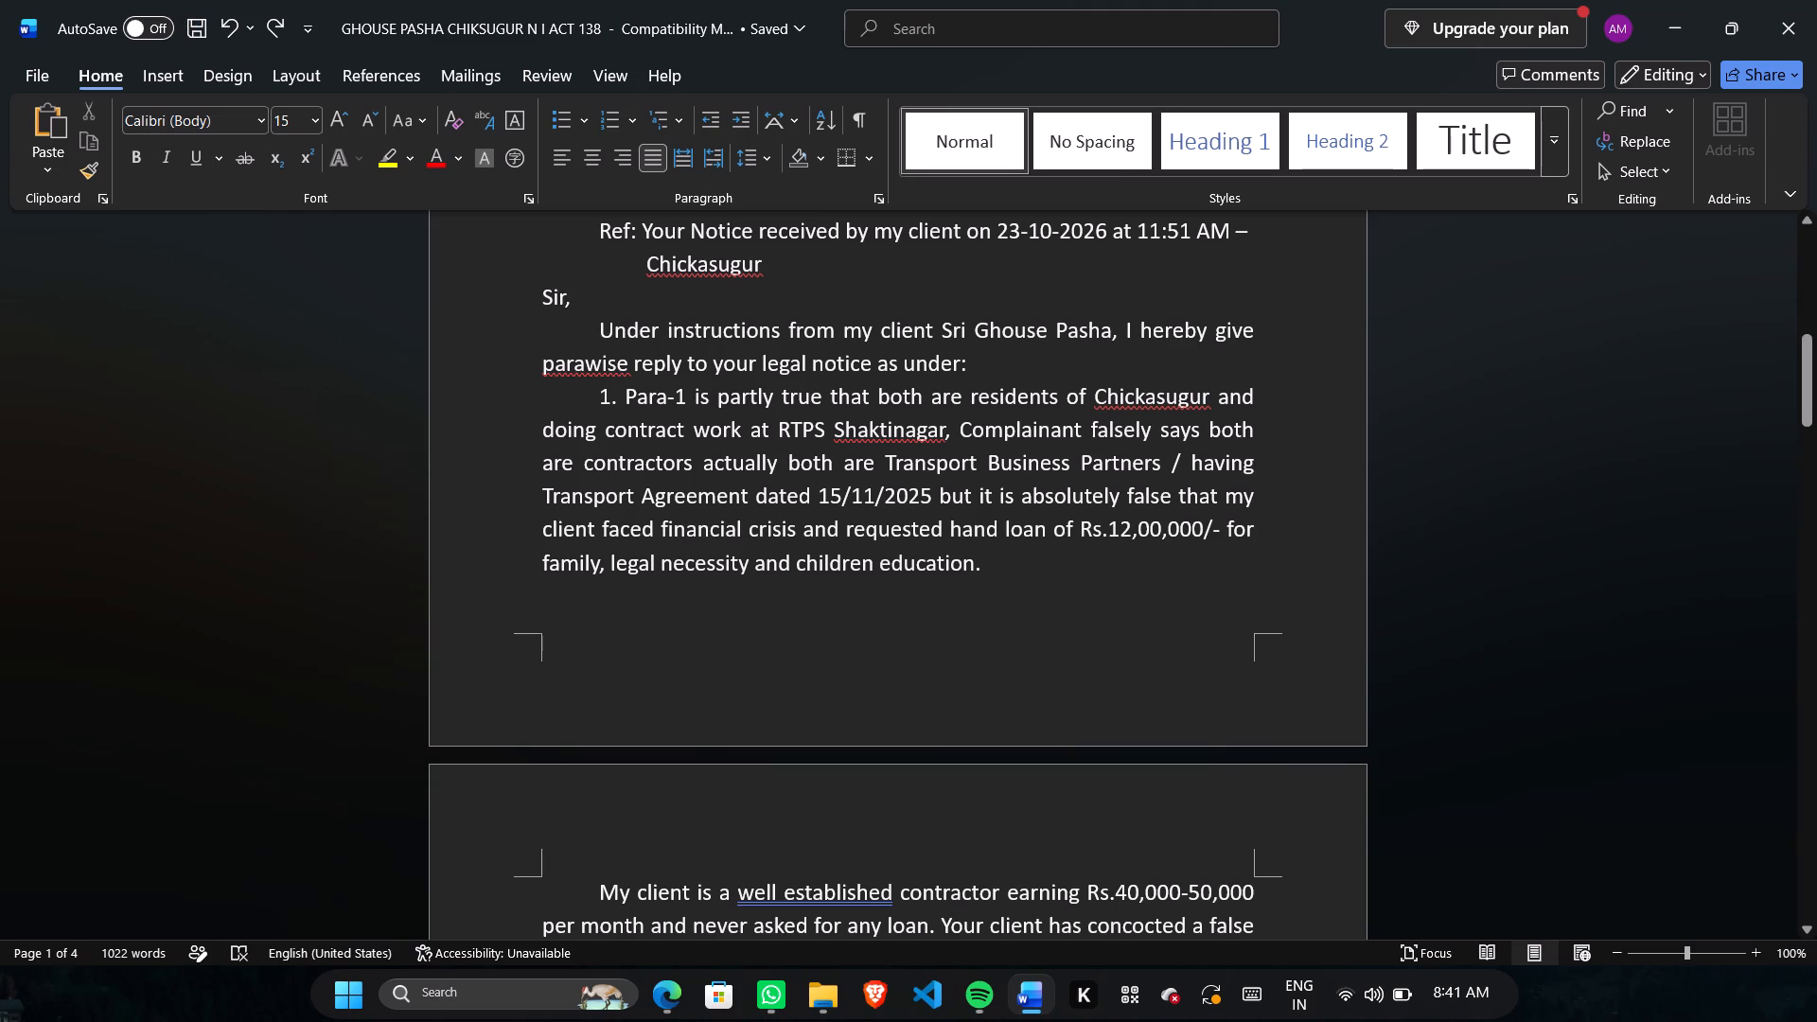
{"action": "key", "text": "Tab"}
{"action": "key", "text": "Tab"}
{"action": "key", "text": "Tab"}
{"action": "key", "text": "Tab"}
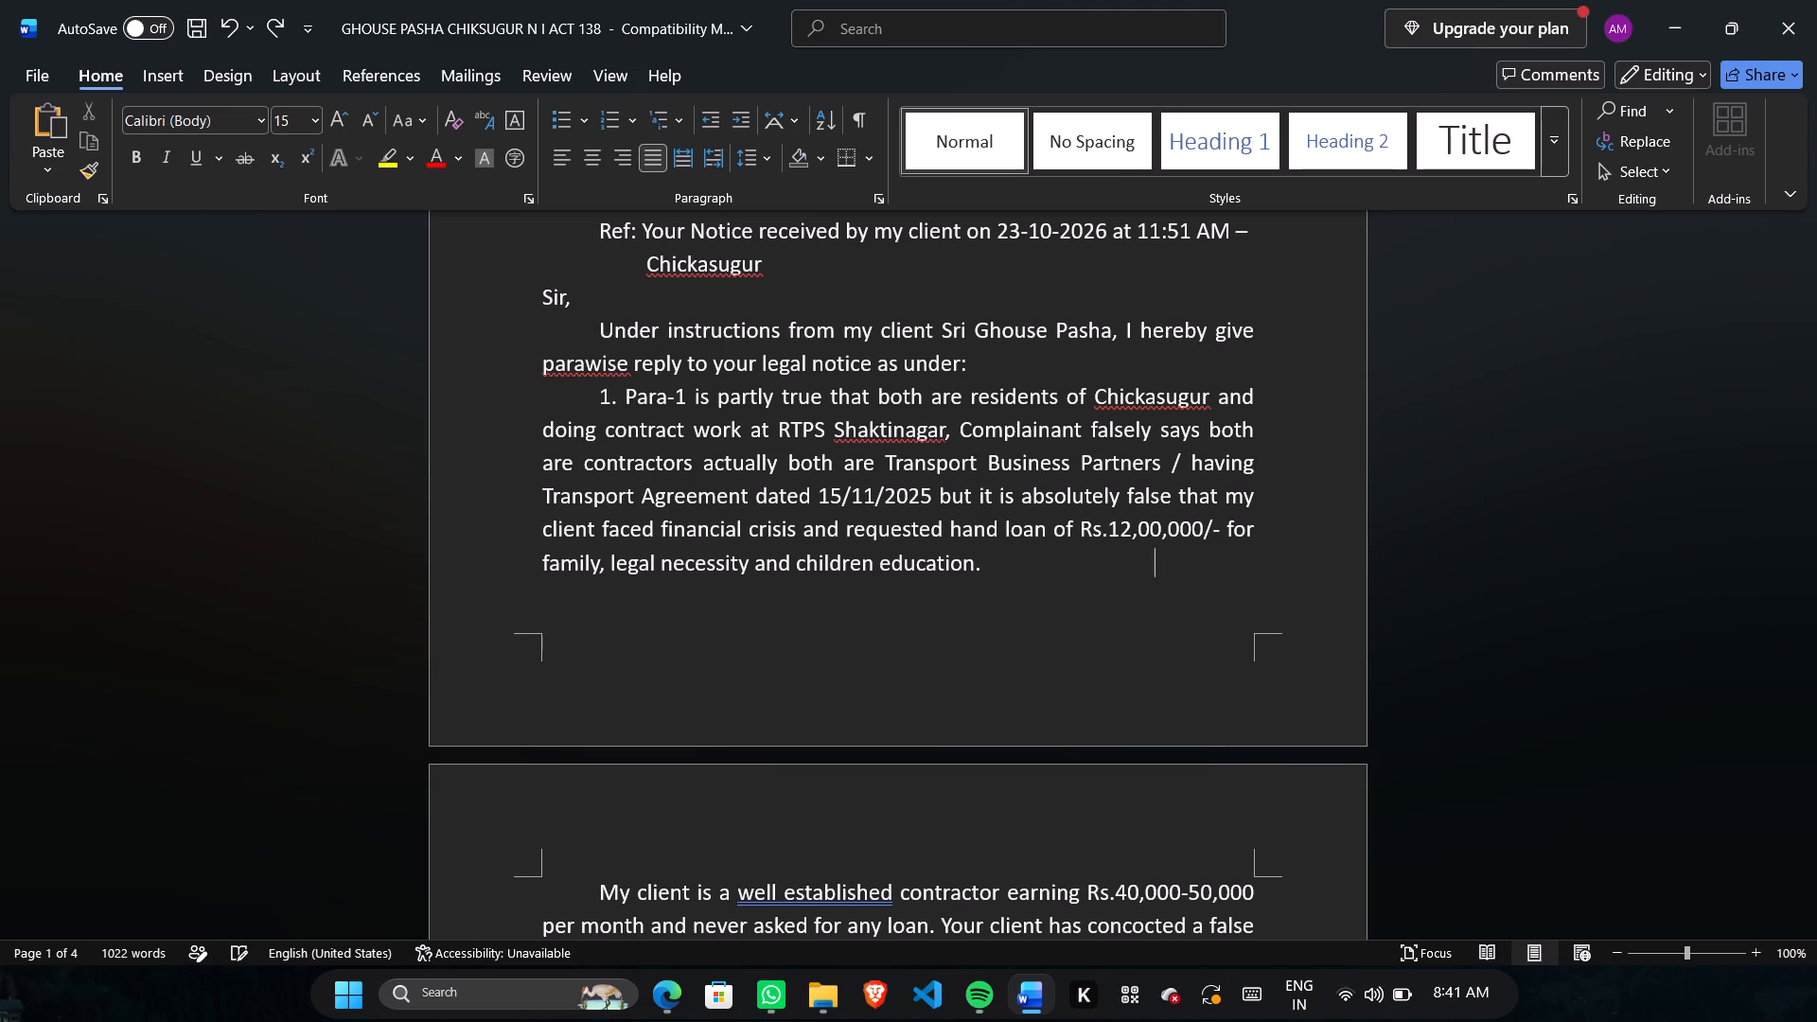
{"action": "type", "text": "Contd.."}
{"action": "key", "text": "2"}
Insert a centred "-2-" page marker line at the top of page 2, above "My client is a well established contractor".
{"action": "key", "text": "Return"}
{"action": "key", "text": "Return"}
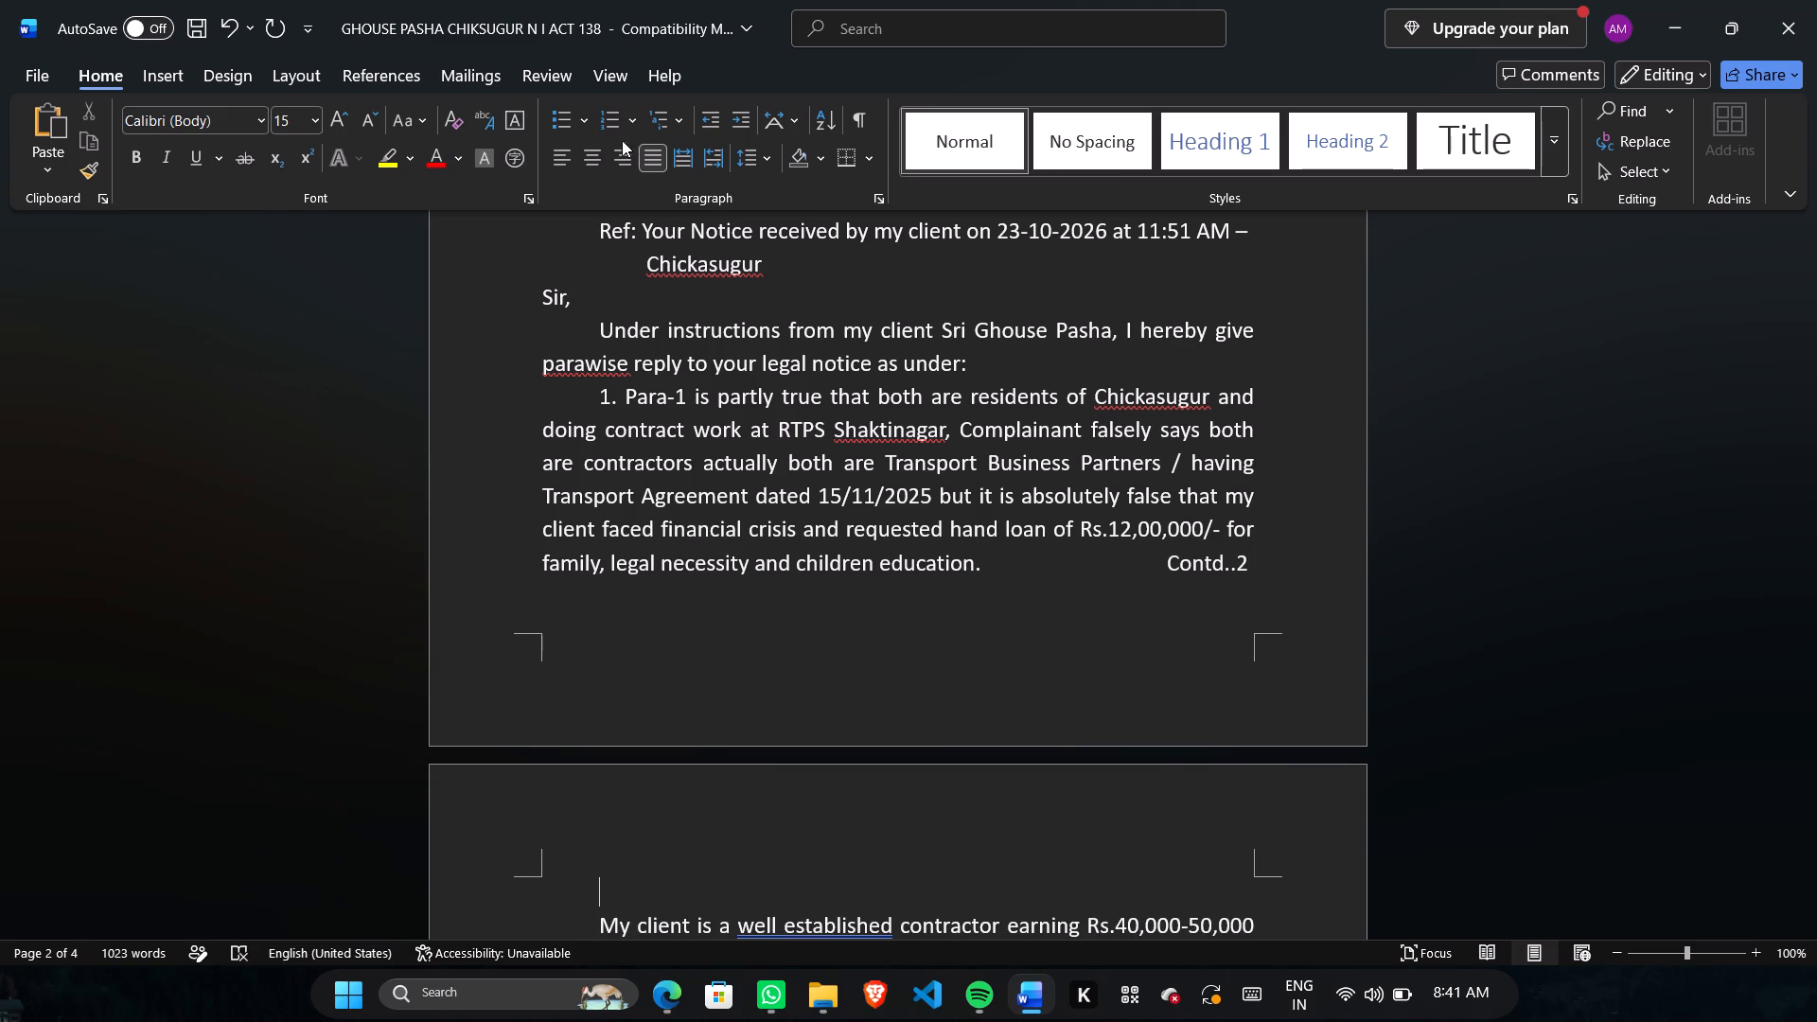
{"action": "left_click", "coordinate": [596, 154]}
{"action": "type", "text": "-2-"}
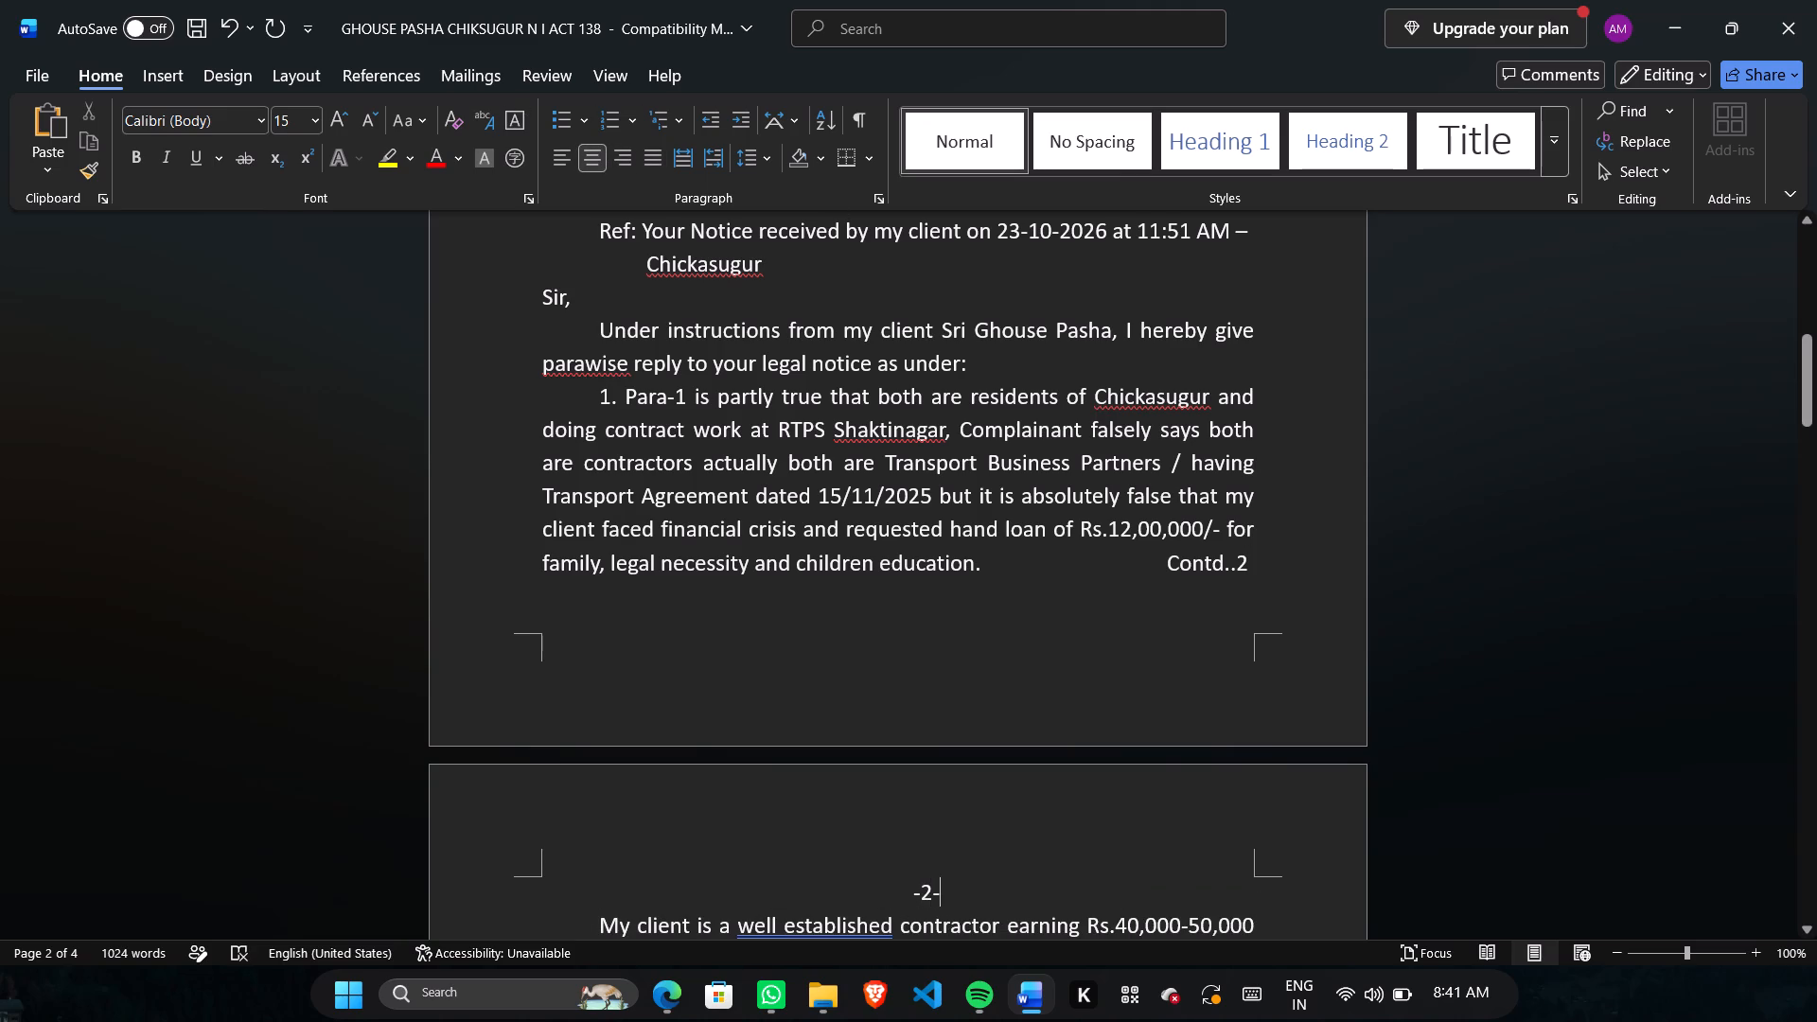
Move "Contd..2" onto its own unnumbered line below "children education." and space it across to the right margin.
{"action": "left_click", "coordinate": [1022, 555]}
{"action": "key", "text": "Return"}
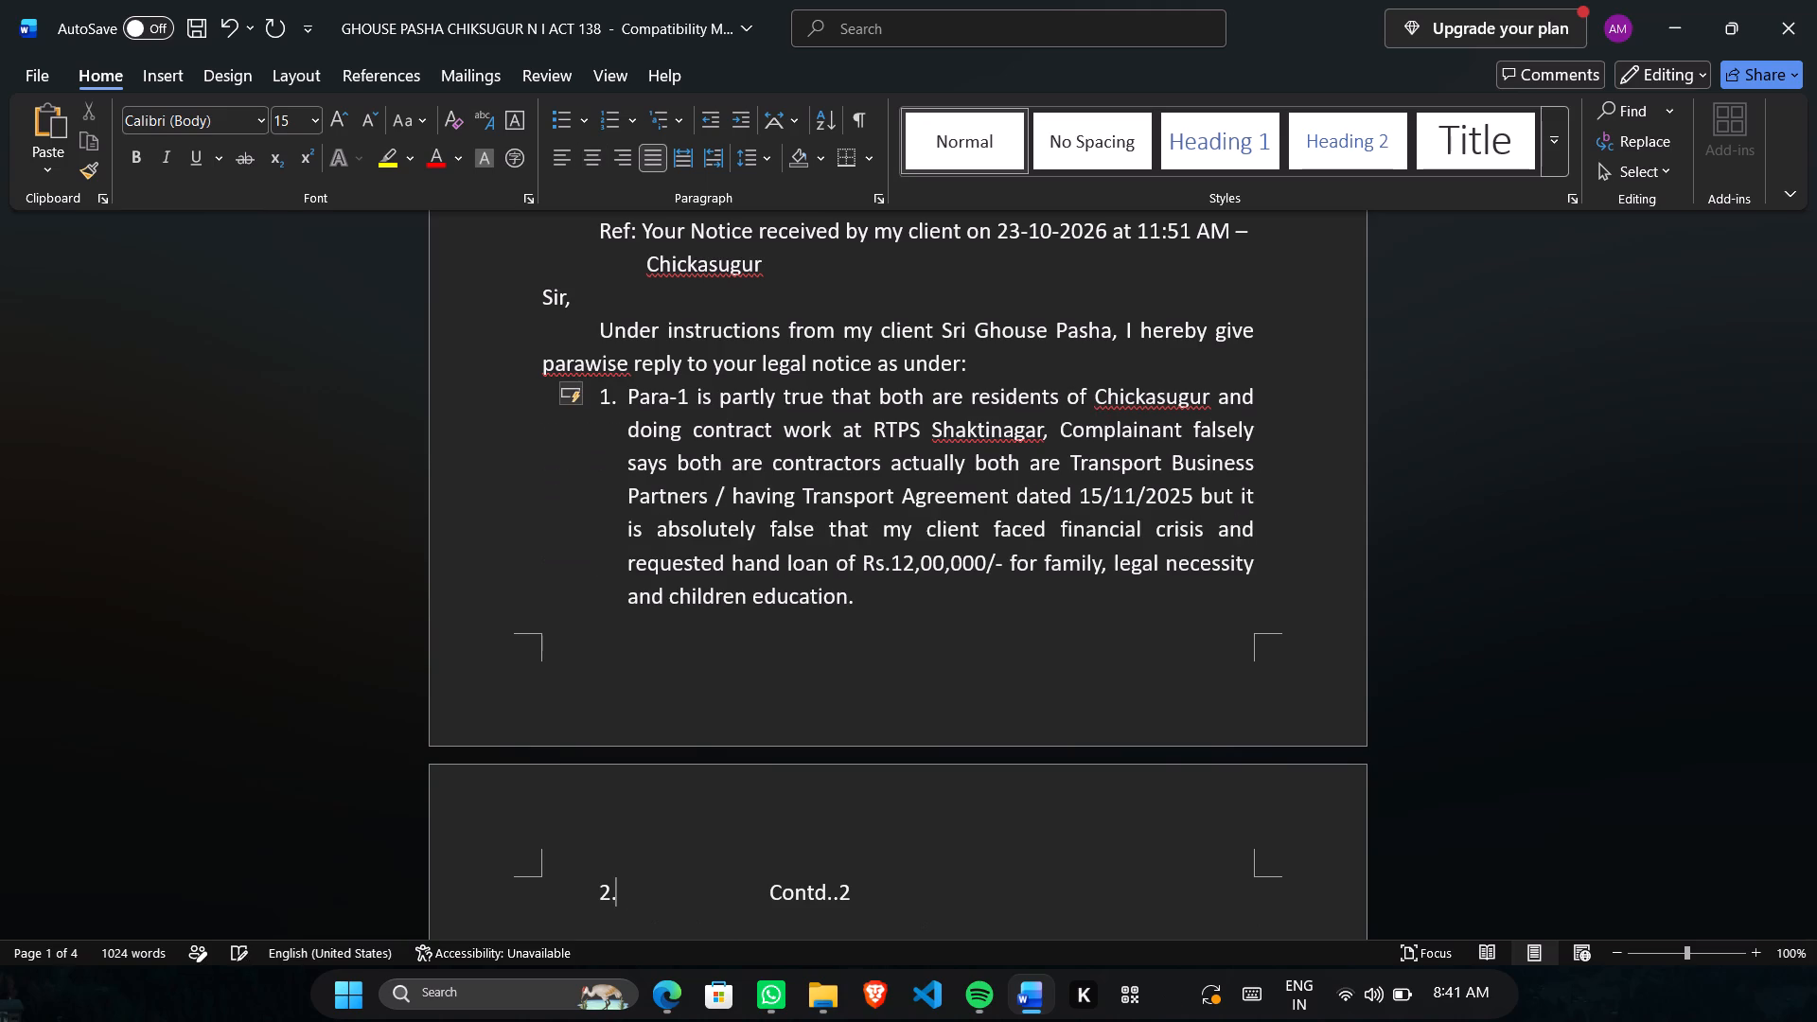
{"action": "key", "text": "ctrl+z"}
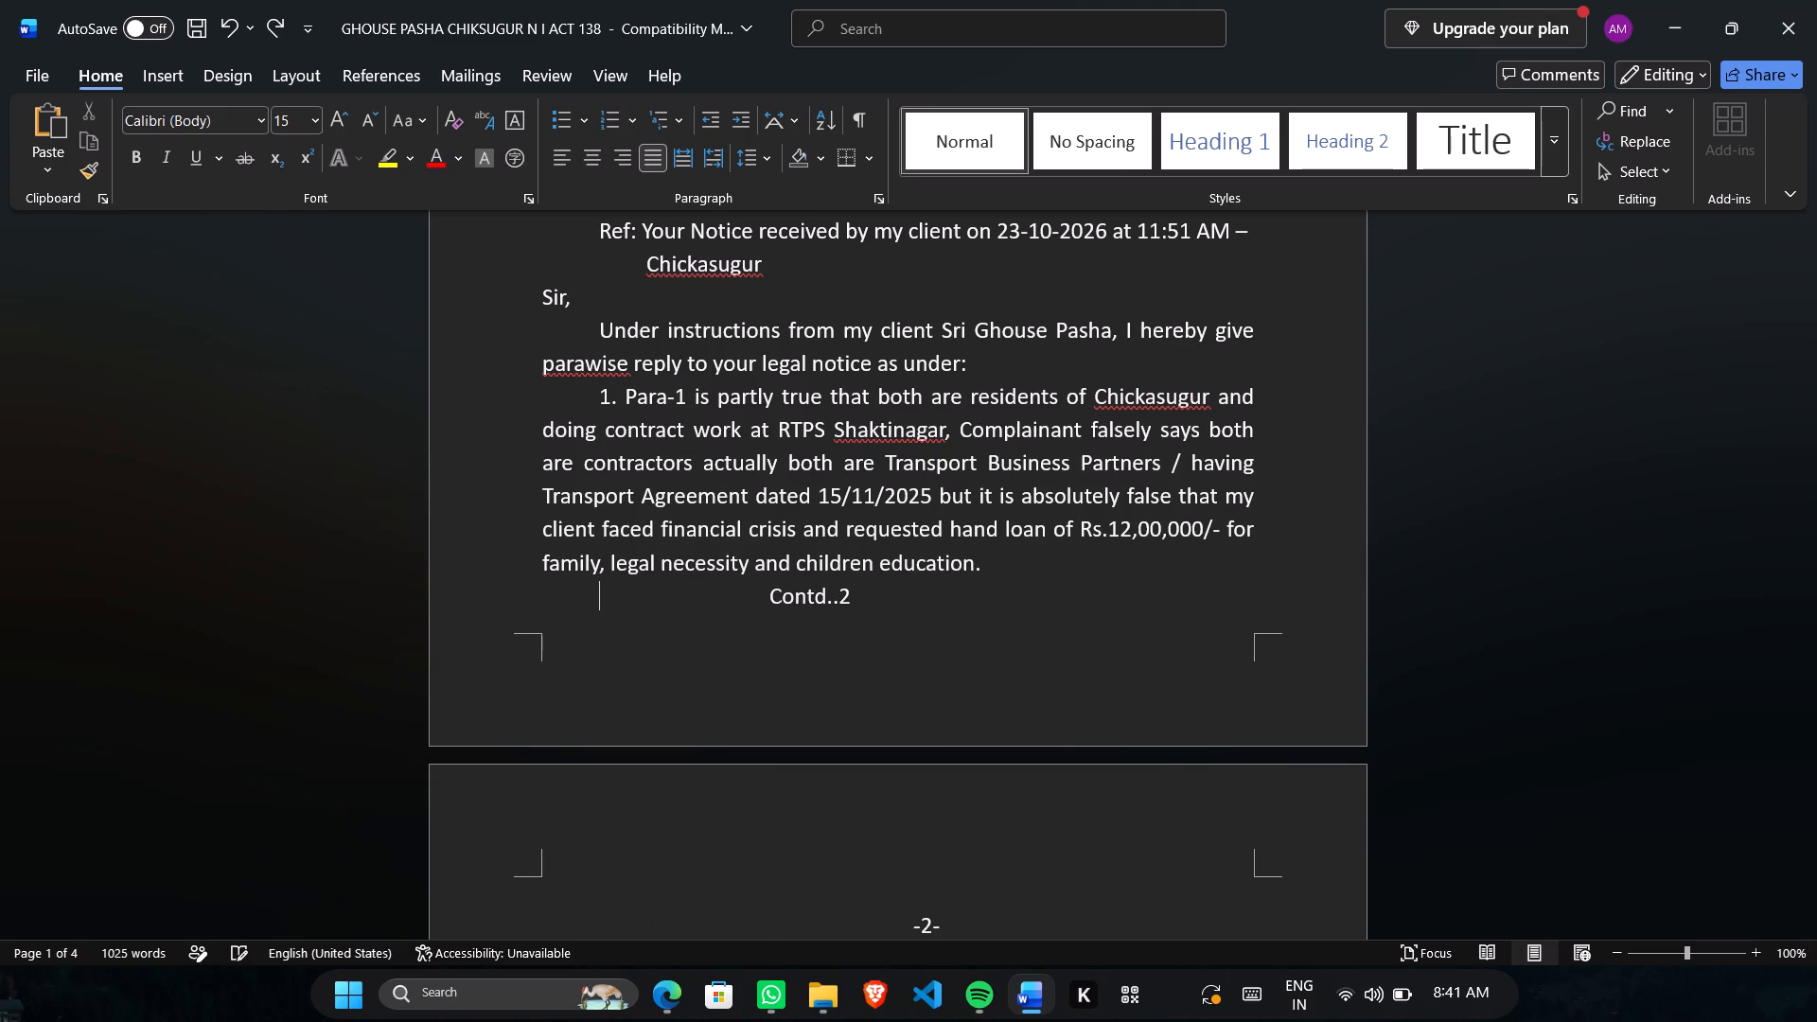
{"action": "key", "text": "space"}
{"action": "key", "text": "space"}
{"action": "key", "text": "space"}
{"action": "key", "text": "space"}
{"action": "key", "text": "space"}
{"action": "key", "text": "space"}
{"action": "key", "text": "space"}
{"action": "key", "text": "space"}
{"action": "key", "text": "space"}
{"action": "key", "text": "space"}
{"action": "key", "text": "space"}
{"action": "key", "text": "space"}
{"action": "key", "text": "space"}
{"action": "key", "text": "space"}
{"action": "key", "text": "space"}
{"action": "key", "text": "space"}
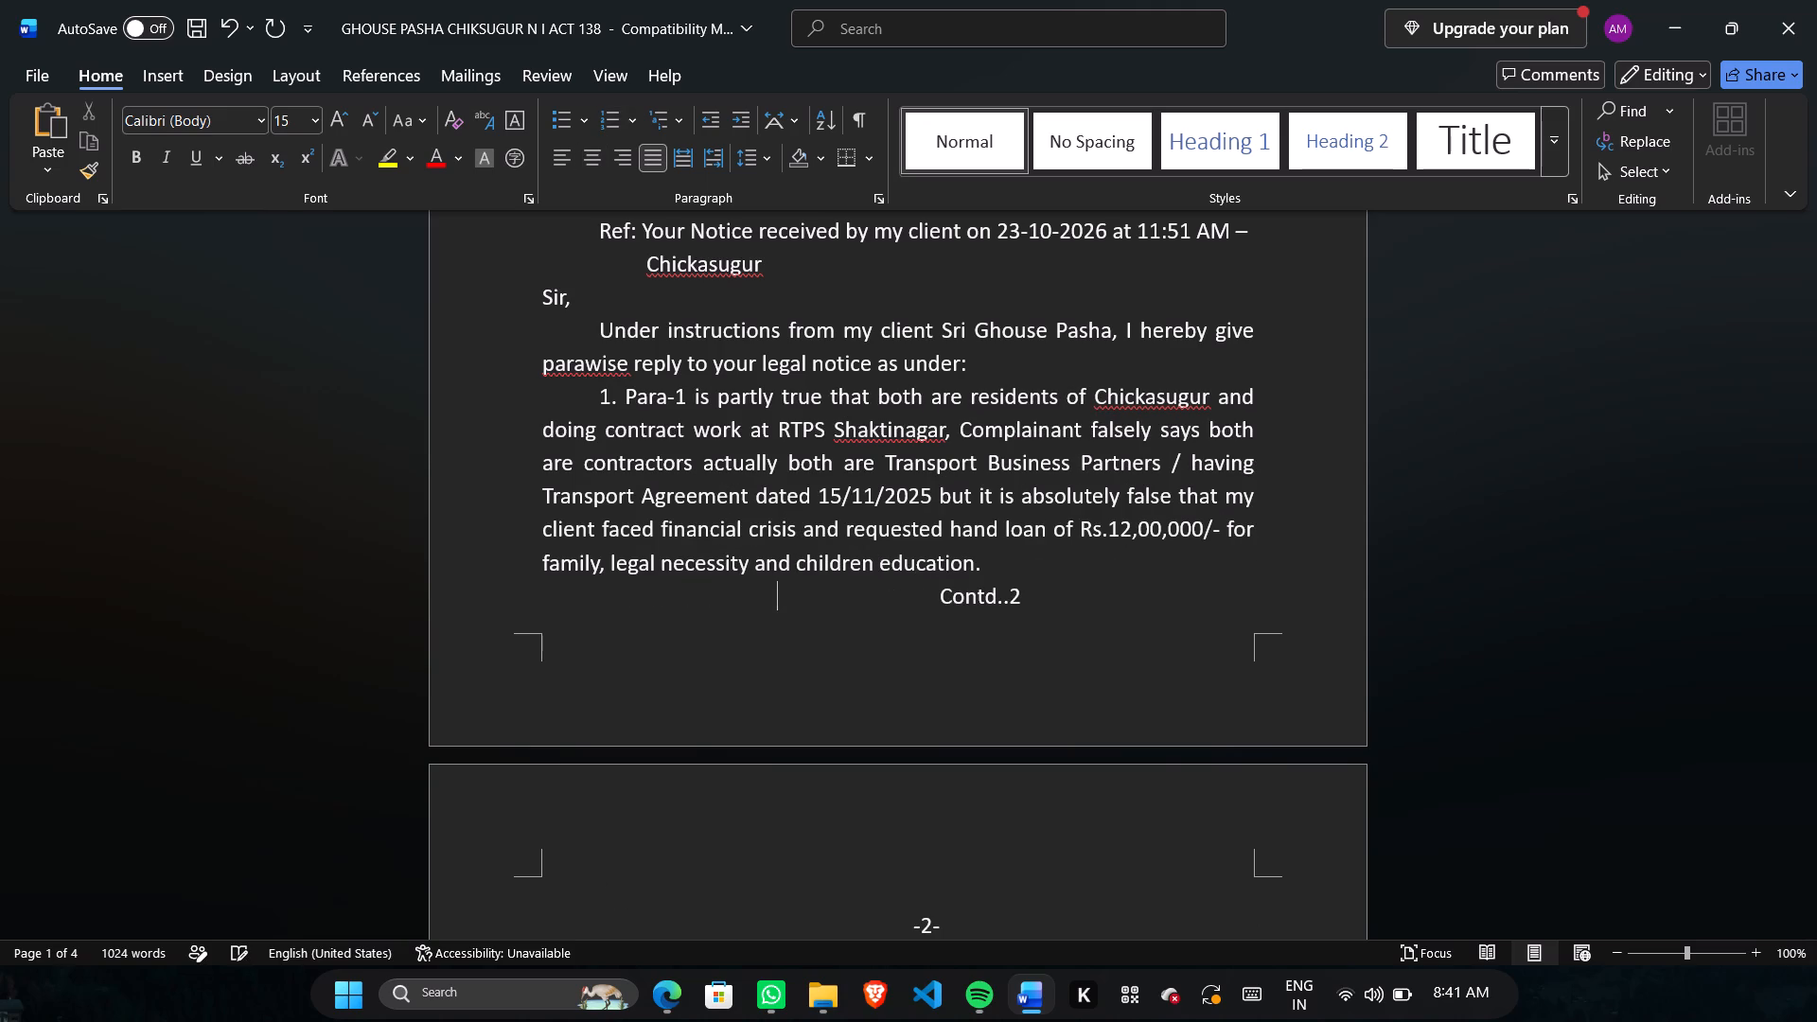
{"action": "key", "text": "space"}
{"action": "key", "text": "space"}
{"action": "key", "text": "space"}
{"action": "key", "text": "space"}
{"action": "key", "text": "space"}
{"action": "key", "text": "space"}
{"action": "key", "text": "space"}
{"action": "key", "text": "space"}
{"action": "key", "text": "space"}
{"action": "key", "text": "space"}
{"action": "key", "text": "space"}
{"action": "key", "text": "space"}
{"action": "key", "text": "space"}
{"action": "key", "text": "space"}
{"action": "key", "text": "space"}
{"action": "key", "text": "space"}
{"action": "key", "text": "space"}
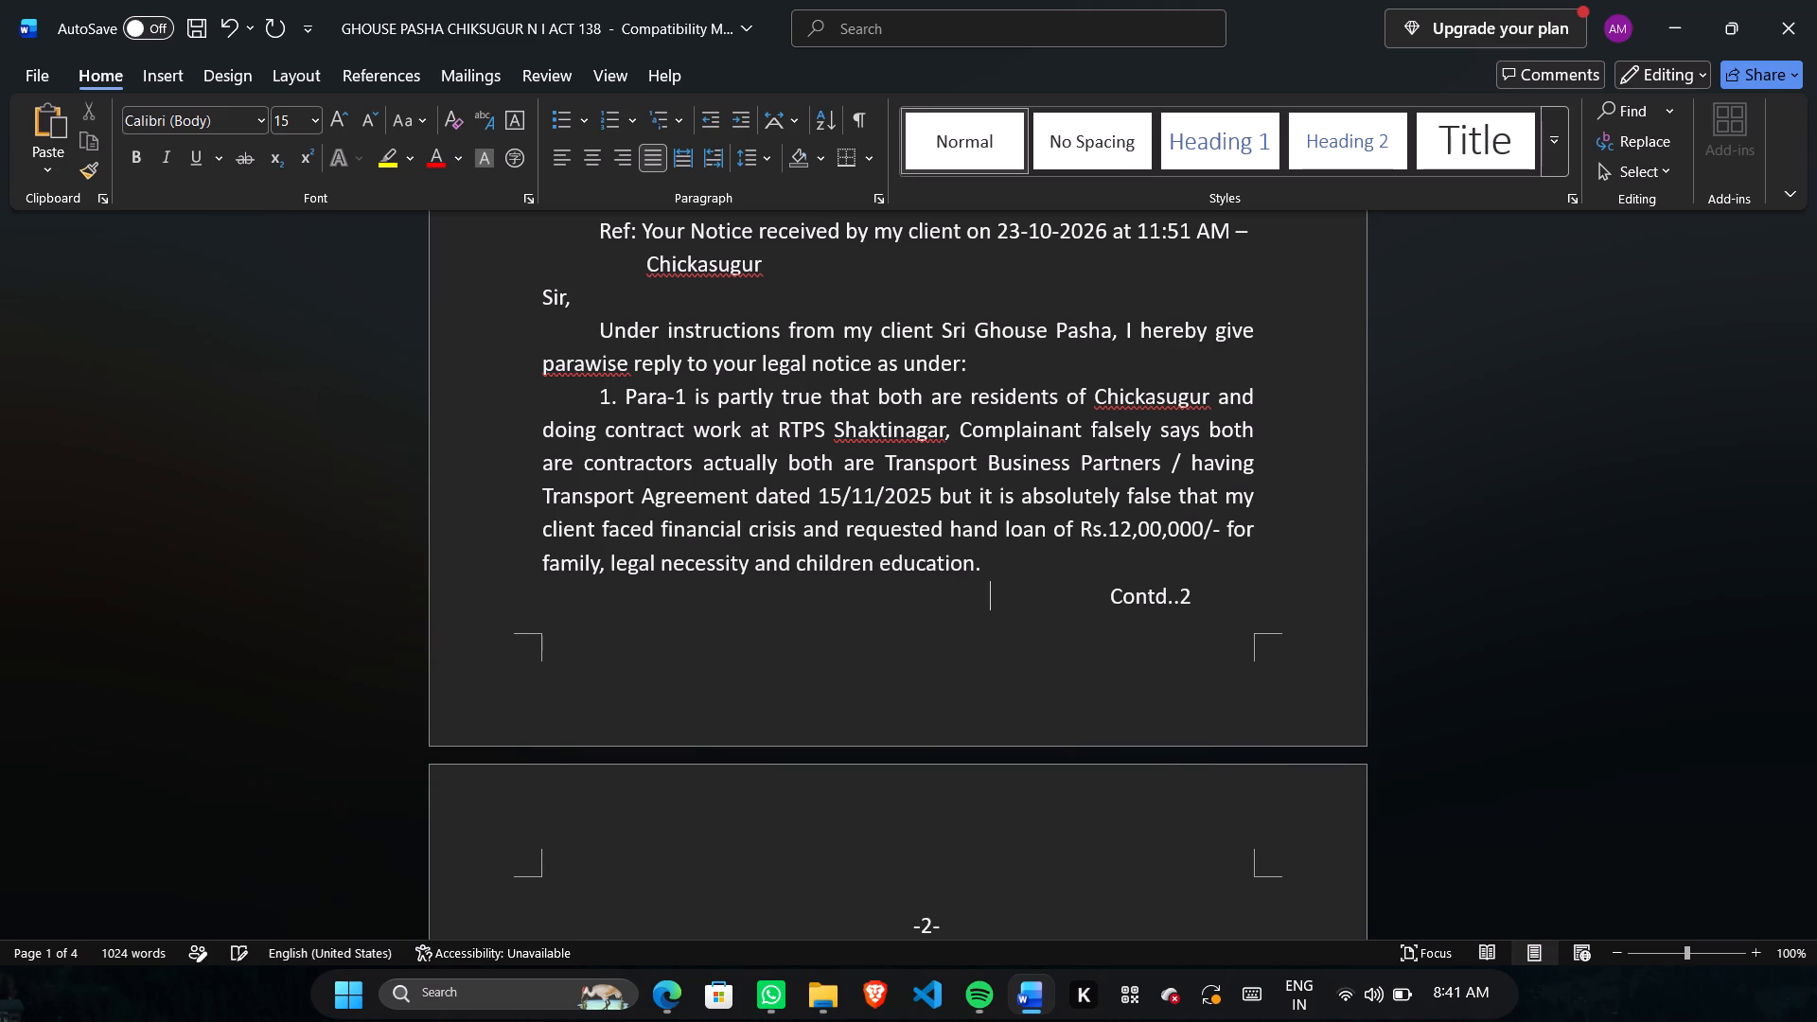
{"action": "key", "text": "space"}
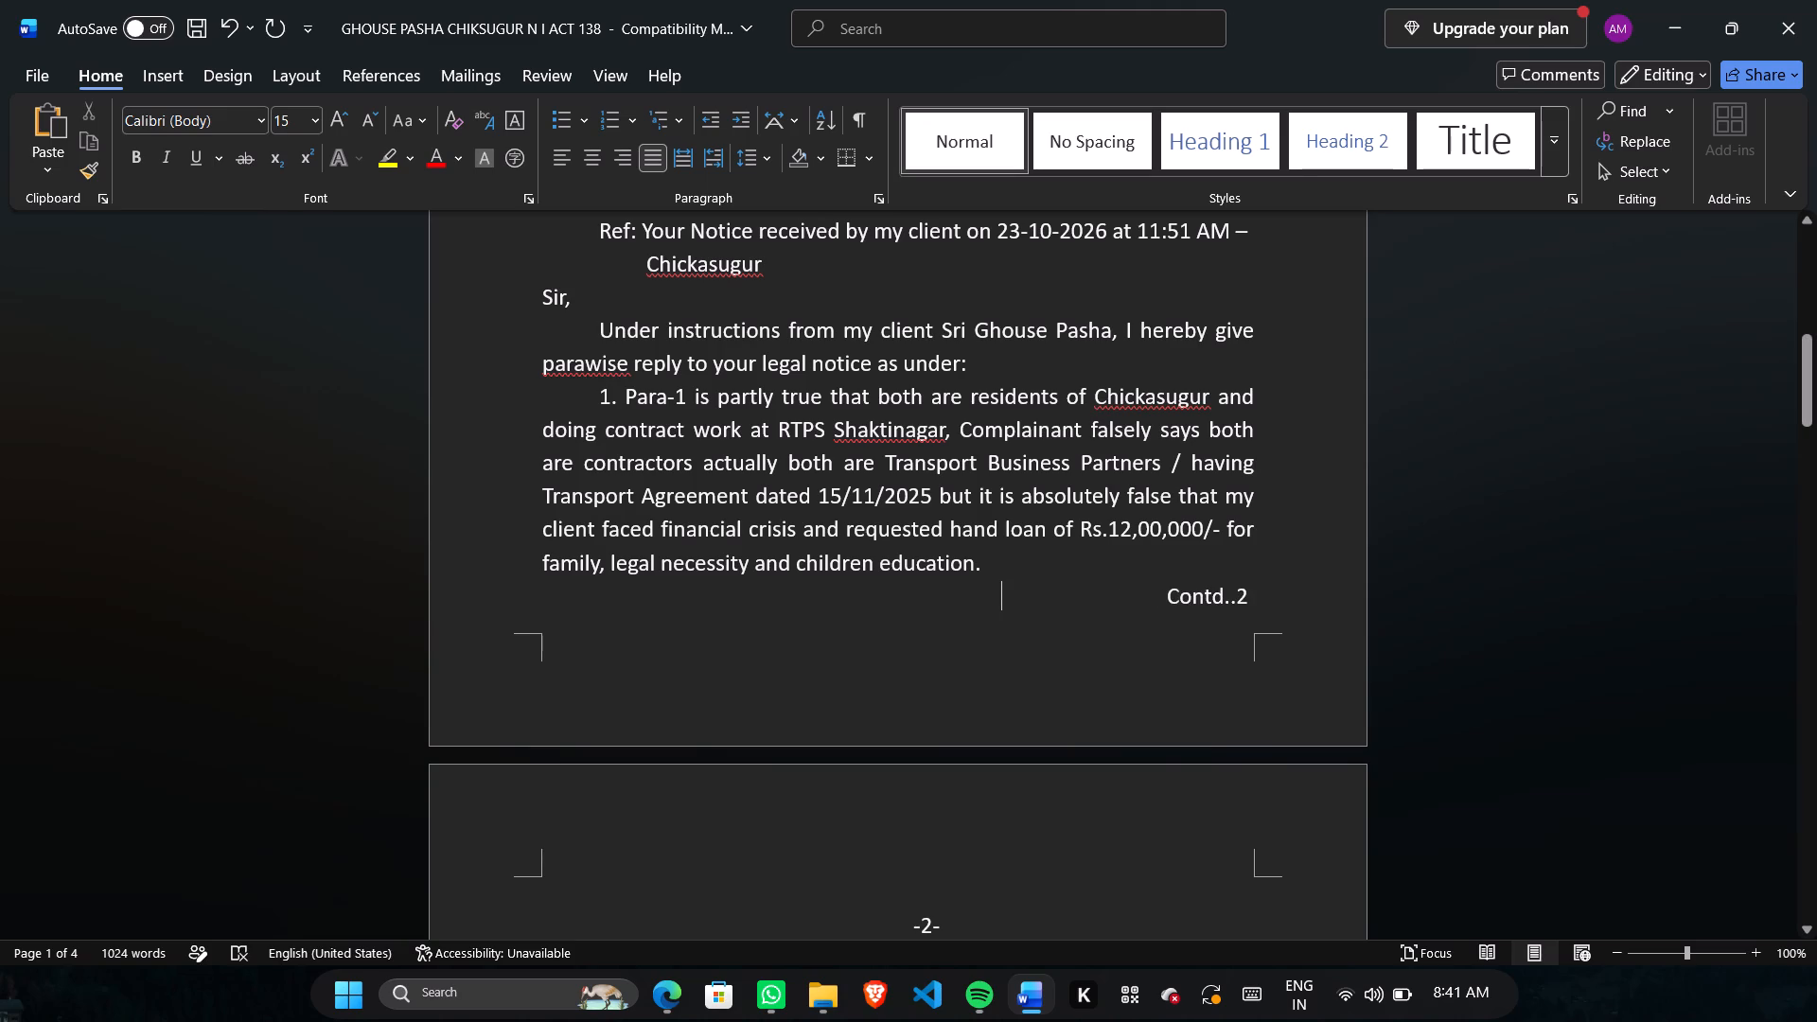
Correct "parawise" to "para wise" in the opening body paragraph.
{"action": "scroll", "coordinate": [1138, 573], "scroll_direction": "up", "scroll_amount": 1}
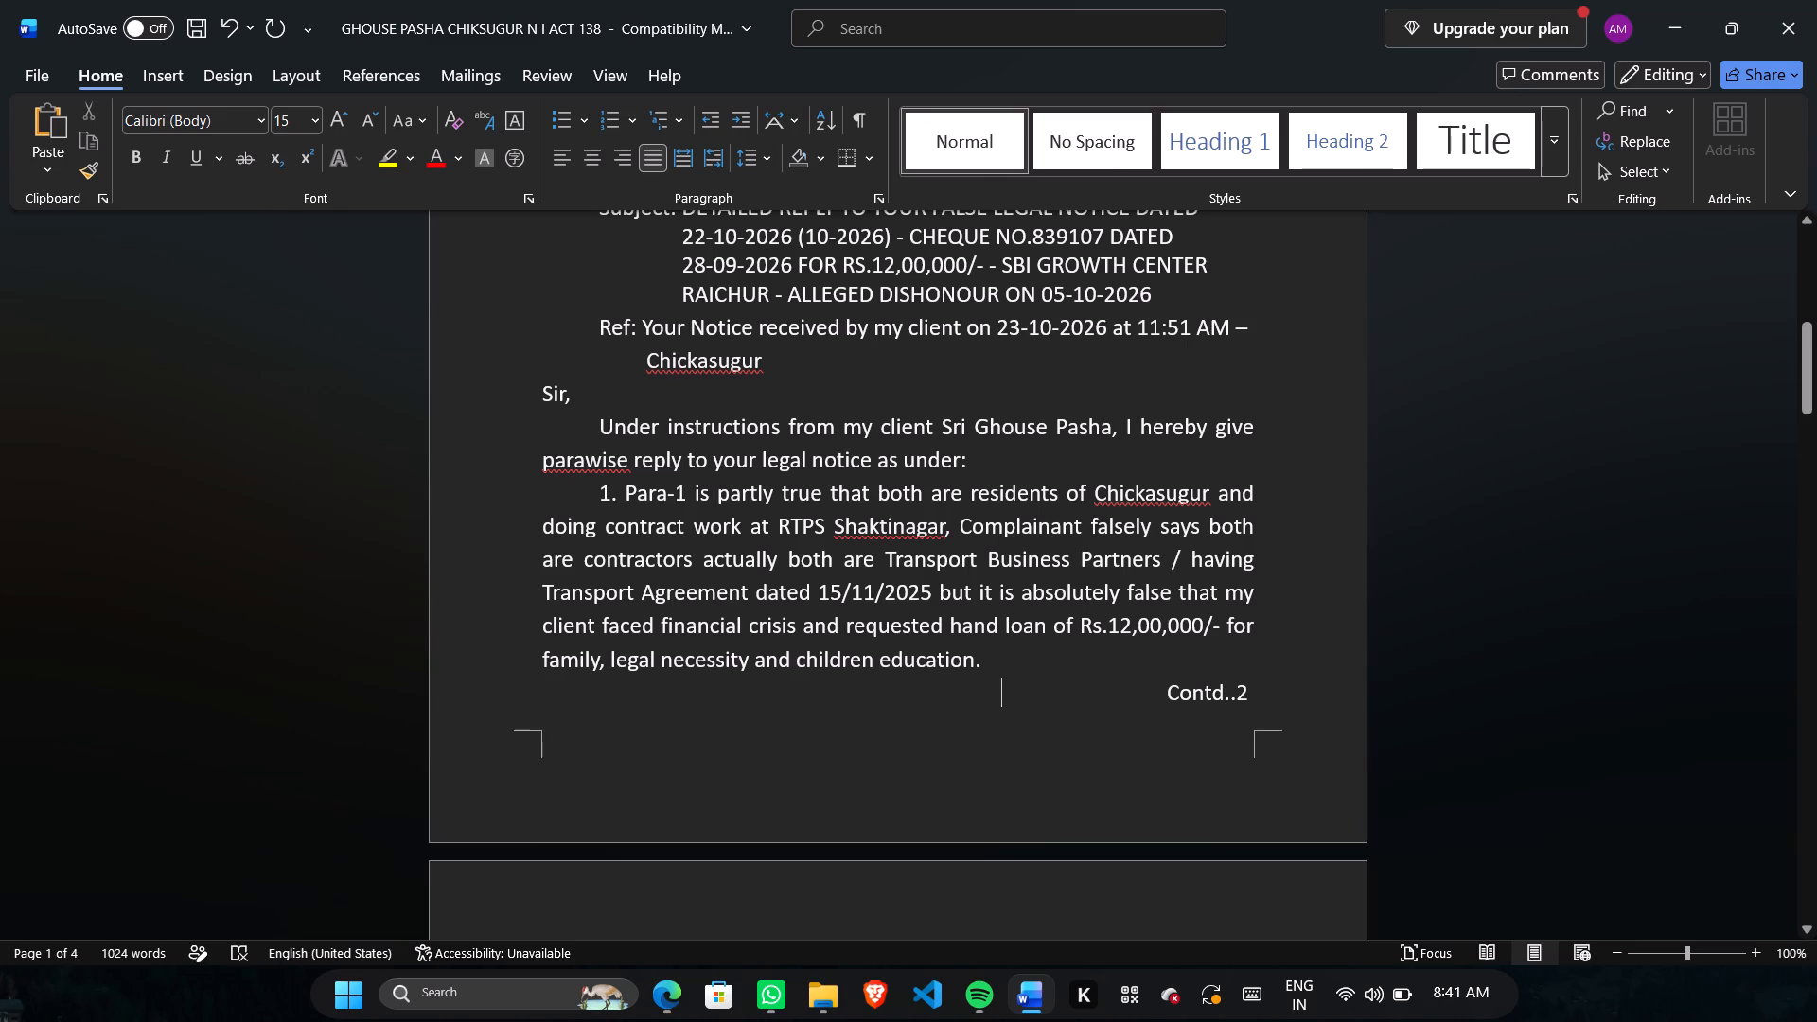
{"action": "left_click", "coordinate": [583, 463]}
{"action": "key", "text": "space"}
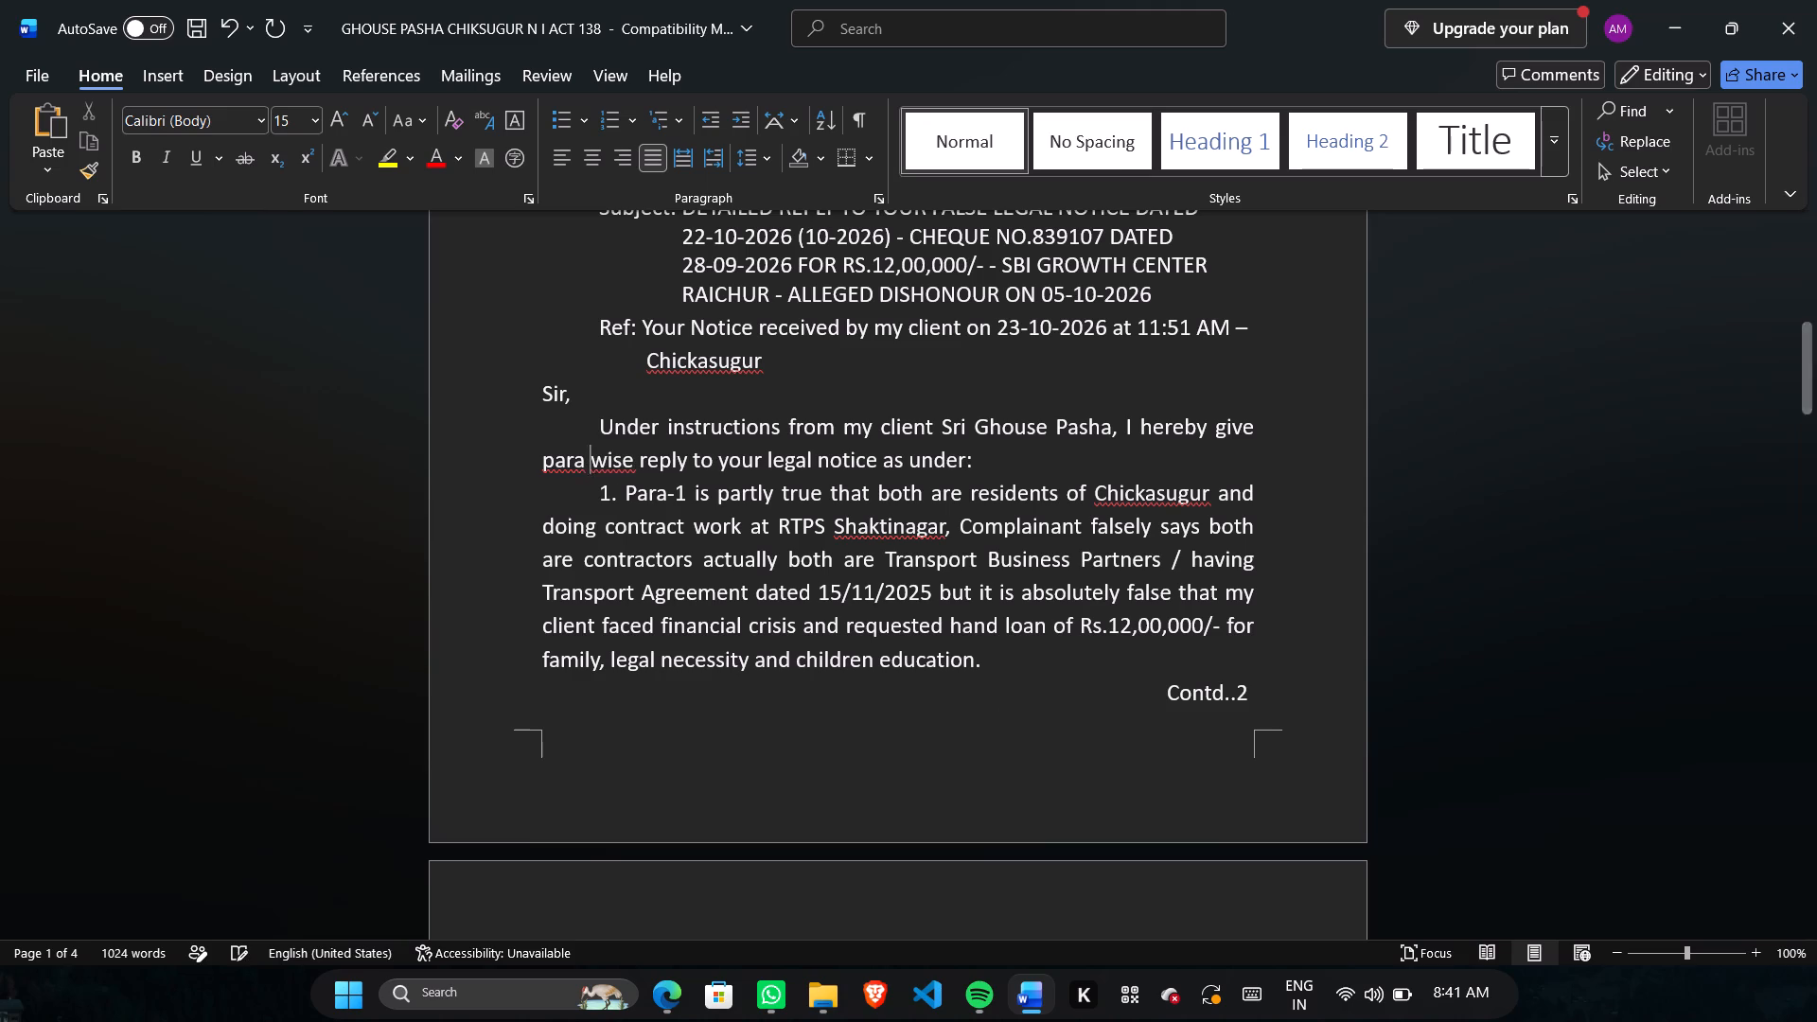
{"action": "left_click", "coordinate": [656, 573]}
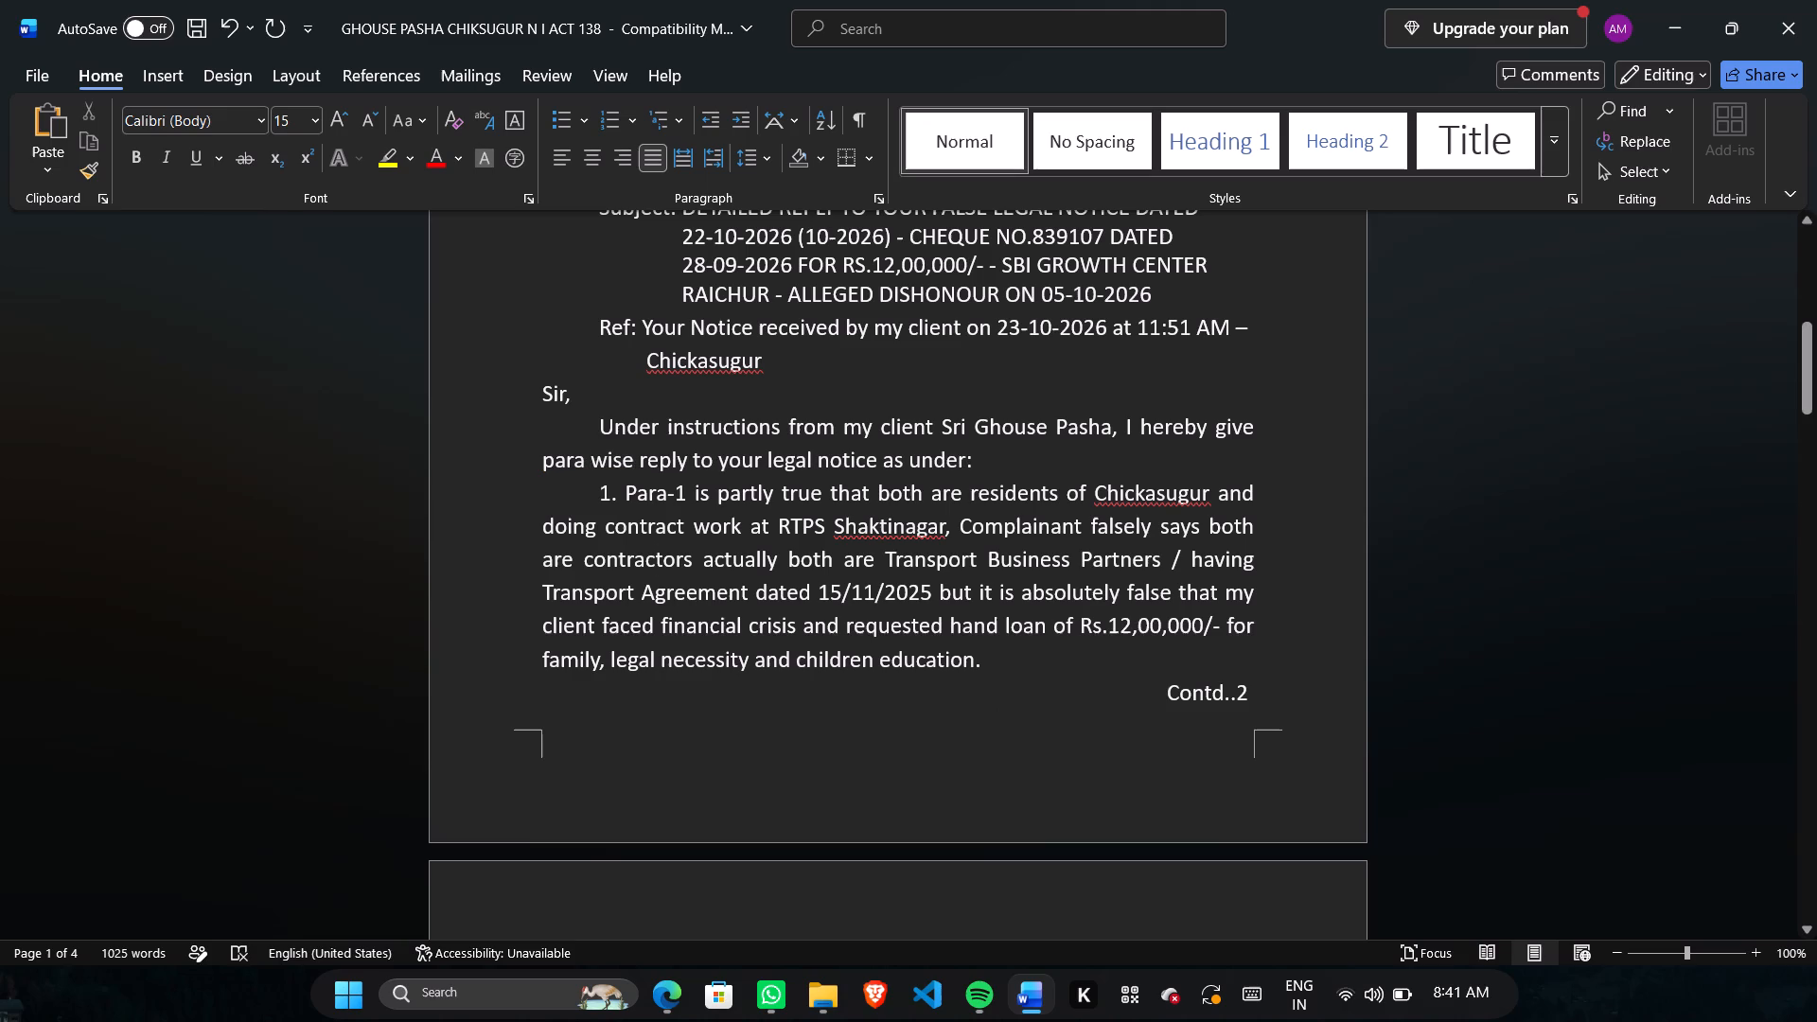
Start a new paragraph at "Para-2 - That my client ever borrowed" on page 2.
{"action": "scroll", "coordinate": [838, 731], "scroll_direction": "down", "scroll_amount": 4}
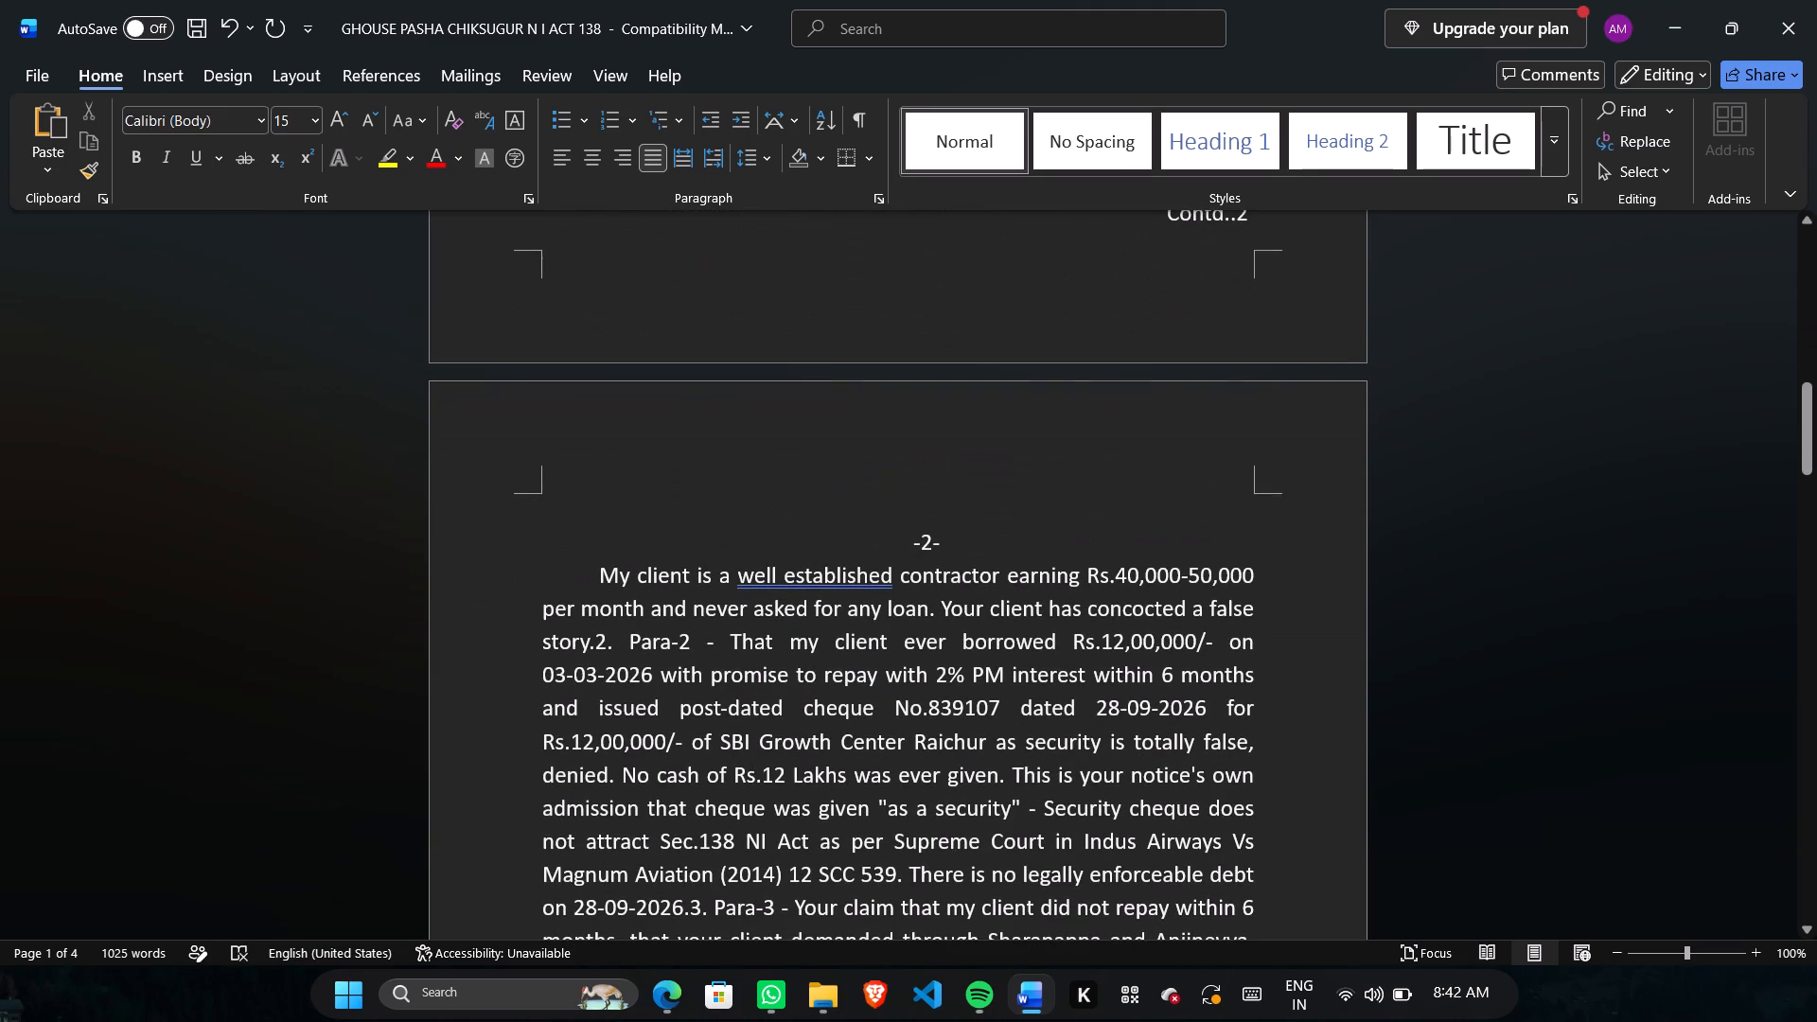
{"action": "scroll", "coordinate": [855, 727], "scroll_direction": "down", "scroll_amount": 1}
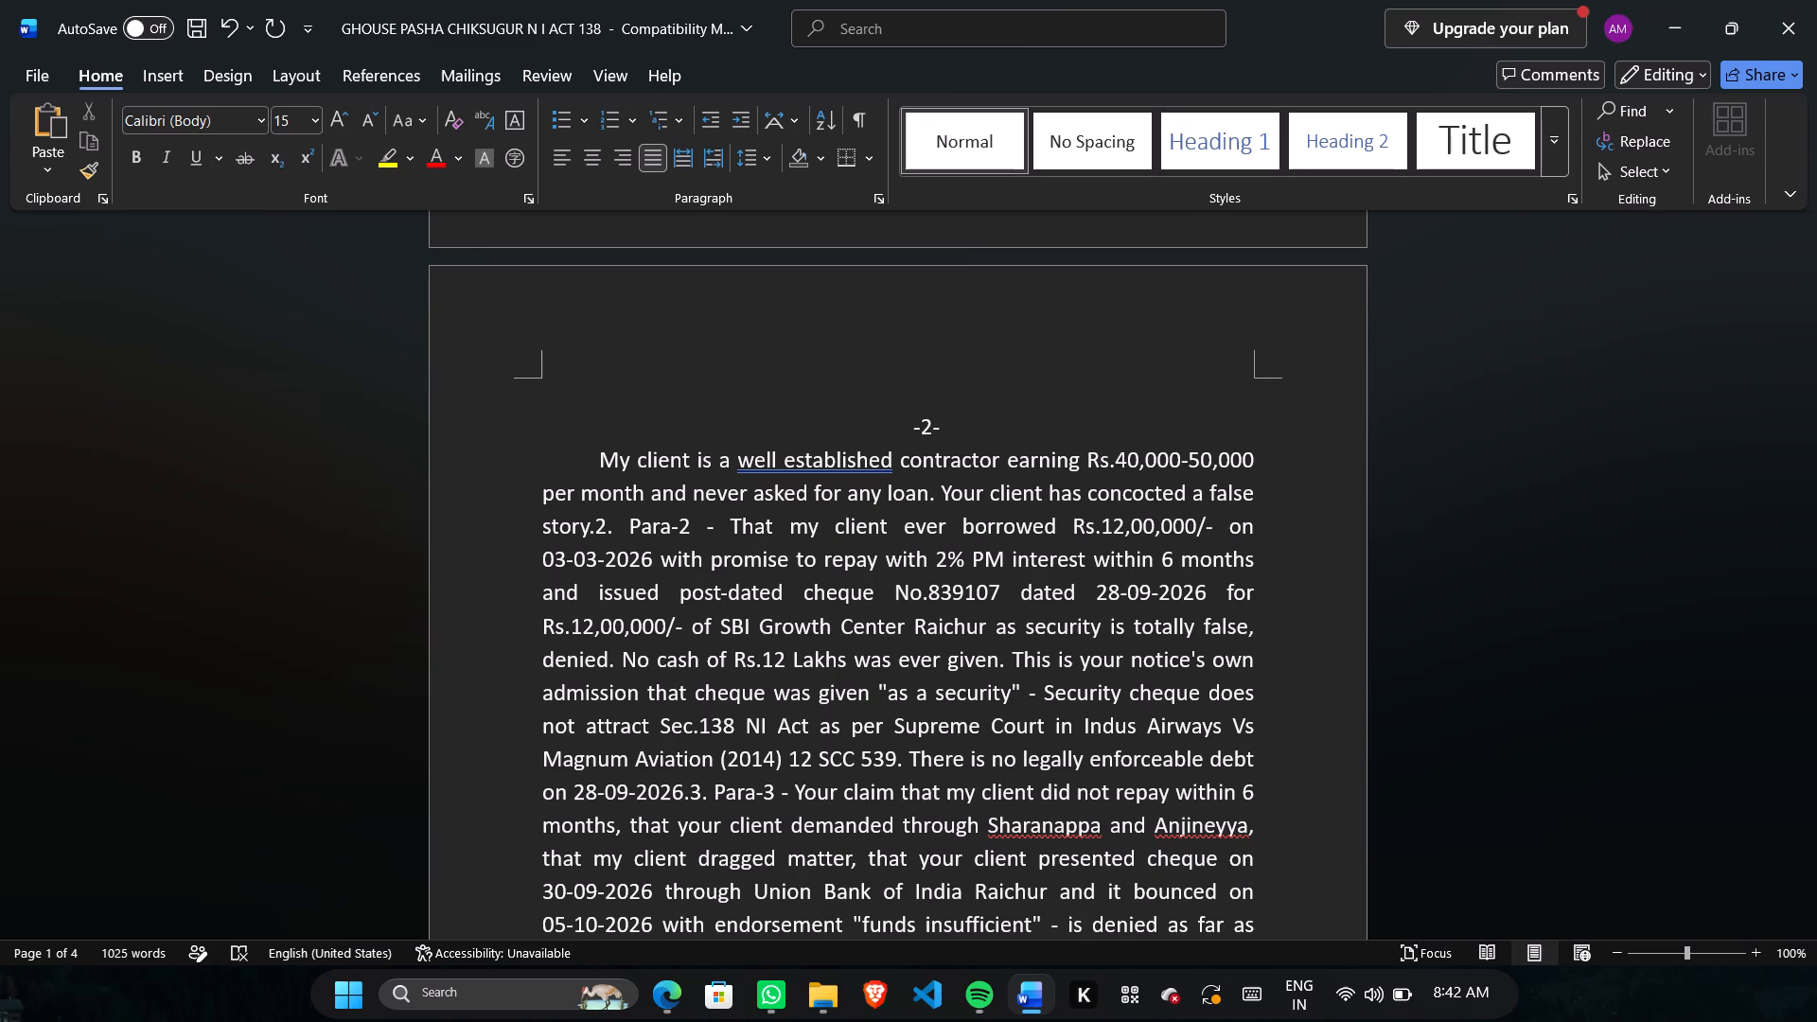
{"action": "left_click", "coordinate": [629, 528]}
{"action": "key", "text": "Return"}
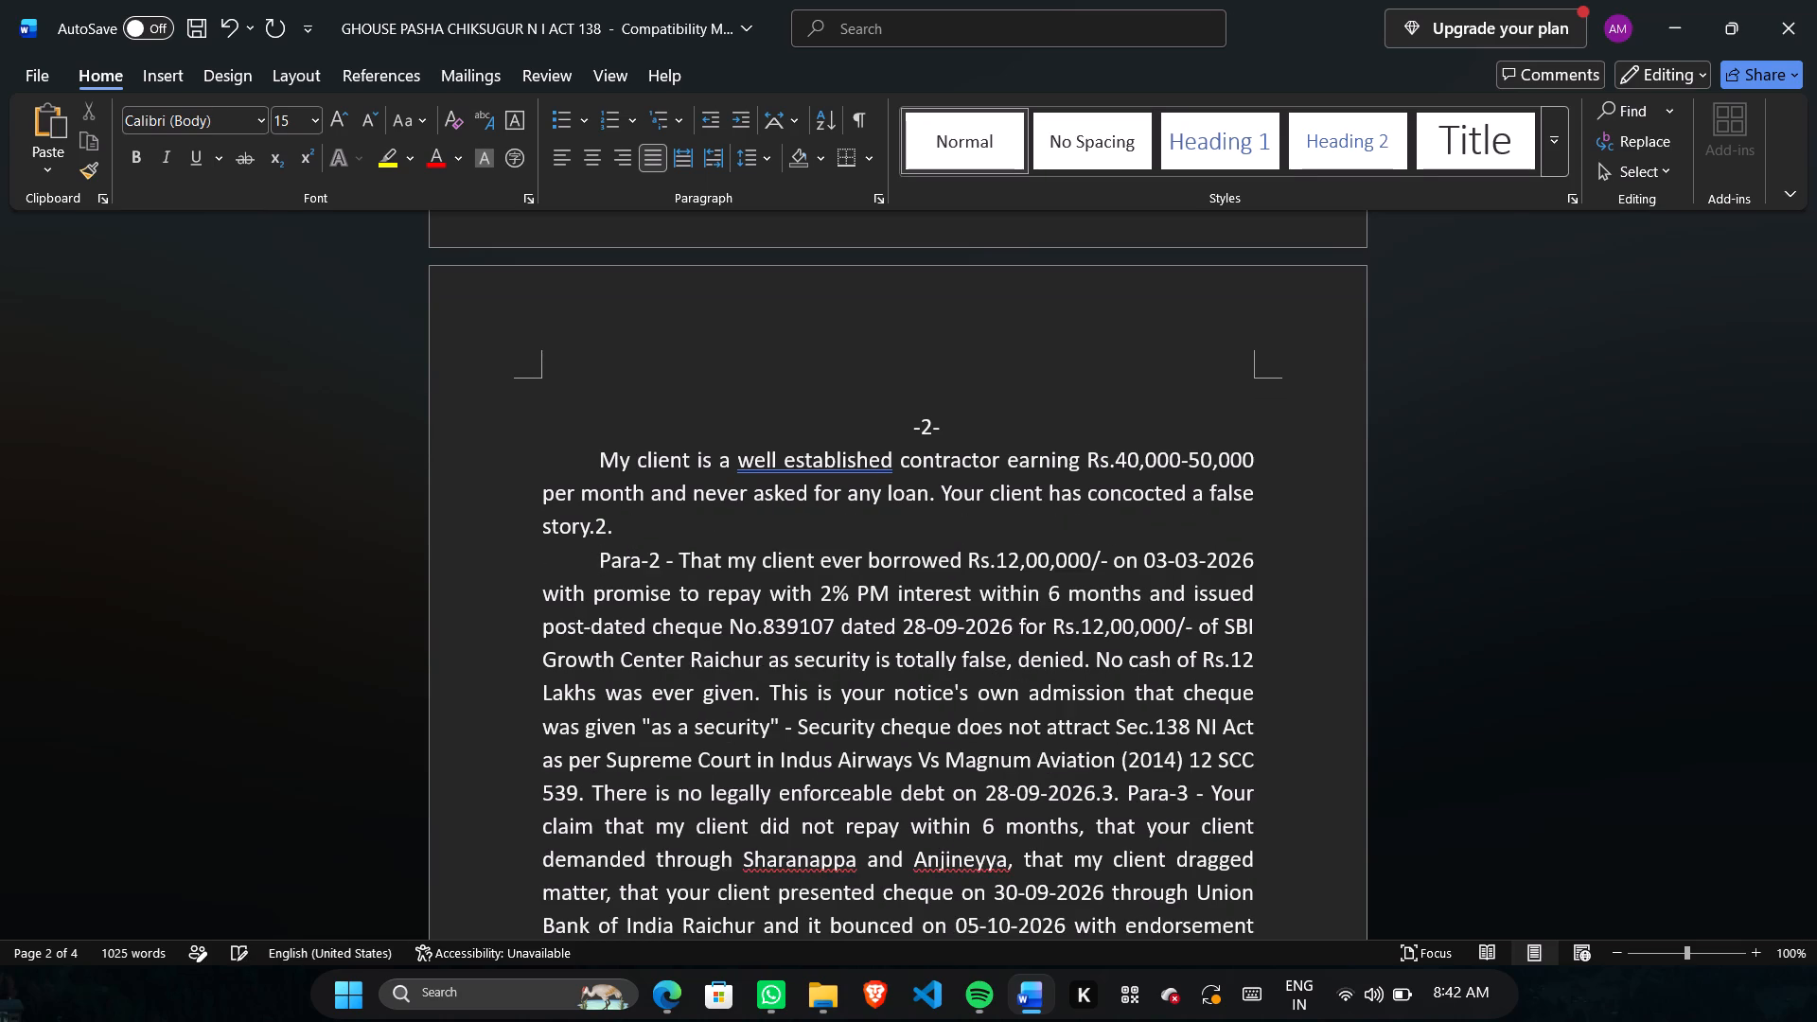
Delete "in Indus Airways Vs Magnum Aviation (2014) 12 SCC 539." from Para-2 and end the sentence with a full stop after "Supreme Court".
{"action": "scroll", "coordinate": [874, 641], "scroll_direction": "down", "scroll_amount": 2}
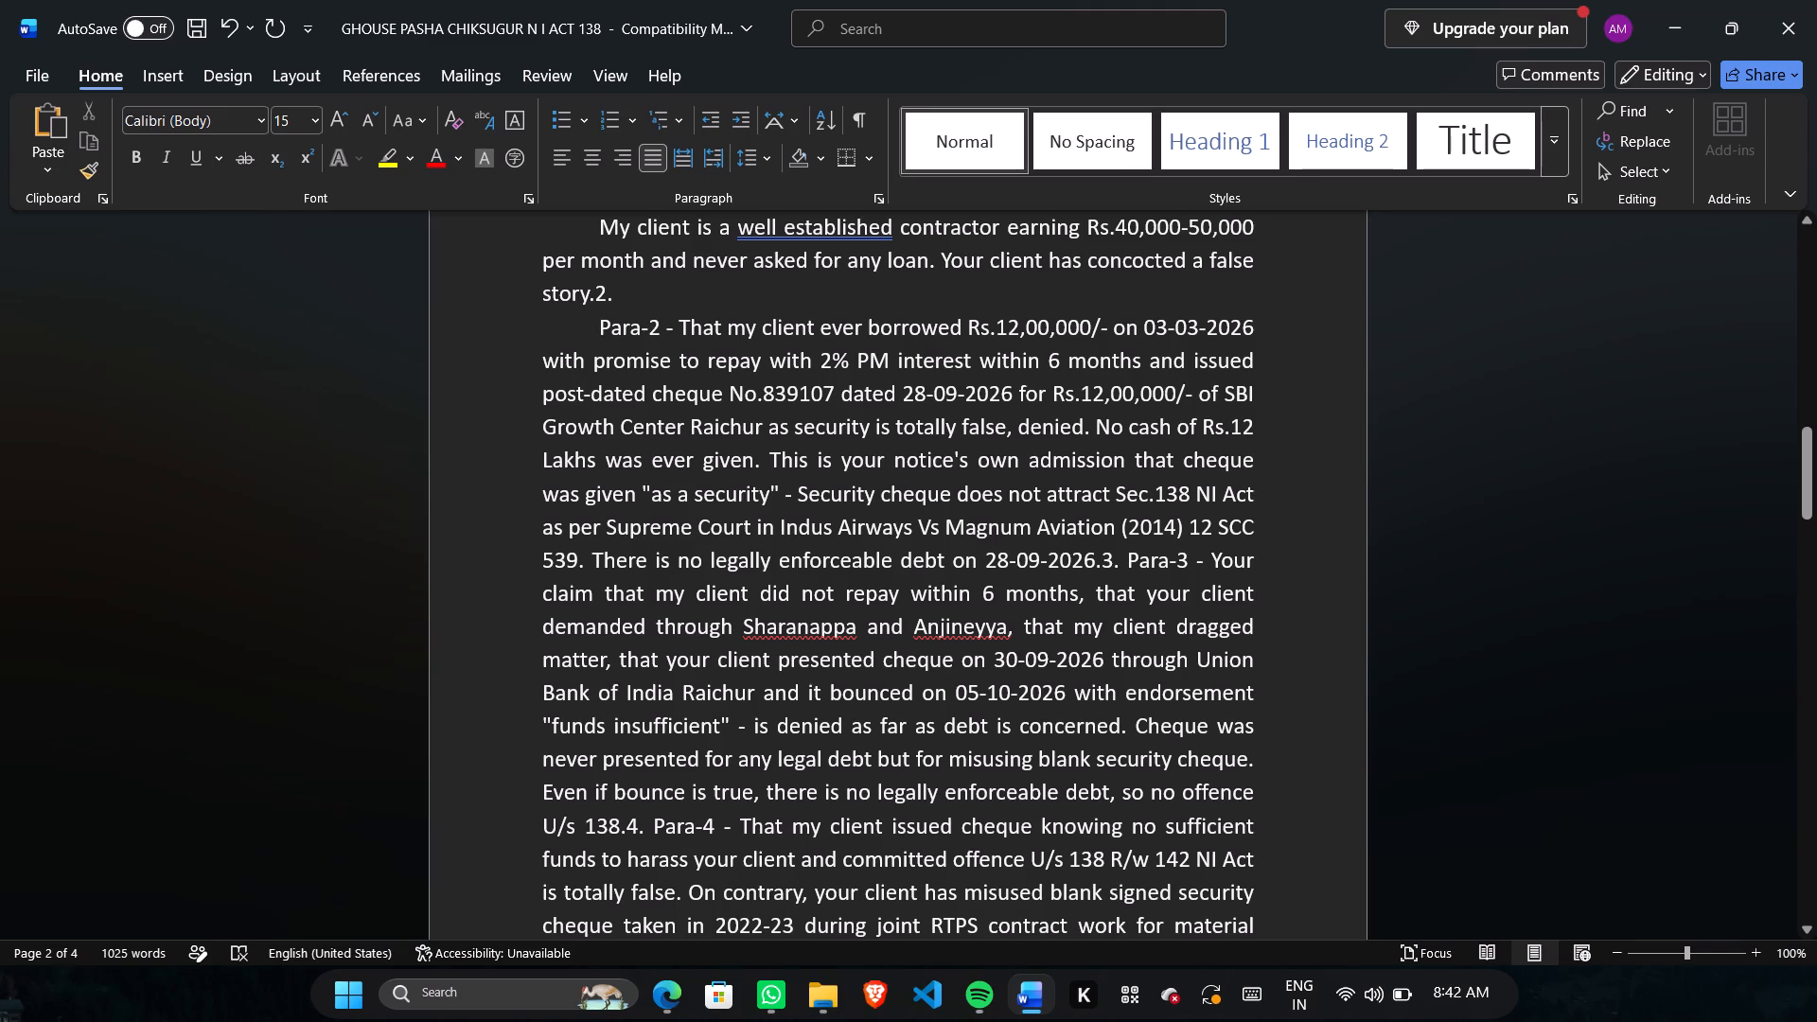
{"action": "left_click", "coordinate": [870, 544]}
{"action": "left_click", "coordinate": [755, 527]}
{"action": "key", "text": "shift+Right"}
{"action": "key", "text": "shift+Right"}
{"action": "key", "text": "shift+Right"}
{"action": "key", "text": "shift+Right"}
{"action": "key", "text": "shift+Right"}
{"action": "key", "text": "shift+Right"}
{"action": "key", "text": "shift+Right"}
{"action": "key", "text": "shift+Right"}
{"action": "key", "text": "shift+Right"}
{"action": "key", "text": "shift+Right"}
{"action": "key", "text": "shift+Right"}
{"action": "key", "text": "shift+Right"}
{"action": "key", "text": "shift+Right"}
{"action": "key", "text": "shift+Right"}
{"action": "key", "text": "shift+Right"}
{"action": "key", "text": "shift+Right"}
{"action": "key", "text": "shift+Right"}
{"action": "key", "text": "shift+Right"}
{"action": "key", "text": "shift+Right"}
{"action": "key", "text": "shift+Right"}
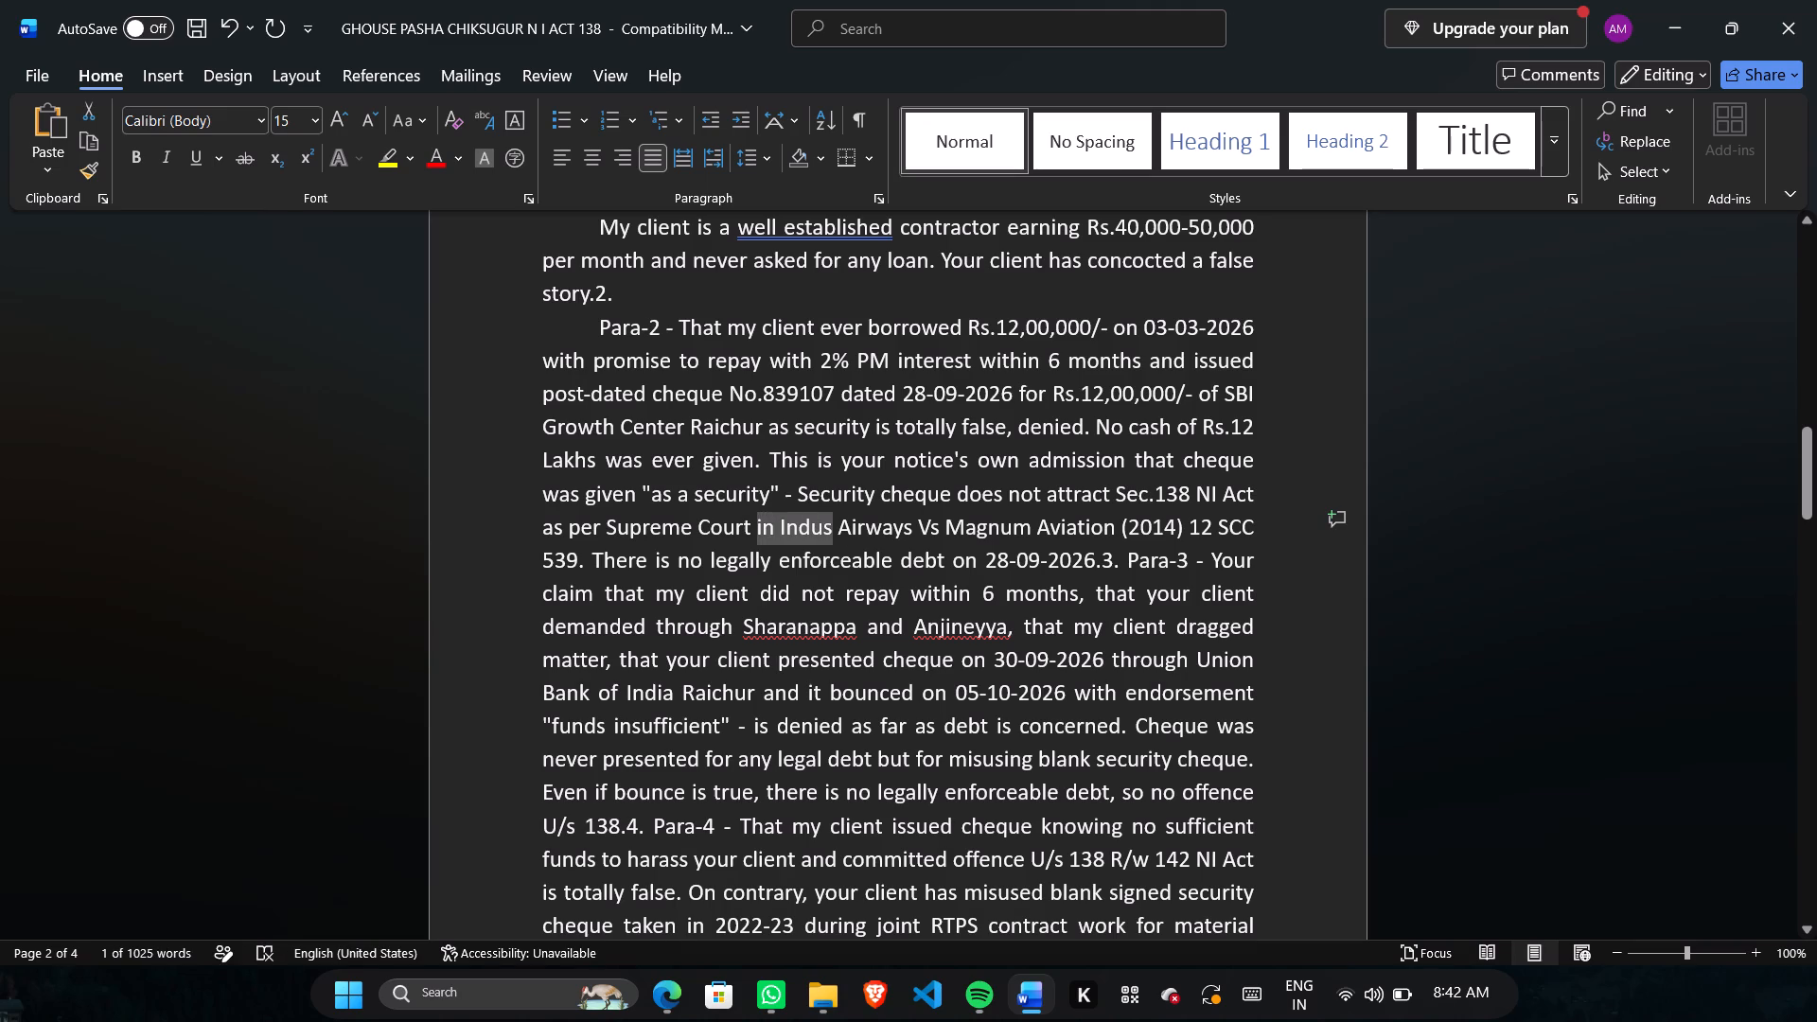
{"action": "key", "text": "shift+Right"}
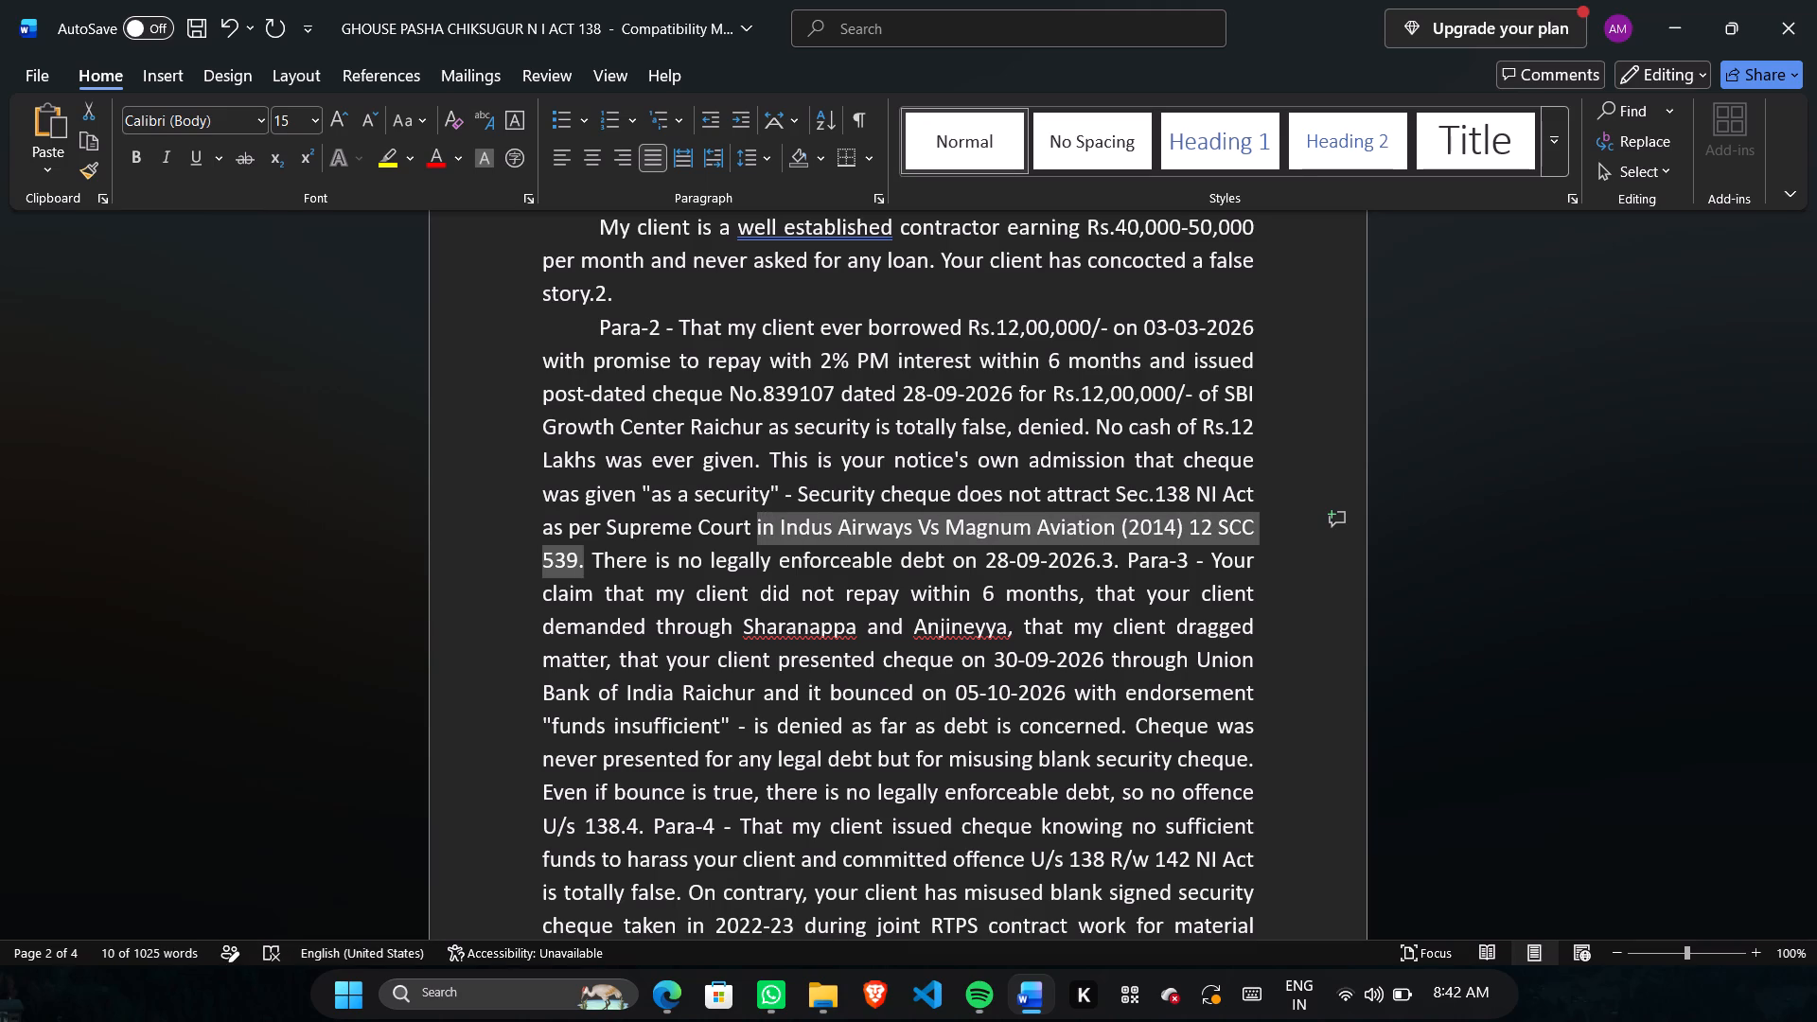
{"action": "key", "text": "Delete"}
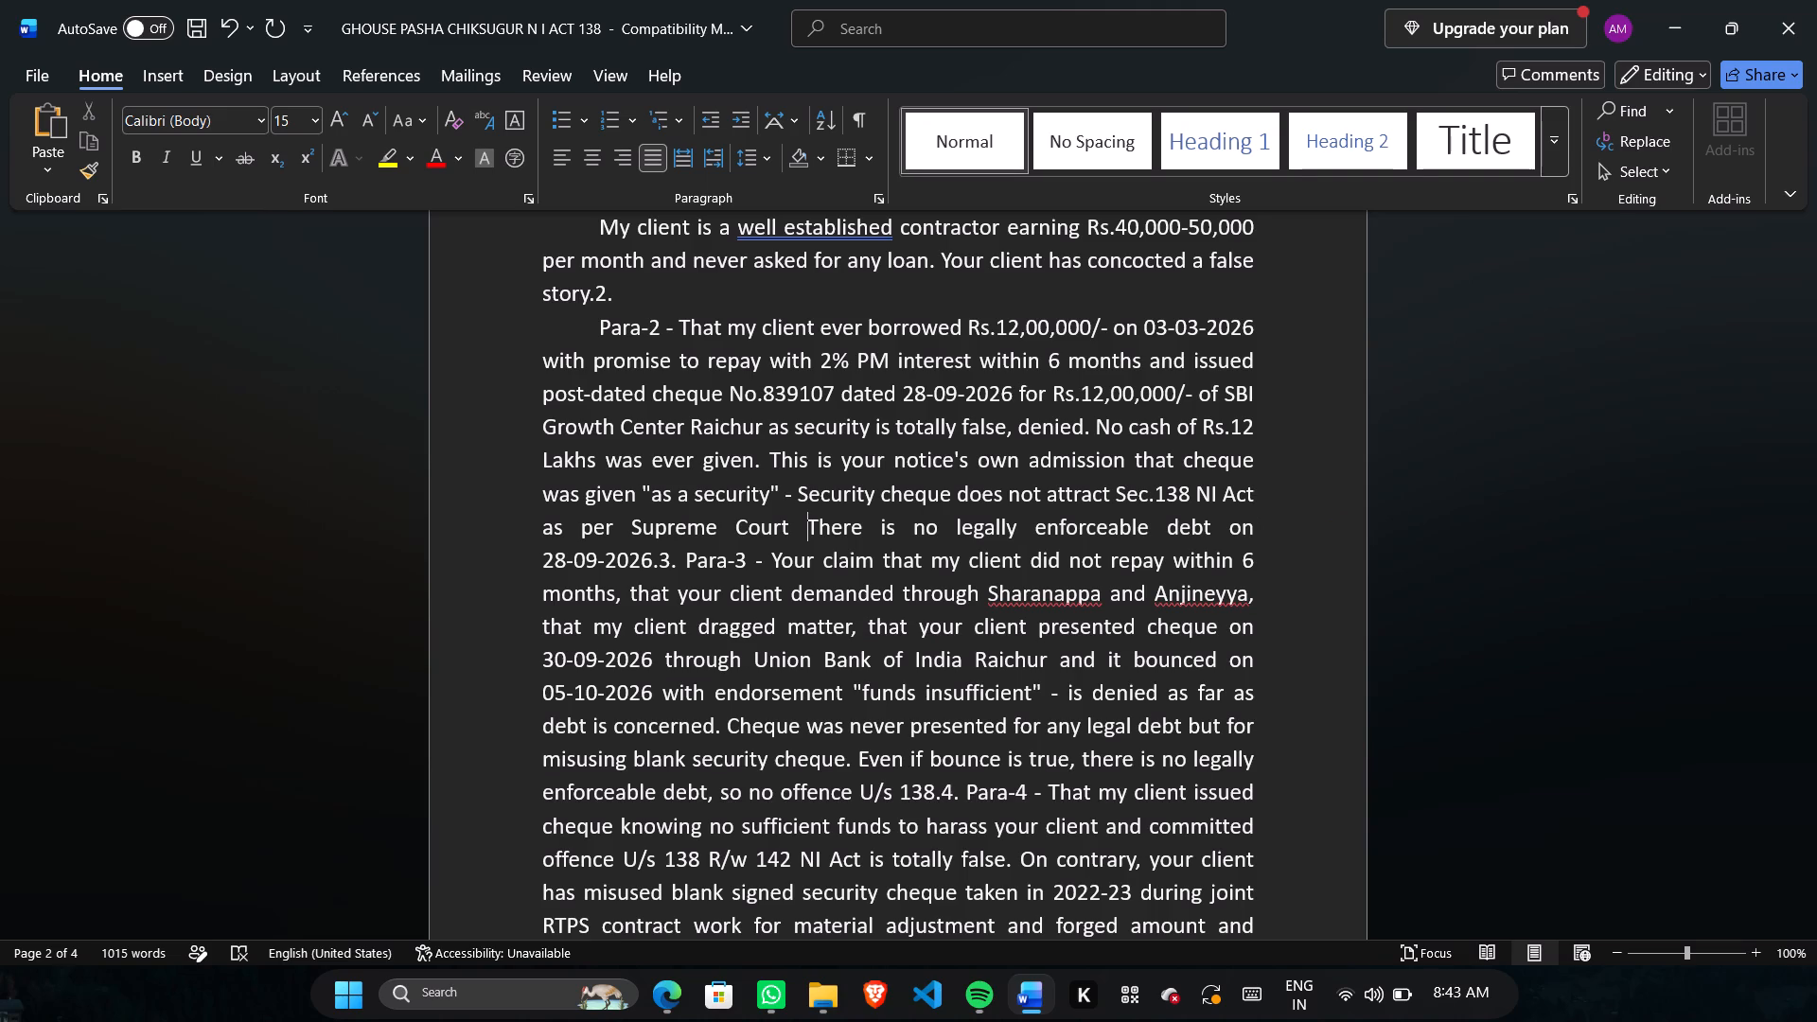
{"action": "key", "text": "BackSpace"}
{"action": "type", "text": "."}
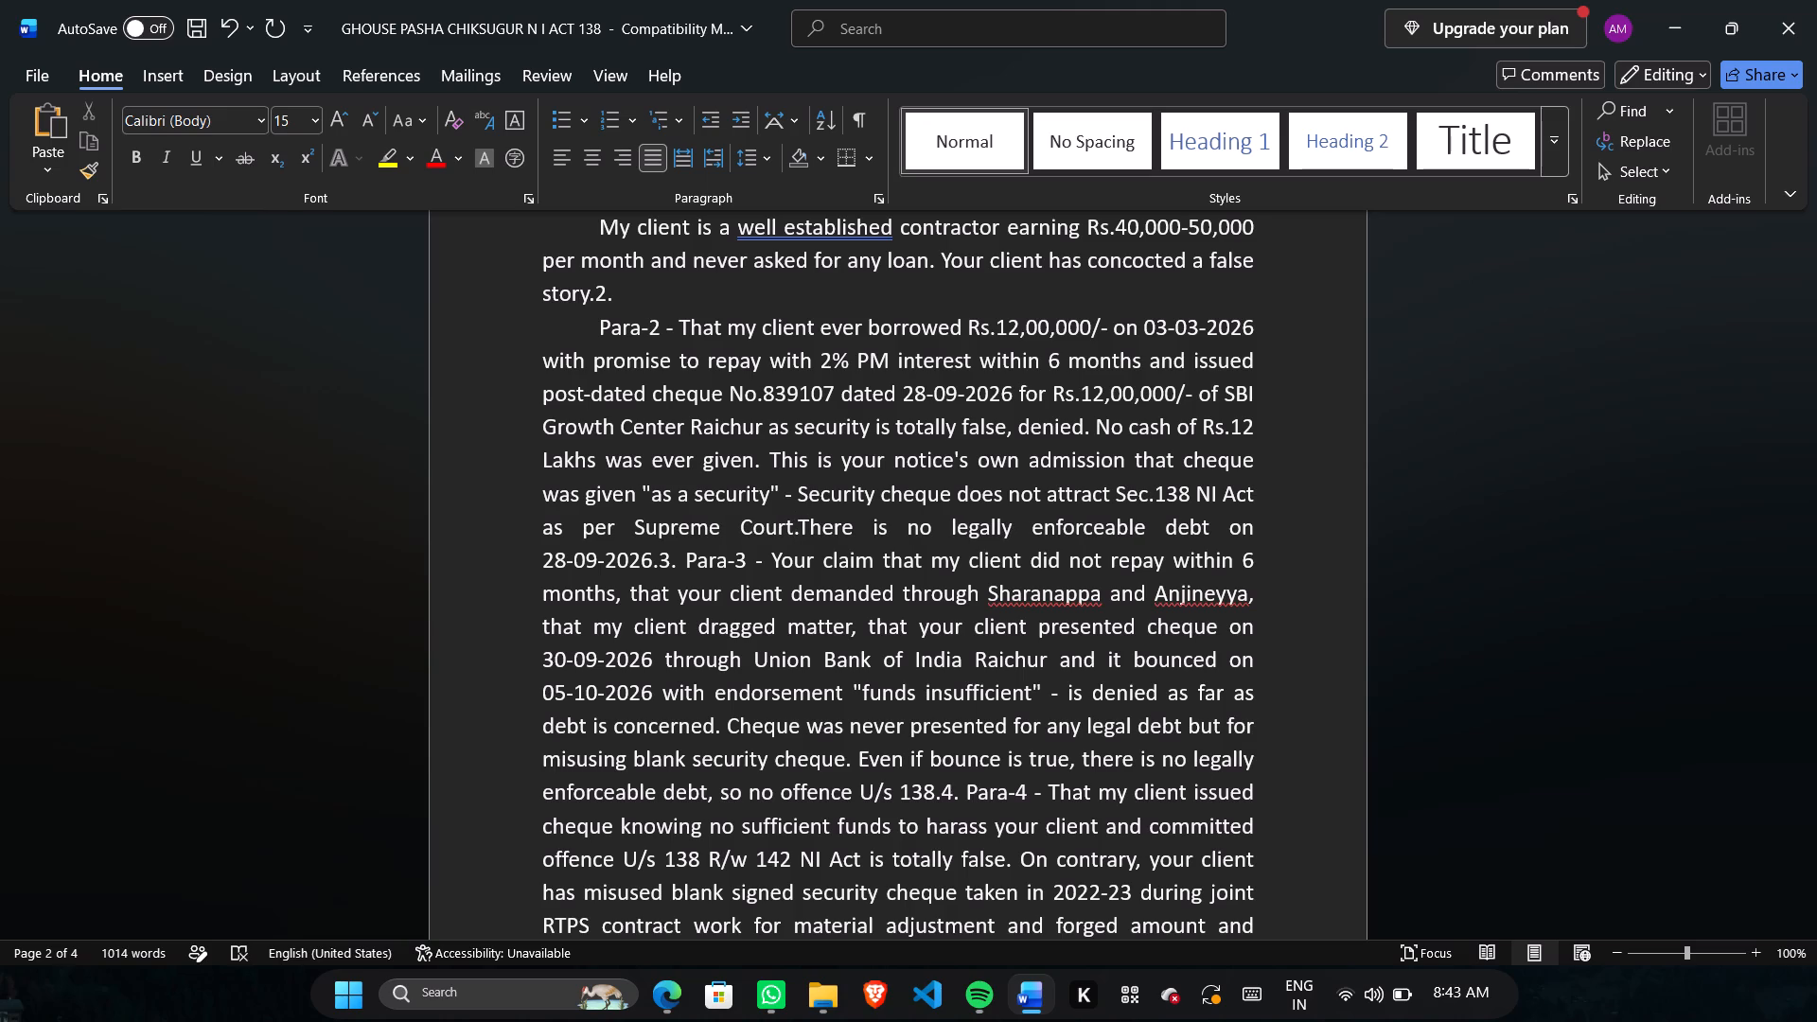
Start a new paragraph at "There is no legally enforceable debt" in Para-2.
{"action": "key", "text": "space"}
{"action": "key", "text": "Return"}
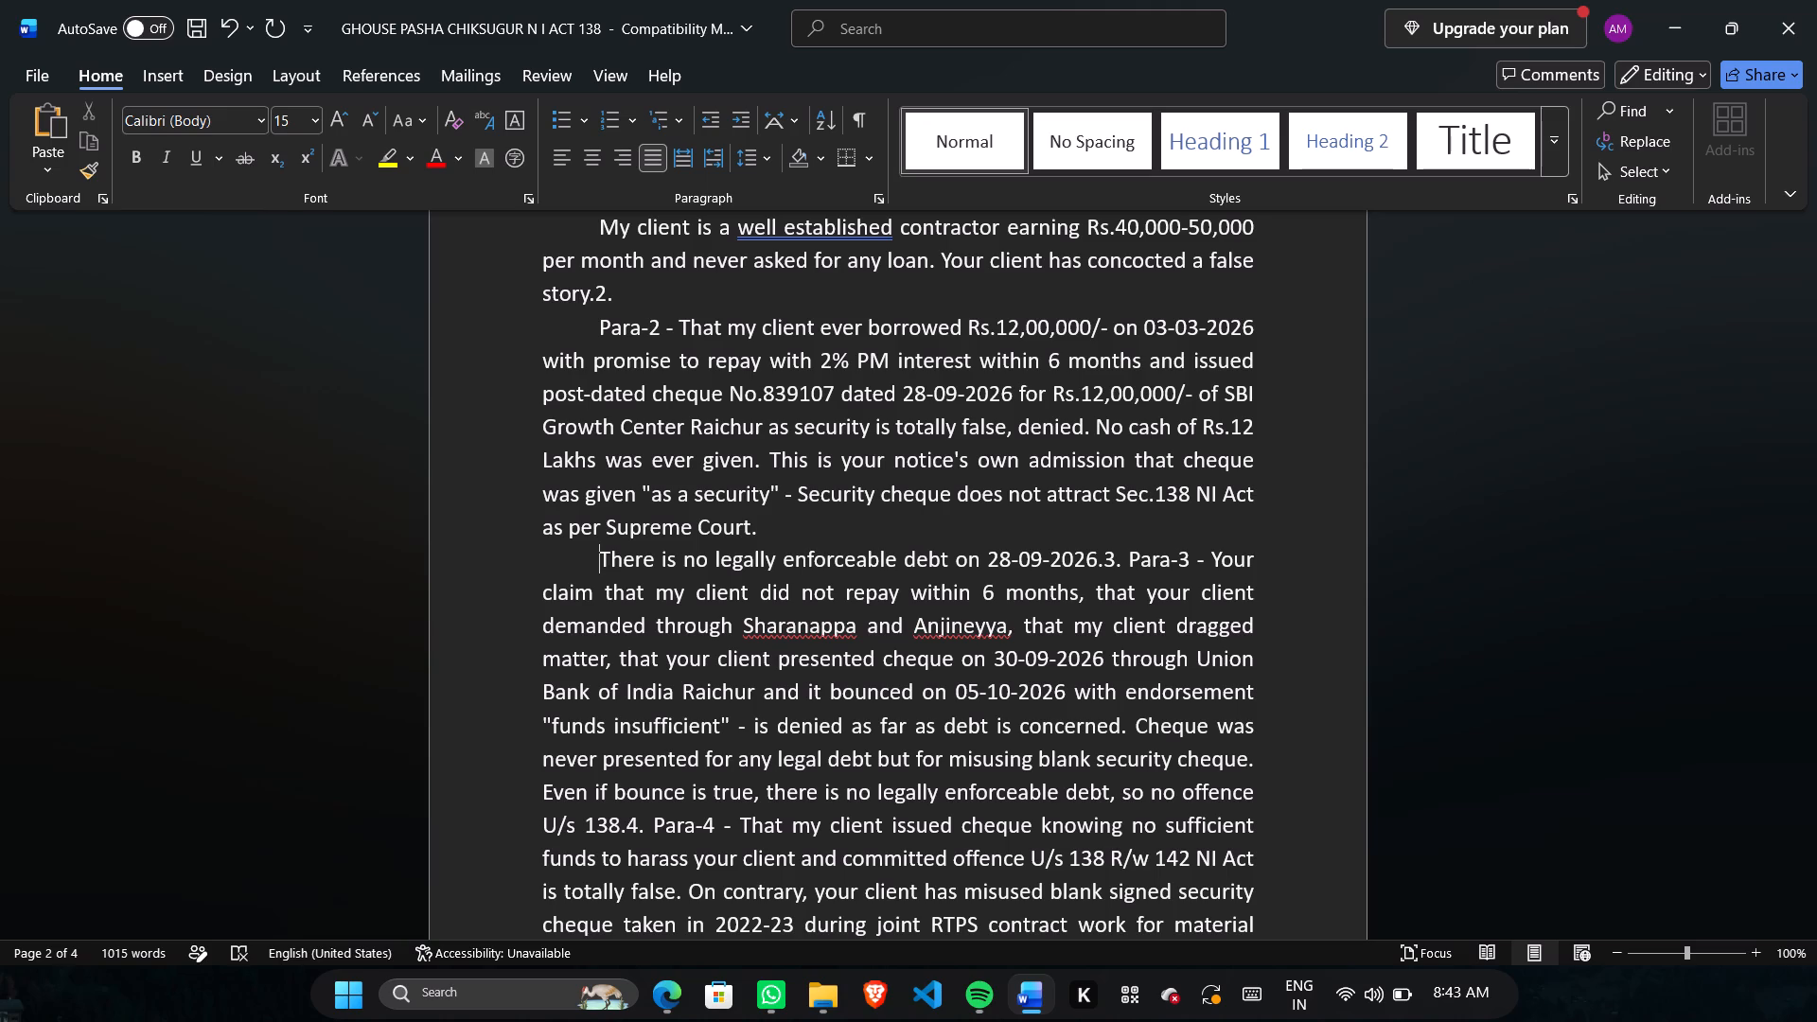
Save the document.
{"action": "key", "text": "ctrl+s"}
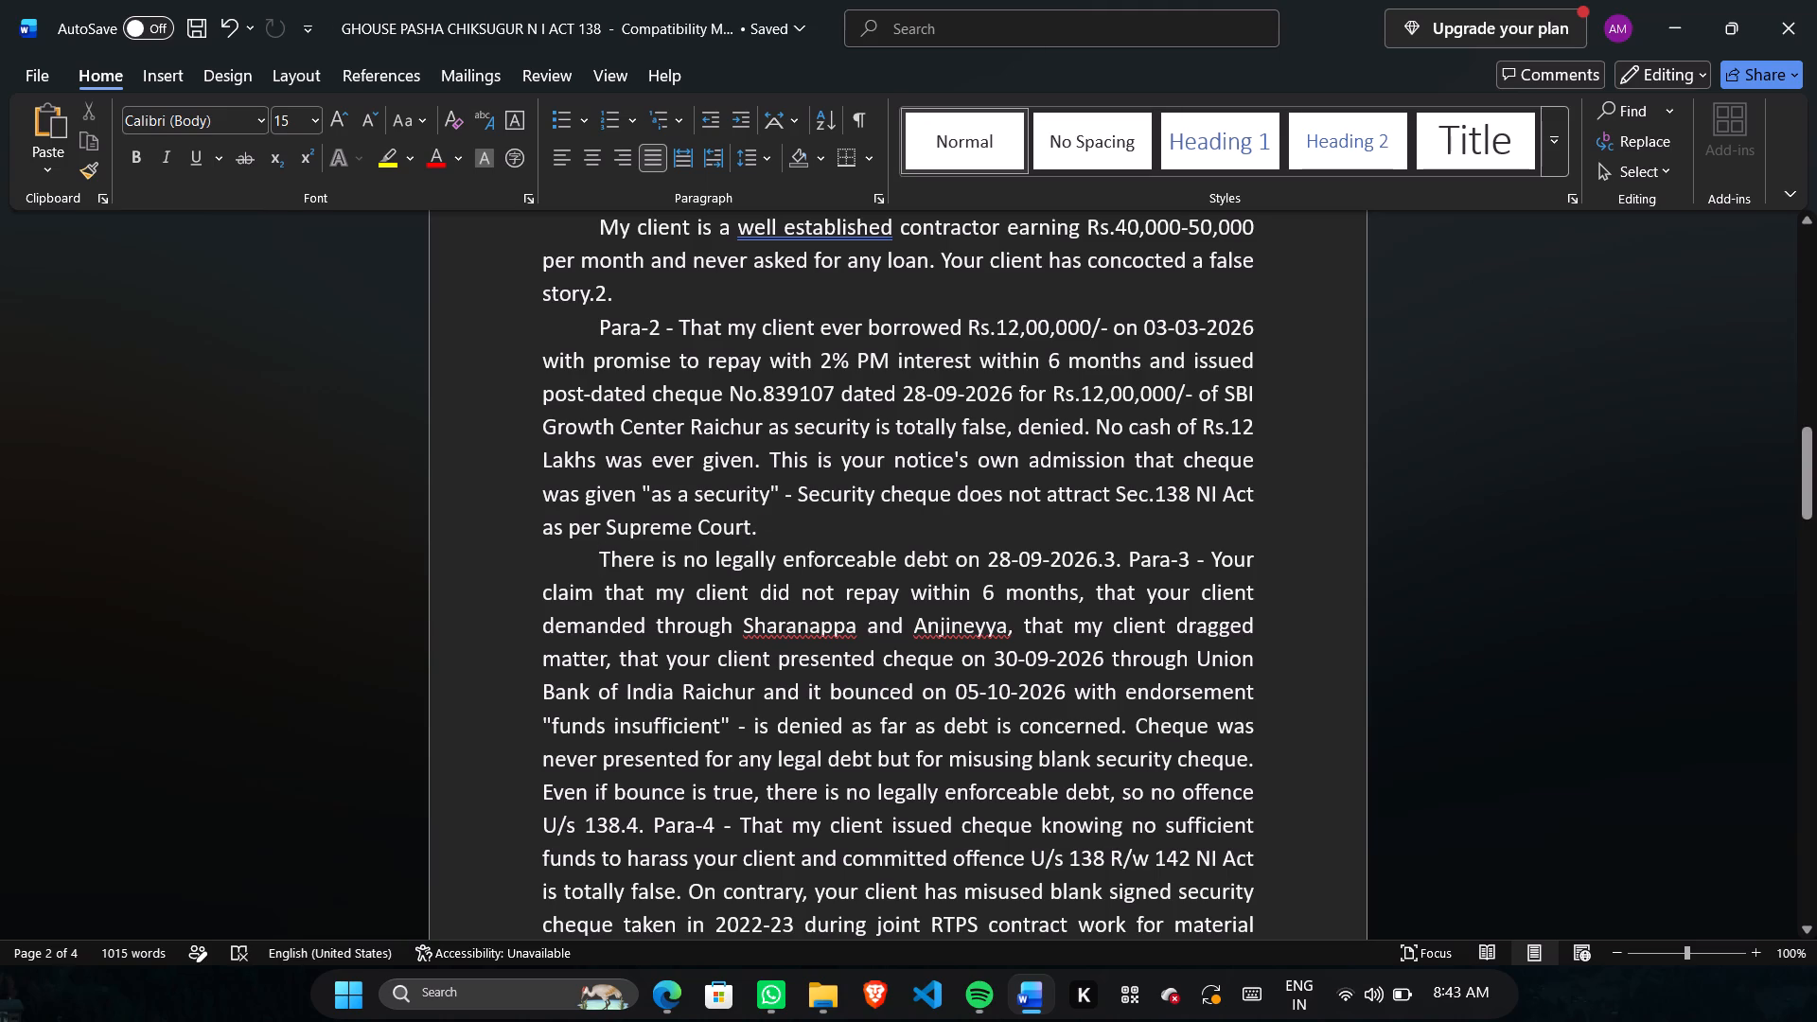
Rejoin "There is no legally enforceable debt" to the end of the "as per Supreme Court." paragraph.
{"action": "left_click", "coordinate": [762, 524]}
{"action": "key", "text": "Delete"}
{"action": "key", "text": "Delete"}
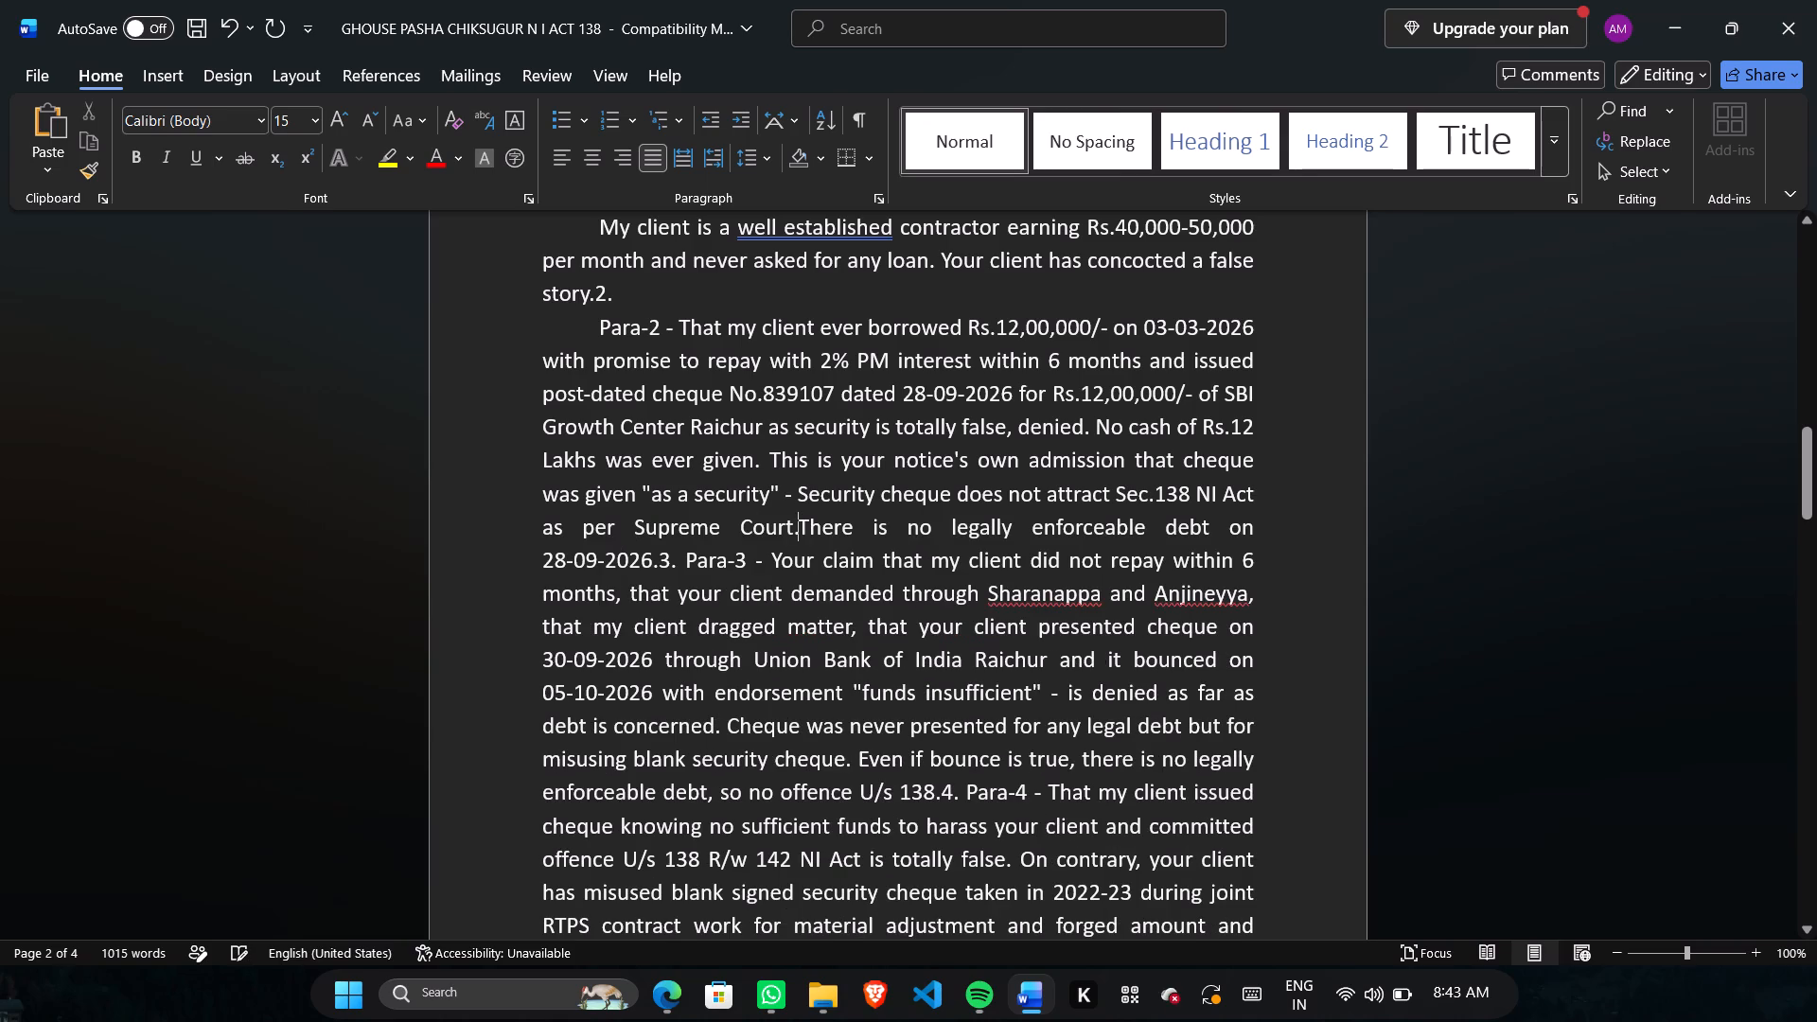
Start a new paragraph at "Para-3" after the date 28-09-2026 and delete the "3." in front of it.
{"action": "left_click", "coordinate": [682, 561]}
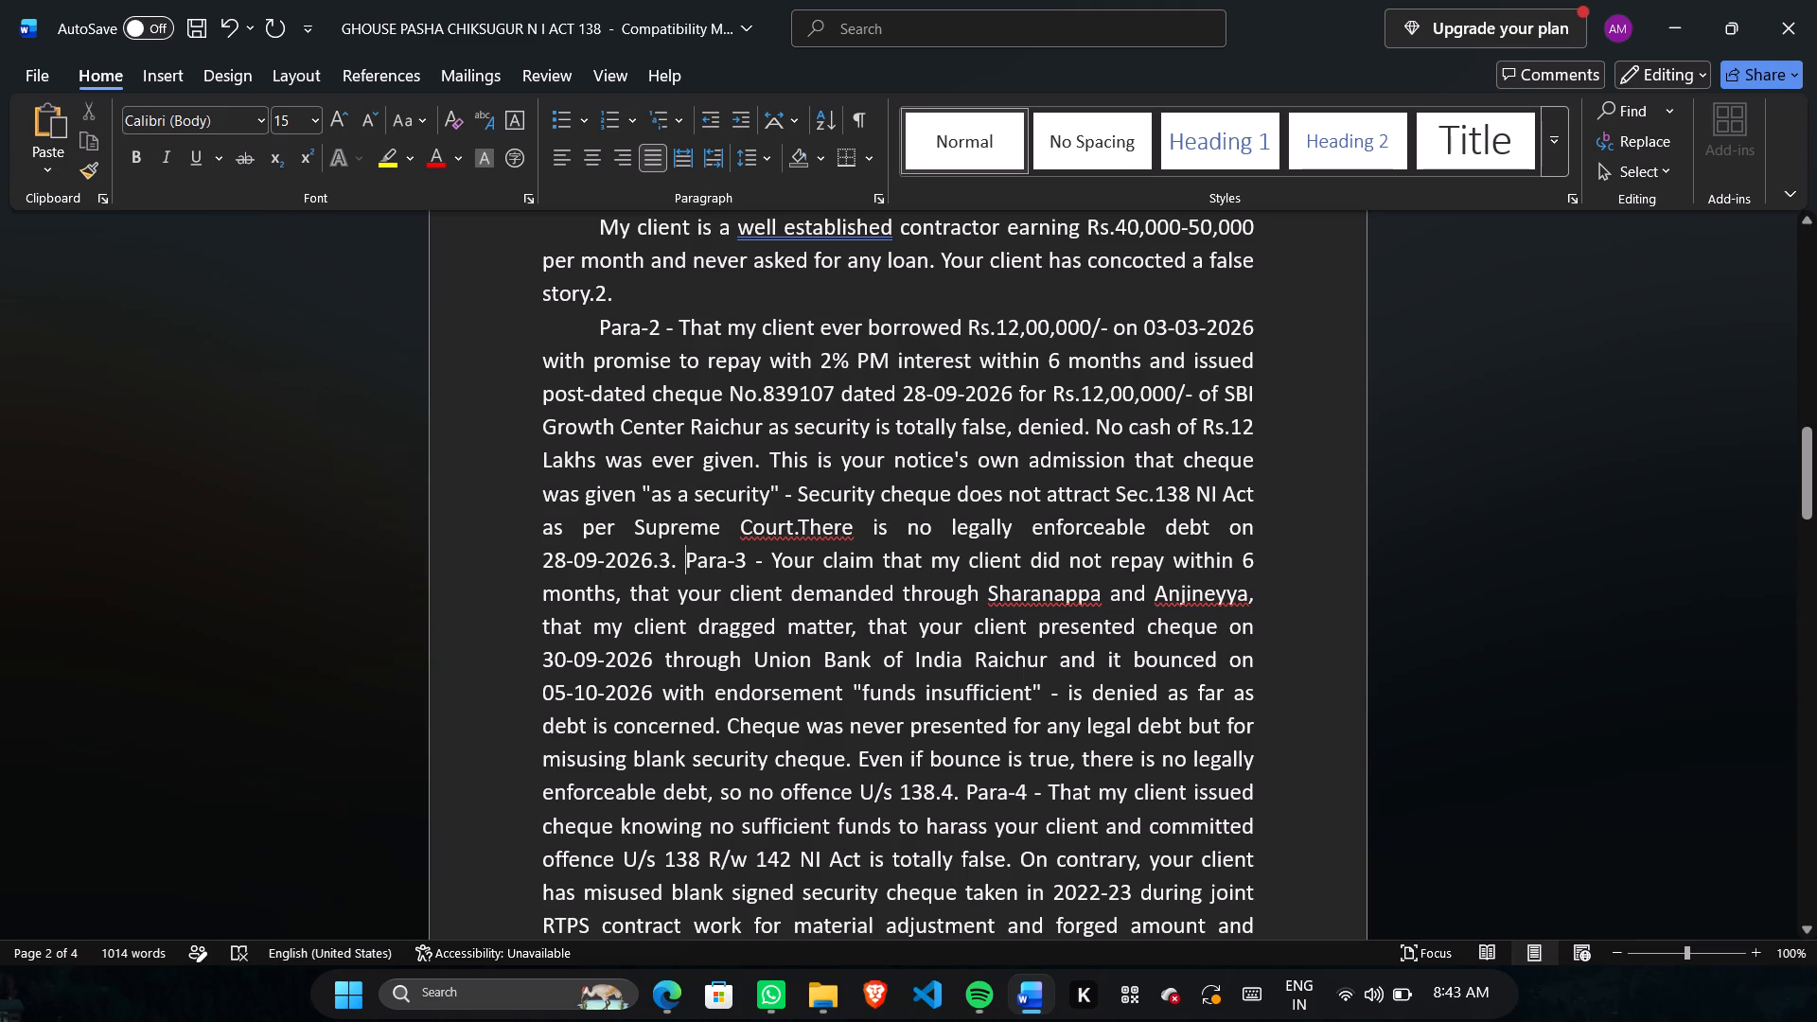
{"action": "left_click", "coordinate": [662, 561]}
{"action": "key", "text": "Return"}
{"action": "key", "text": "Delete"}
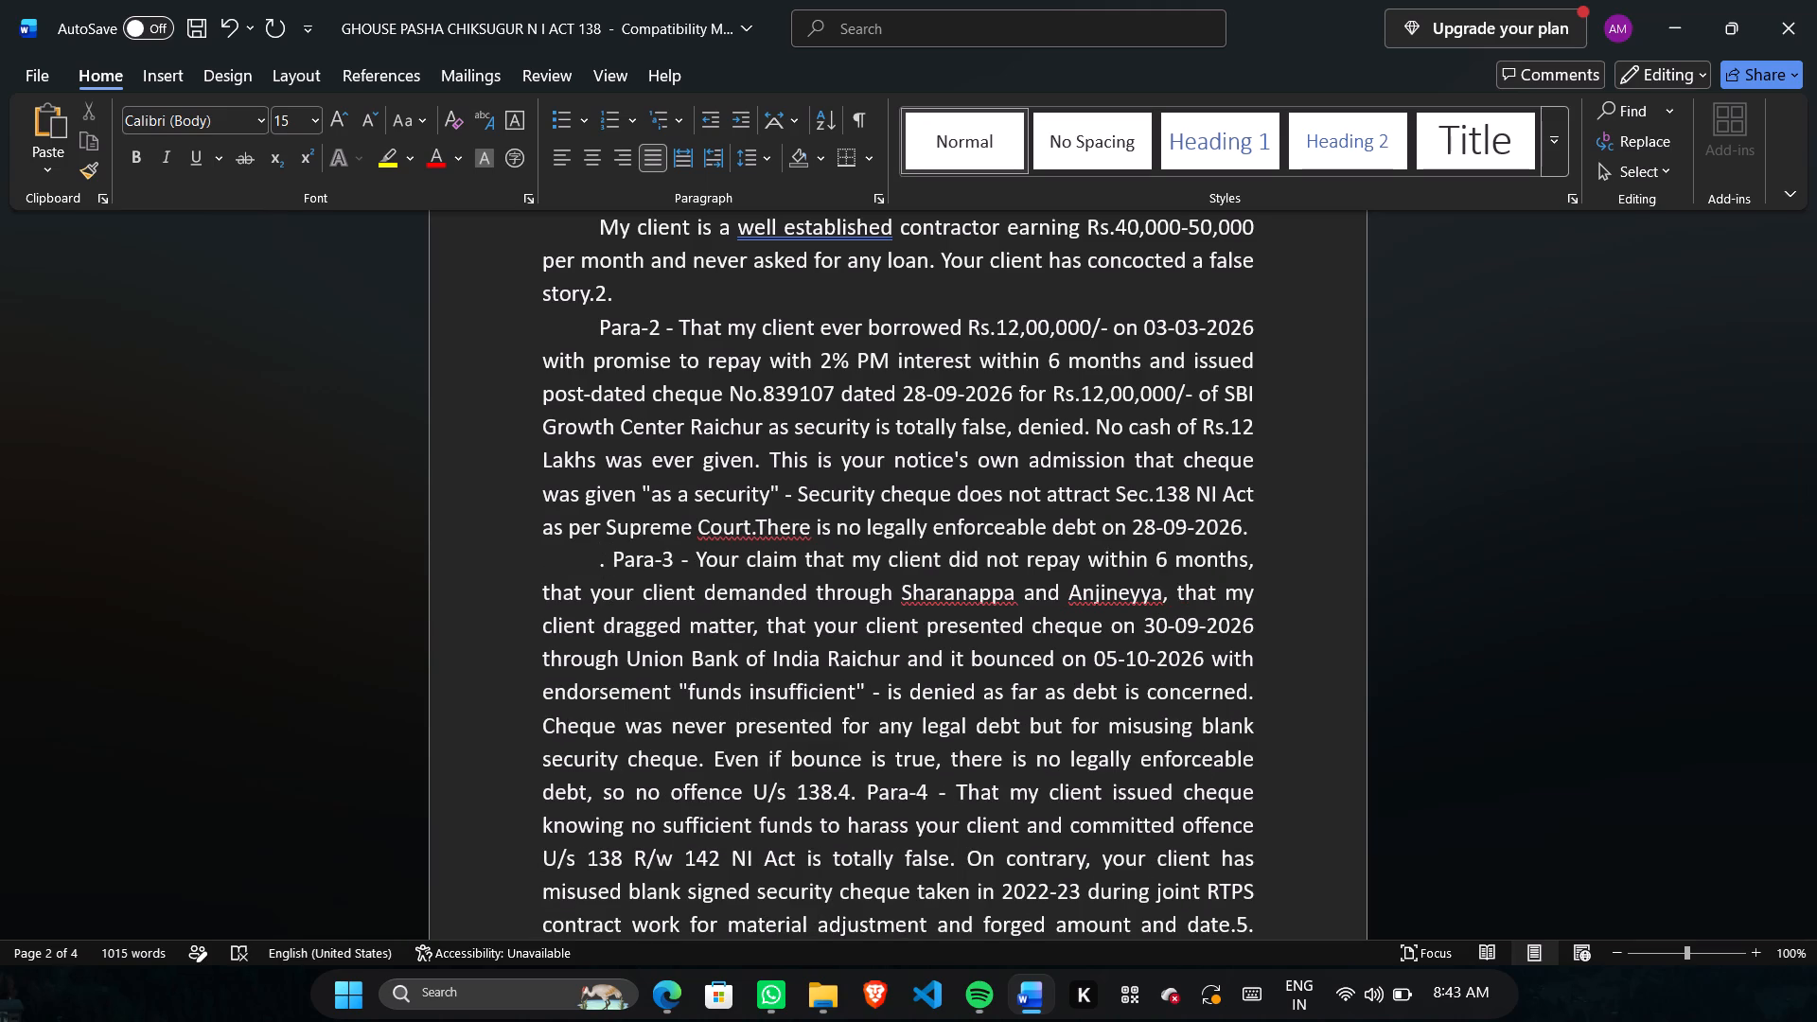
{"action": "key", "text": "Delete"}
{"action": "key", "text": "Delete"}
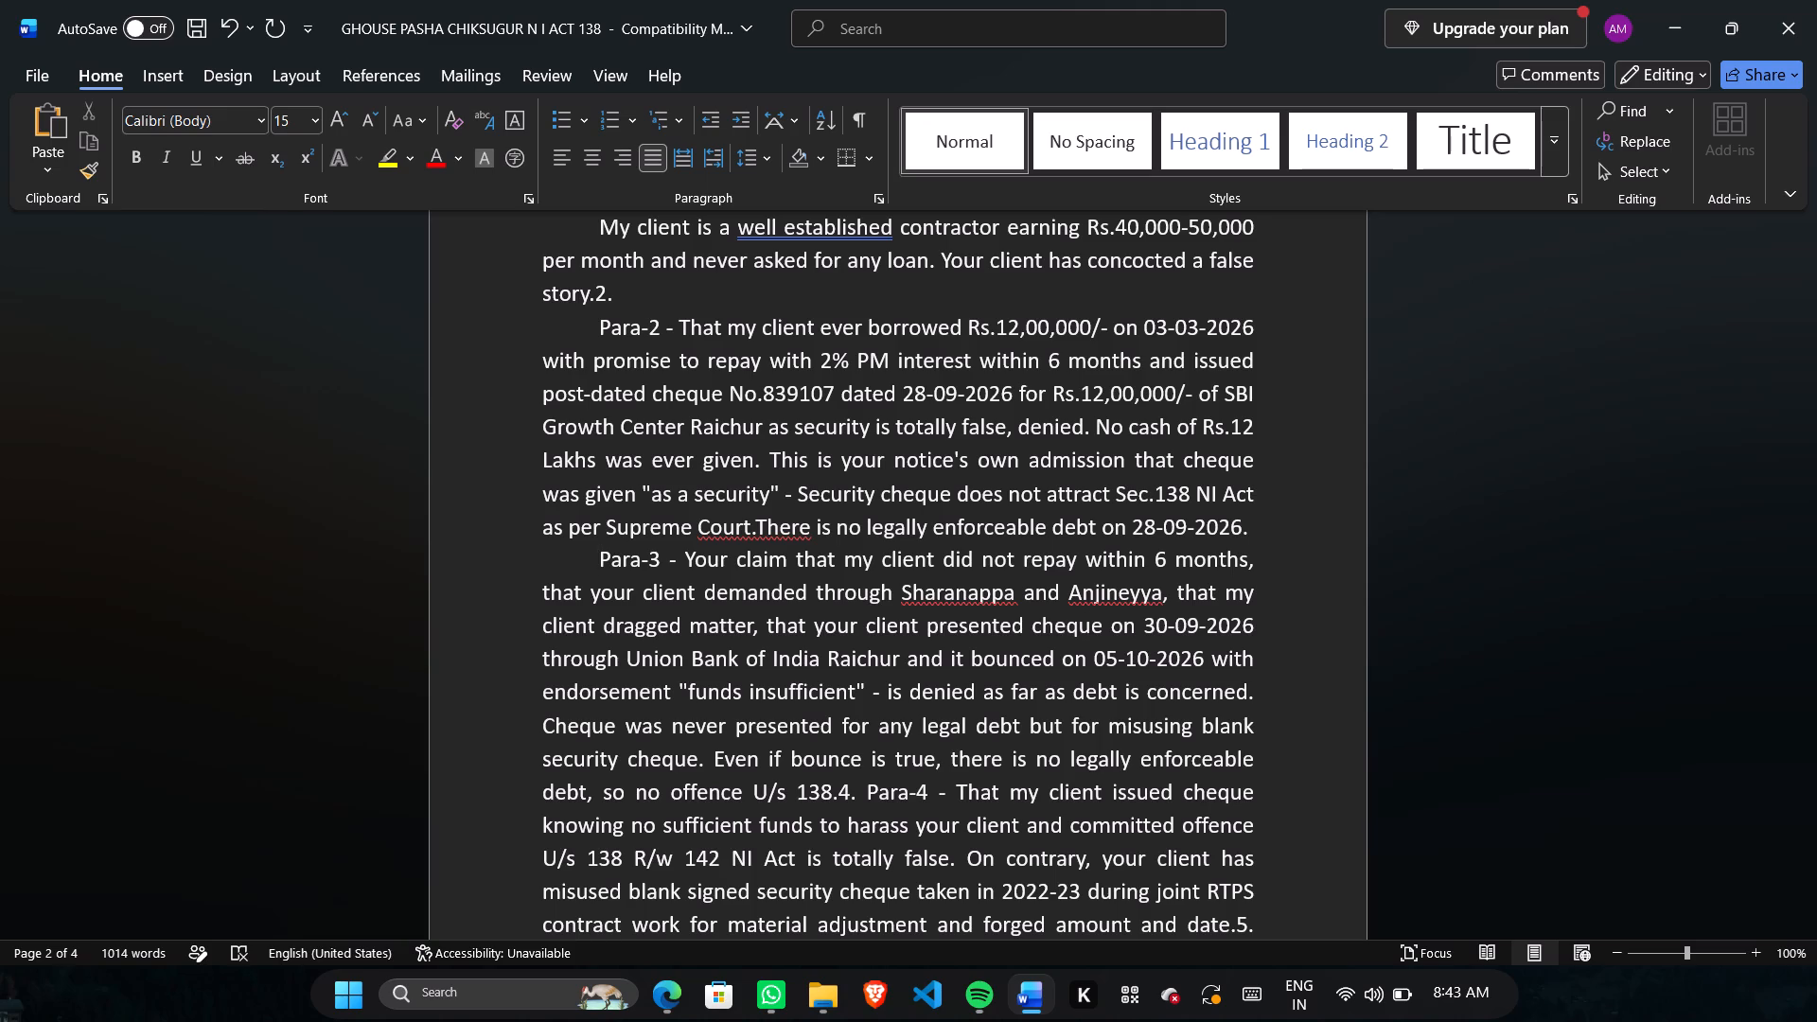
Move the "2." after "false story." to the start of the Para-2 paragraph, without a first-line indent.
{"action": "left_click", "coordinate": [597, 290]}
{"action": "key", "text": "Return"}
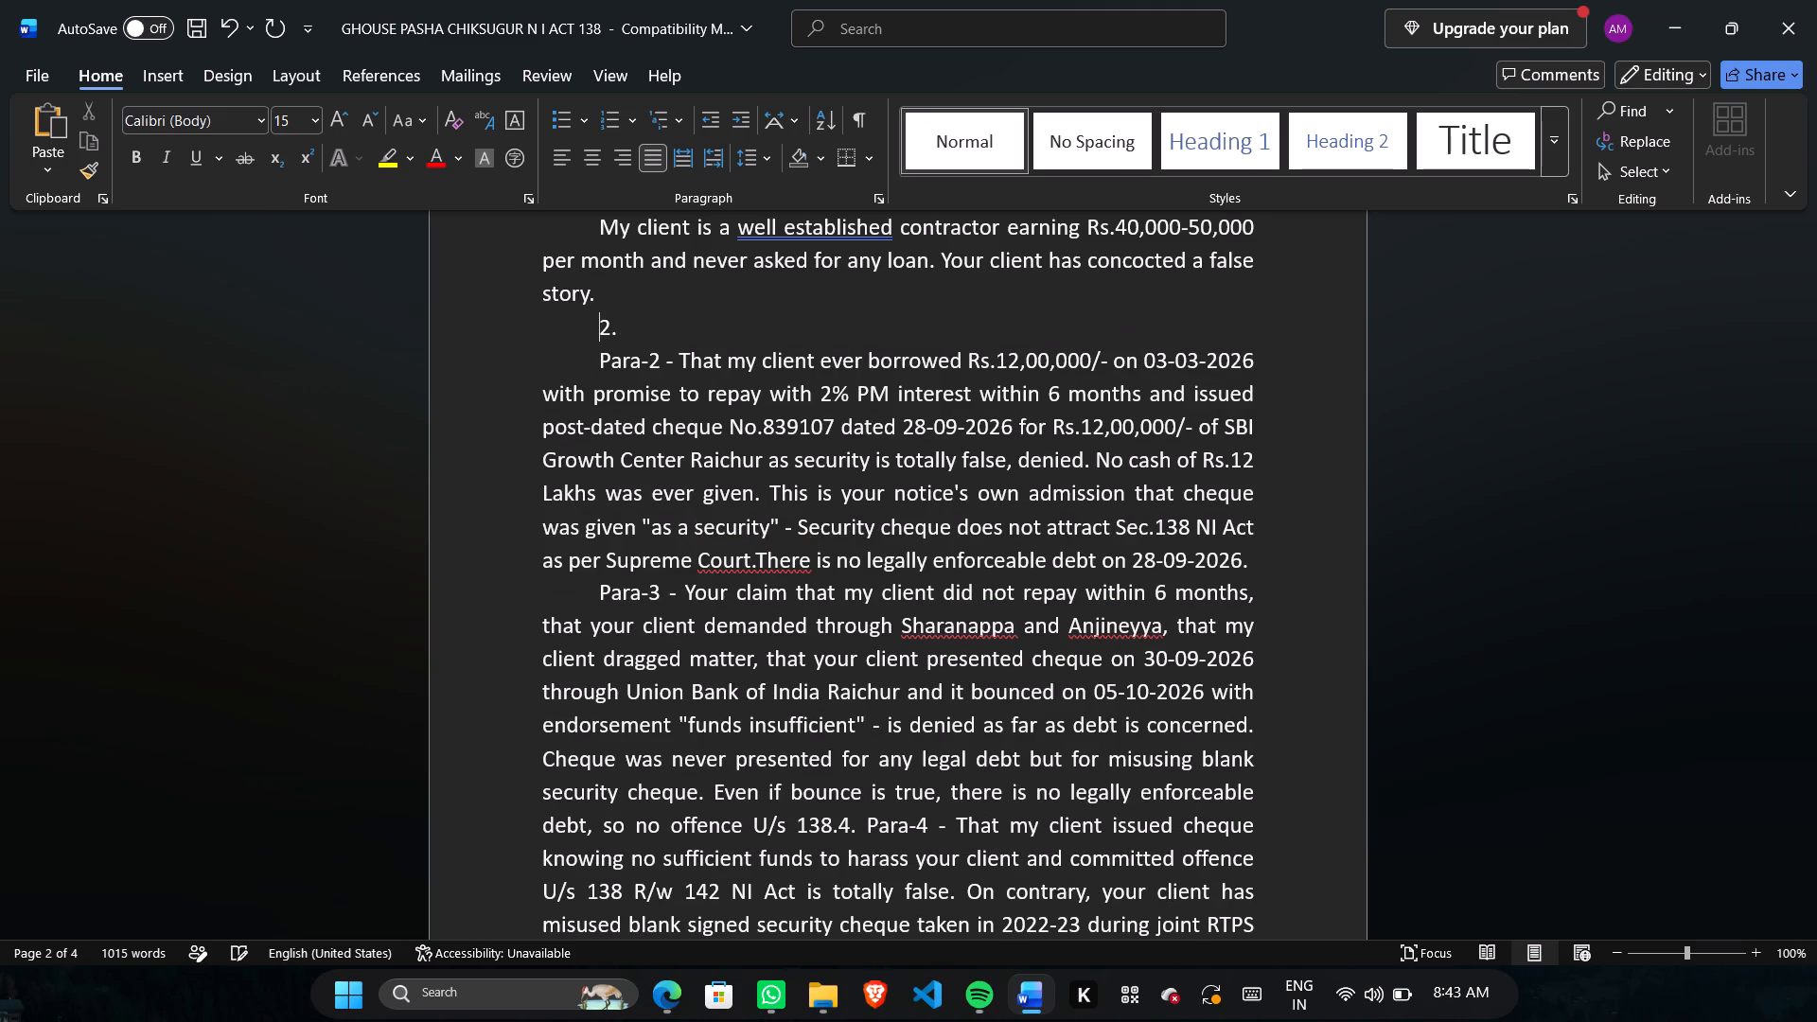
{"action": "key", "text": "BackSpace"}
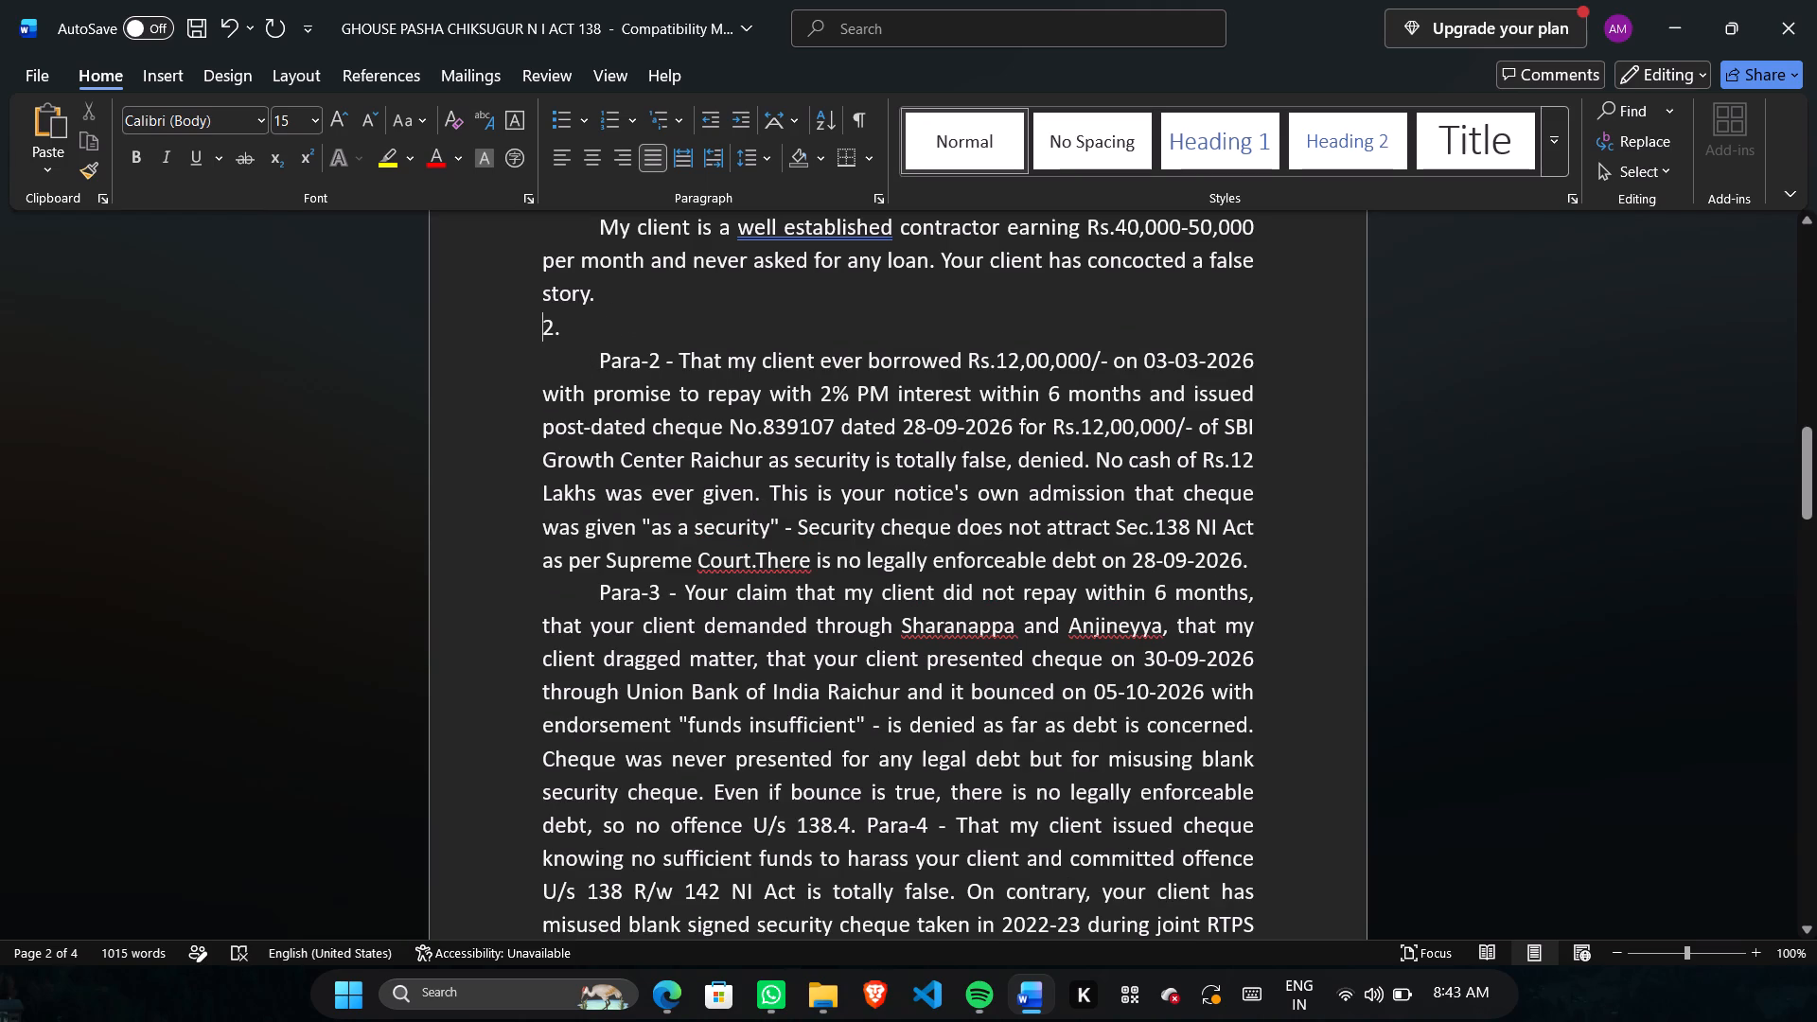
{"action": "left_click", "coordinate": [576, 330]}
{"action": "key", "text": "Delete"}
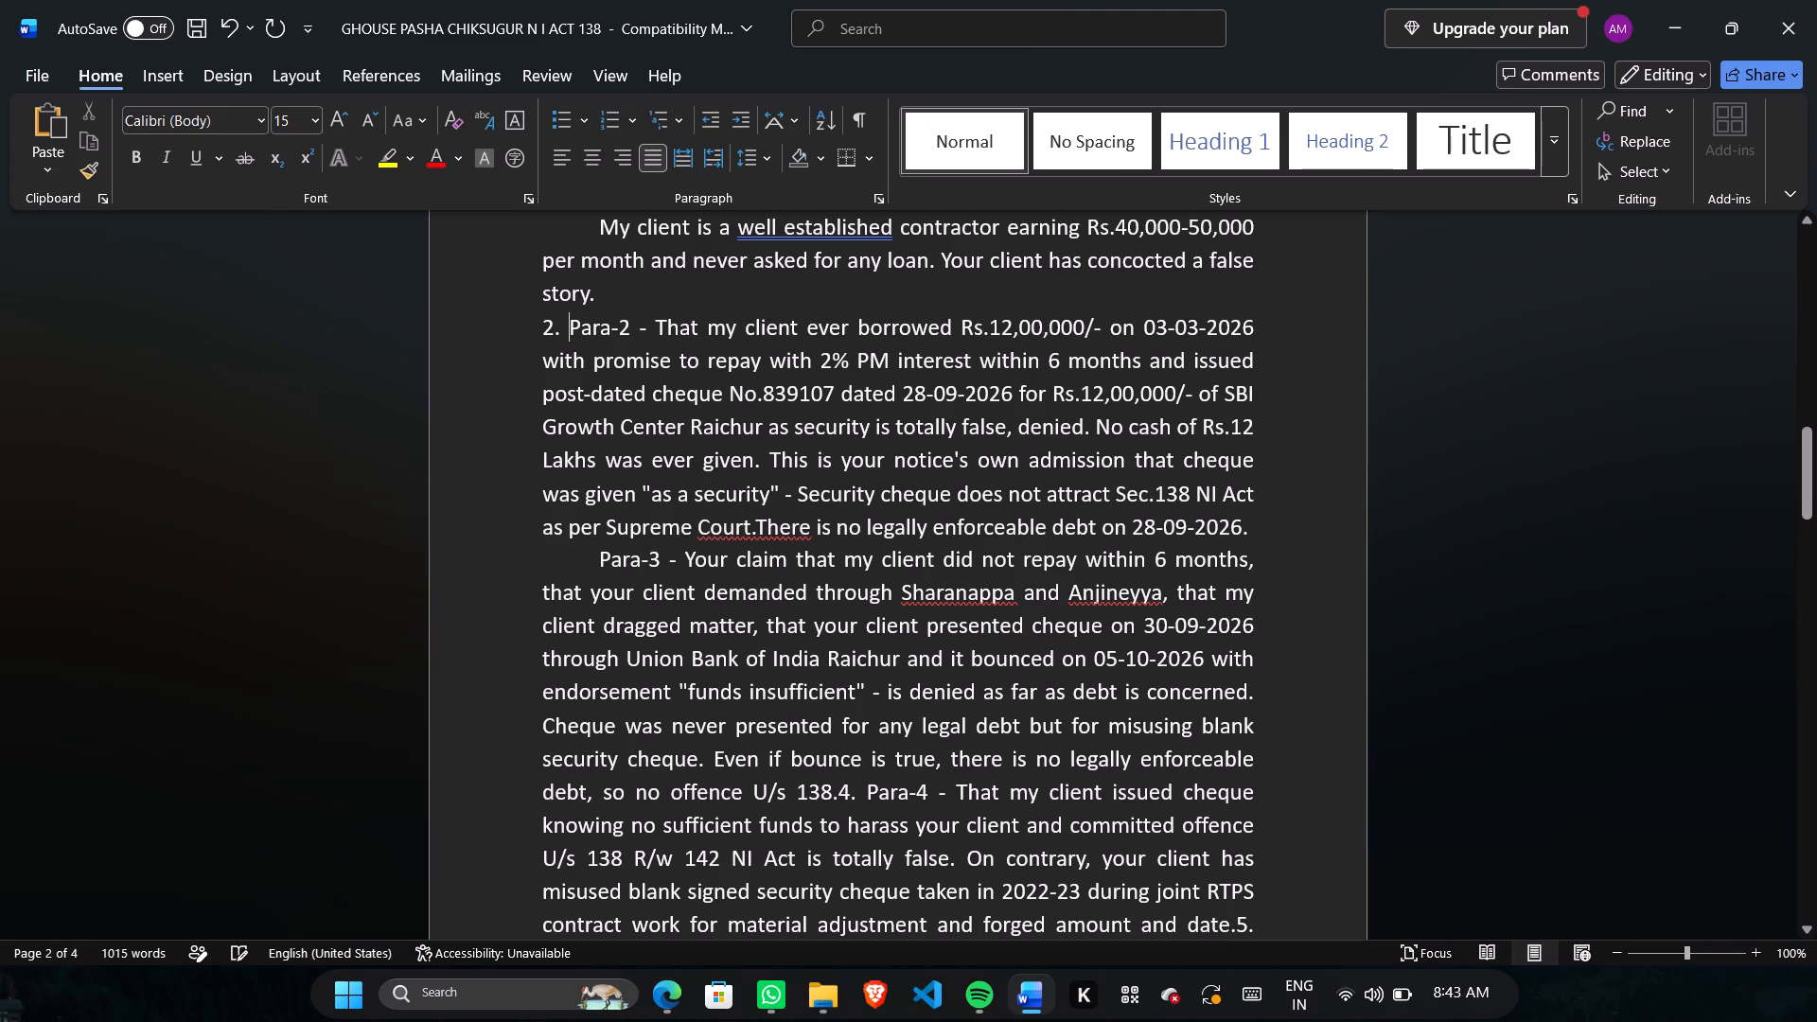
Remove the first-line indent of the Para-3 paragraph and number it "3.".
{"action": "left_click", "coordinate": [597, 551]}
{"action": "key", "text": "BackSpace"}
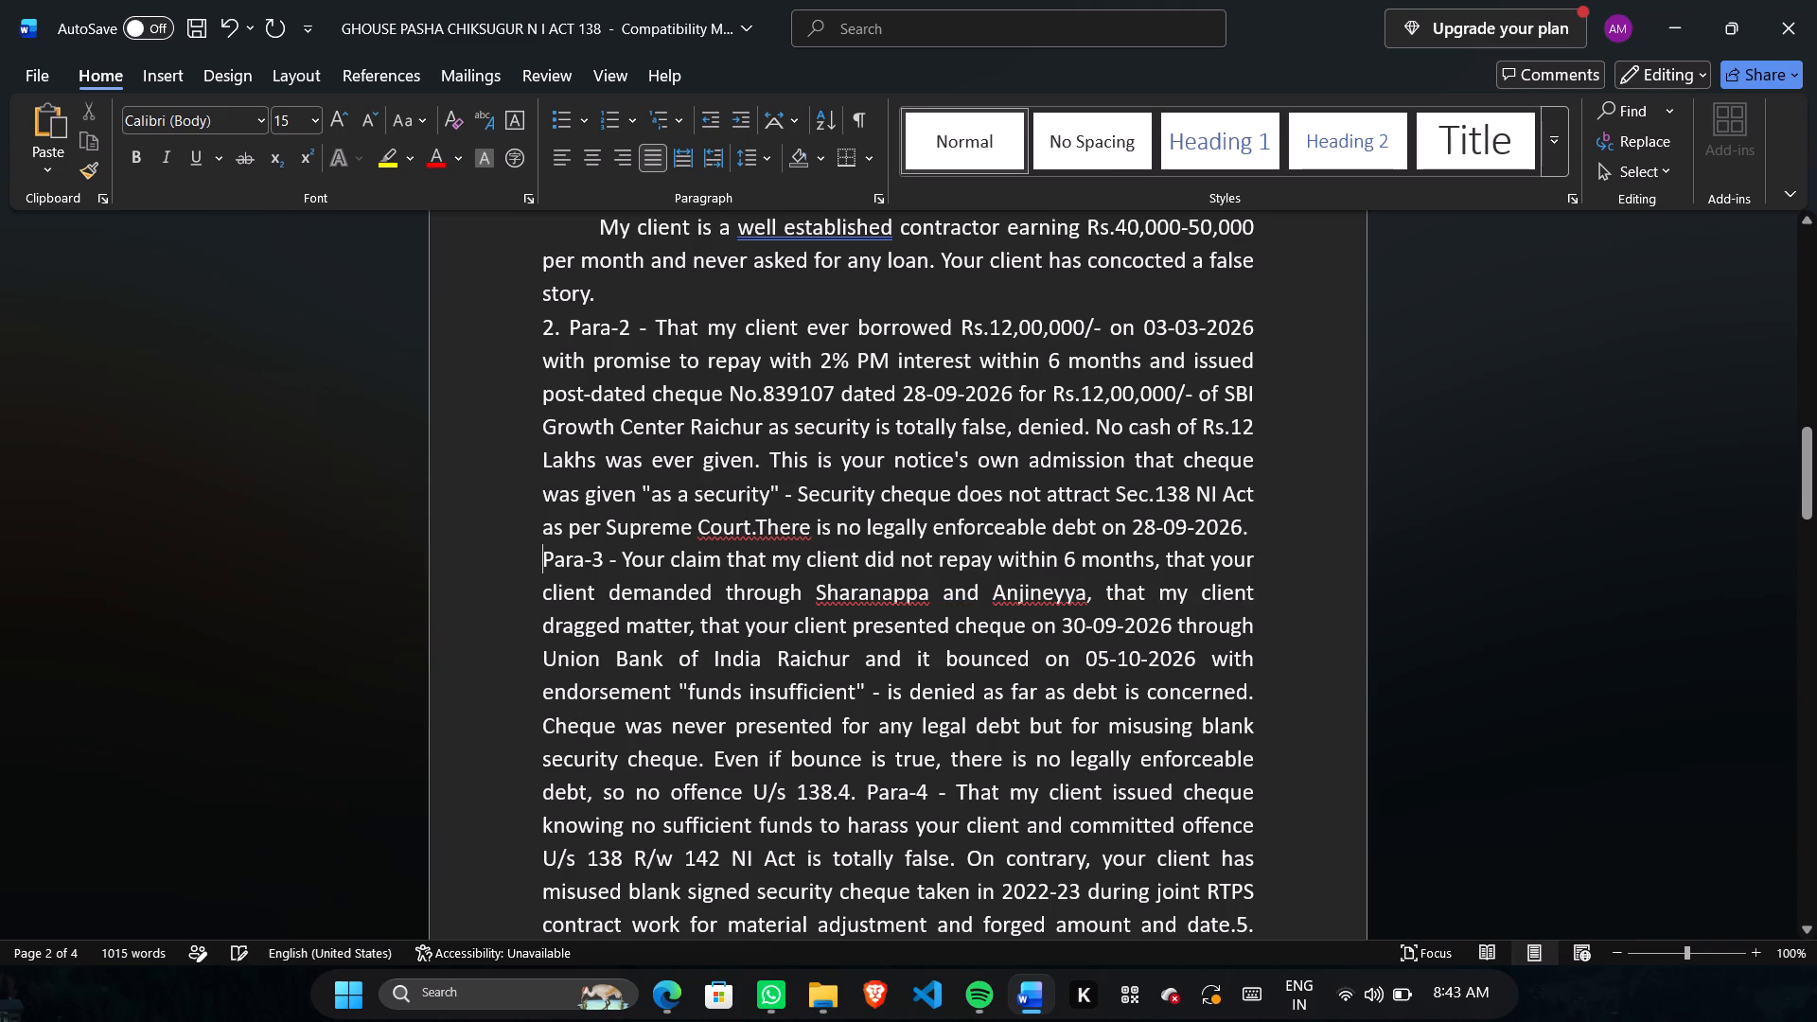
{"action": "type", "text": "3."}
{"action": "key", "text": "space"}
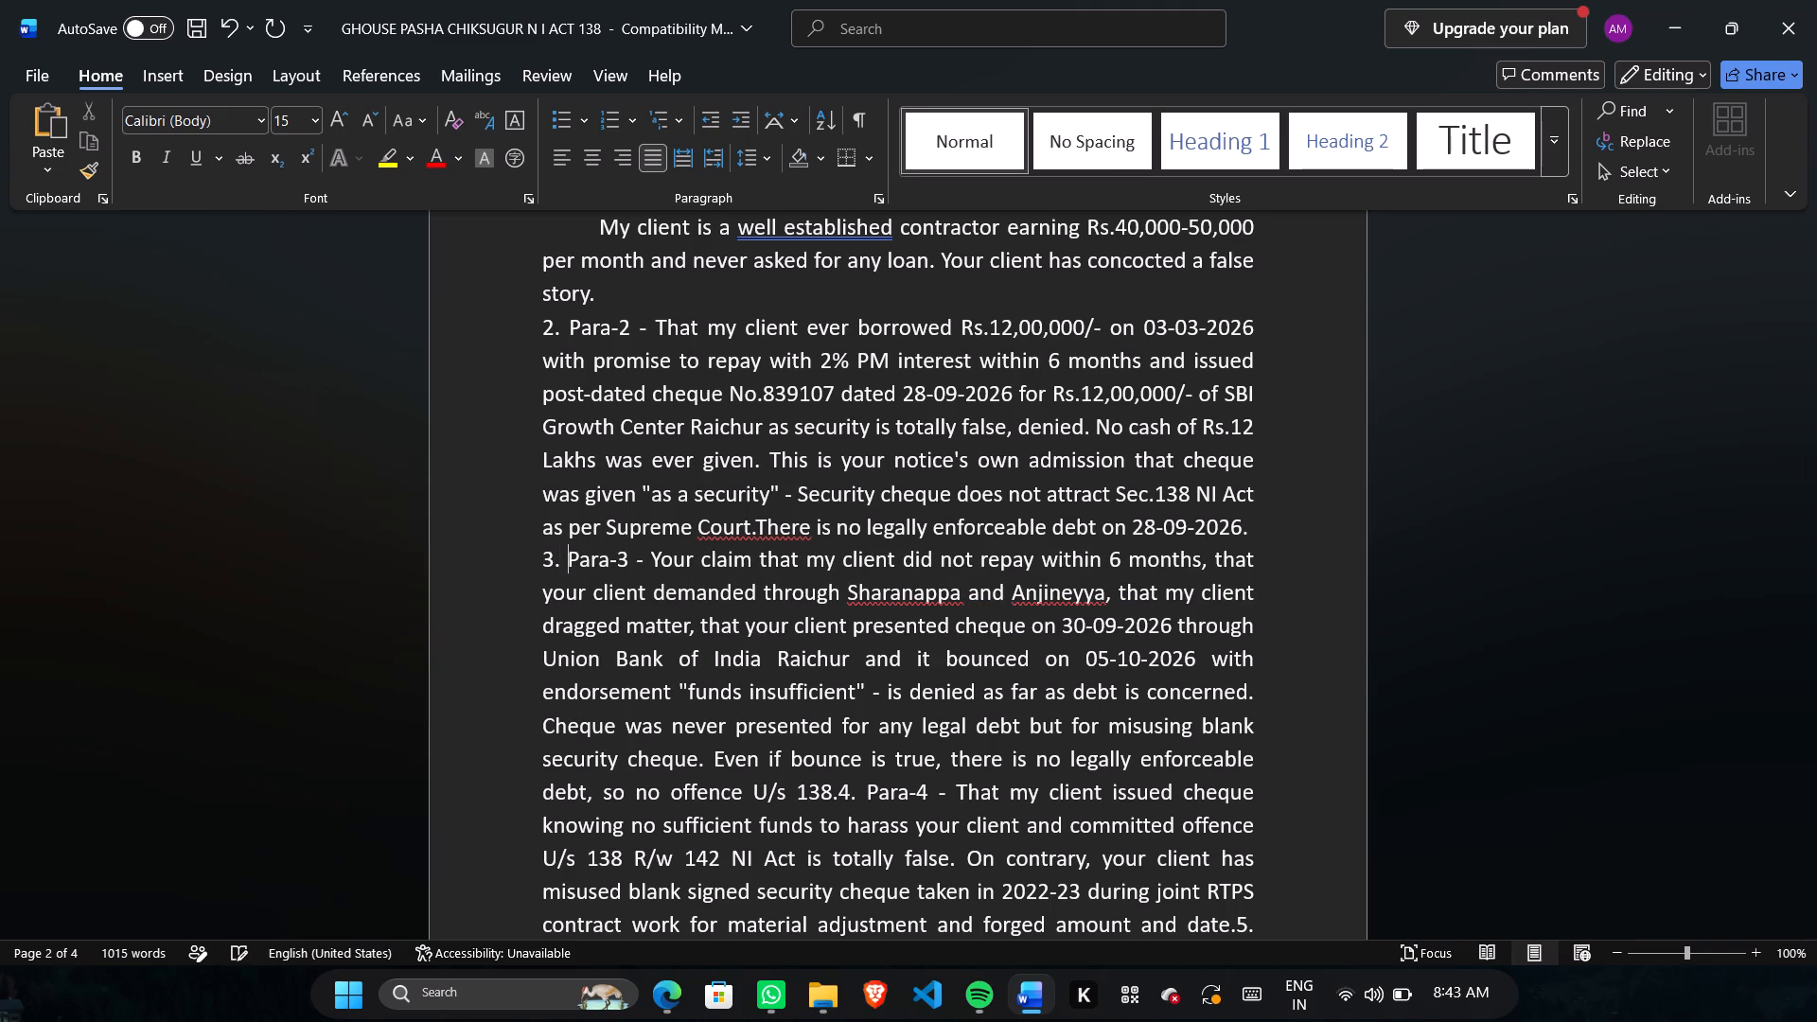
Insert a blank line between Para-2 and Para-3 and reduce its font size to 7.
{"action": "left_click", "coordinate": [1253, 535]}
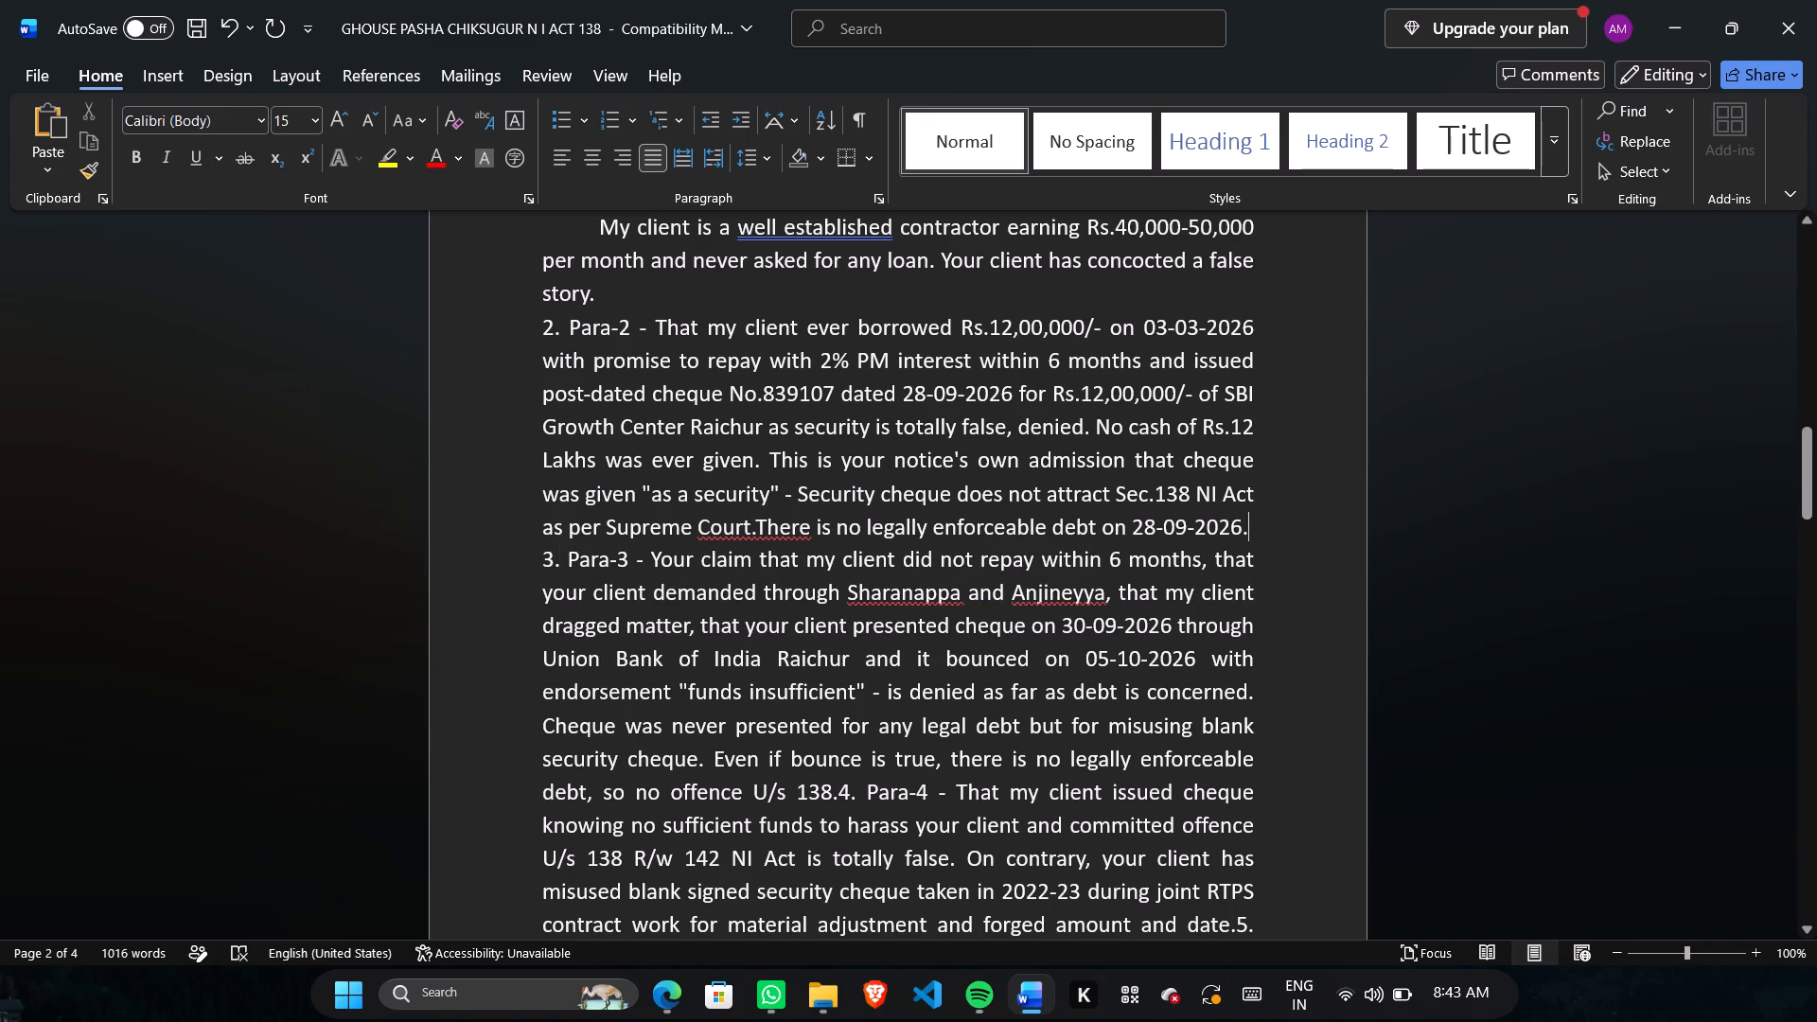
{"action": "key", "text": "Return"}
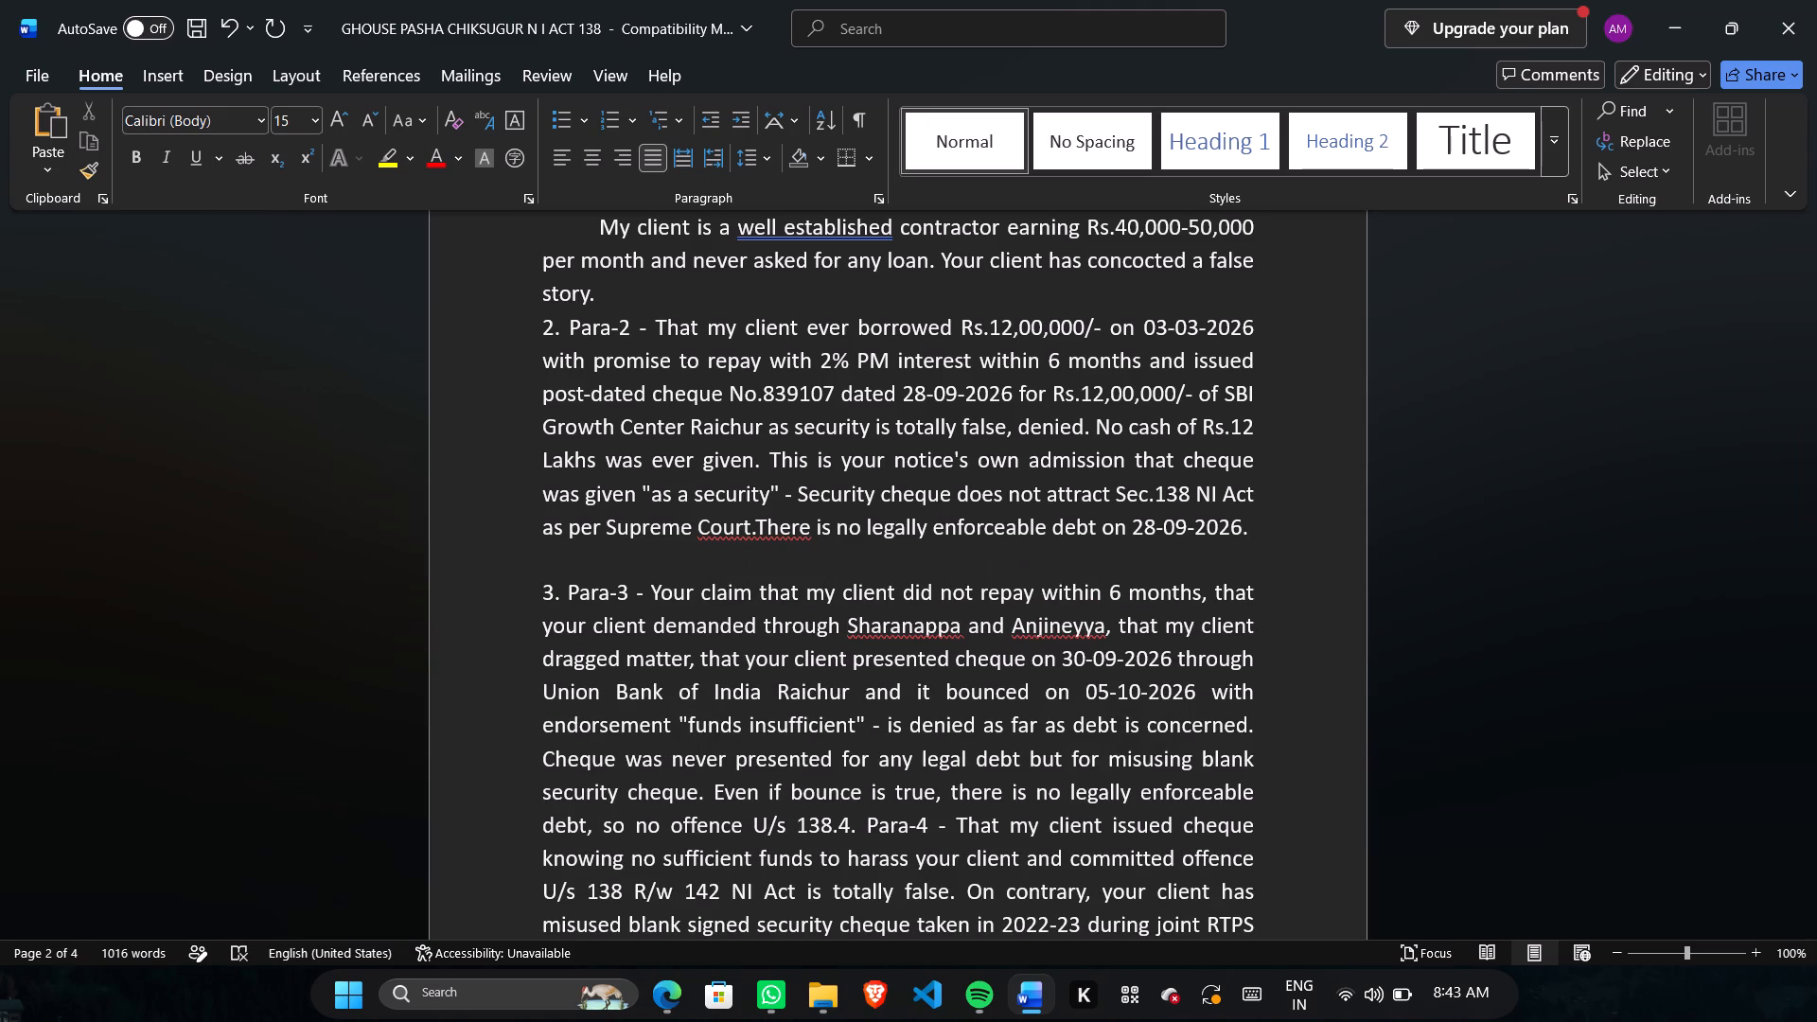
{"action": "key", "text": "ctrl+shift+comma"}
{"action": "key", "text": "ctrl+shift+comma"}
{"action": "key", "text": "ctrl+shift+comma"}
{"action": "key", "text": "ctrl+shift+comma"}
{"action": "key", "text": "ctrl+shift+comma"}
{"action": "key", "text": "ctrl+shift+comma"}
{"action": "key", "text": "ctrl+shift+comma"}
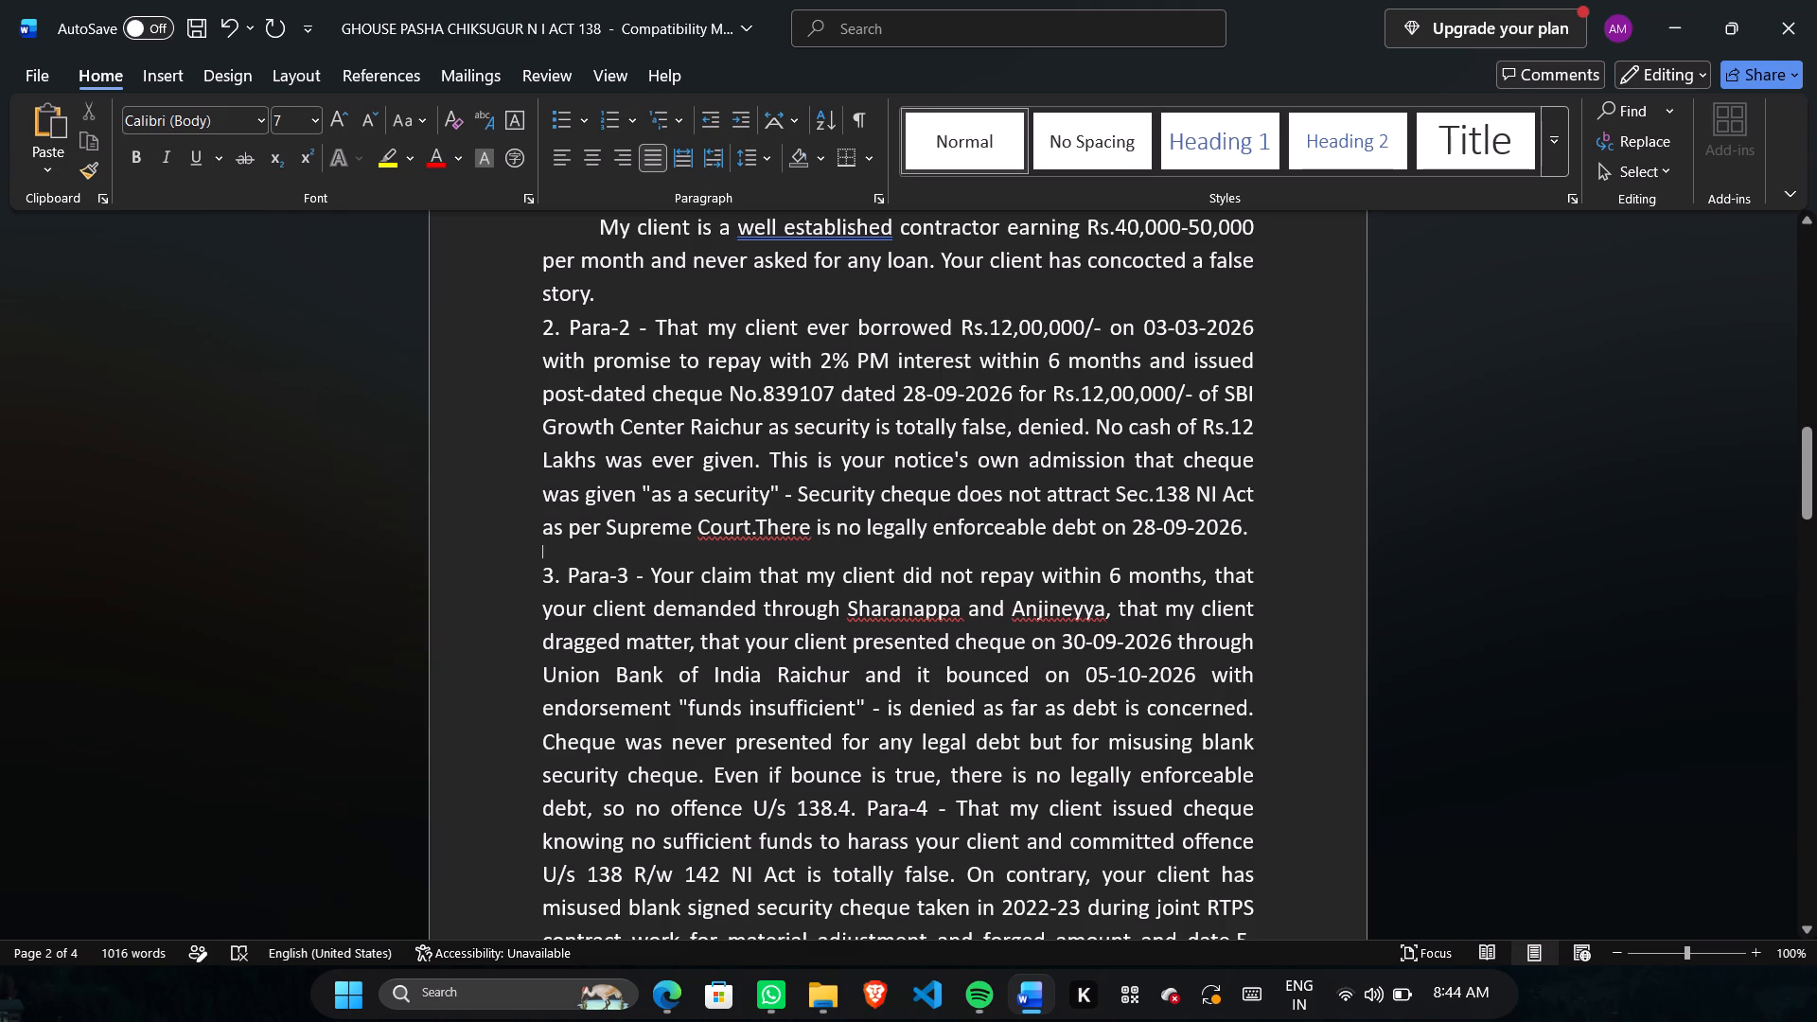
Start a new paragraph at "4. Para-4" after "so no offence U/s 138.".
{"action": "scroll", "coordinate": [1118, 749], "scroll_direction": "down", "scroll_amount": 1}
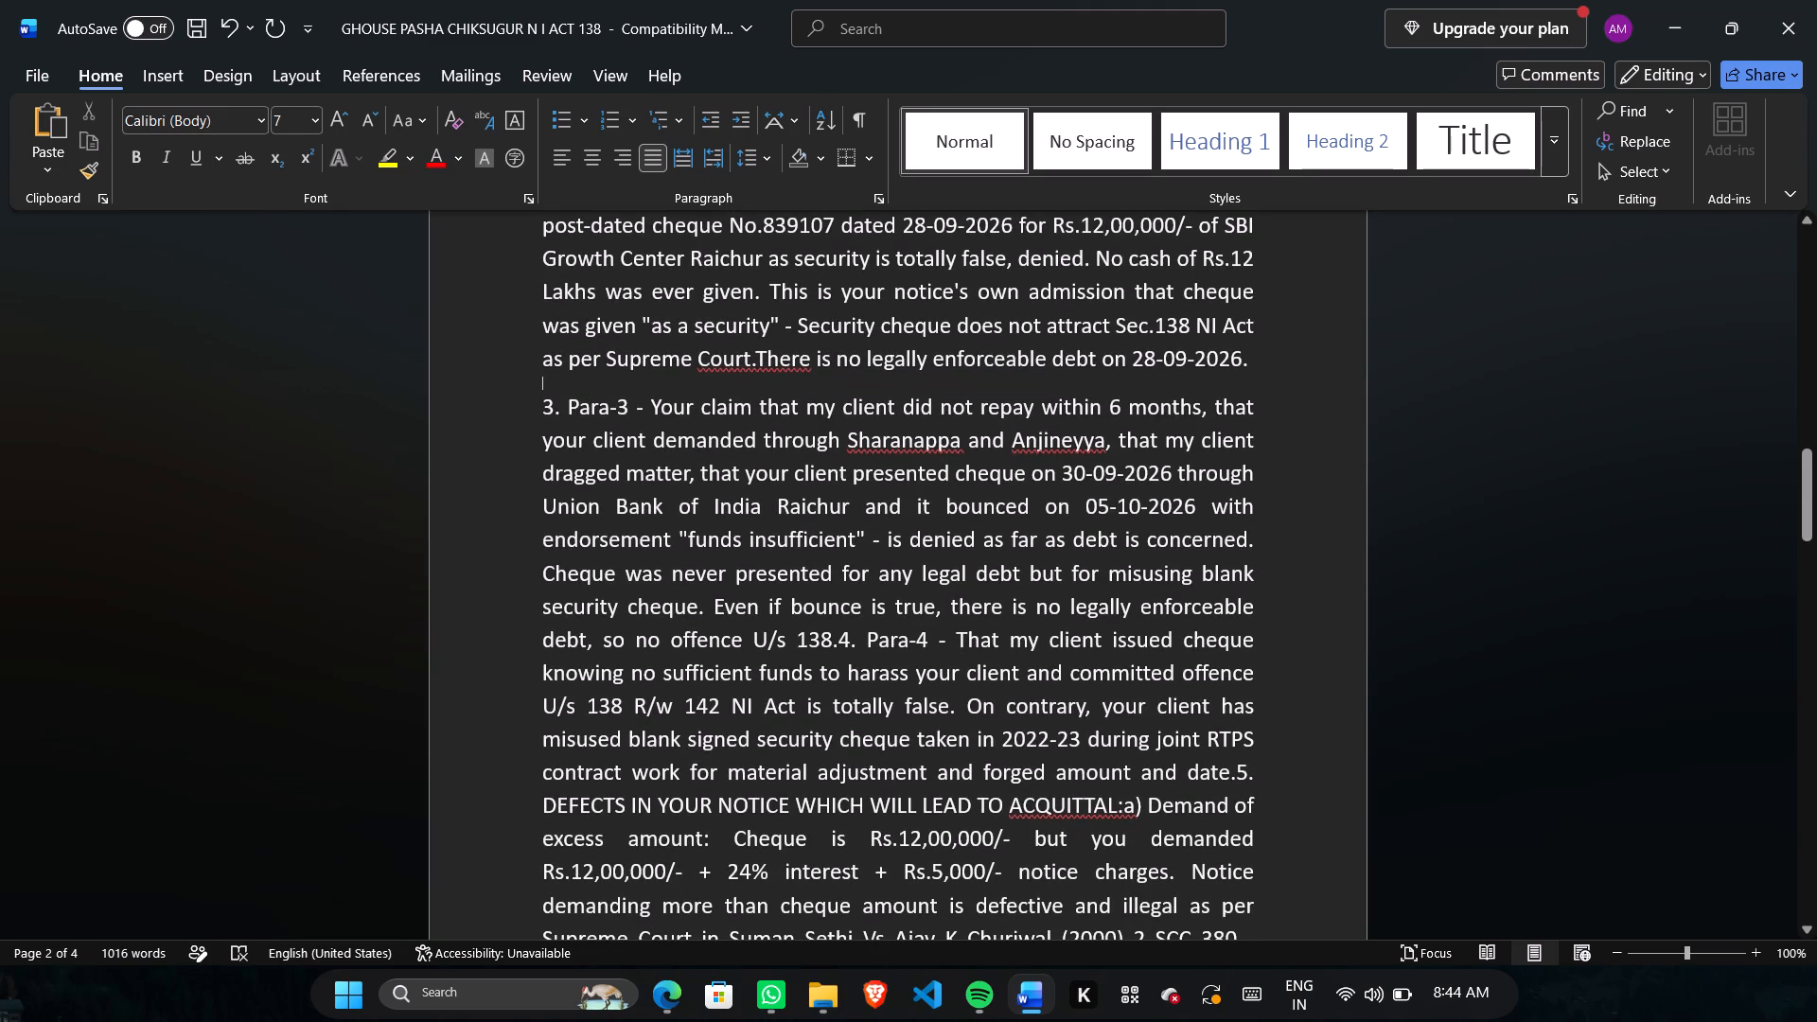
{"action": "left_click", "coordinate": [838, 627]}
{"action": "key", "text": "Return"}
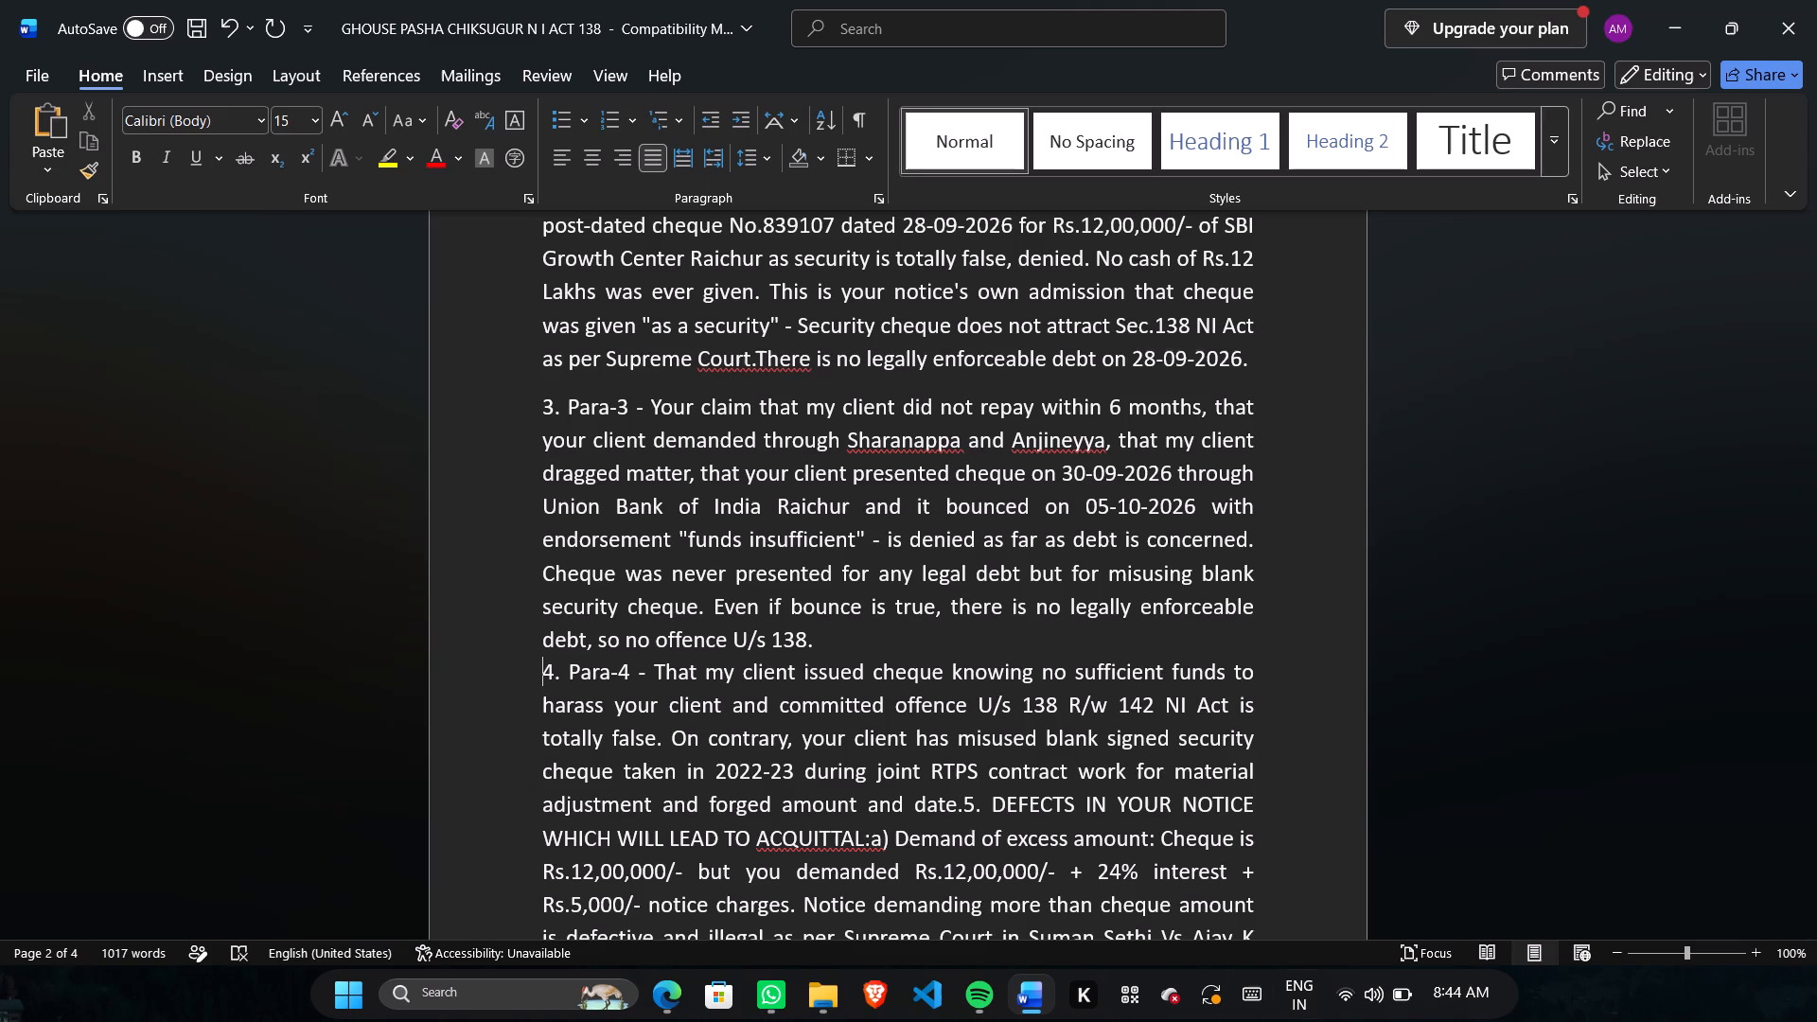
Start a new indented paragraph at "On contrary, your client has misused" in Para-4.
{"action": "scroll", "coordinate": [1071, 749], "scroll_direction": "down", "scroll_amount": 2}
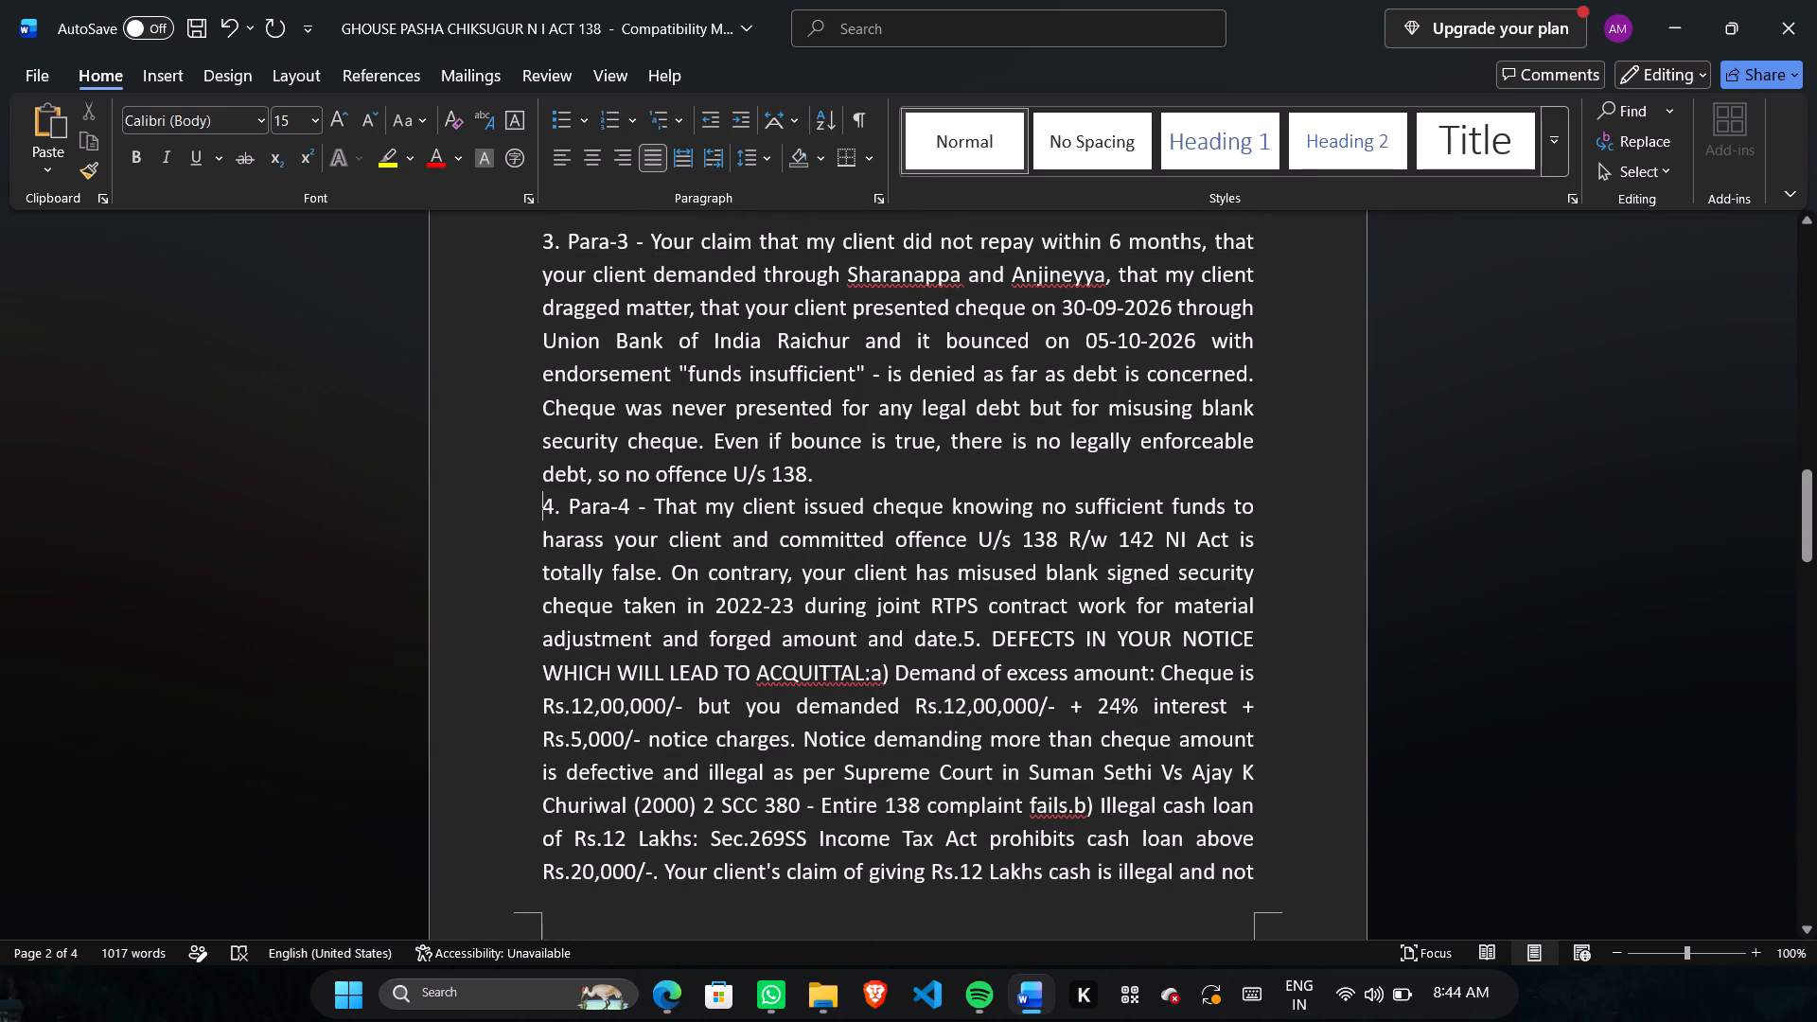
{"action": "left_click", "coordinate": [676, 565]}
{"action": "key", "text": "Return"}
{"action": "key", "text": "Tab"}
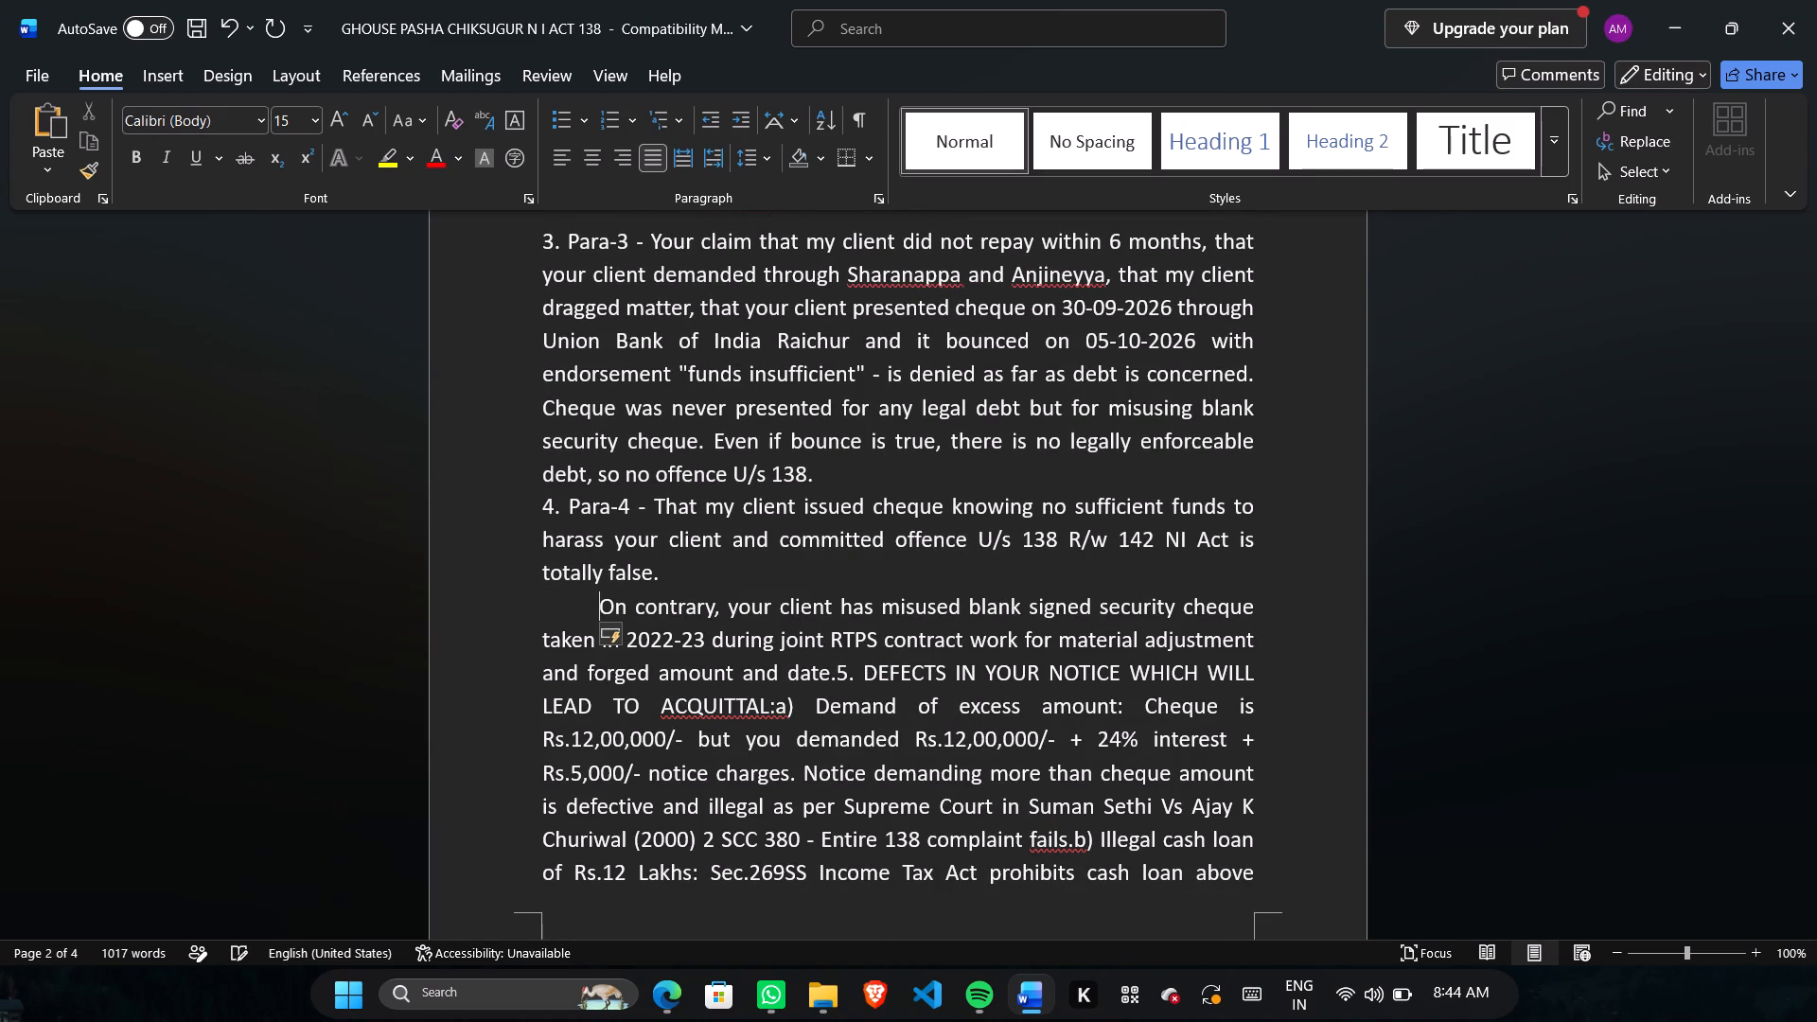
Save the document.
{"action": "scroll", "coordinate": [931, 757], "scroll_direction": "down", "scroll_amount": 1}
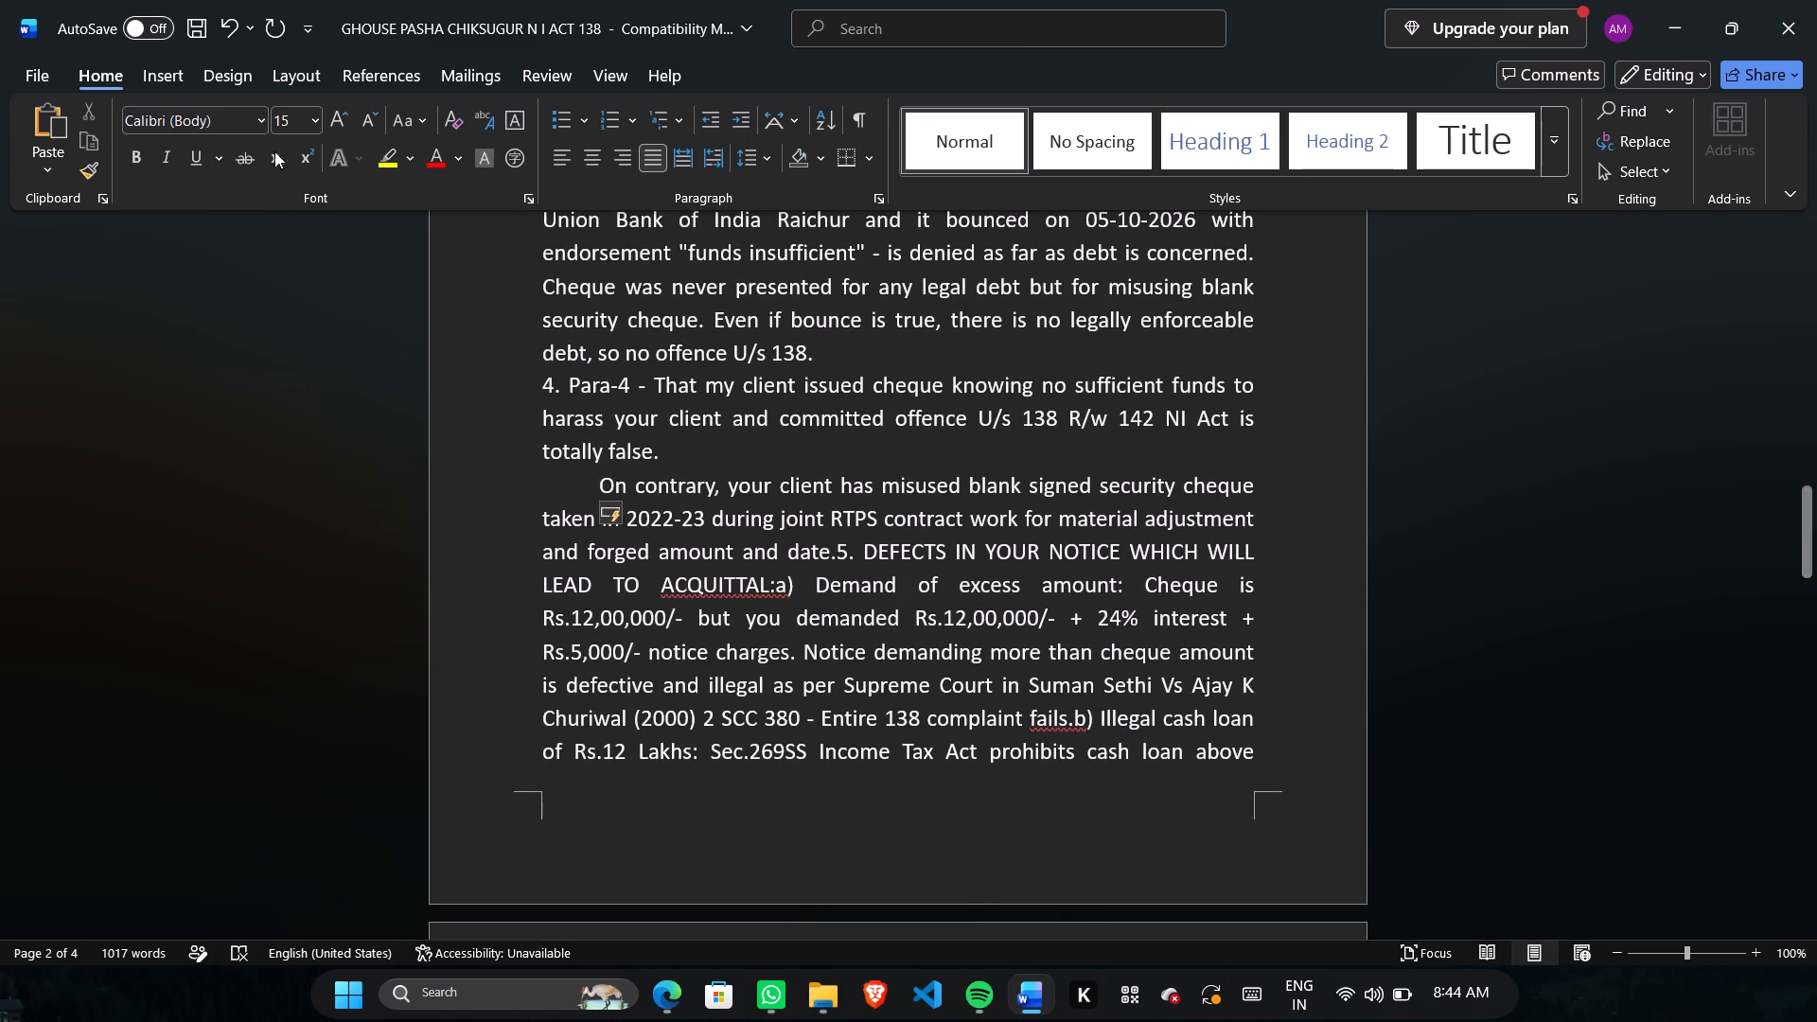
{"action": "left_click", "coordinate": [197, 27]}
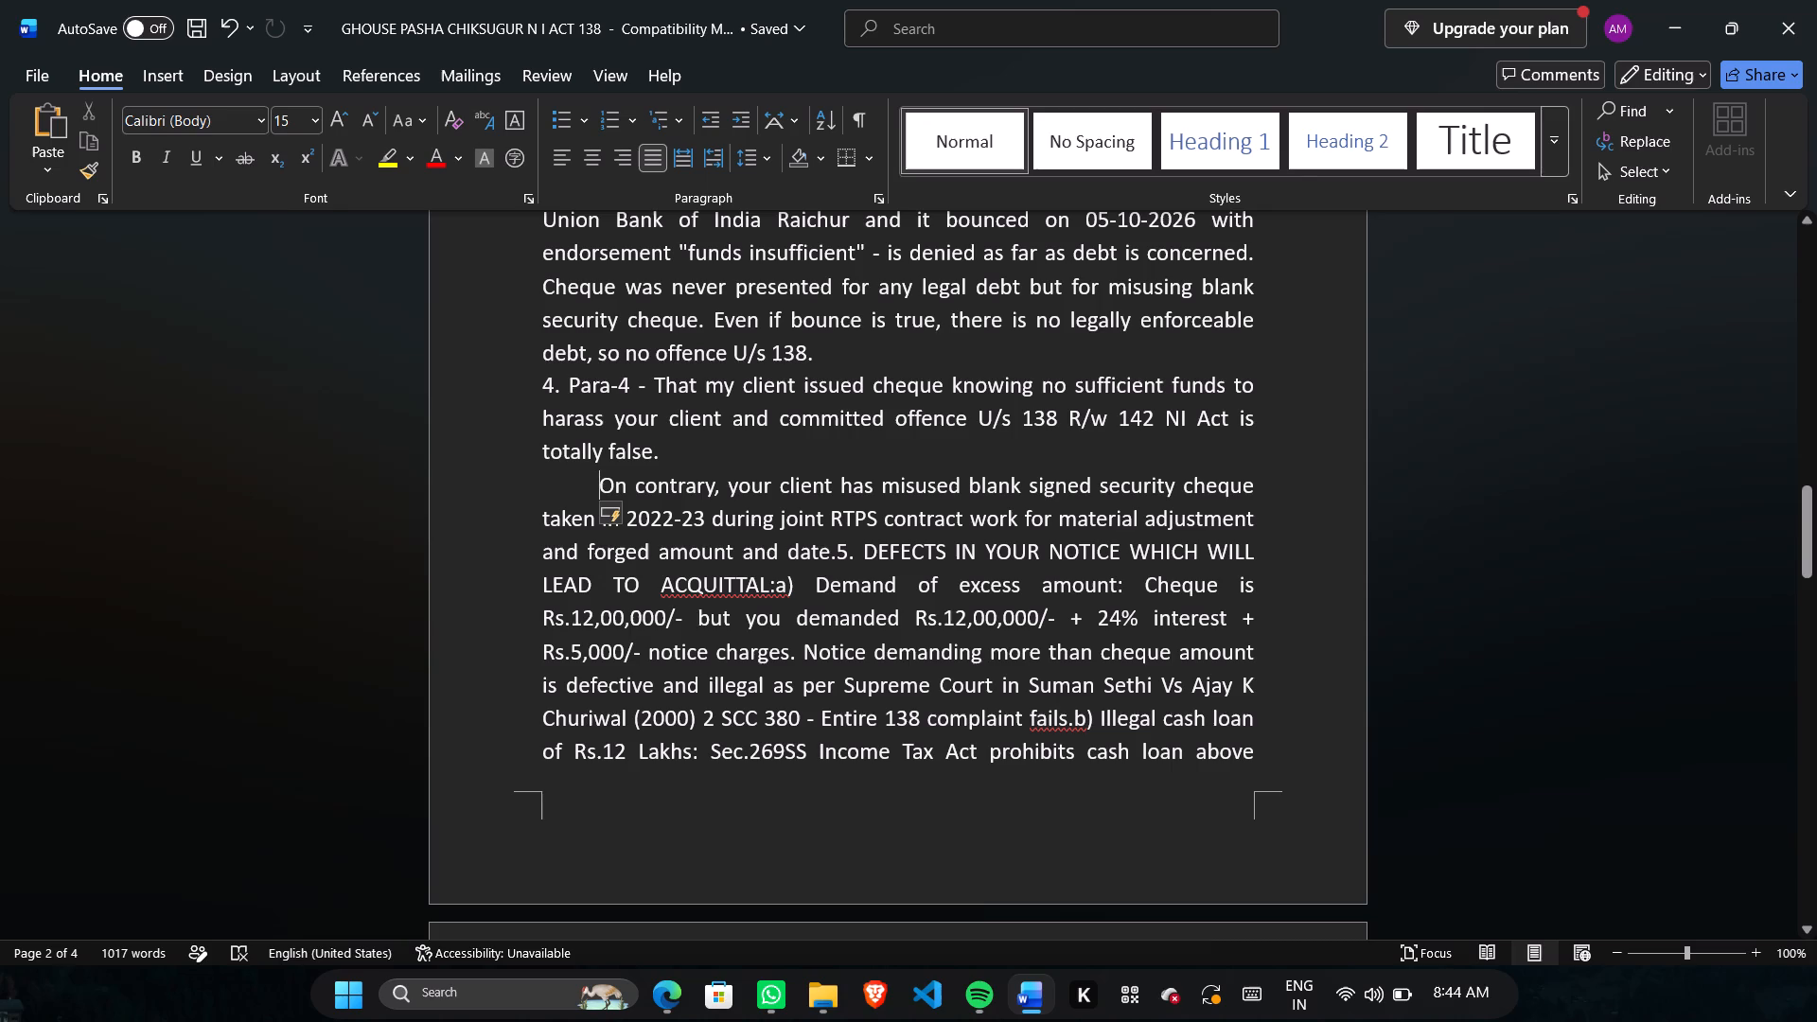
Put the heading "5. DEFECTS IN YOUR NOTICE WHICH WILL LEAD TO ACQUITTAL:" on its own line, apart from Para-4 and item a).
{"action": "left_click", "coordinate": [833, 553]}
{"action": "key", "text": "Right"}
{"action": "key", "text": "Return"}
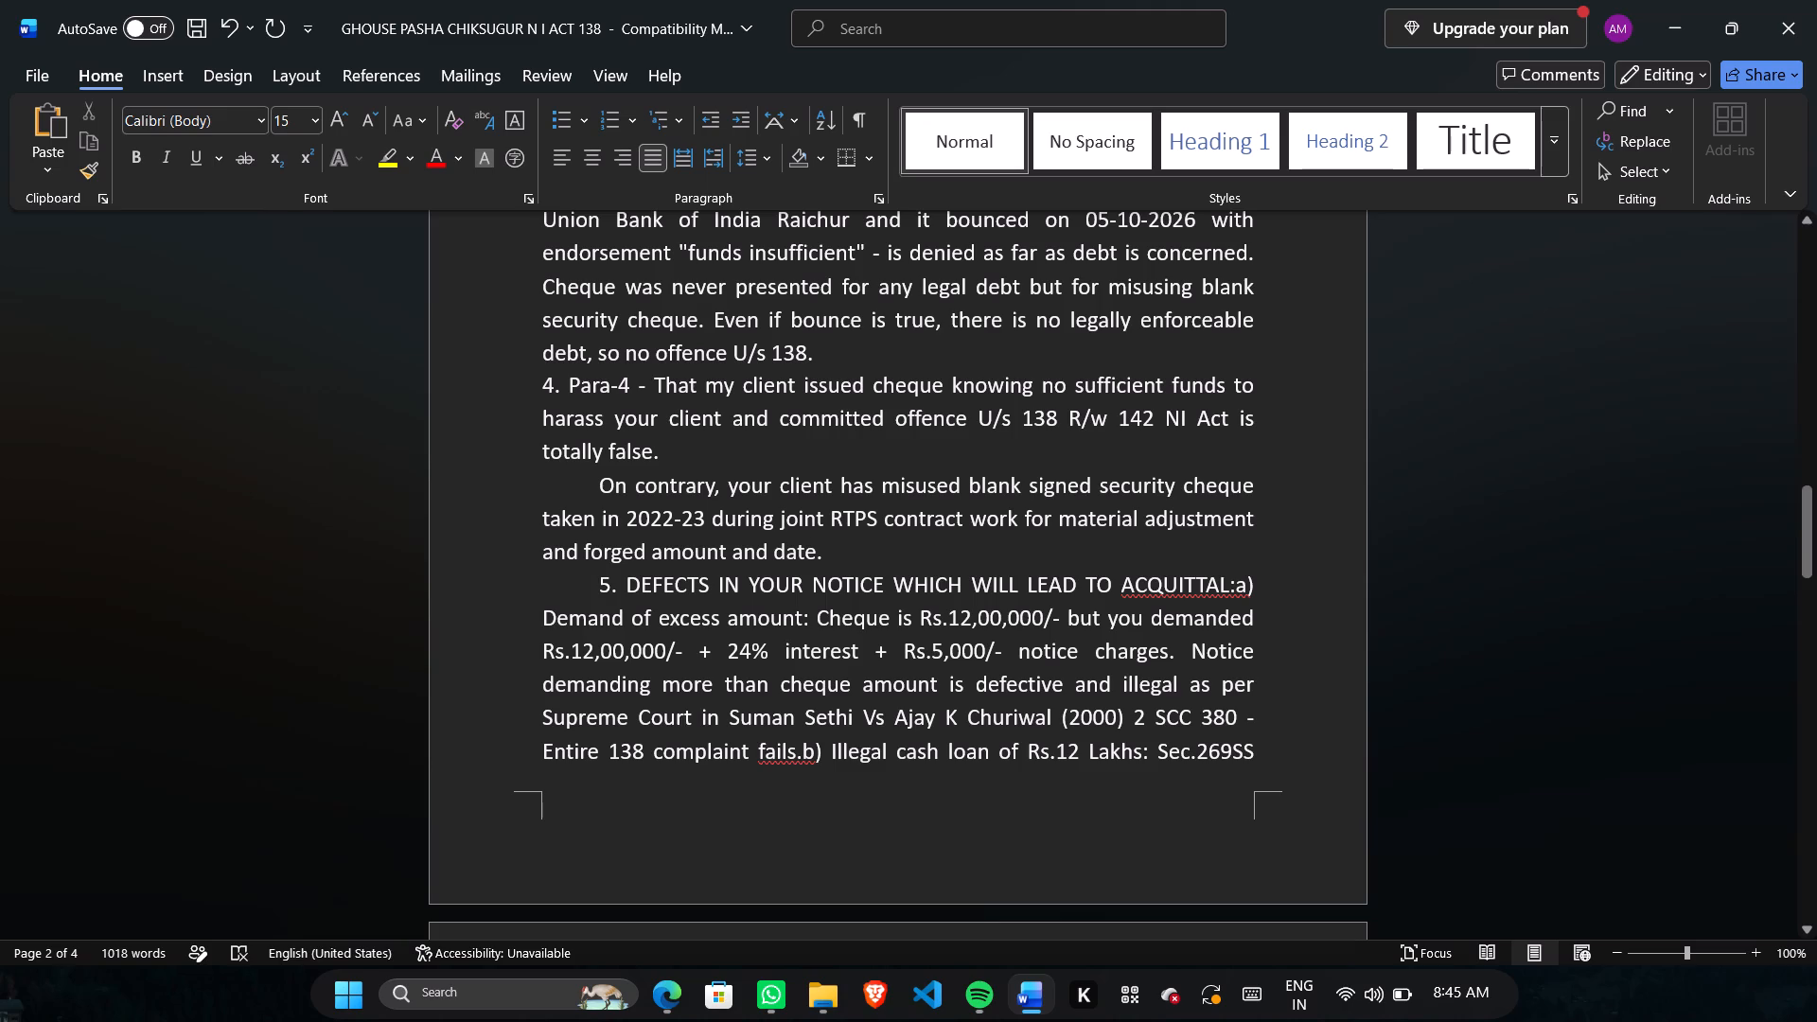
{"action": "left_click", "coordinate": [1239, 590]}
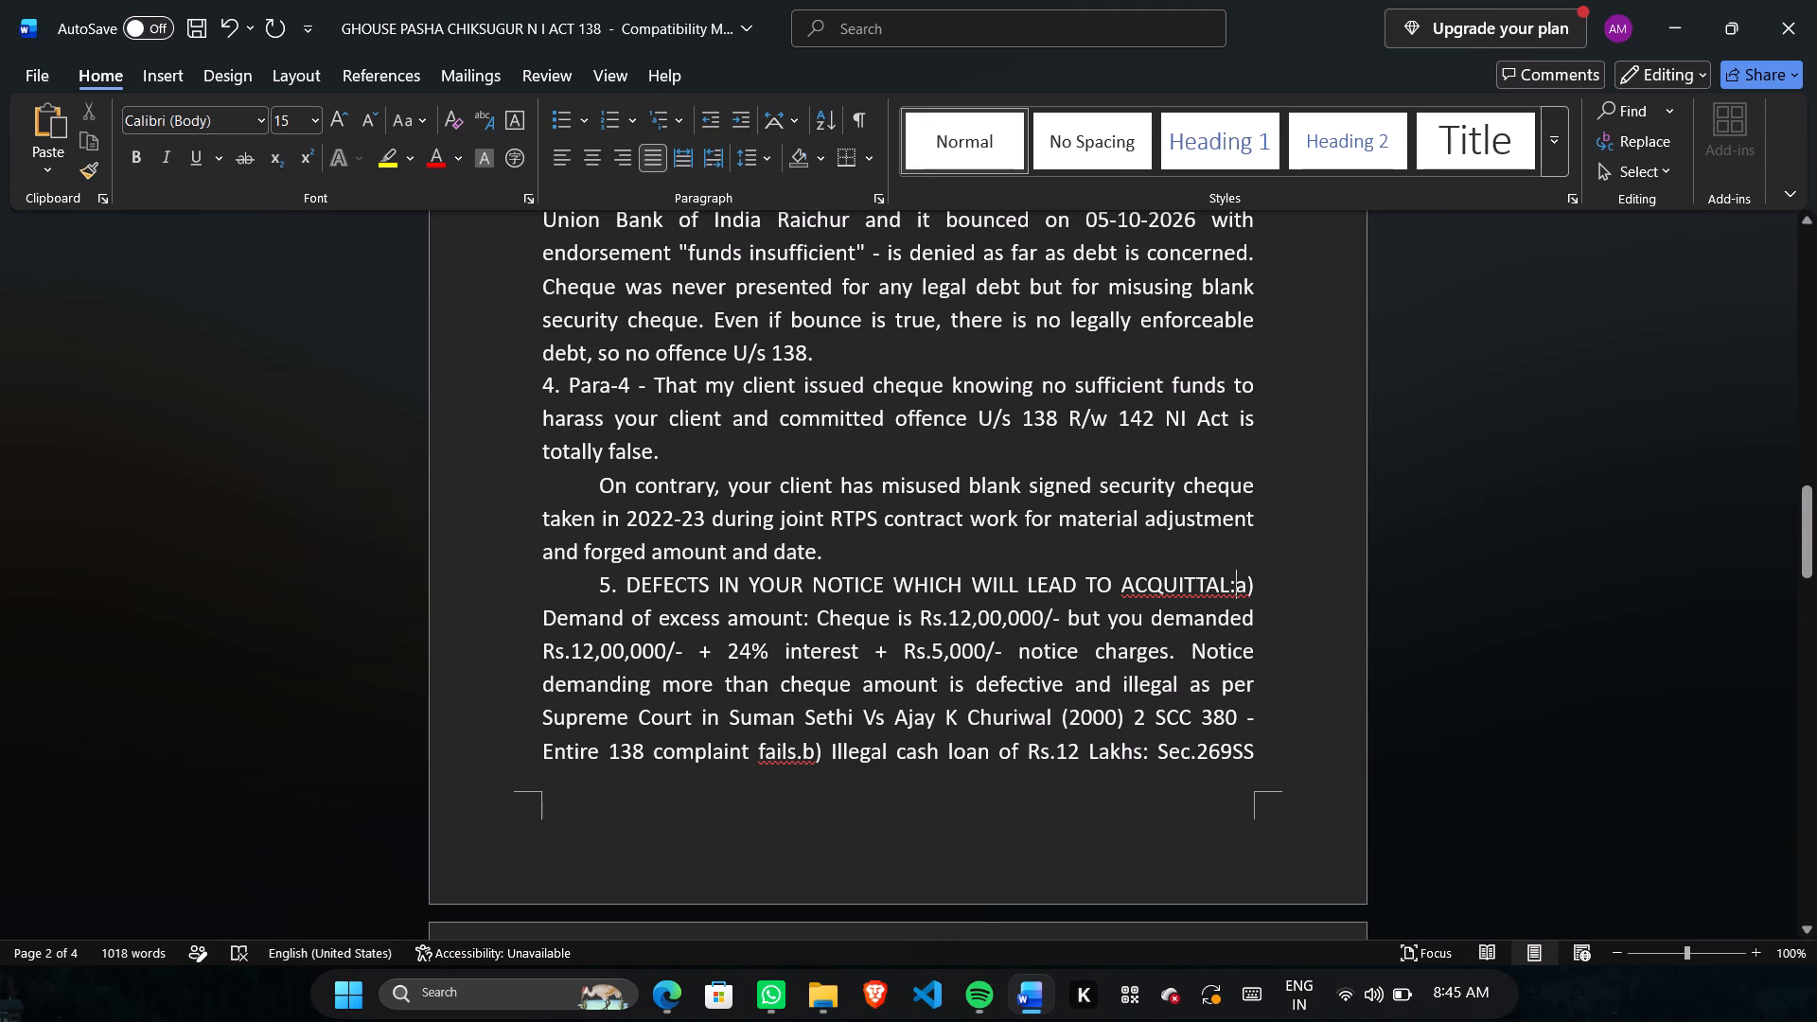
{"action": "key", "text": "Return"}
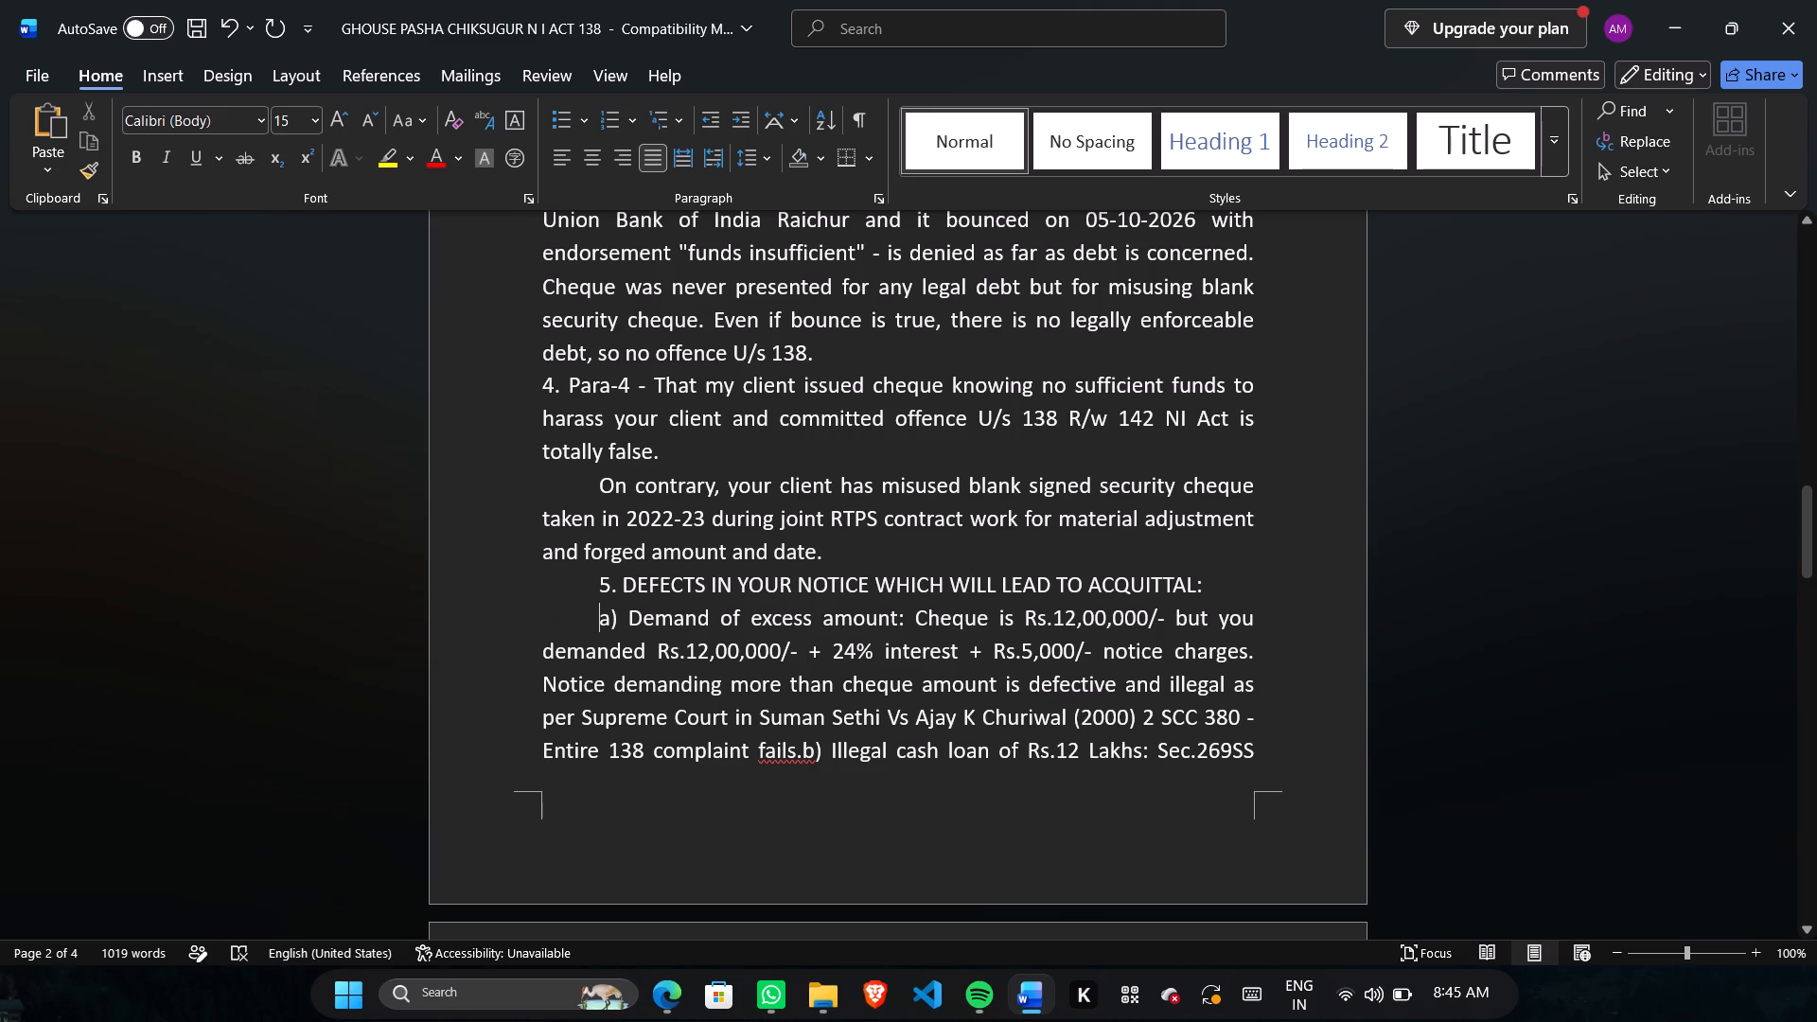
Start a new paragraph at item "b) Illegal cash loan".
{"action": "left_click", "coordinate": [804, 745]}
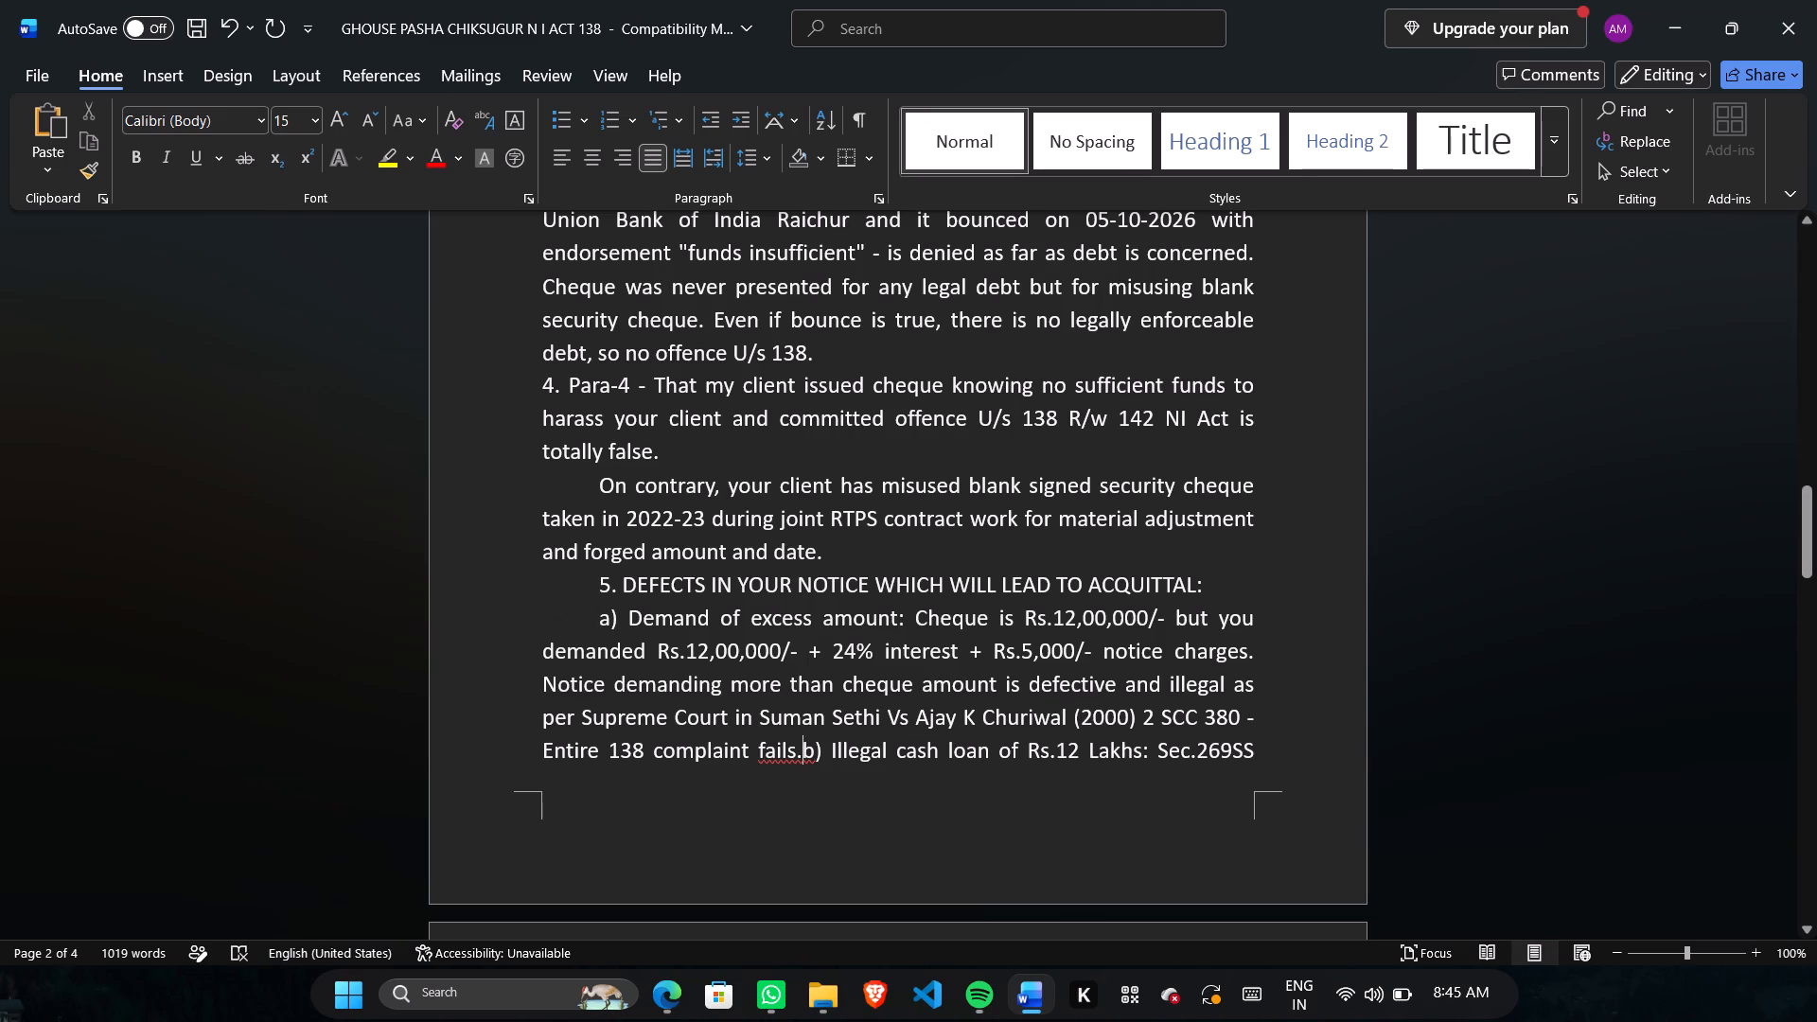
{"action": "key", "text": "Return"}
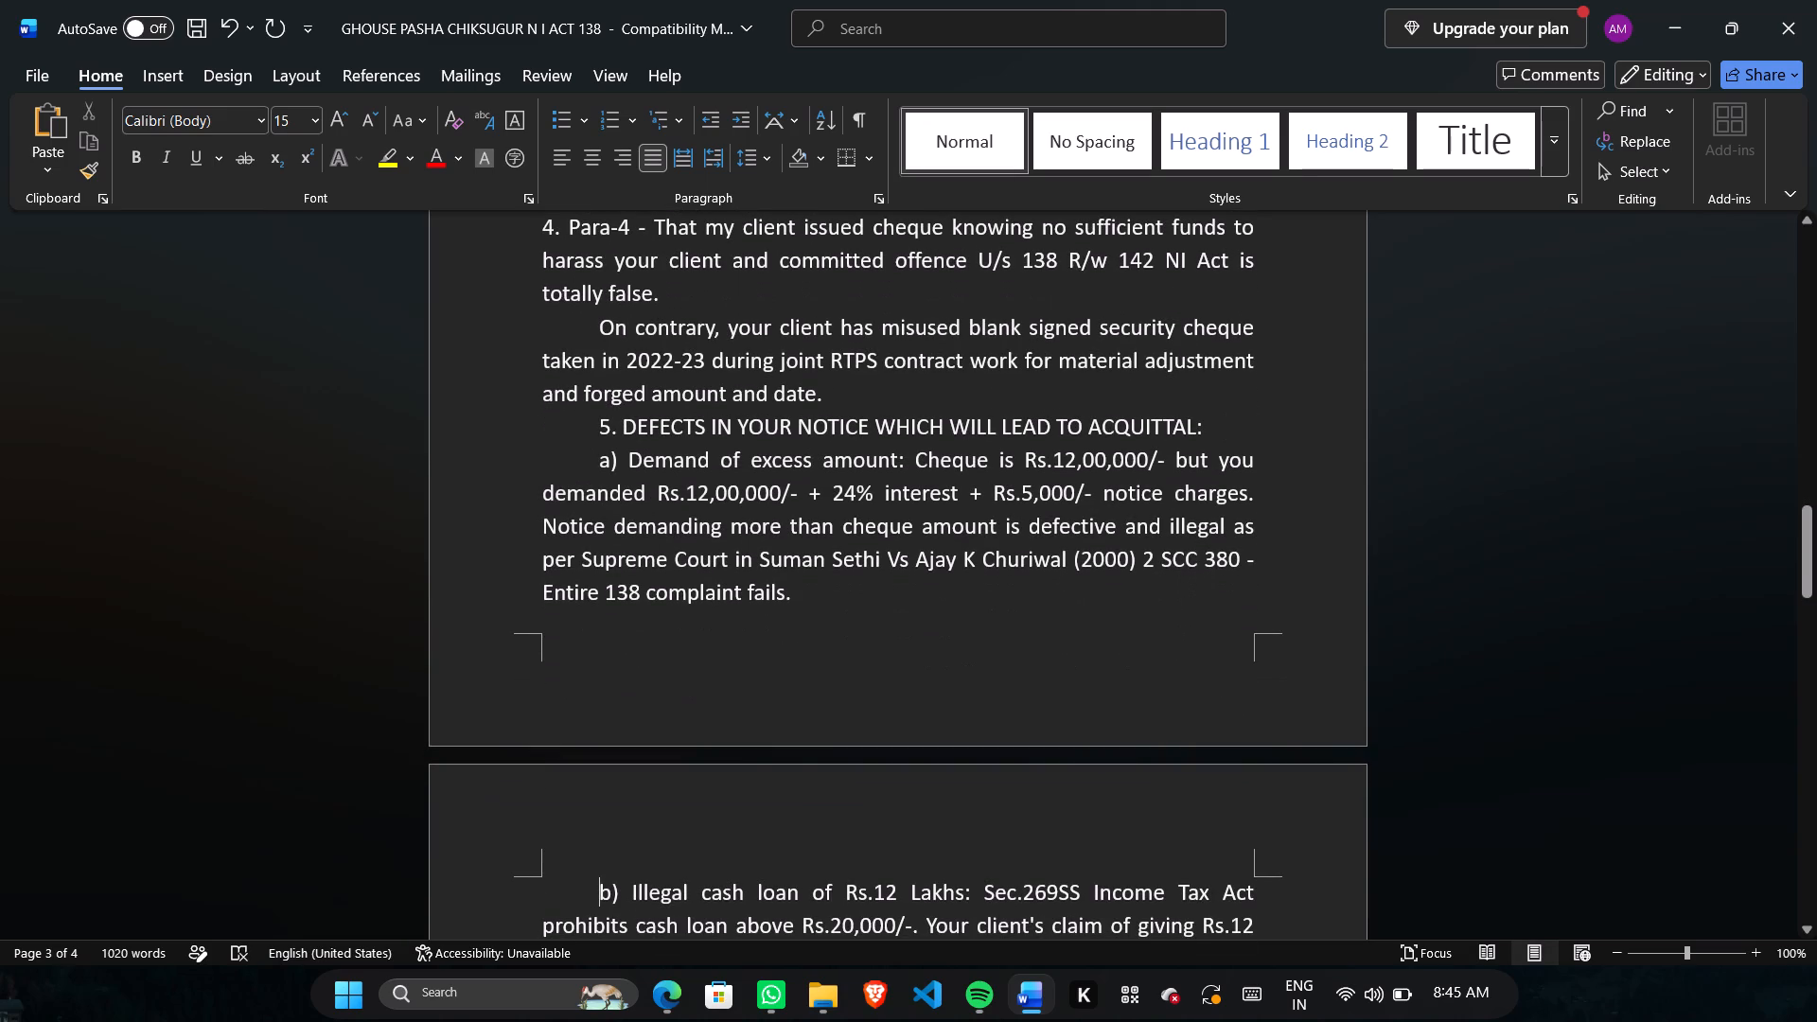
Remove the first-line indent from the "5. DEFECTS IN YOUR NOTICE" heading.
{"action": "left_click", "coordinate": [601, 421]}
{"action": "left_click", "coordinate": [556, 142]}
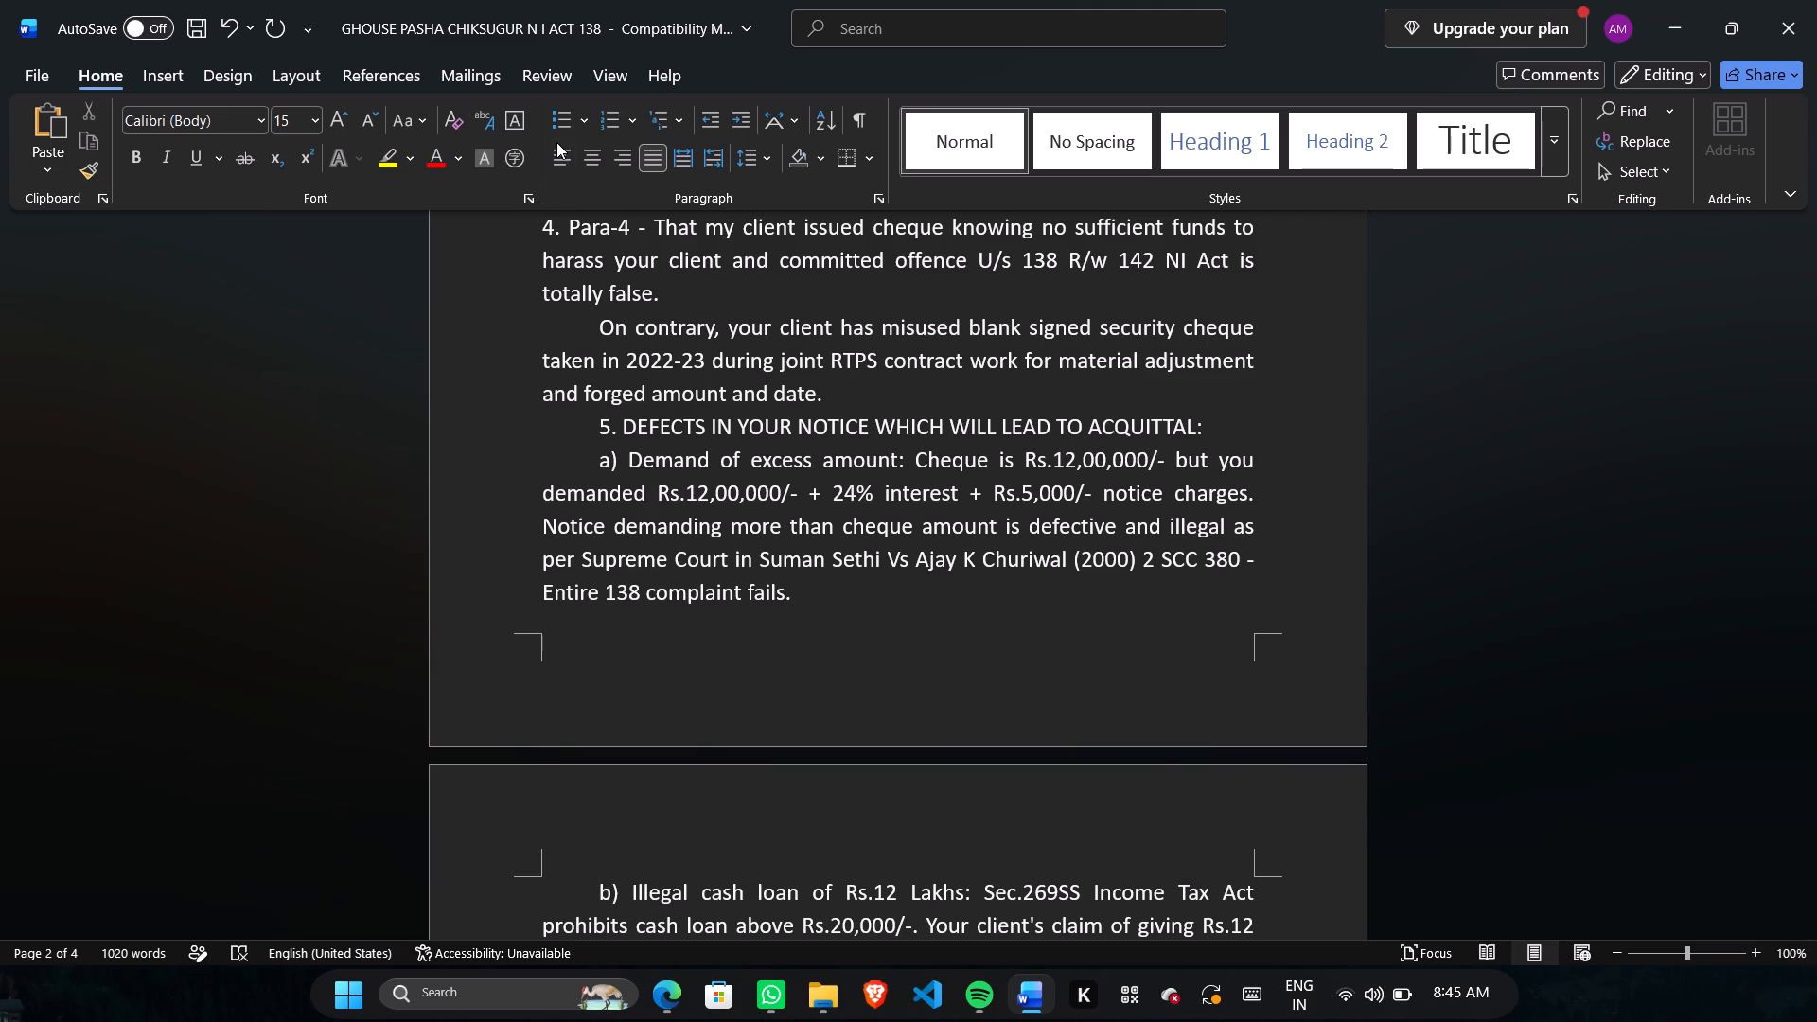
{"action": "key", "text": "BackSpace"}
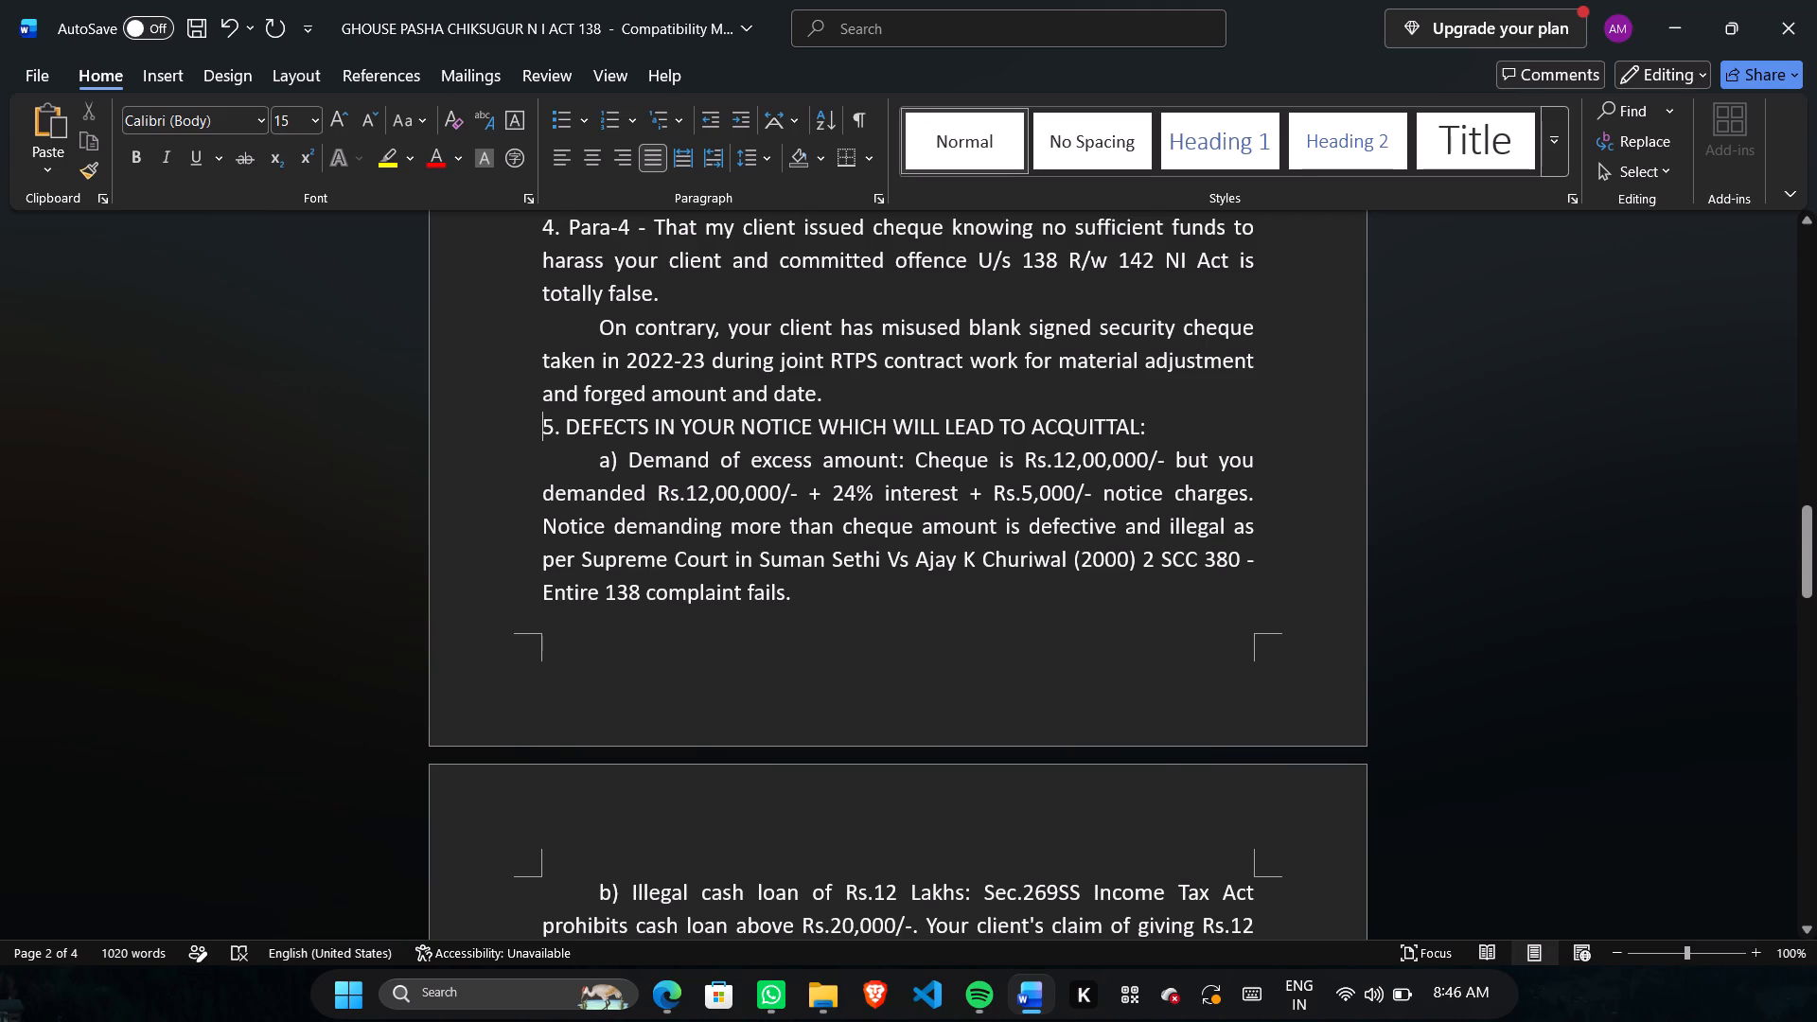
In item a), replace the Supreme Court case citation after "illegal as per", including "(2000) 2 SCC 380 -", with "law.".
{"action": "left_click", "coordinate": [1259, 565]}
{"action": "key", "text": "BackSpace"}
{"action": "key", "text": "BackSpace"}
{"action": "key", "text": "BackSpace"}
{"action": "key", "text": "BackSpace"}
{"action": "key", "text": "BackSpace"}
{"action": "key", "text": "BackSpace"}
{"action": "key", "text": "BackSpace"}
{"action": "key", "text": "BackSpace"}
{"action": "key", "text": "BackSpace"}
{"action": "key", "text": "BackSpace"}
{"action": "key", "text": "BackSpace"}
{"action": "key", "text": "BackSpace"}
{"action": "key", "text": "BackSpace"}
{"action": "key", "text": "BackSpace"}
{"action": "key", "text": "BackSpace"}
{"action": "key", "text": "BackSpace"}
{"action": "key", "text": "BackSpace"}
{"action": "key", "text": "BackSpace"}
{"action": "key", "text": "BackSpace"}
{"action": "key", "text": "BackSpace"}
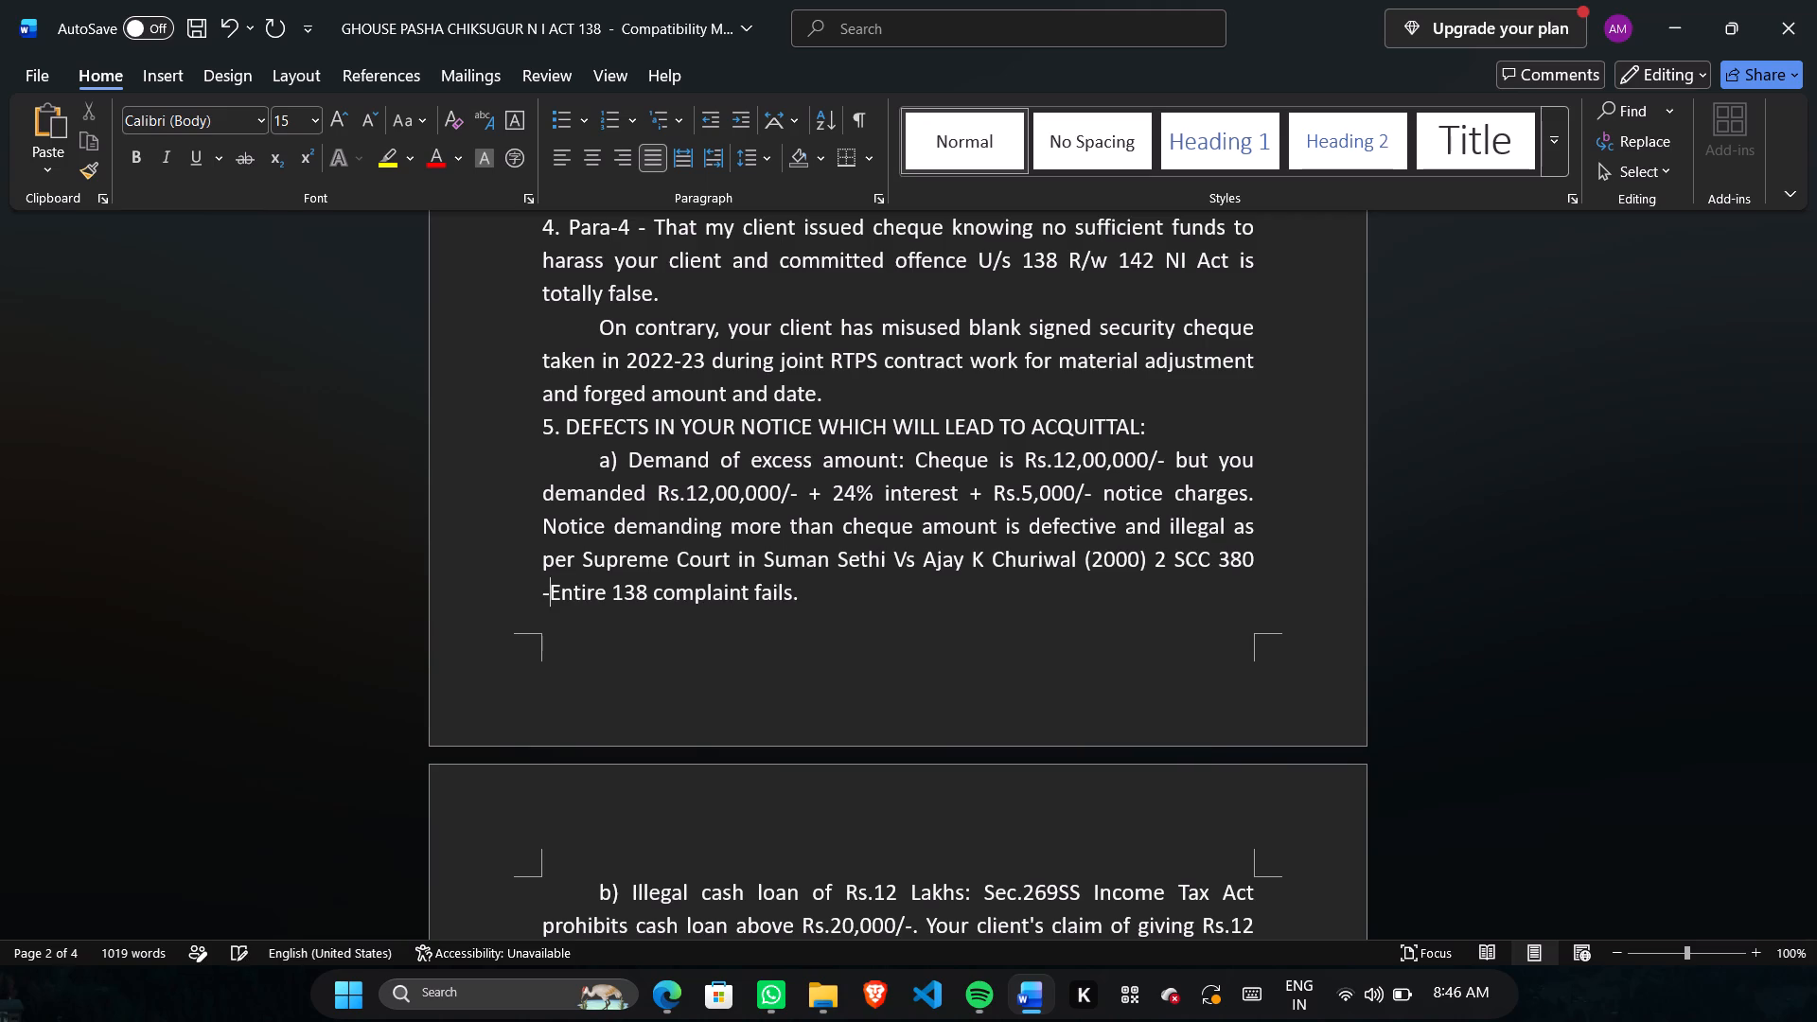
{"action": "key", "text": "BackSpace"}
{"action": "key", "text": "BackSpace"}
{"action": "key", "text": "BackSpace"}
{"action": "key", "text": "BackSpace"}
{"action": "key", "text": "BackSpace"}
{"action": "key", "text": "BackSpace"}
{"action": "key", "text": "BackSpace"}
{"action": "key", "text": "BackSpace"}
{"action": "key", "text": "BackSpace"}
{"action": "key", "text": "BackSpace"}
{"action": "key", "text": "BackSpace"}
{"action": "key", "text": "BackSpace"}
{"action": "key", "text": "BackSpace"}
{"action": "key", "text": "BackSpace"}
{"action": "key", "text": "BackSpace"}
{"action": "key", "text": "BackSpace"}
{"action": "key", "text": "BackSpace"}
{"action": "key", "text": "BackSpace"}
{"action": "key", "text": "BackSpace"}
{"action": "key", "text": "BackSpace"}
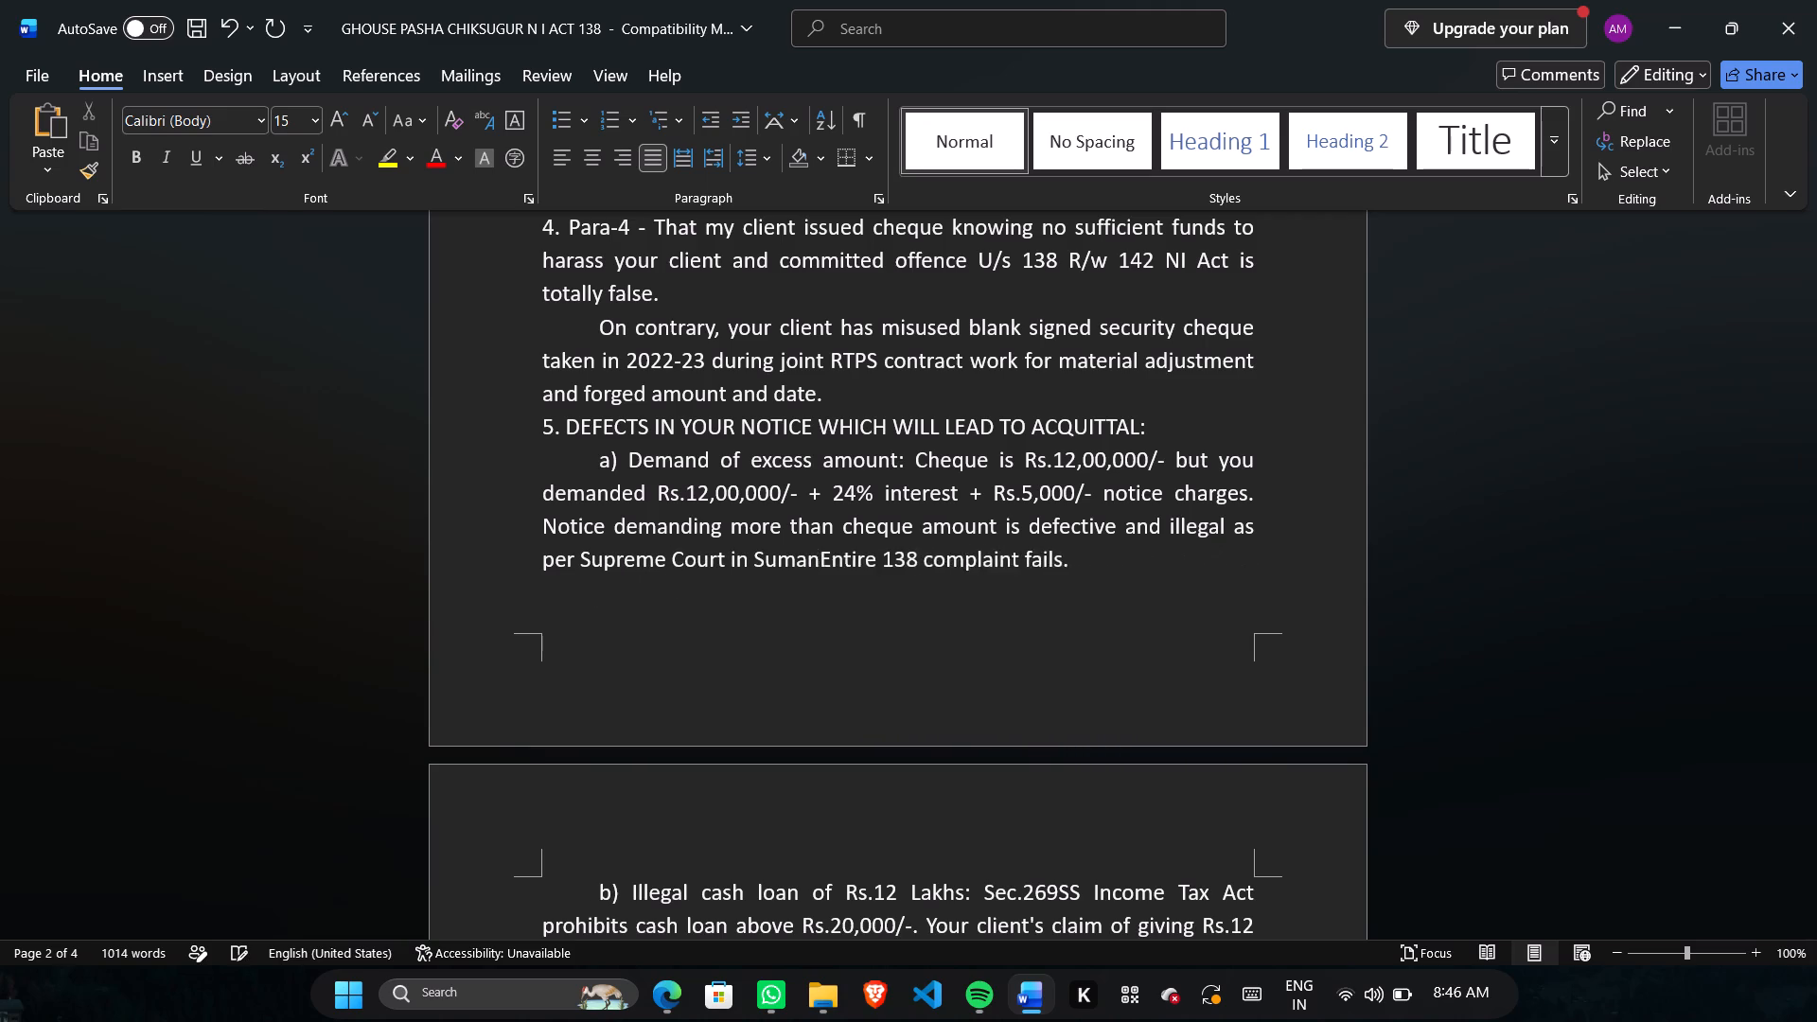
{"action": "key", "text": "BackSpace"}
{"action": "key", "text": "BackSpace"}
{"action": "key", "text": "BackSpace"}
{"action": "key", "text": "BackSpace"}
{"action": "key", "text": "BackSpace"}
{"action": "key", "text": "BackSpace"}
{"action": "key", "text": "BackSpace"}
{"action": "key", "text": "BackSpace"}
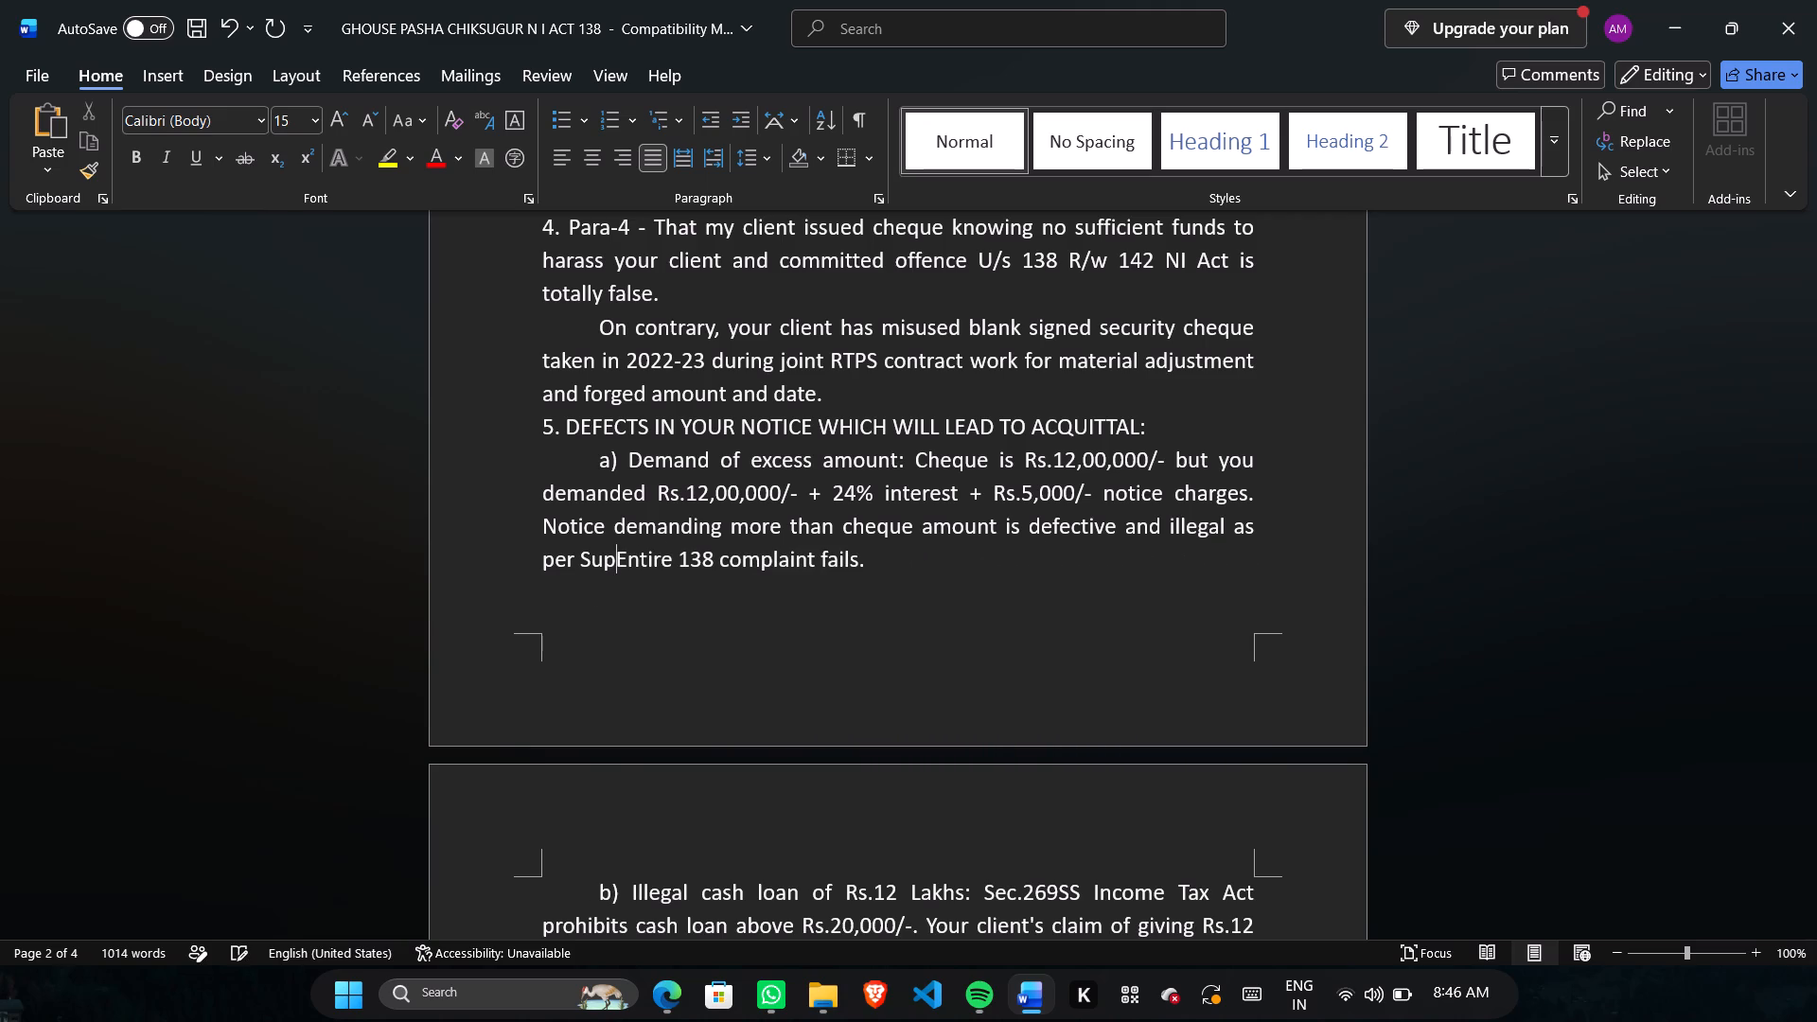
{"action": "key", "text": "BackSpace"}
{"action": "key", "text": "BackSpace"}
{"action": "key", "text": "BackSpace"}
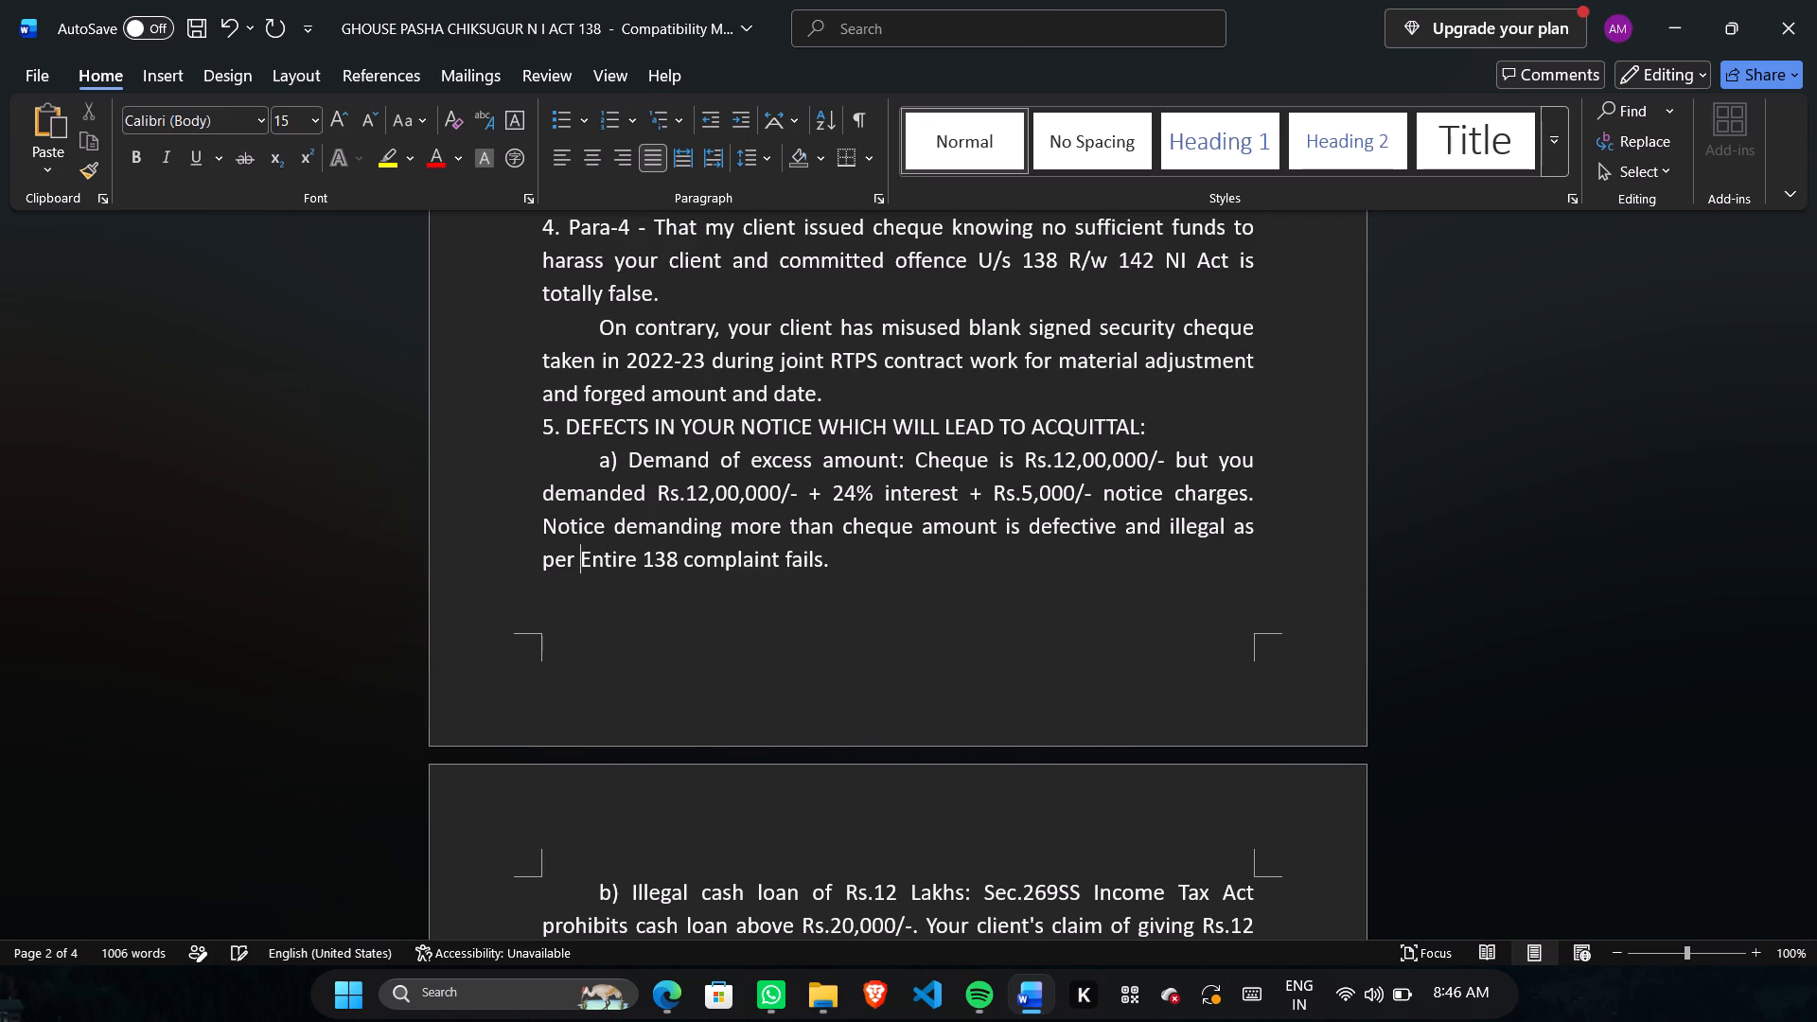
{"action": "type", "text": "law."}
{"action": "key", "text": "space"}
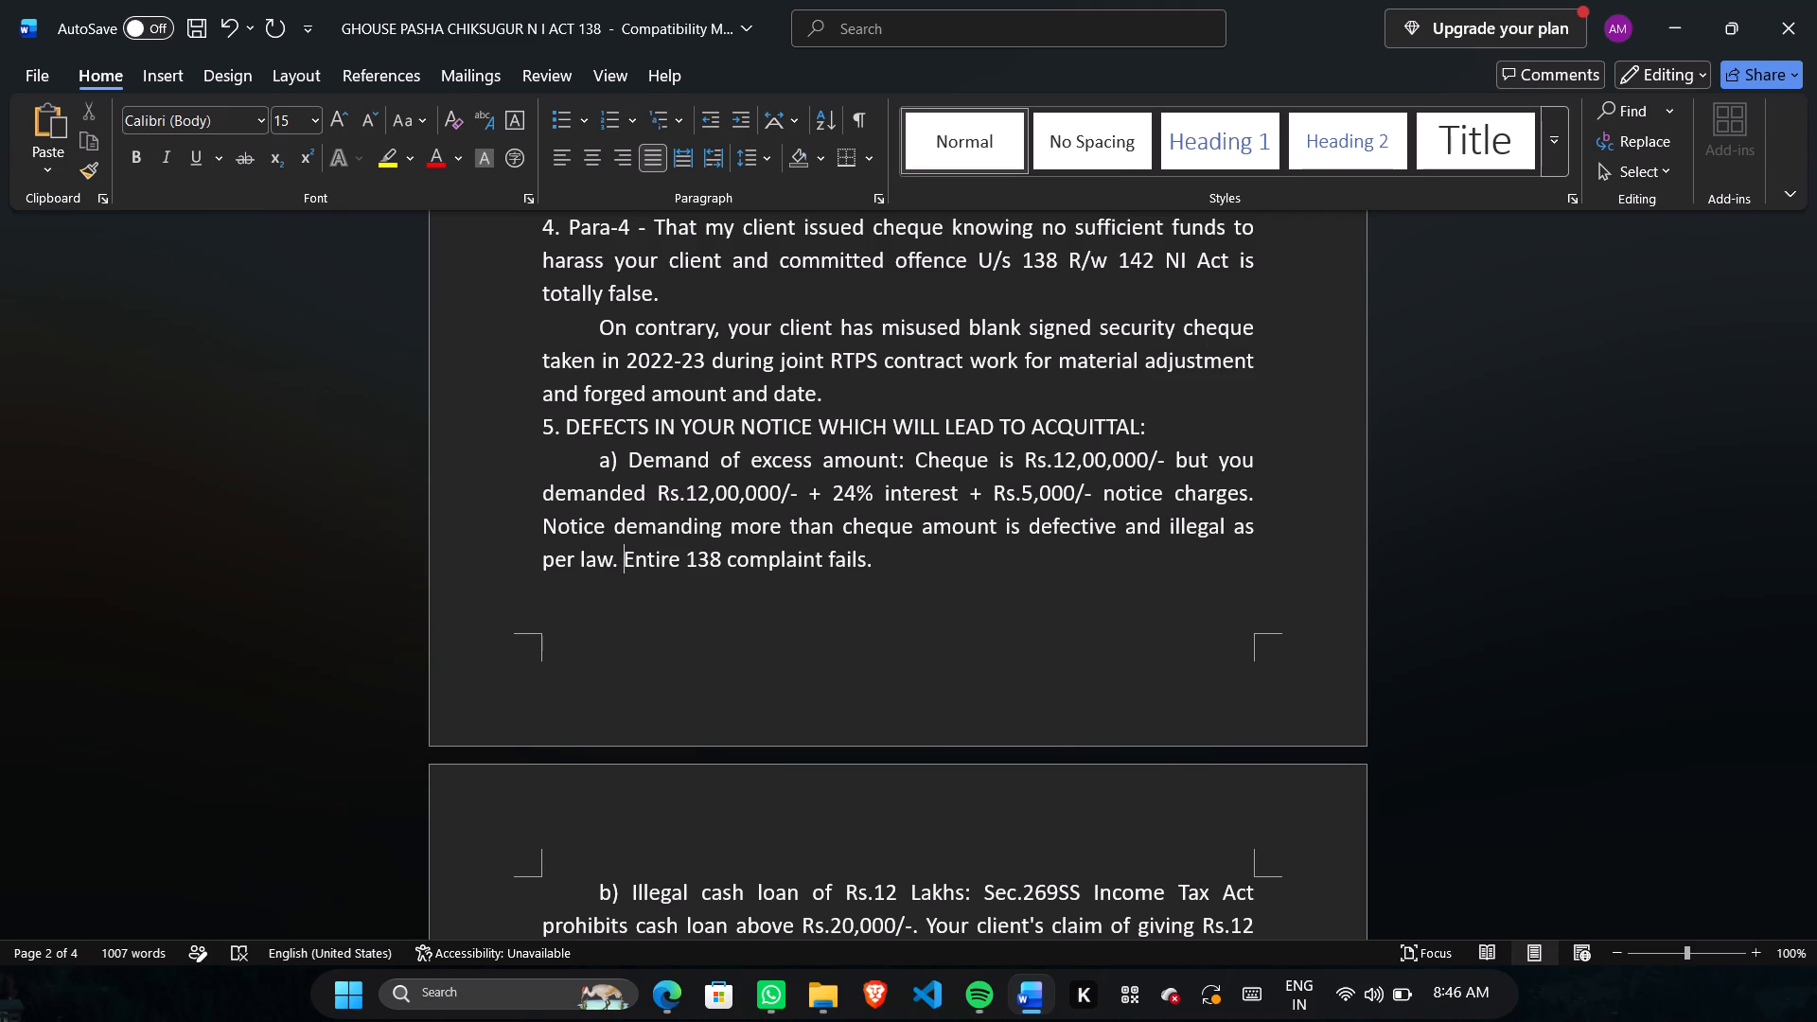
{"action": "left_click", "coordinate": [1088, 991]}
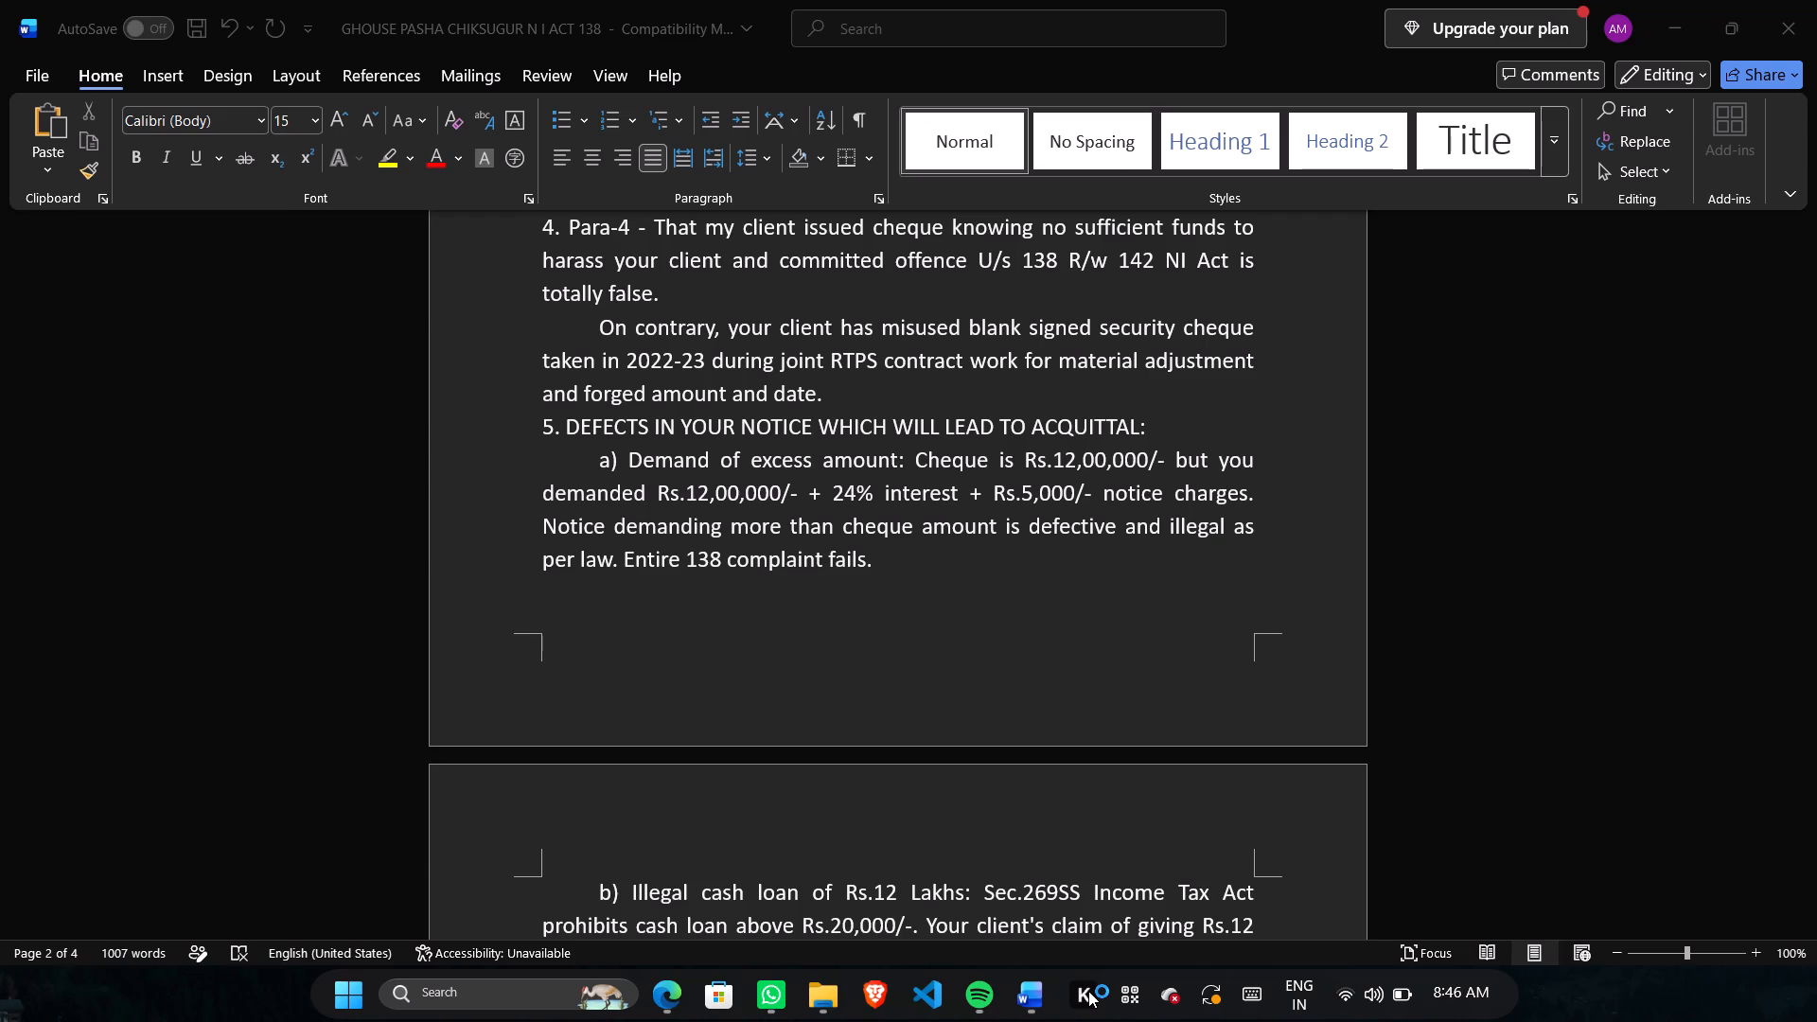
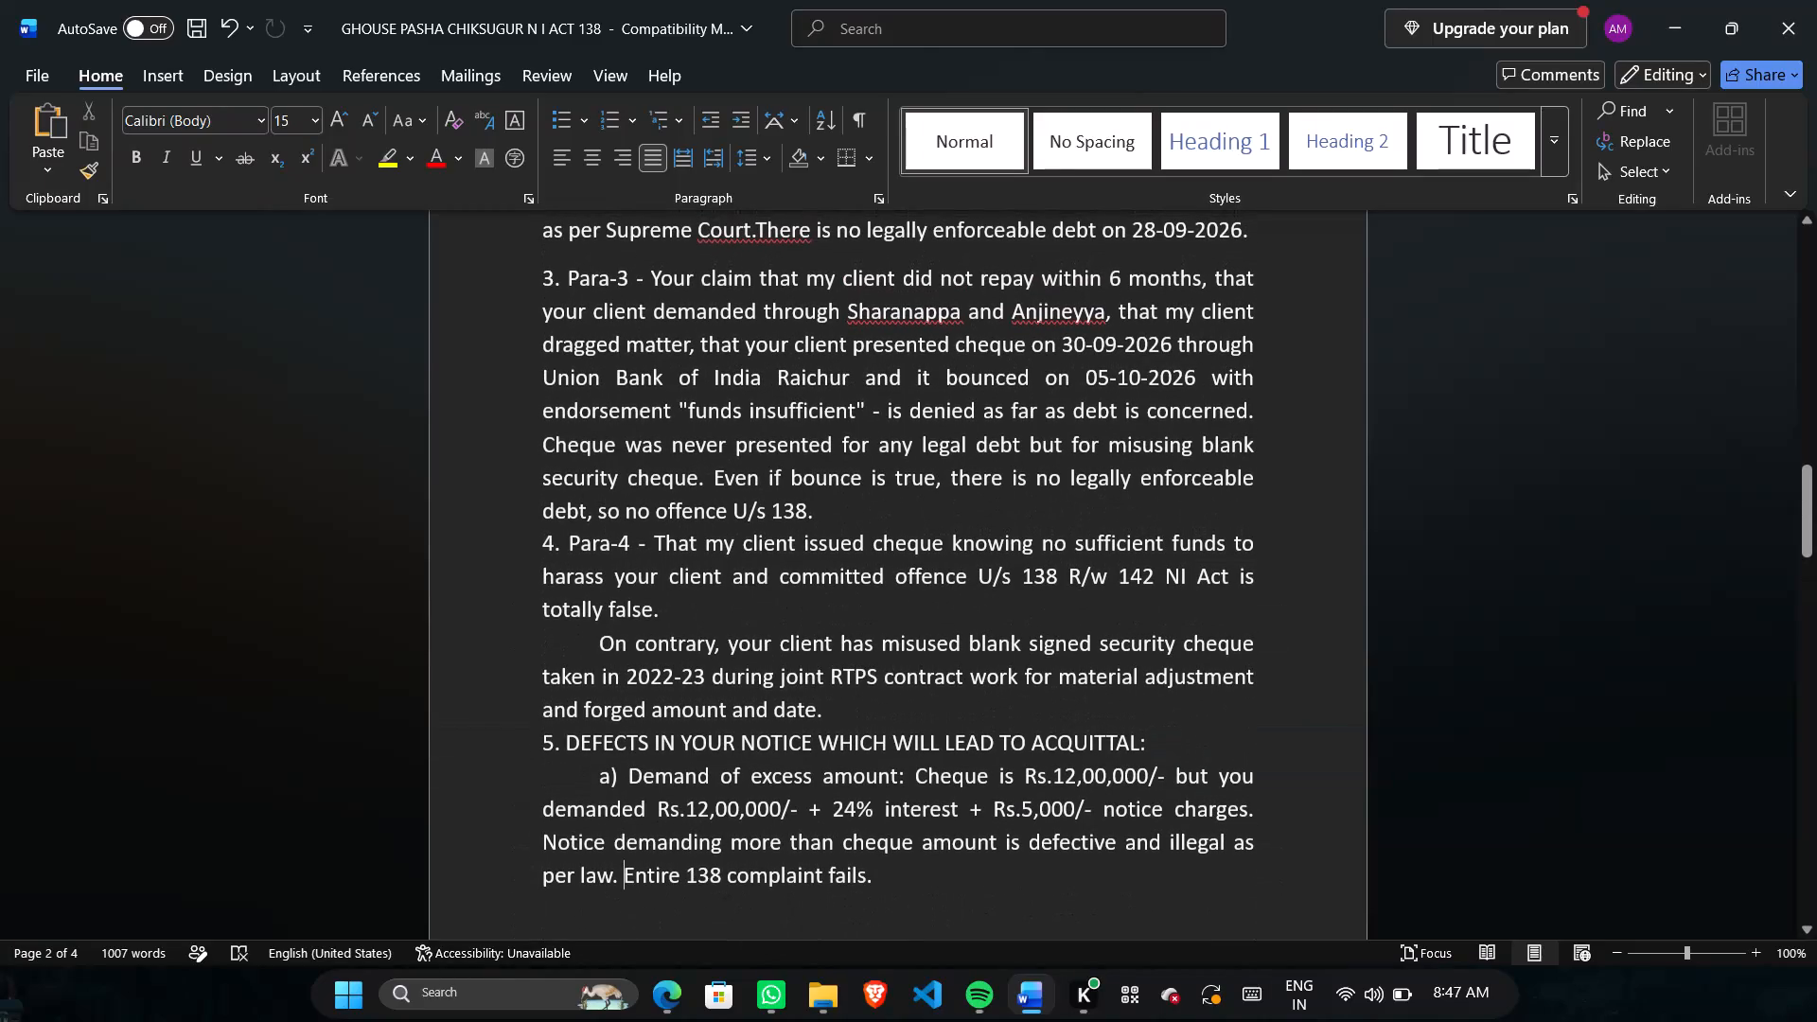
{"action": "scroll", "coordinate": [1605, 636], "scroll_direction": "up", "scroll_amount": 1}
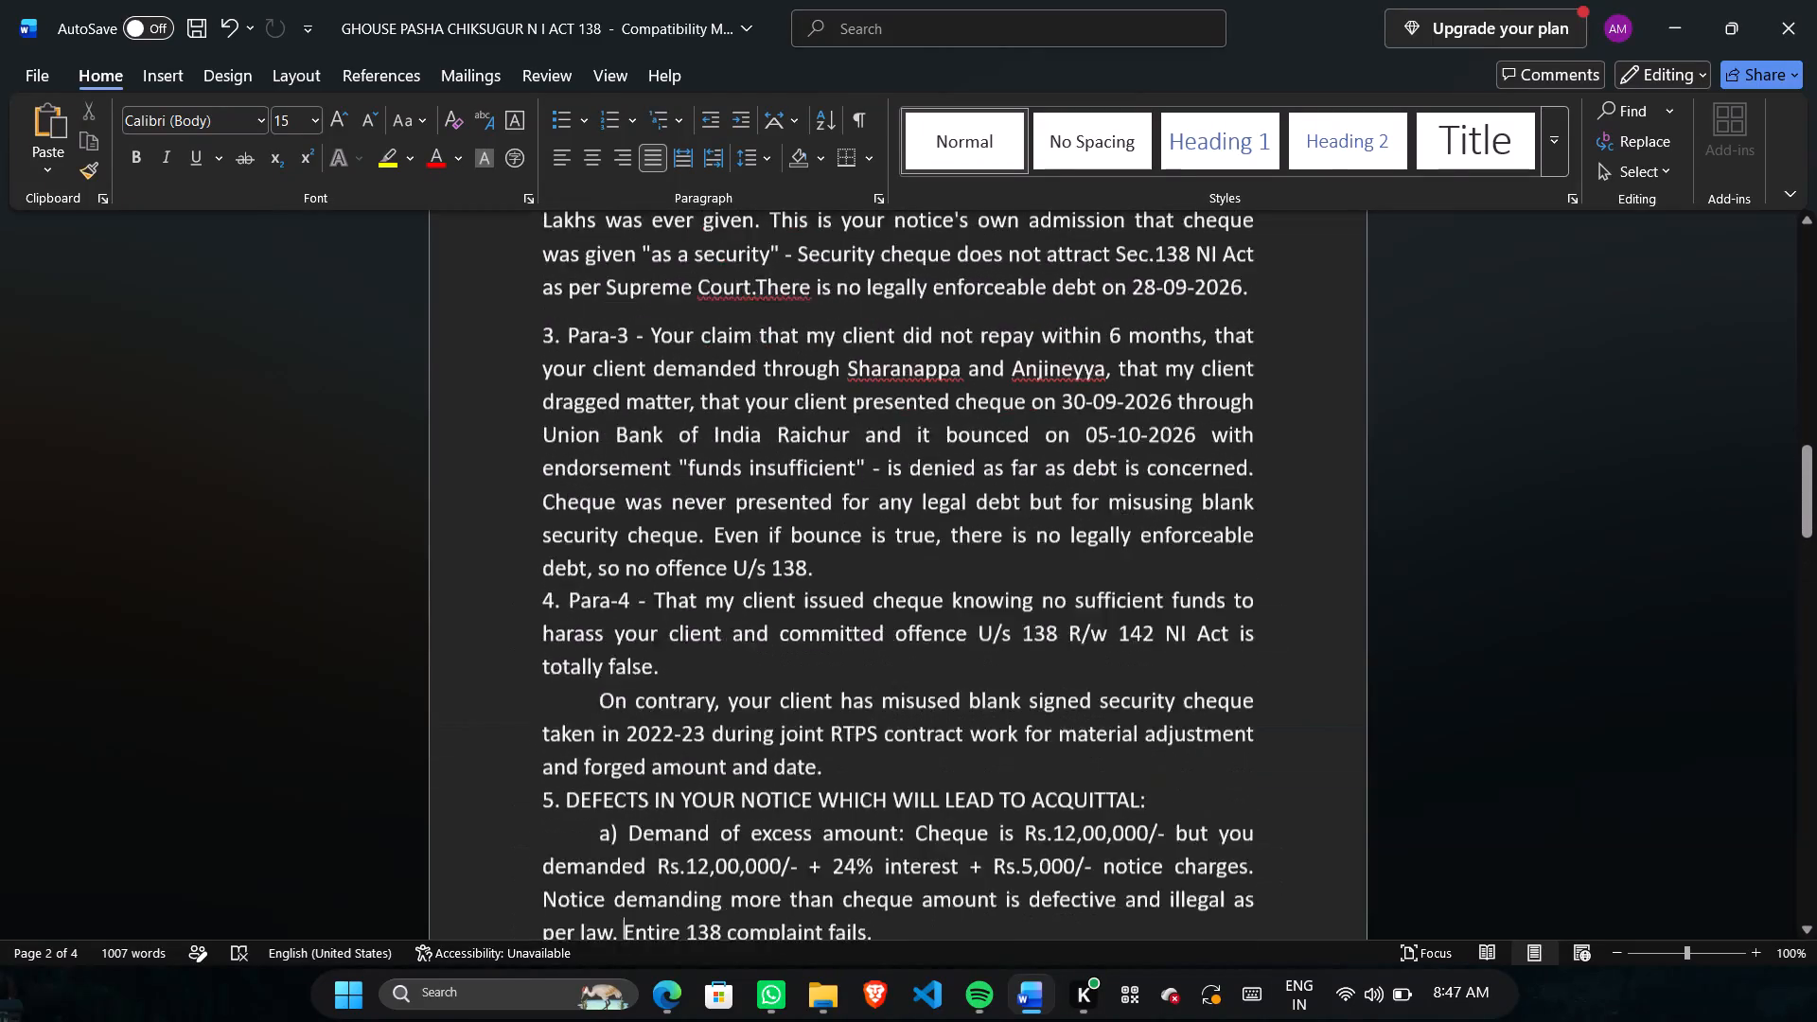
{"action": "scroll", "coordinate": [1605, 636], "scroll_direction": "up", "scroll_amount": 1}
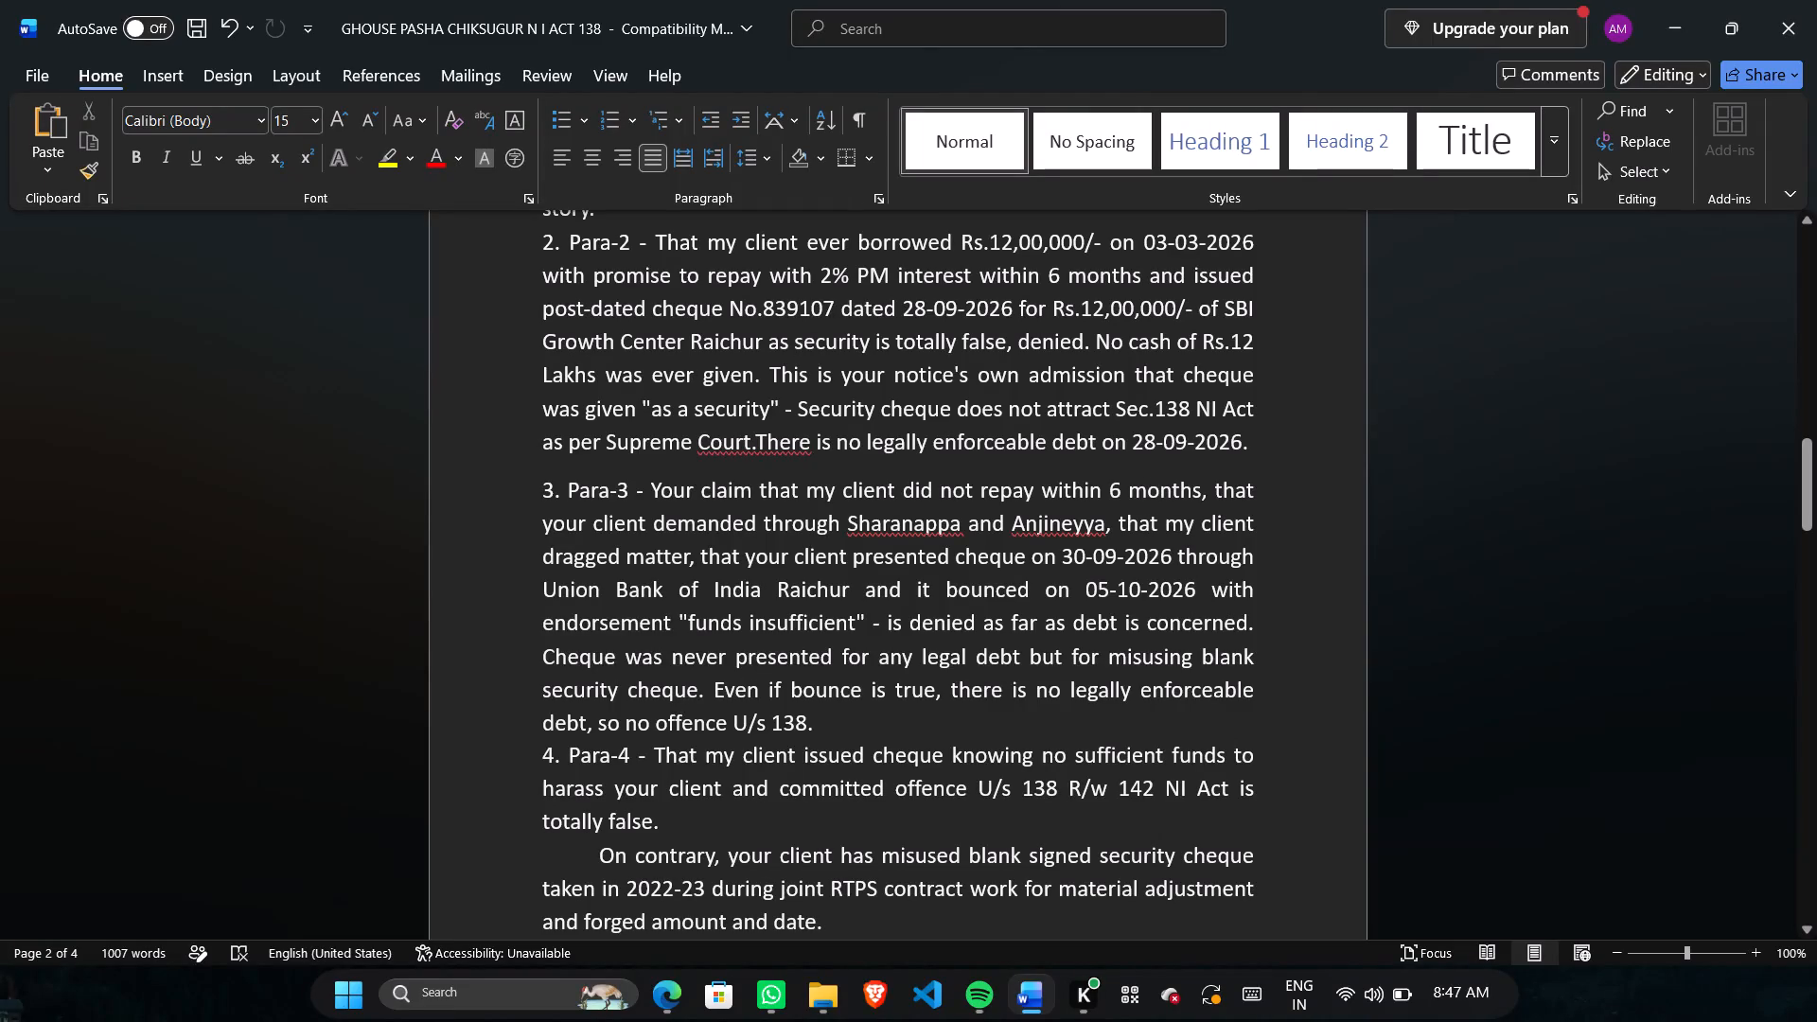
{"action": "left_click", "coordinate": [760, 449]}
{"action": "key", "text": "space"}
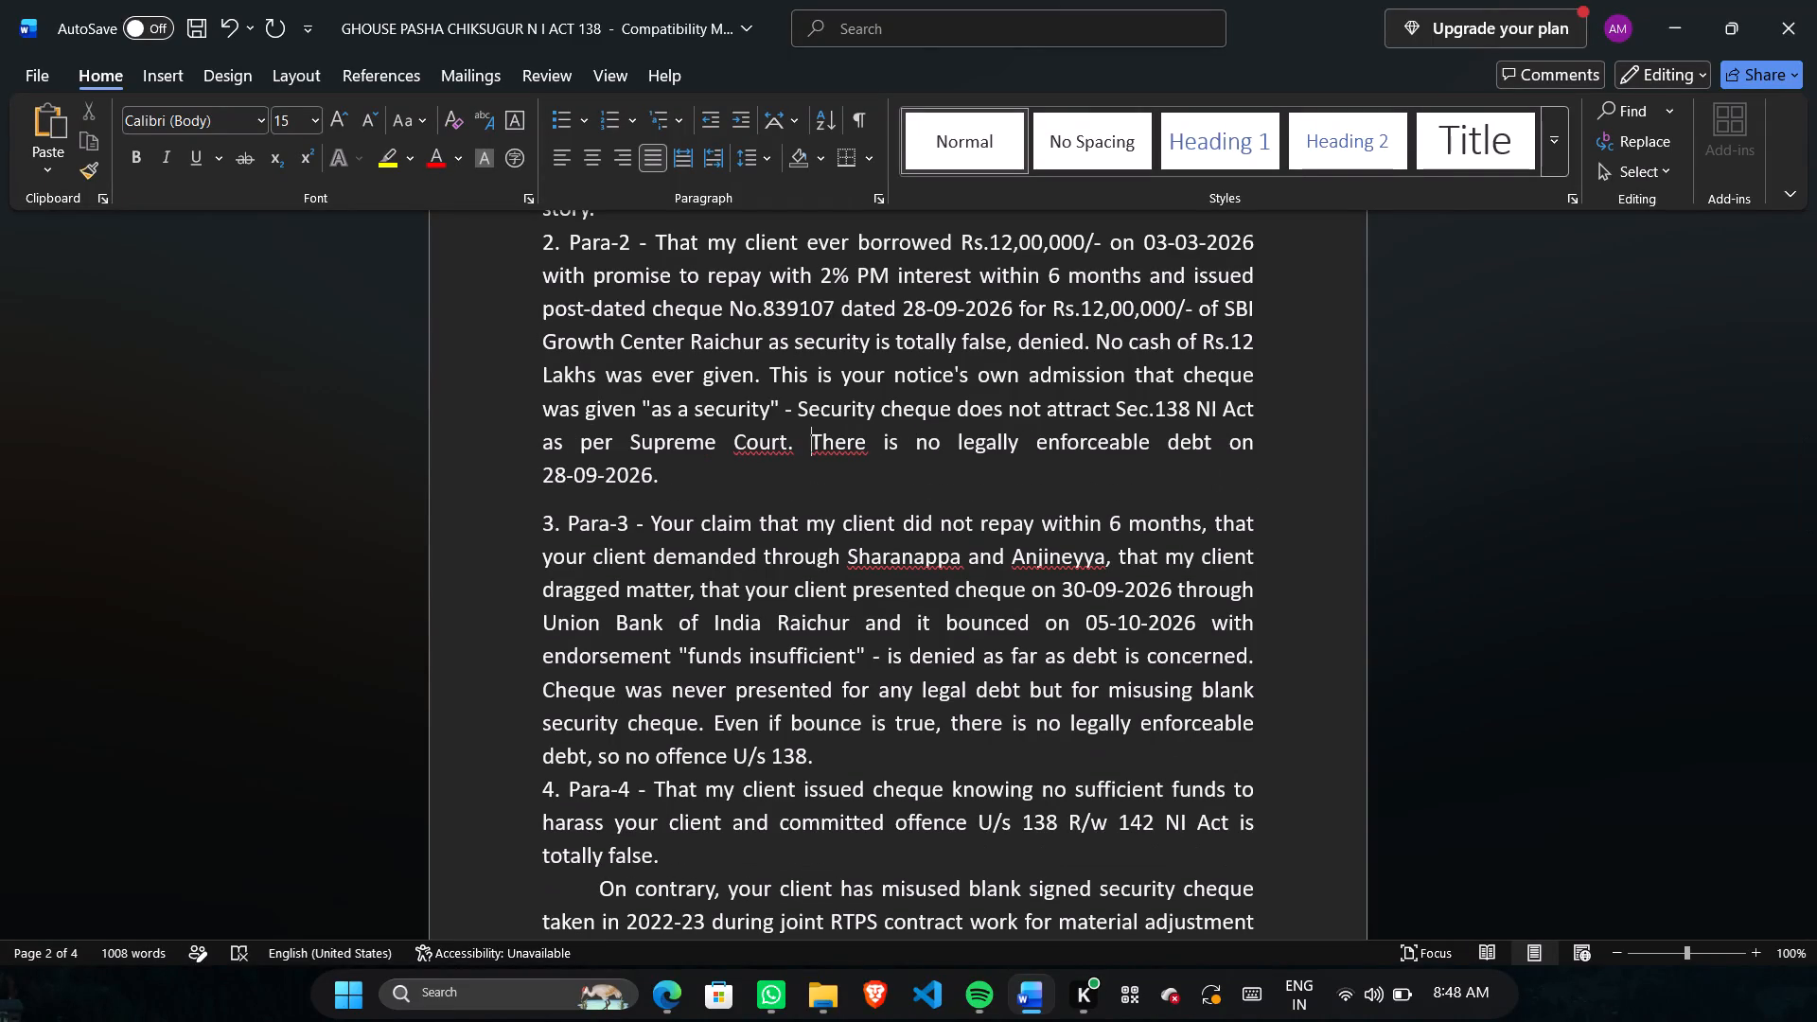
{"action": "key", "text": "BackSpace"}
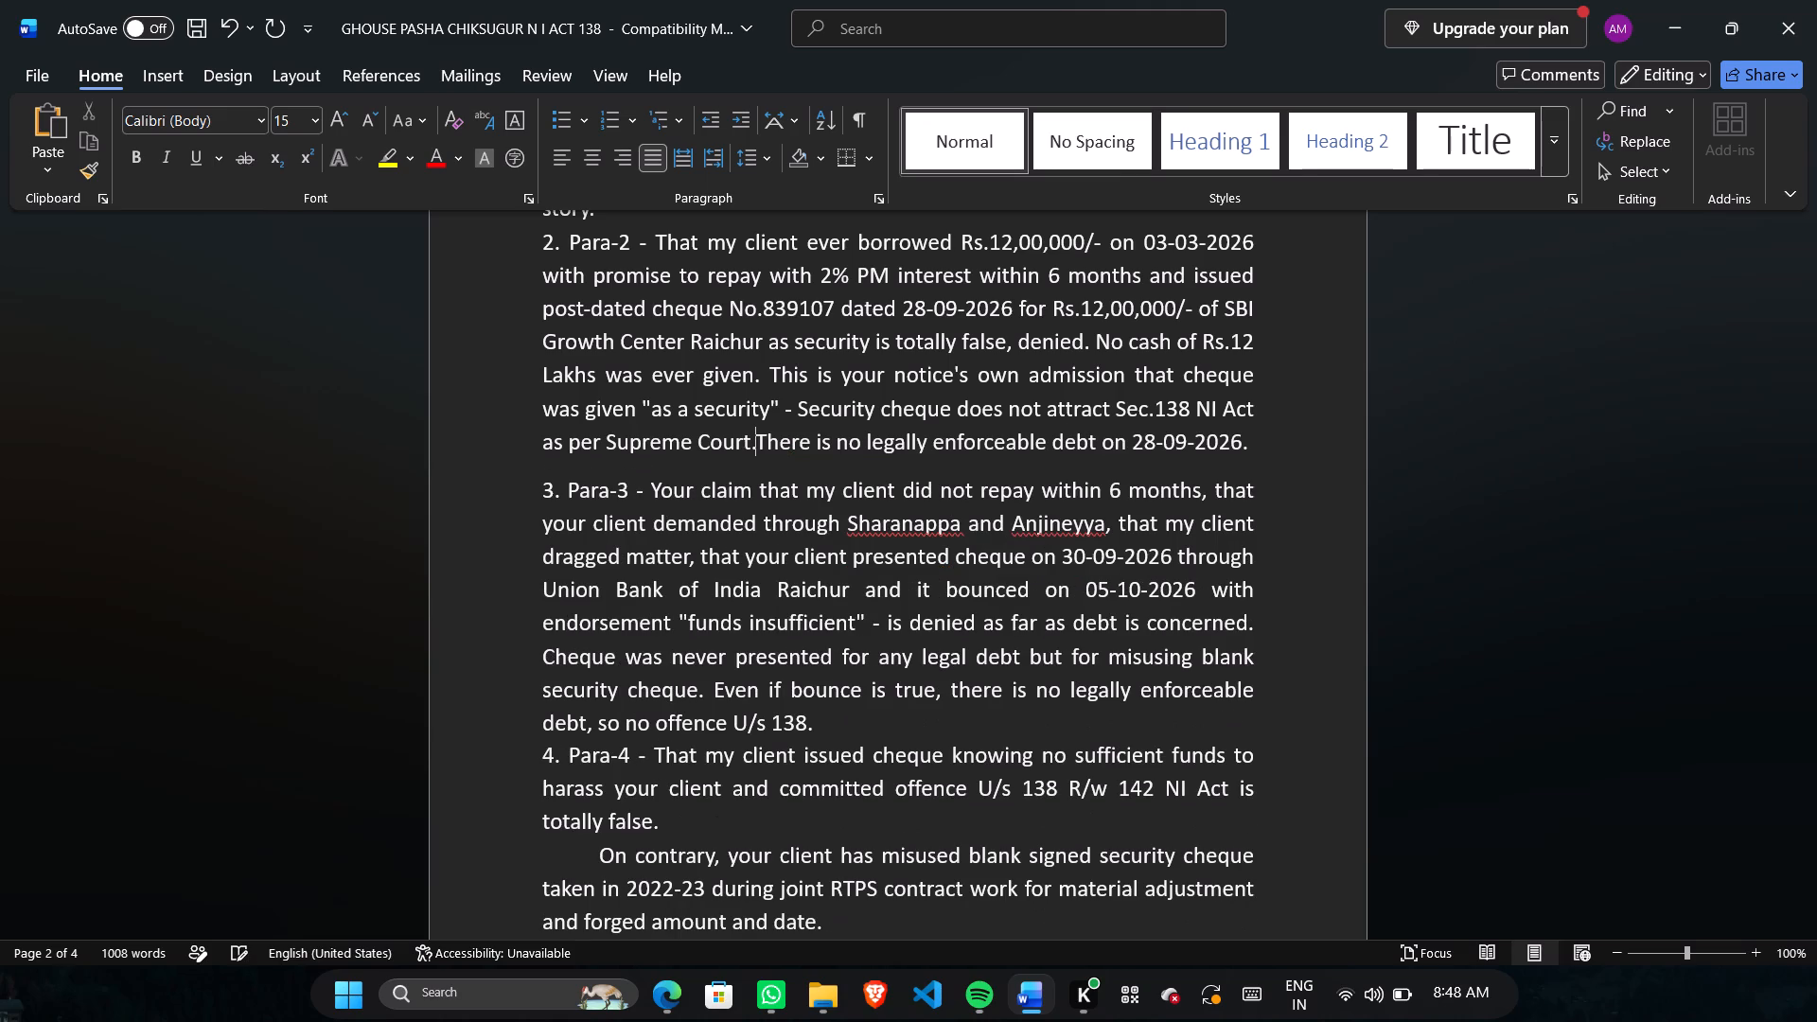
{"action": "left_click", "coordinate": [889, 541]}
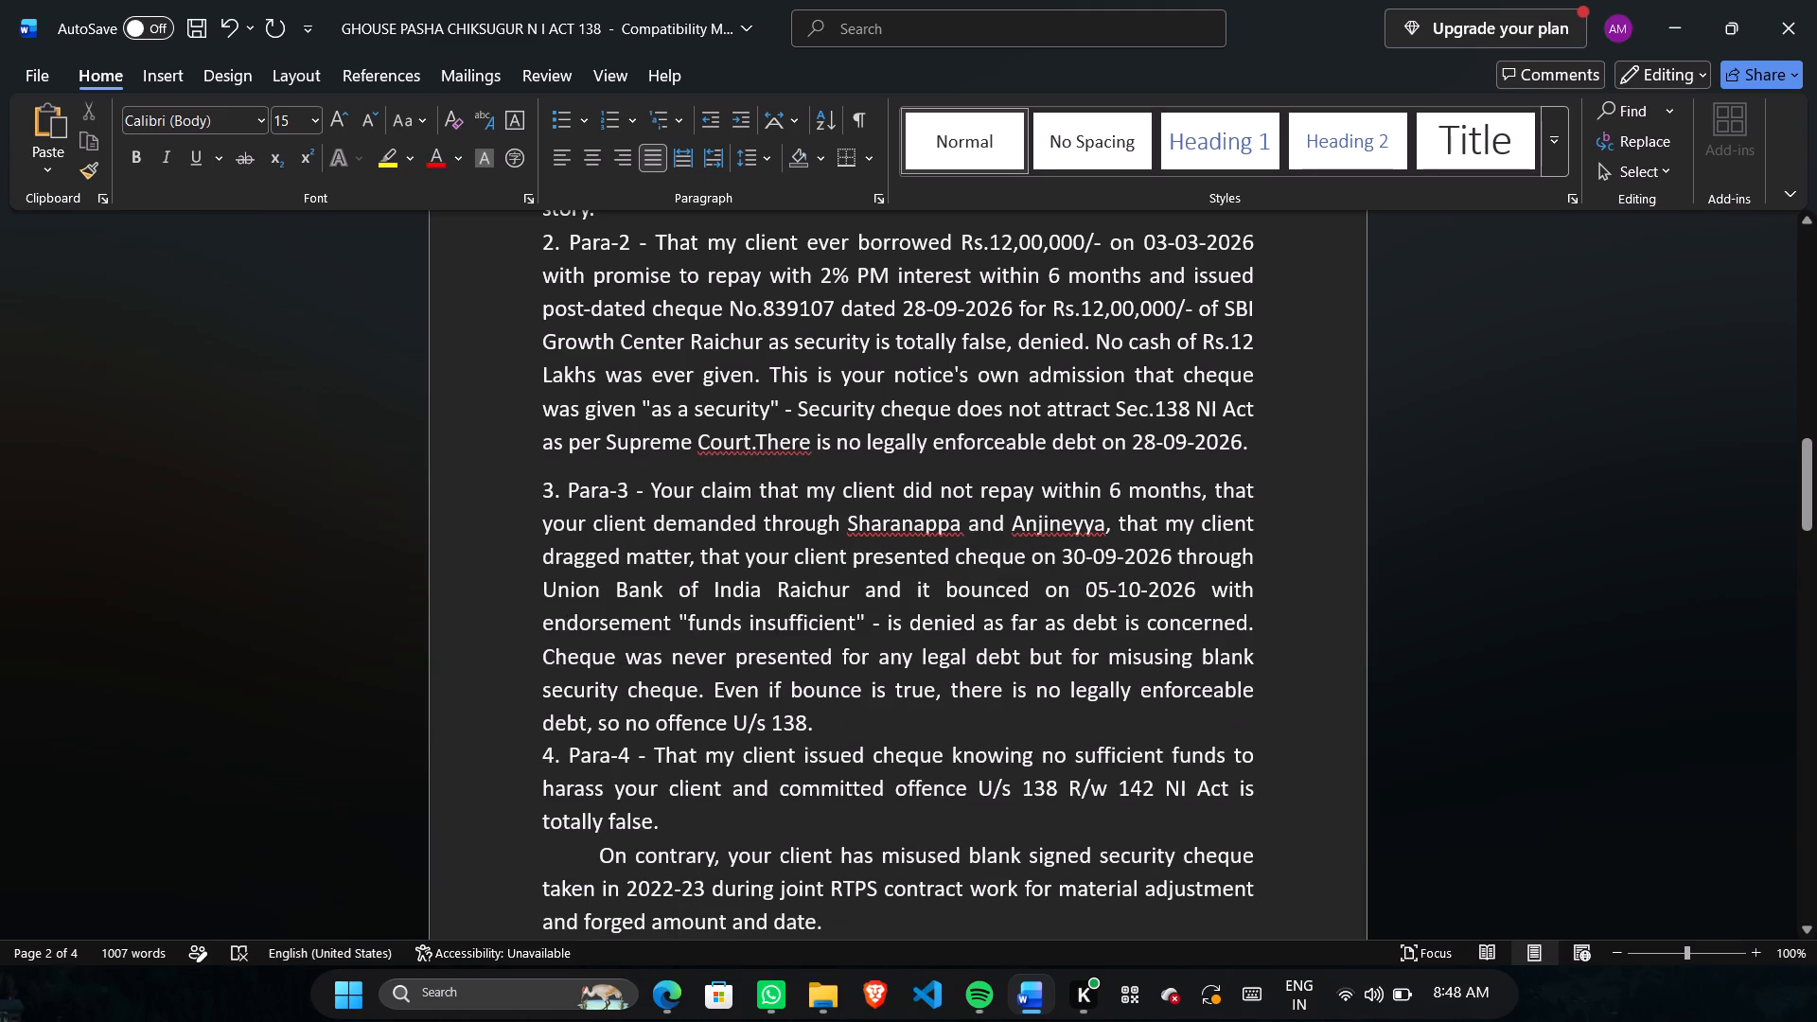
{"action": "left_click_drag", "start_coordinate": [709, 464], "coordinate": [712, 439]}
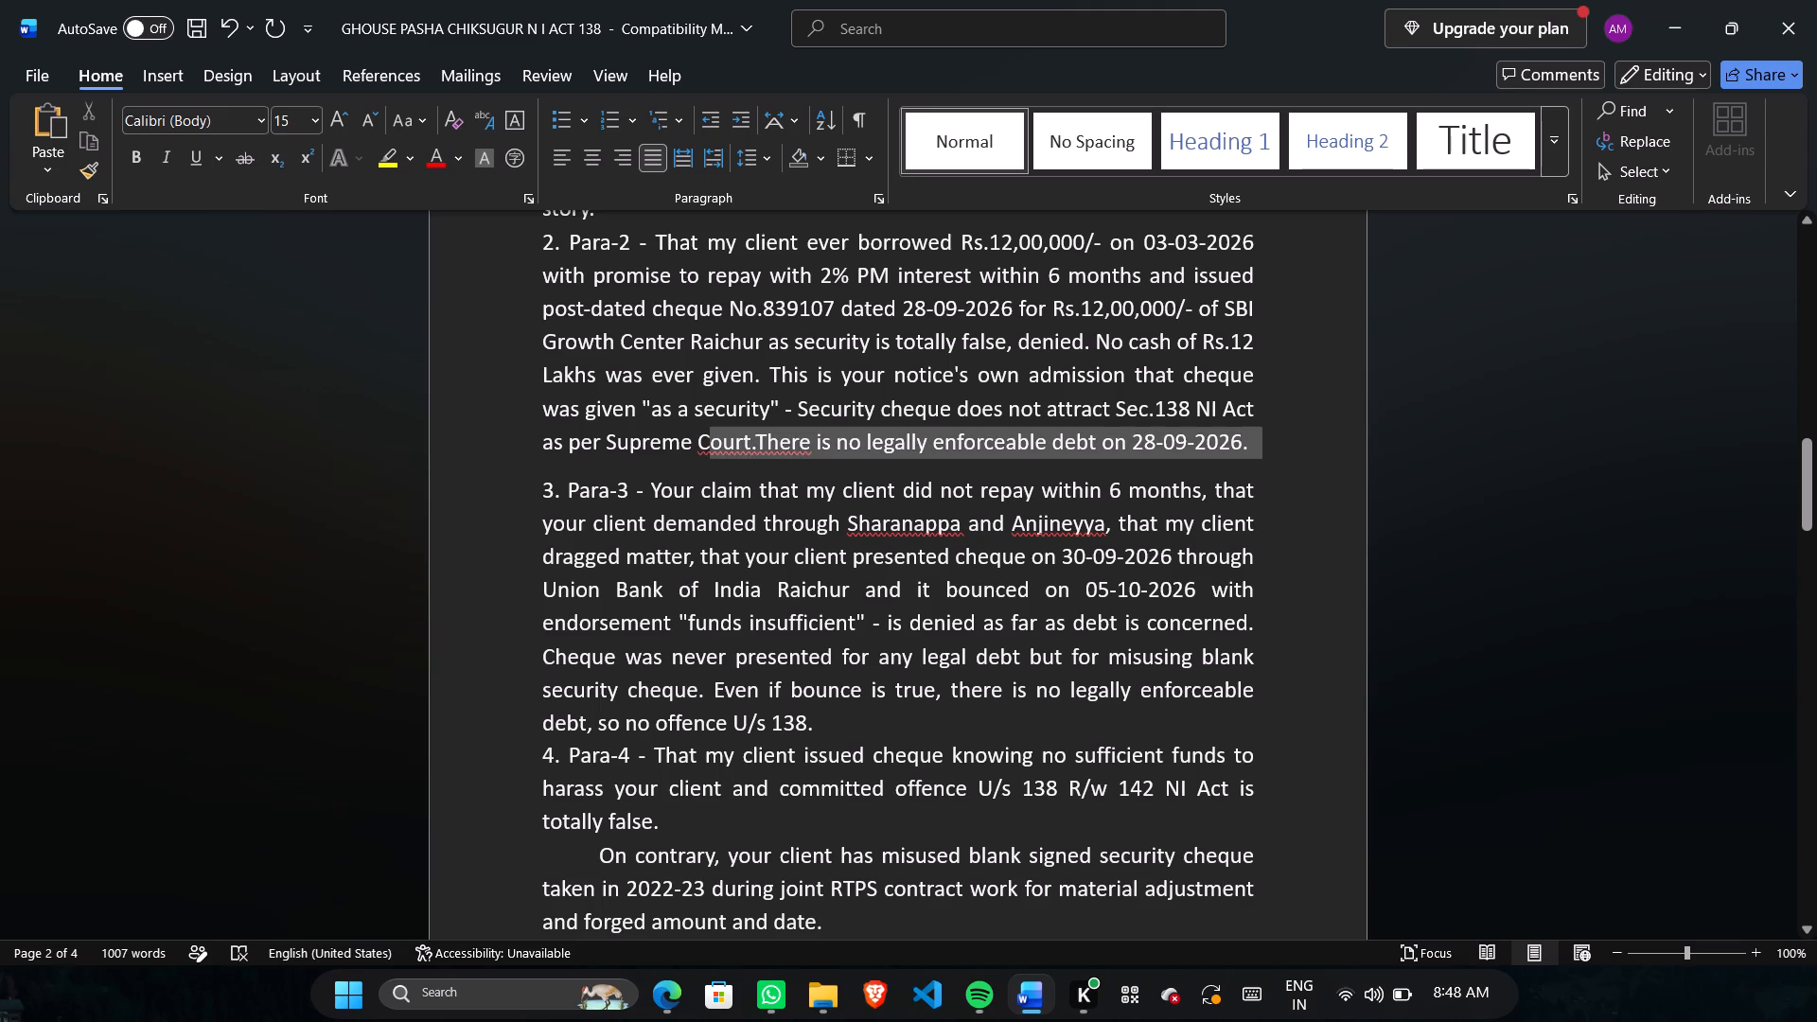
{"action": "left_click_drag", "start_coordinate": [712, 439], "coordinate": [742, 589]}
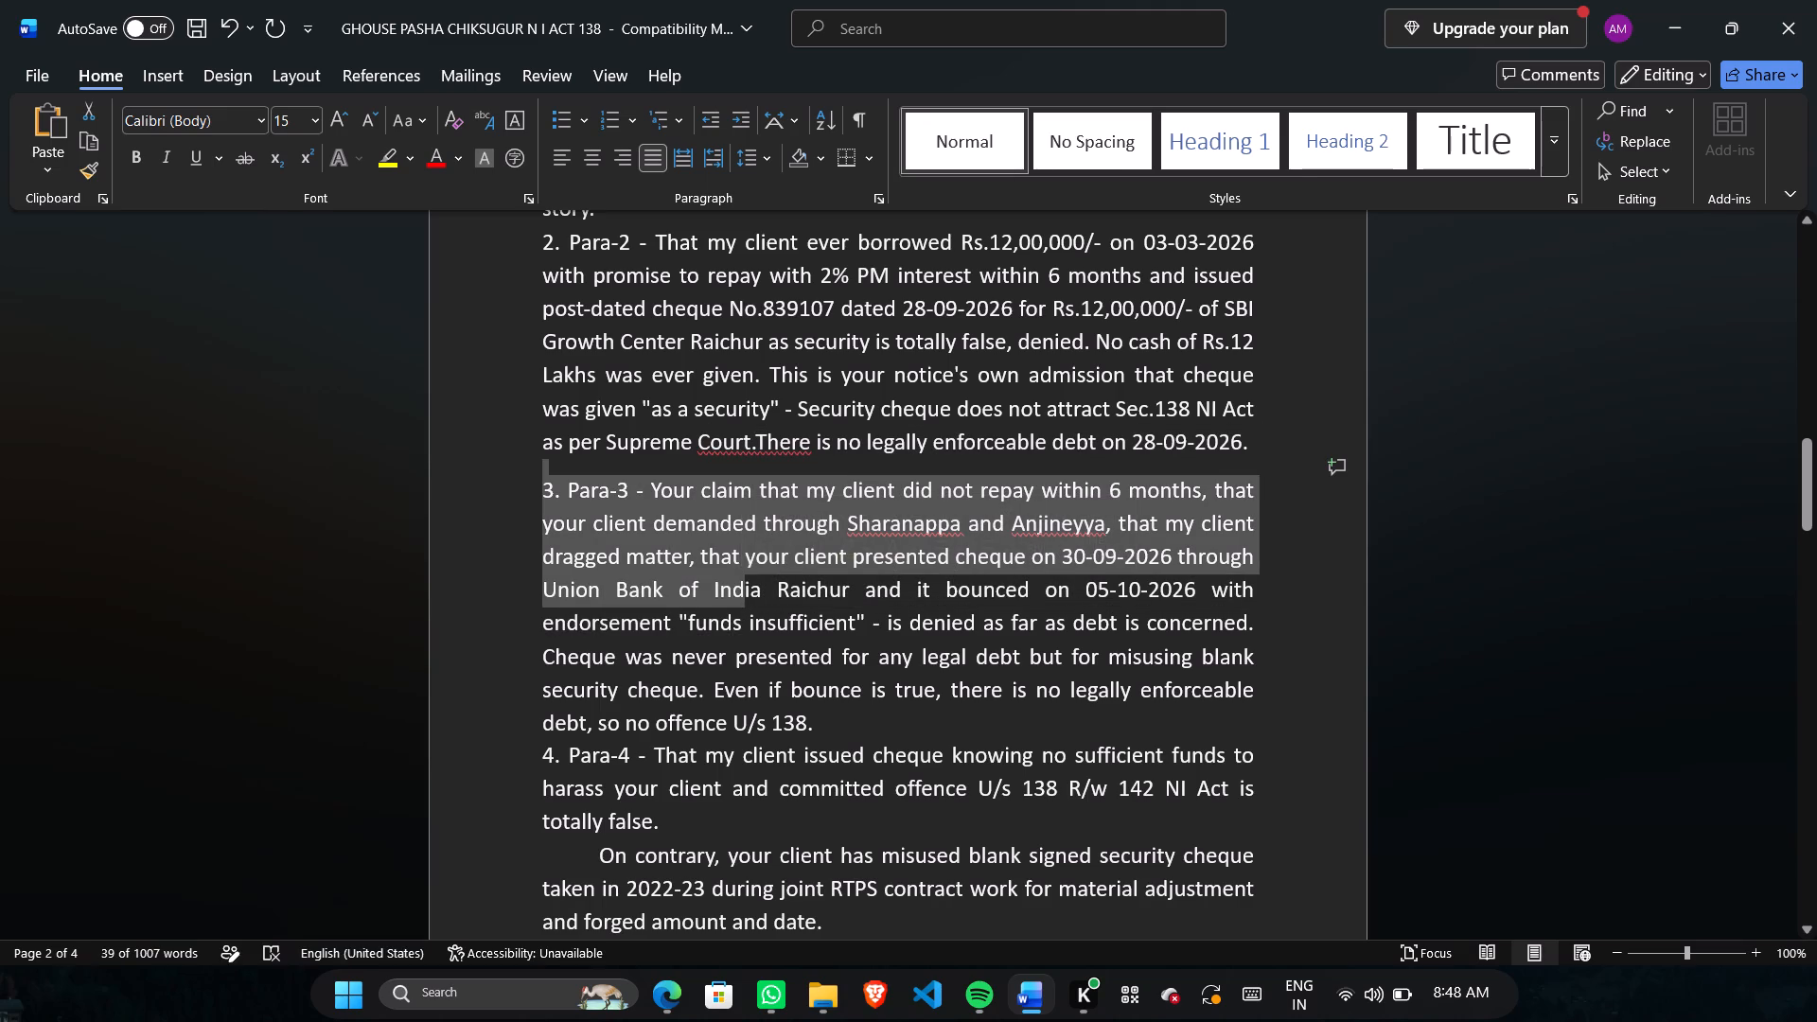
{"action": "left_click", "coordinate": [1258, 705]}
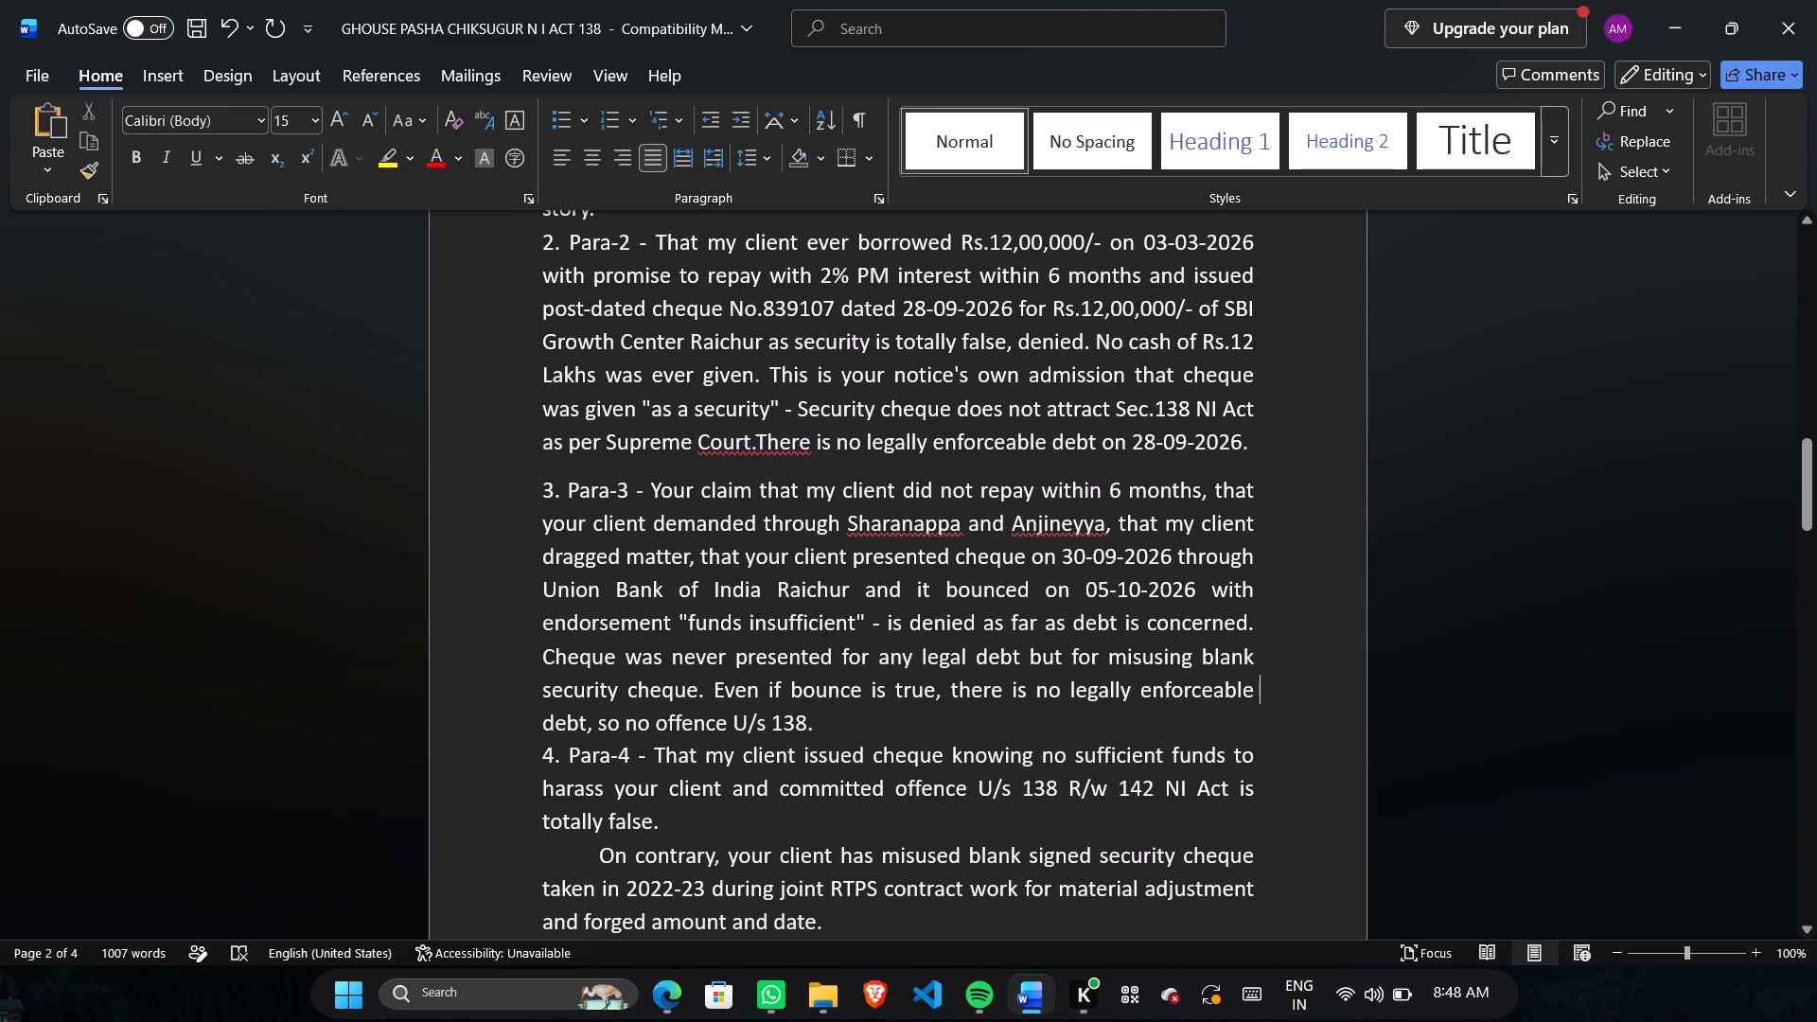
In Para-2, replace "Supreme Court" after "as per" with "law" and save the document.
{"action": "left_click", "coordinate": [747, 447]}
{"action": "key", "text": "Right"}
{"action": "key", "text": "BackSpace"}
{"action": "key", "text": "BackSpace"}
{"action": "key", "text": "BackSpace"}
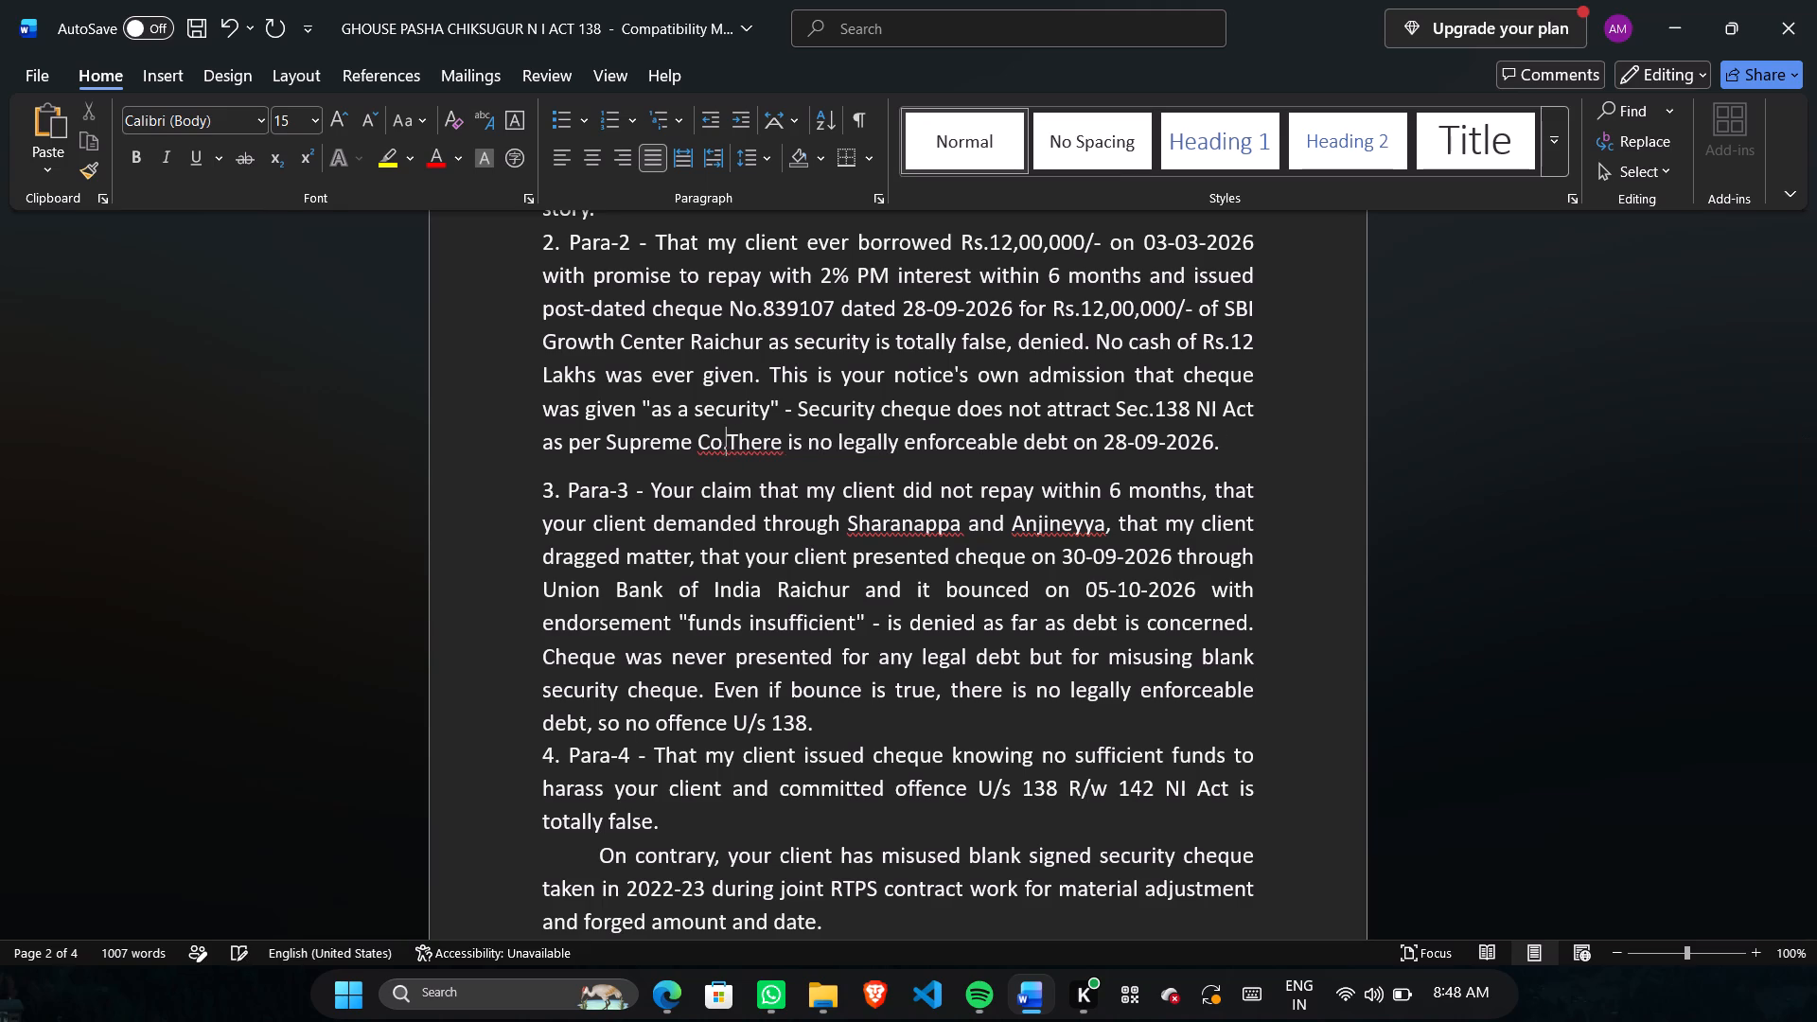
{"action": "key", "text": "BackSpace"}
{"action": "key", "text": "BackSpace"}
{"action": "key", "text": "BackSpace"}
{"action": "key", "text": "BackSpace"}
{"action": "key", "text": "BackSpace"}
{"action": "key", "text": "BackSpace"}
{"action": "key", "text": "BackSpace"}
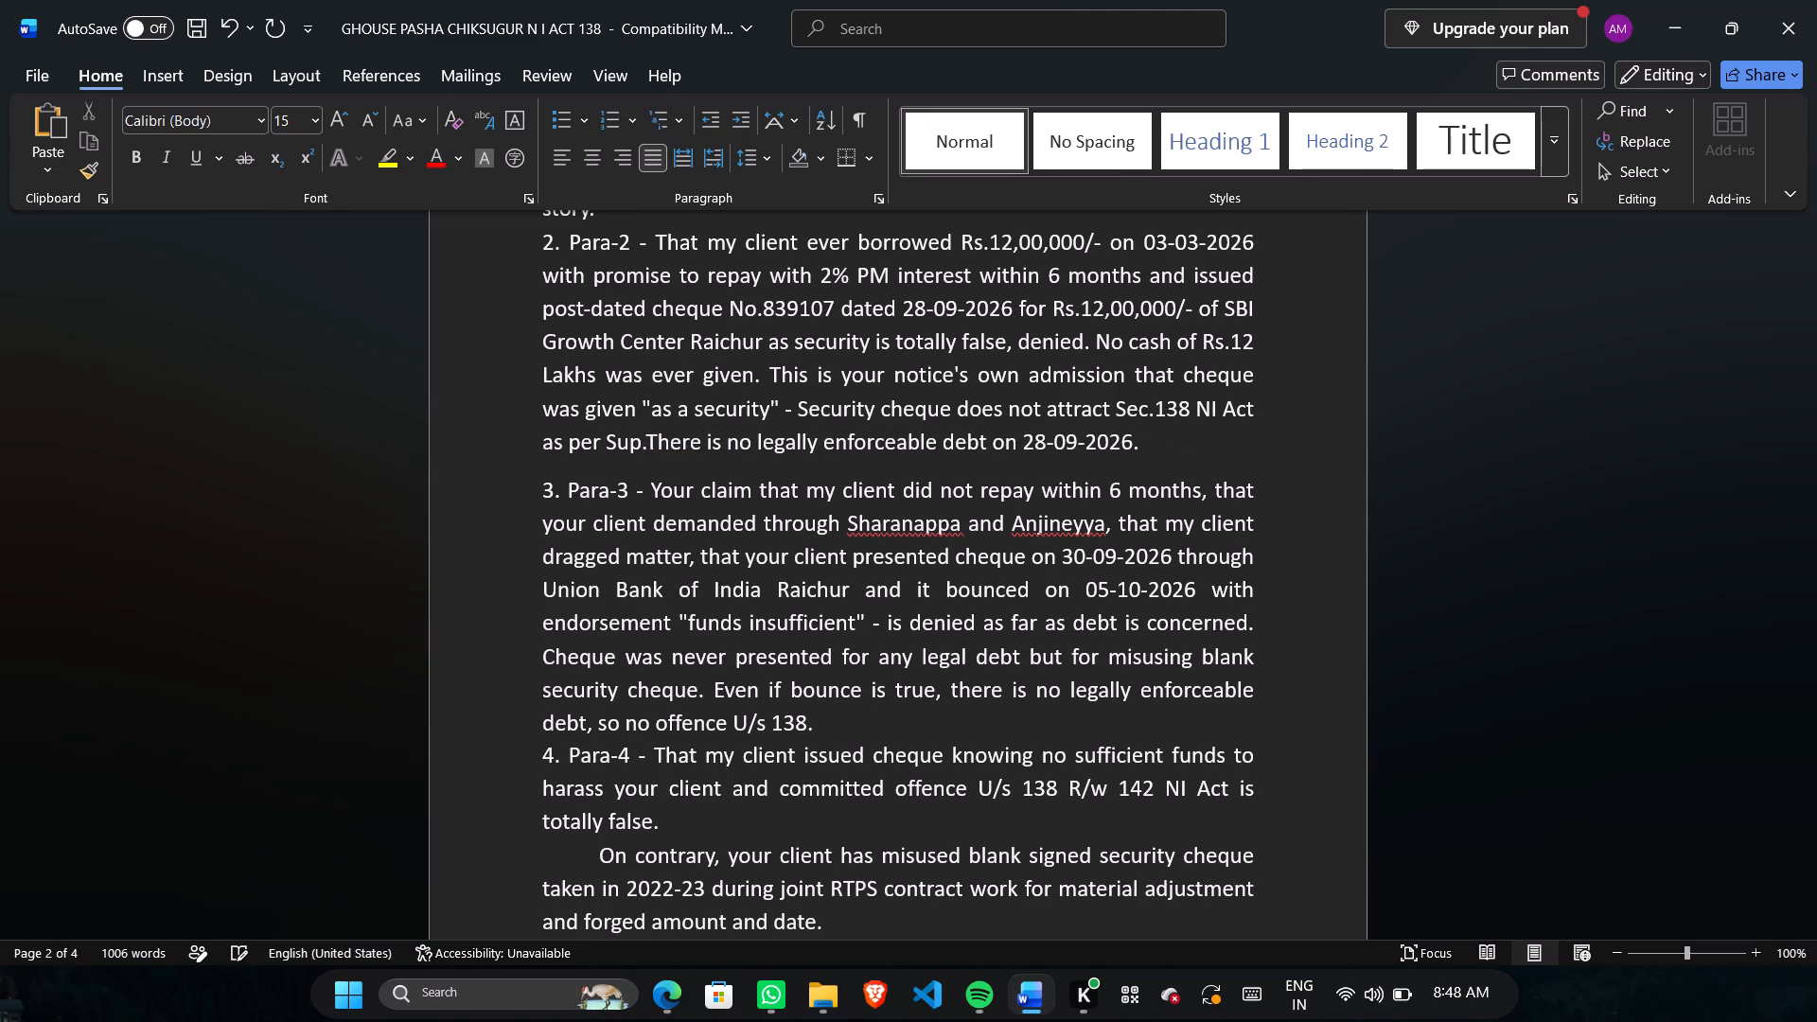
{"action": "key", "text": "BackSpace"}
{"action": "key", "text": "BackSpace"}
{"action": "key", "text": "BackSpace"}
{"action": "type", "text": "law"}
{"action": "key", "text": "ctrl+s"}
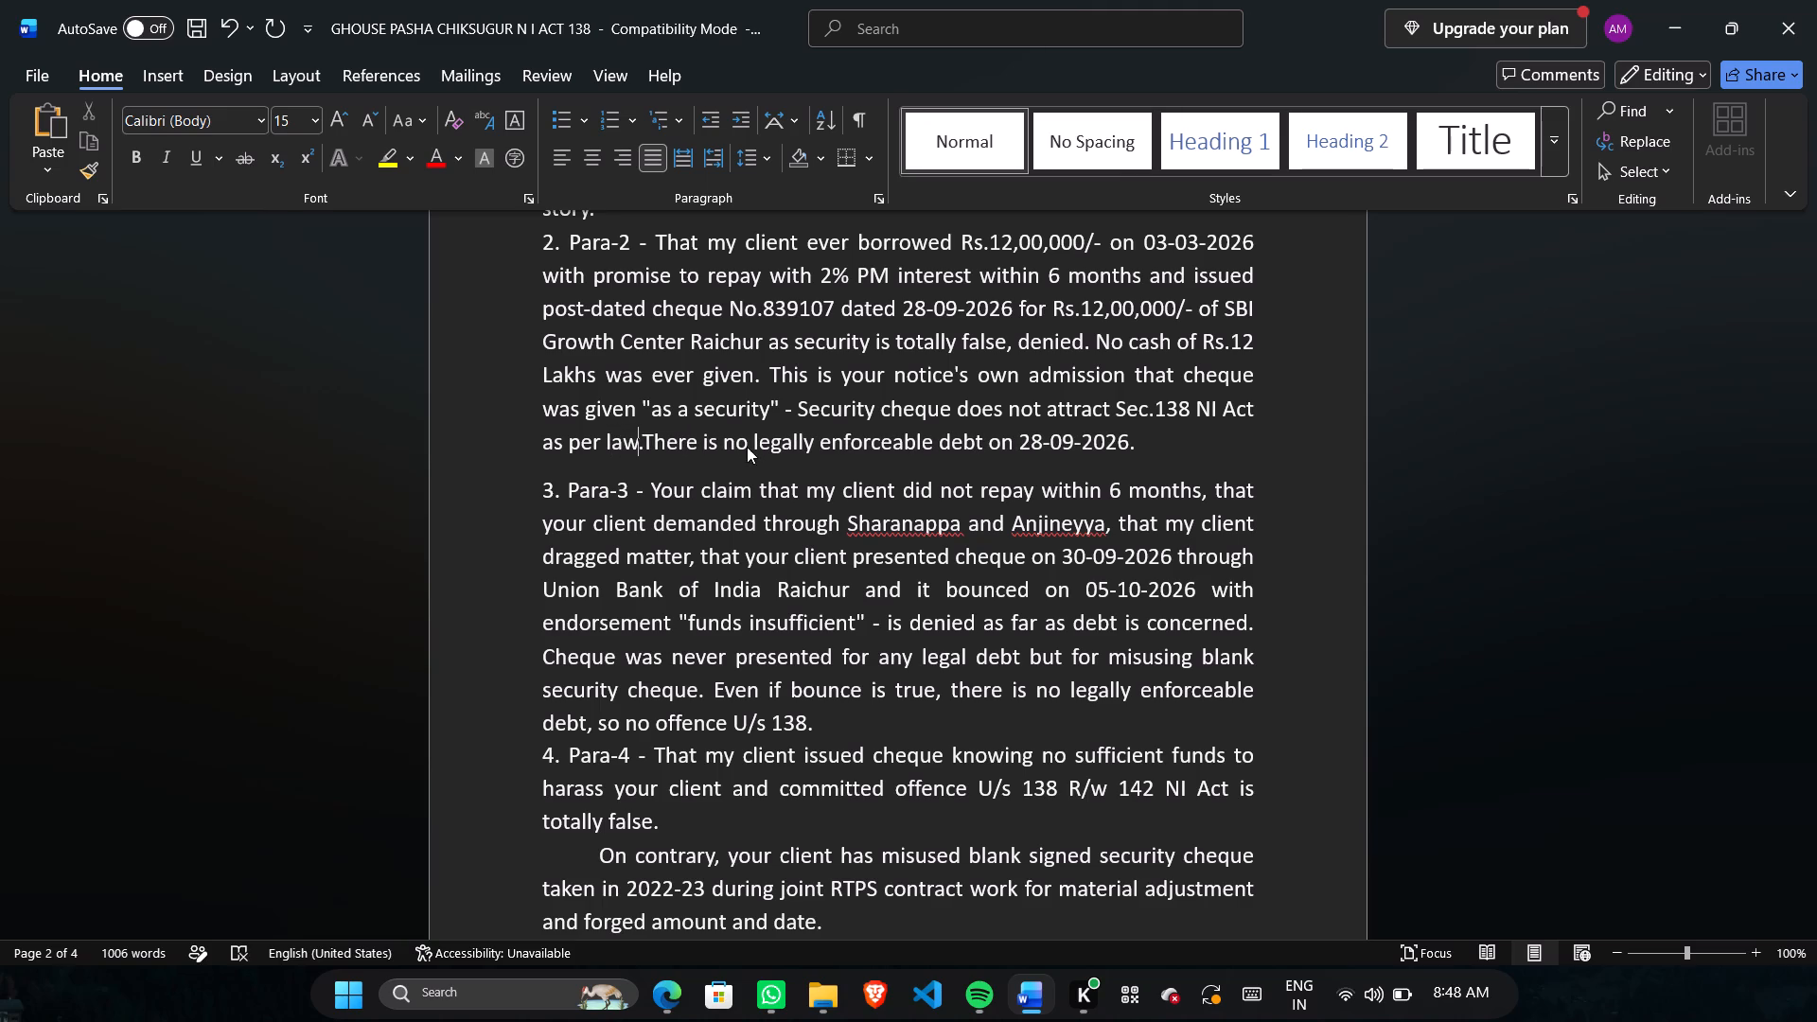
Make the label "Para-2" bold and underlined.
{"action": "scroll", "coordinate": [747, 447], "scroll_direction": "up", "scroll_amount": 2}
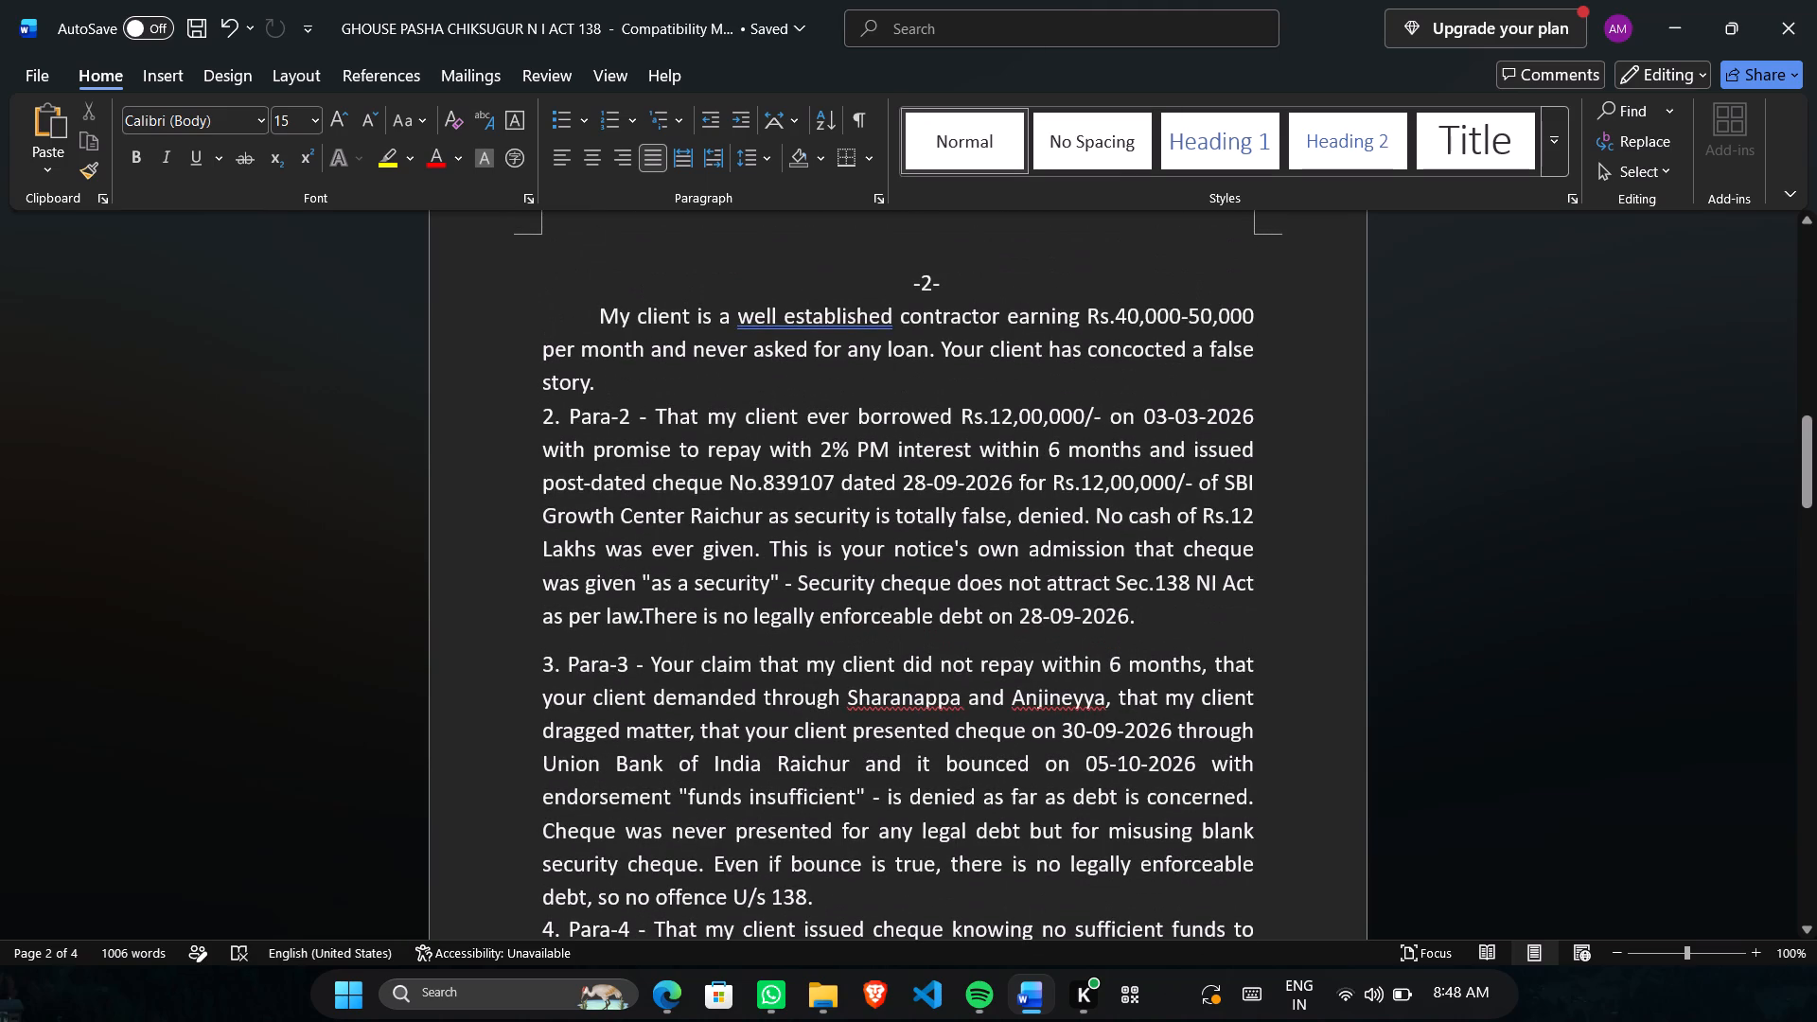
{"action": "scroll", "coordinate": [813, 546], "scroll_direction": "down", "scroll_amount": 2}
{"action": "scroll", "coordinate": [813, 546], "scroll_direction": "up", "scroll_amount": 1}
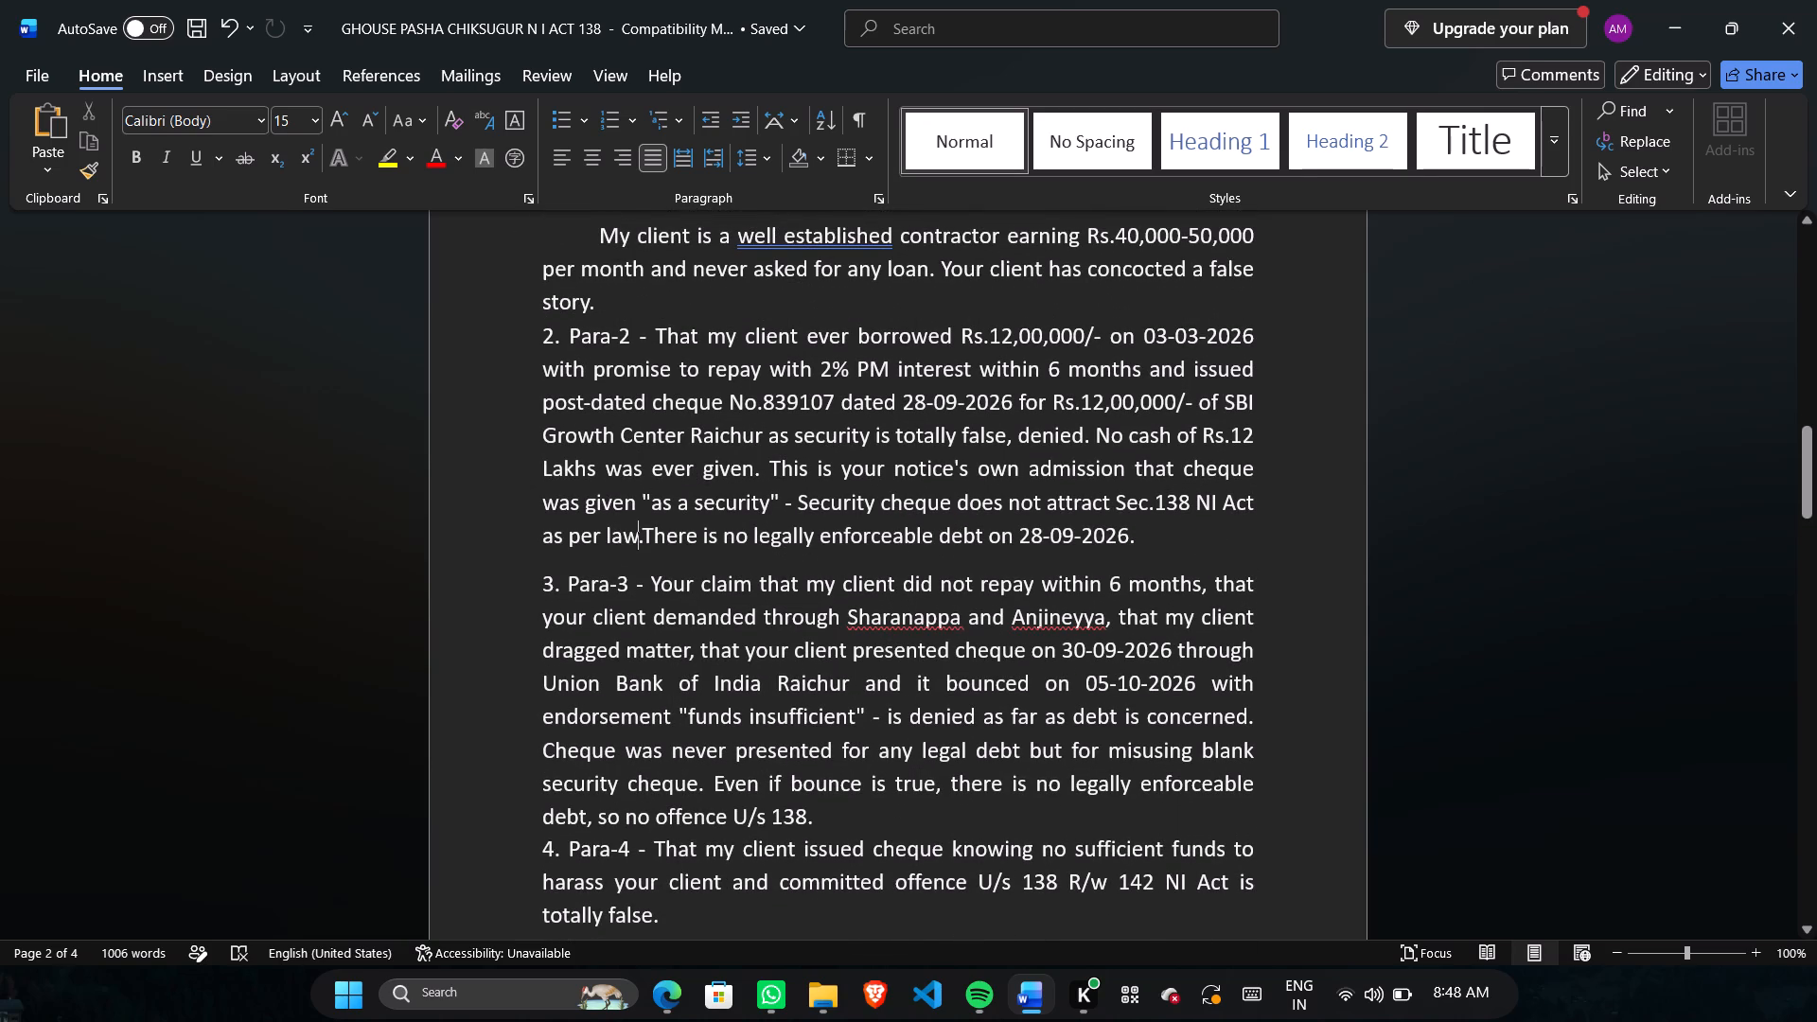
{"action": "left_click", "coordinate": [569, 336]}
{"action": "key", "text": "shift+Right"}
{"action": "key", "text": "shift+Right"}
{"action": "key", "text": "shift+Right"}
{"action": "key", "text": "shift+Right"}
{"action": "key", "text": "shift+Right"}
{"action": "key", "text": "shift+Right"}
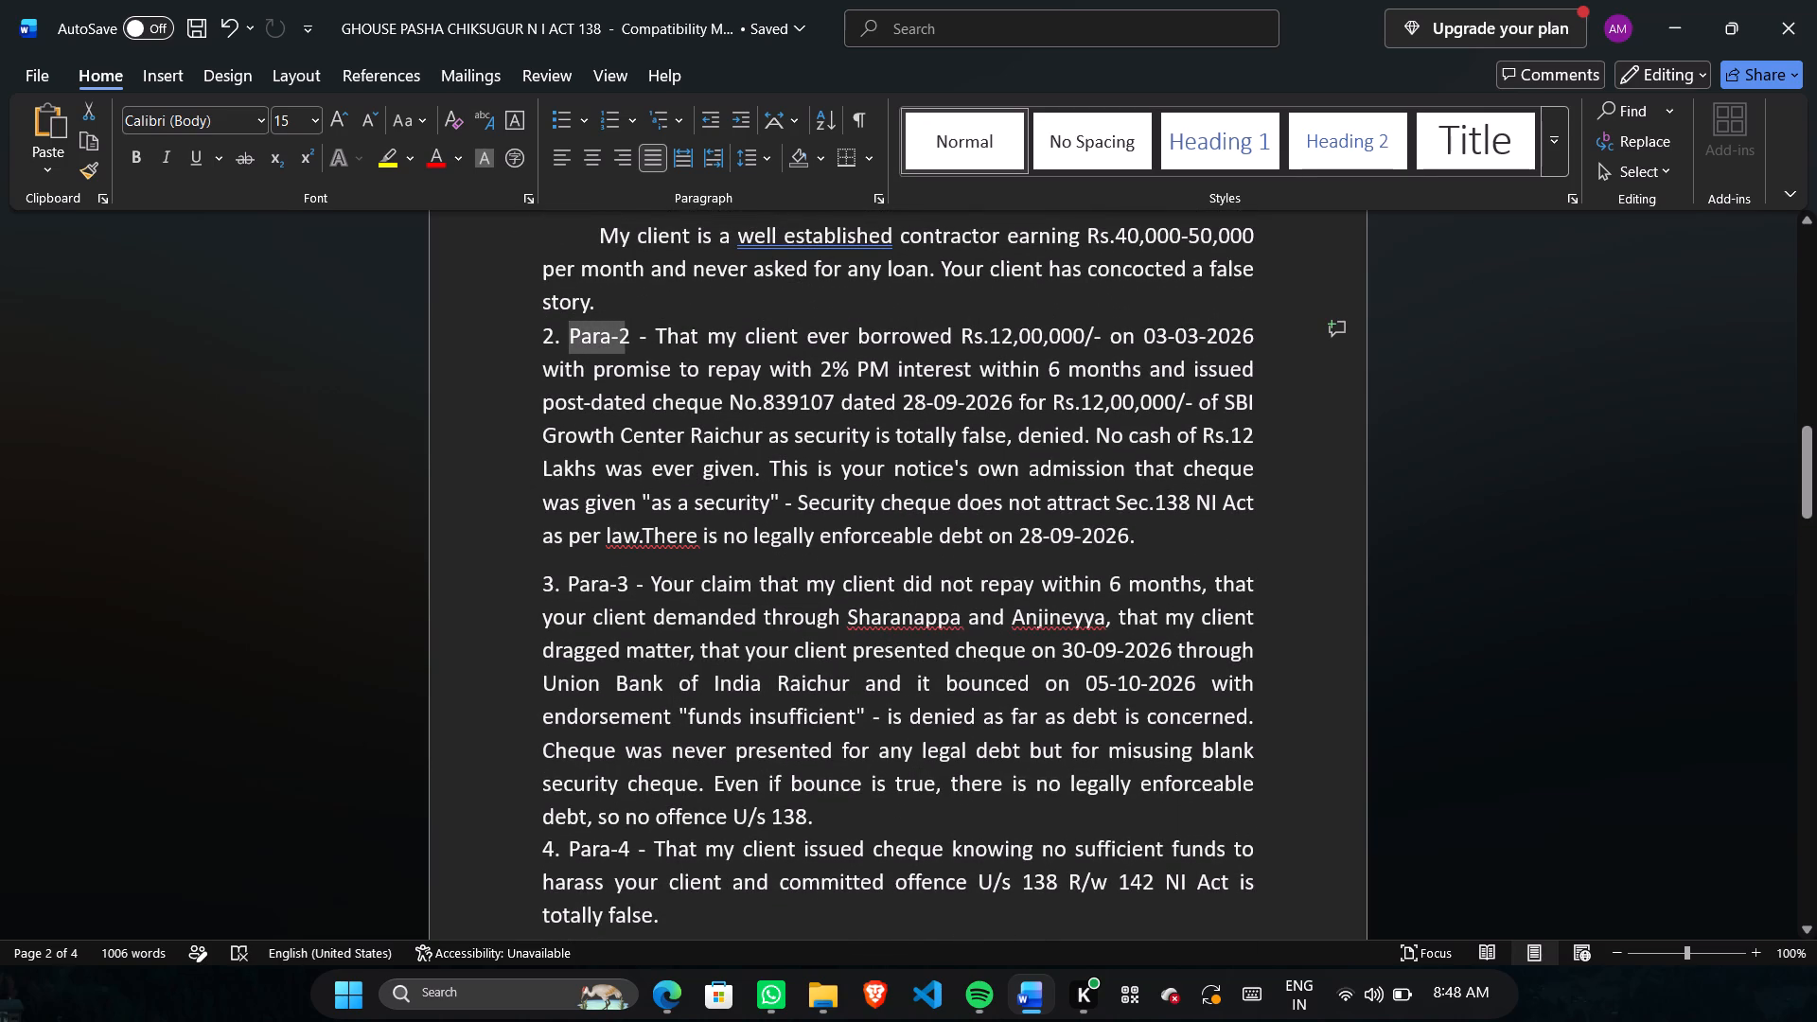
{"action": "key", "text": "ctrl+b"}
{"action": "key", "text": "ctrl+u"}
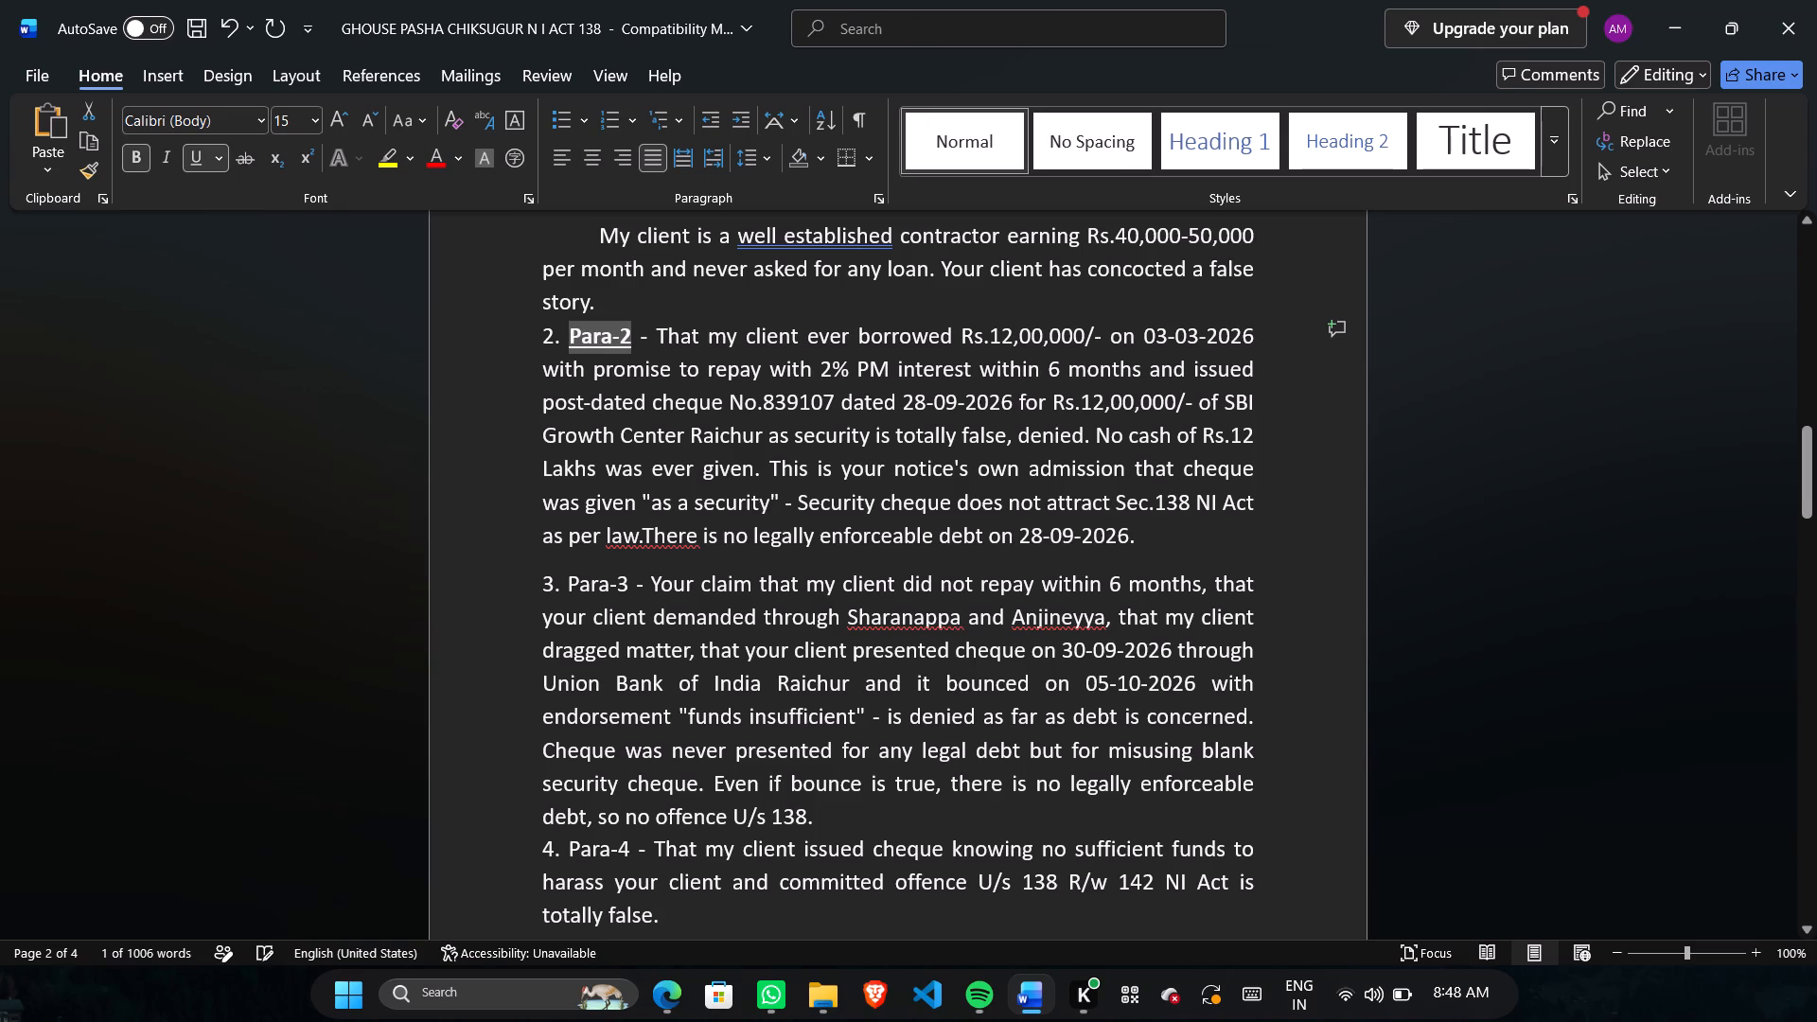
Make the label "Para-3" bold and underlined.
{"action": "left_click", "coordinate": [564, 580]}
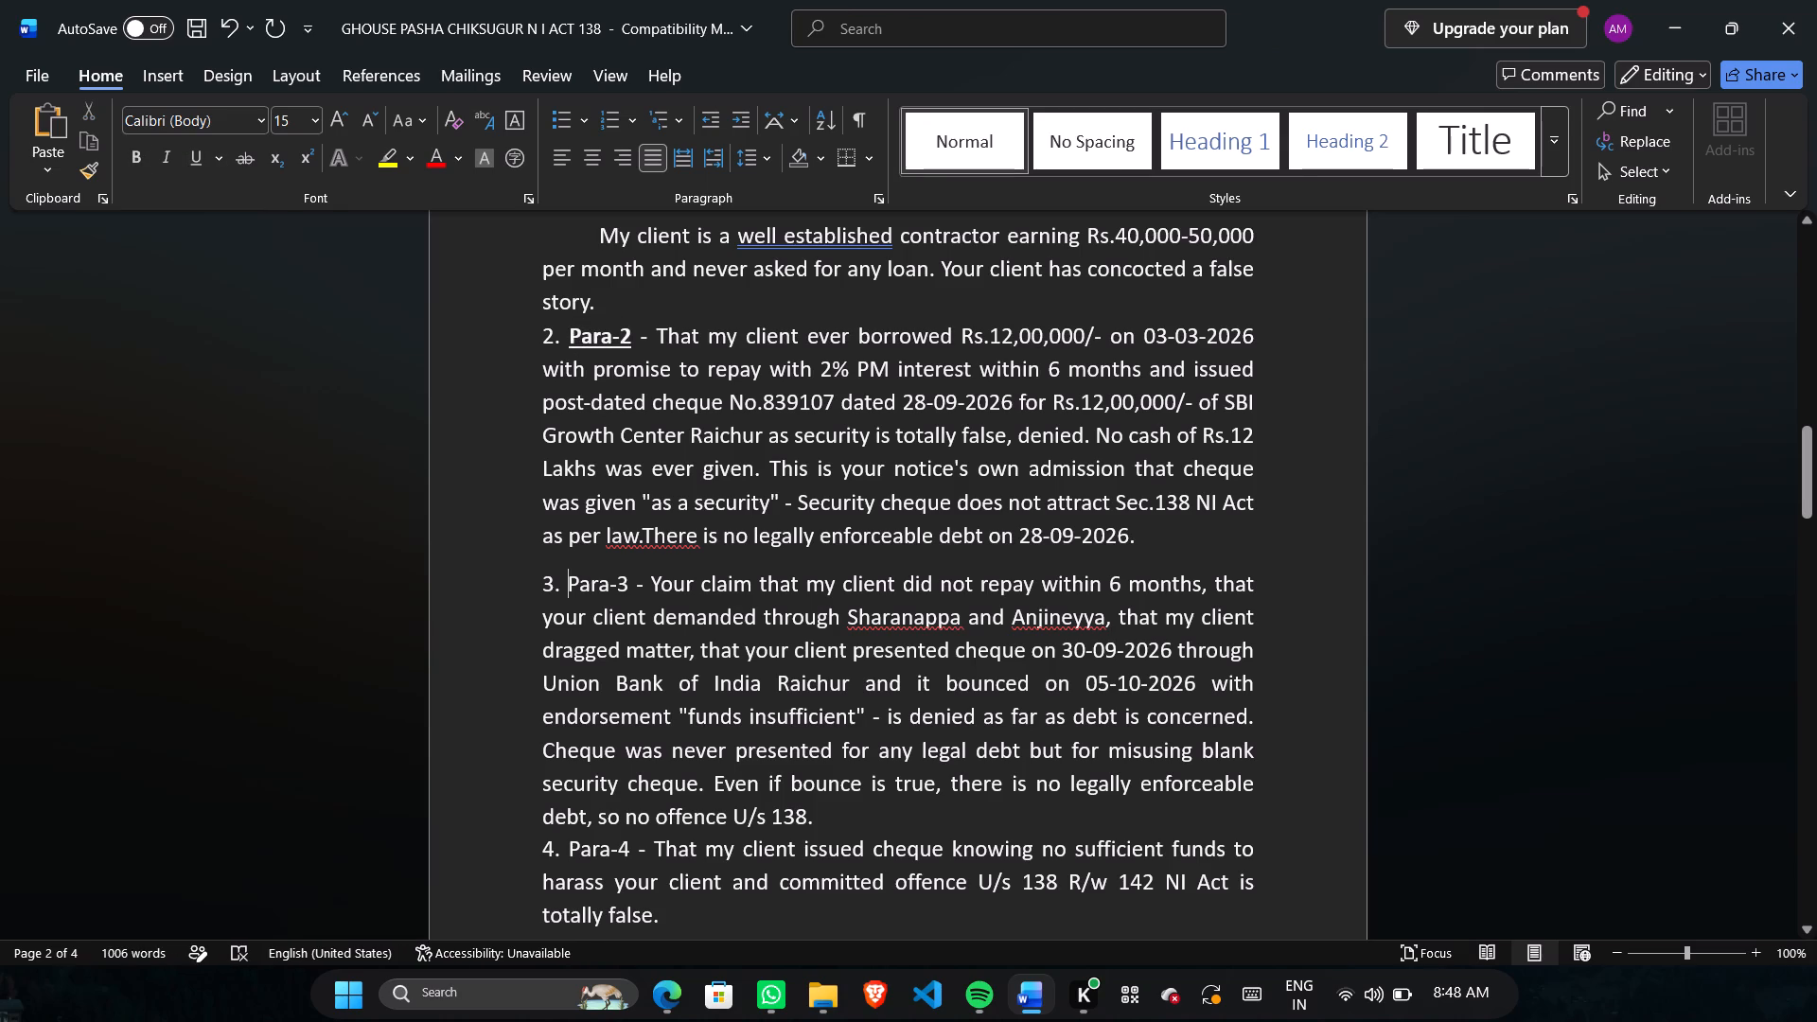
{"action": "key", "text": "shift+Right"}
{"action": "key", "text": "shift+Right"}
{"action": "key", "text": "shift+Right"}
{"action": "key", "text": "shift+Right"}
{"action": "key", "text": "shift+Right"}
{"action": "key", "text": "shift+Right"}
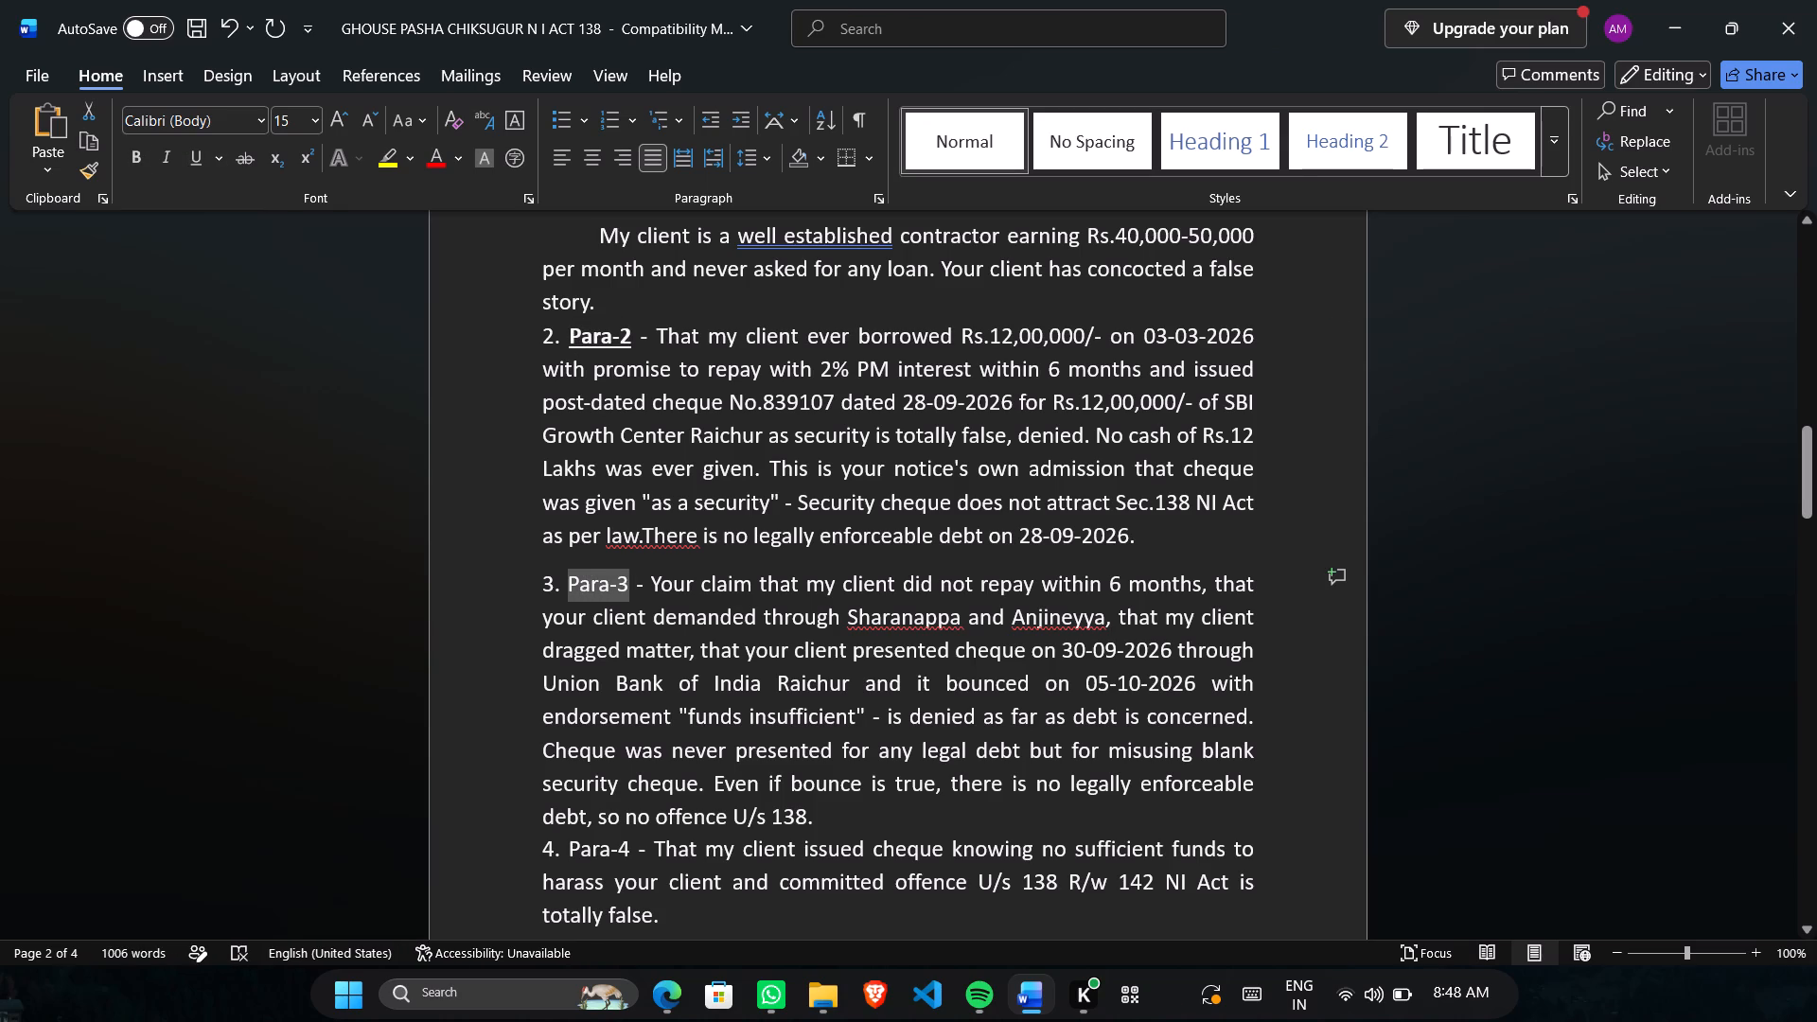
{"action": "key", "text": "ctrl+b"}
{"action": "key", "text": "ctrl+u"}
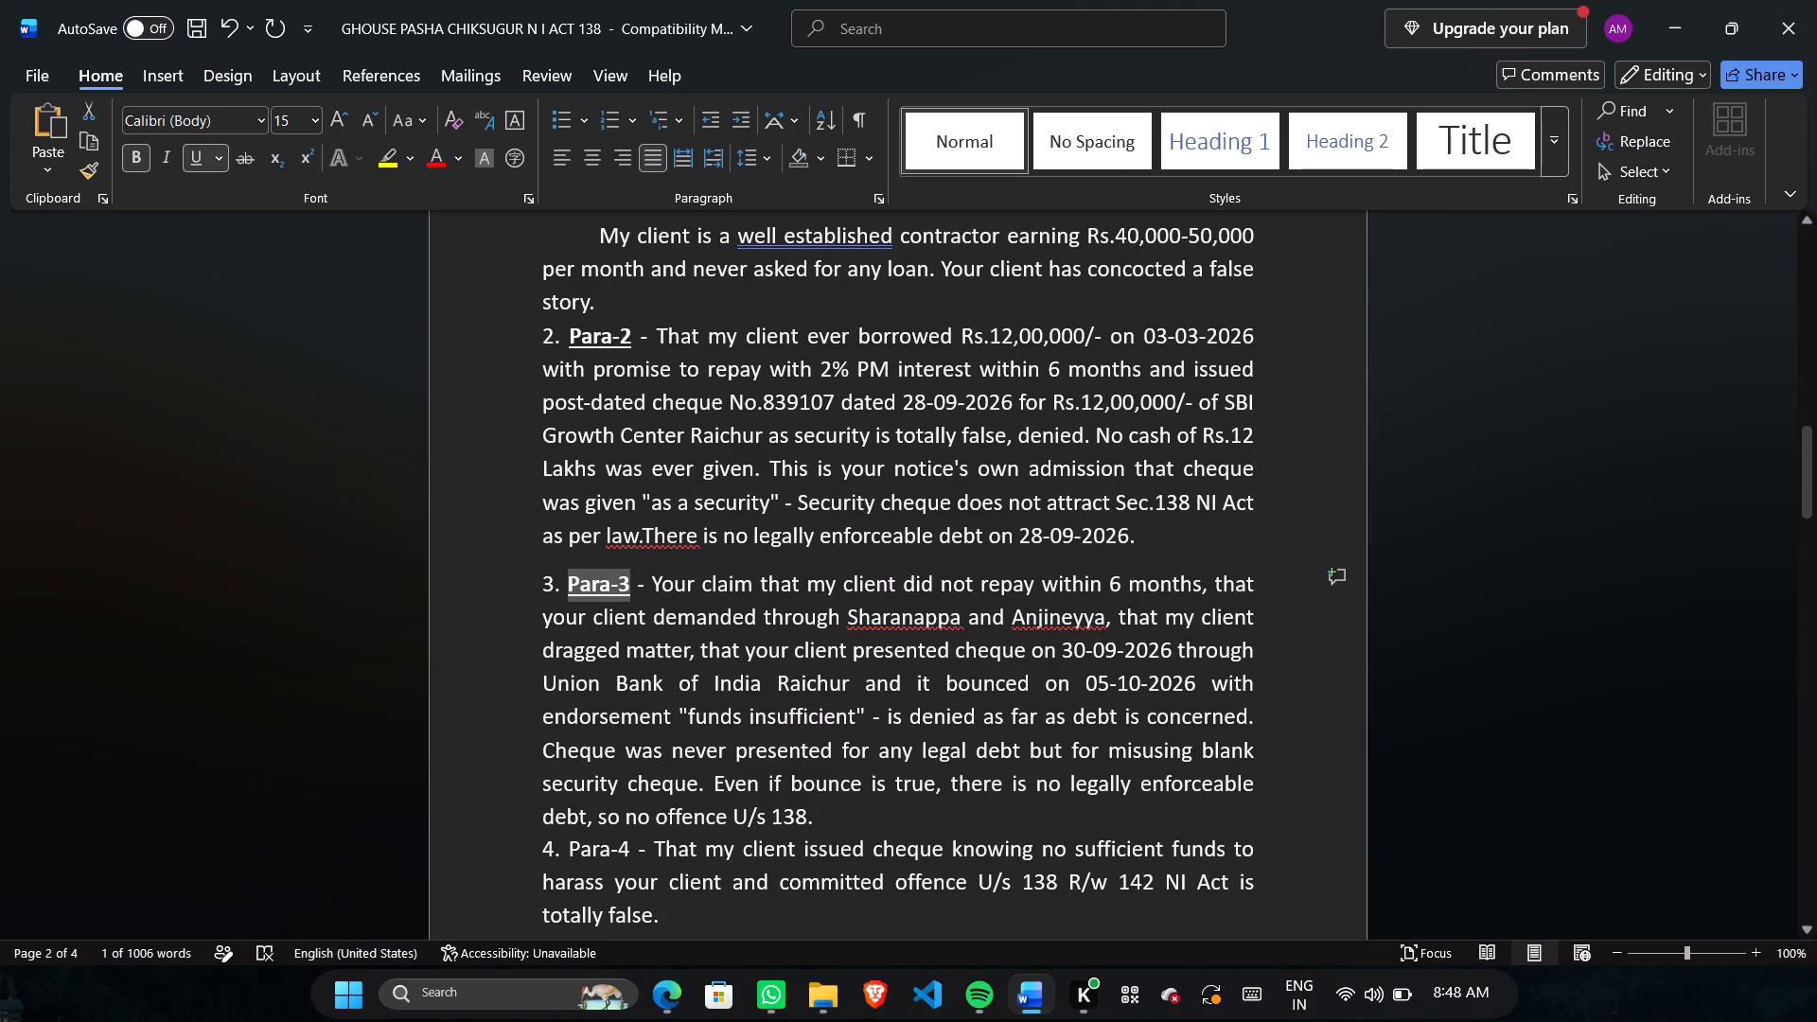
Make the label "Para-4" bold and underlined.
{"action": "scroll", "coordinate": [916, 809], "scroll_direction": "down", "scroll_amount": 2}
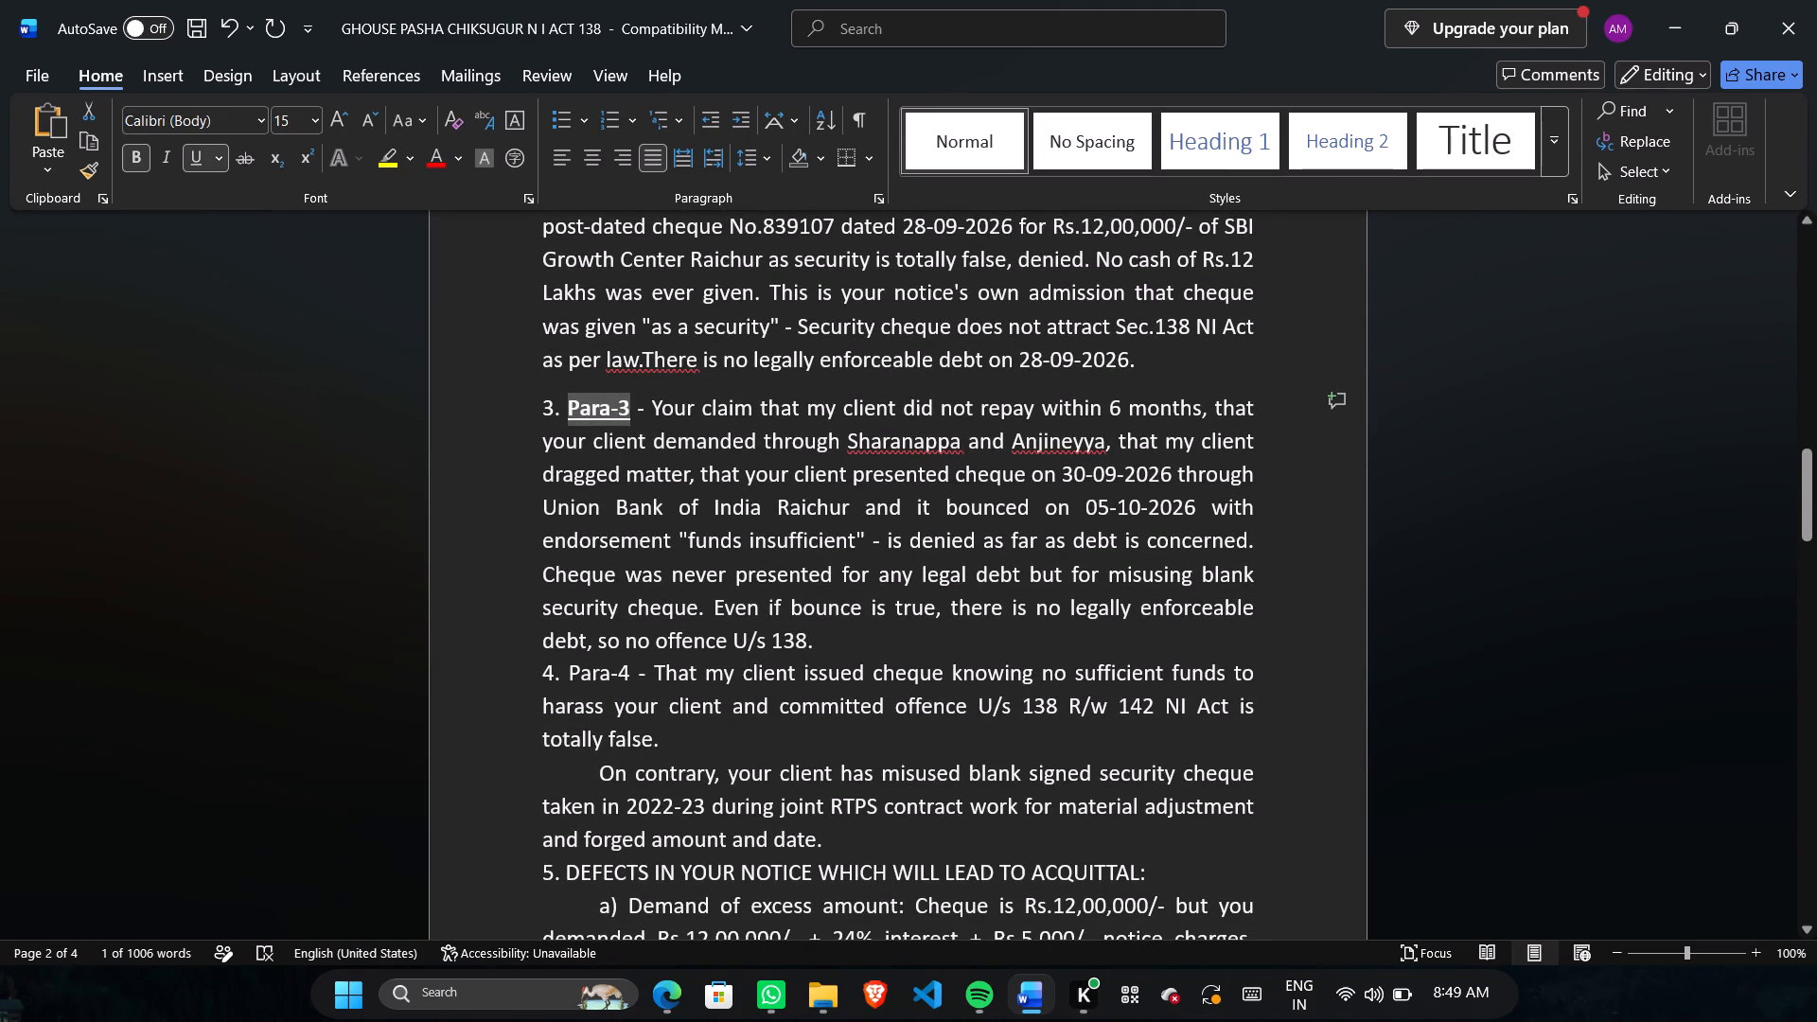
{"action": "left_click", "coordinate": [564, 676]}
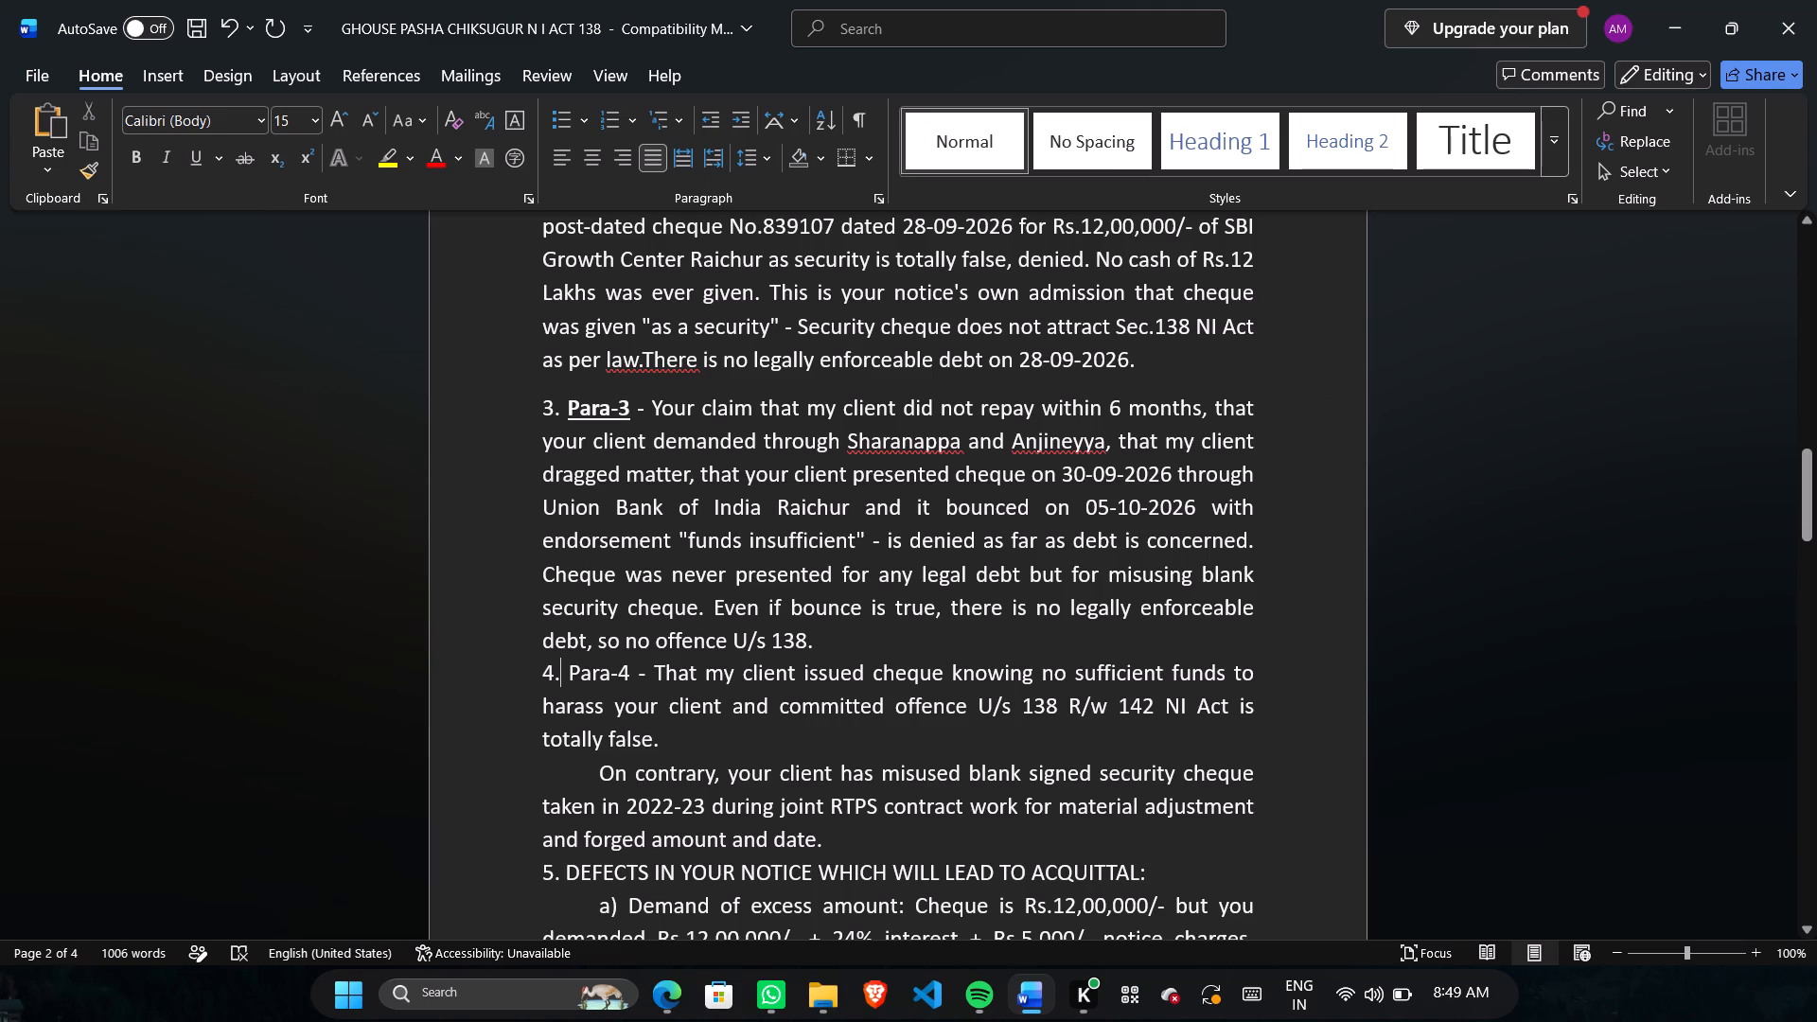
{"action": "key", "text": "shift+Right"}
{"action": "key", "text": "shift+Right"}
{"action": "key", "text": "shift+Right"}
{"action": "key", "text": "shift+Right"}
{"action": "key", "text": "shift+Right"}
{"action": "key", "text": "shift+Right"}
{"action": "key", "text": "shift+Right"}
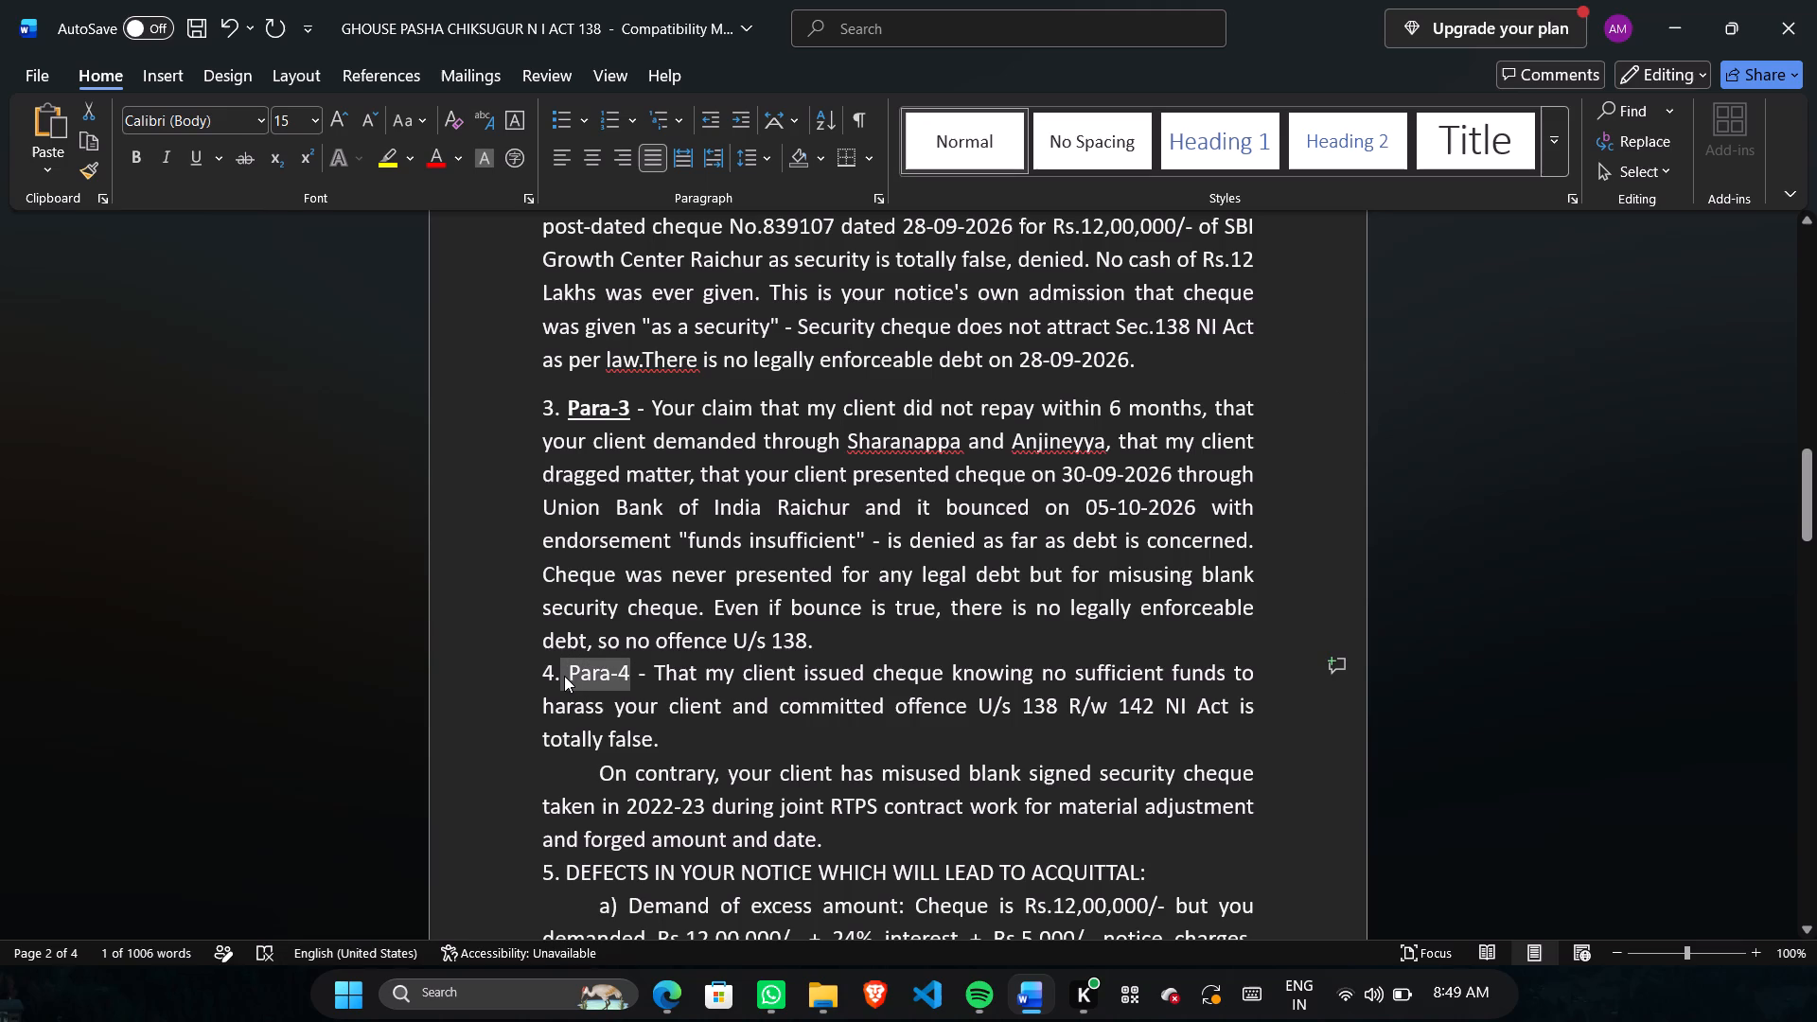
{"action": "key", "text": "ctrl+b"}
{"action": "key", "text": "ctrl+u"}
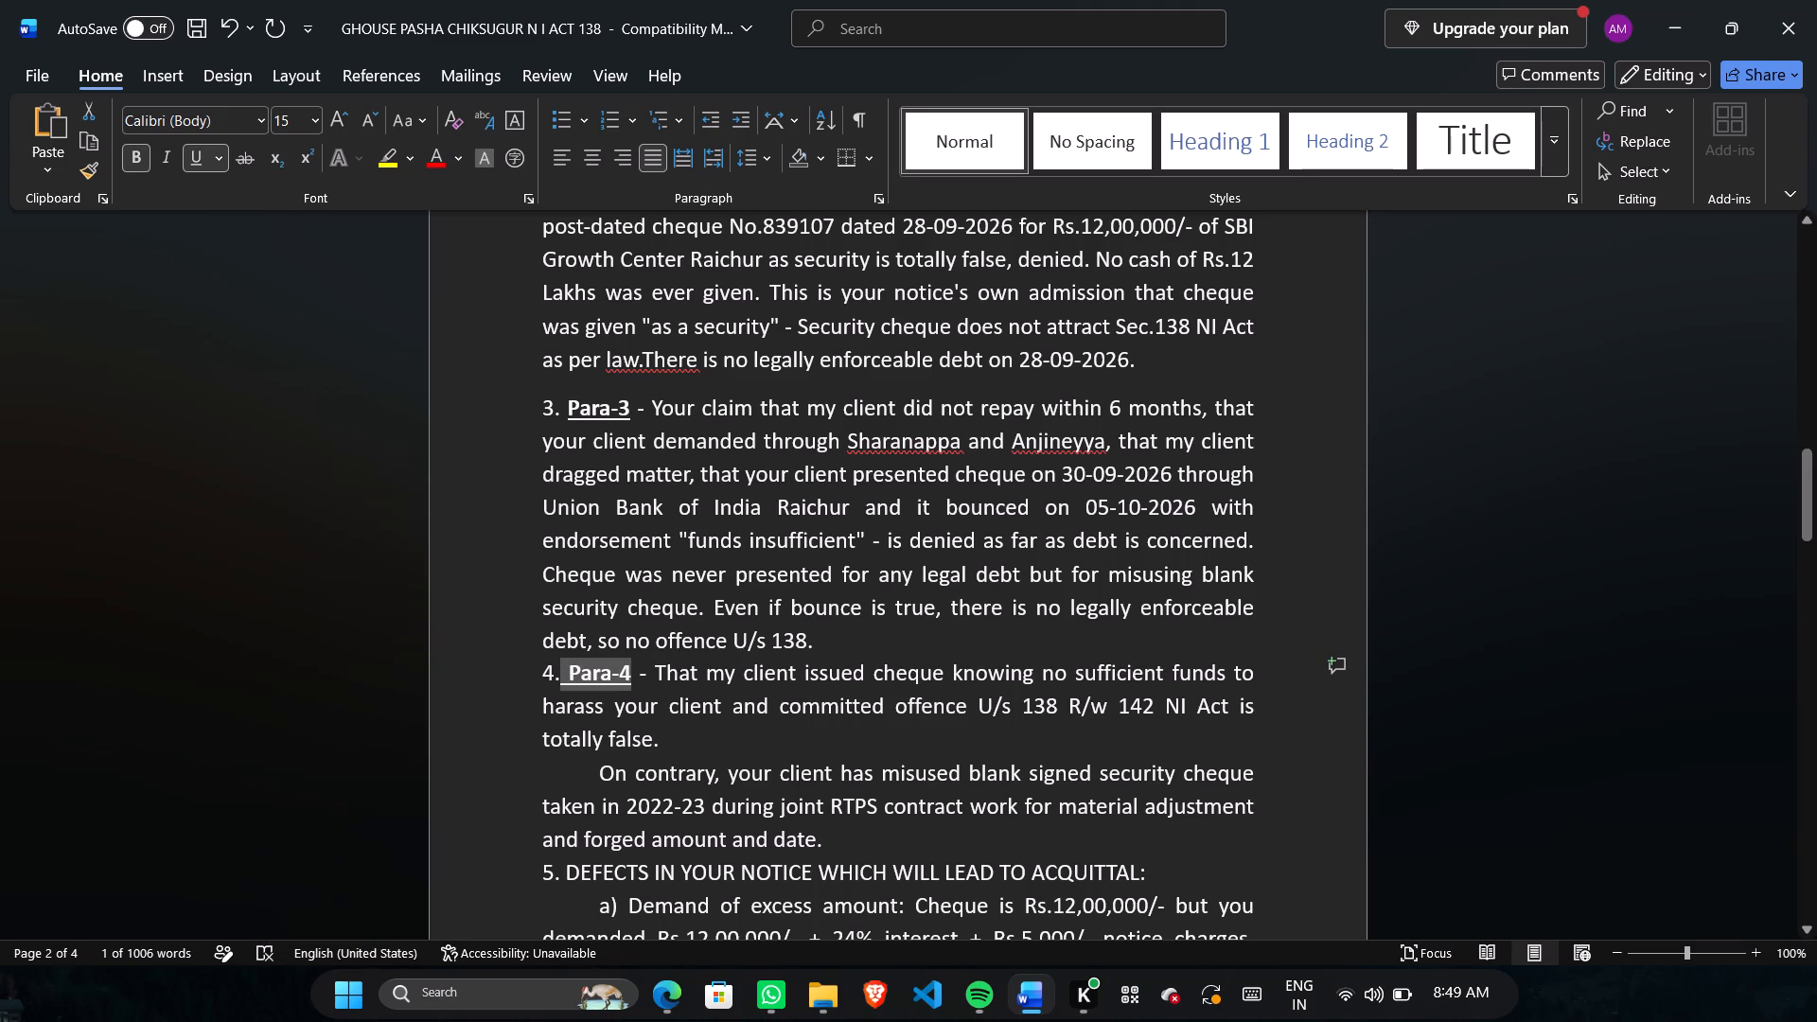
{"action": "left_click", "coordinate": [704, 758]}
Add the continuation mark "Contd...3" at the end of item a) on page 2, followed by two paragraph breaks.
{"action": "scroll", "coordinate": [854, 784], "scroll_direction": "down", "scroll_amount": 2}
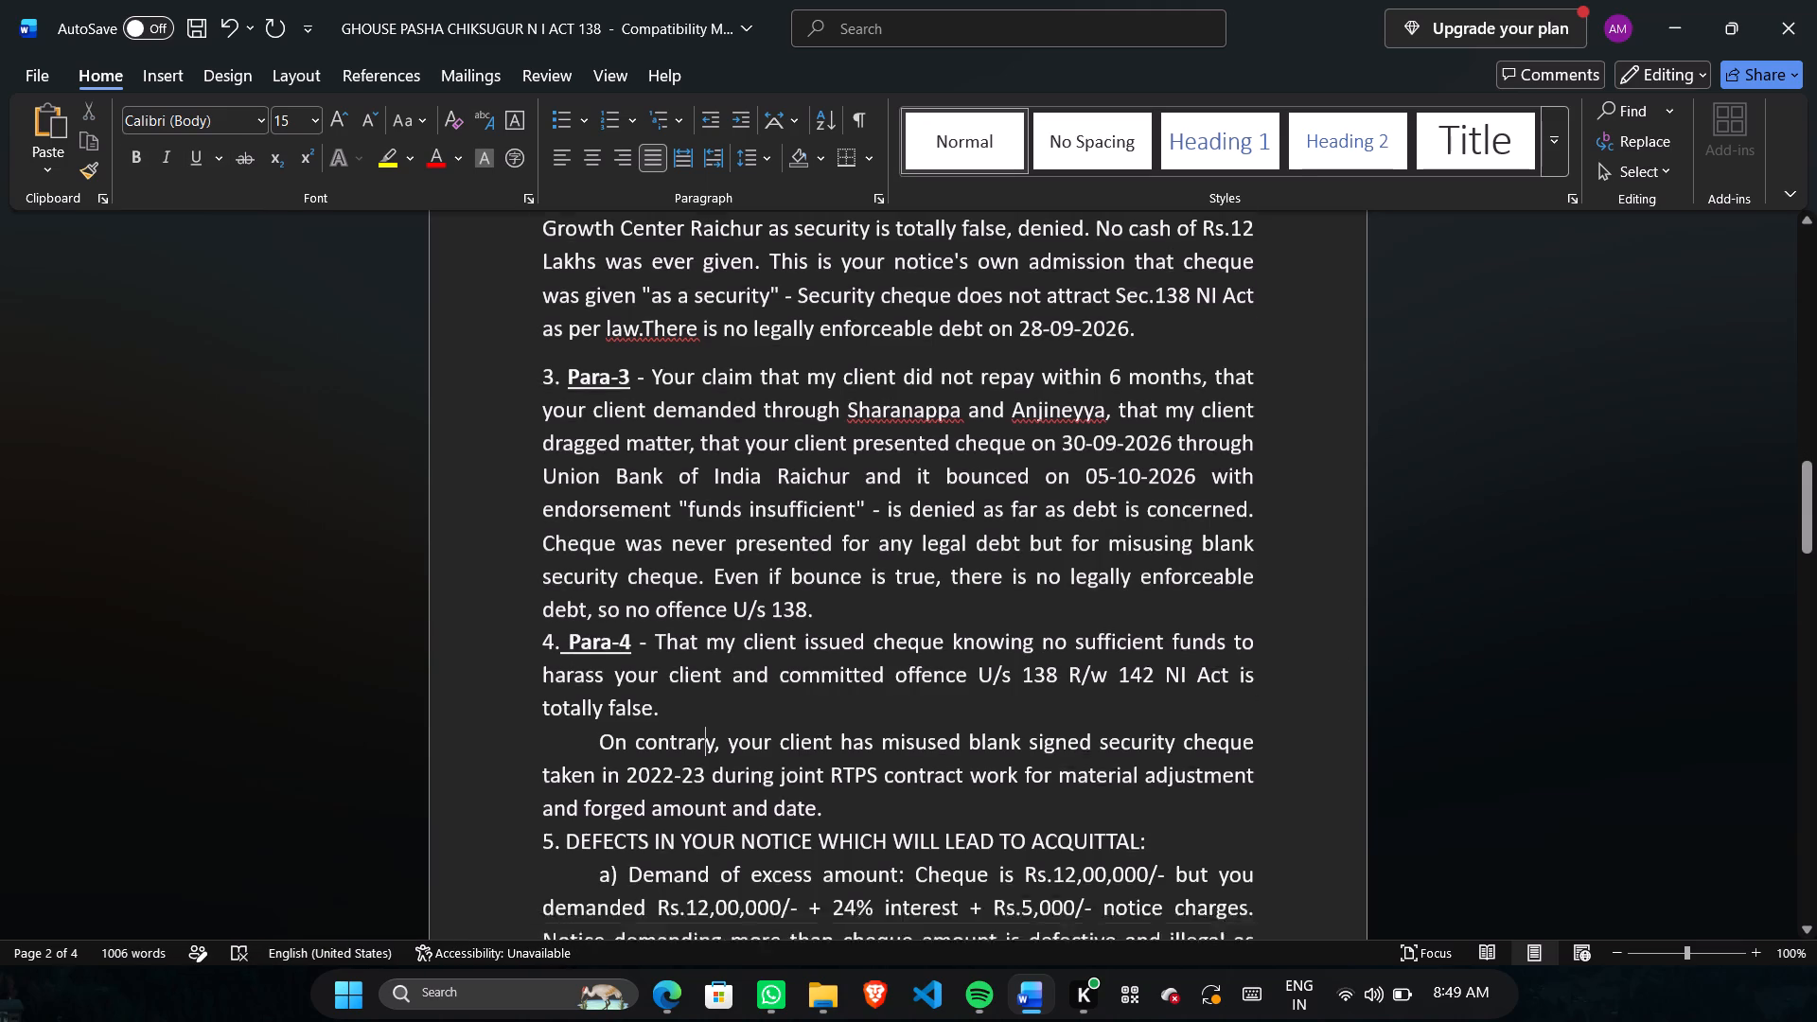
{"action": "scroll", "coordinate": [854, 784], "scroll_direction": "down", "scroll_amount": 1}
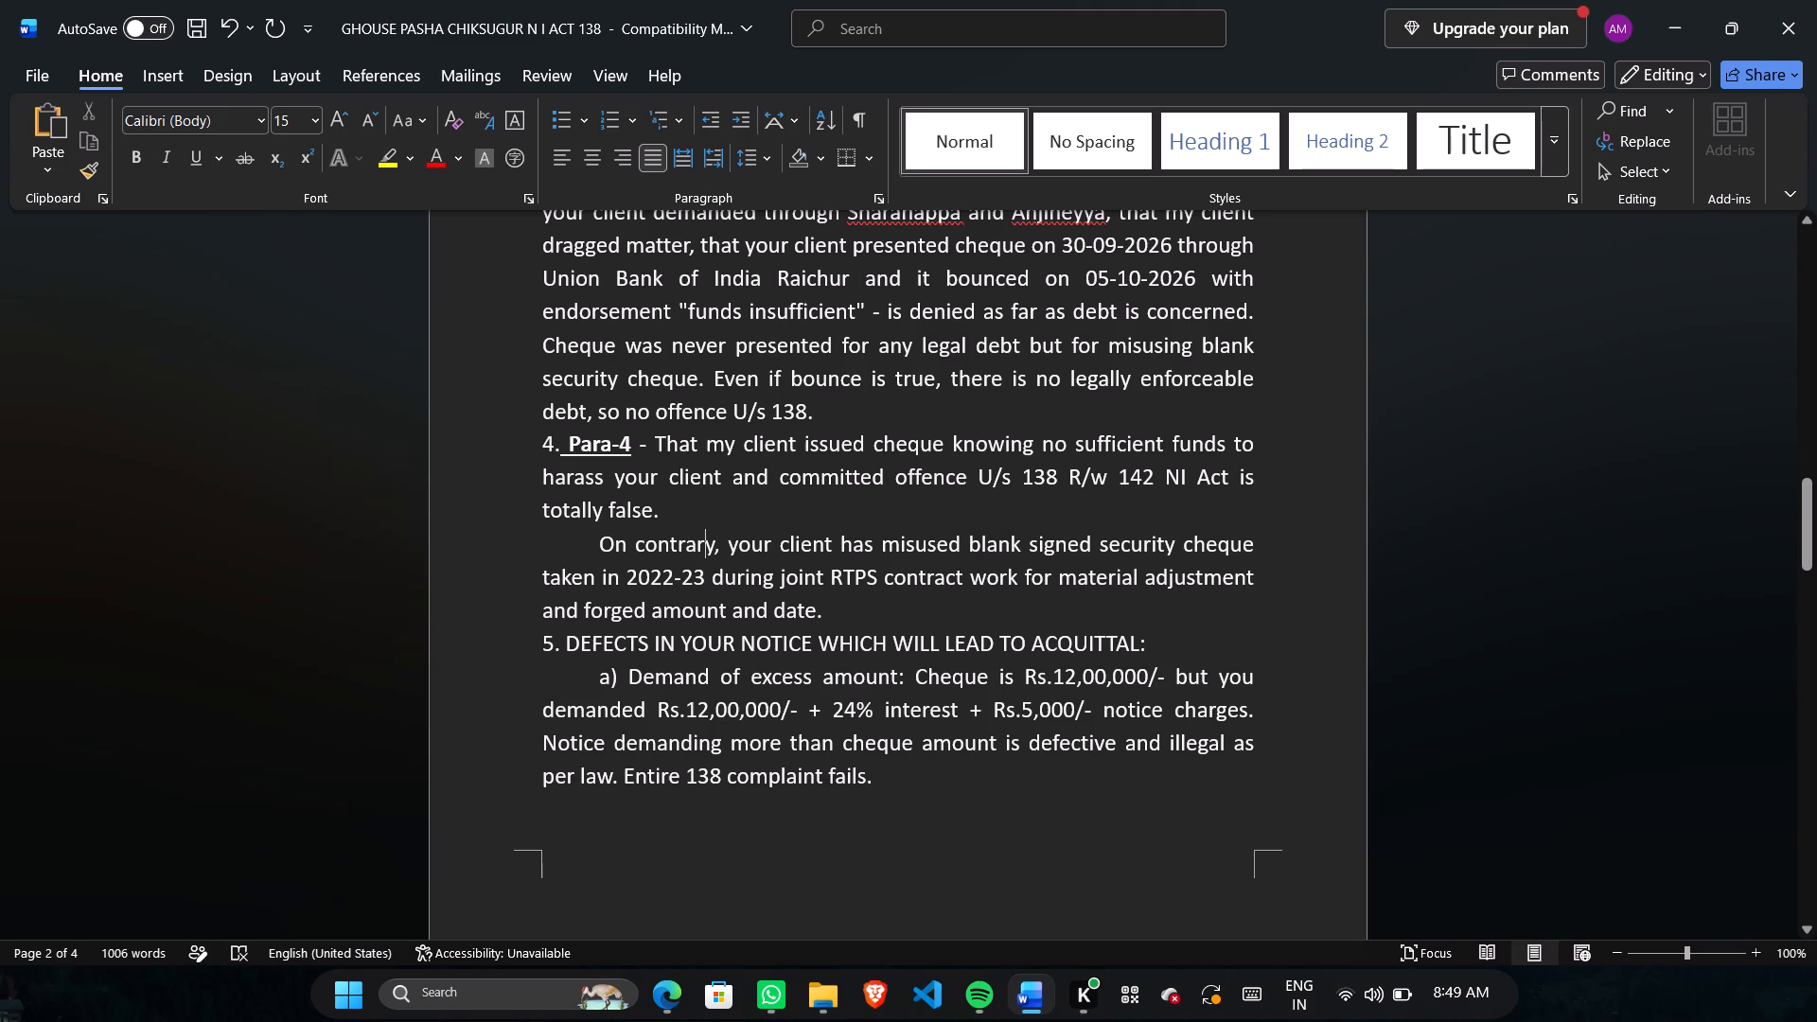
{"action": "left_click", "coordinate": [906, 807]}
{"action": "key", "text": "Tab"}
{"action": "key", "text": "Tab"}
{"action": "key", "text": "Tab"}
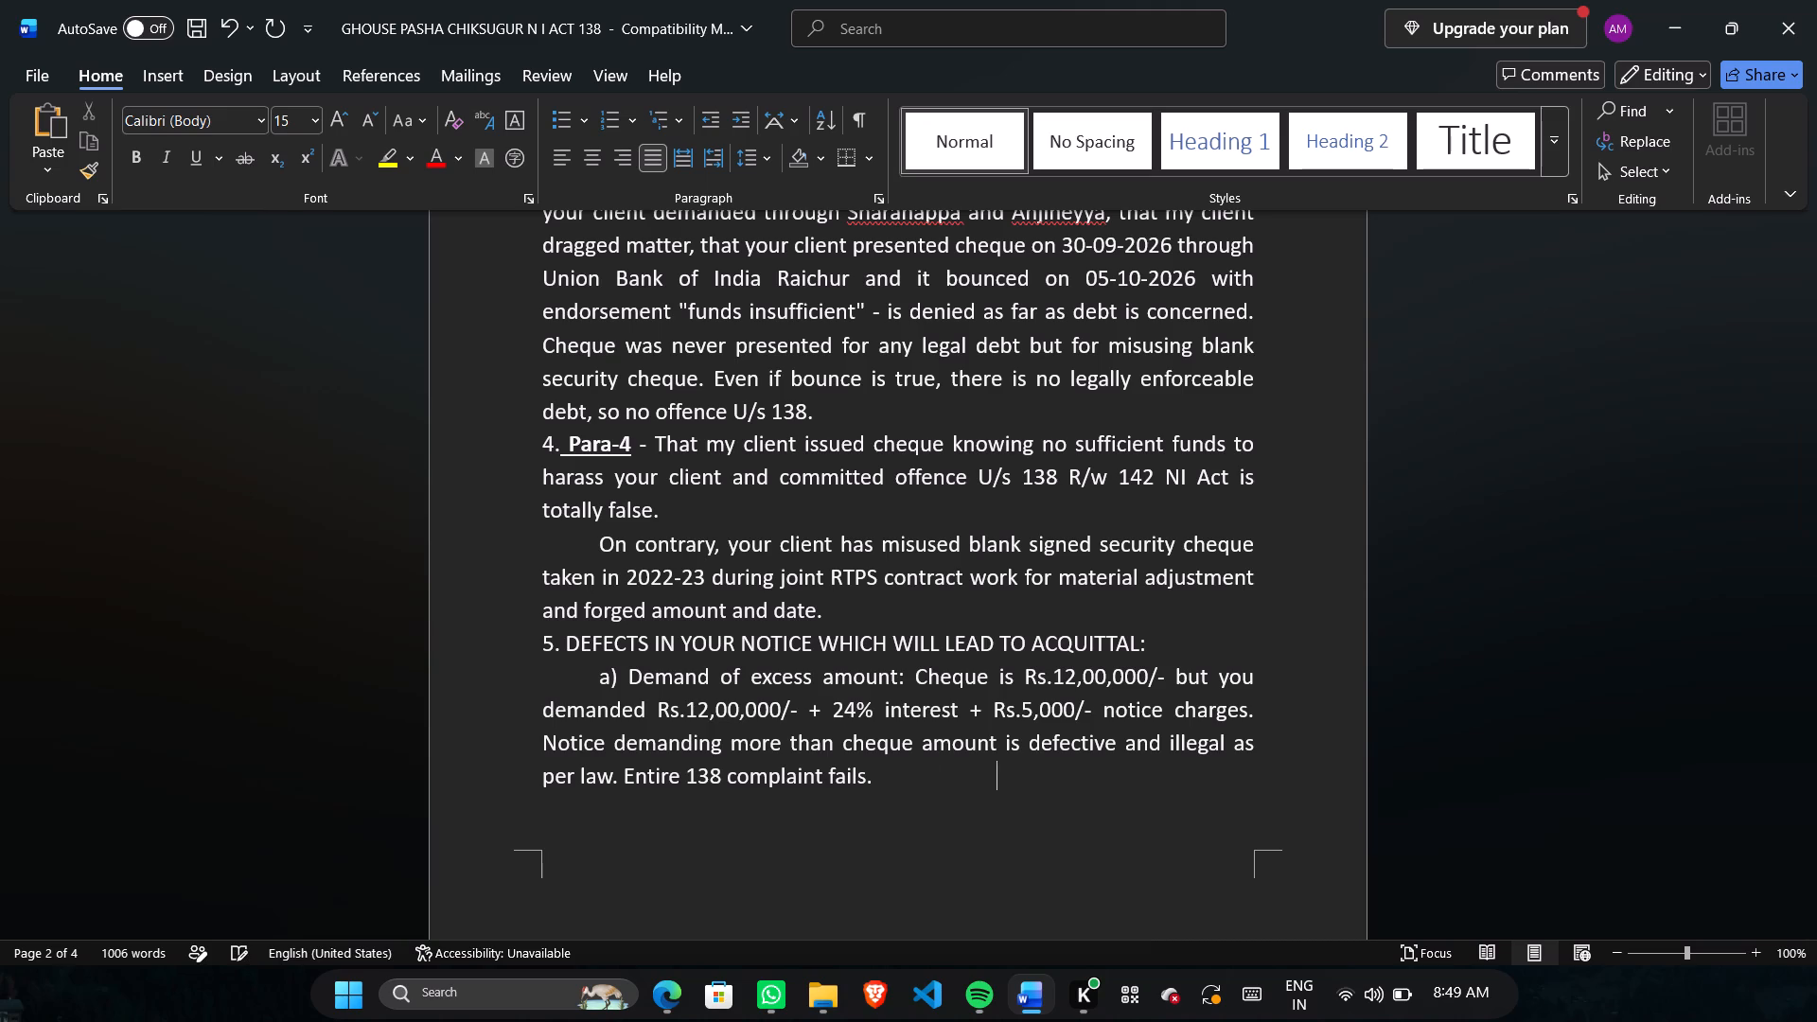
{"action": "key", "text": "Tab"}
{"action": "key", "text": "Tab"}
{"action": "key", "text": "Tab"}
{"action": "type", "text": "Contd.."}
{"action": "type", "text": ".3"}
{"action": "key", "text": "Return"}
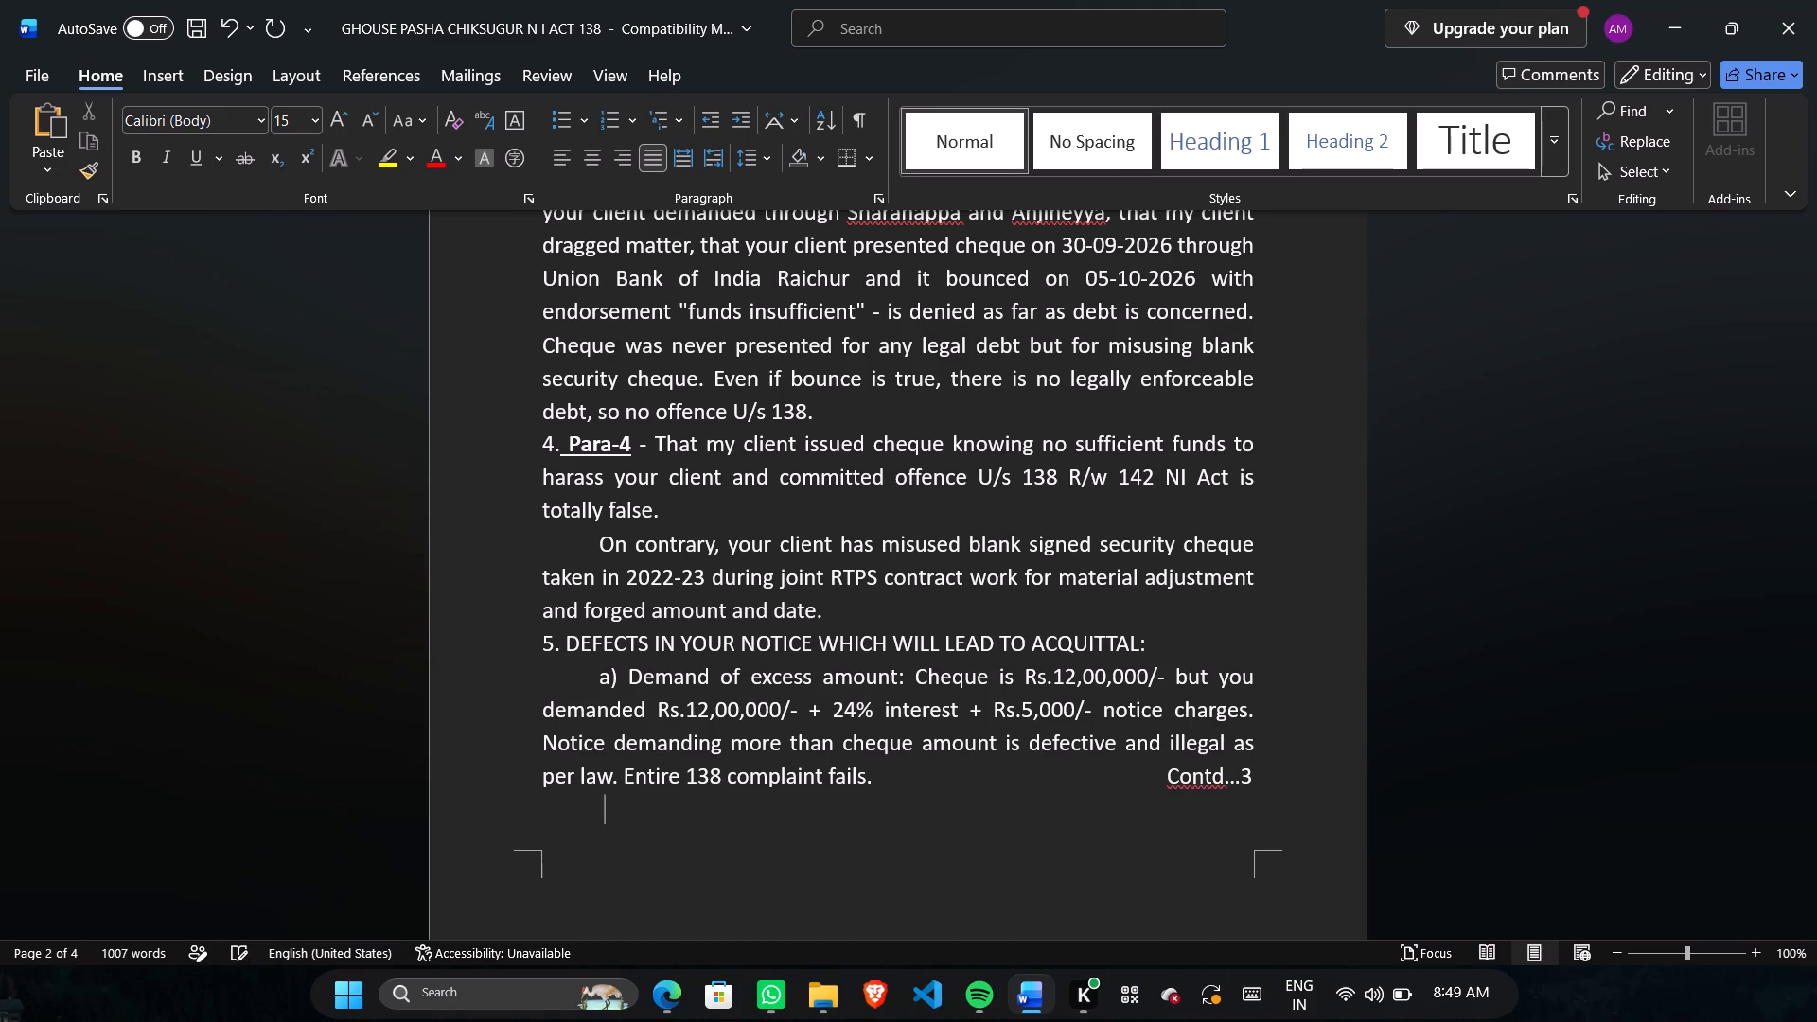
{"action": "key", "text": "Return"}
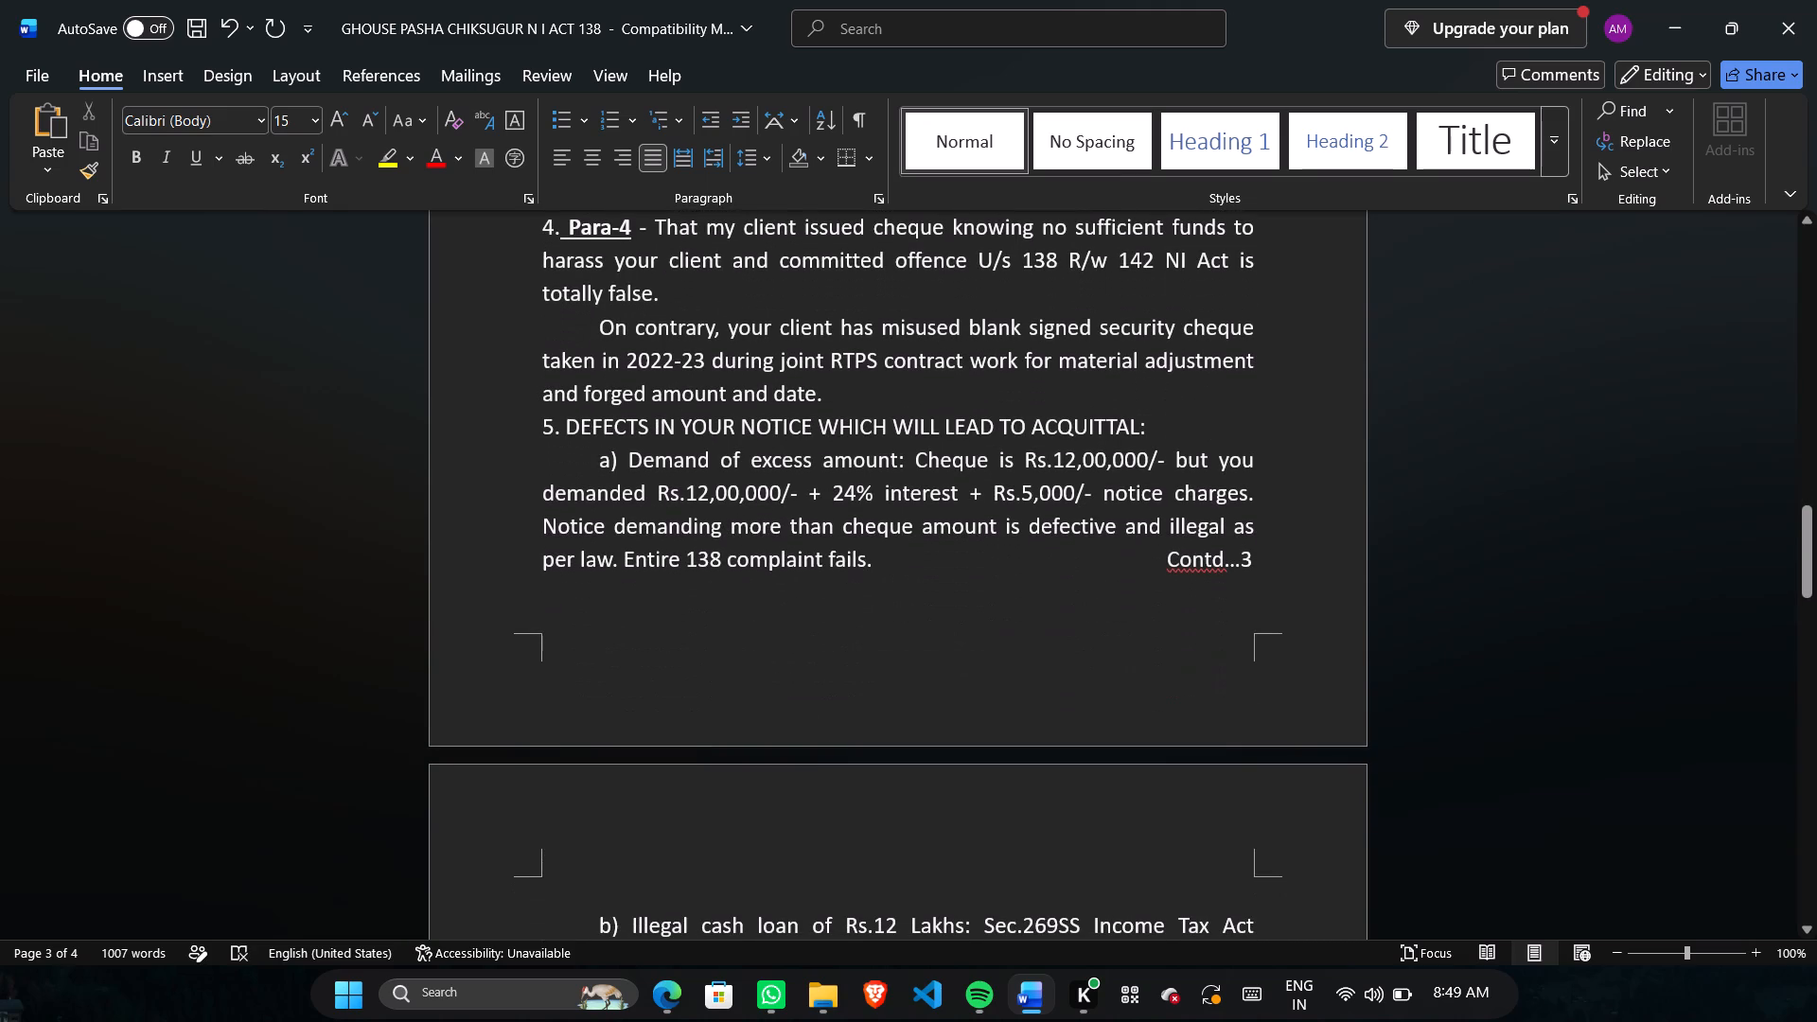
Put "Contd...3" on its own line below item a), spaced across to the page's right margin.
{"action": "left_click", "coordinate": [974, 557]}
{"action": "key", "text": "Return"}
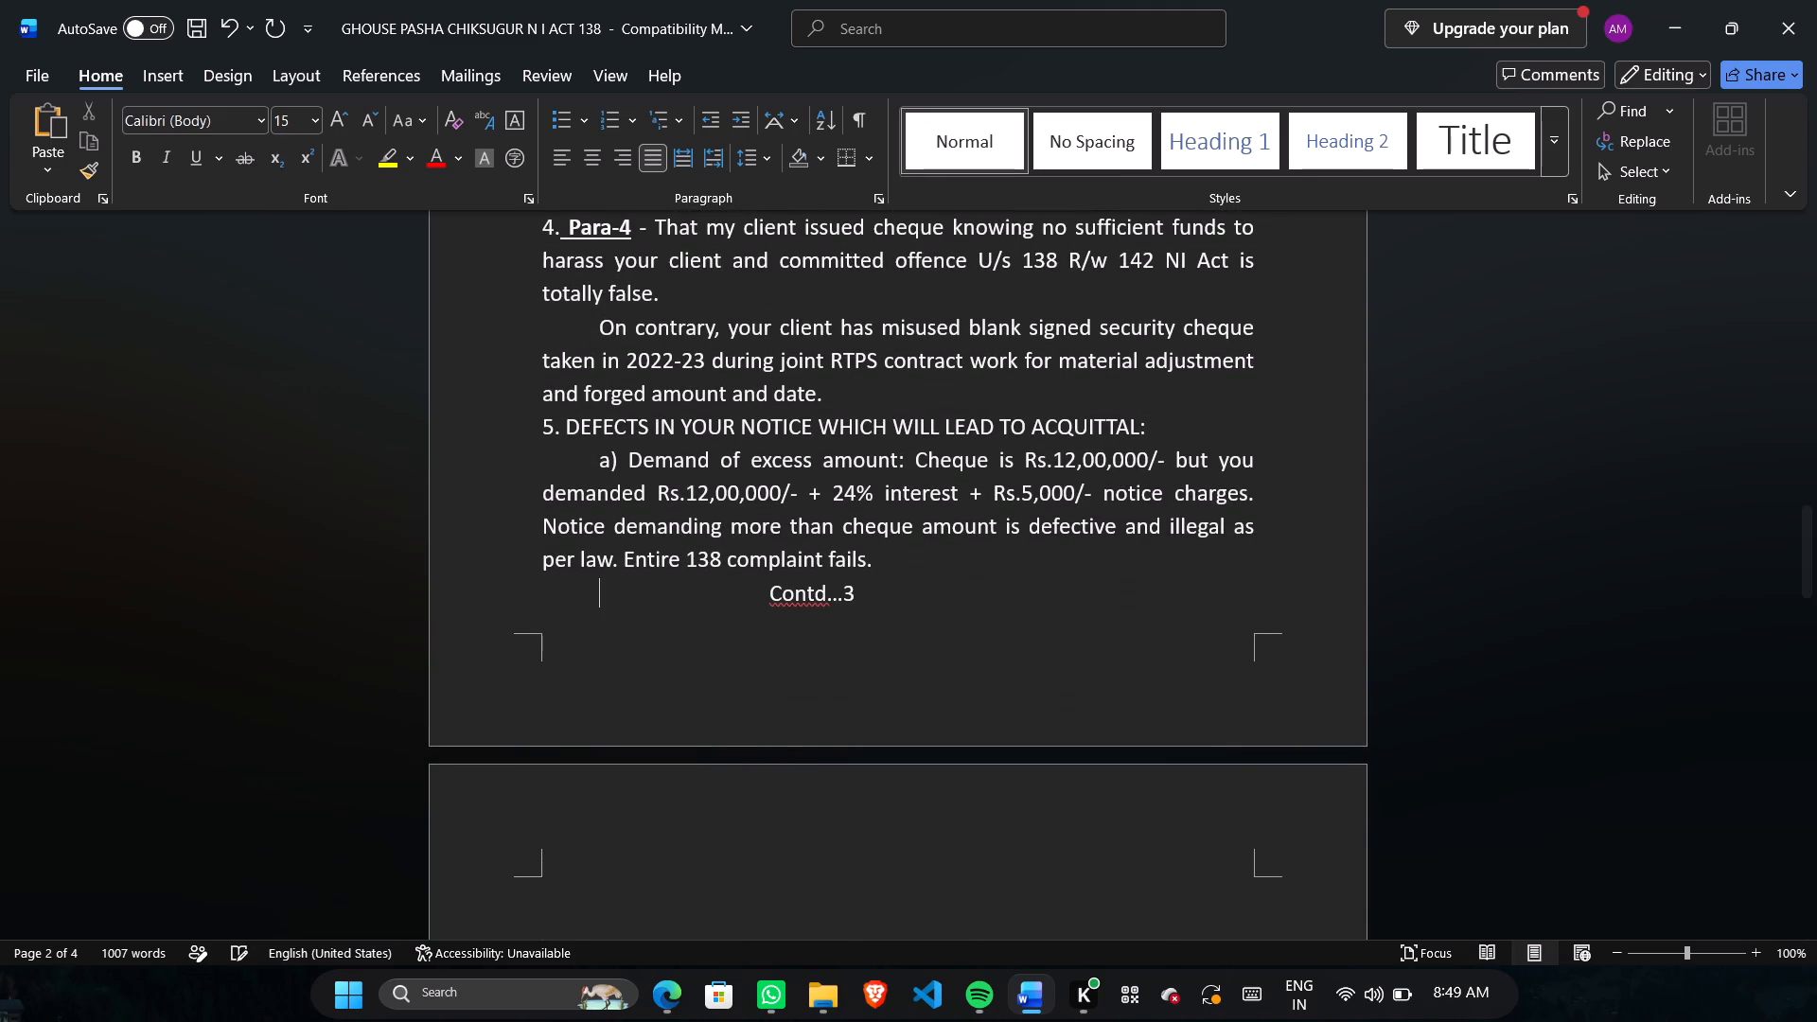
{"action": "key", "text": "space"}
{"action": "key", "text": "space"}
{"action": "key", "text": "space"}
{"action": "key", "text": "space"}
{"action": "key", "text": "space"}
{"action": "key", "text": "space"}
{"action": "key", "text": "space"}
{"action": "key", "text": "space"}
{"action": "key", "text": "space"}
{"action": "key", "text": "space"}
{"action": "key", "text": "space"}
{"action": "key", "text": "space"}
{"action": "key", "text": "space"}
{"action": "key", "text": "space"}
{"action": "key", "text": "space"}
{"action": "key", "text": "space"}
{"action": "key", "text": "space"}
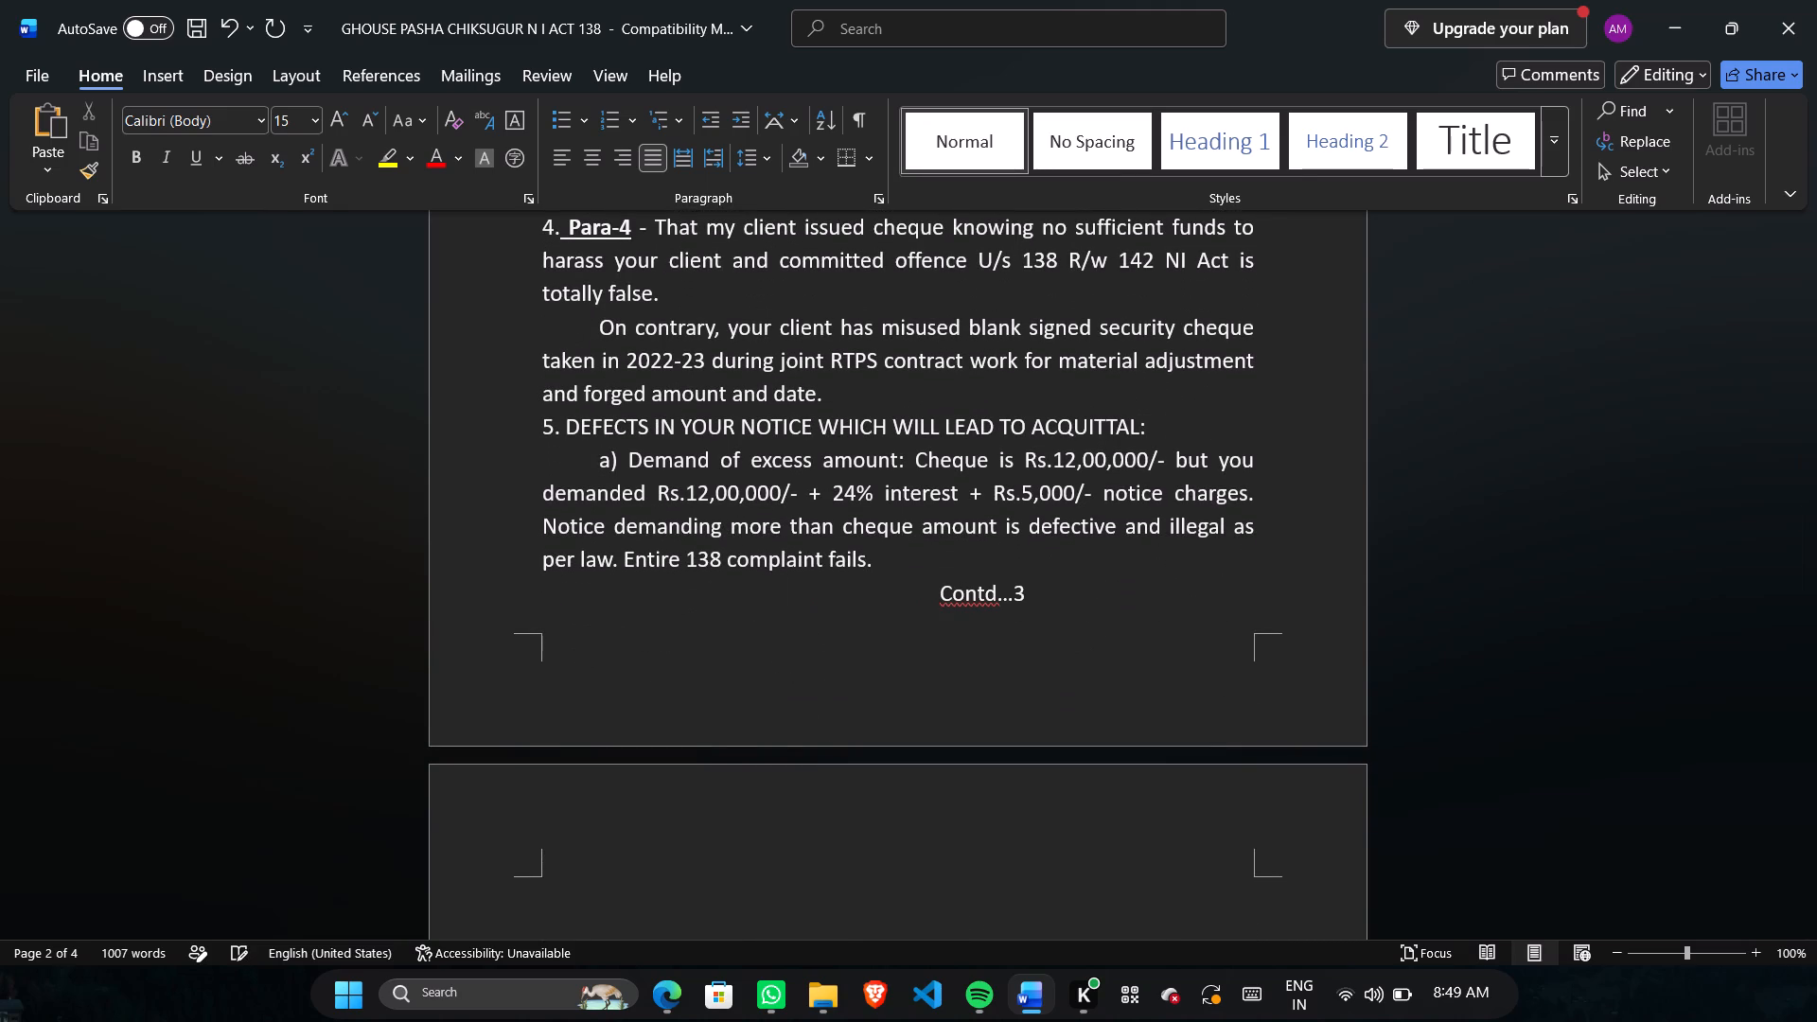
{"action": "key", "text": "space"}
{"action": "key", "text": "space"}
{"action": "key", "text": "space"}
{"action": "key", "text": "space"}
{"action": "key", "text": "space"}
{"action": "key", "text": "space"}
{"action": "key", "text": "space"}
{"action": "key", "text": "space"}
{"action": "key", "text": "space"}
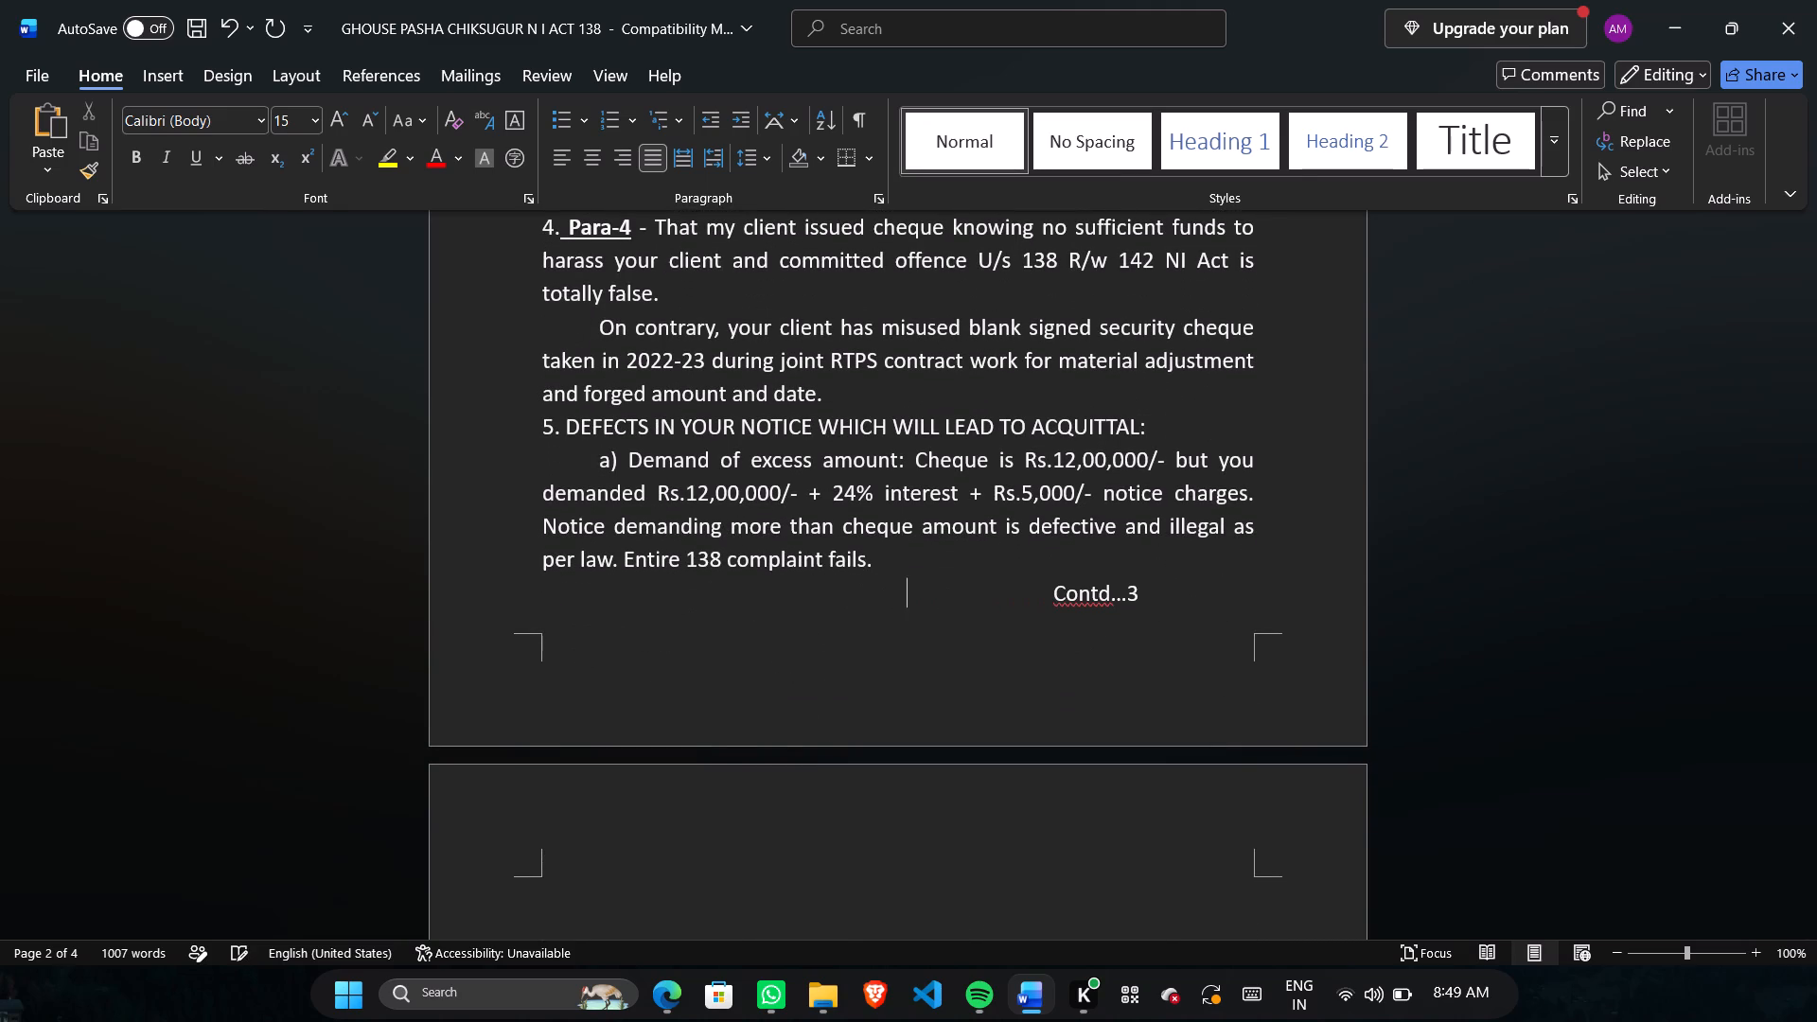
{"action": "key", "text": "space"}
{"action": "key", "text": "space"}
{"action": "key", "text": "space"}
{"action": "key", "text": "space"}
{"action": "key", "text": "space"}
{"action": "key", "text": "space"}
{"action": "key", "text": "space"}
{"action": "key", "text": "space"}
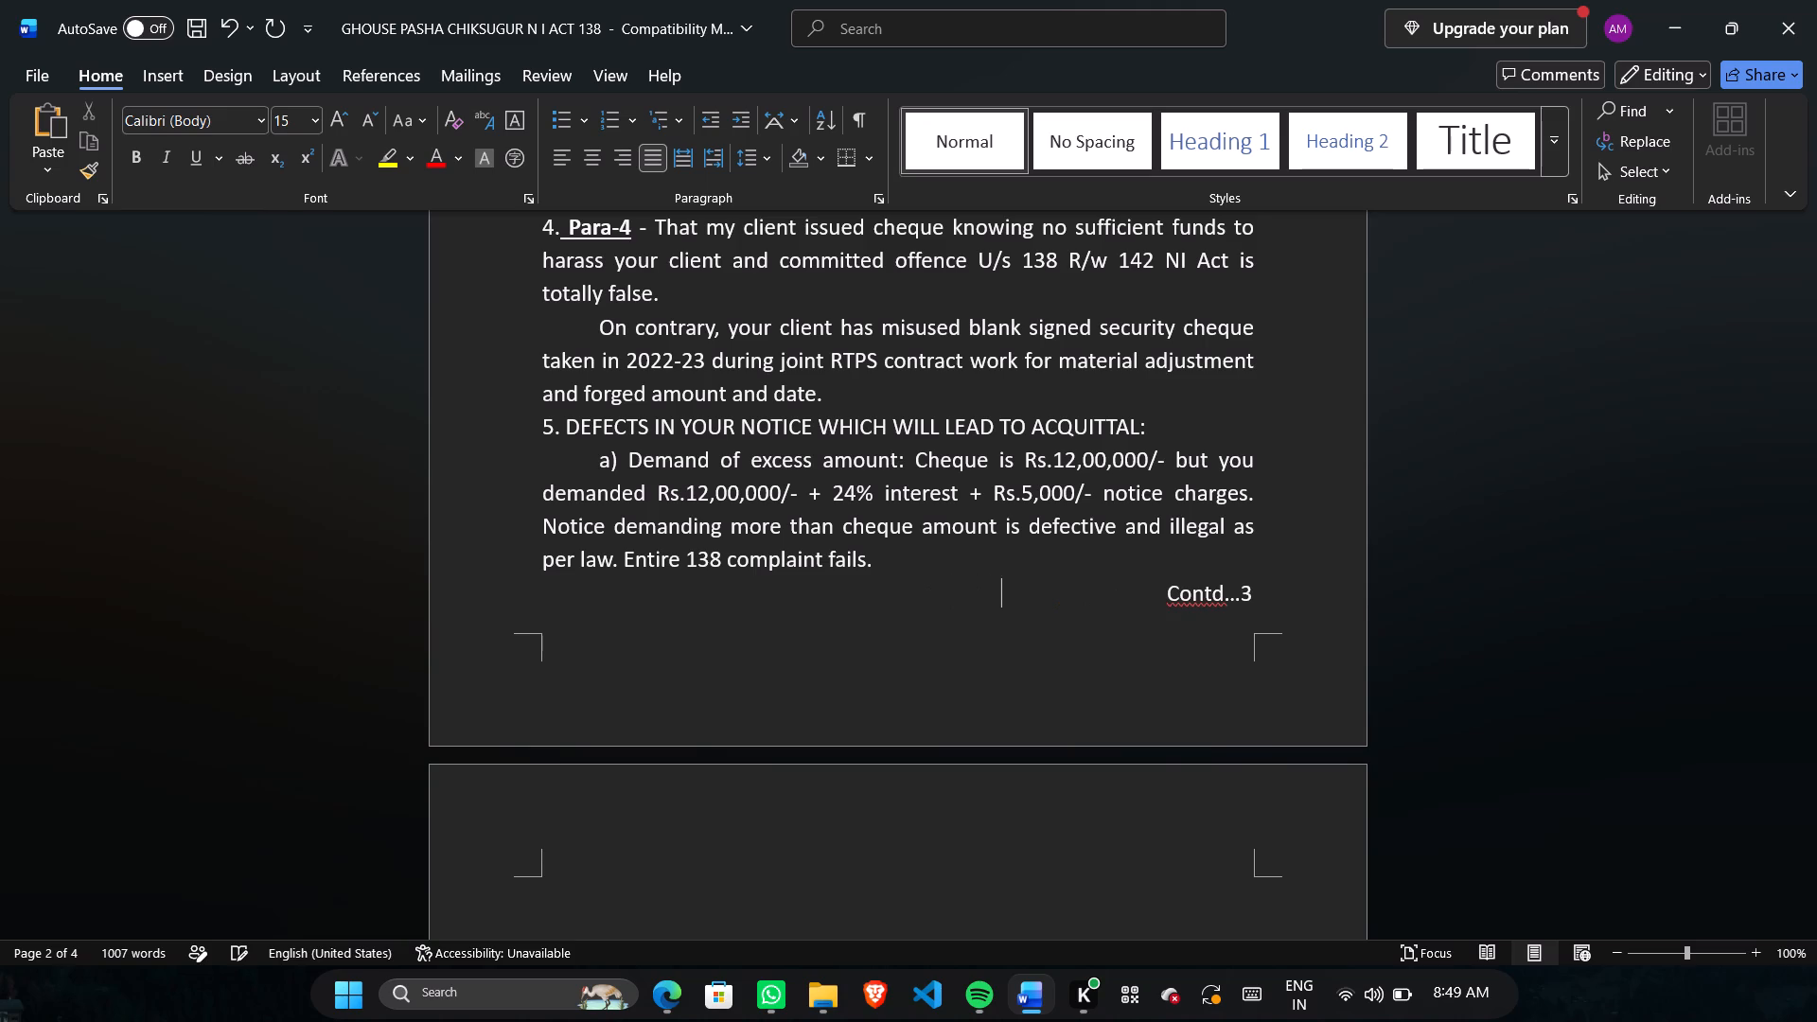
{"action": "left_click", "coordinate": [1303, 599]}
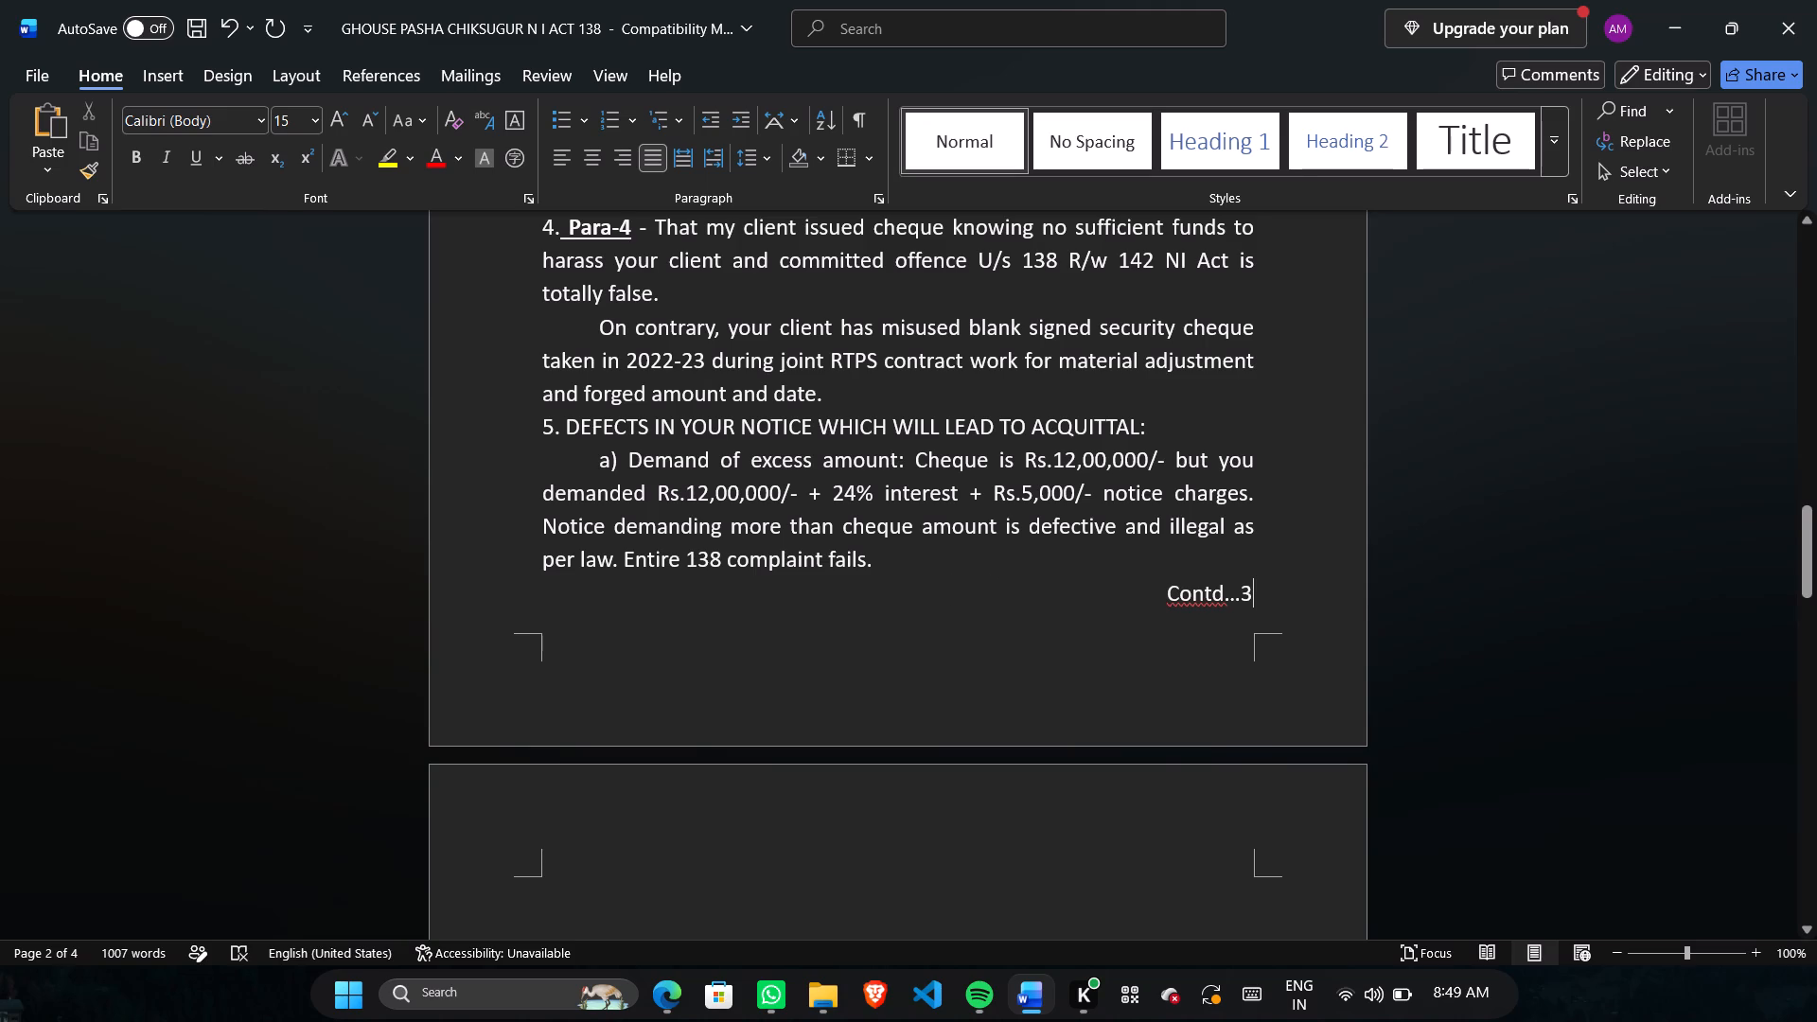
Add a centred page mark "-3-" at the top of page 3 and remove the blank line above item b).
{"action": "key", "text": "Return"}
{"action": "left_click", "coordinate": [590, 151]}
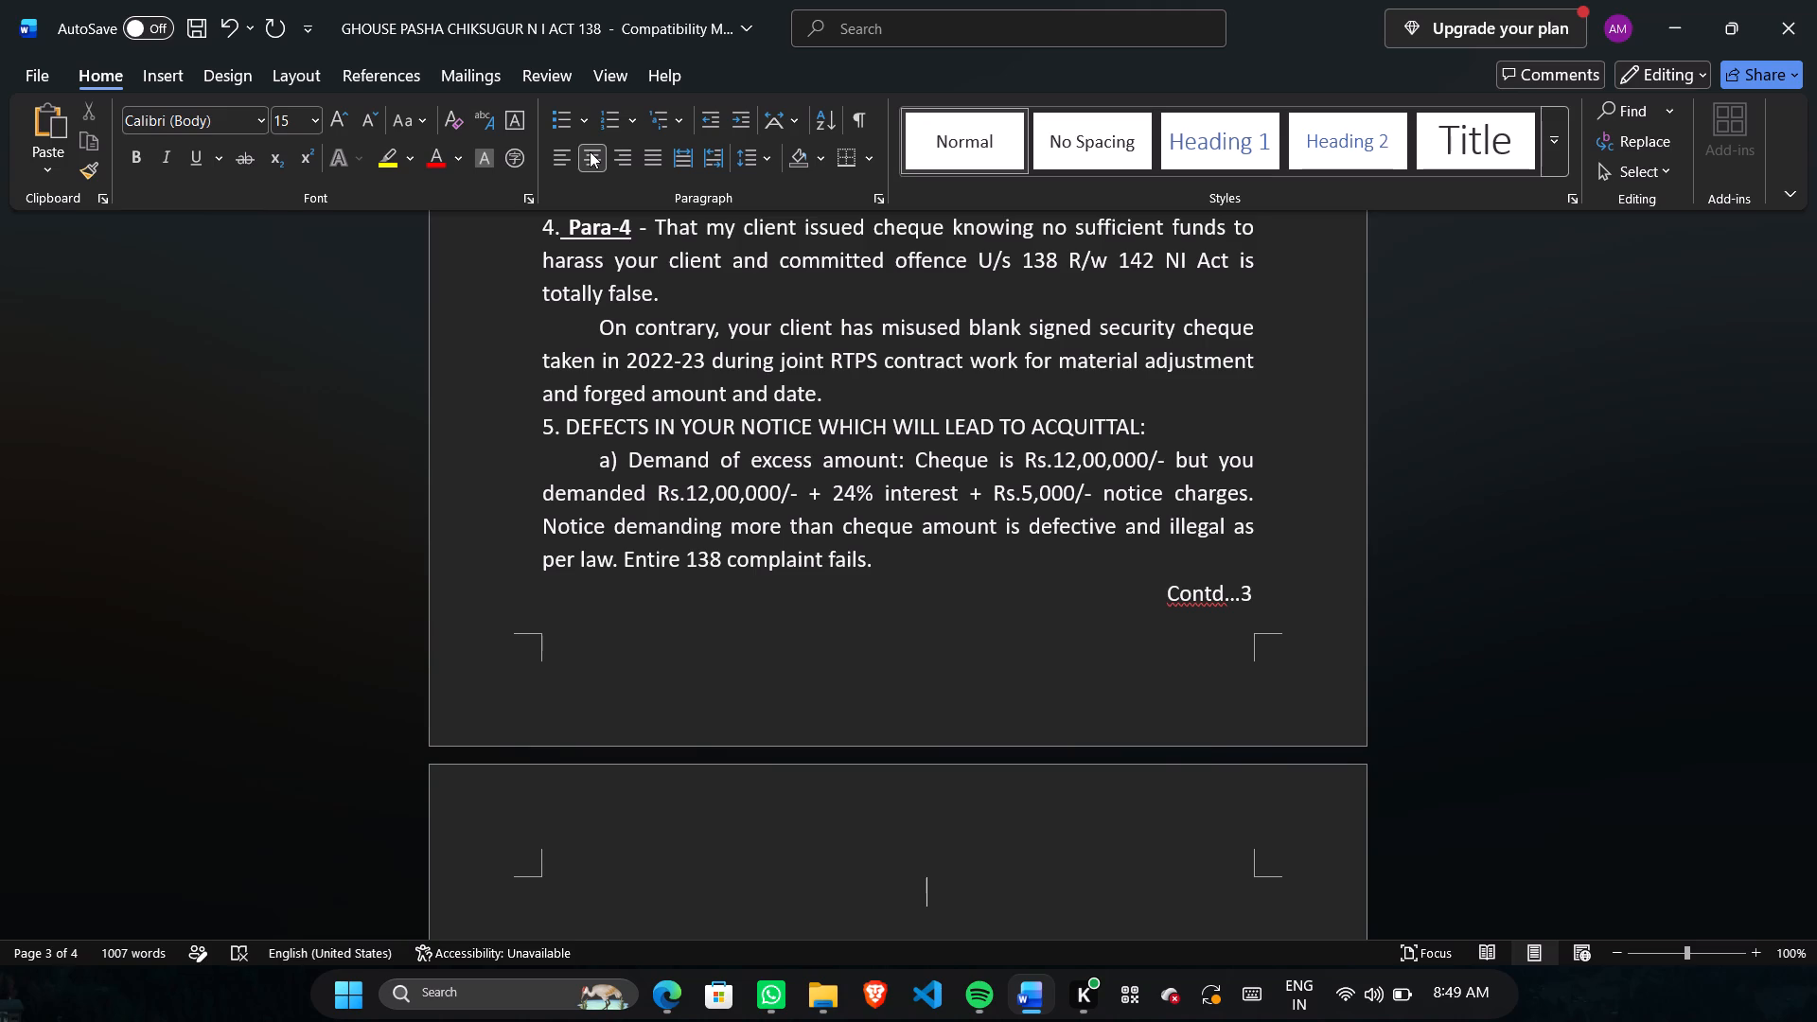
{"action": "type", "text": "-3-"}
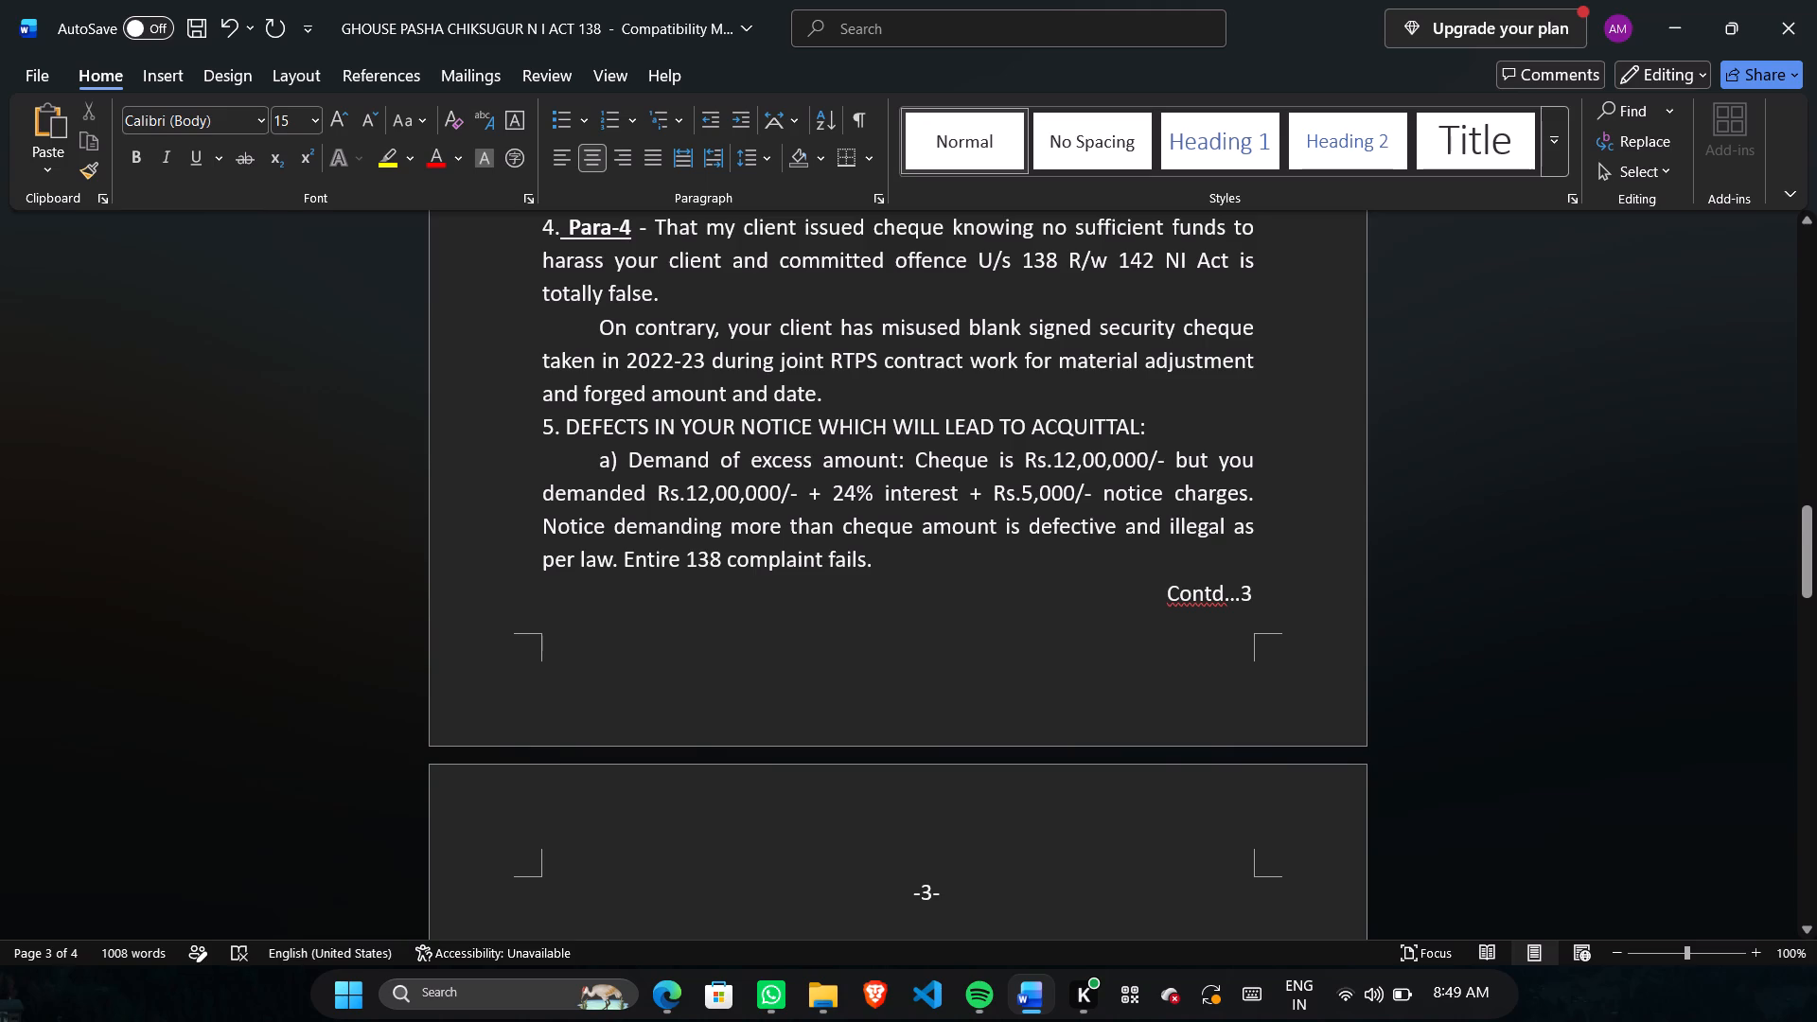
{"action": "scroll", "coordinate": [938, 622], "scroll_direction": "down", "scroll_amount": 3}
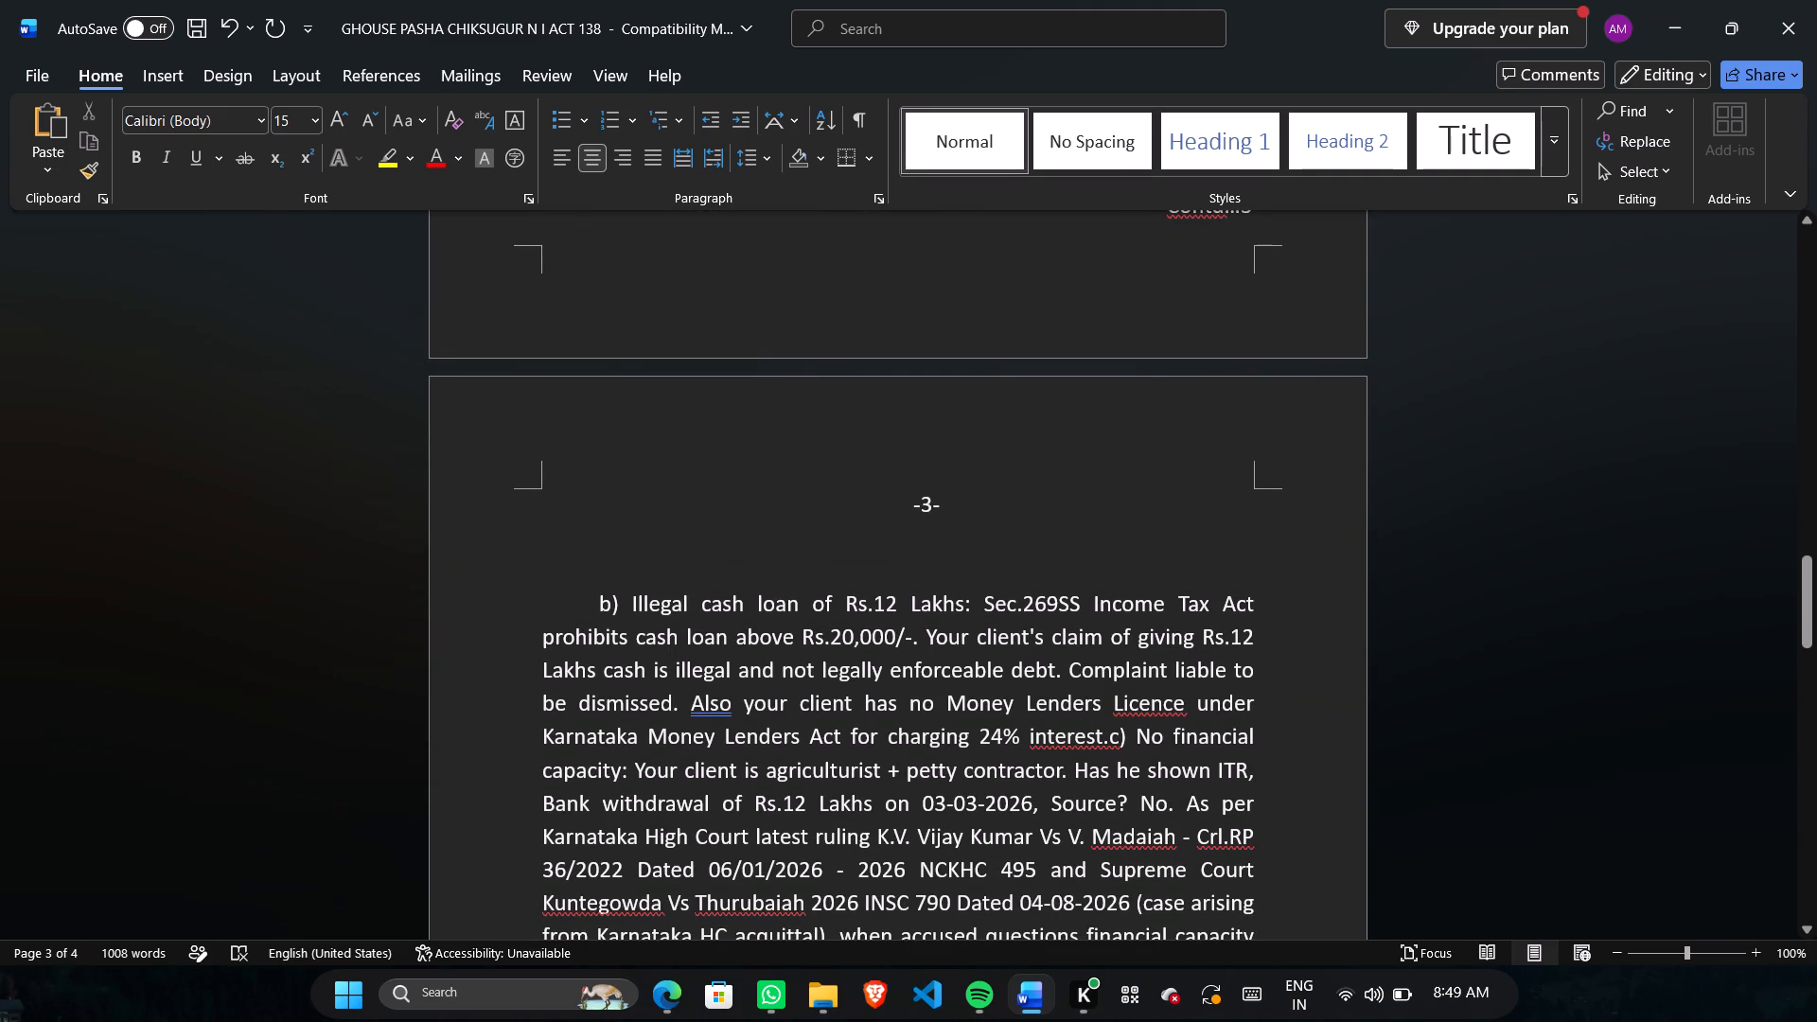
{"action": "left_click", "coordinate": [929, 561]}
{"action": "key", "text": "Delete"}
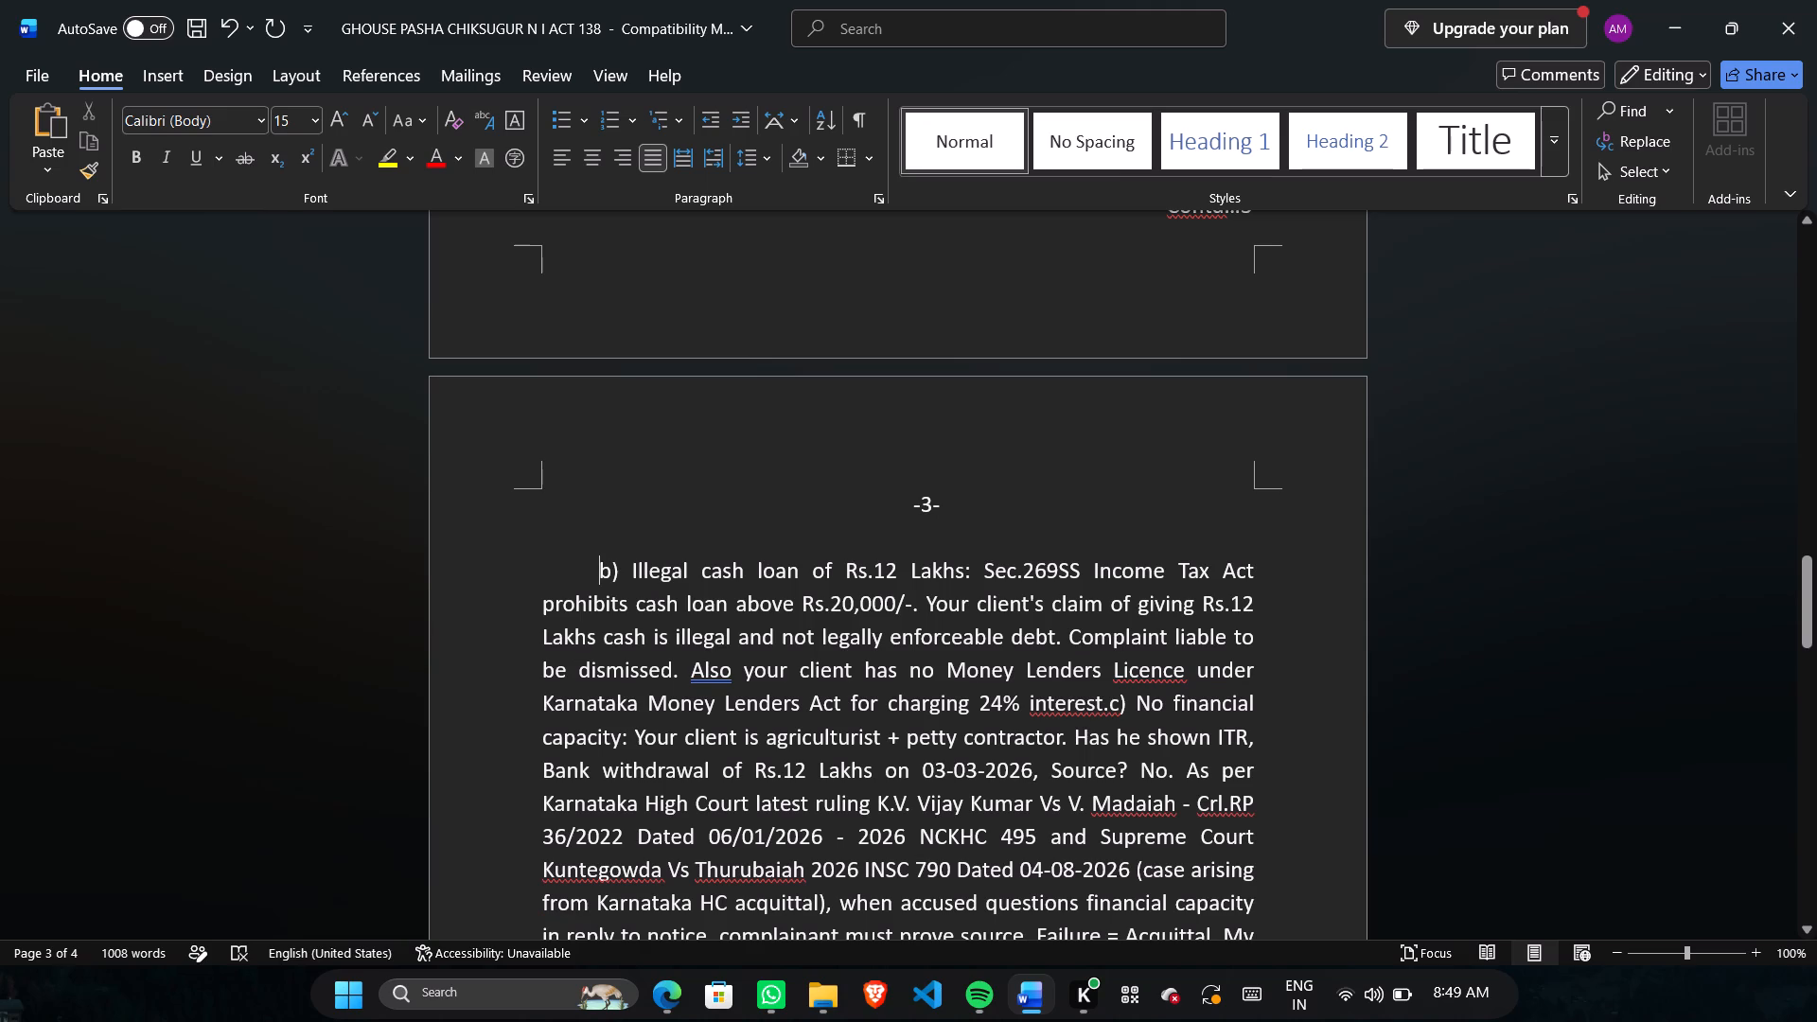
In item b), shorten the section reference to "Sec.269" and respell the word after "Money Lenders" as "License".
{"action": "left_click", "coordinate": [1082, 575]}
{"action": "key", "text": "BackSpace"}
{"action": "key", "text": "BackSpace"}
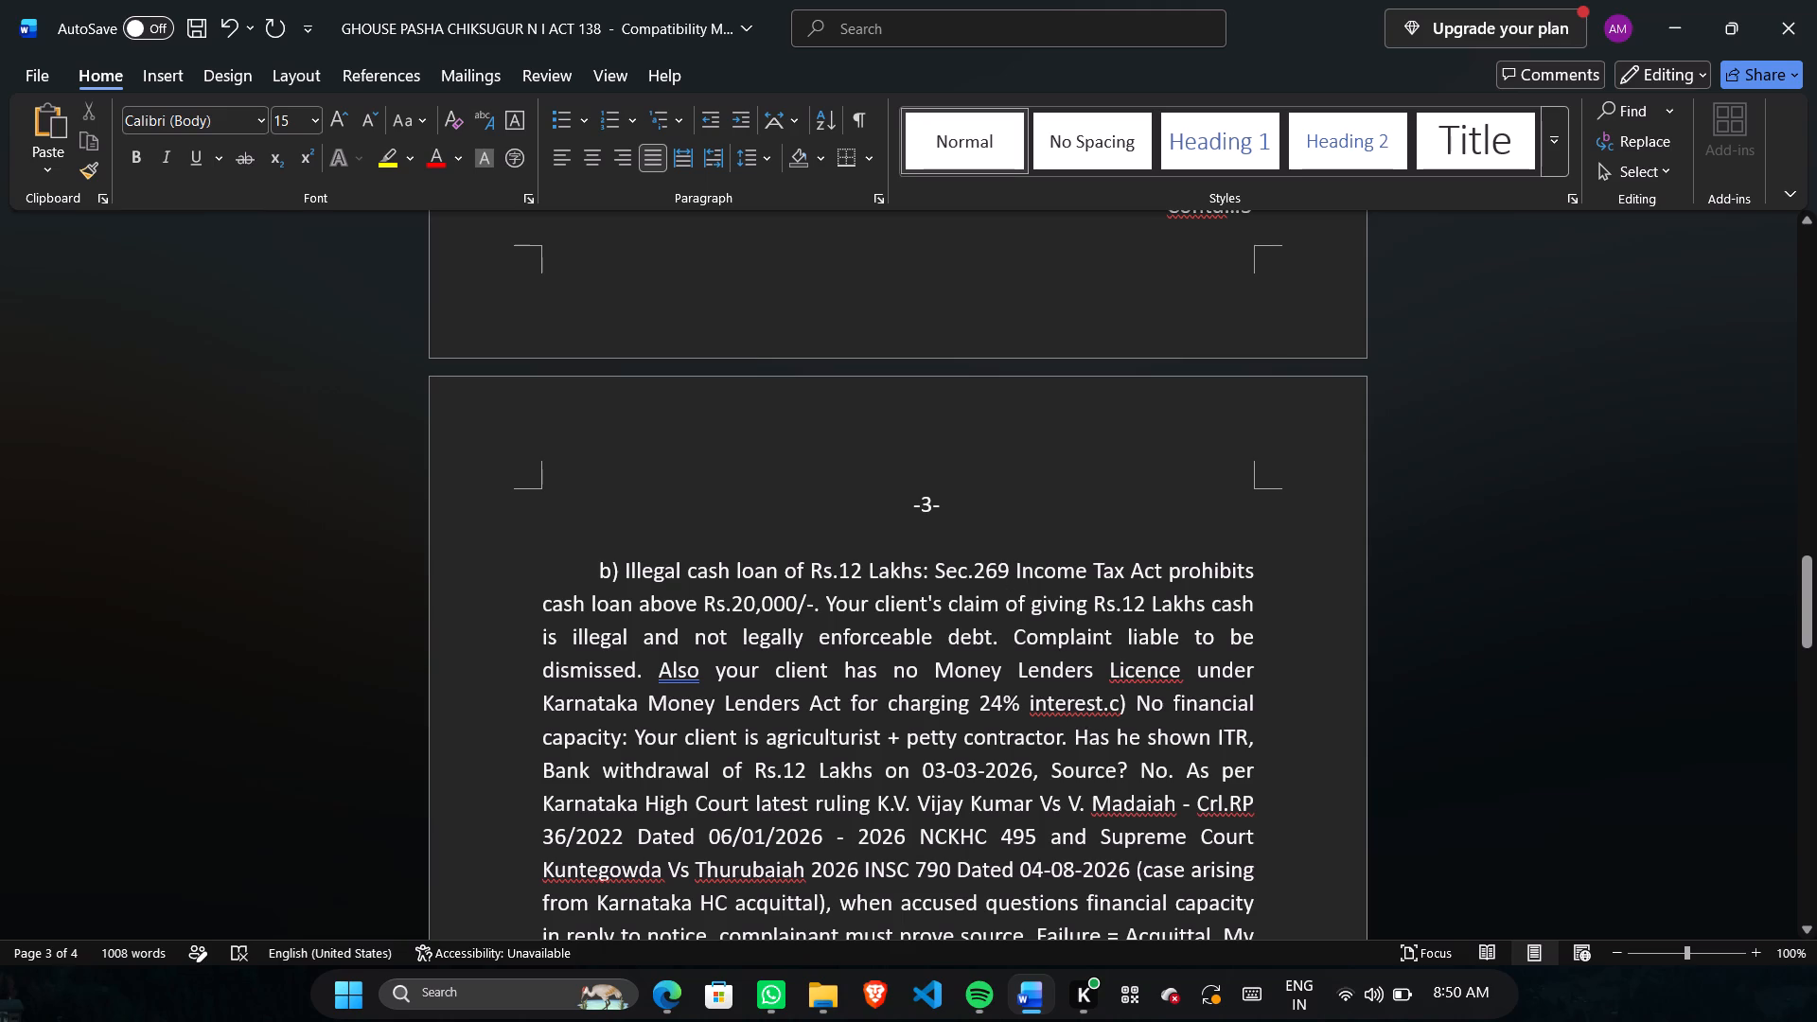
{"action": "left_click", "coordinate": [1169, 669]}
{"action": "key", "text": "BackSpace"}
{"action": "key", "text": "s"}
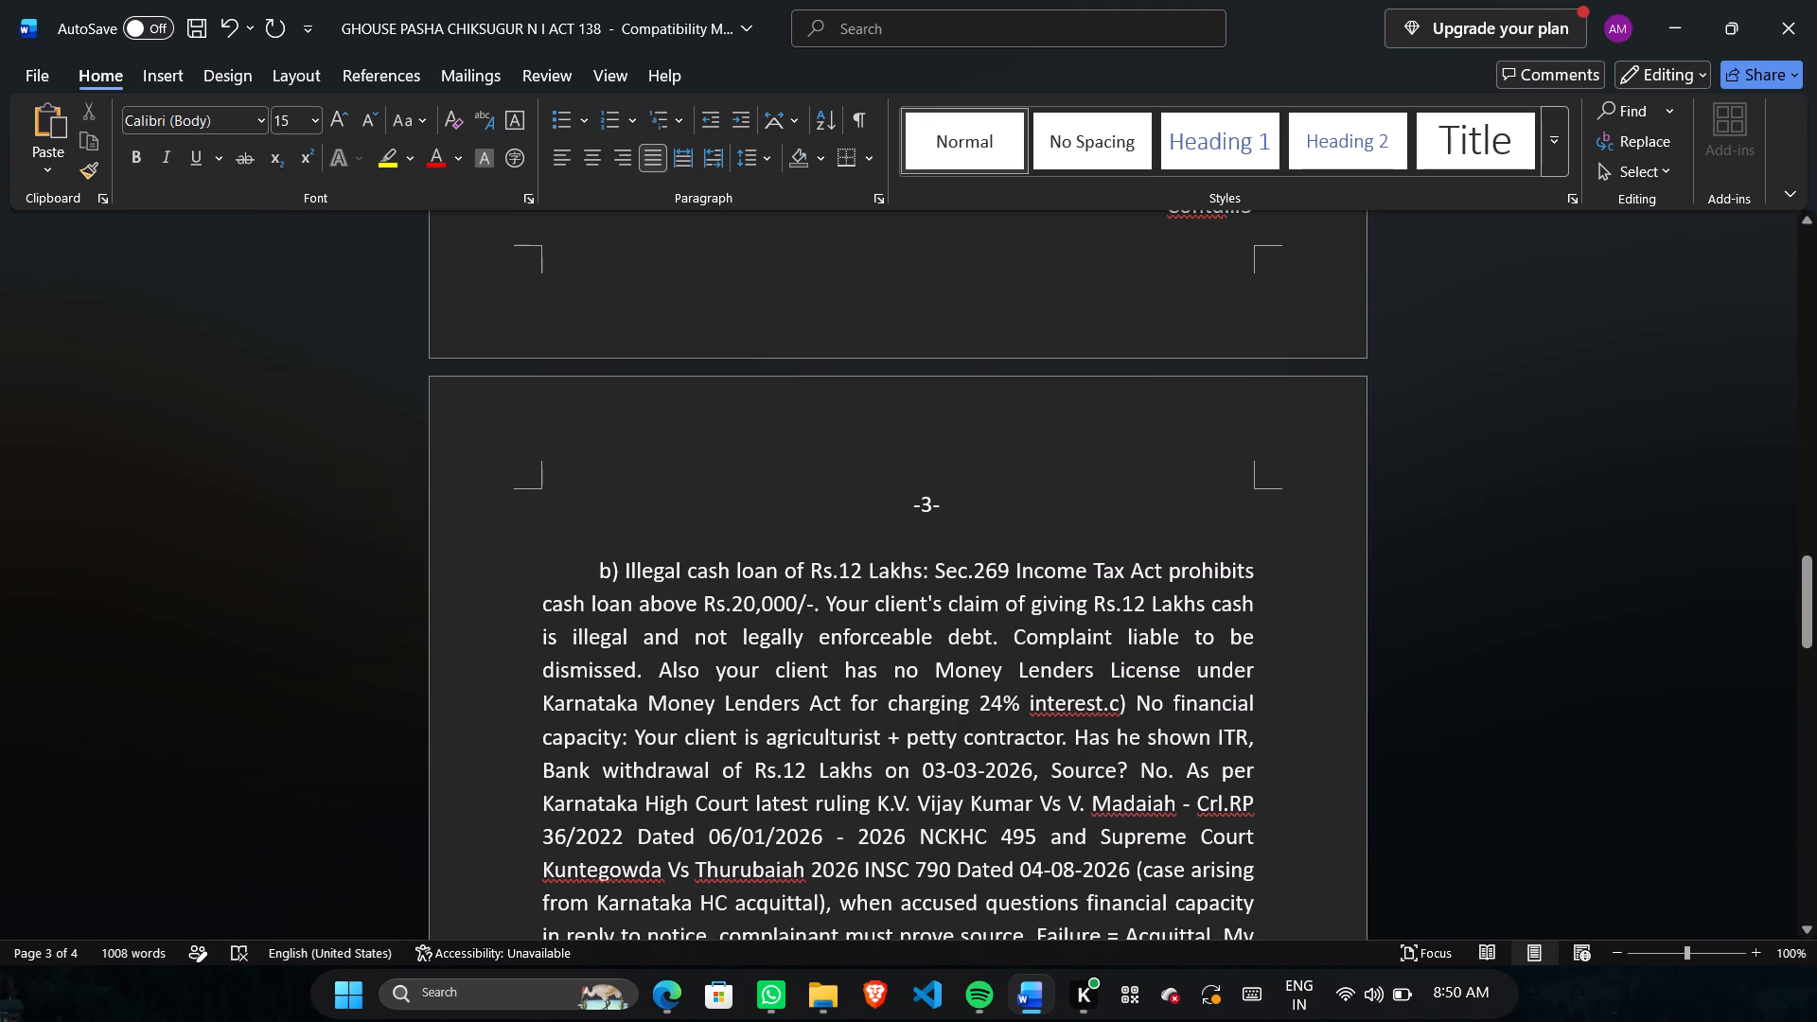
Start item c) "No financial capacity" in its own paragraph.
{"action": "left_click", "coordinate": [1107, 716]}
{"action": "key", "text": "Return"}
Delete the case citations in item c), from "As per Karnataka High Court latest ruling" through "(case arising from Karnataka HC acquittal),".
{"action": "scroll", "coordinate": [908, 843], "scroll_direction": "down", "scroll_amount": 1}
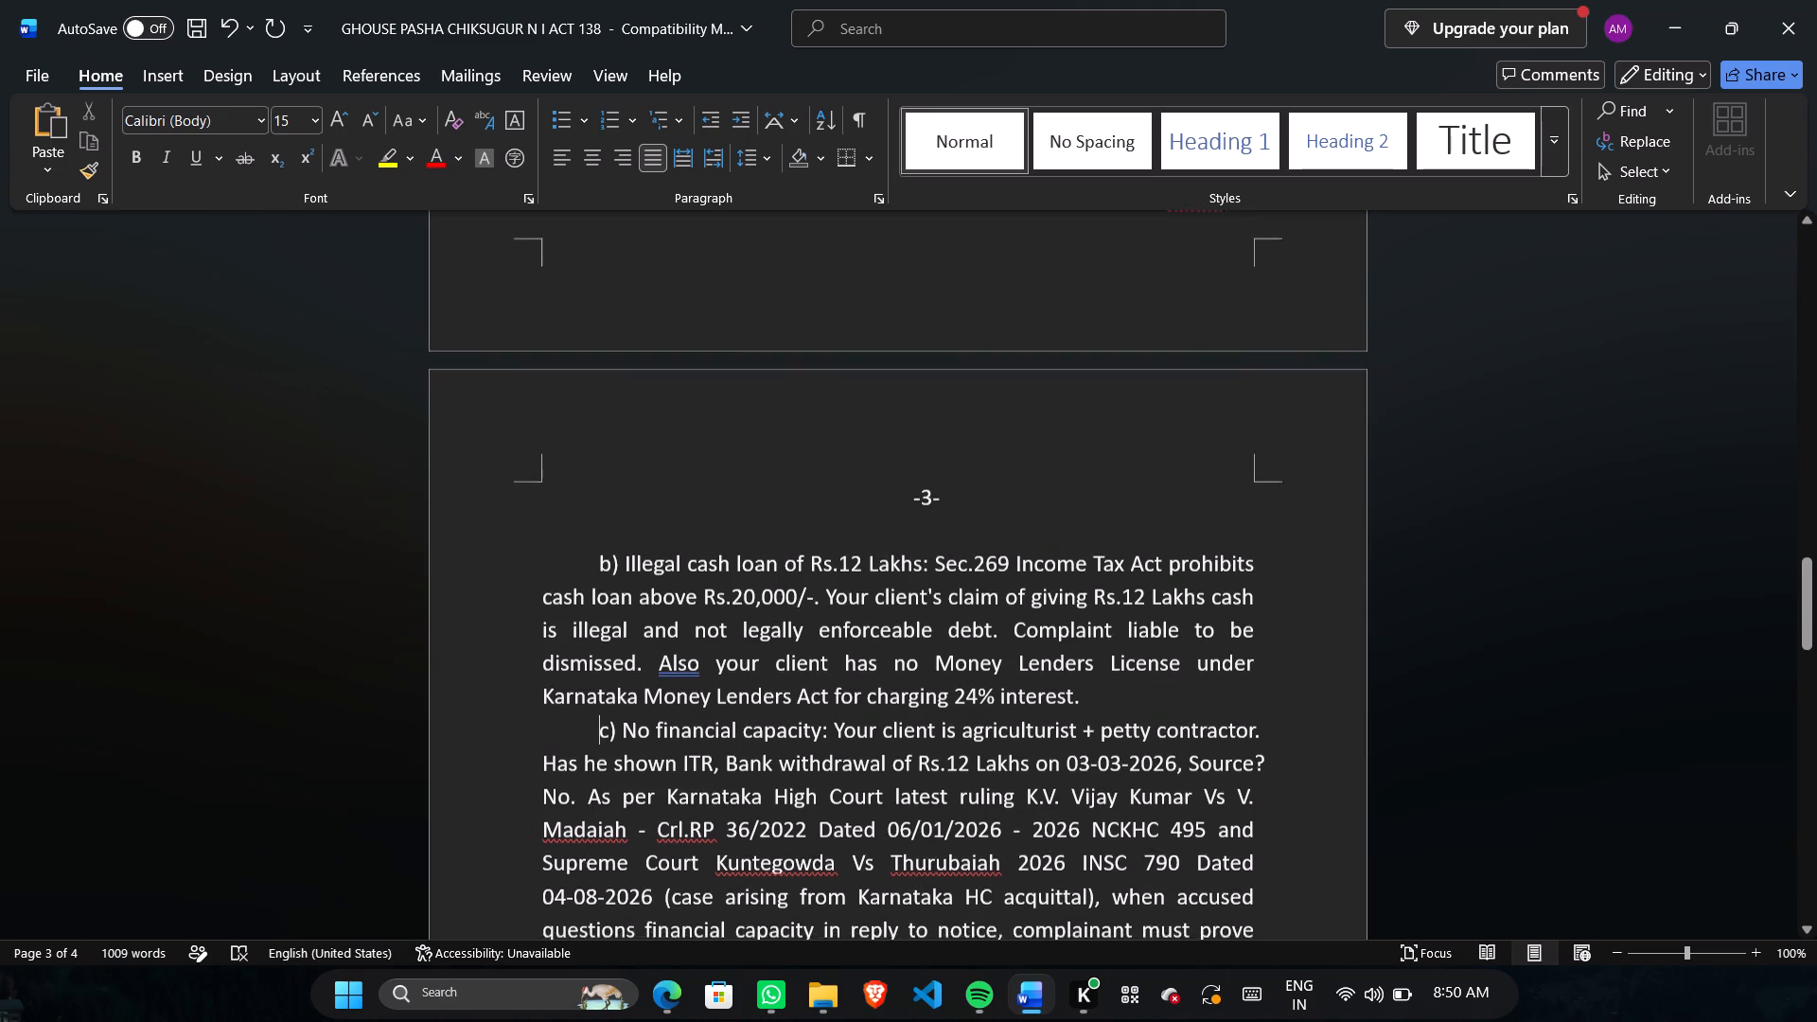
{"action": "scroll", "coordinate": [908, 843], "scroll_direction": "down", "scroll_amount": 1}
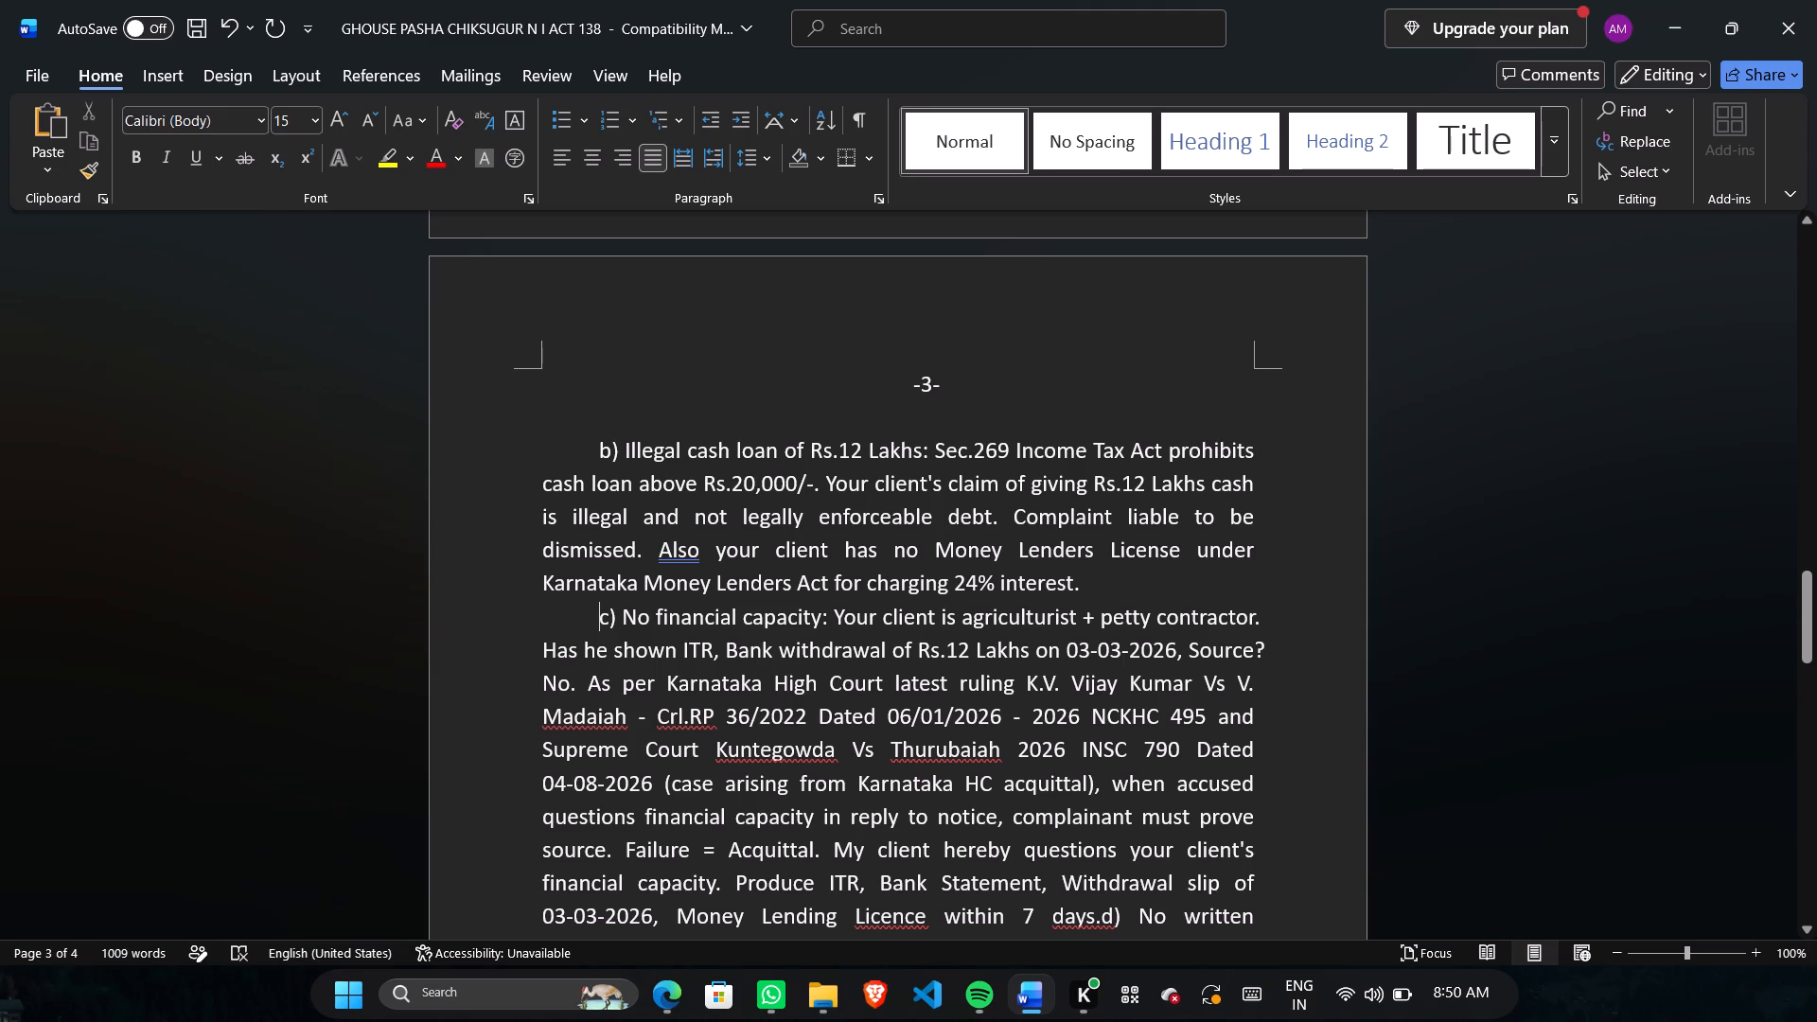
{"action": "left_click", "coordinate": [588, 684]}
{"action": "key", "text": "shift+Down"}
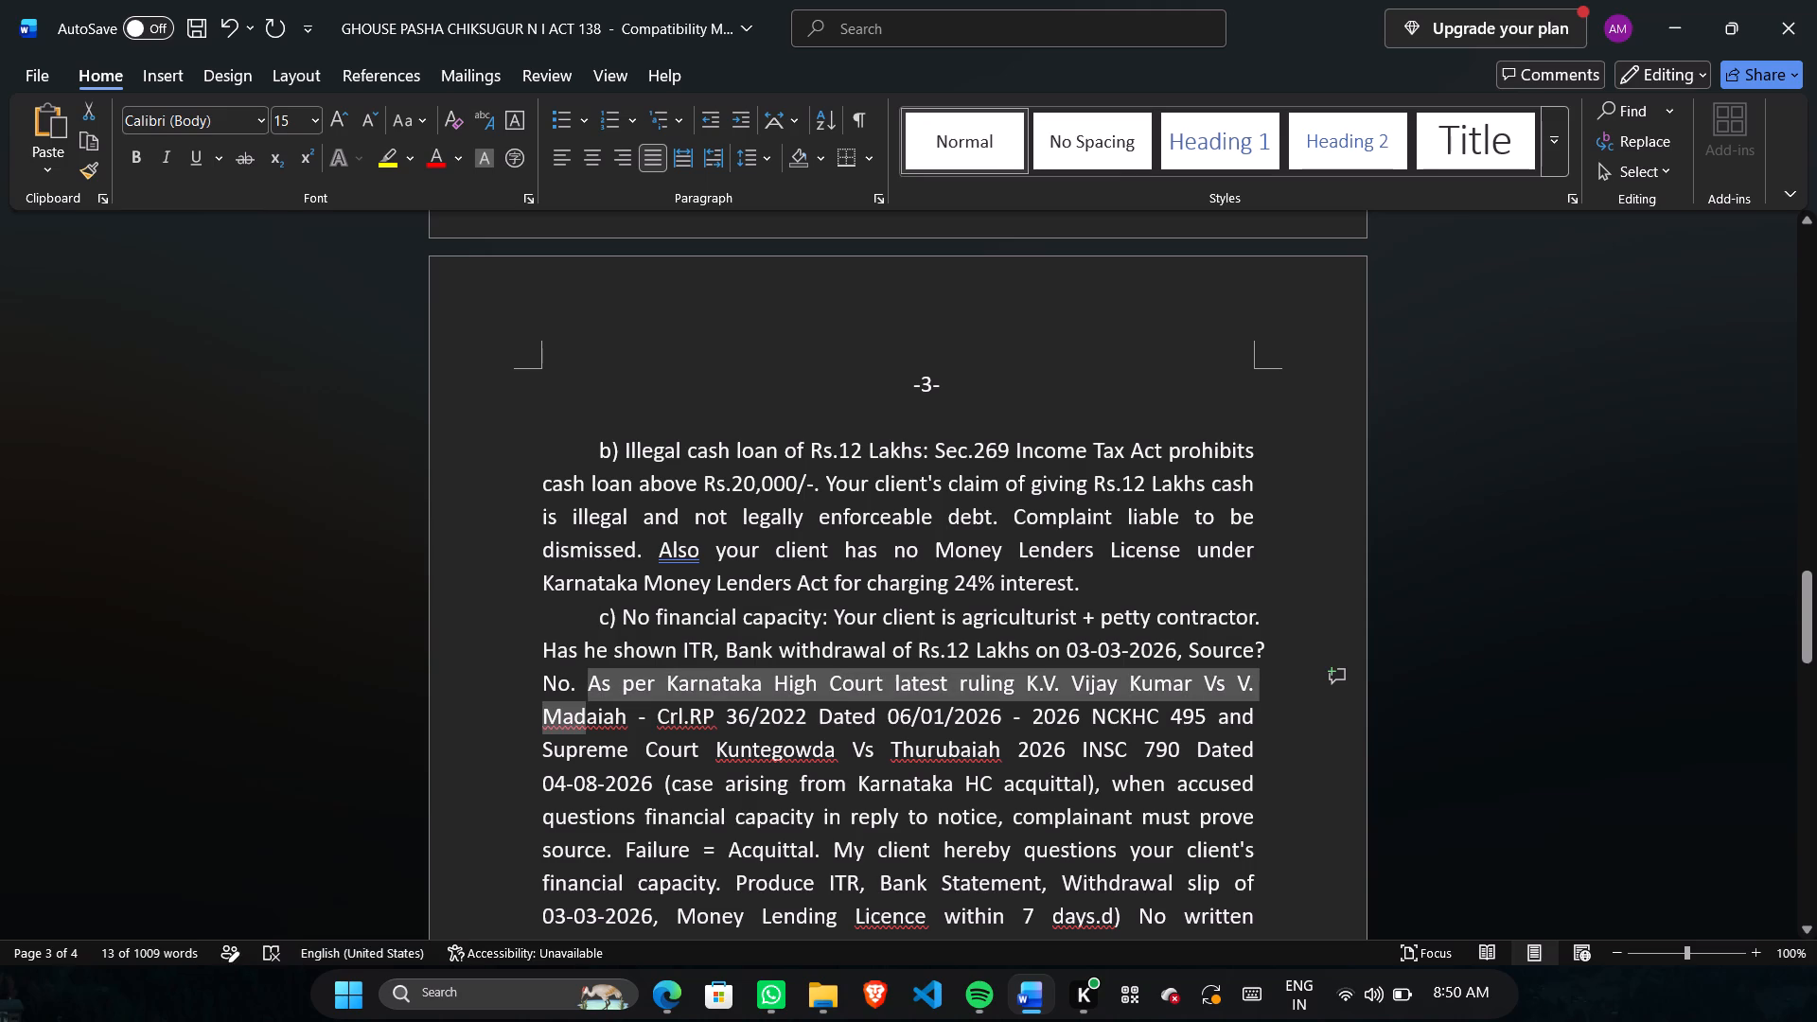
{"action": "key", "text": "shift+Down"}
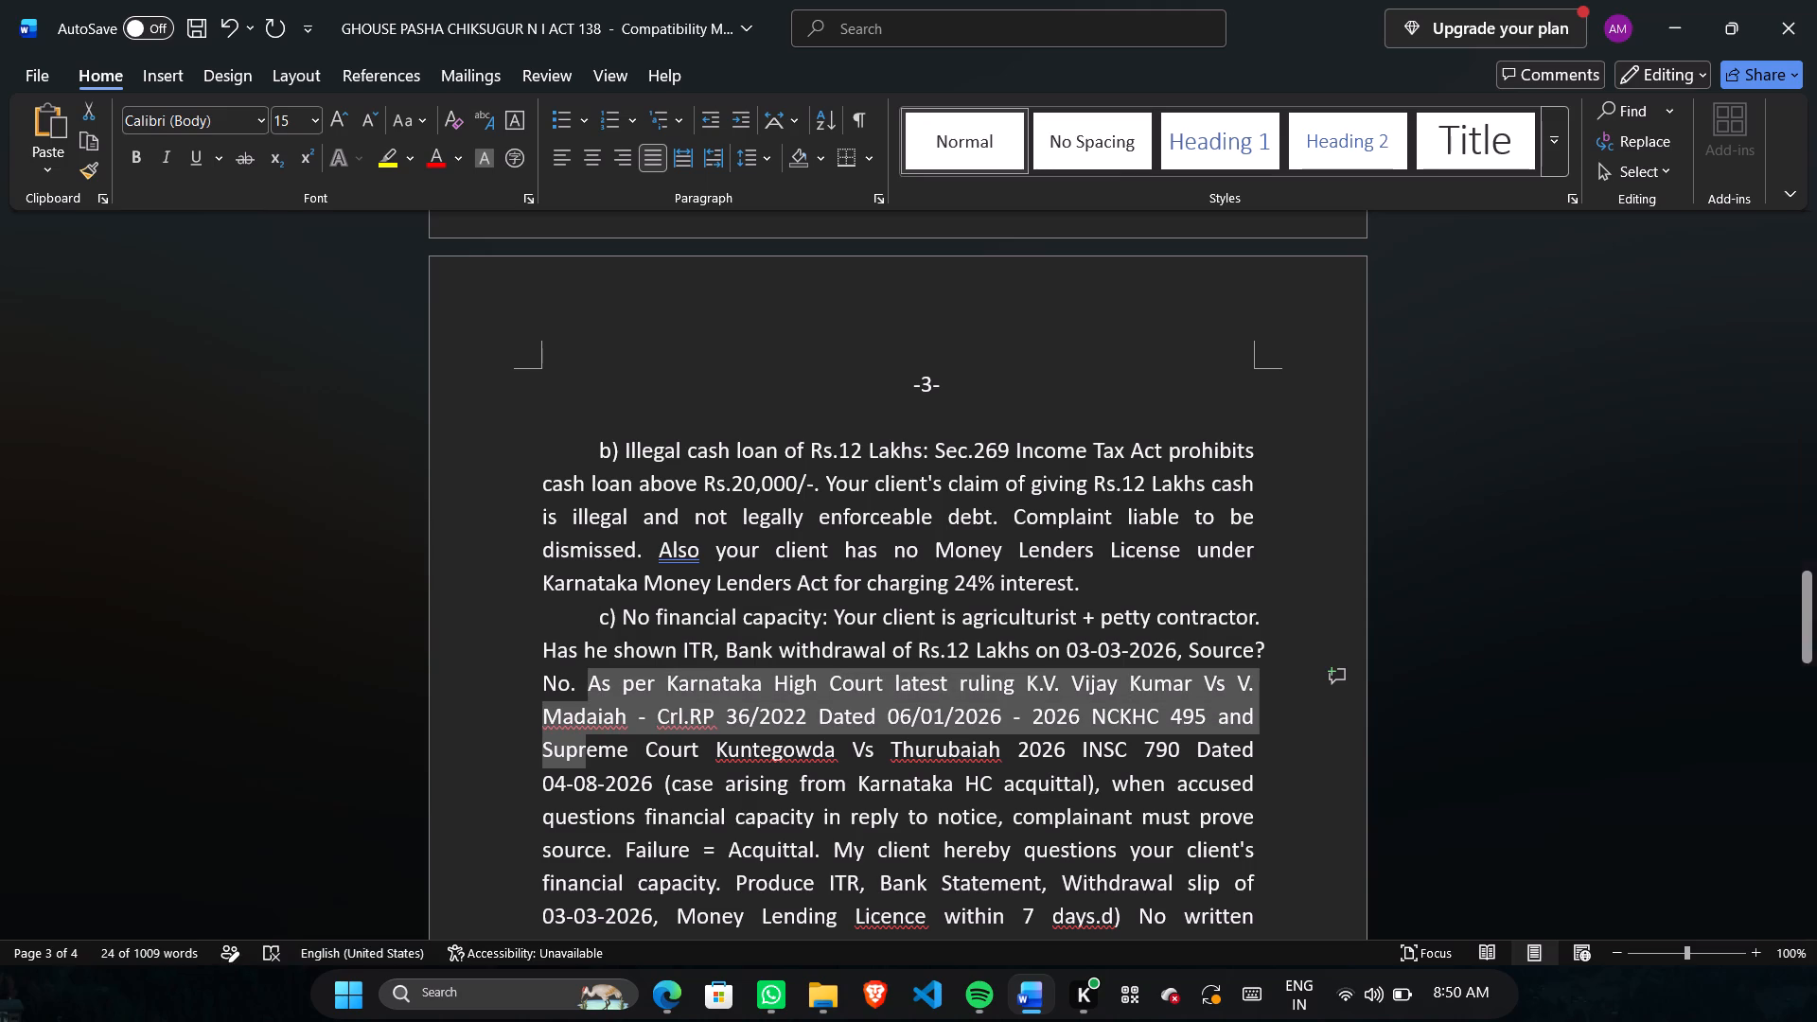
{"action": "key", "text": "shift+Down"}
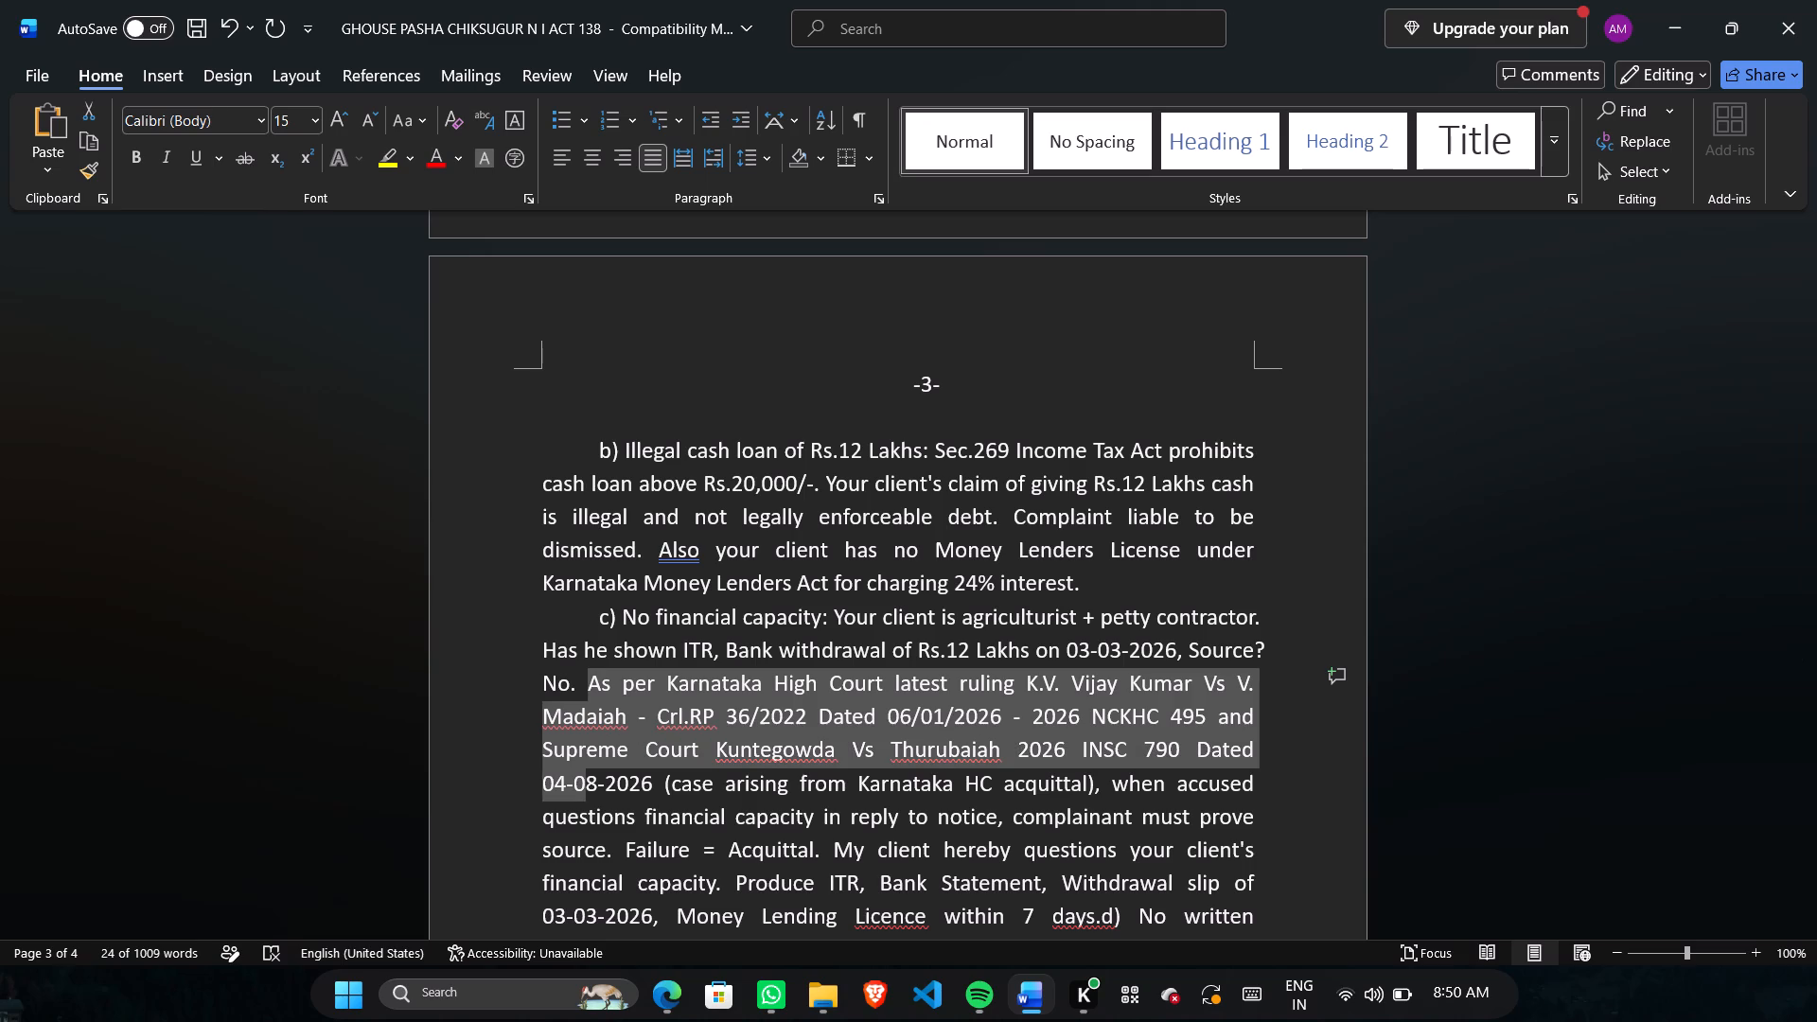
{"action": "key", "text": "shift+Left"}
{"action": "key", "text": "shift+Left"}
{"action": "key", "text": "shift+Left"}
{"action": "key", "text": "shift+Left"}
{"action": "key", "text": "shift+Left"}
{"action": "key", "text": "shift+Left"}
{"action": "key", "text": "shift+Left"}
{"action": "key", "text": "shift+Left"}
{"action": "key", "text": "shift+Left"}
{"action": "key", "text": "shift+Left"}
{"action": "key", "text": "shift+Left"}
{"action": "key", "text": "shift+Left"}
{"action": "key", "text": "shift+Left"}
{"action": "key", "text": "shift+Left"}
{"action": "key", "text": "shift+Down"}
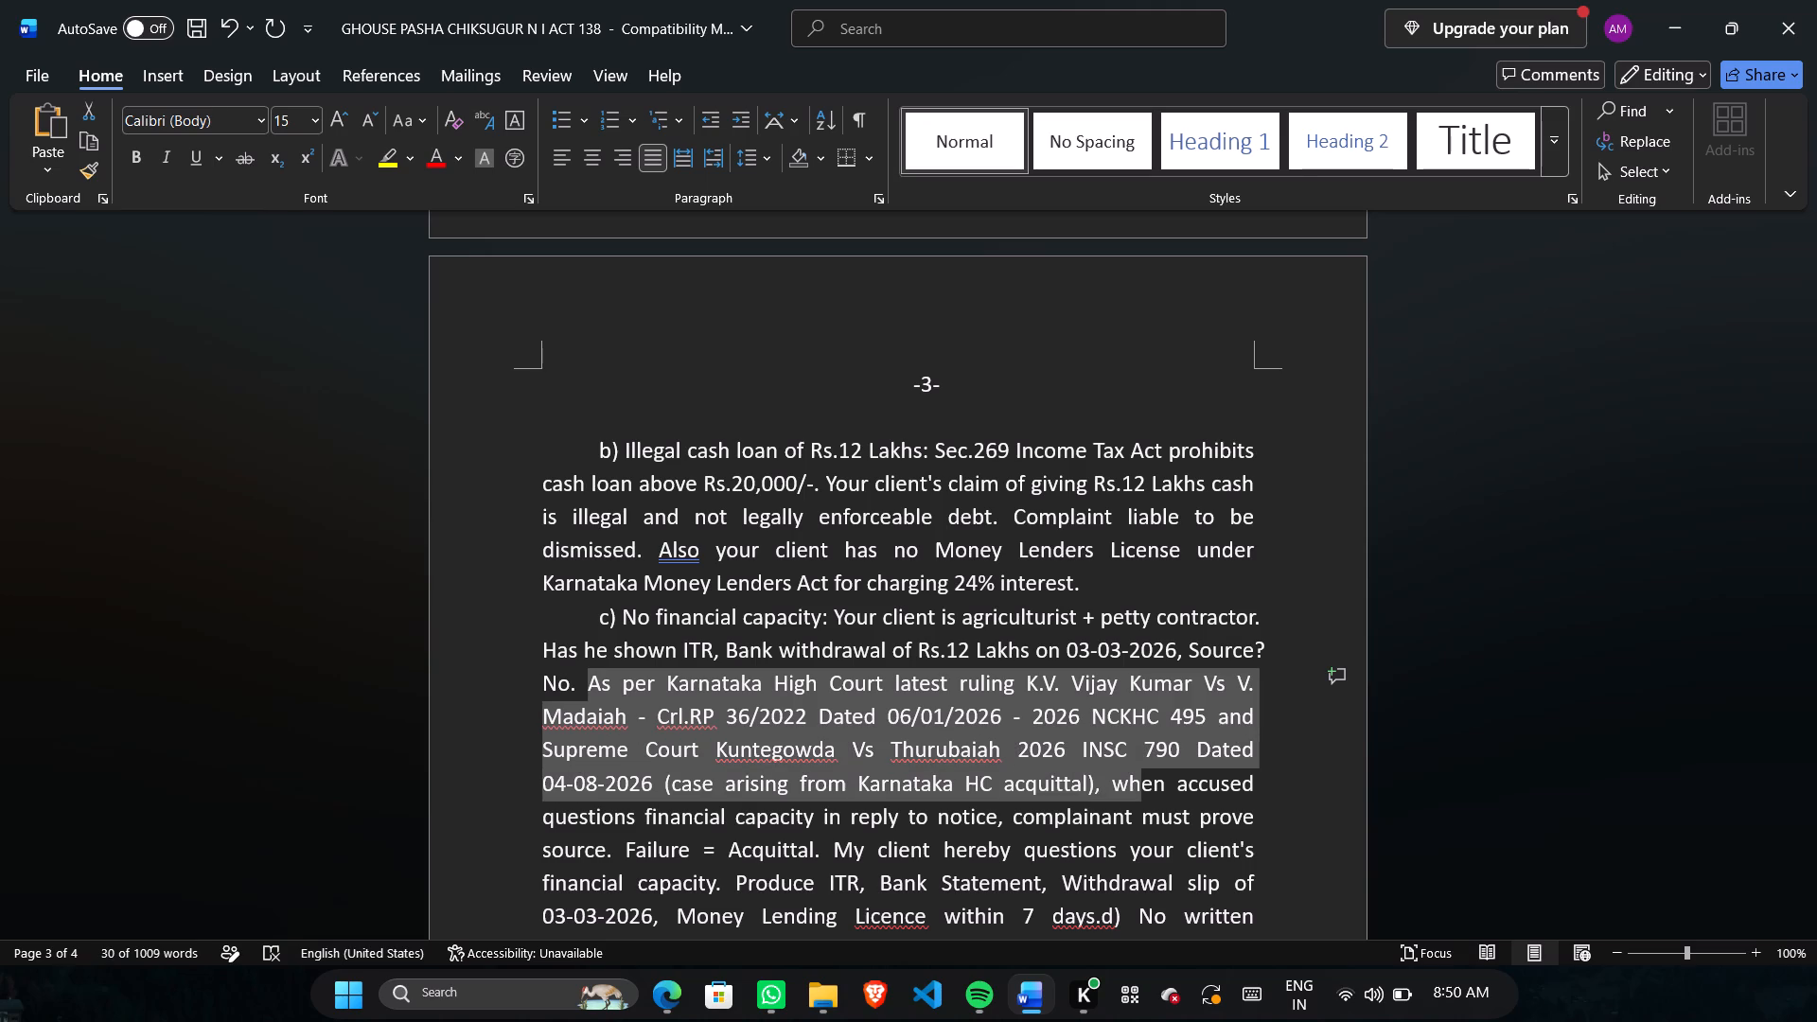
{"action": "key", "text": "shift+Left"}
{"action": "key", "text": "shift+Left"}
{"action": "key", "text": "shift+Left"}
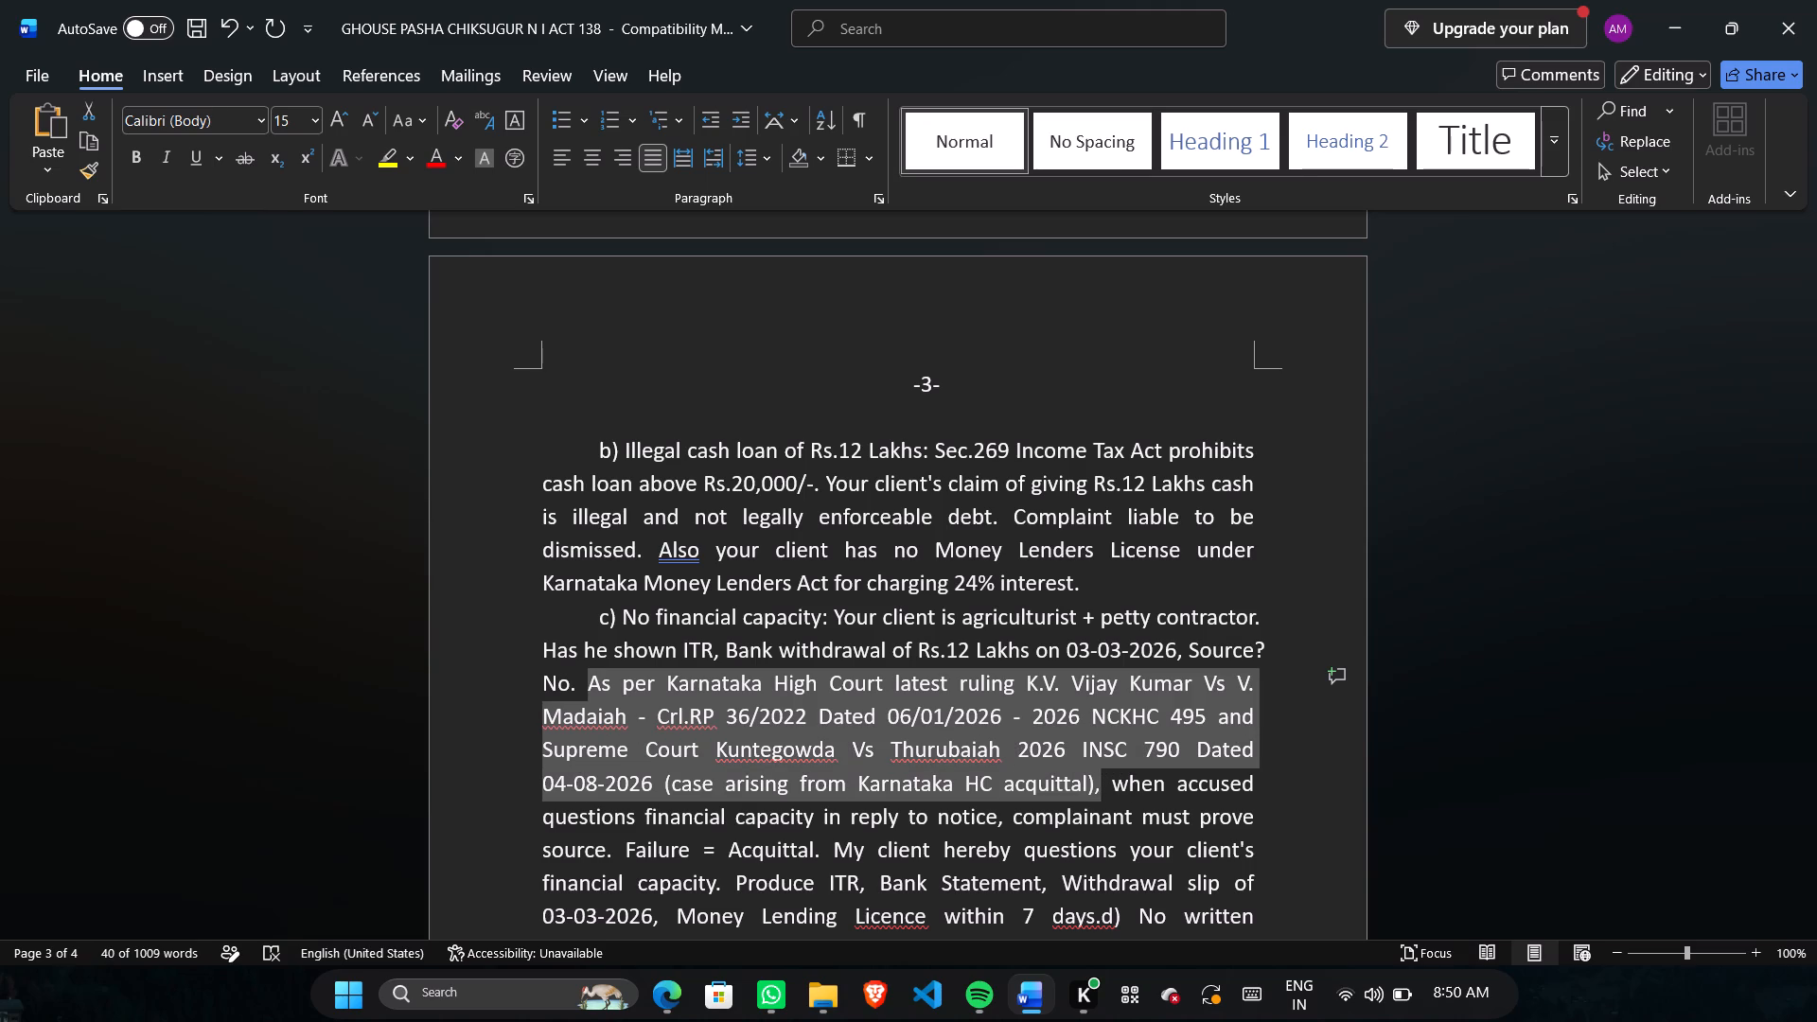
{"action": "key", "text": "Delete"}
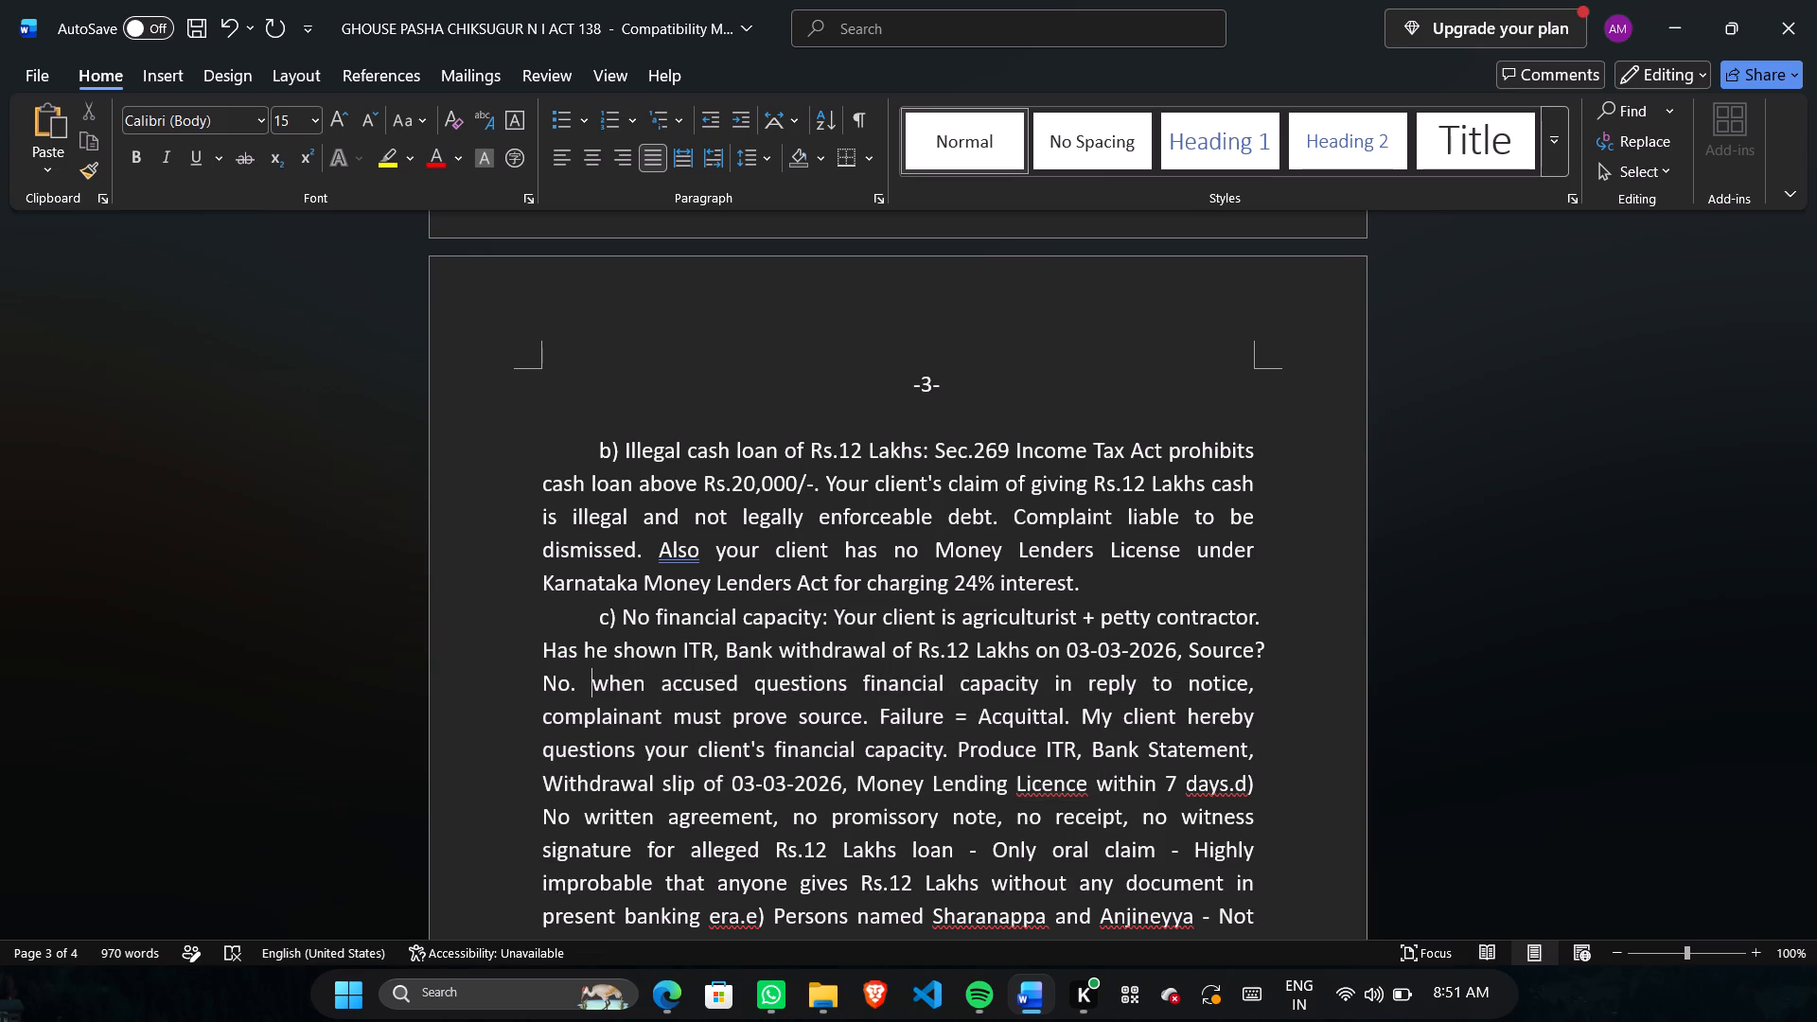
Delete "Failure = Acquittal." from item c) and start "My client hereby questions" in a new paragraph.
{"action": "left_click", "coordinate": [877, 725]}
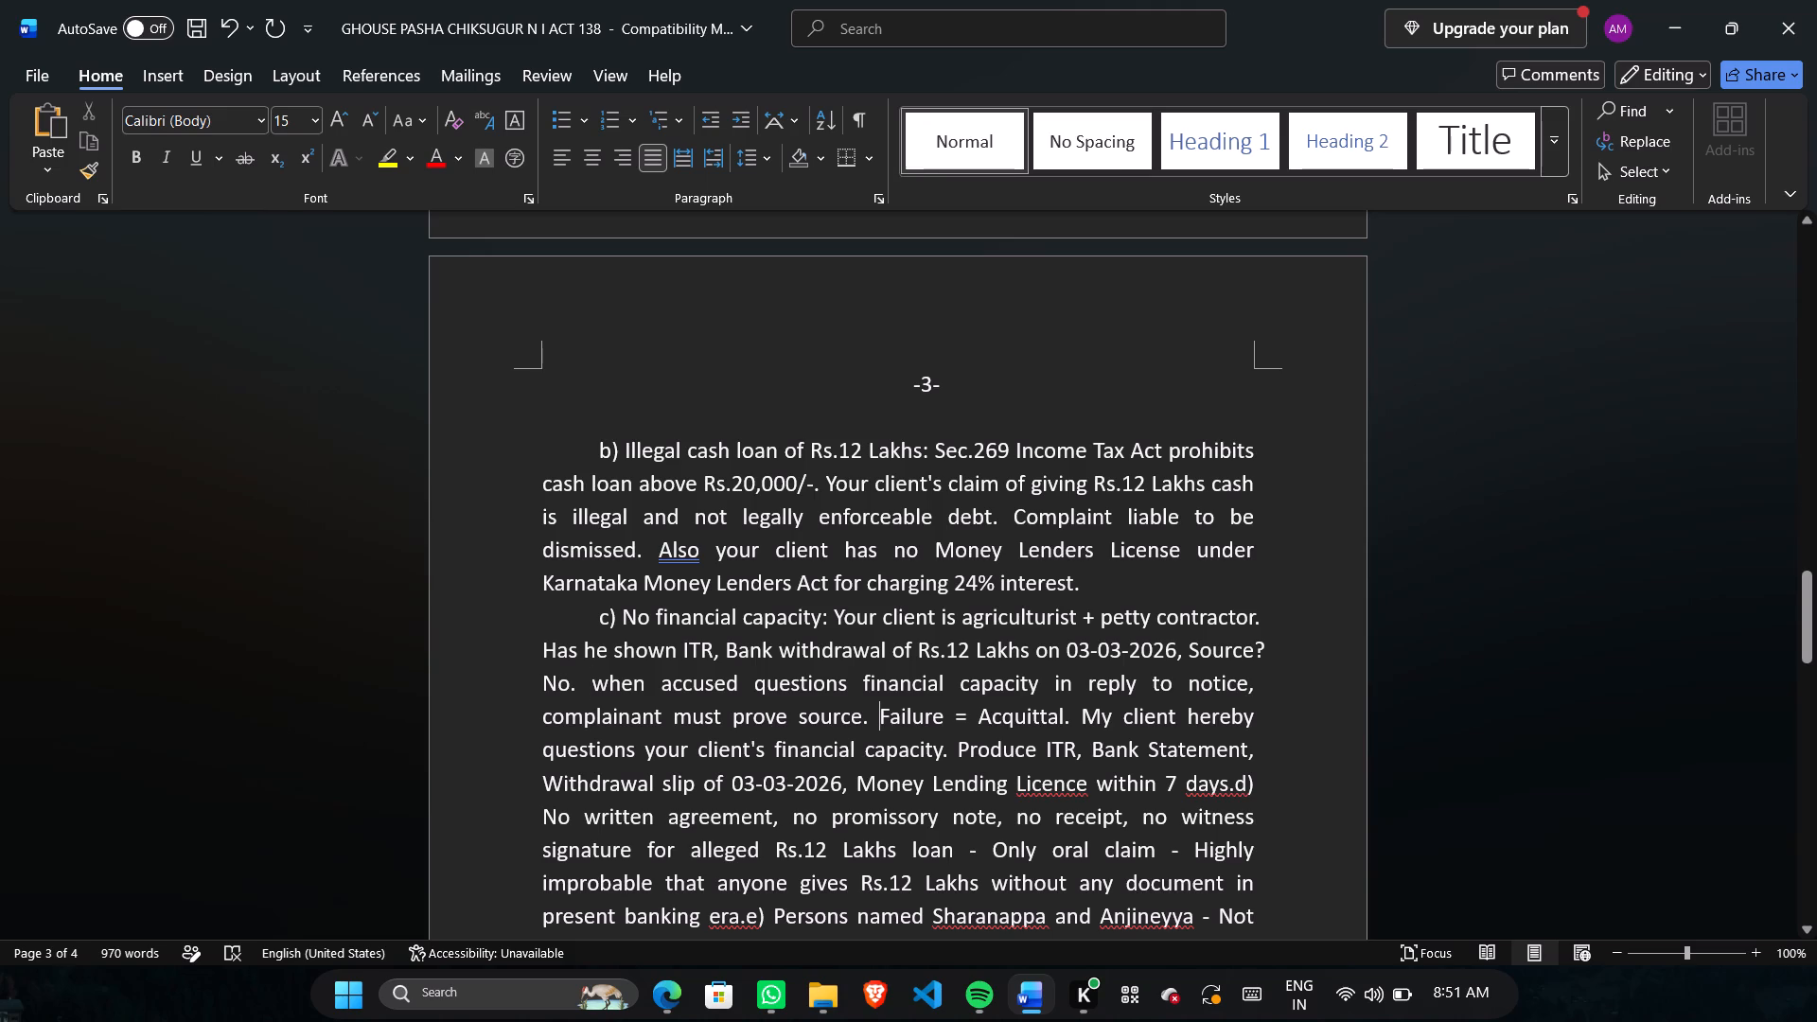
{"action": "key", "text": "Delete"}
{"action": "key", "text": "Delete"}
{"action": "key", "text": "Delete"}
{"action": "key", "text": "Delete"}
{"action": "key", "text": "Delete"}
{"action": "key", "text": "Delete"}
{"action": "key", "text": "Delete"}
{"action": "key", "text": "Delete"}
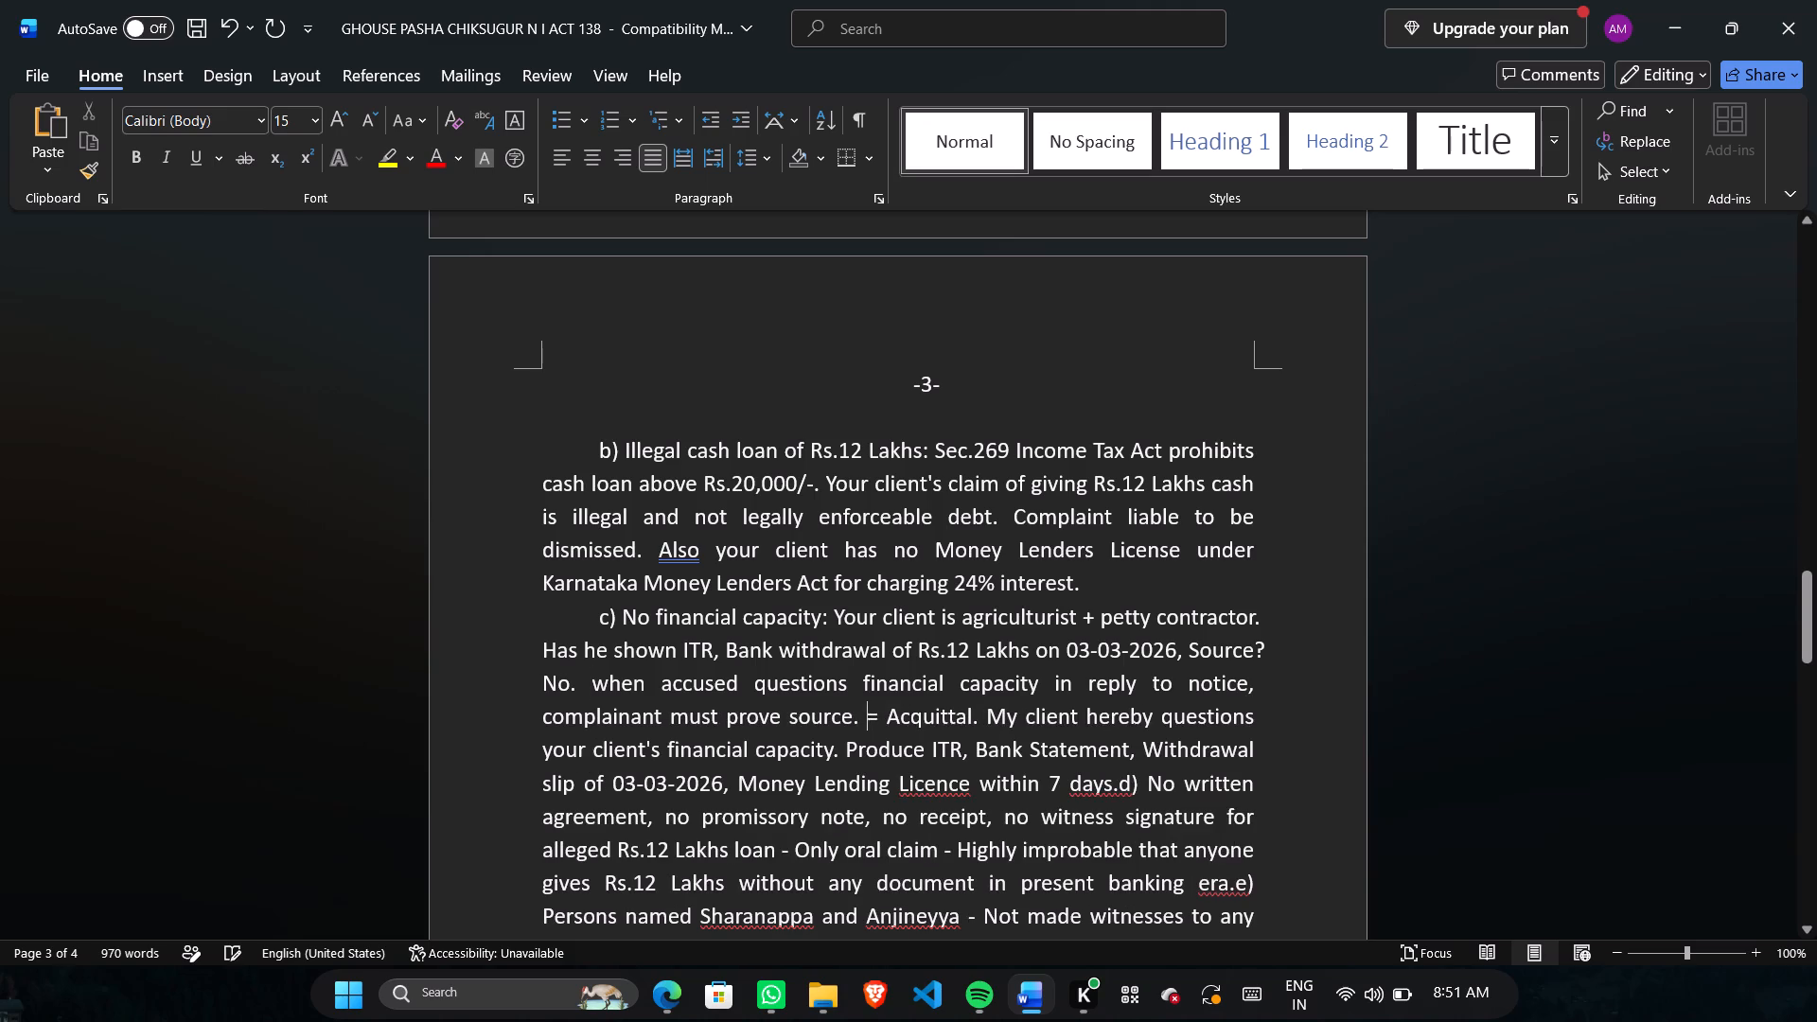
{"action": "key", "text": "Delete"}
{"action": "key", "text": "Delete"}
{"action": "key", "text": "Delete"}
{"action": "key", "text": "Delete"}
{"action": "key", "text": "Delete"}
{"action": "key", "text": "Delete"}
{"action": "key", "text": "Delete"}
{"action": "key", "text": "Delete"}
{"action": "key", "text": "Delete"}
{"action": "key", "text": "Delete"}
{"action": "key", "text": "Delete"}
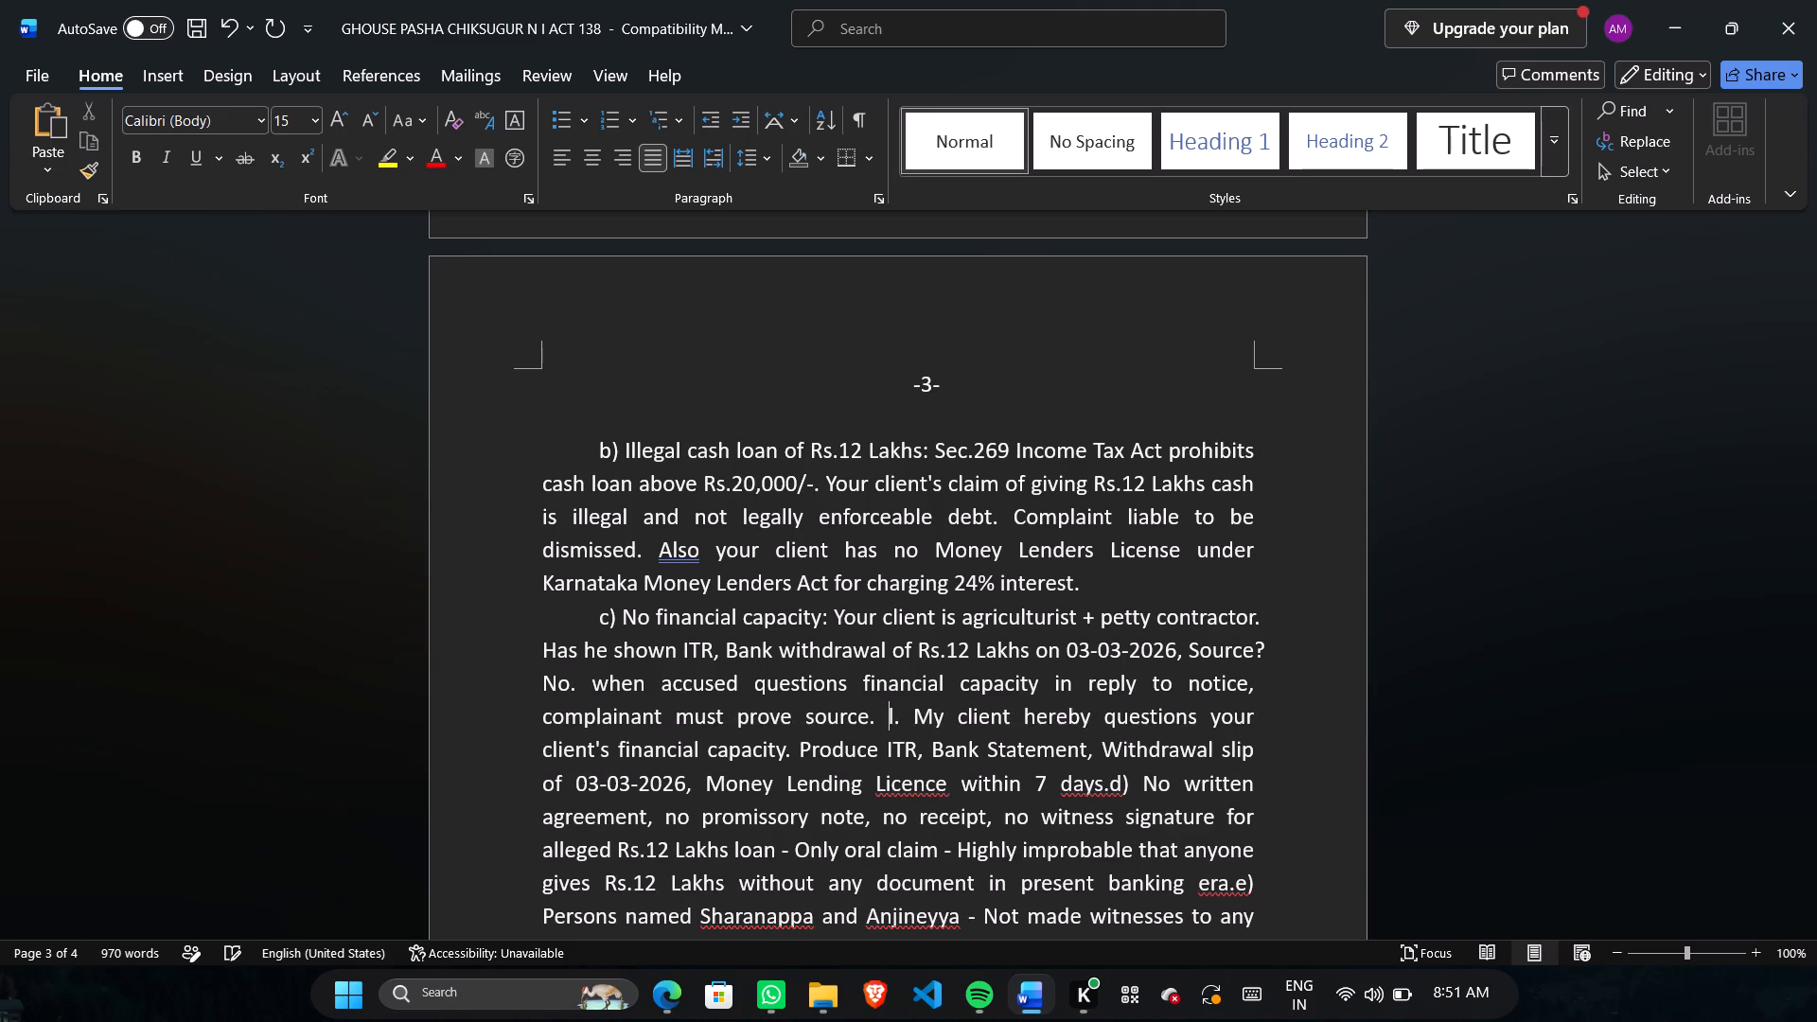
{"action": "key", "text": "Delete"}
{"action": "key", "text": "Return"}
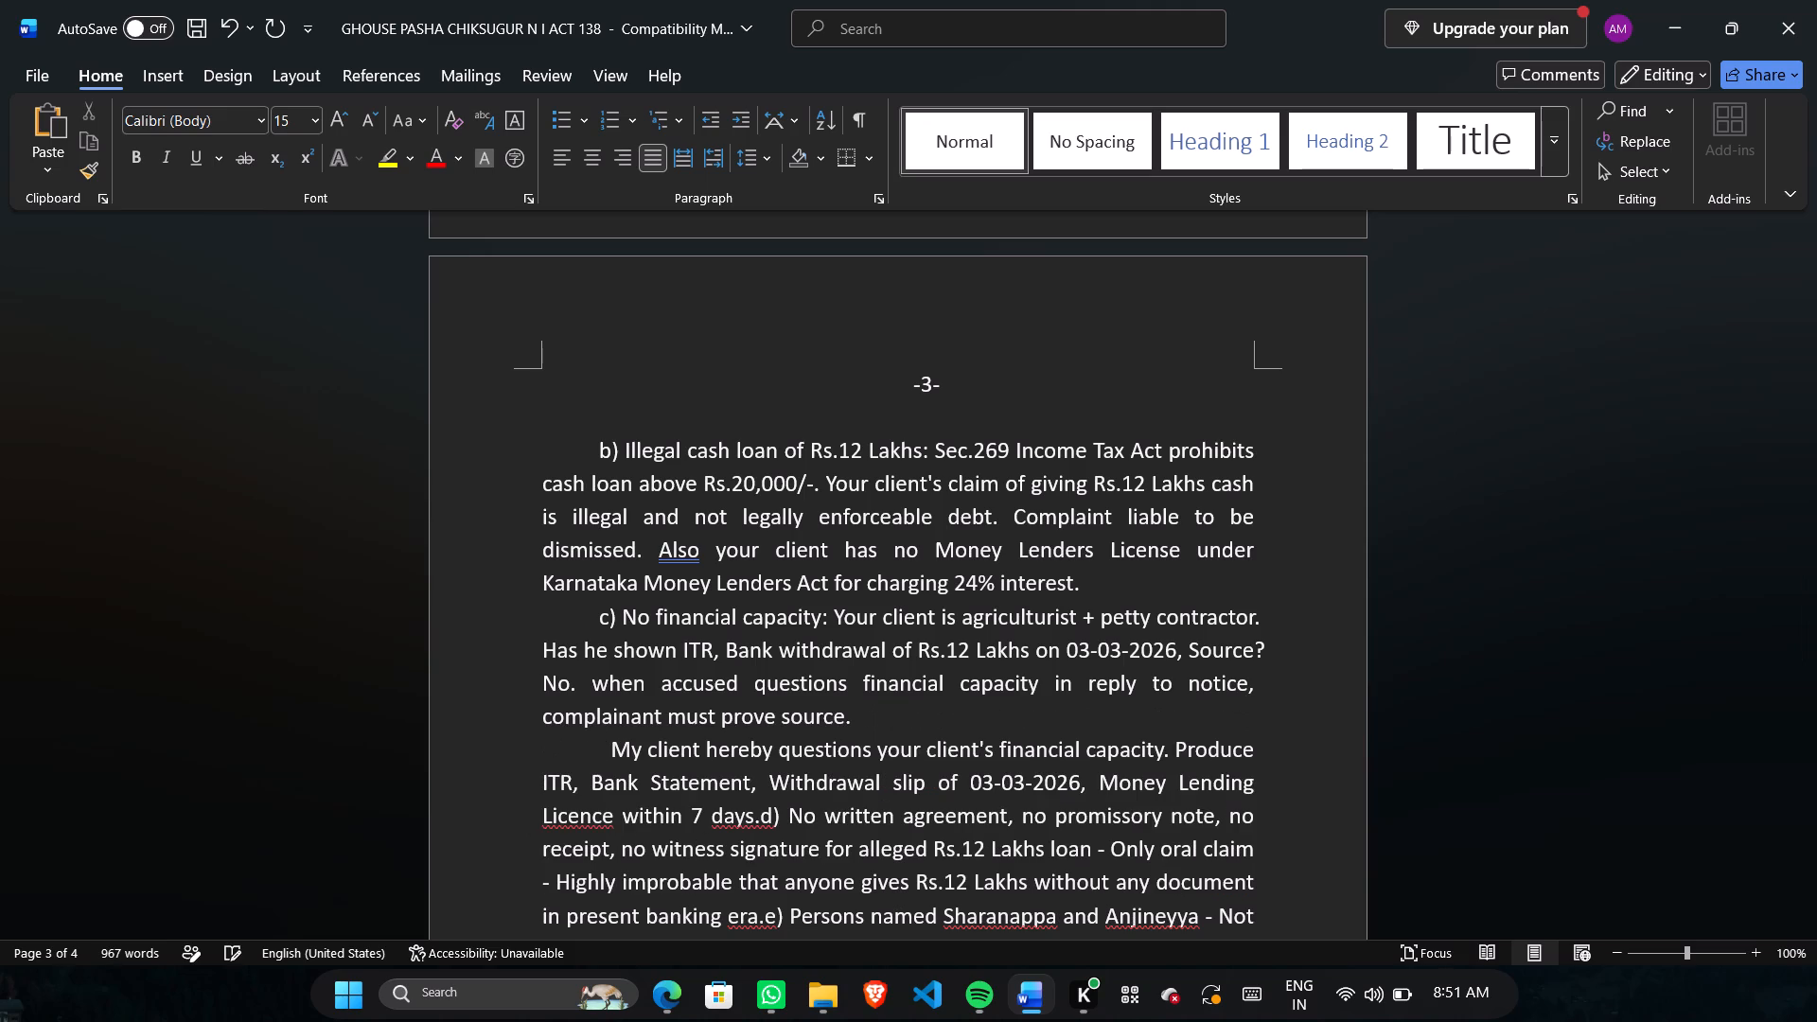
Respell "Licence" as "License" in the paragraph beginning "My client hereby questions".
{"action": "scroll", "coordinate": [905, 753], "scroll_direction": "down", "scroll_amount": 2}
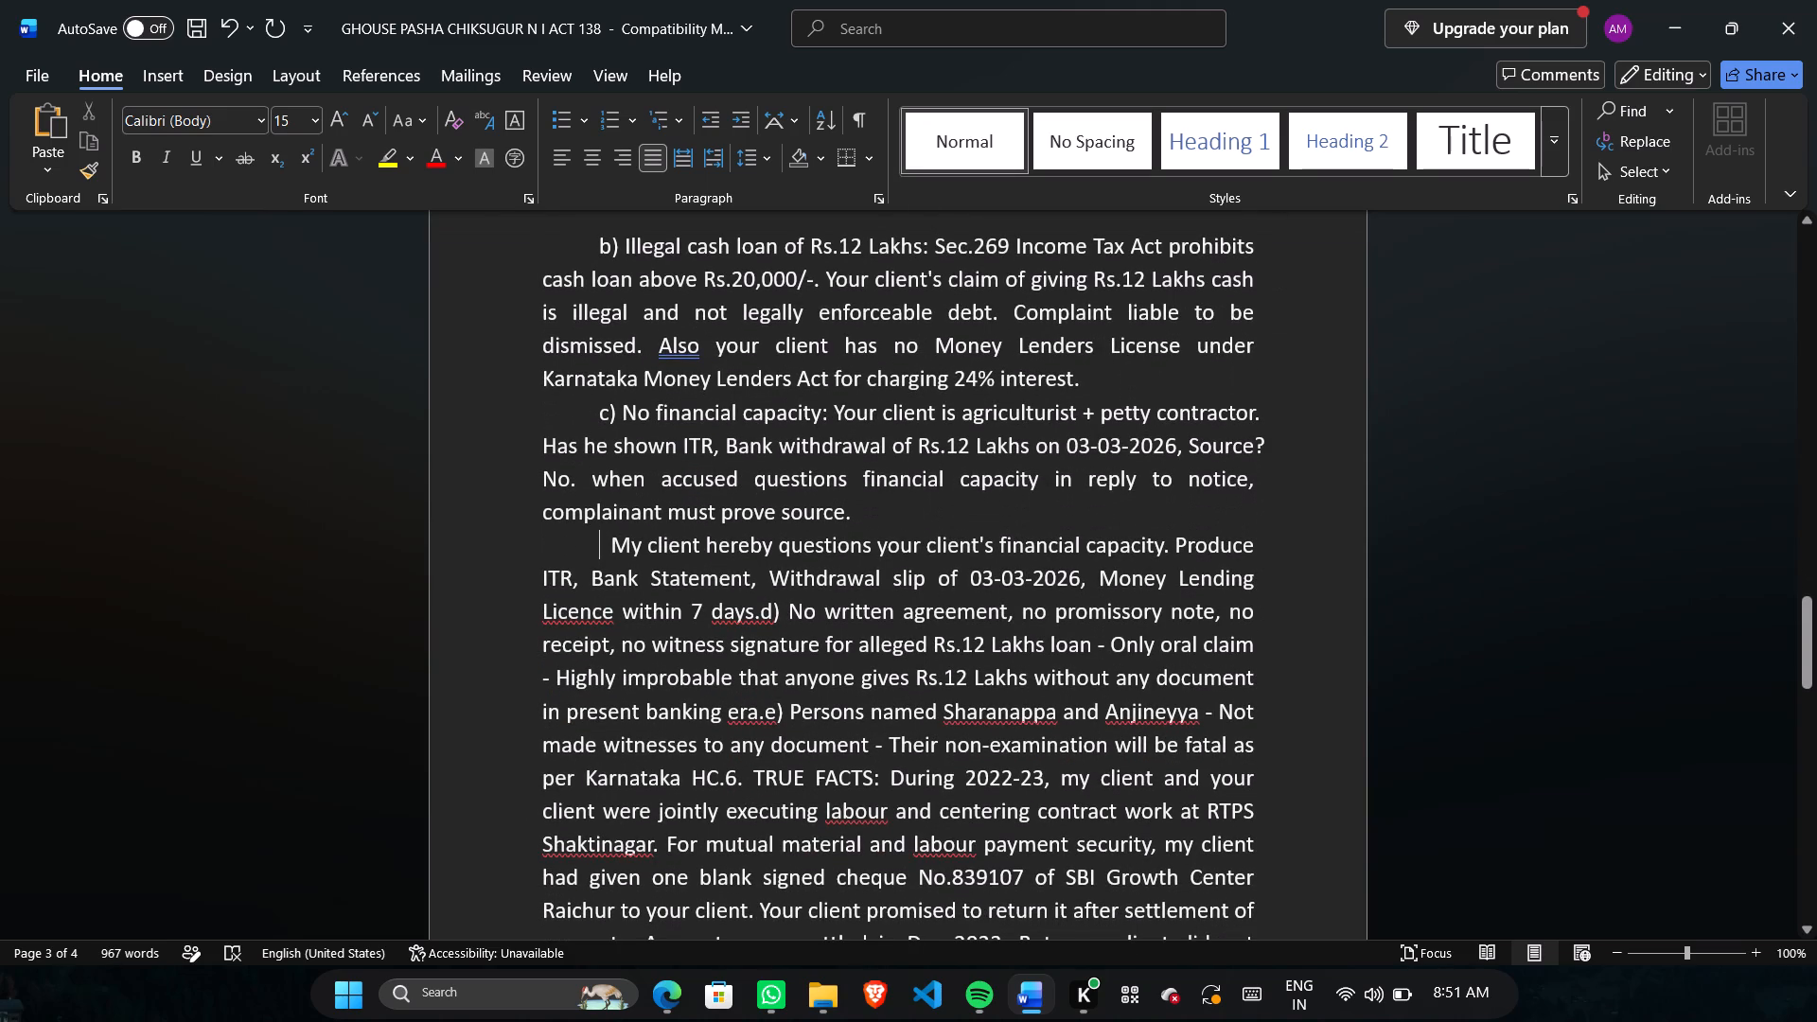
{"action": "left_click", "coordinate": [601, 614]}
{"action": "key", "text": "BackSpace"}
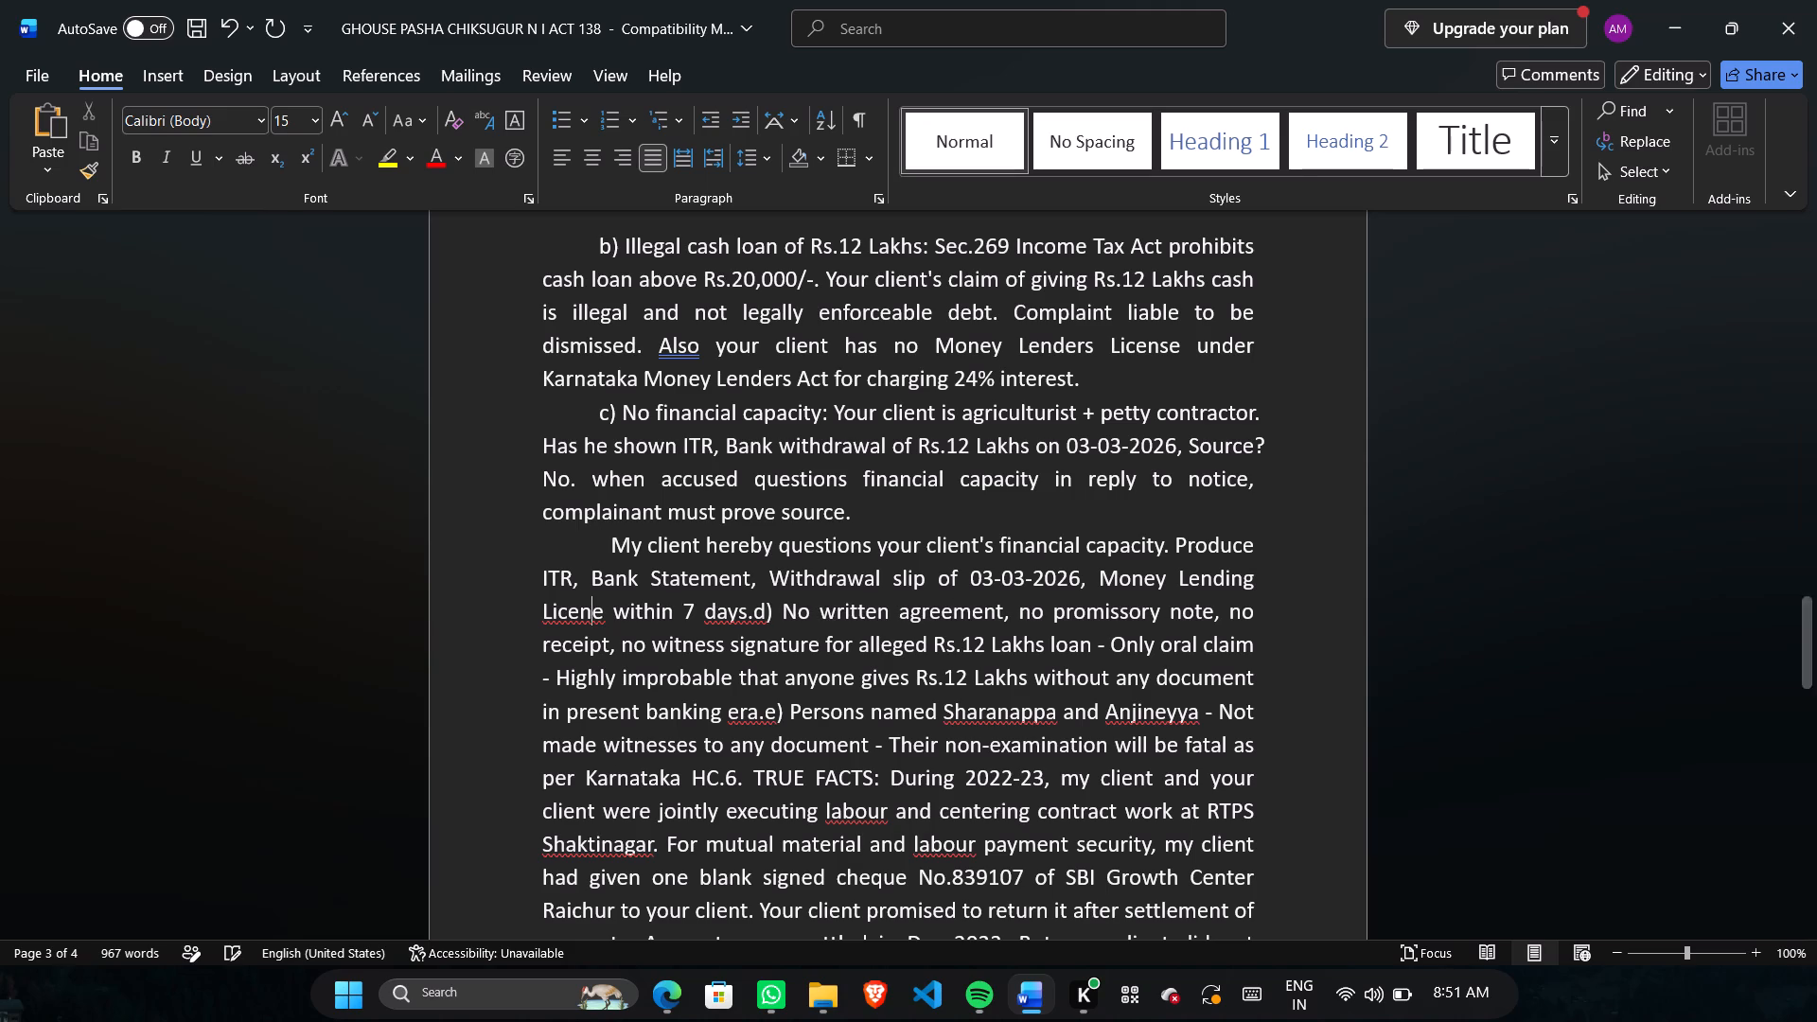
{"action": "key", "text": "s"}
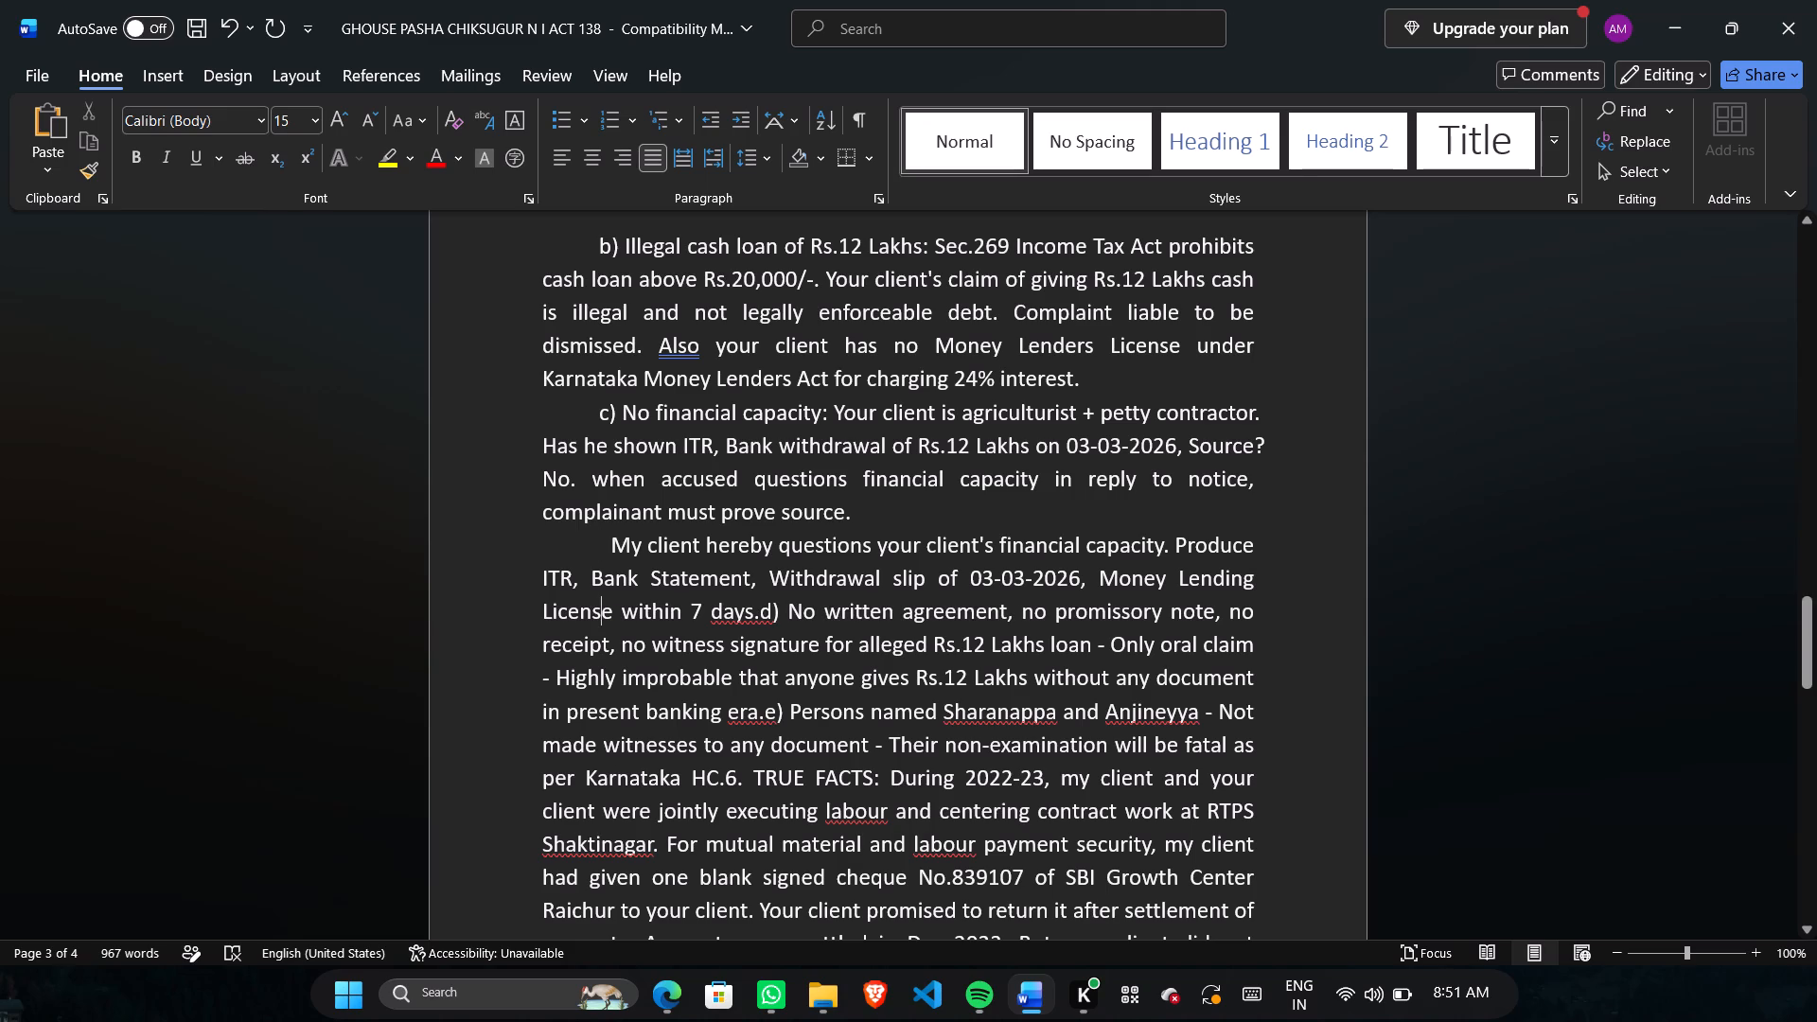
Put item d), item e) and point 6 "TRUE FACTS" each in its own paragraph.
{"action": "left_click", "coordinate": [759, 609]}
{"action": "key", "text": "Return"}
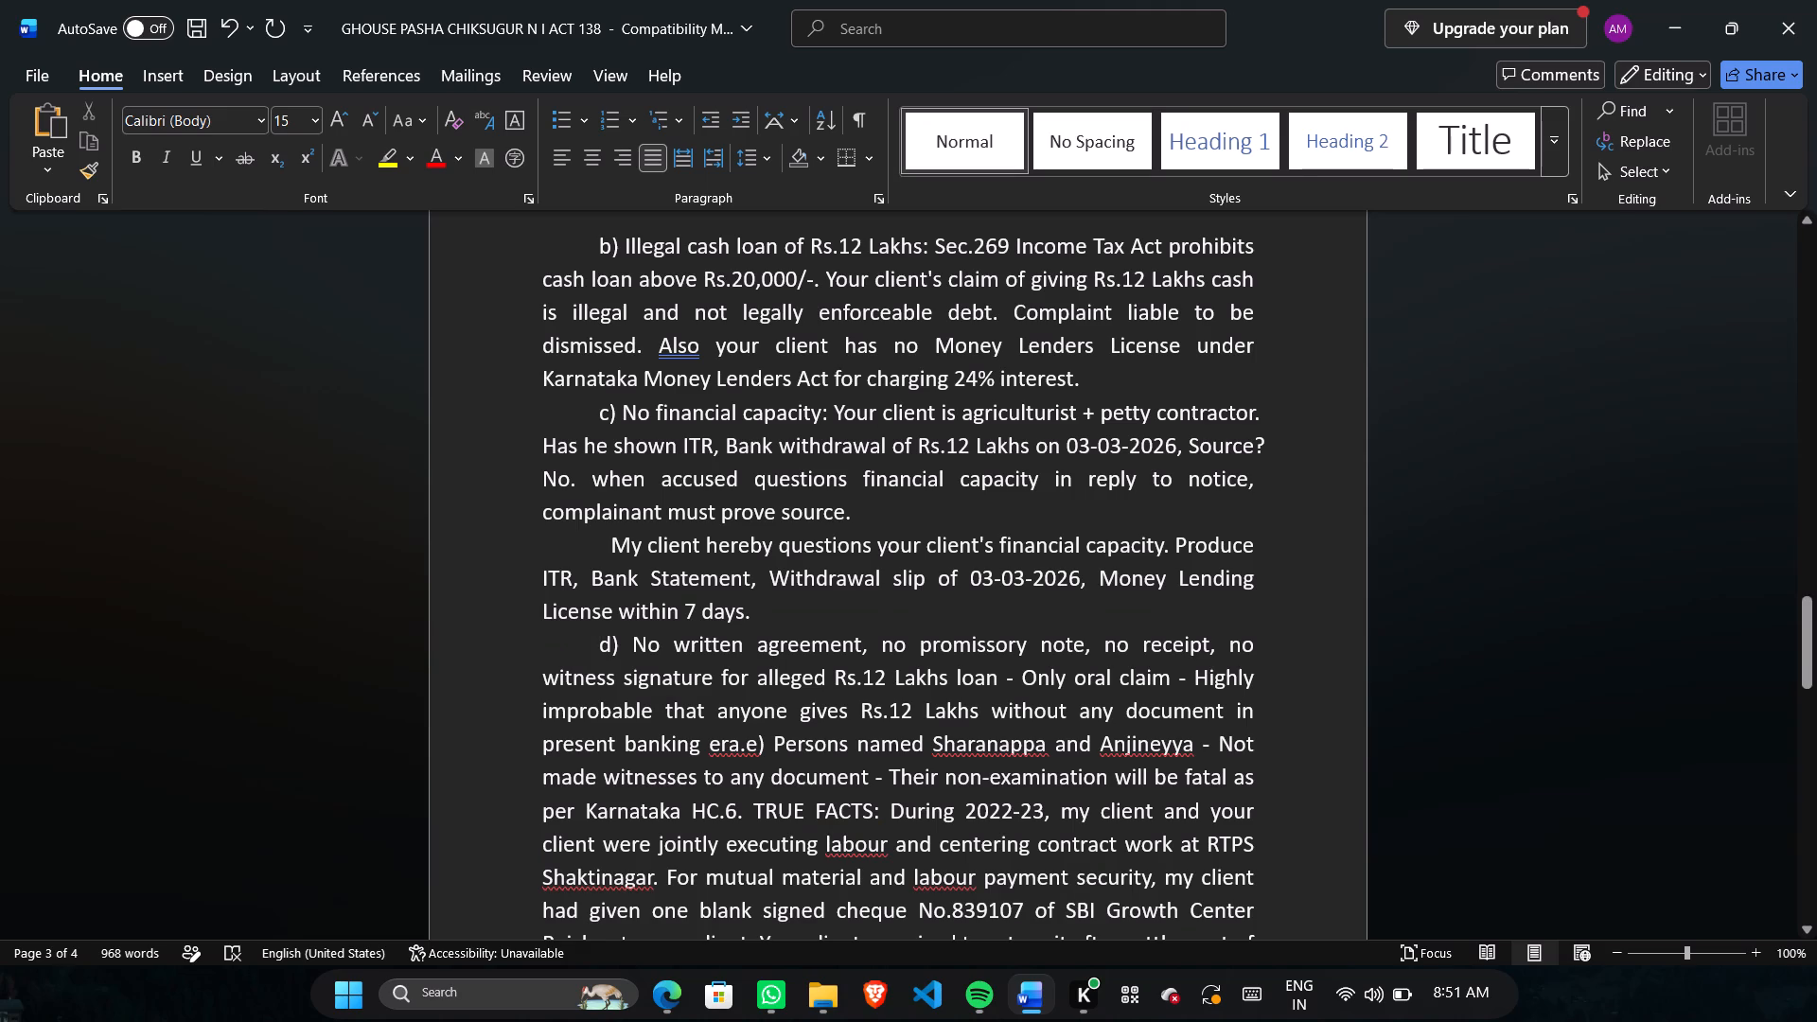
{"action": "scroll", "coordinate": [961, 749], "scroll_direction": "down", "scroll_amount": 1}
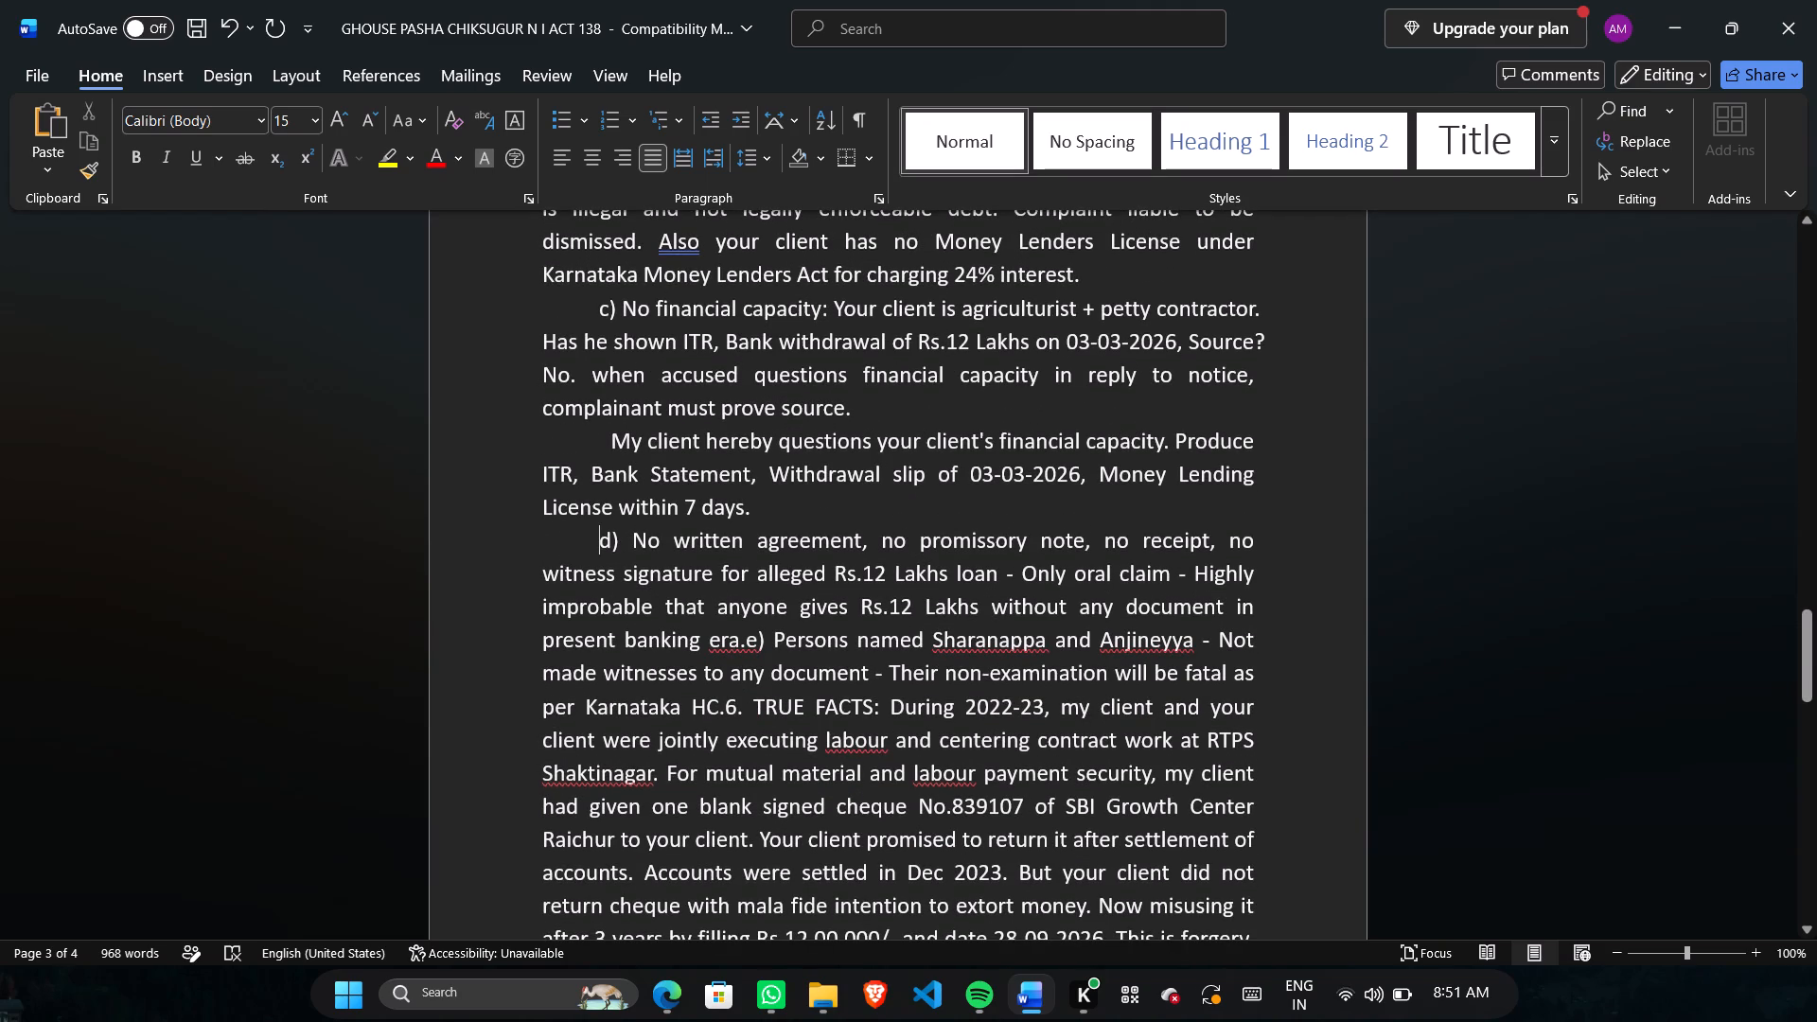
{"action": "left_click", "coordinate": [748, 635]}
{"action": "key", "text": "Return"}
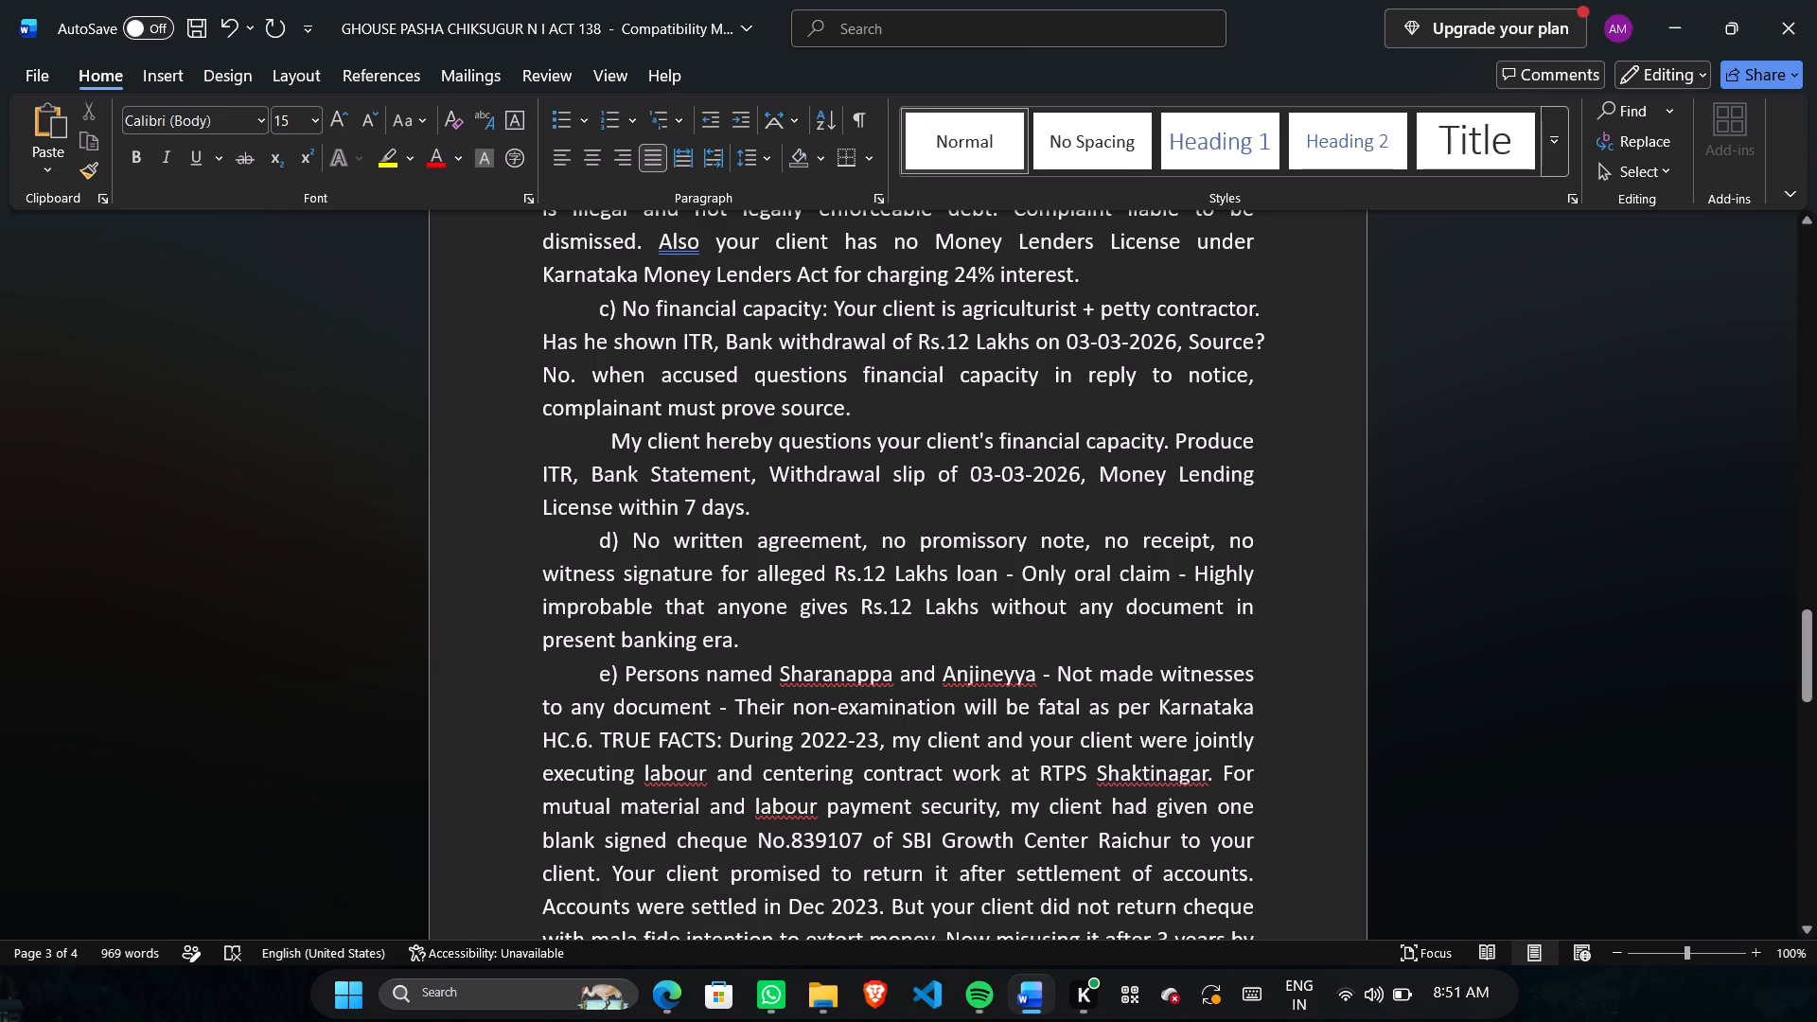
{"action": "left_click", "coordinate": [582, 740]}
{"action": "key", "text": "Left"}
{"action": "key", "text": "Return"}
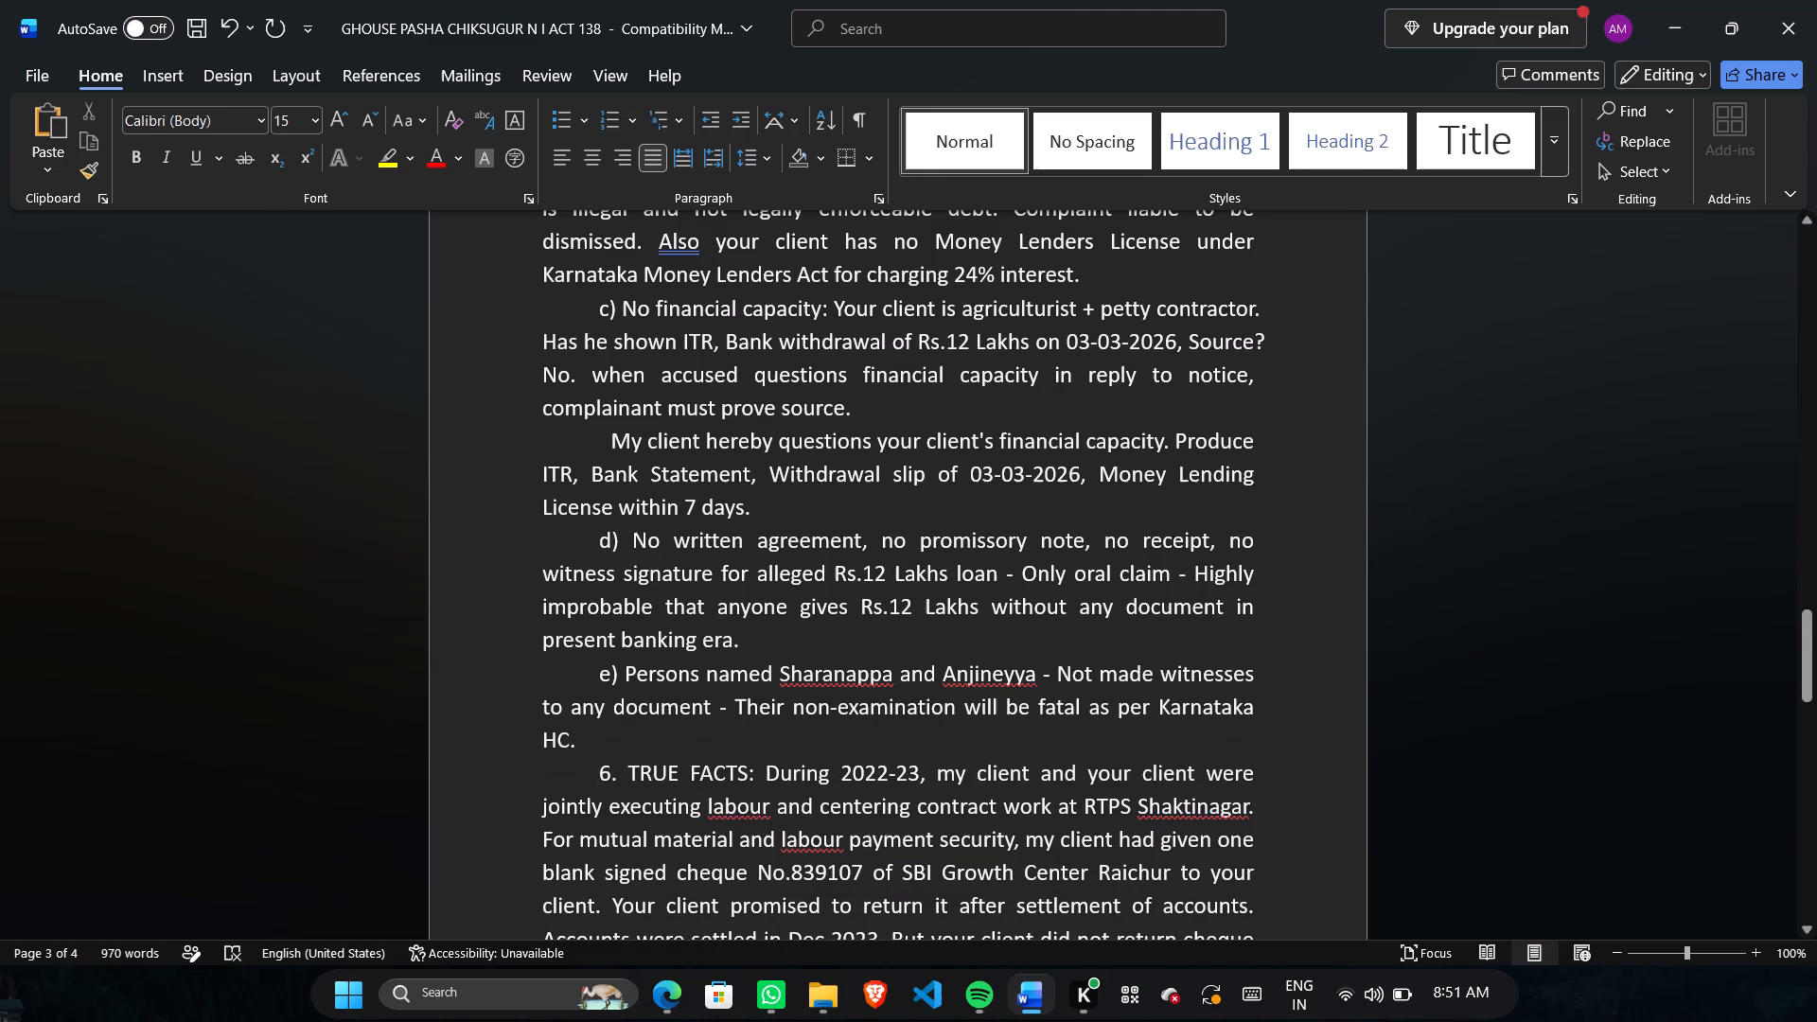
Reduce the line spacing of the paragraph beginning "6. TRUE FACTS".
{"action": "scroll", "coordinate": [601, 774], "scroll_direction": "down", "scroll_amount": 3}
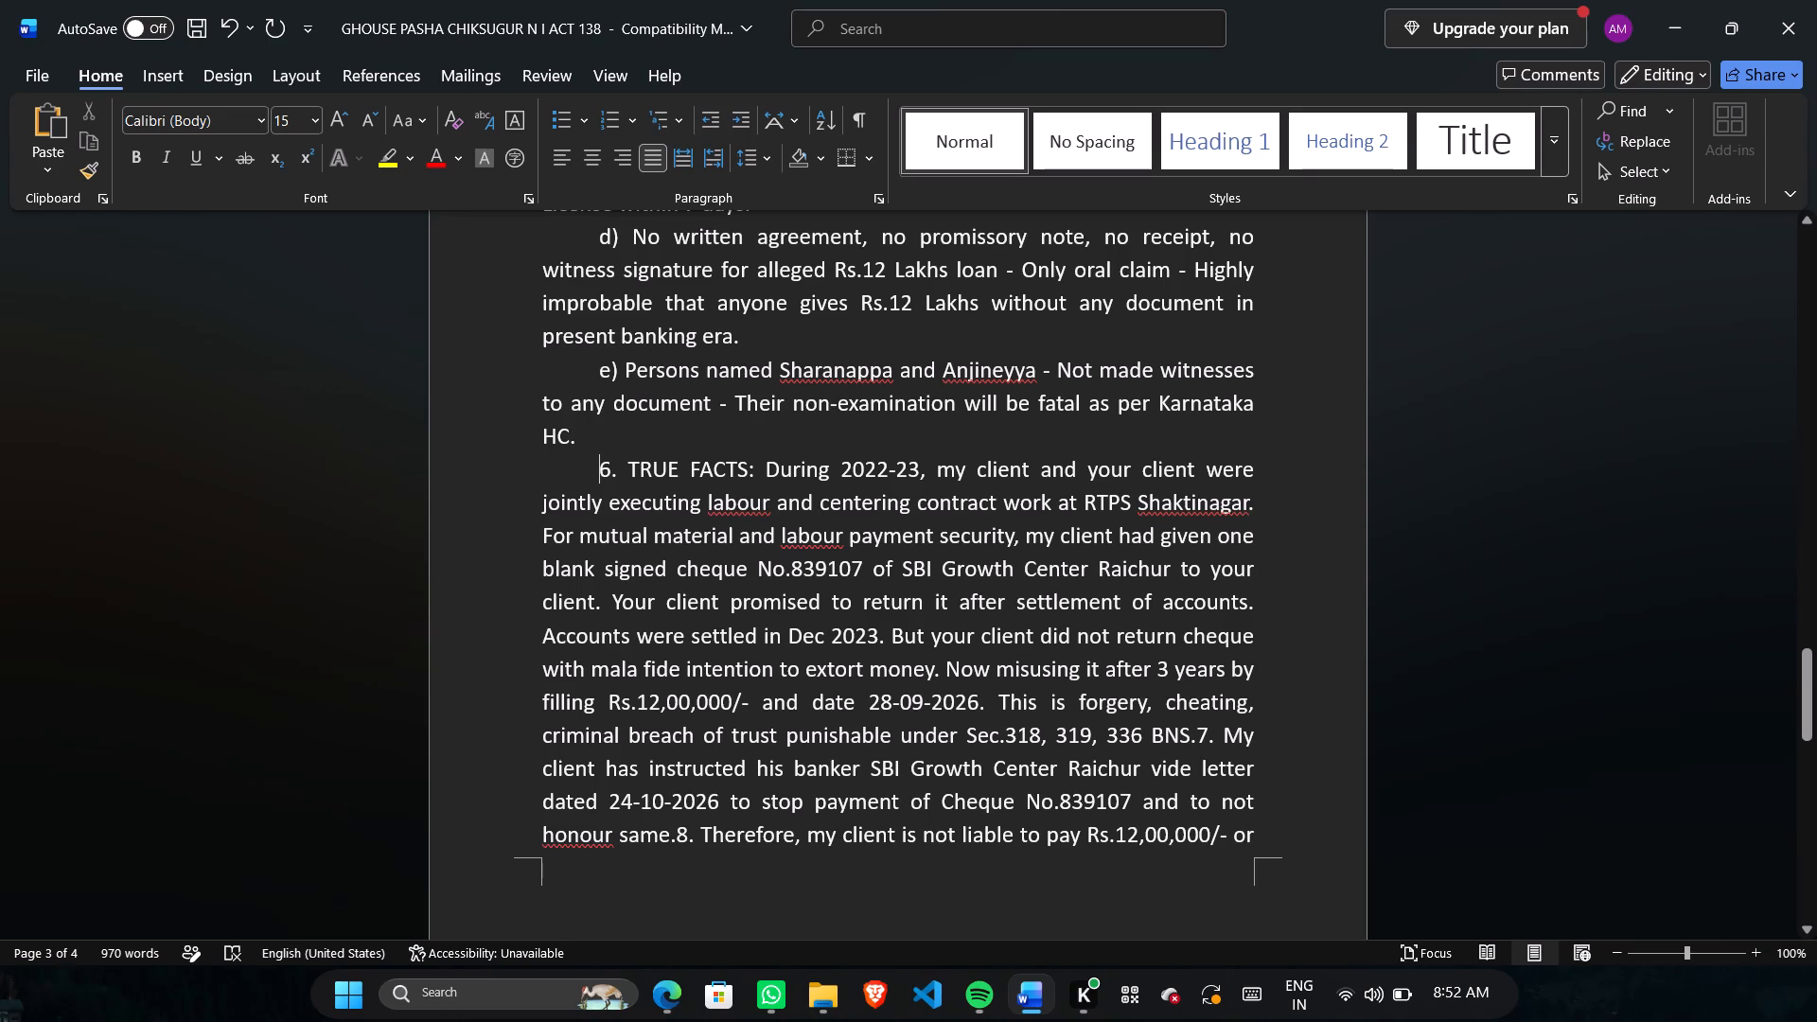
{"action": "left_click", "coordinate": [922, 475]}
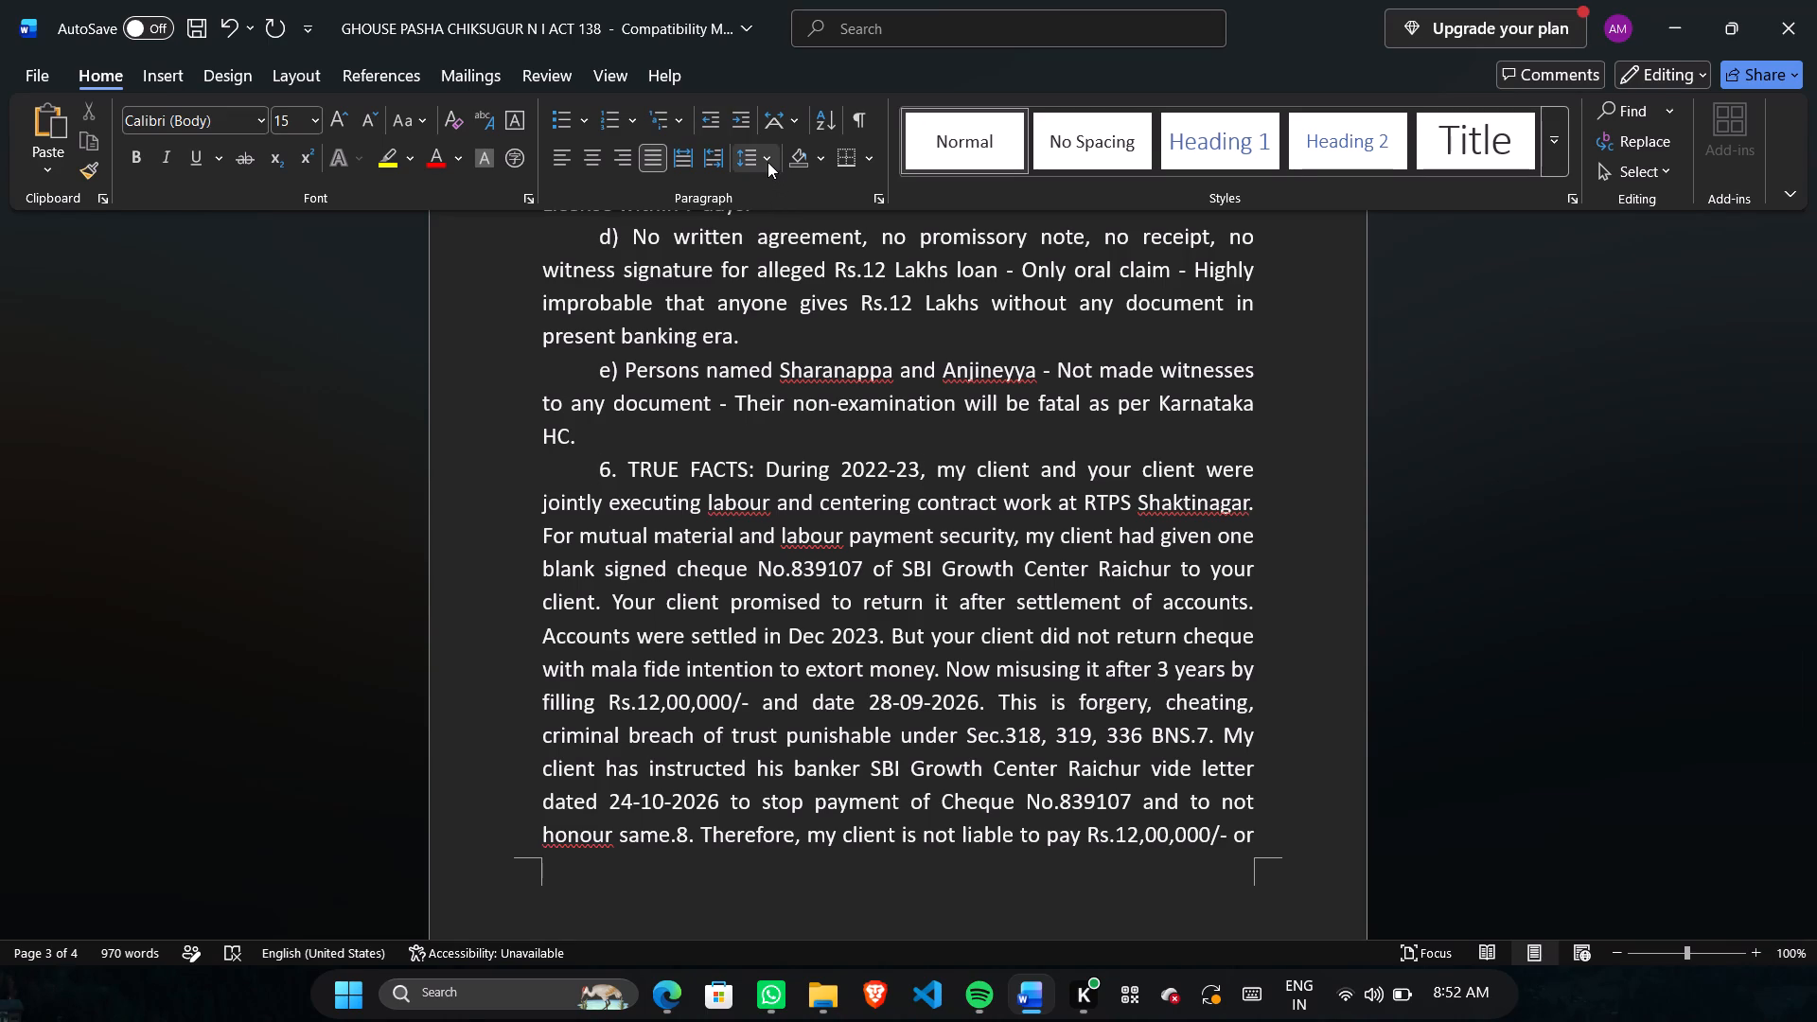
{"action": "left_click", "coordinate": [767, 159]}
{"action": "left_click", "coordinate": [774, 186]}
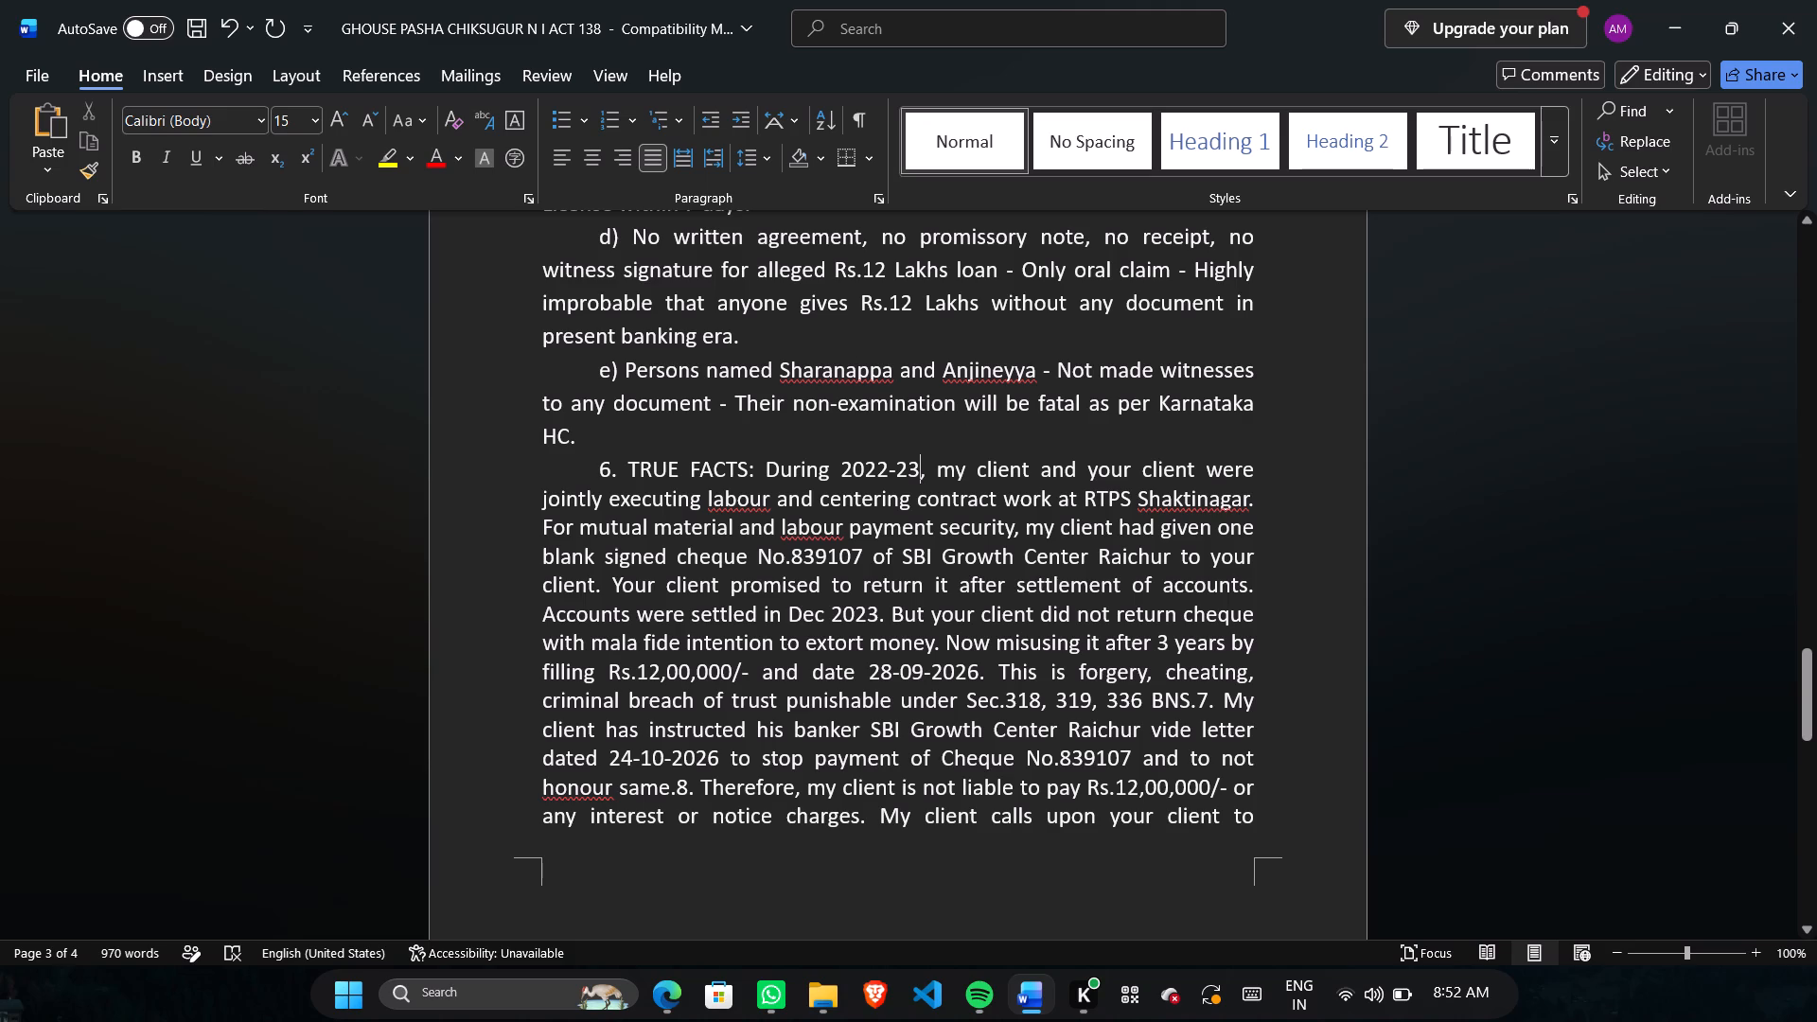
Delete the passage in point 6 running from "This is forgery, cheating" through "honour same".
{"action": "left_click", "coordinate": [1004, 662]}
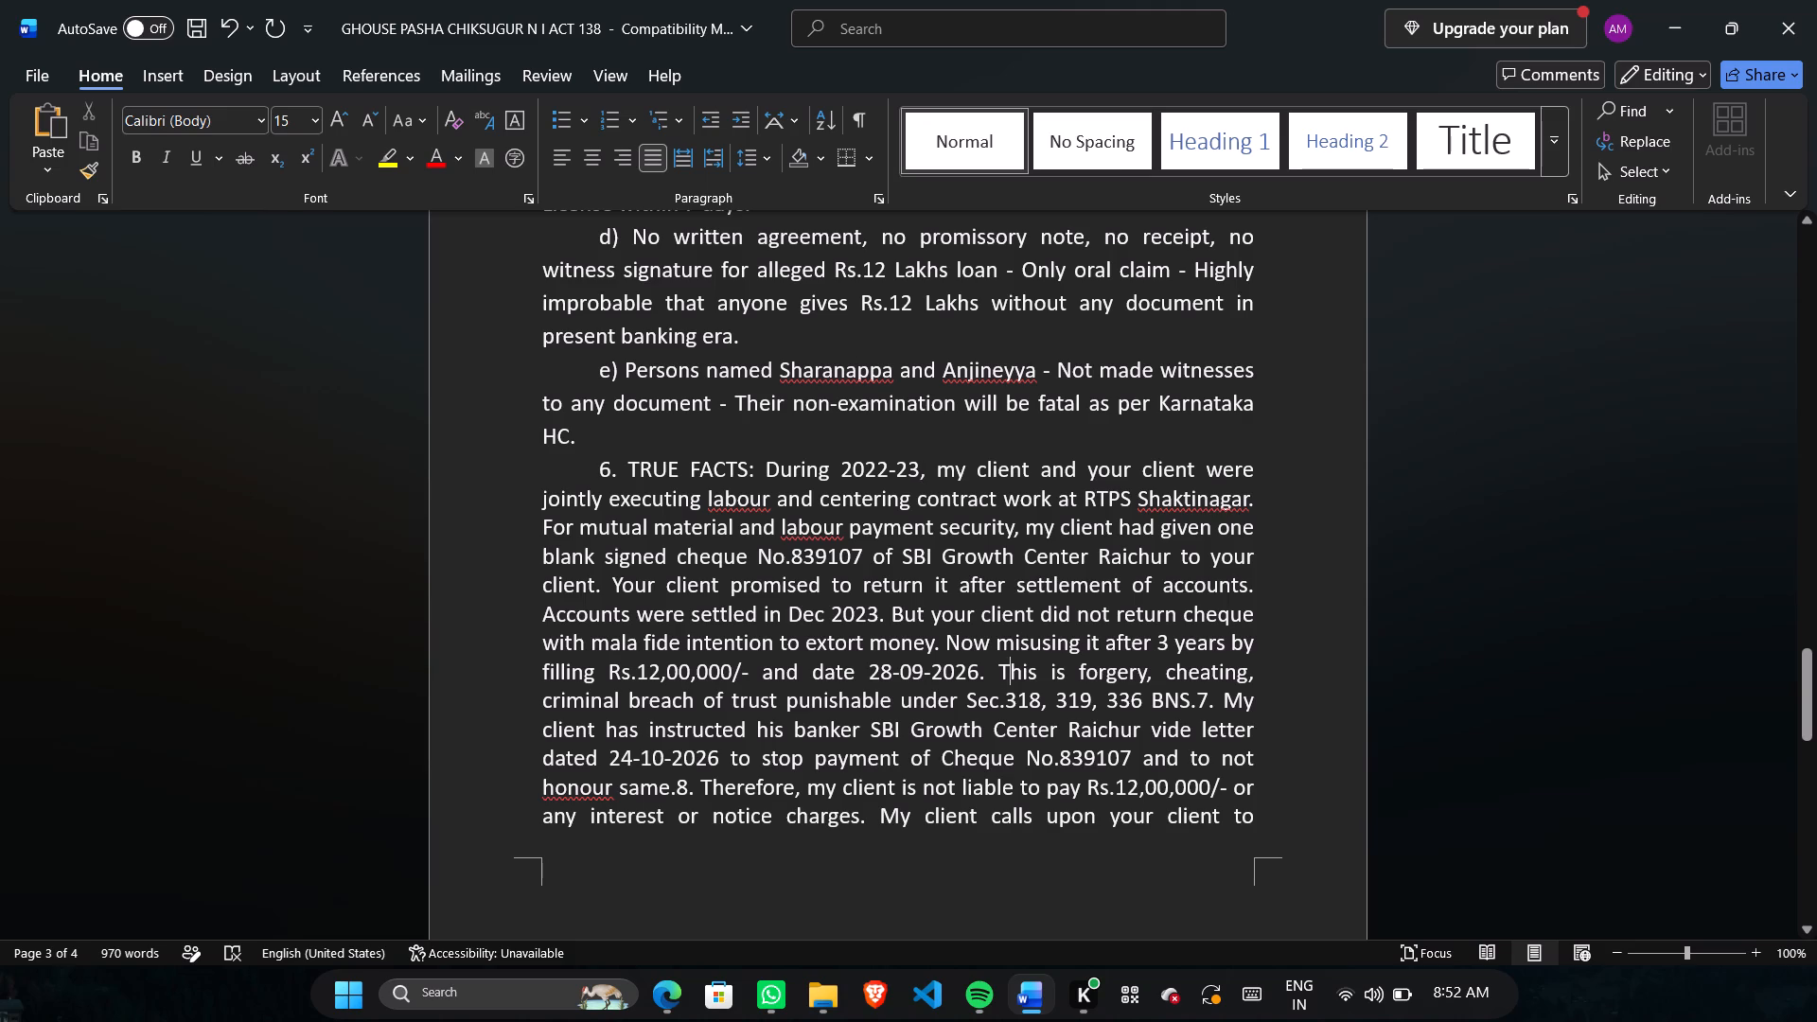
{"action": "left_click", "coordinate": [1002, 664]}
{"action": "key", "text": "shift+Down"}
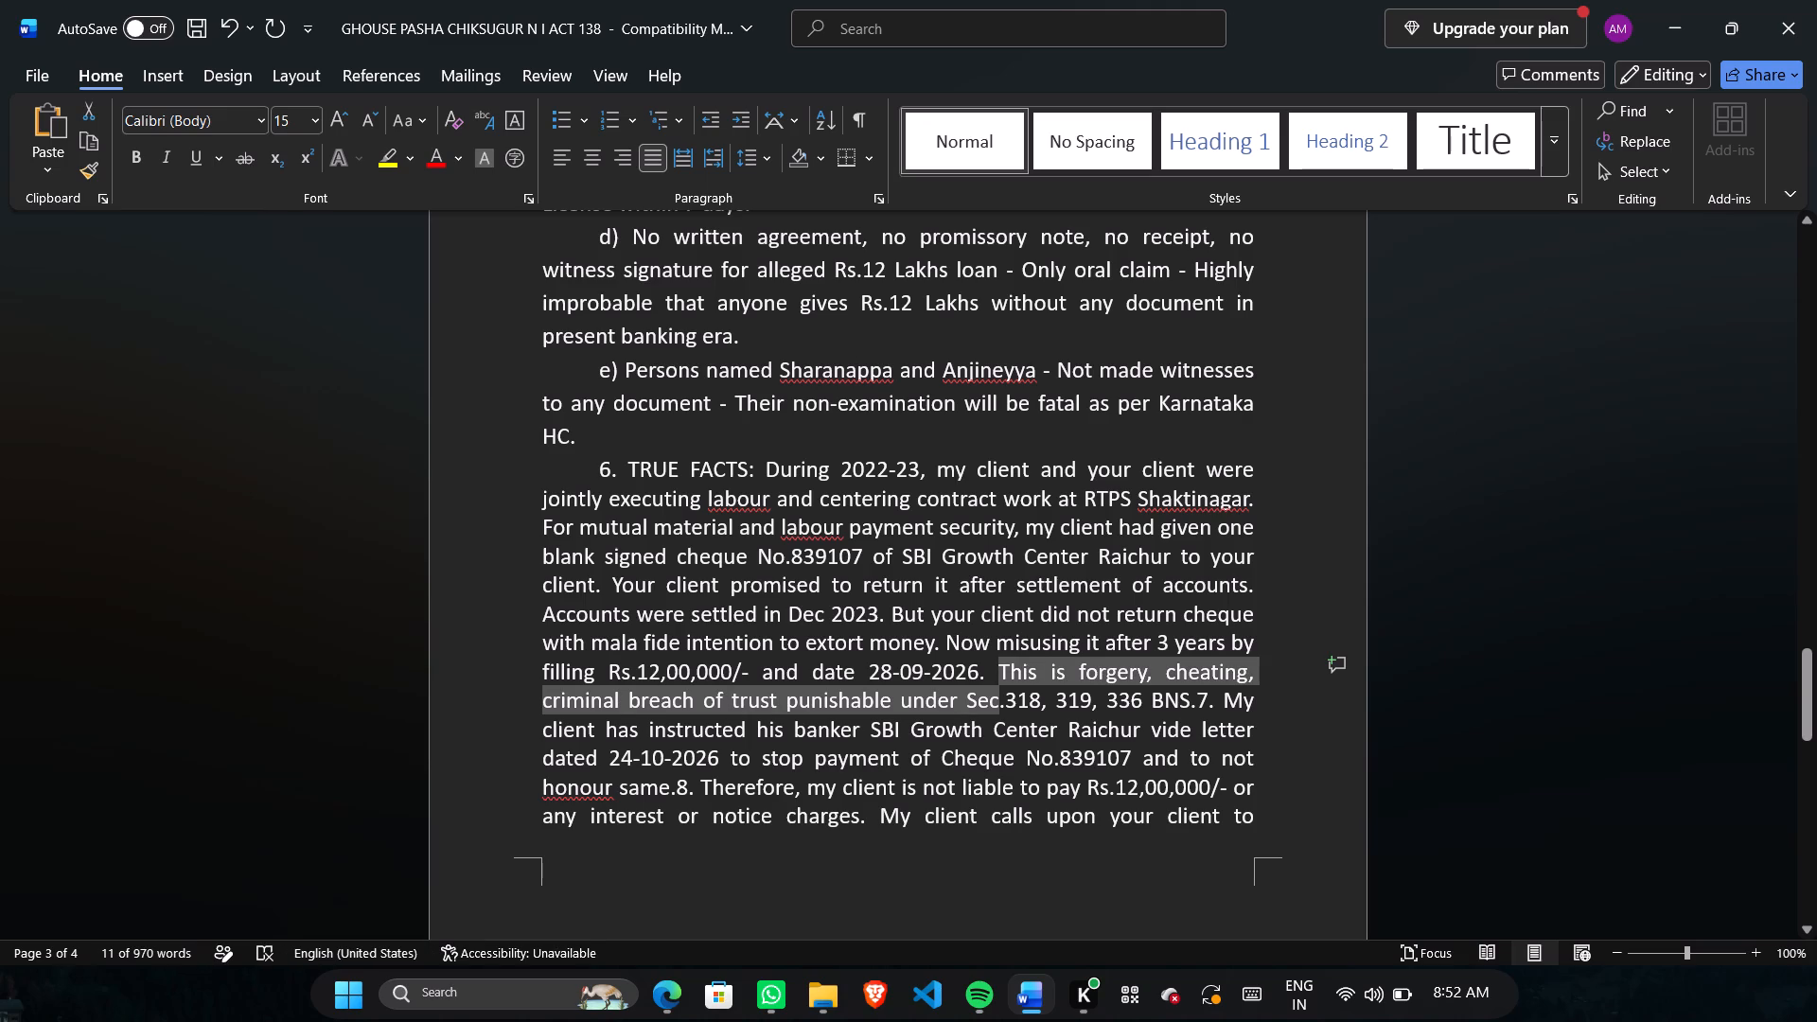
{"action": "key", "text": "shift+Down"}
{"action": "key", "text": "shift+Down"}
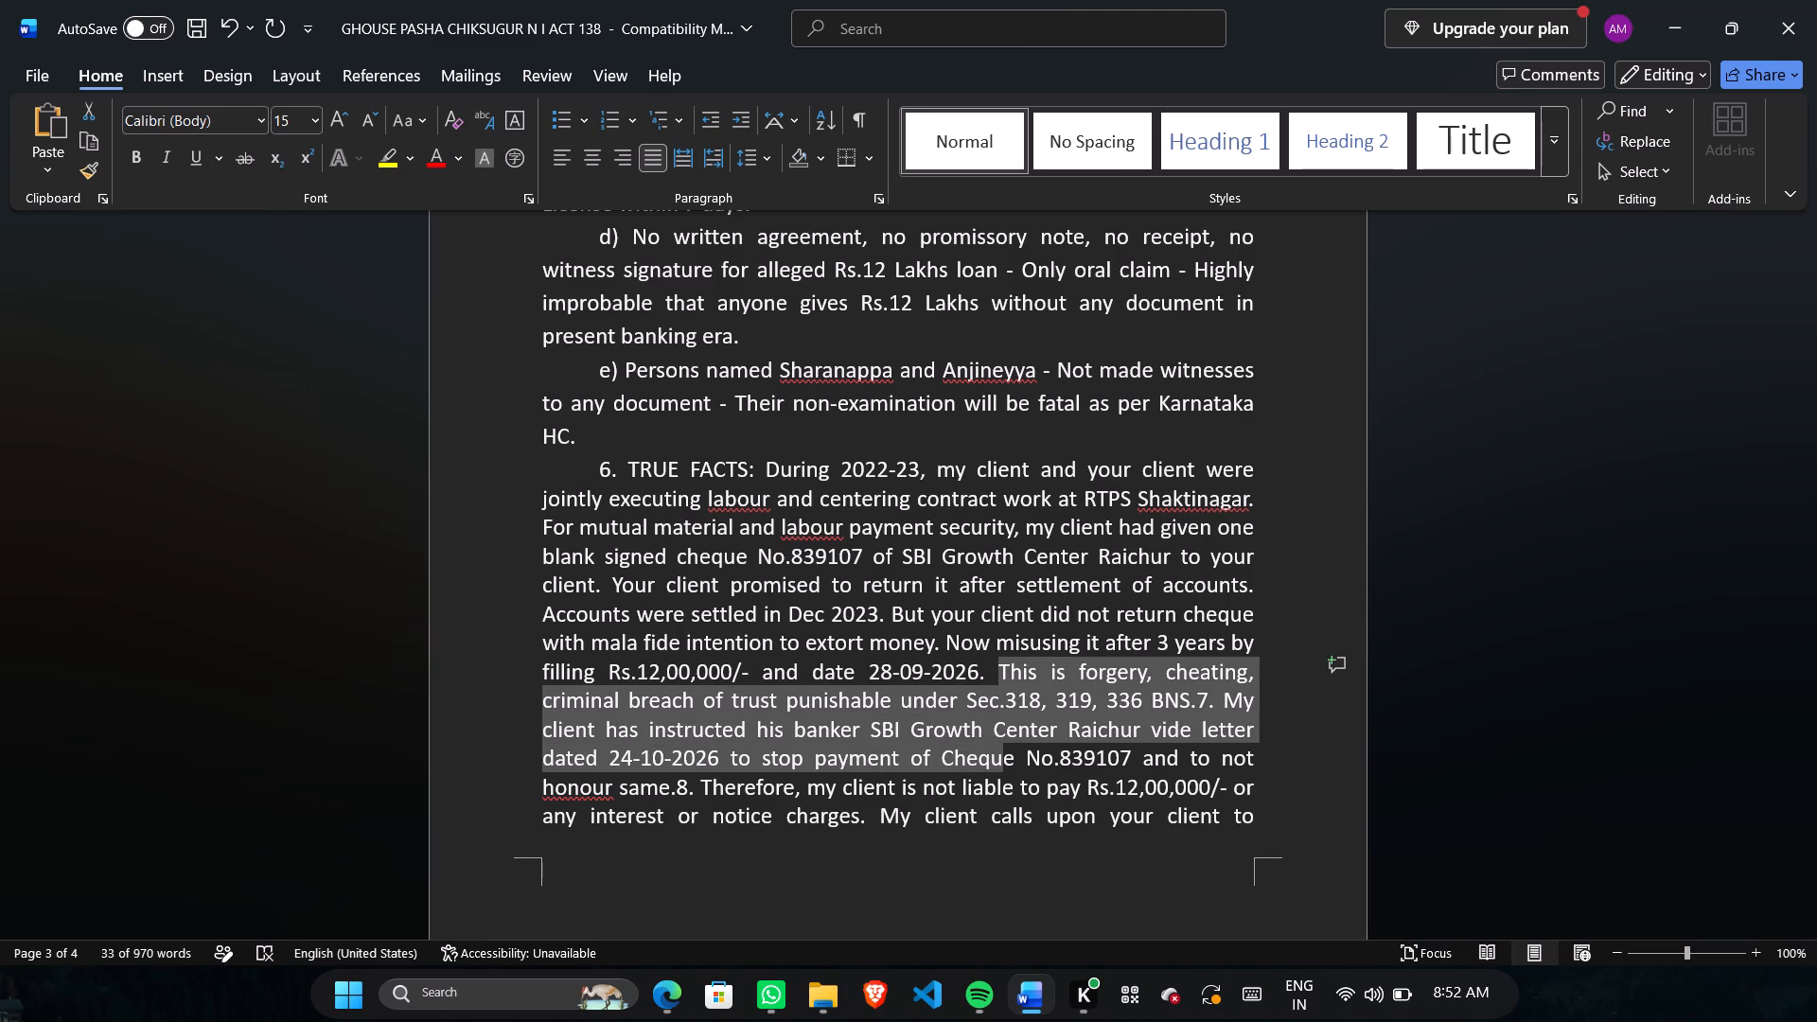
{"action": "key", "text": "shift+Down"}
{"action": "key", "text": "shift+Left"}
{"action": "key", "text": "shift+Left"}
{"action": "key", "text": "shift+Left"}
{"action": "key", "text": "shift+Left"}
{"action": "key", "text": "shift+Left"}
{"action": "key", "text": "shift+Left"}
{"action": "key", "text": "shift+Left"}
{"action": "key", "text": "shift+Left"}
{"action": "key", "text": "shift+Left"}
{"action": "key", "text": "shift+Left"}
{"action": "key", "text": "shift+Left"}
{"action": "key", "text": "shift+Left"}
{"action": "key", "text": "shift+Left"}
{"action": "key", "text": "shift+Left"}
{"action": "key", "text": "shift+Left"}
{"action": "key", "text": "shift+Left"}
{"action": "key", "text": "shift+Left"}
{"action": "key", "text": "shift+Left"}
{"action": "key", "text": "shift+Left"}
{"action": "key", "text": "shift+Left"}
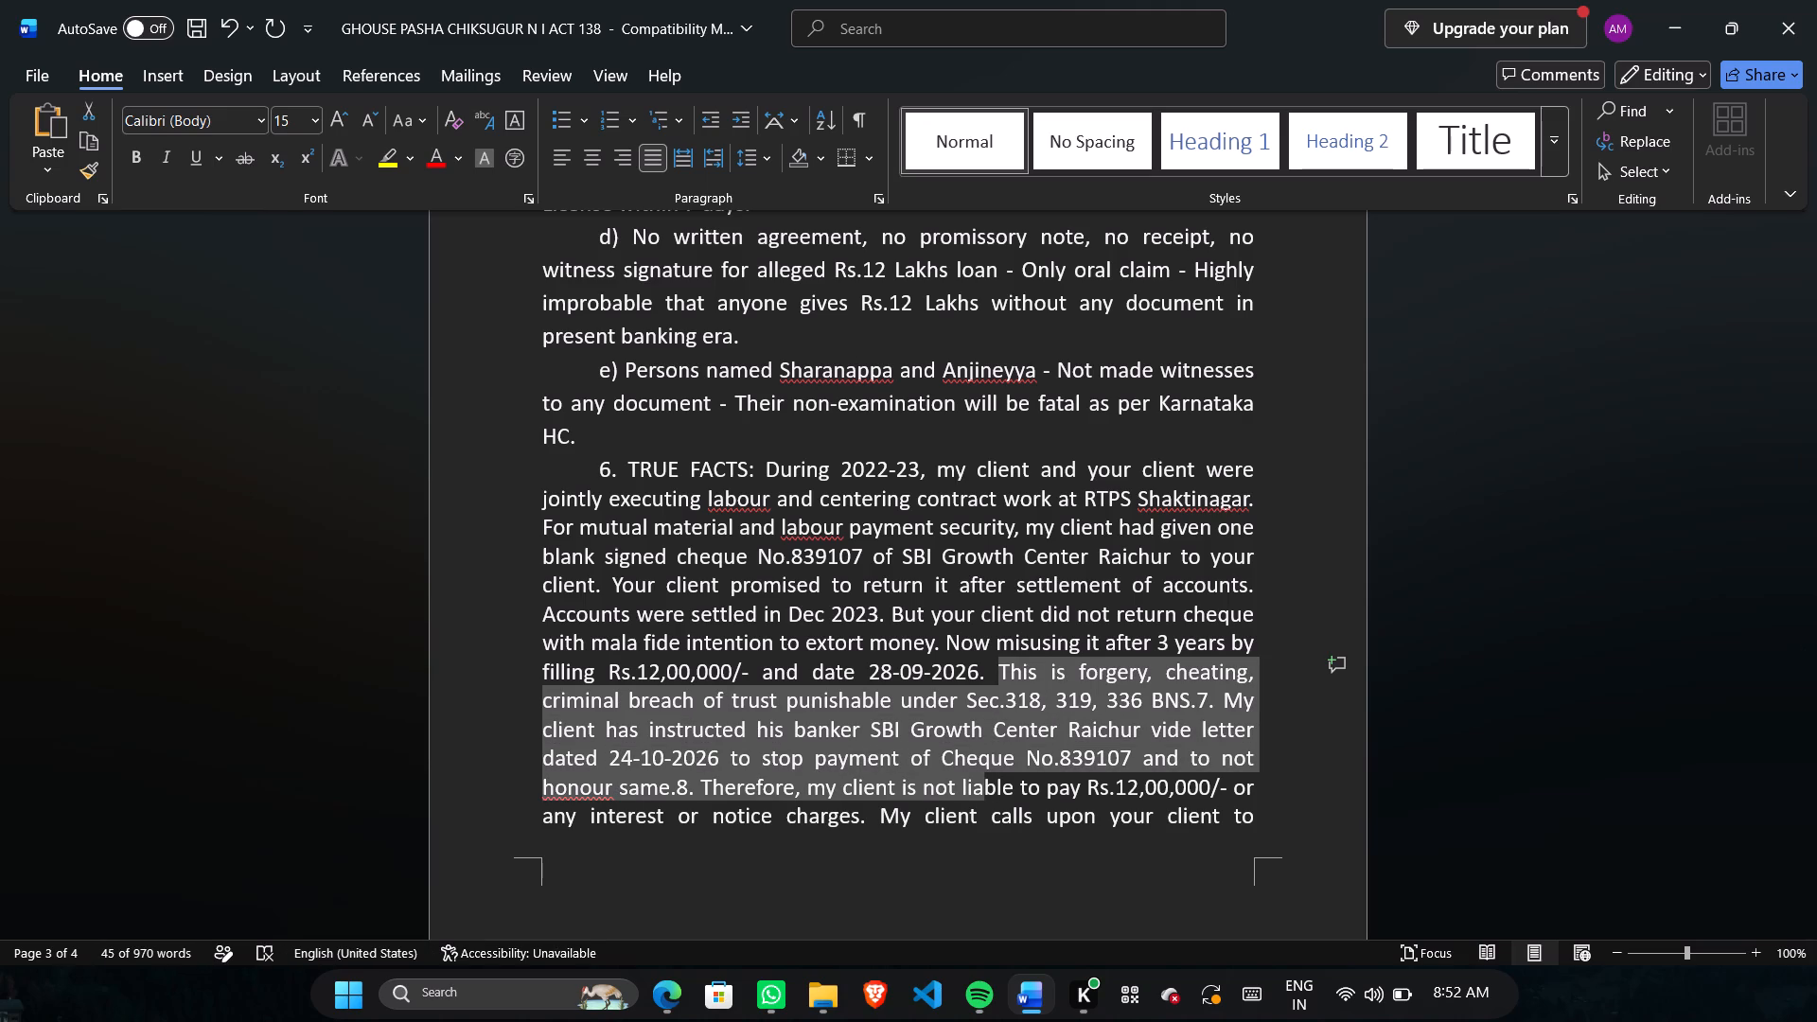
{"action": "key", "text": "shift+Left"}
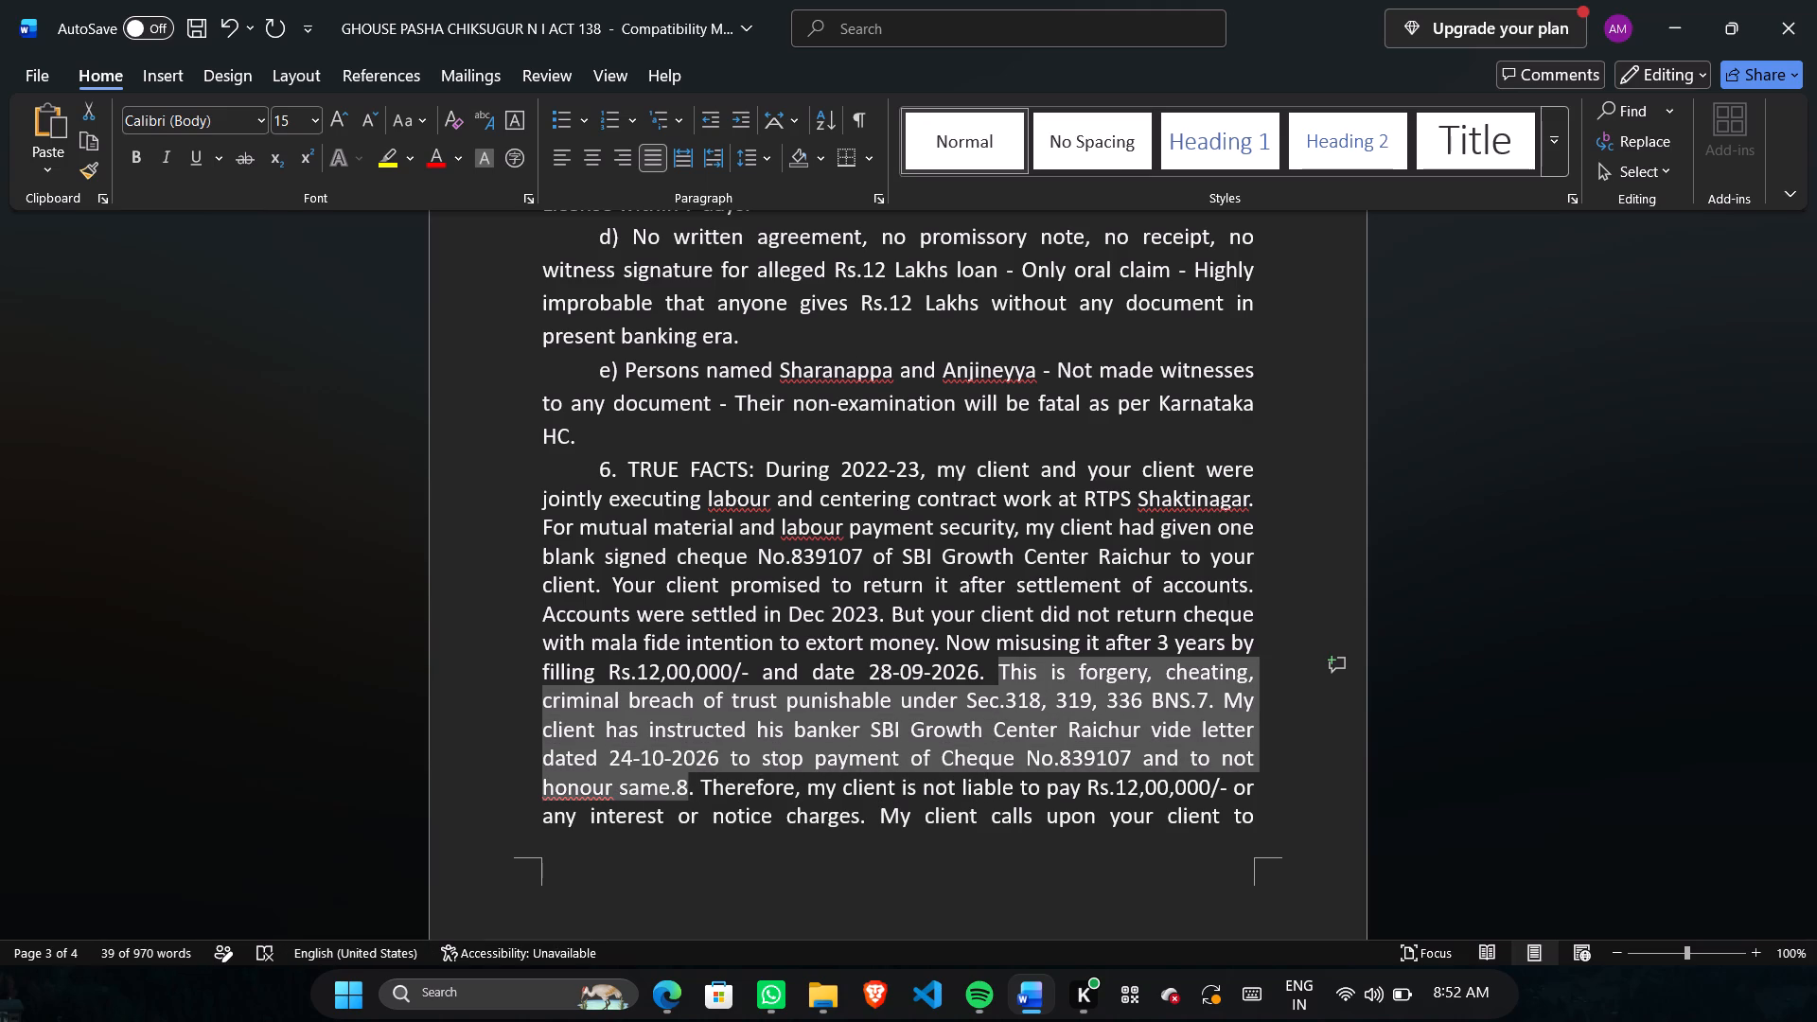
{"action": "key", "text": "shift+Left"}
{"action": "key", "text": "shift+Left"}
{"action": "key", "text": "Delete"}
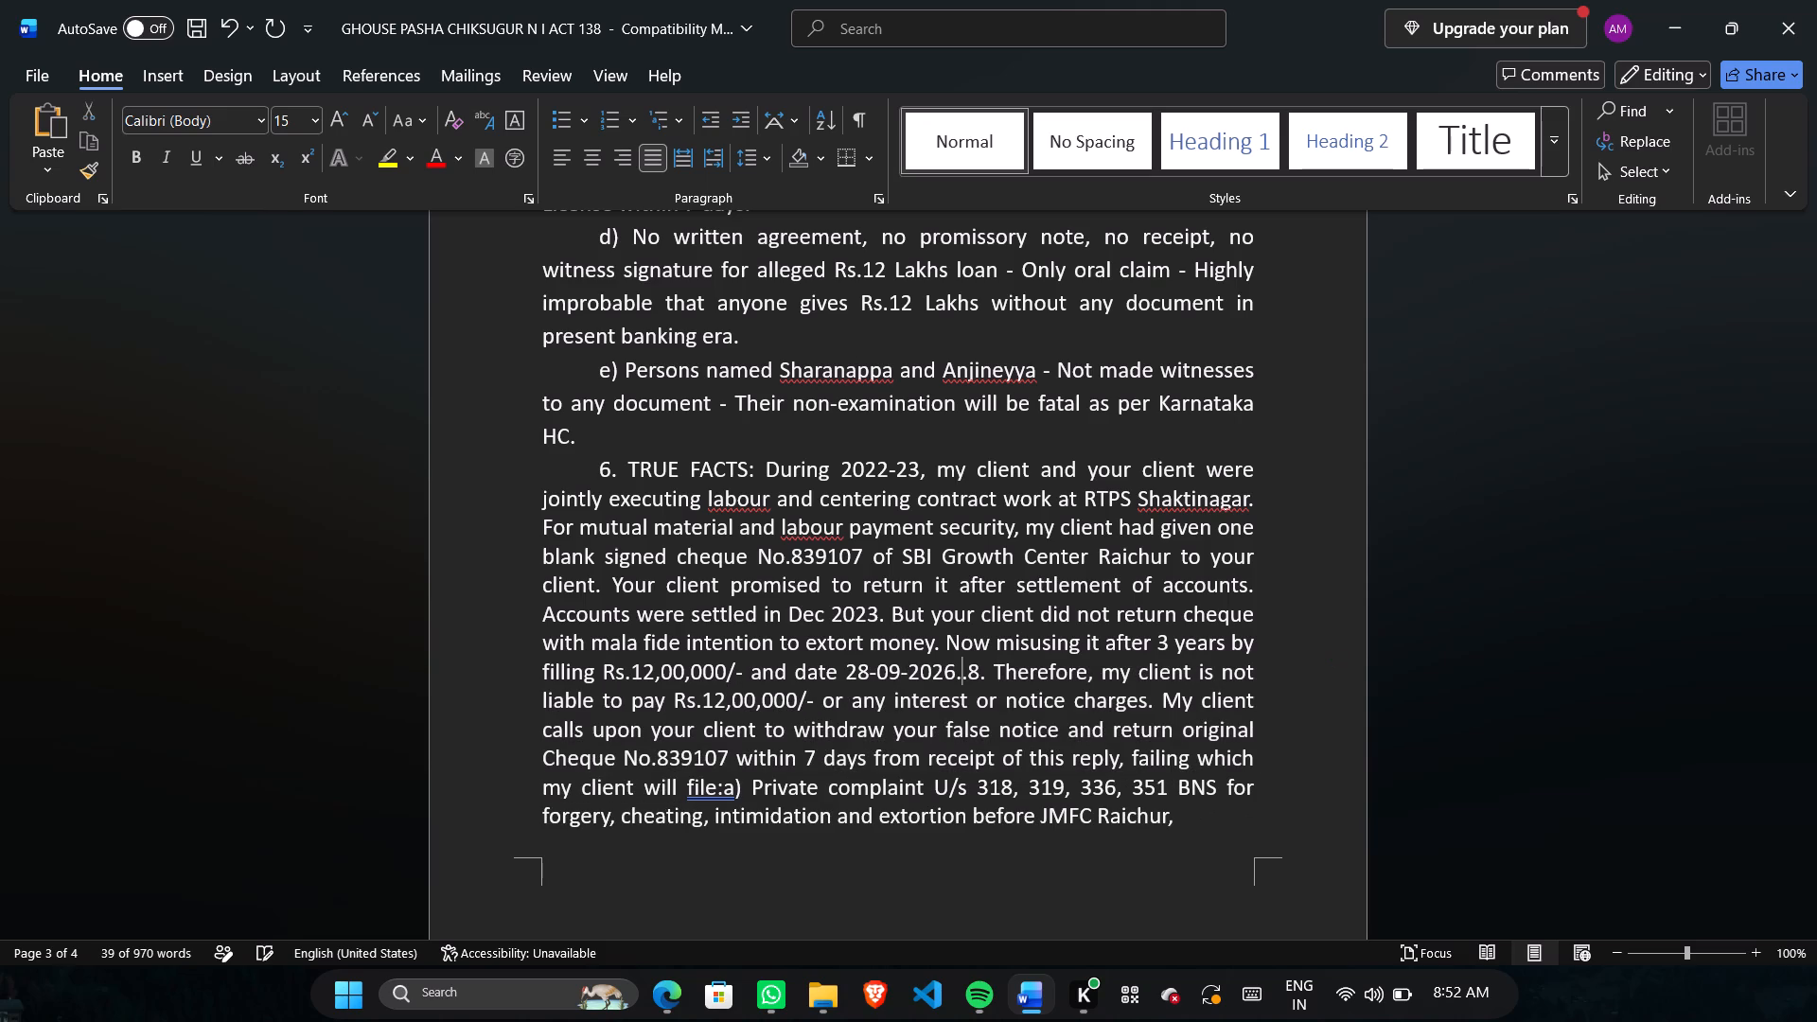
Start "Therefore, my client is not liable" in a new paragraph and remove its leading number 8 and stray full stops.
{"action": "key", "text": "Return"}
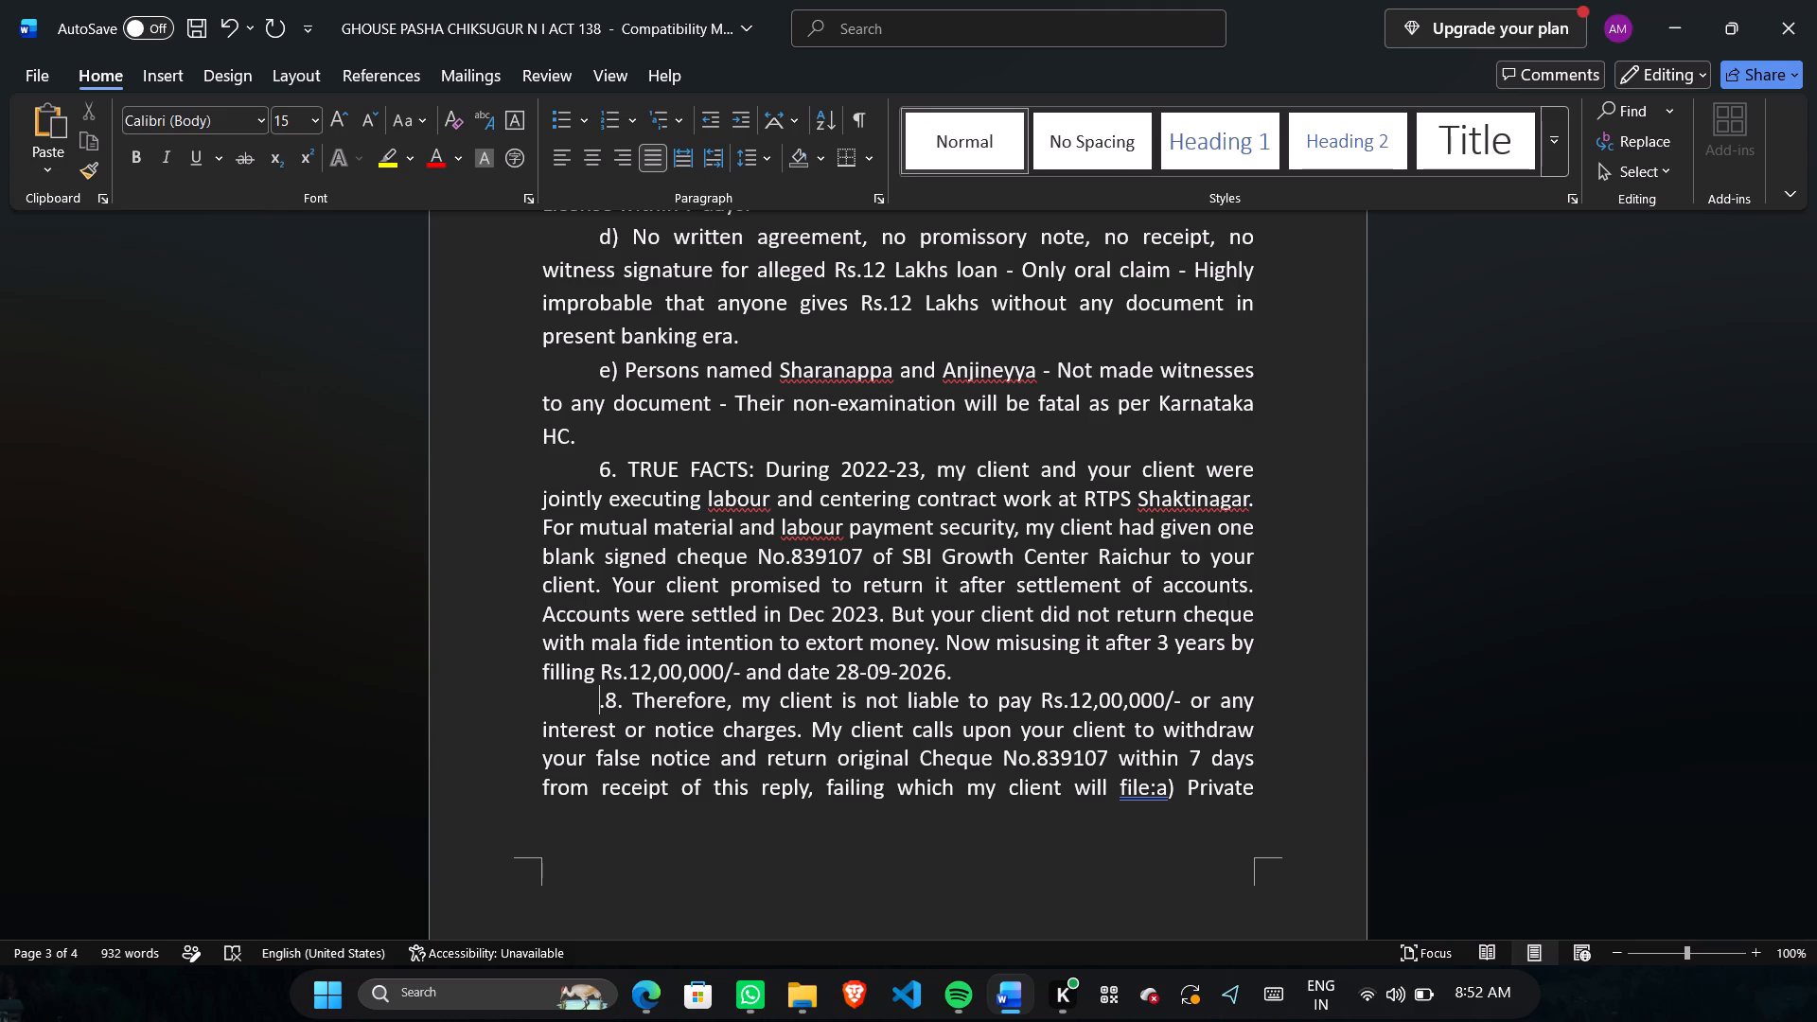
{"action": "key", "text": "Delete"}
{"action": "key", "text": "Delete"}
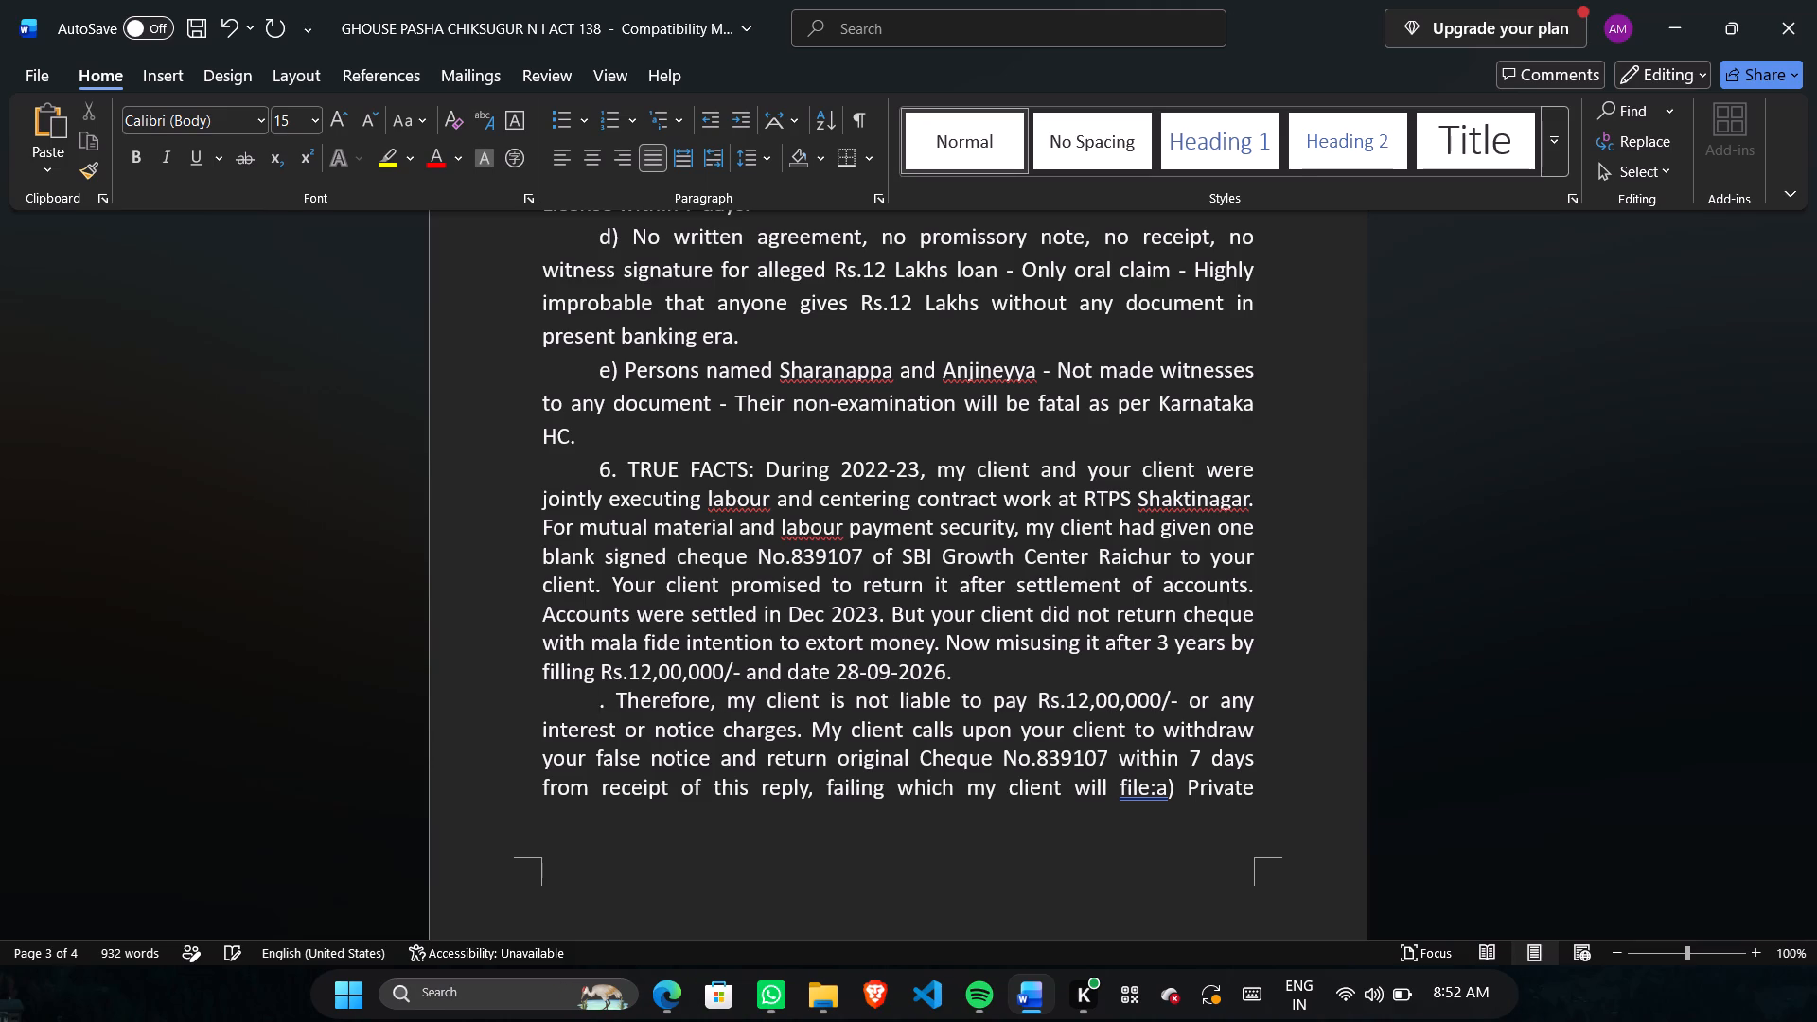
{"action": "key", "text": "Delete"}
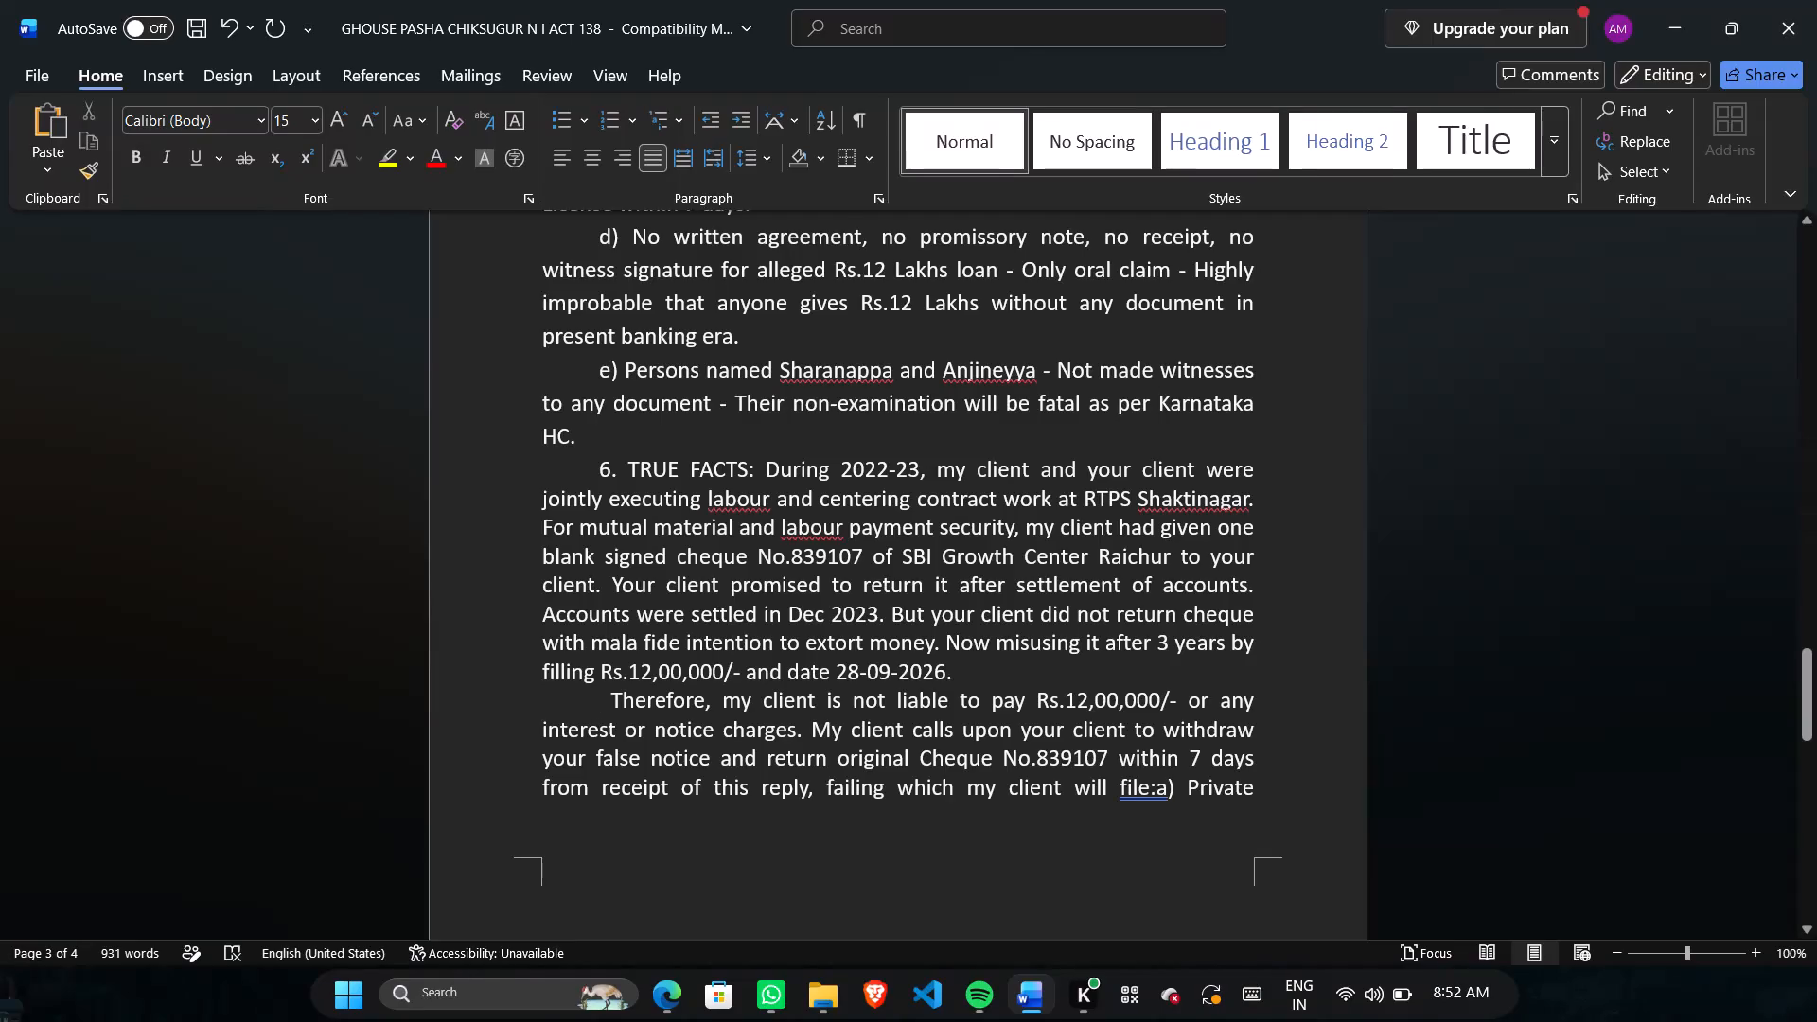
Put item "a) Private complaint" in its own paragraph after "my client will file:" and remove its first-line indent.
{"action": "scroll", "coordinate": [1069, 766], "scroll_direction": "down", "scroll_amount": 1}
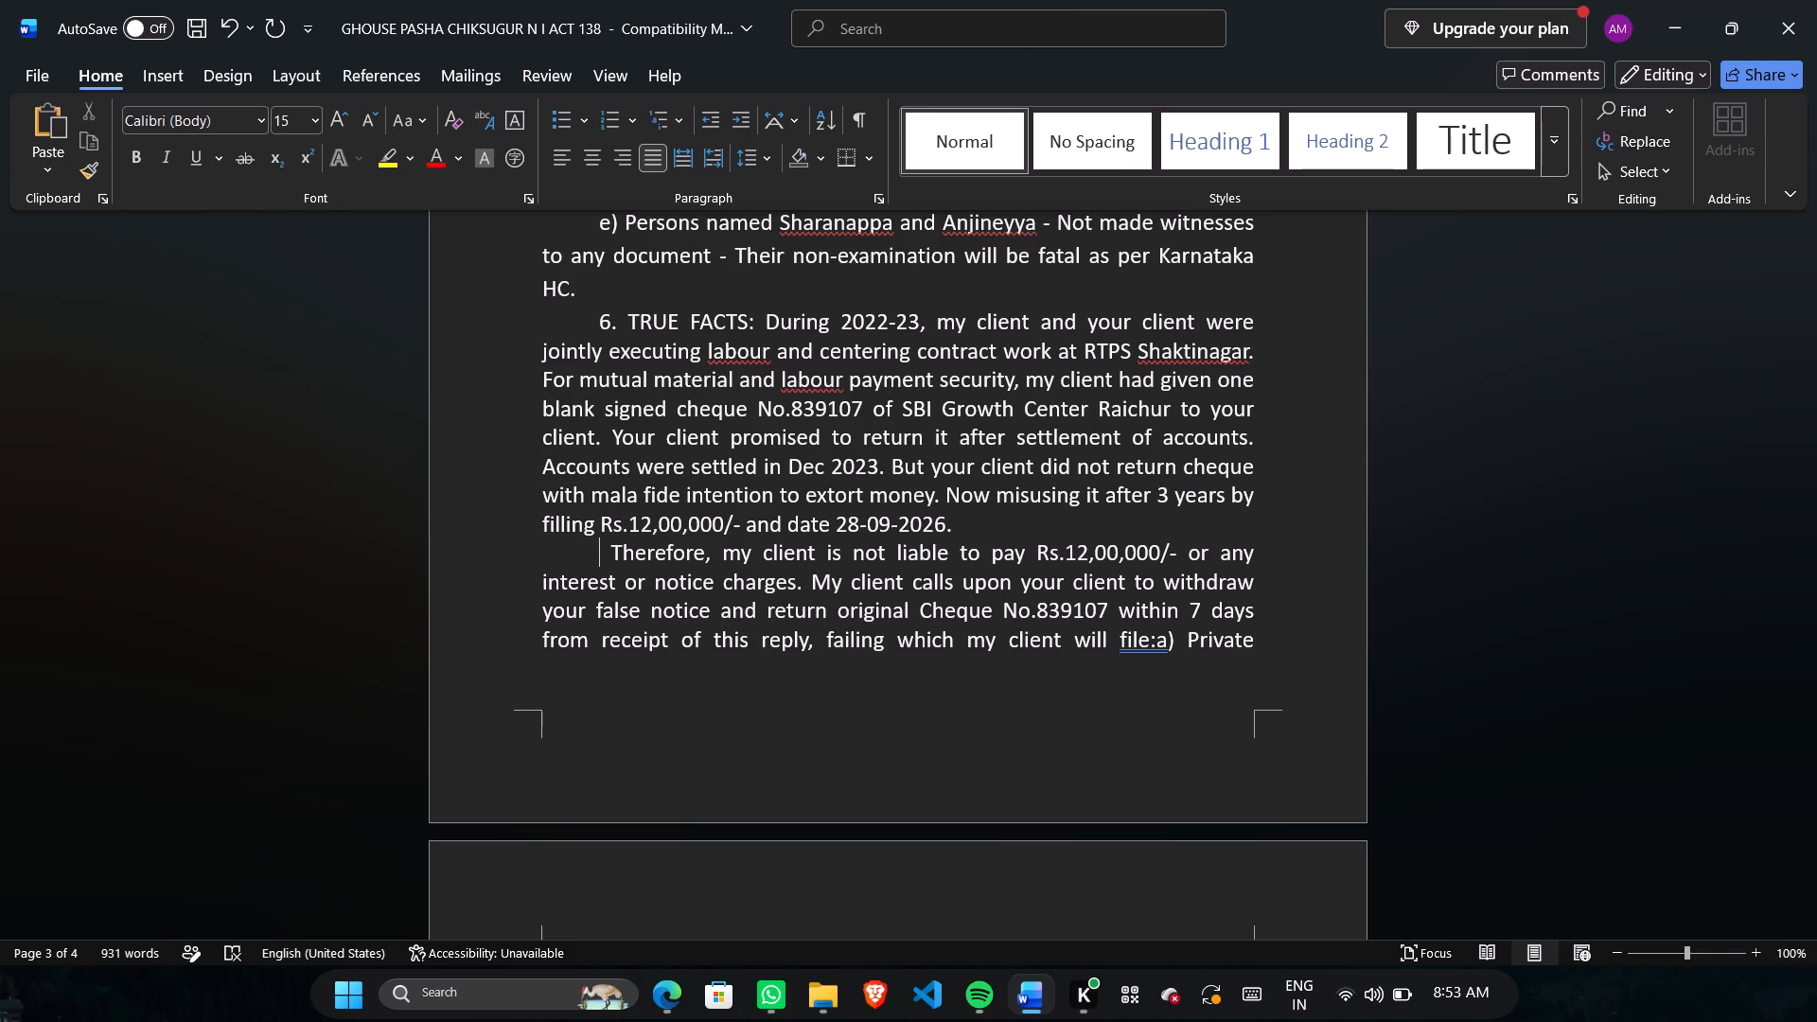
{"action": "left_click", "coordinate": [1153, 640]}
{"action": "key", "text": "Right"}
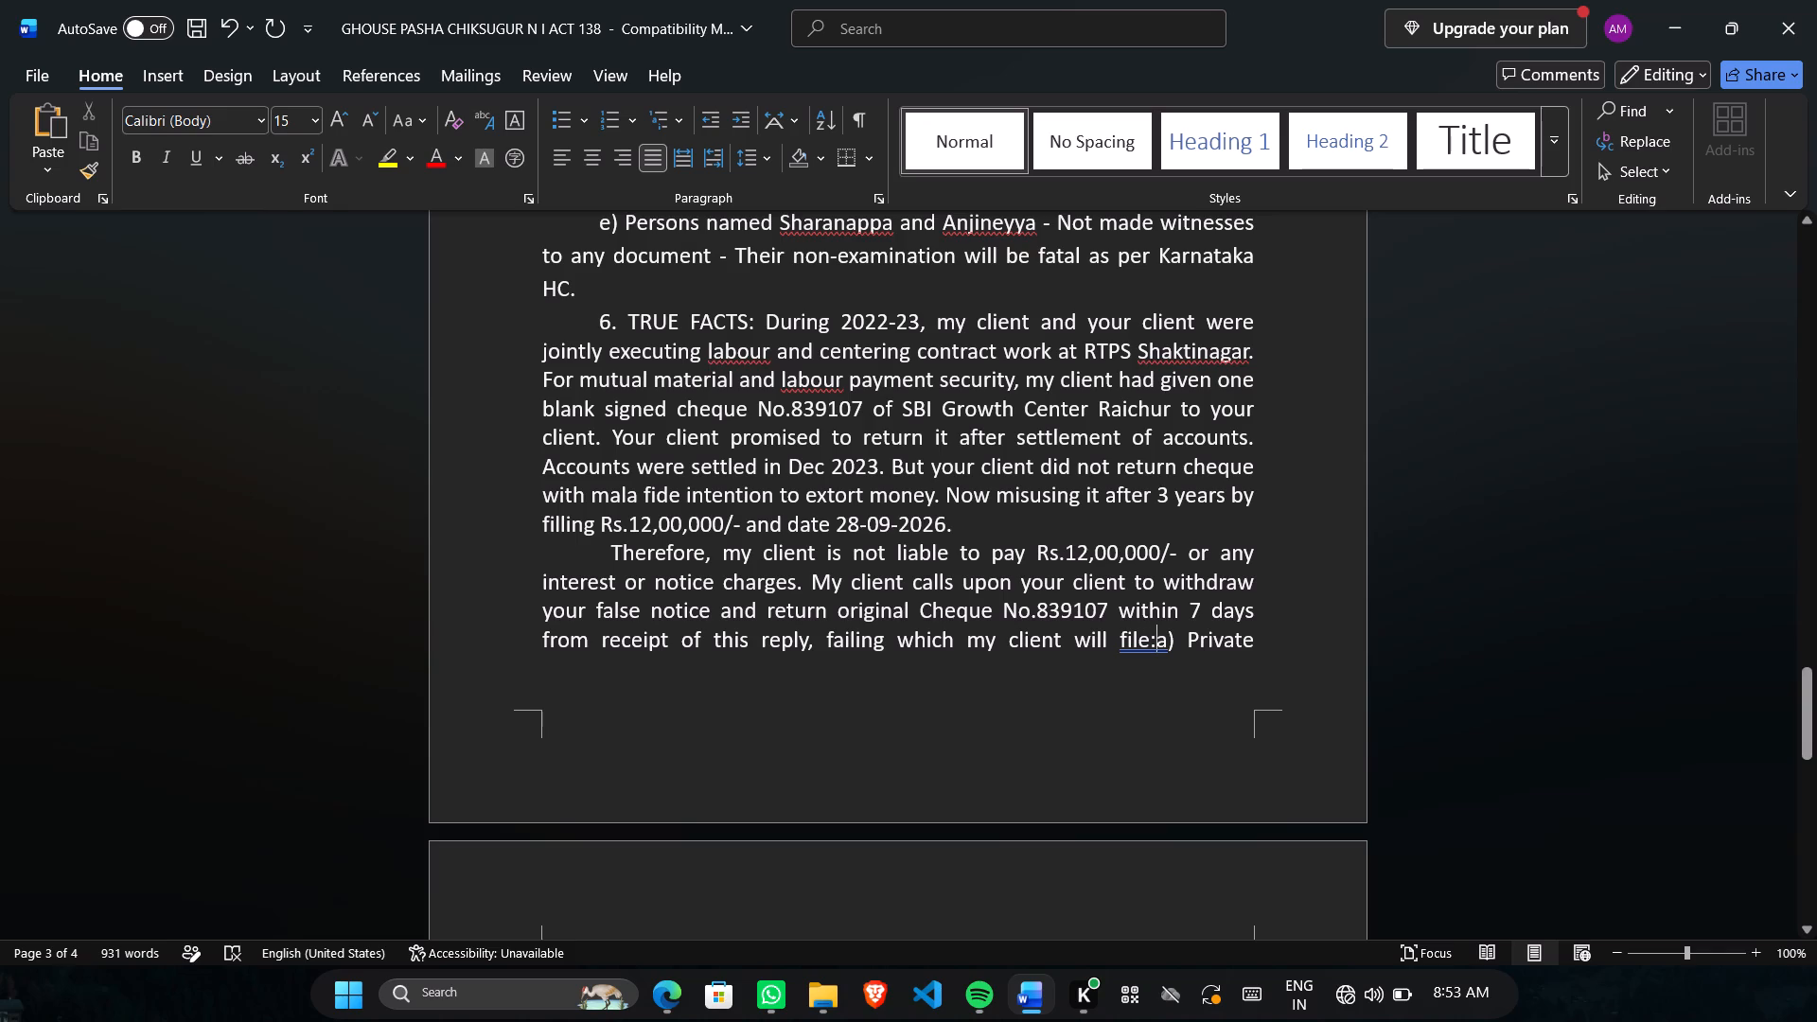
{"action": "key", "text": "Return"}
{"action": "scroll", "coordinate": [1185, 791], "scroll_direction": "down", "scroll_amount": 2}
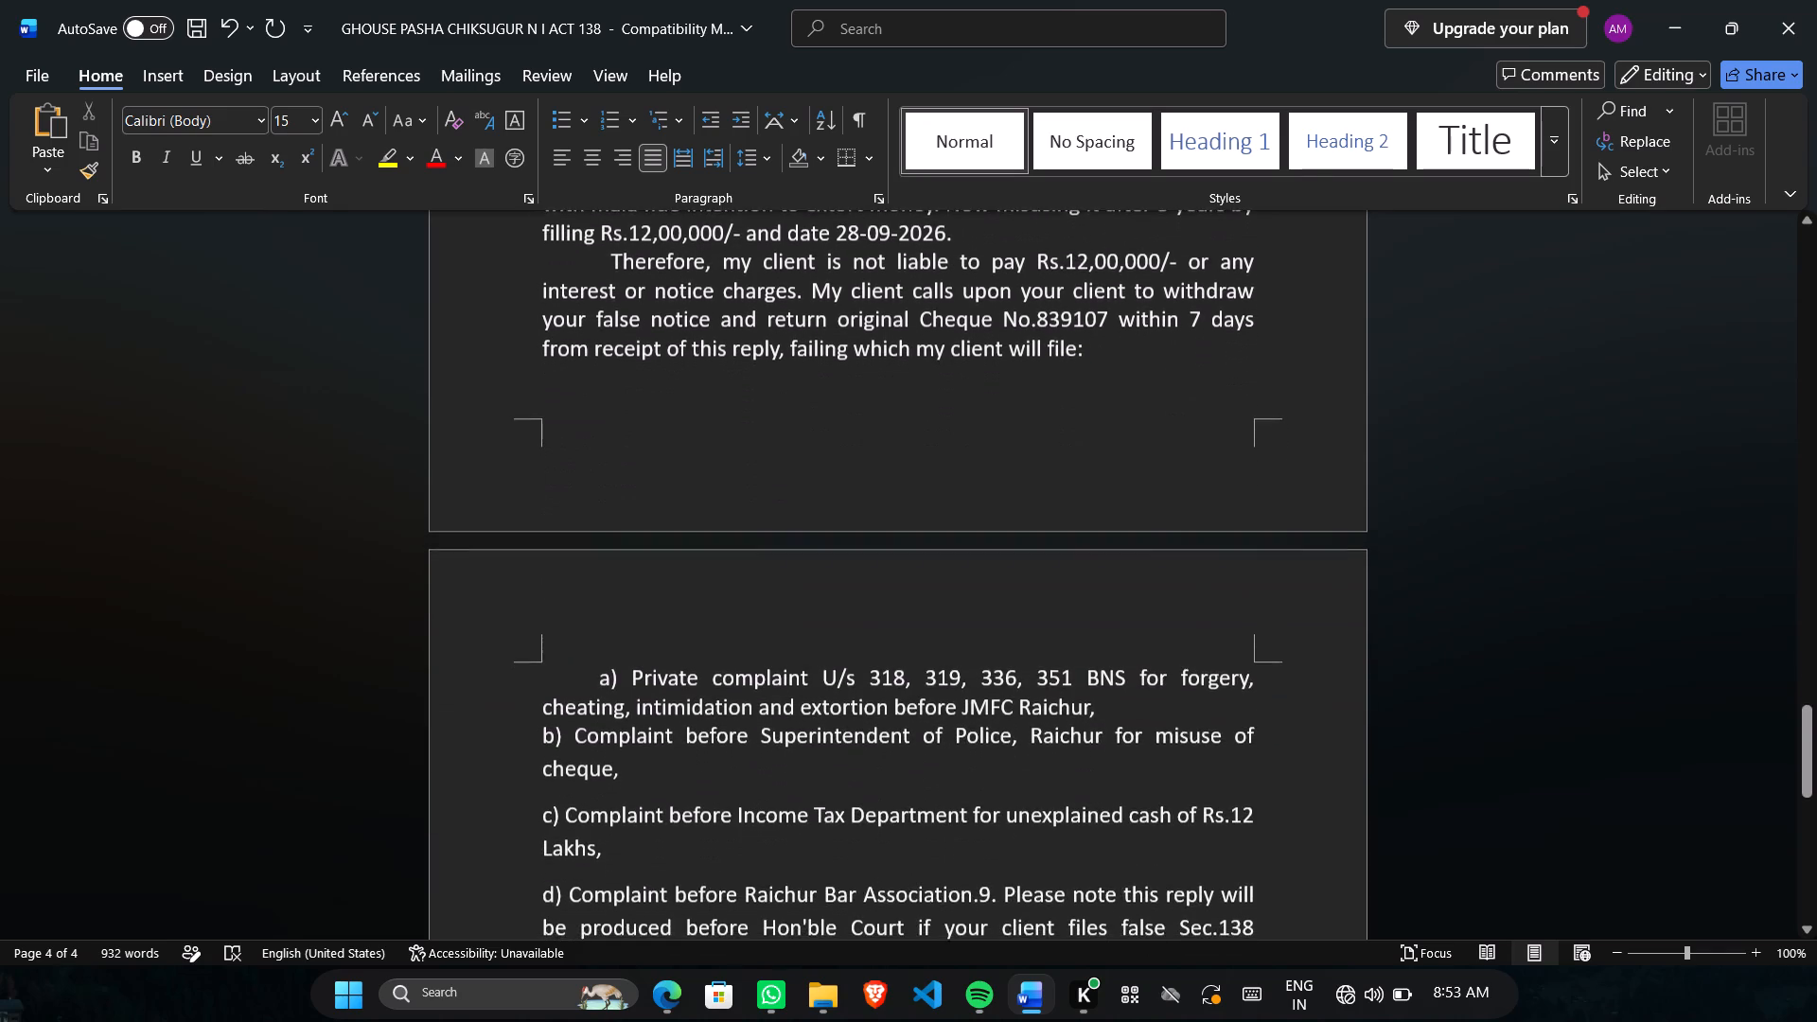
{"action": "scroll", "coordinate": [1185, 791], "scroll_direction": "down", "scroll_amount": 1}
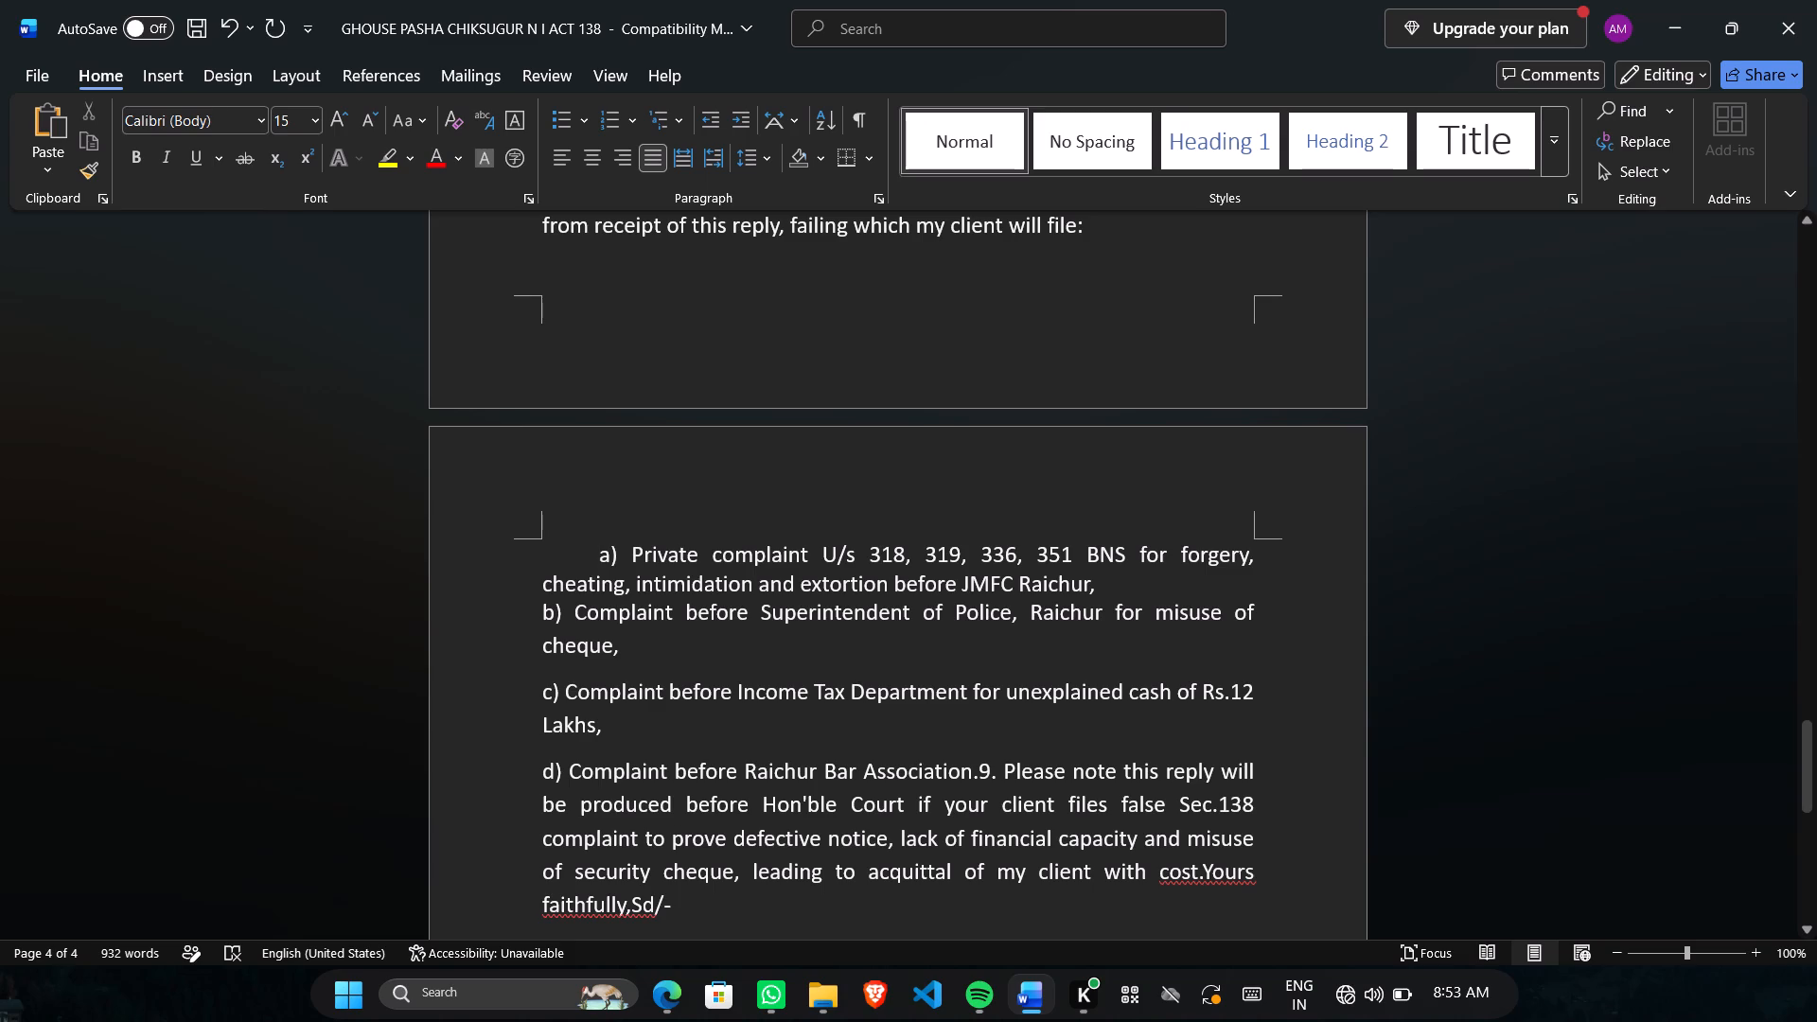
{"action": "key", "text": "BackSpace"}
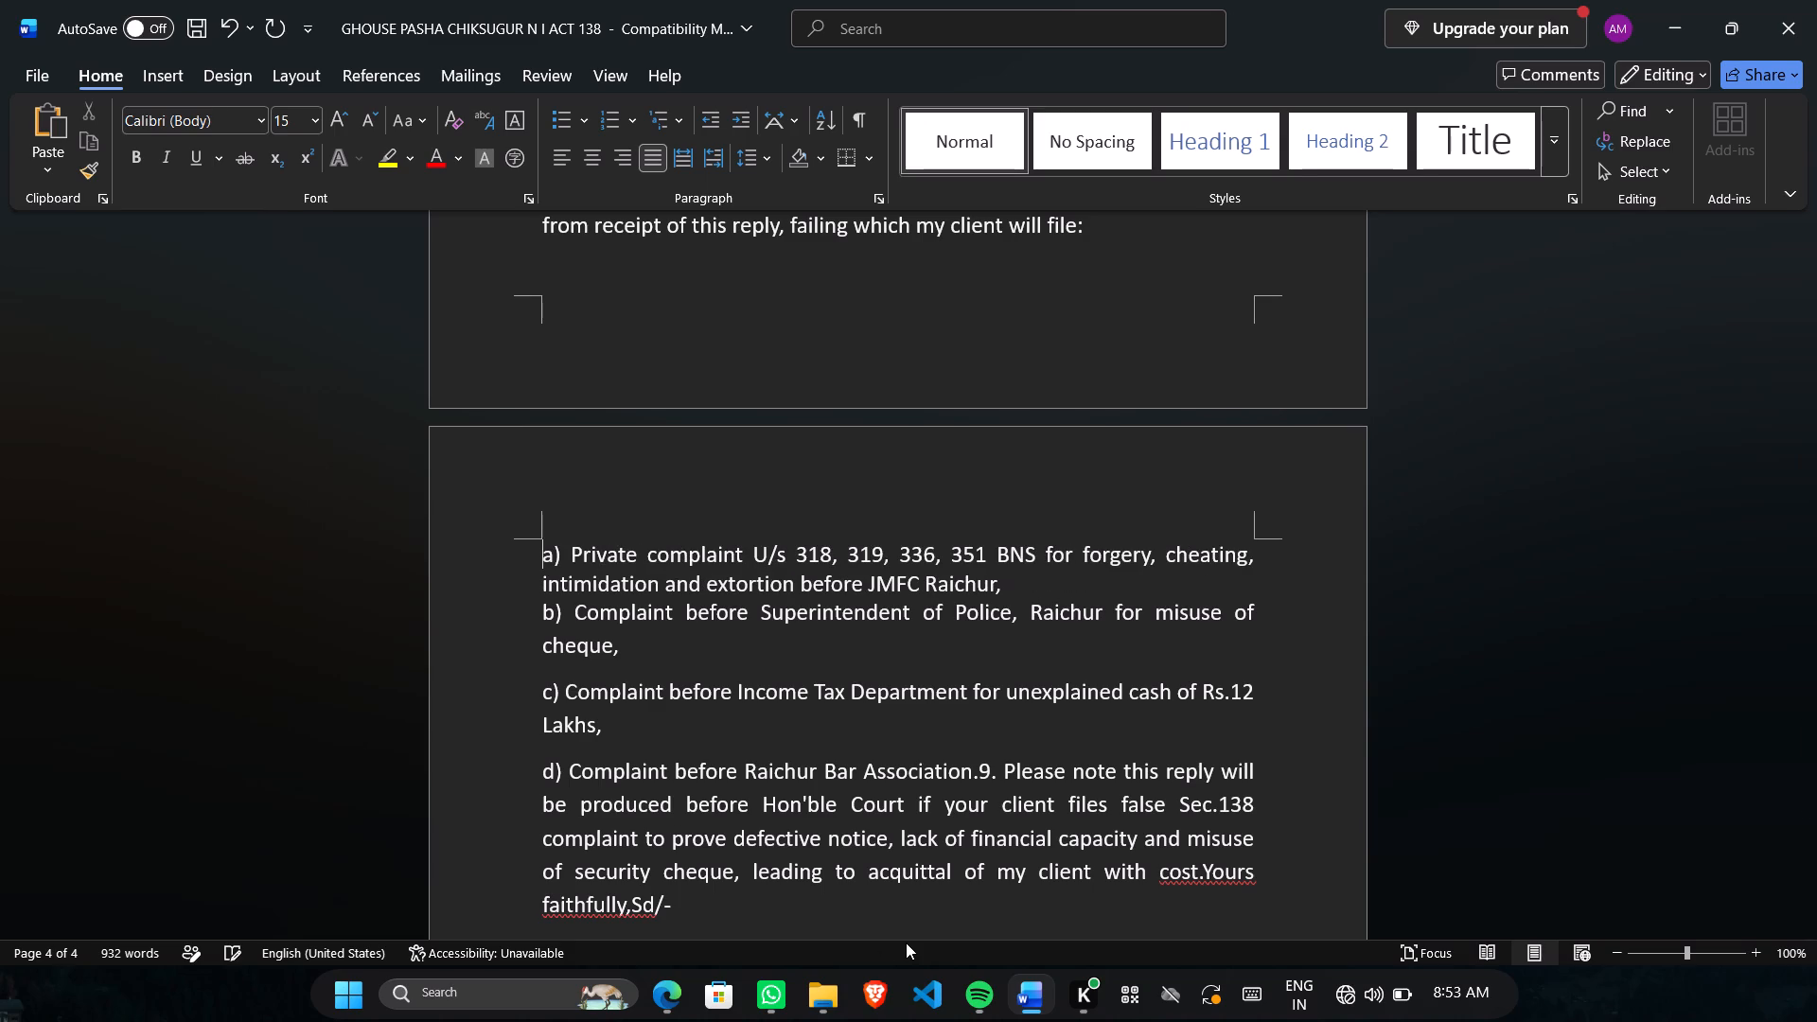
Delete the "a)" label so that the paragraph starts with "Private complaint U/s 318".
{"action": "scroll", "coordinate": [882, 819], "scroll_direction": "down", "scroll_amount": 3}
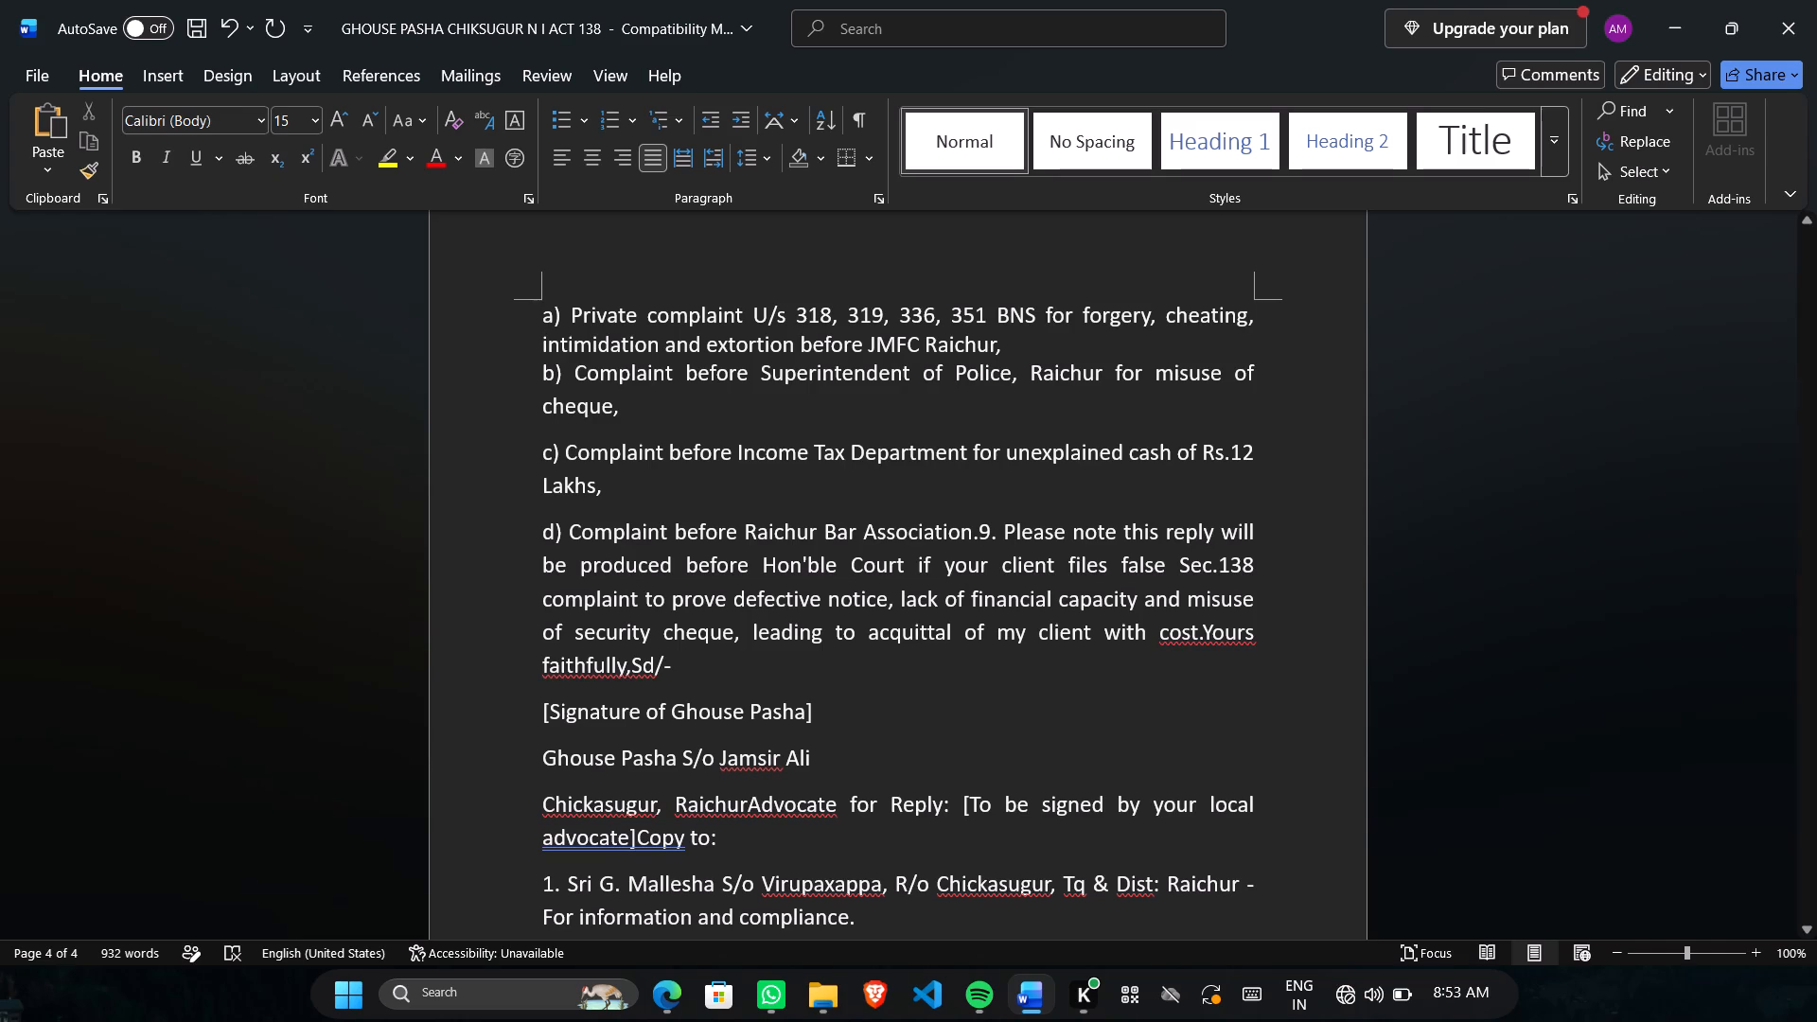
{"action": "scroll", "coordinate": [889, 763], "scroll_direction": "up", "scroll_amount": 3}
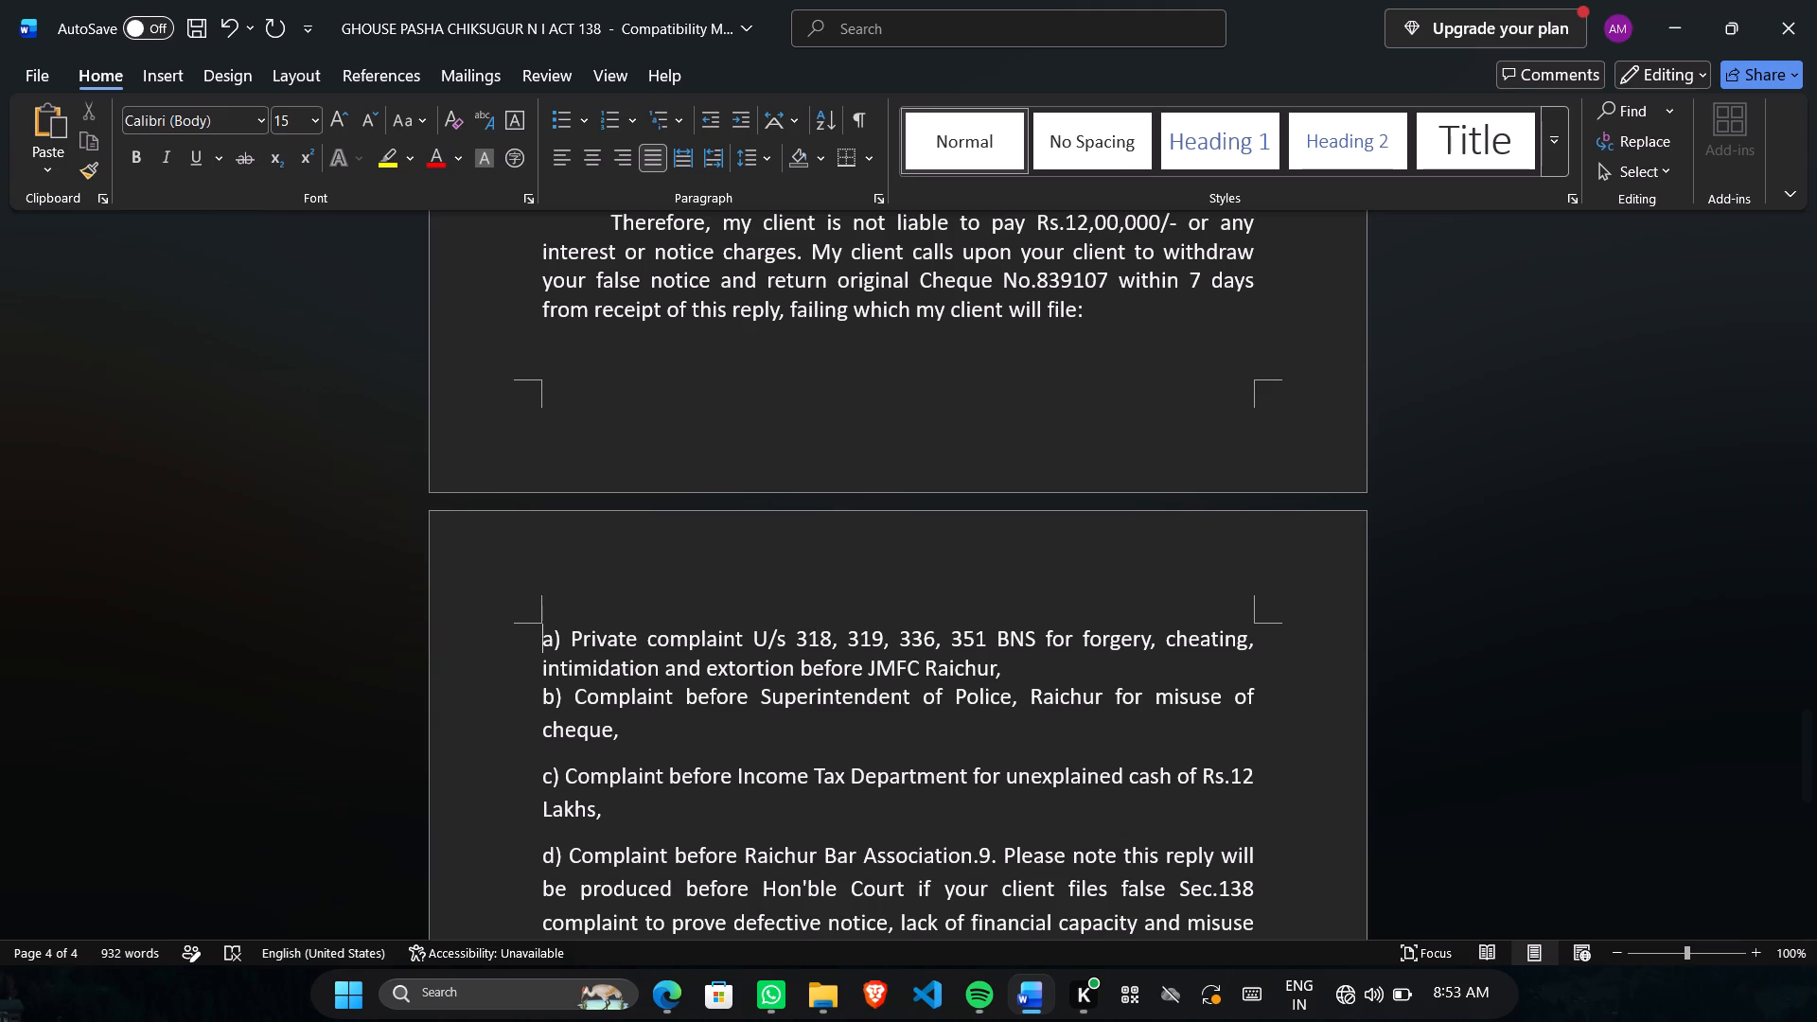
{"action": "key", "text": "Delete"}
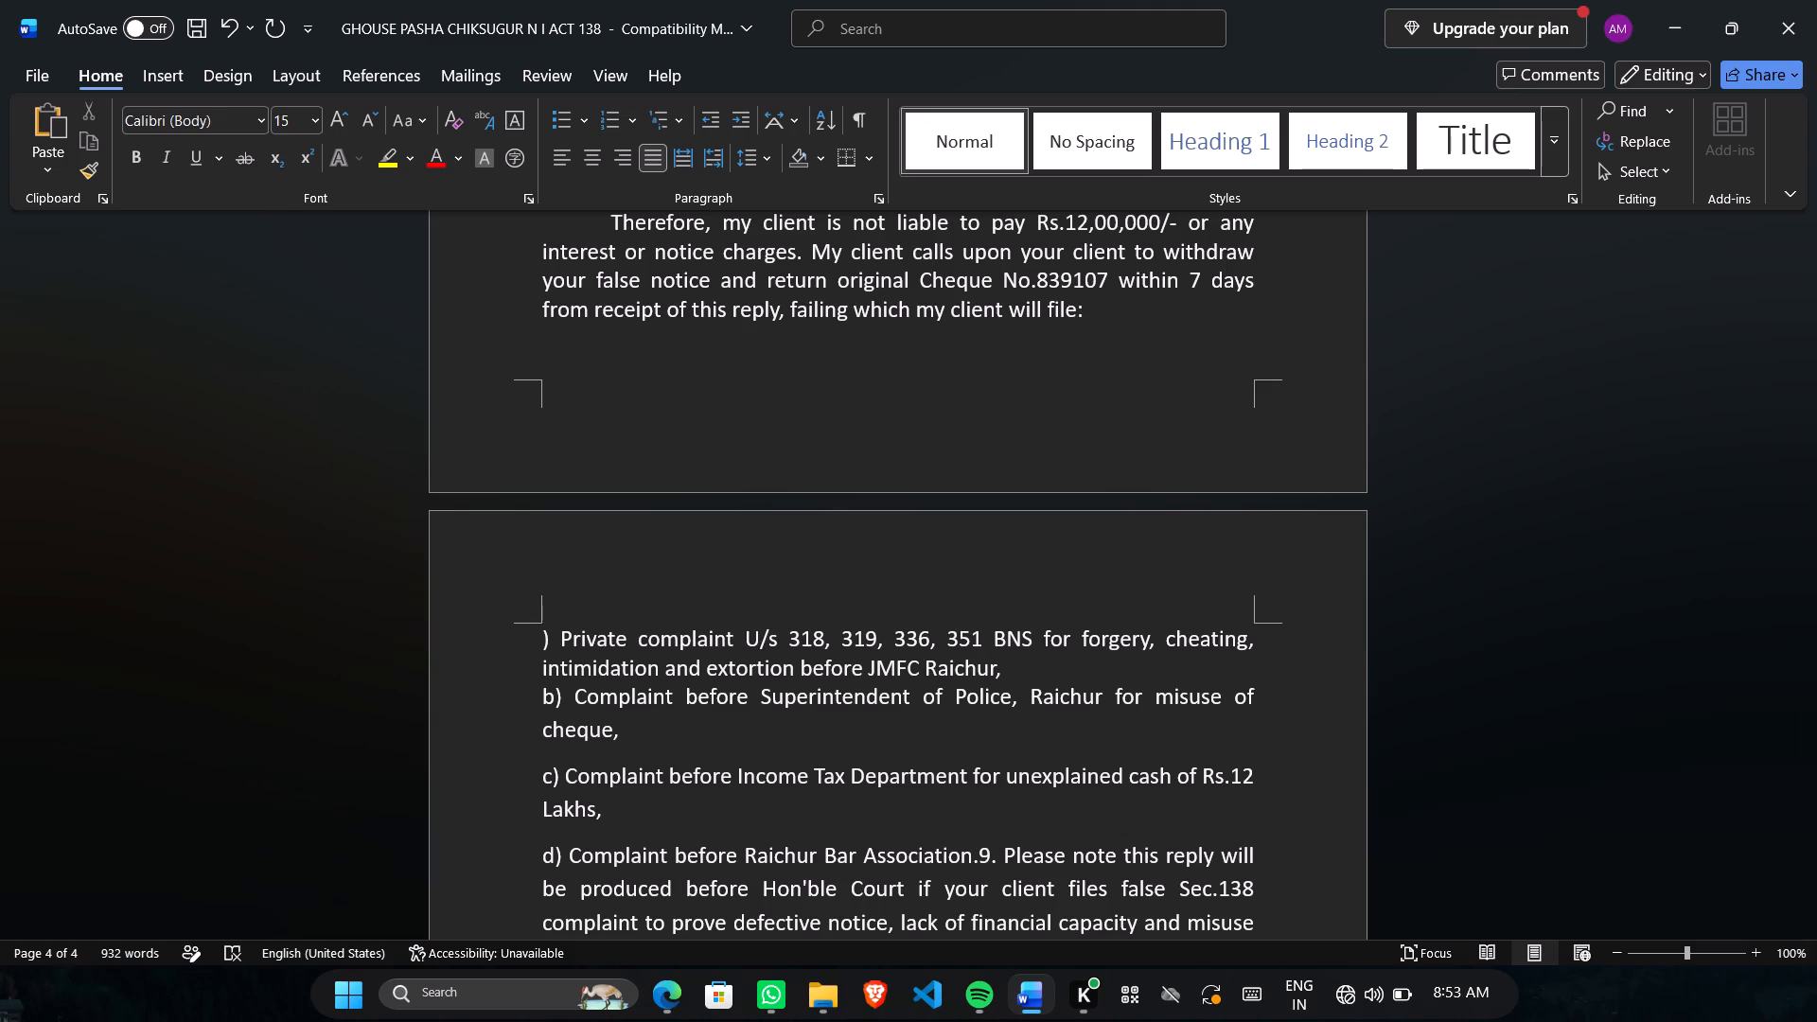
{"action": "key", "text": "Delete"}
{"action": "key", "text": "Delete"}
{"action": "key", "text": "Delete"}
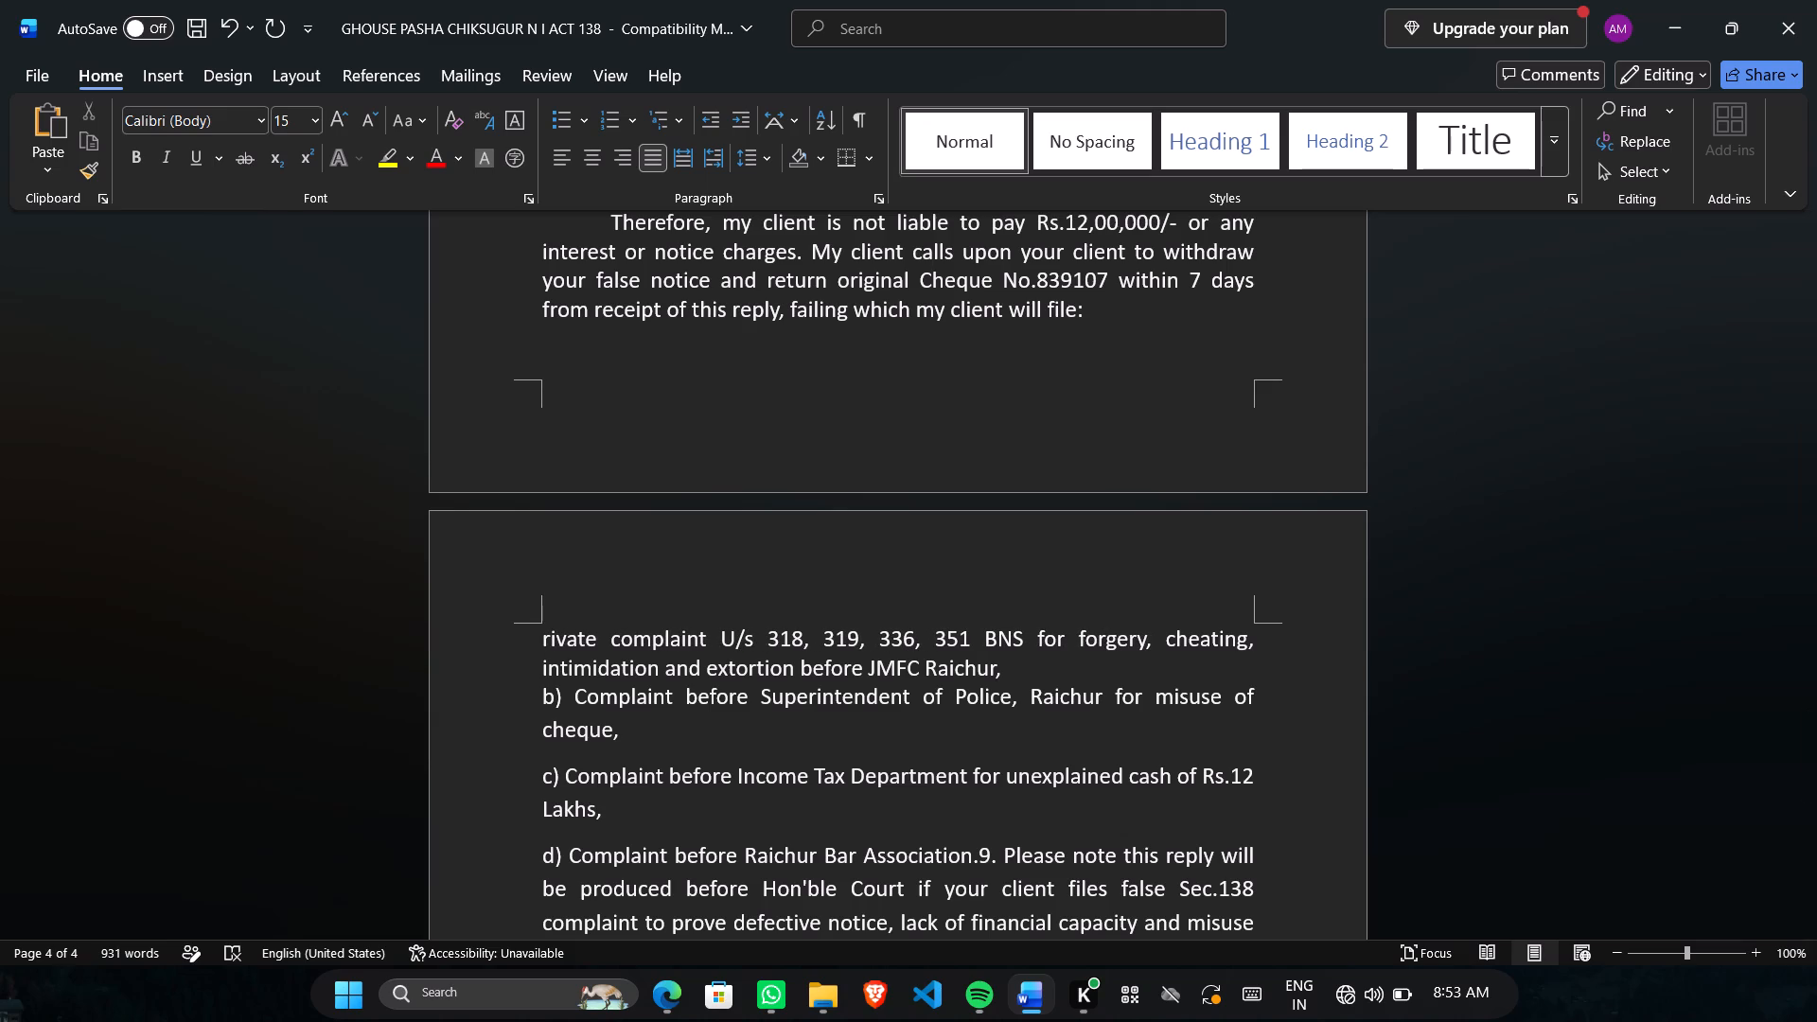
{"action": "key", "text": "ctrl+z"}
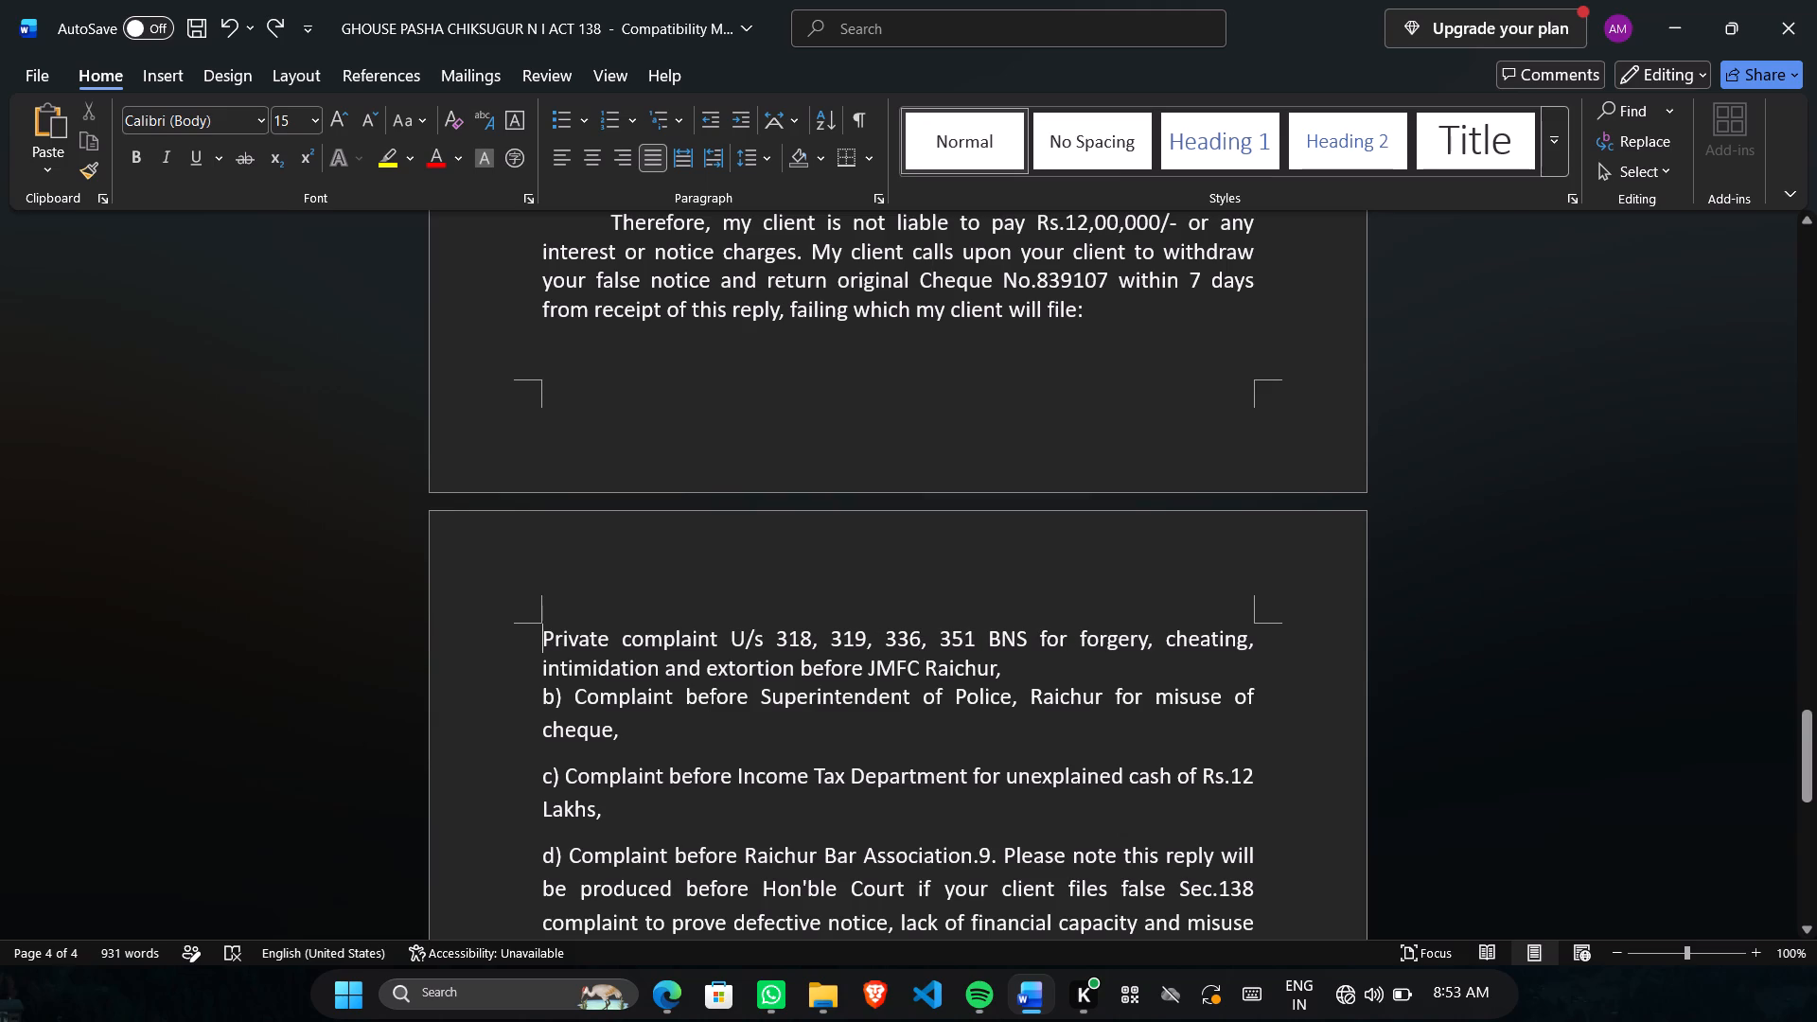
Delete items b), c) and d) after the private complaint paragraph, from "b) Complaint before Superintendent" through "Raichur Bar Association".
{"action": "left_click", "coordinate": [1030, 668]}
{"action": "key", "text": "shift+Down"}
{"action": "key", "text": "shift+Down"}
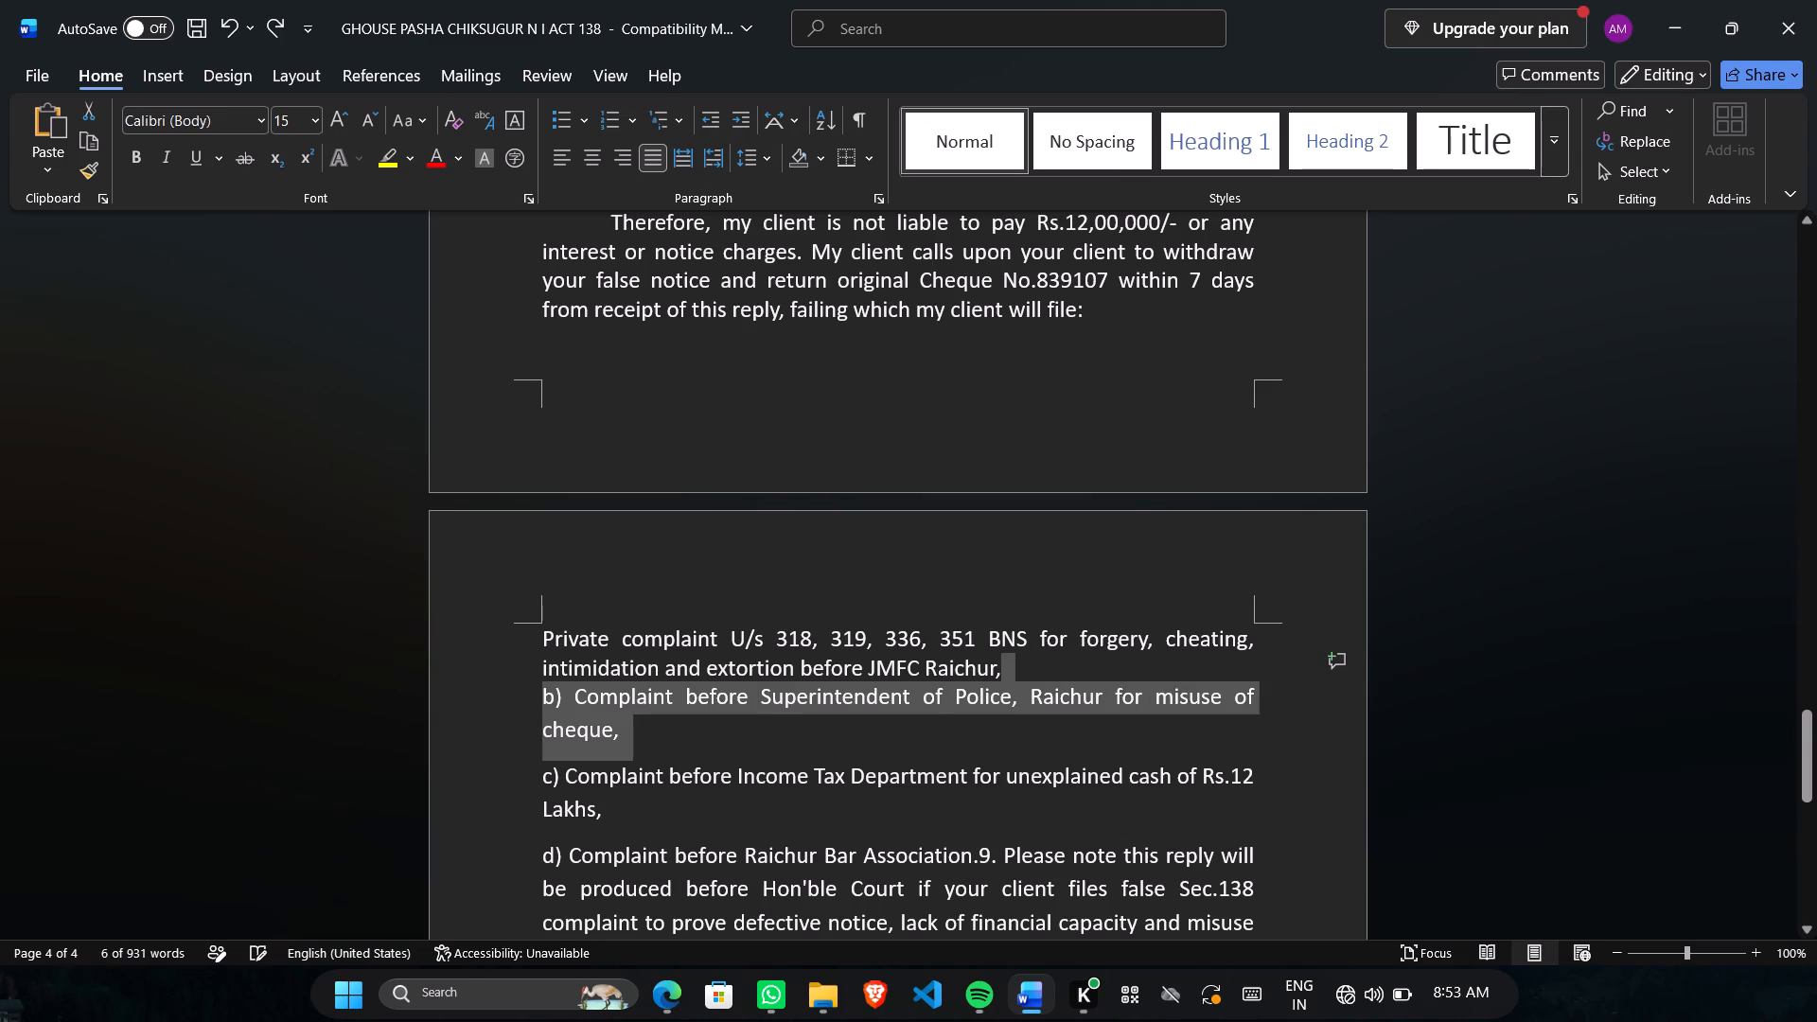
{"action": "key", "text": "shift+Down"}
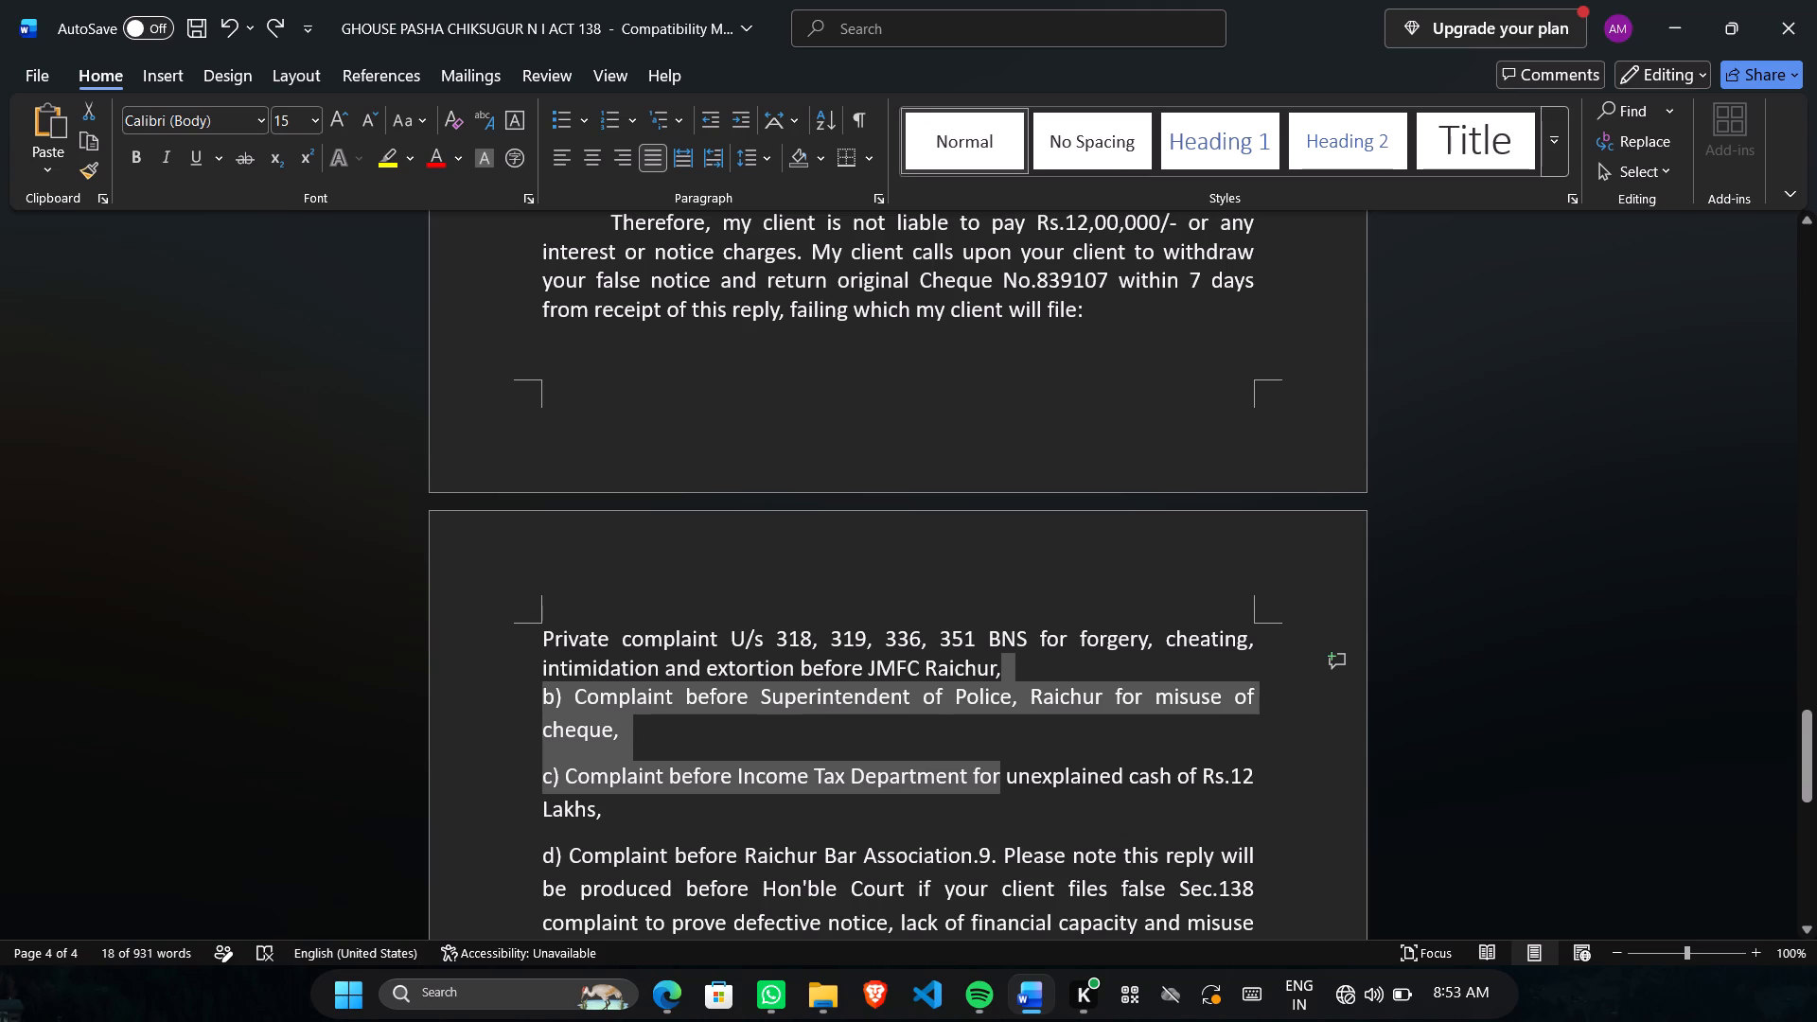
{"action": "key", "text": "shift+Down"}
{"action": "key", "text": "shift+Down"}
{"action": "key", "text": "shift+Down"}
{"action": "key", "text": "shift+Down"}
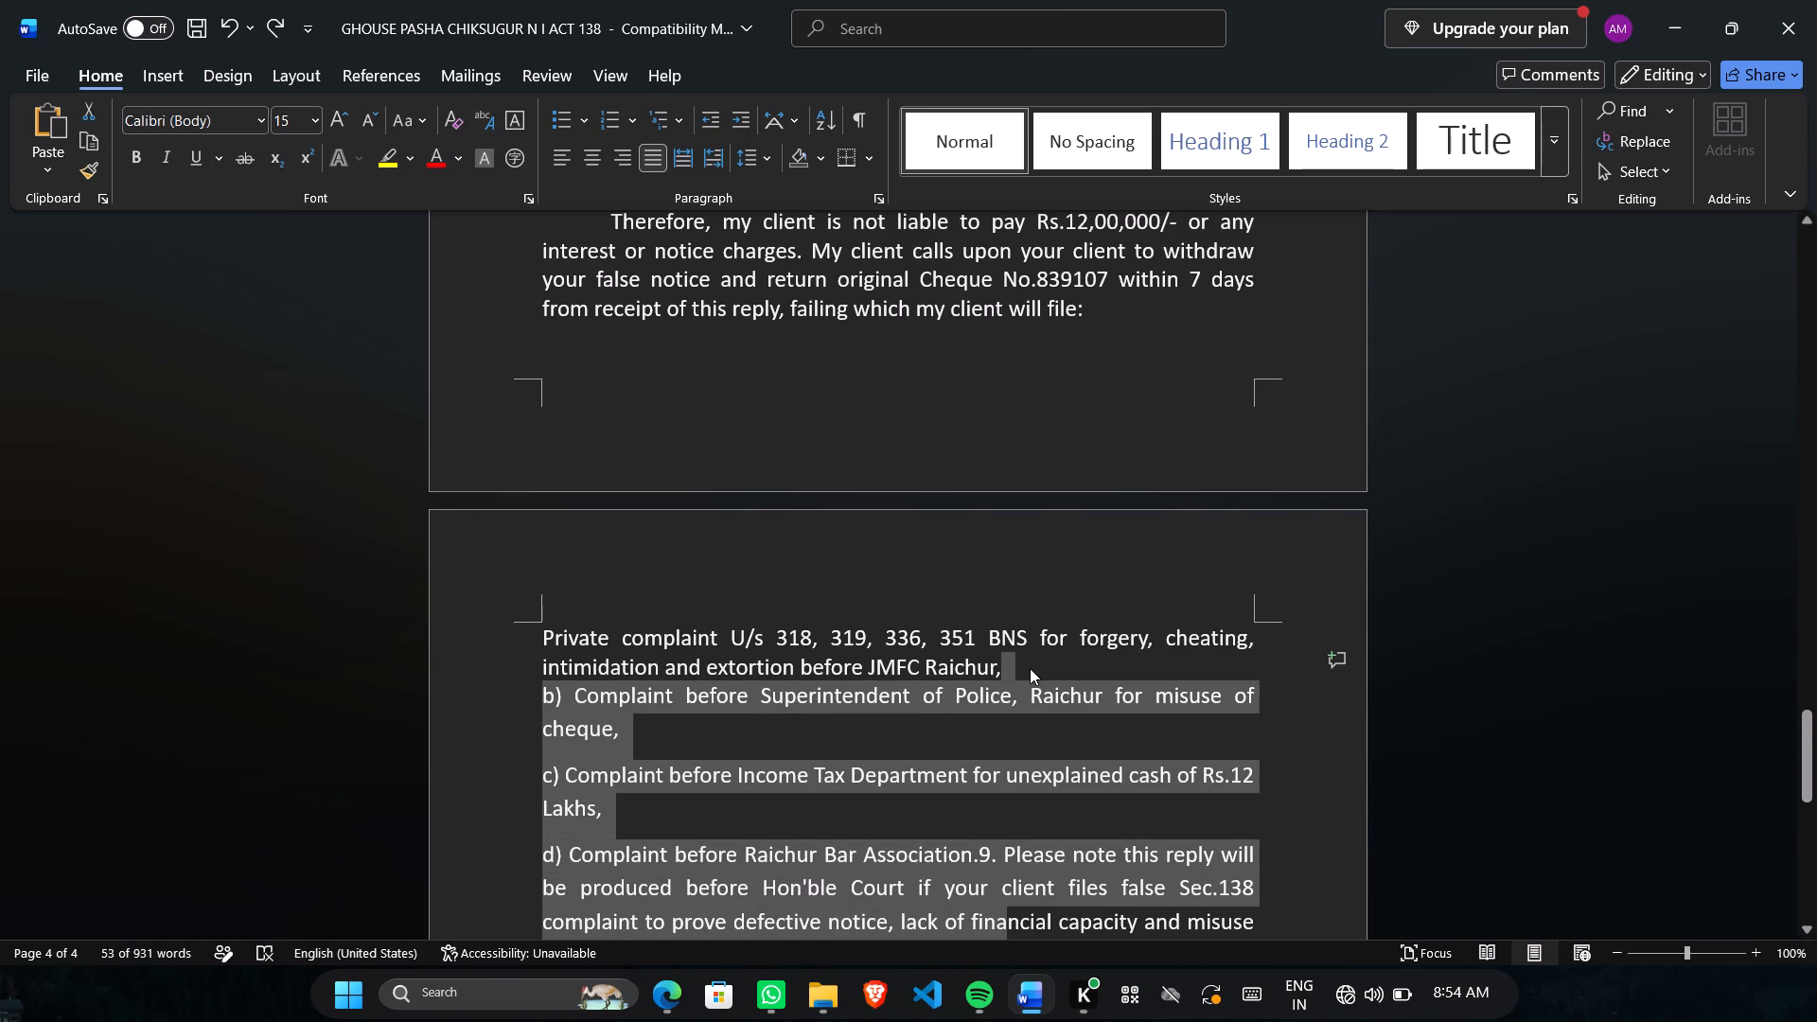
{"action": "key", "text": "shift+Down"}
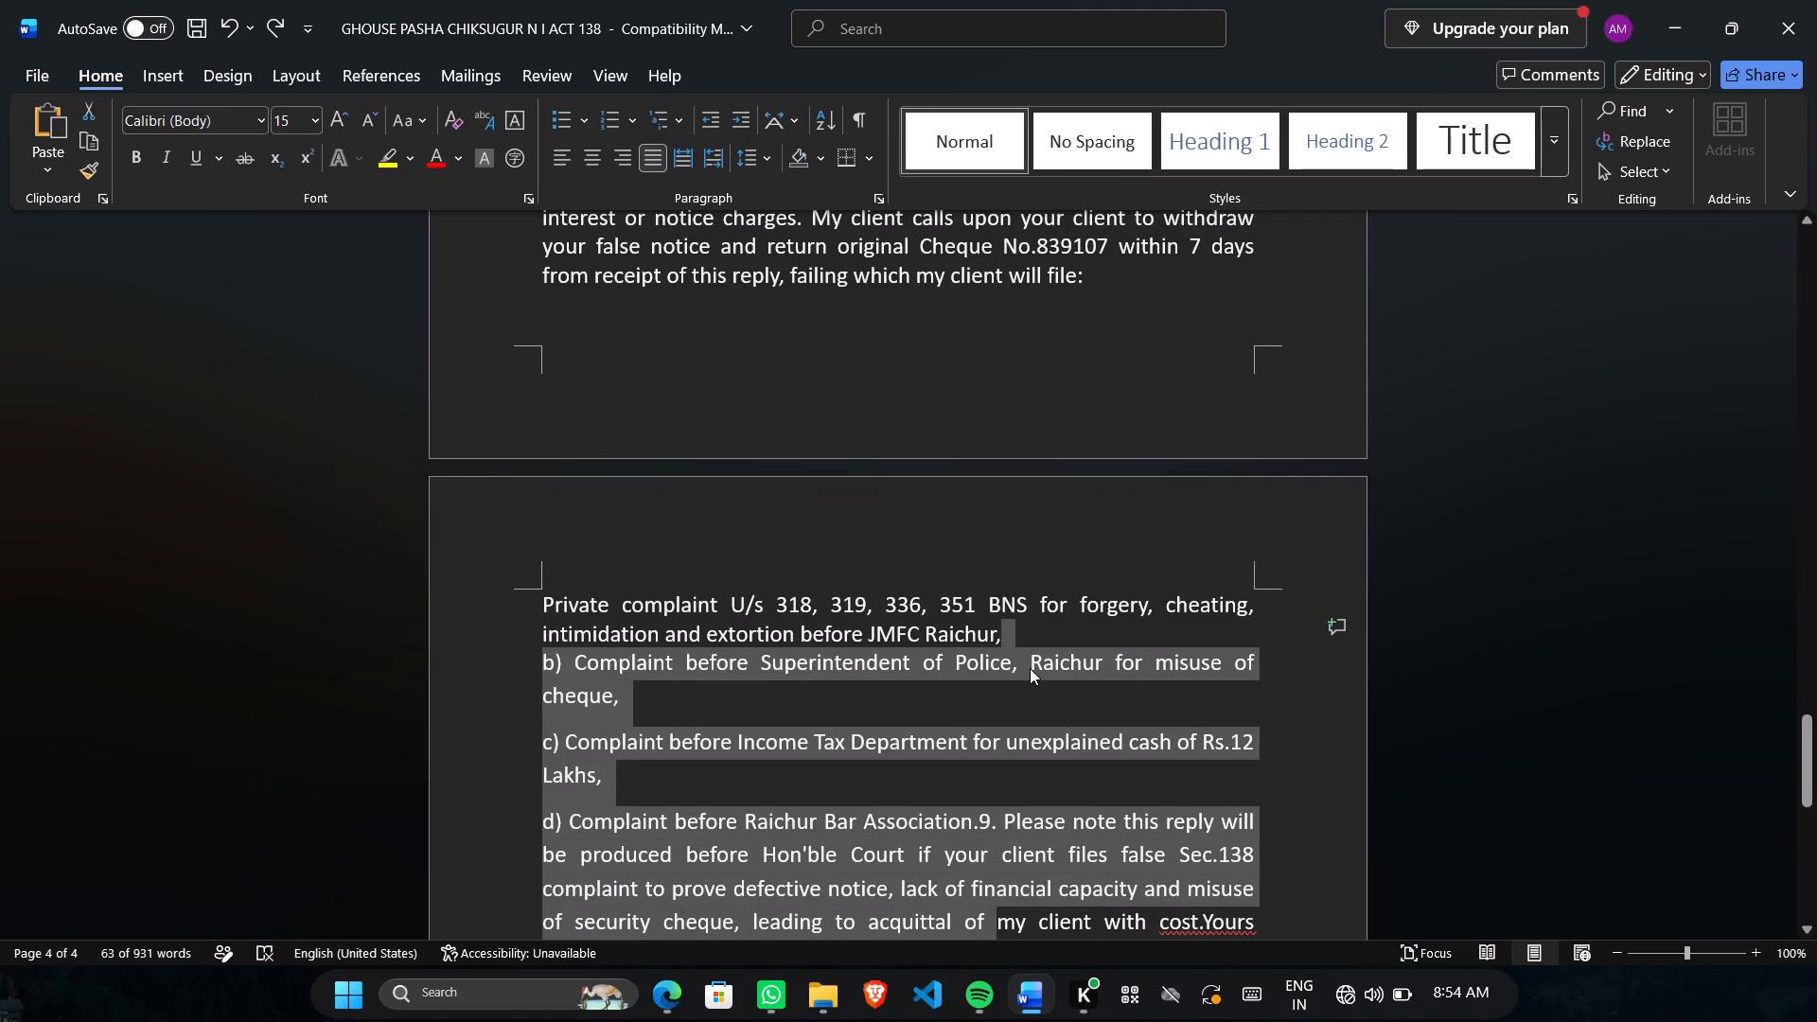
{"action": "key", "text": "shift+Down"}
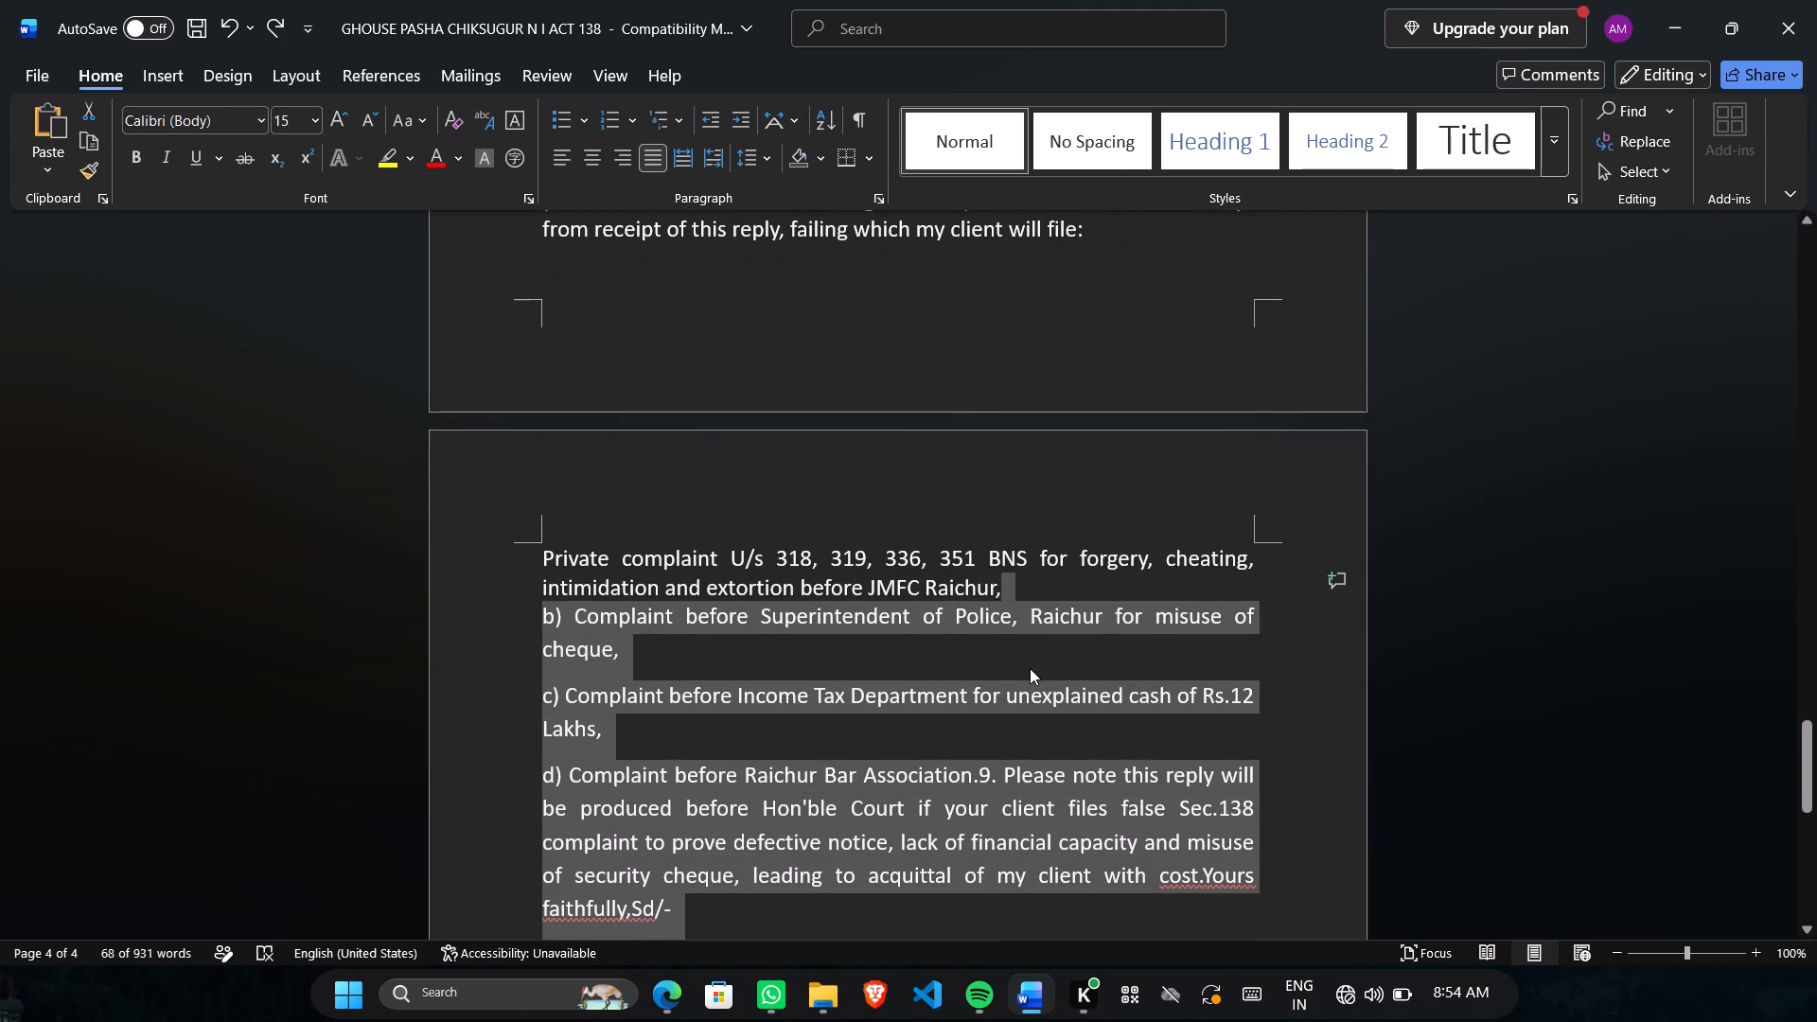
{"action": "key", "text": "shift+Left"}
{"action": "key", "text": "shift+Left"}
{"action": "key", "text": "shift+Left"}
{"action": "key", "text": "shift+Left"}
{"action": "key", "text": "shift+Left"}
{"action": "key", "text": "shift+Left"}
{"action": "key", "text": "shift+Left"}
{"action": "key", "text": "shift+Left"}
{"action": "key", "text": "shift+Left"}
{"action": "key", "text": "shift+Left"}
{"action": "key", "text": "shift+Left"}
{"action": "key", "text": "shift+Left"}
{"action": "key", "text": "shift+Left"}
{"action": "key", "text": "shift+Left"}
{"action": "key", "text": "shift+Left"}
{"action": "key", "text": "shift+Left"}
{"action": "key", "text": "shift+Left"}
{"action": "key", "text": "shift+Left"}
{"action": "key", "text": "shift+Left"}
{"action": "key", "text": "shift+Left"}
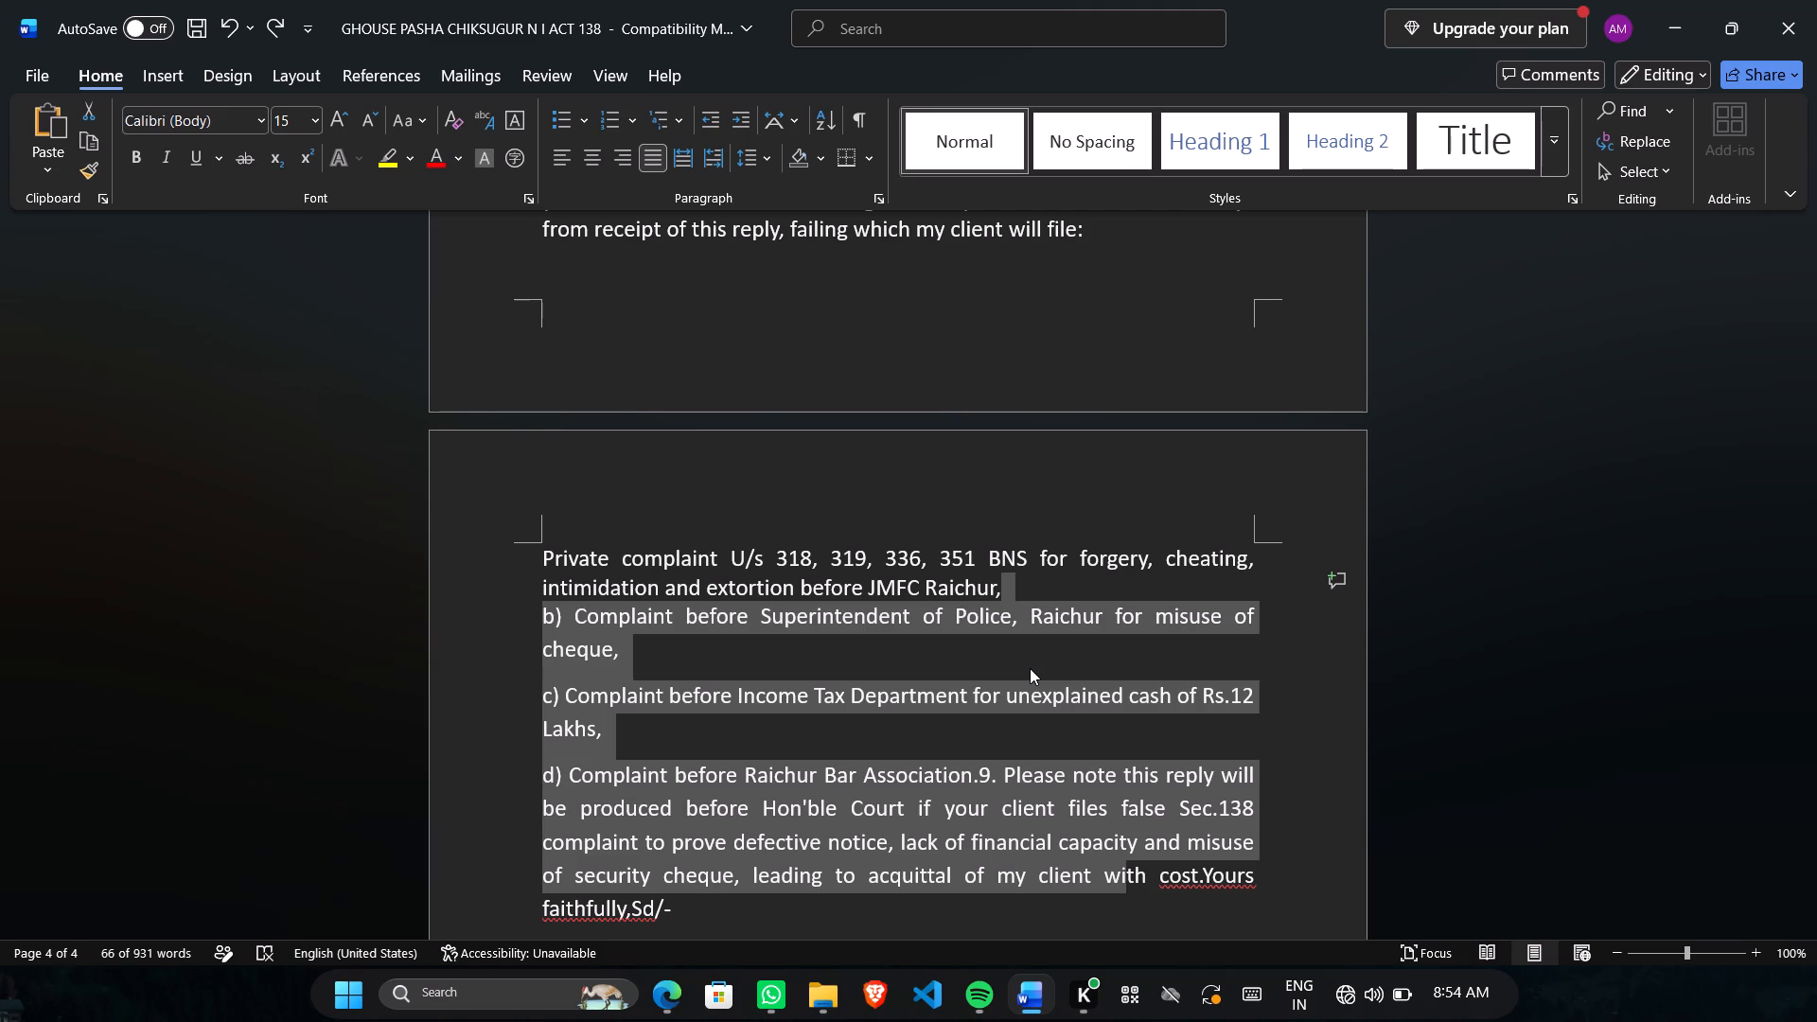
{"action": "key", "text": "shift+Left"}
{"action": "key", "text": "shift+Left"}
{"action": "key", "text": "shift+Left"}
{"action": "key", "text": "shift+Left"}
{"action": "key", "text": "shift+Left"}
{"action": "key", "text": "shift+Left"}
{"action": "key", "text": "shift+Left"}
{"action": "key", "text": "shift+Left"}
{"action": "key", "text": "shift+Left"}
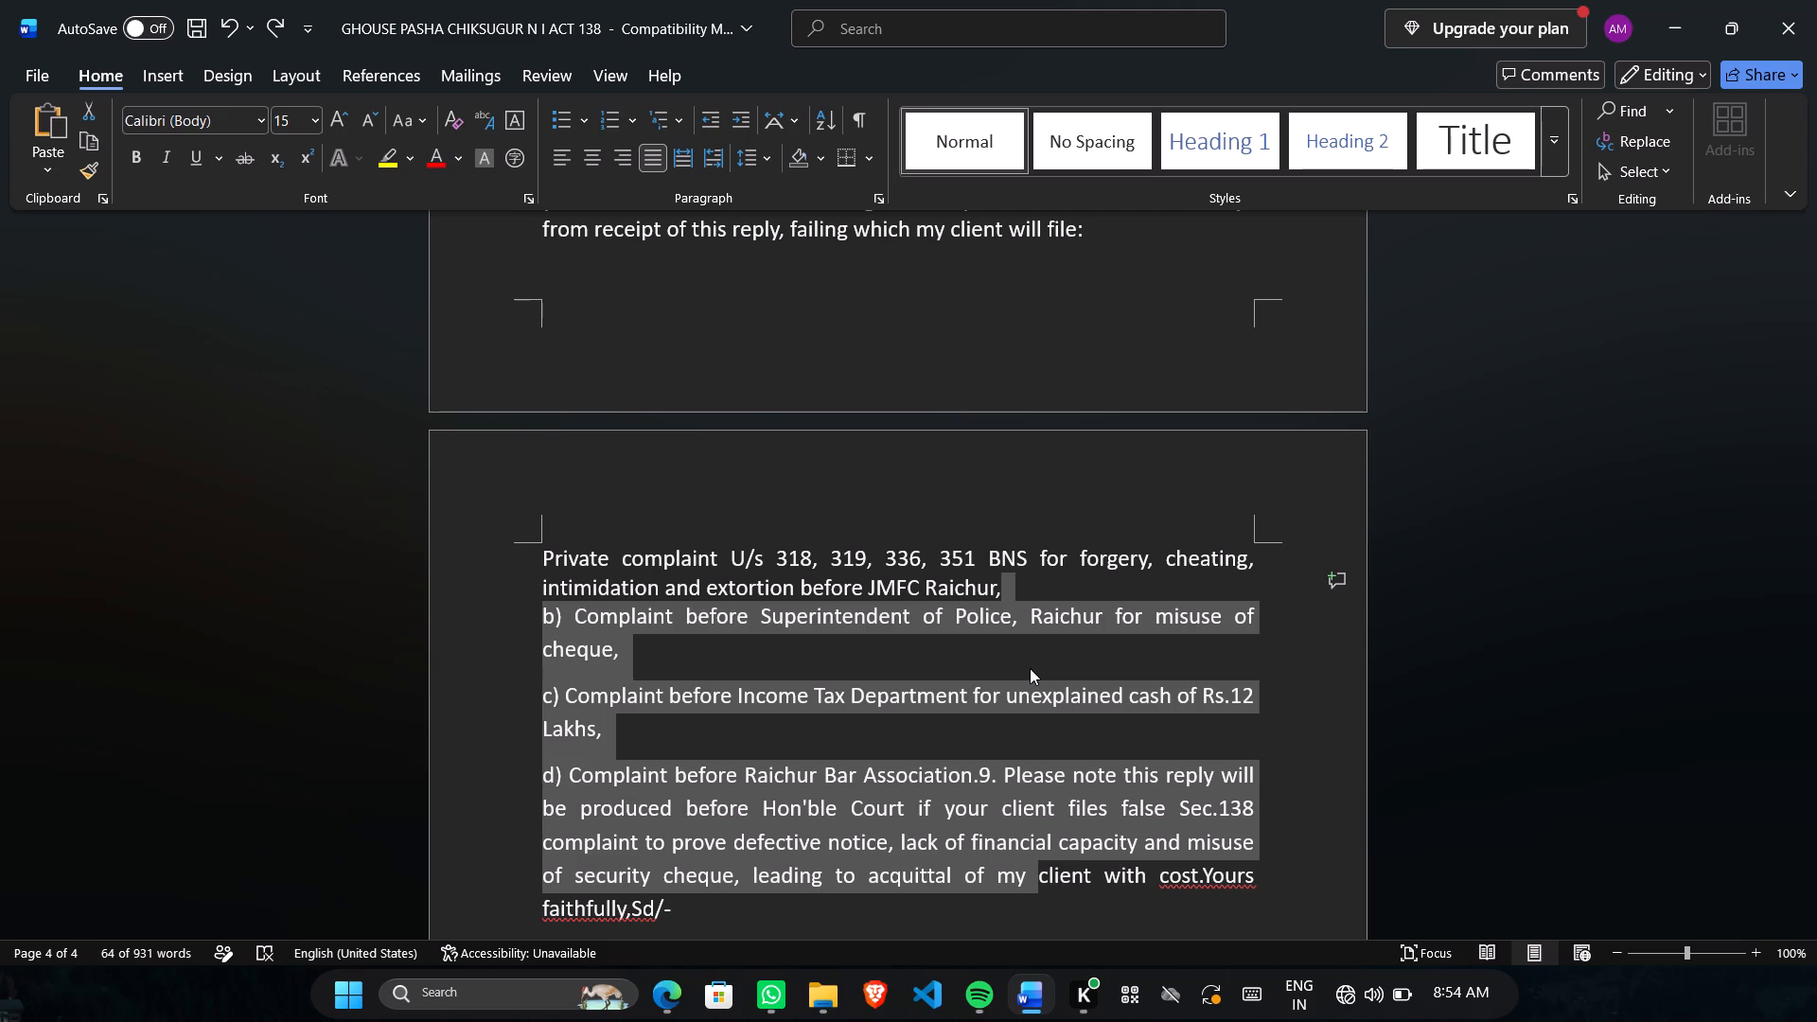
{"action": "key", "text": "shift+Left"}
{"action": "key", "text": "shift+Left"}
{"action": "key", "text": "shift+Left"}
{"action": "key", "text": "shift+Left"}
{"action": "key", "text": "shift+Left"}
{"action": "key", "text": "shift+Left"}
{"action": "key", "text": "shift+Left"}
{"action": "key", "text": "shift+Left"}
{"action": "key", "text": "shift+Left"}
{"action": "key", "text": "shift+Left"}
{"action": "key", "text": "shift+Left"}
{"action": "key", "text": "shift+Left"}
{"action": "key", "text": "shift+Left"}
{"action": "key", "text": "shift+Left"}
{"action": "key", "text": "shift+Left"}
{"action": "key", "text": "shift+Left"}
{"action": "key", "text": "shift+Left"}
{"action": "key", "text": "shift+Left"}
{"action": "key", "text": "shift+Left"}
{"action": "key", "text": "shift+Left"}
{"action": "key", "text": "shift+Left"}
{"action": "key", "text": "shift+Left"}
{"action": "key", "text": "shift+Left"}
{"action": "key", "text": "shift+Left"}
{"action": "key", "text": "shift+Left"}
{"action": "key", "text": "shift+Left"}
{"action": "key", "text": "shift+Left"}
{"action": "key", "text": "shift+Left"}
{"action": "key", "text": "shift+Left"}
{"action": "key", "text": "shift+Left"}
{"action": "key", "text": "shift+Left"}
{"action": "key", "text": "shift+Left"}
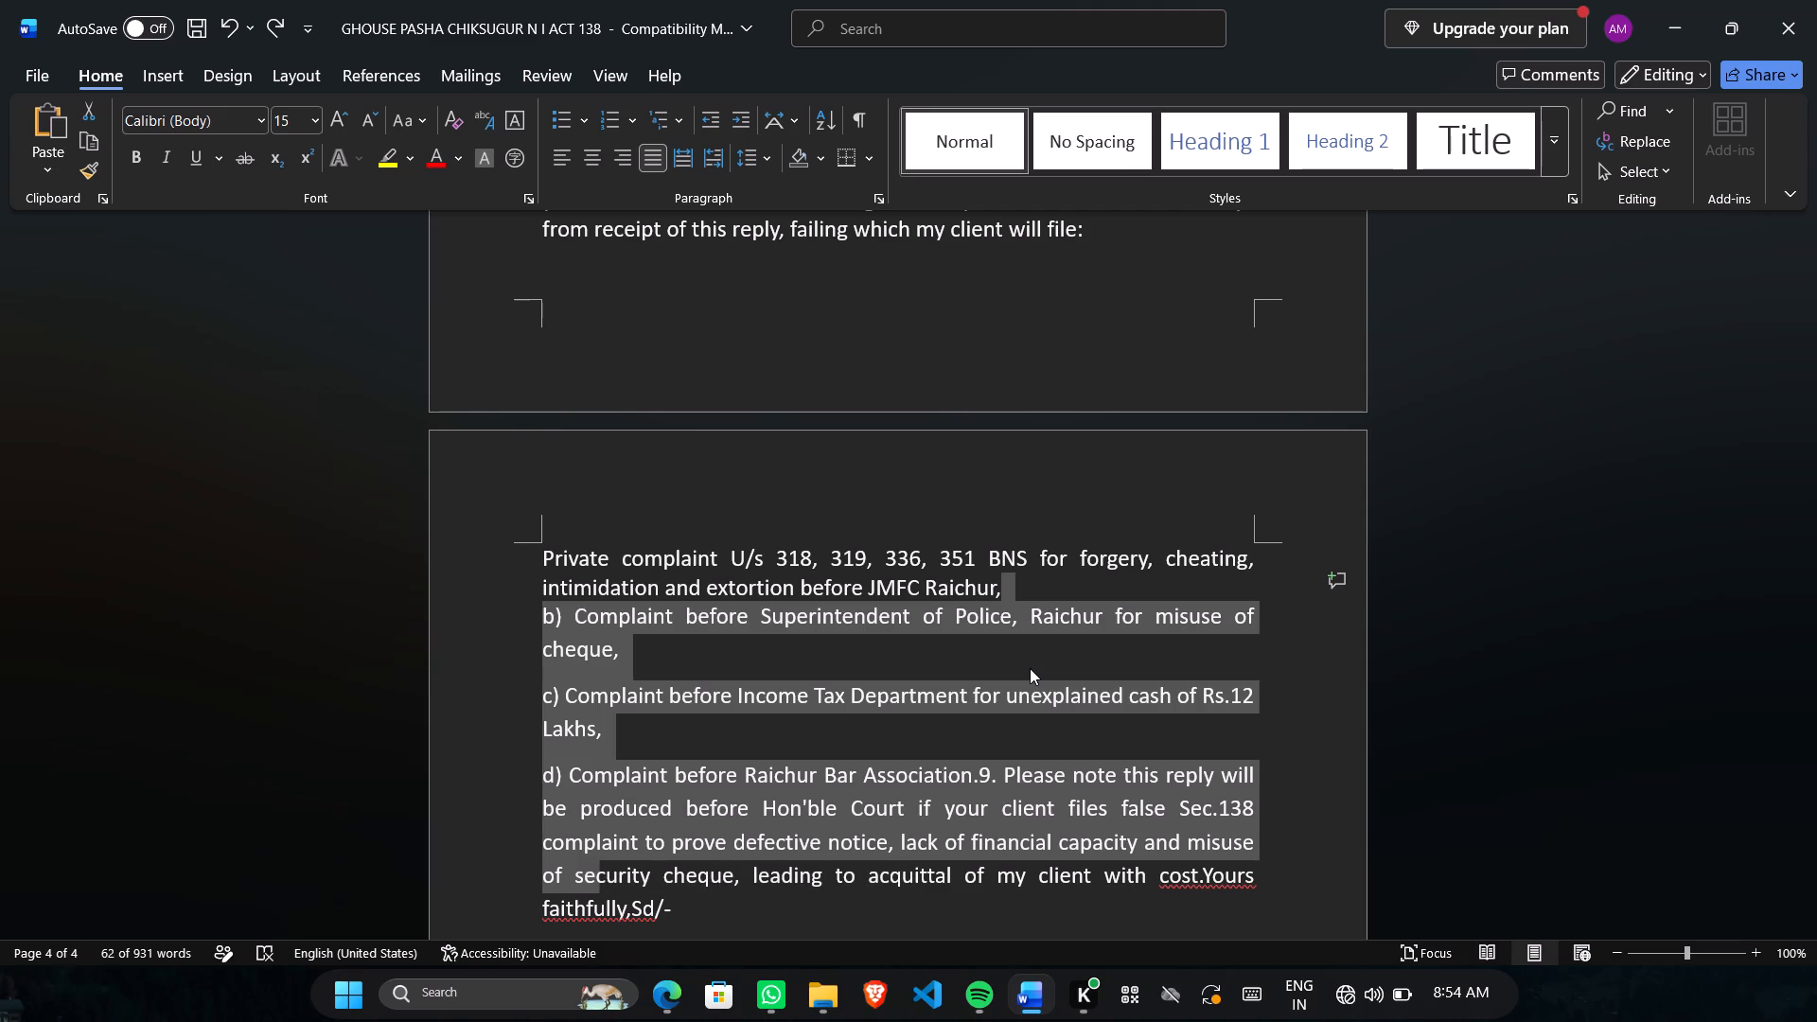
{"action": "key", "text": "shift+Left"}
{"action": "key", "text": "shift+Left"}
{"action": "key", "text": "shift+Left"}
{"action": "key", "text": "shift+Left"}
{"action": "key", "text": "shift+Left"}
{"action": "key", "text": "shift+Left"}
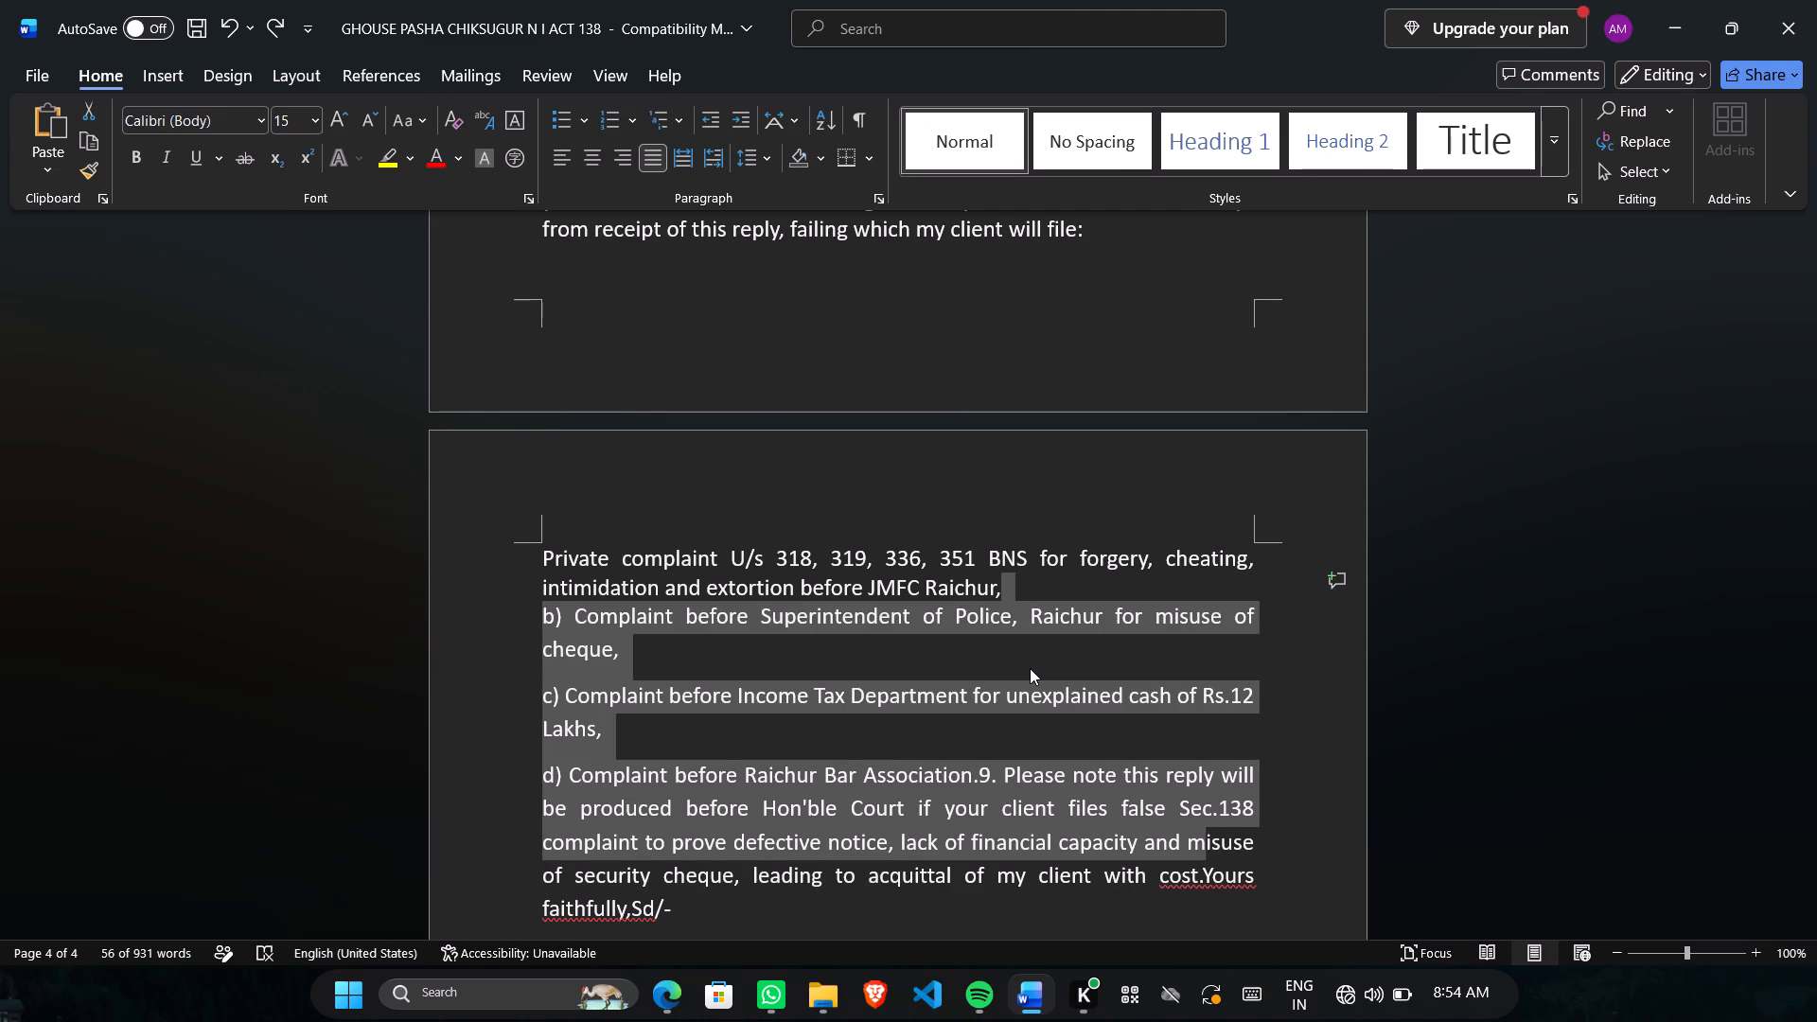
{"action": "key", "text": "shift+Left"}
{"action": "key", "text": "shift+Left"}
{"action": "key", "text": "shift+Left"}
{"action": "key", "text": "shift+Left"}
{"action": "key", "text": "shift+Left"}
{"action": "key", "text": "shift+Left"}
{"action": "key", "text": "shift+Left"}
{"action": "key", "text": "shift+Left"}
{"action": "key", "text": "shift+Left"}
{"action": "key", "text": "shift+Left"}
{"action": "key", "text": "shift+Left"}
{"action": "key", "text": "shift+Left"}
{"action": "key", "text": "shift+Left"}
{"action": "key", "text": "shift+Left"}
{"action": "key", "text": "shift+Left"}
{"action": "key", "text": "shift+Left"}
{"action": "key", "text": "shift+Left"}
{"action": "key", "text": "shift+Left"}
{"action": "key", "text": "shift+Left"}
{"action": "key", "text": "shift+Left"}
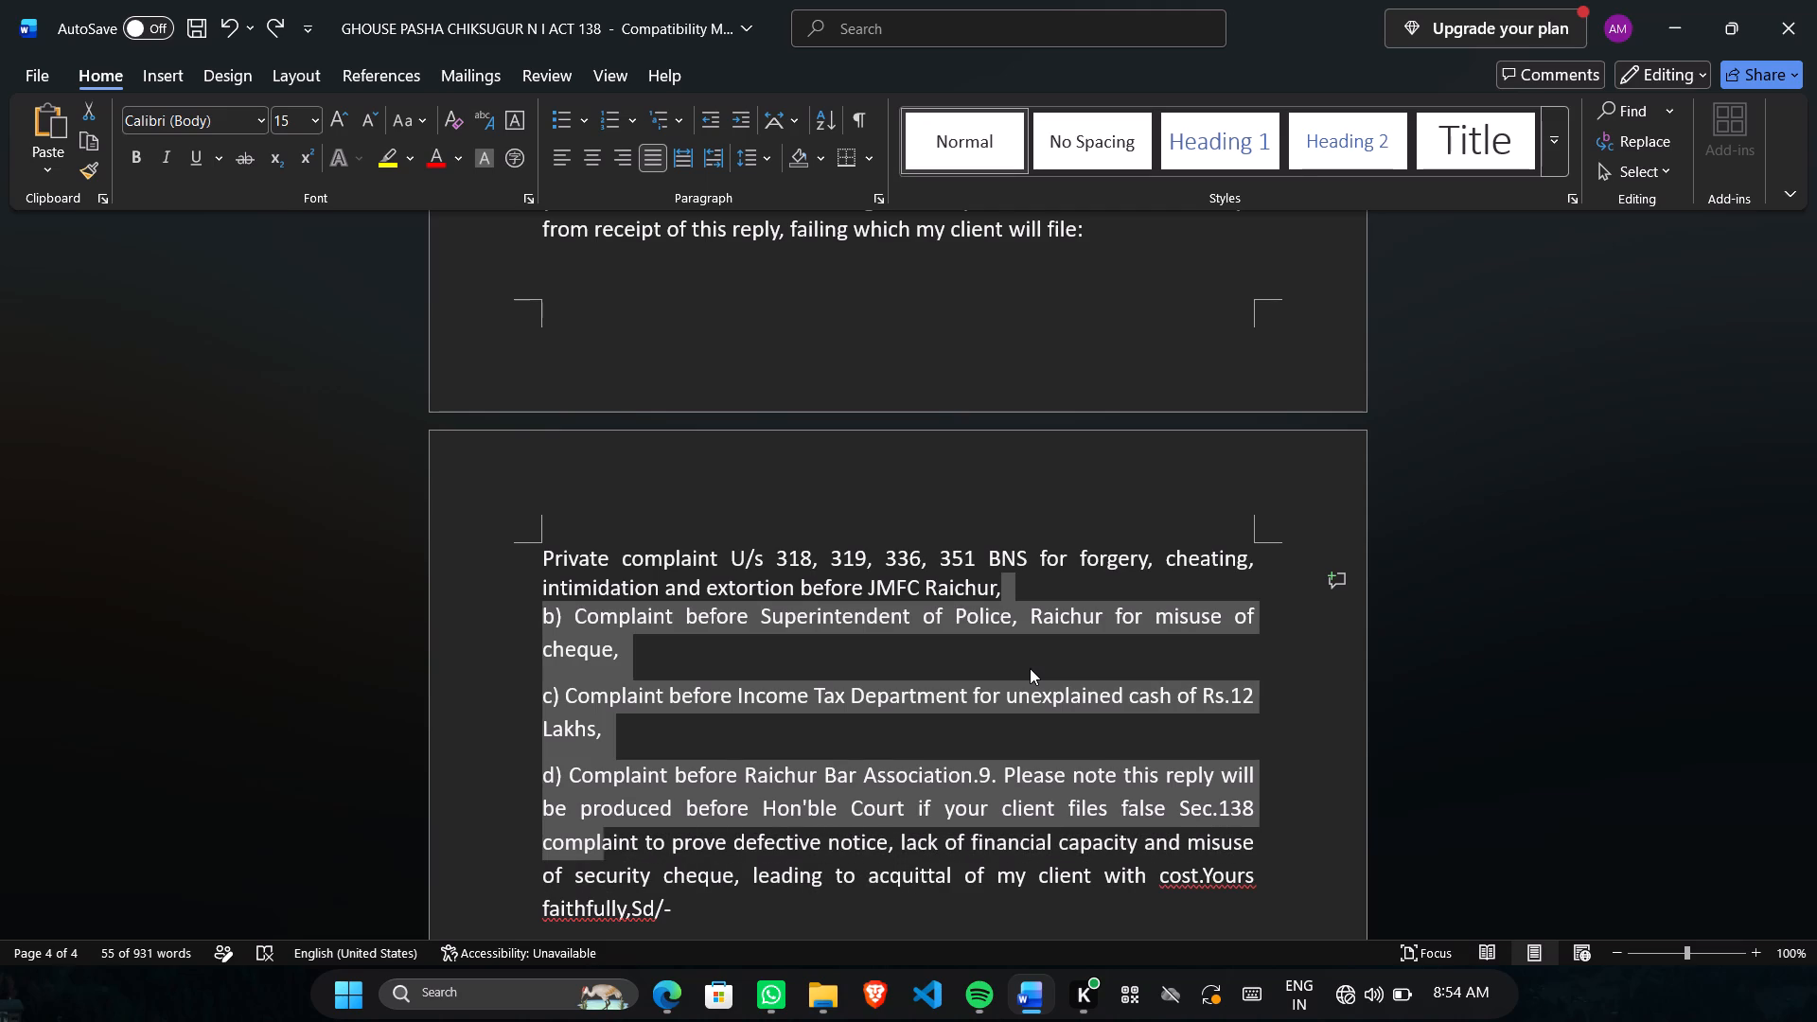
{"action": "key", "text": "shift+Left"}
{"action": "key", "text": "shift+Left"}
{"action": "key", "text": "shift+Left"}
{"action": "key", "text": "shift+Left"}
{"action": "key", "text": "shift+Left"}
{"action": "key", "text": "shift+Left"}
{"action": "key", "text": "shift+Left"}
{"action": "key", "text": "shift+Left"}
{"action": "key", "text": "shift+Left"}
{"action": "key", "text": "shift+Left"}
{"action": "key", "text": "shift+Left"}
{"action": "key", "text": "shift+Left"}
{"action": "key", "text": "shift+Left"}
{"action": "key", "text": "shift+Left"}
{"action": "key", "text": "shift+Left"}
{"action": "key", "text": "shift+Left"}
{"action": "key", "text": "shift+Left"}
{"action": "key", "text": "shift+Left"}
{"action": "key", "text": "shift+Left"}
{"action": "key", "text": "shift+Left"}
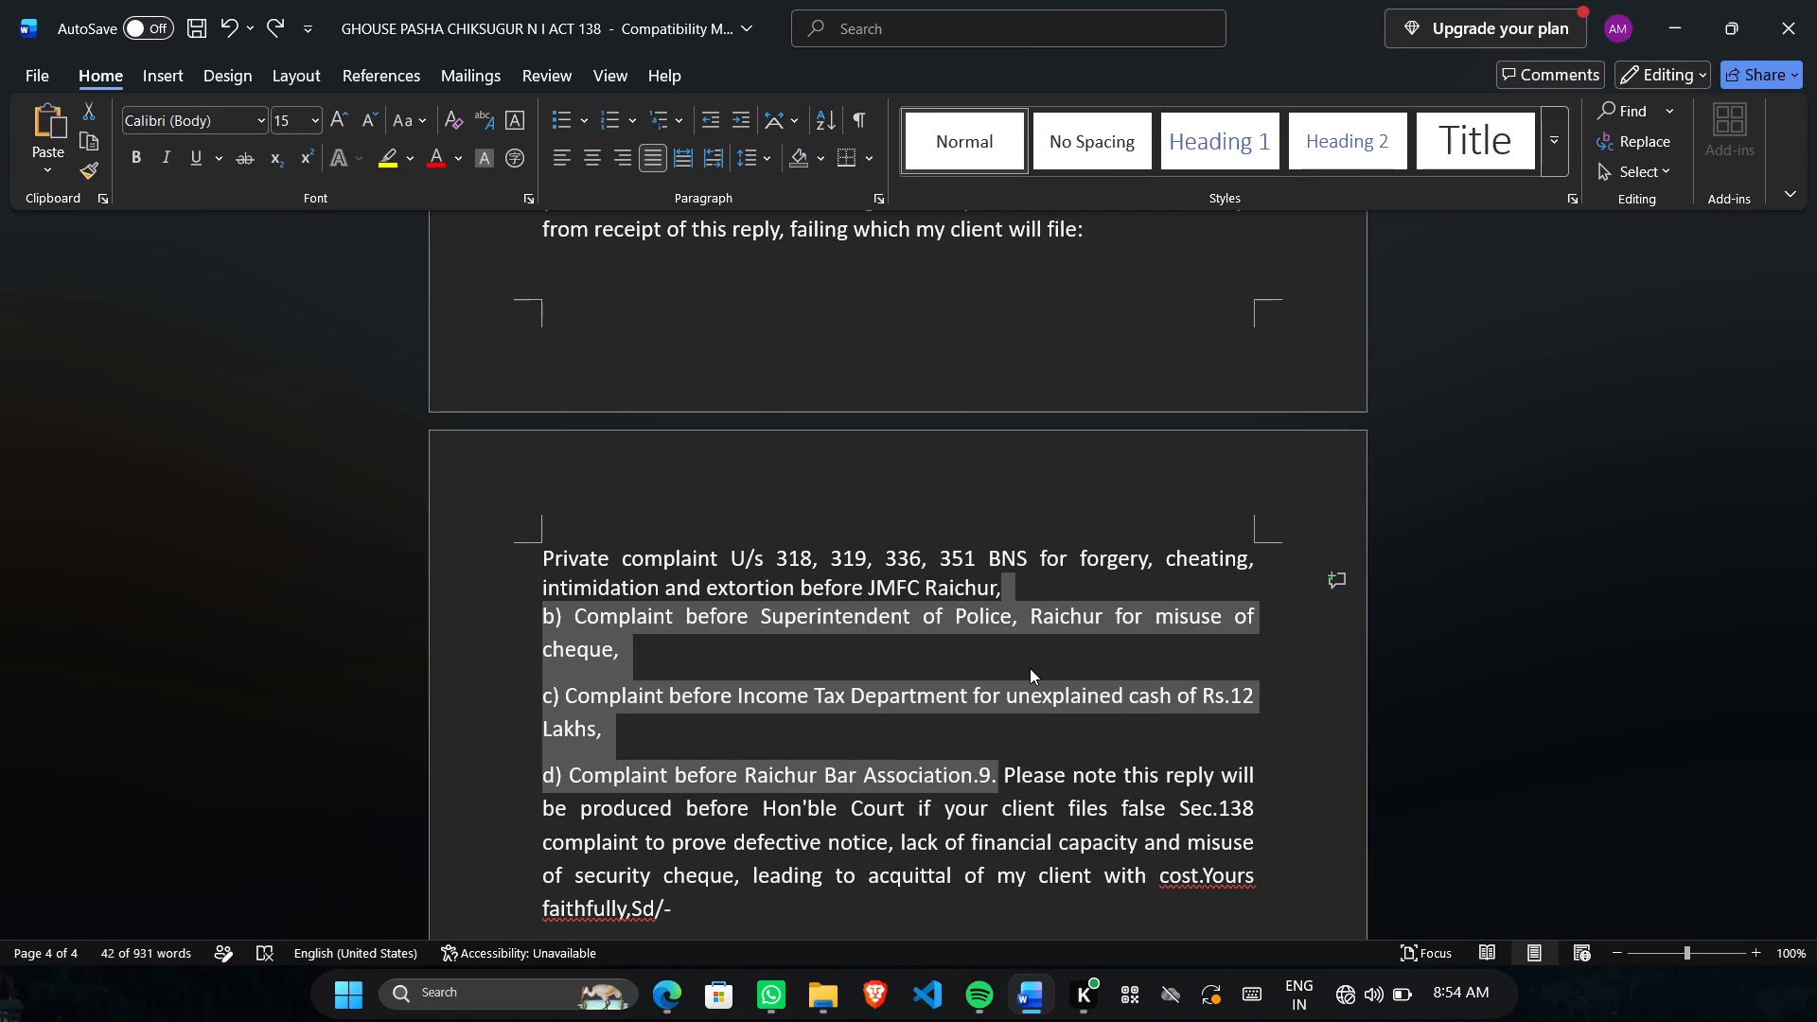
{"action": "key", "text": "shift+Left"}
{"action": "key", "text": "shift+Left"}
{"action": "key", "text": "shift+Left"}
{"action": "key", "text": "Delete"}
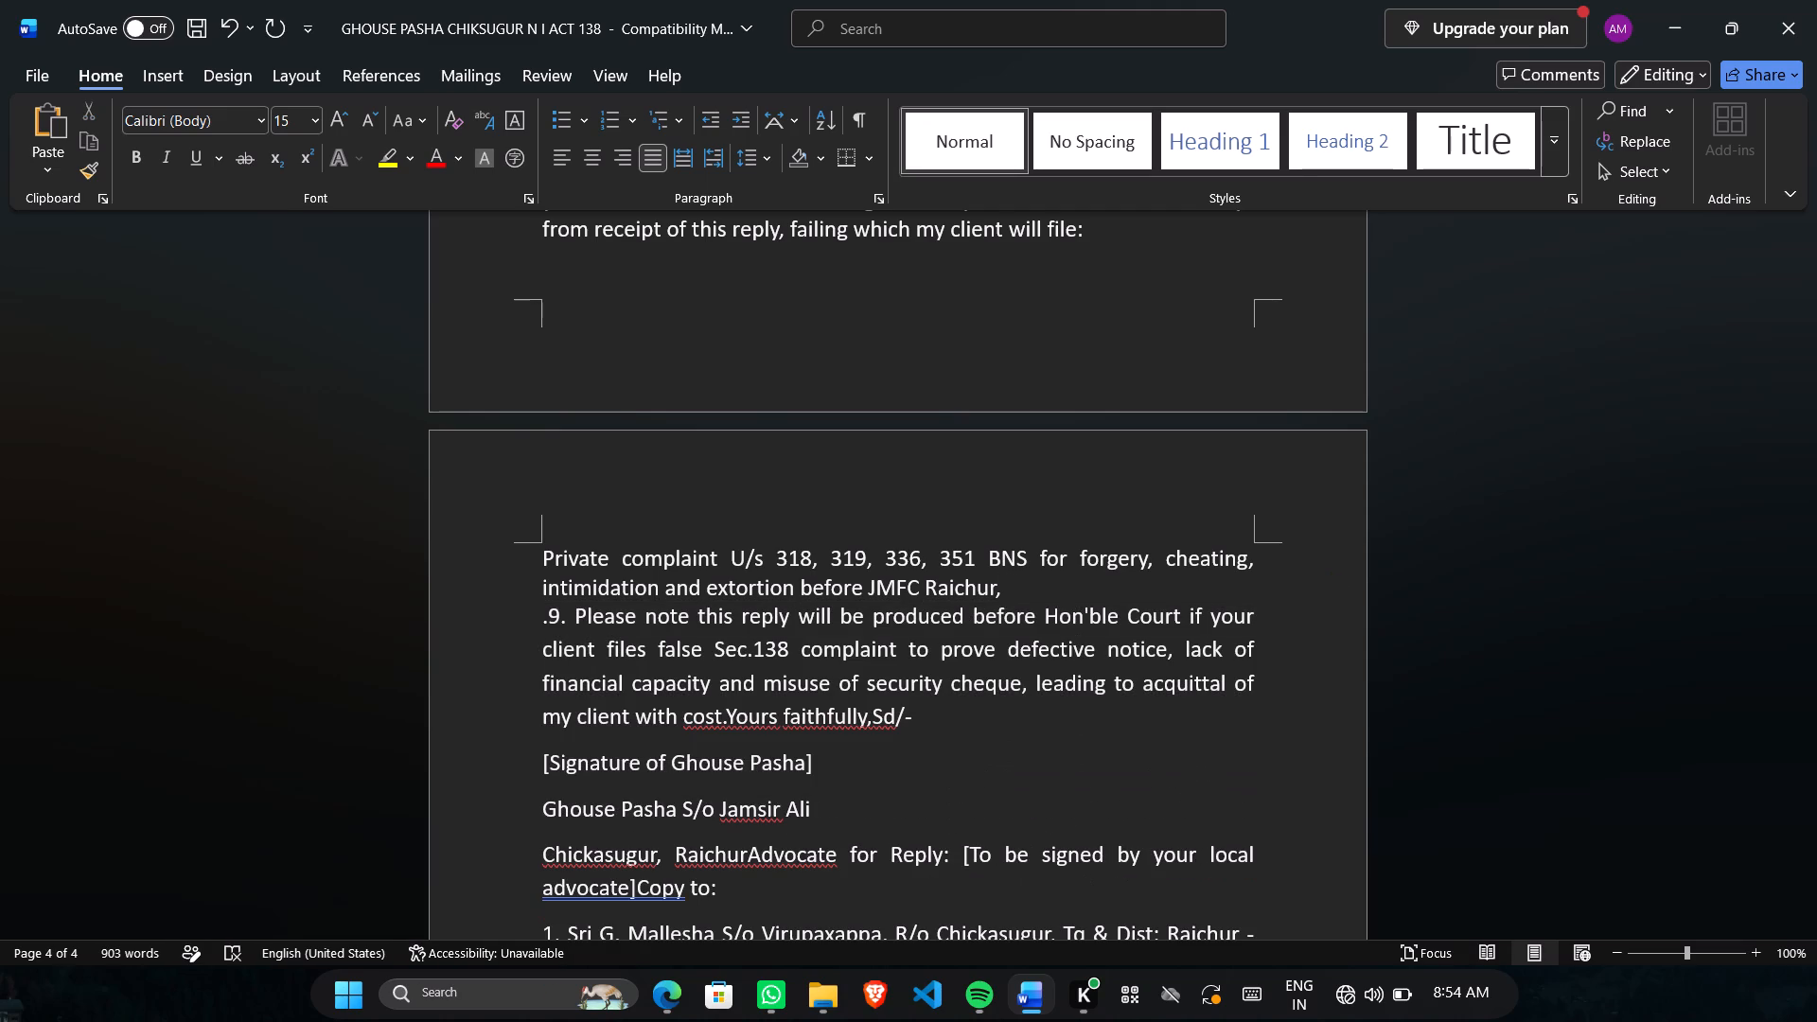
Replace the comma after "JMFC Raichur" with a full stop and remove the stray full stop before "9. Please note".
{"action": "key", "text": "BackSpace"}
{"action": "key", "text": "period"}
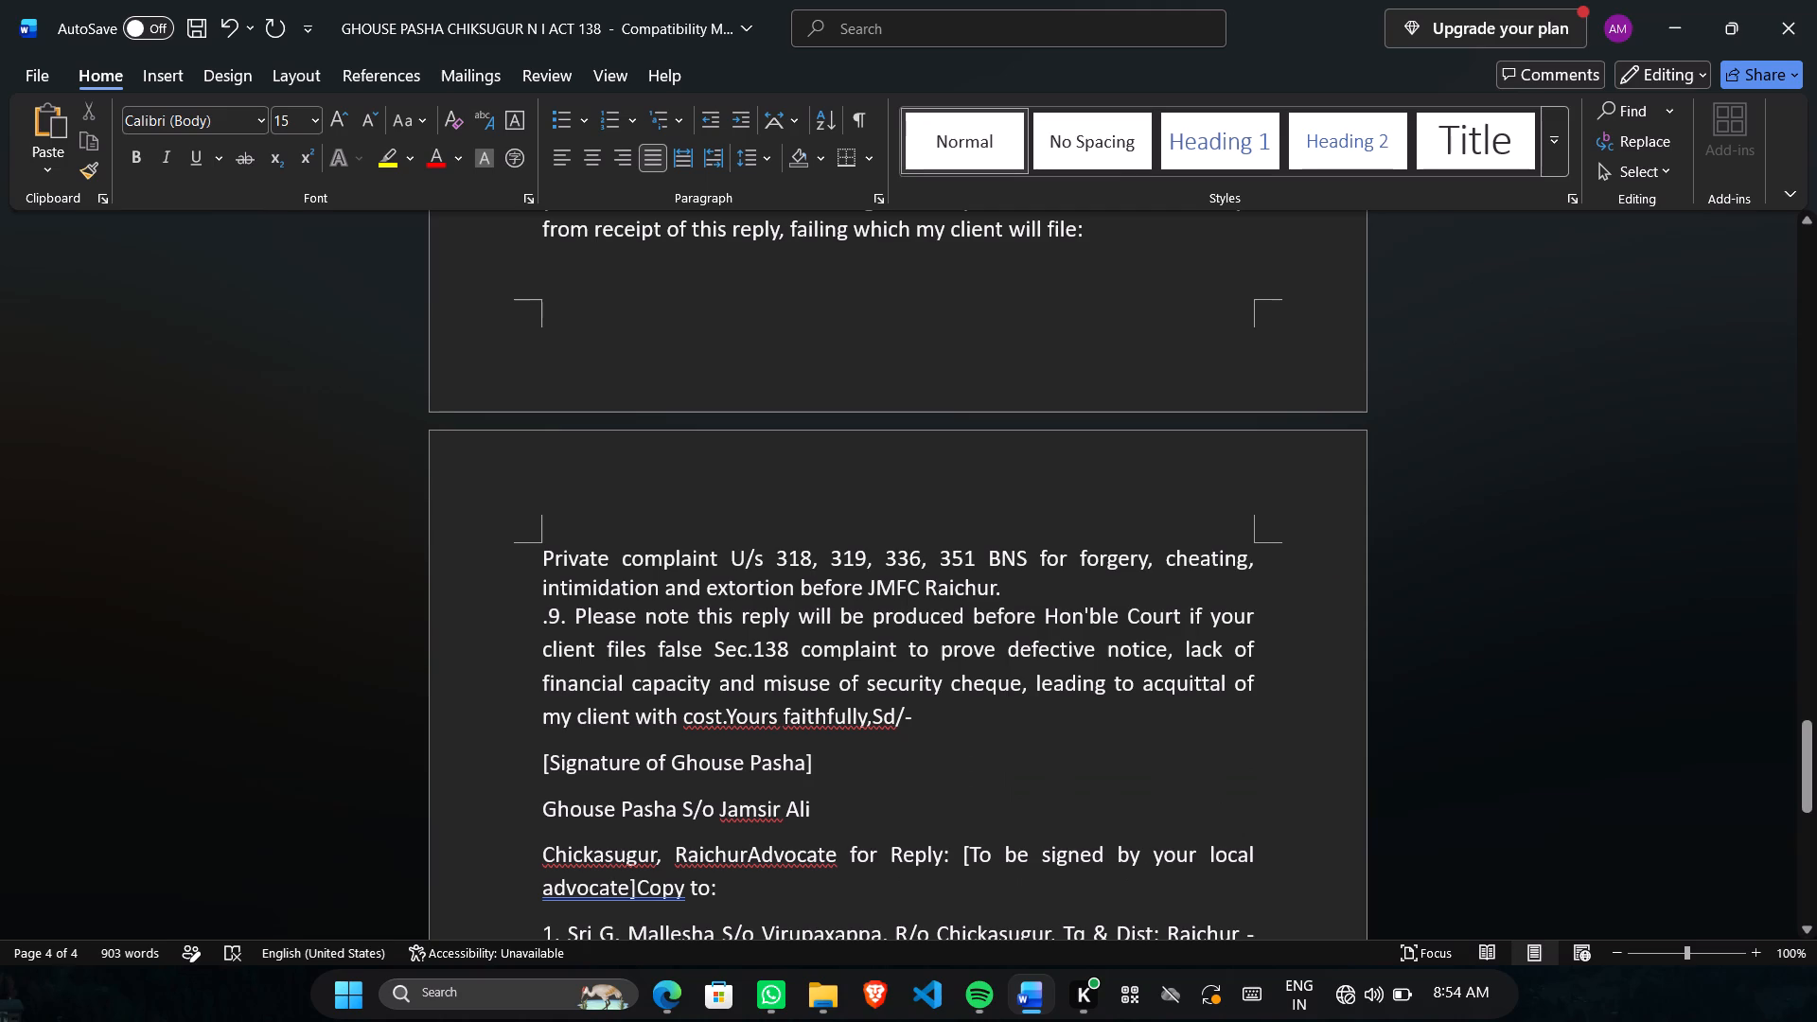
{"action": "left_click", "coordinate": [544, 618]}
{"action": "key", "text": "Delete"}
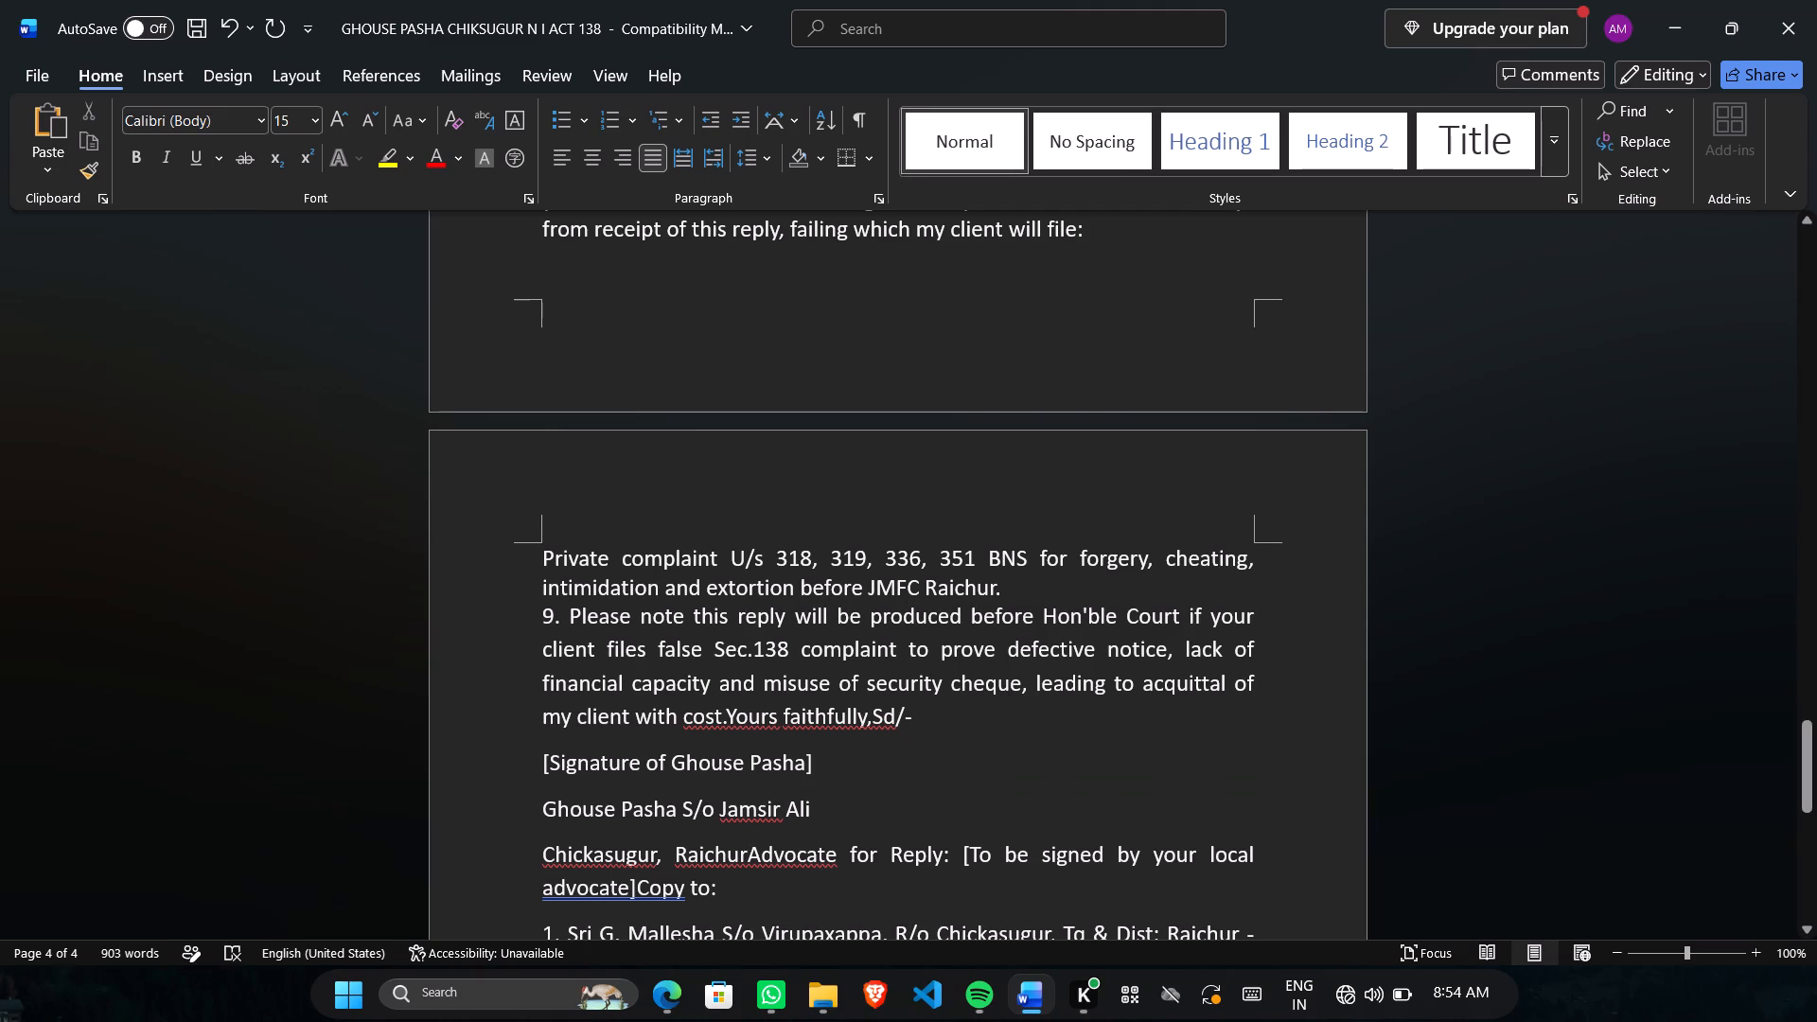
Start "Yours faithfully,Sd/-" in a new paragraph after "with cost." and shift it past the middle of the line with leading spaces.
{"action": "left_click", "coordinate": [733, 714]}
{"action": "key", "text": "Left"}
{"action": "key", "text": "Return"}
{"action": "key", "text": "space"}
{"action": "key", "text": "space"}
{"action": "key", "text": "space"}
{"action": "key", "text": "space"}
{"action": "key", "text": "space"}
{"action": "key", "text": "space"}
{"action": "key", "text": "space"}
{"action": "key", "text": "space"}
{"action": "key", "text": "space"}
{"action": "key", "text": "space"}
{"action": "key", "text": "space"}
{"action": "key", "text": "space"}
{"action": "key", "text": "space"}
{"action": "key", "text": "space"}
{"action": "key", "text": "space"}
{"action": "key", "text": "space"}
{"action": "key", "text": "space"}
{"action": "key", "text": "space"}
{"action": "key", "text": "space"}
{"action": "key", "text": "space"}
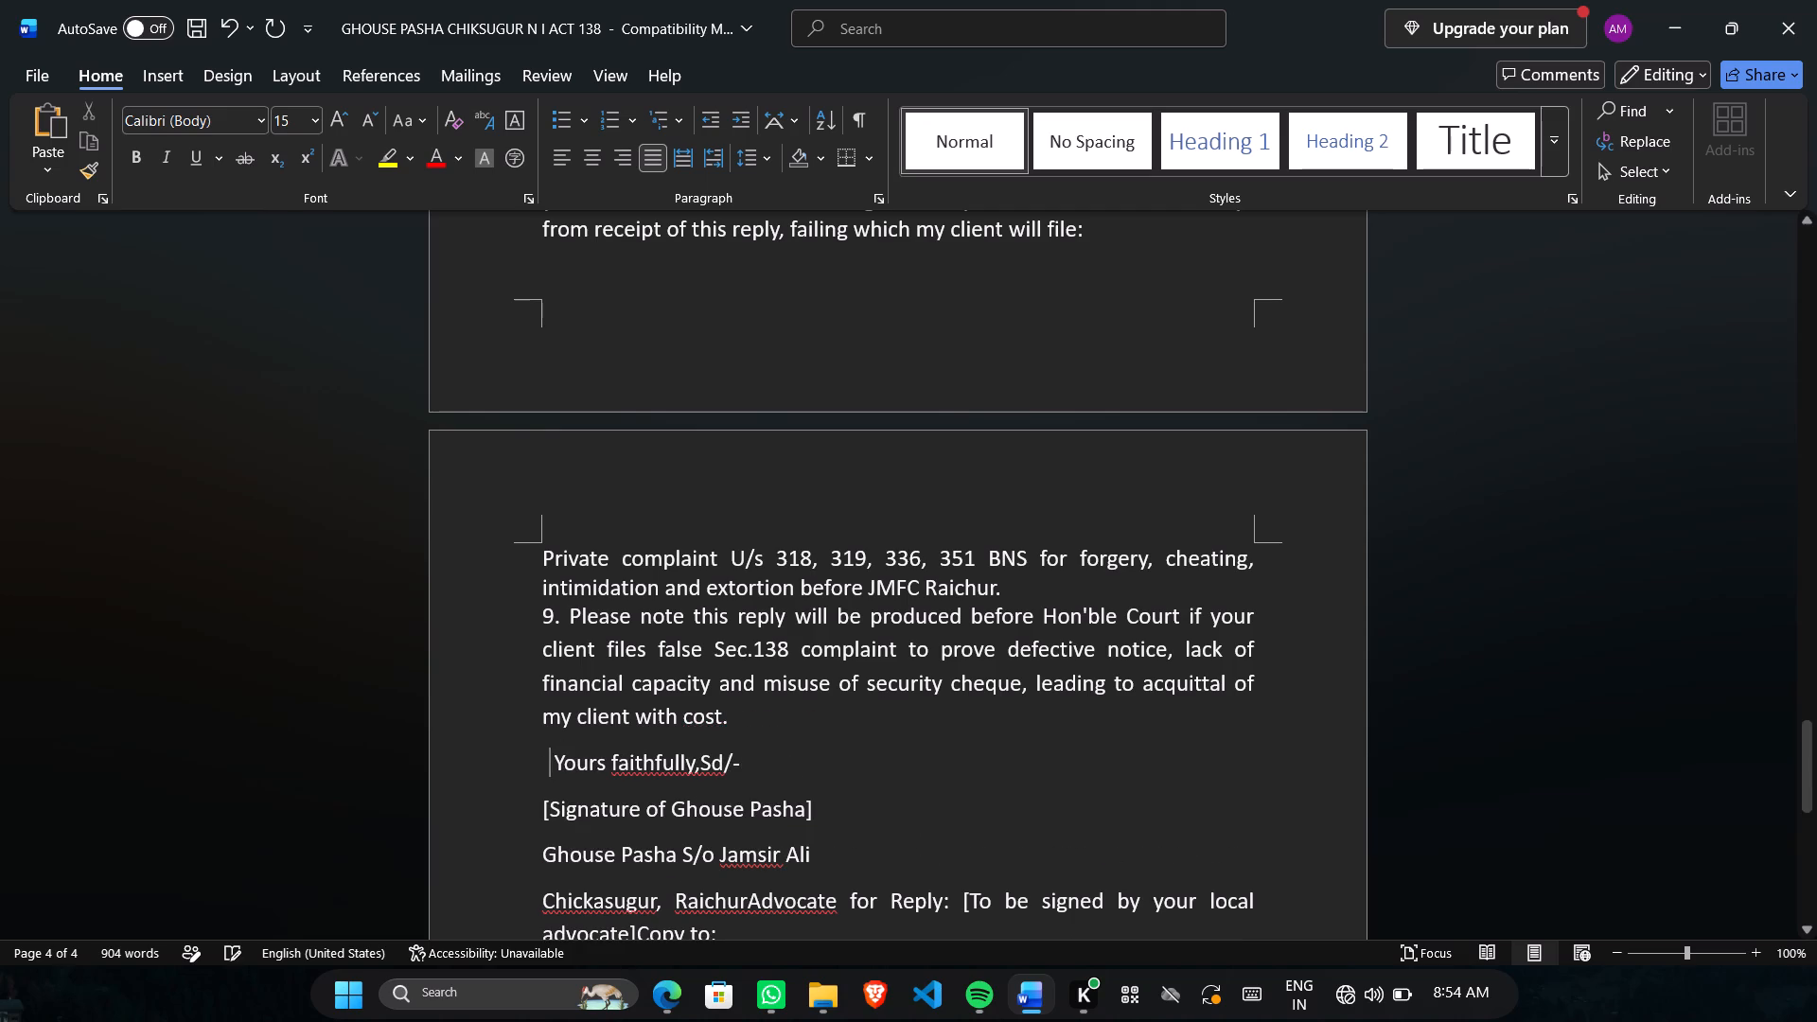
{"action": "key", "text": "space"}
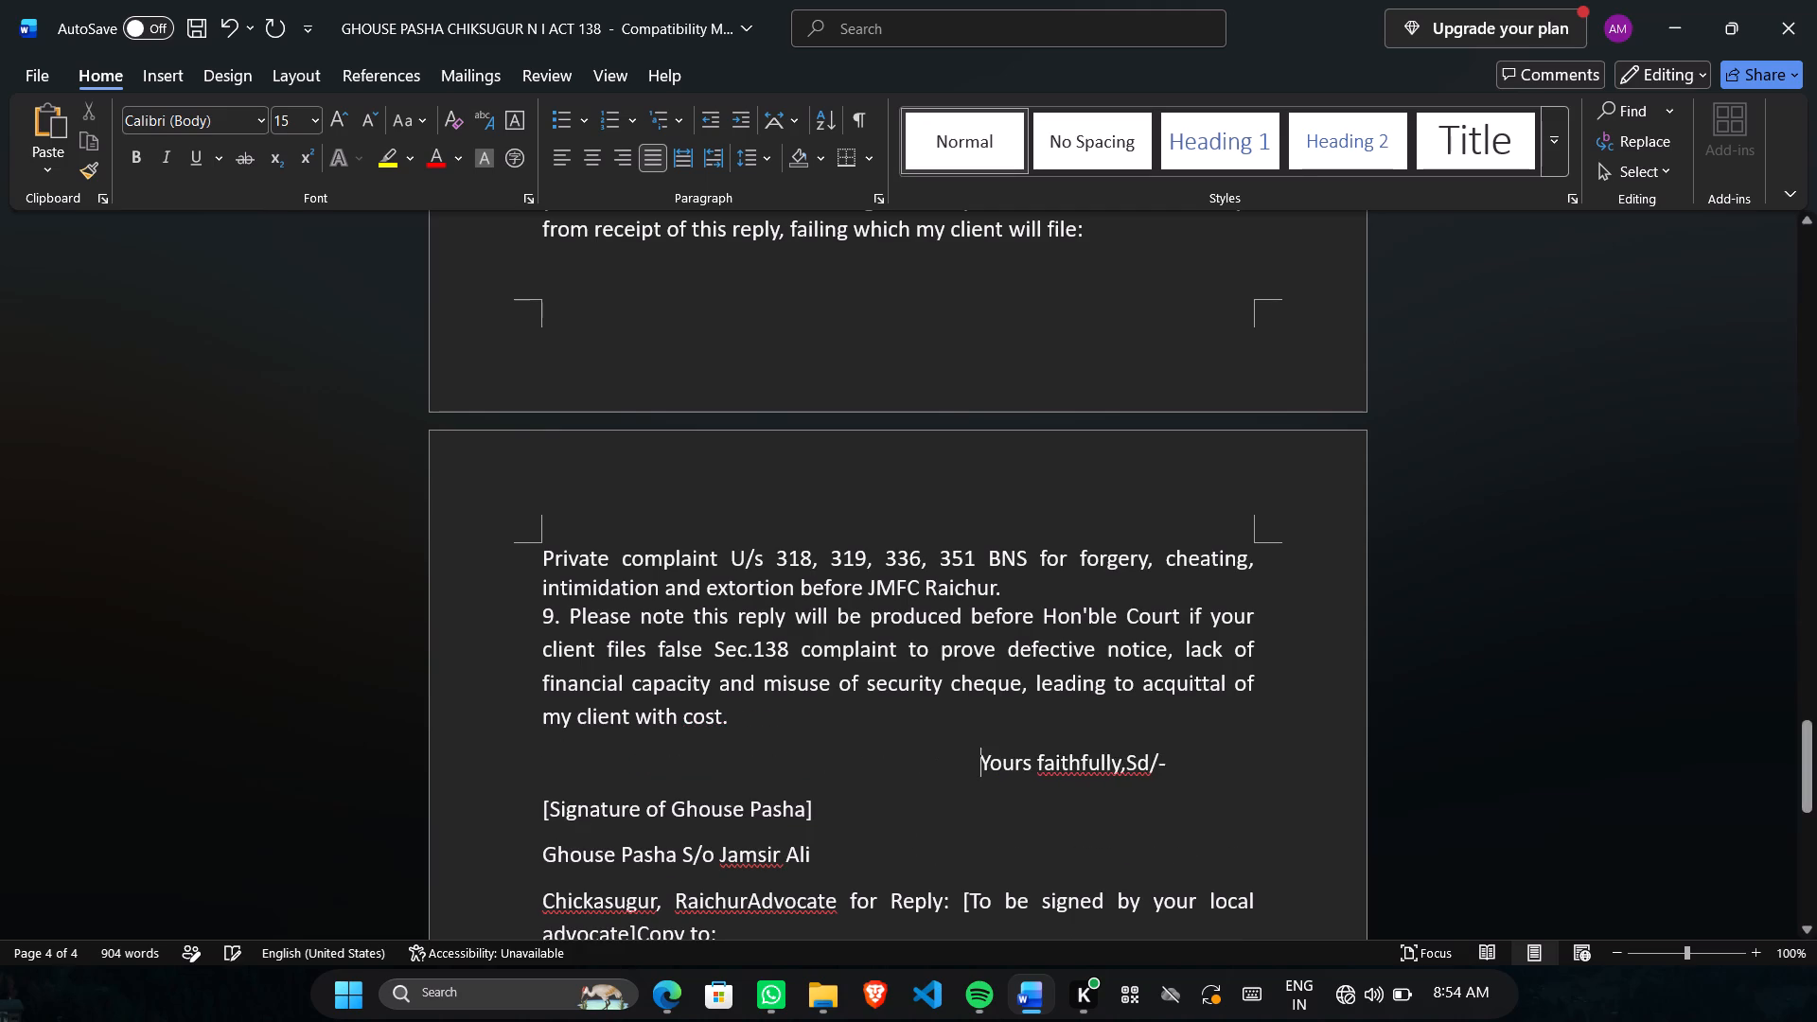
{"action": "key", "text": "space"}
Delete "Sd/-" so that the closing line reads only "Yours faithfully,".
{"action": "left_click", "coordinate": [1210, 780]}
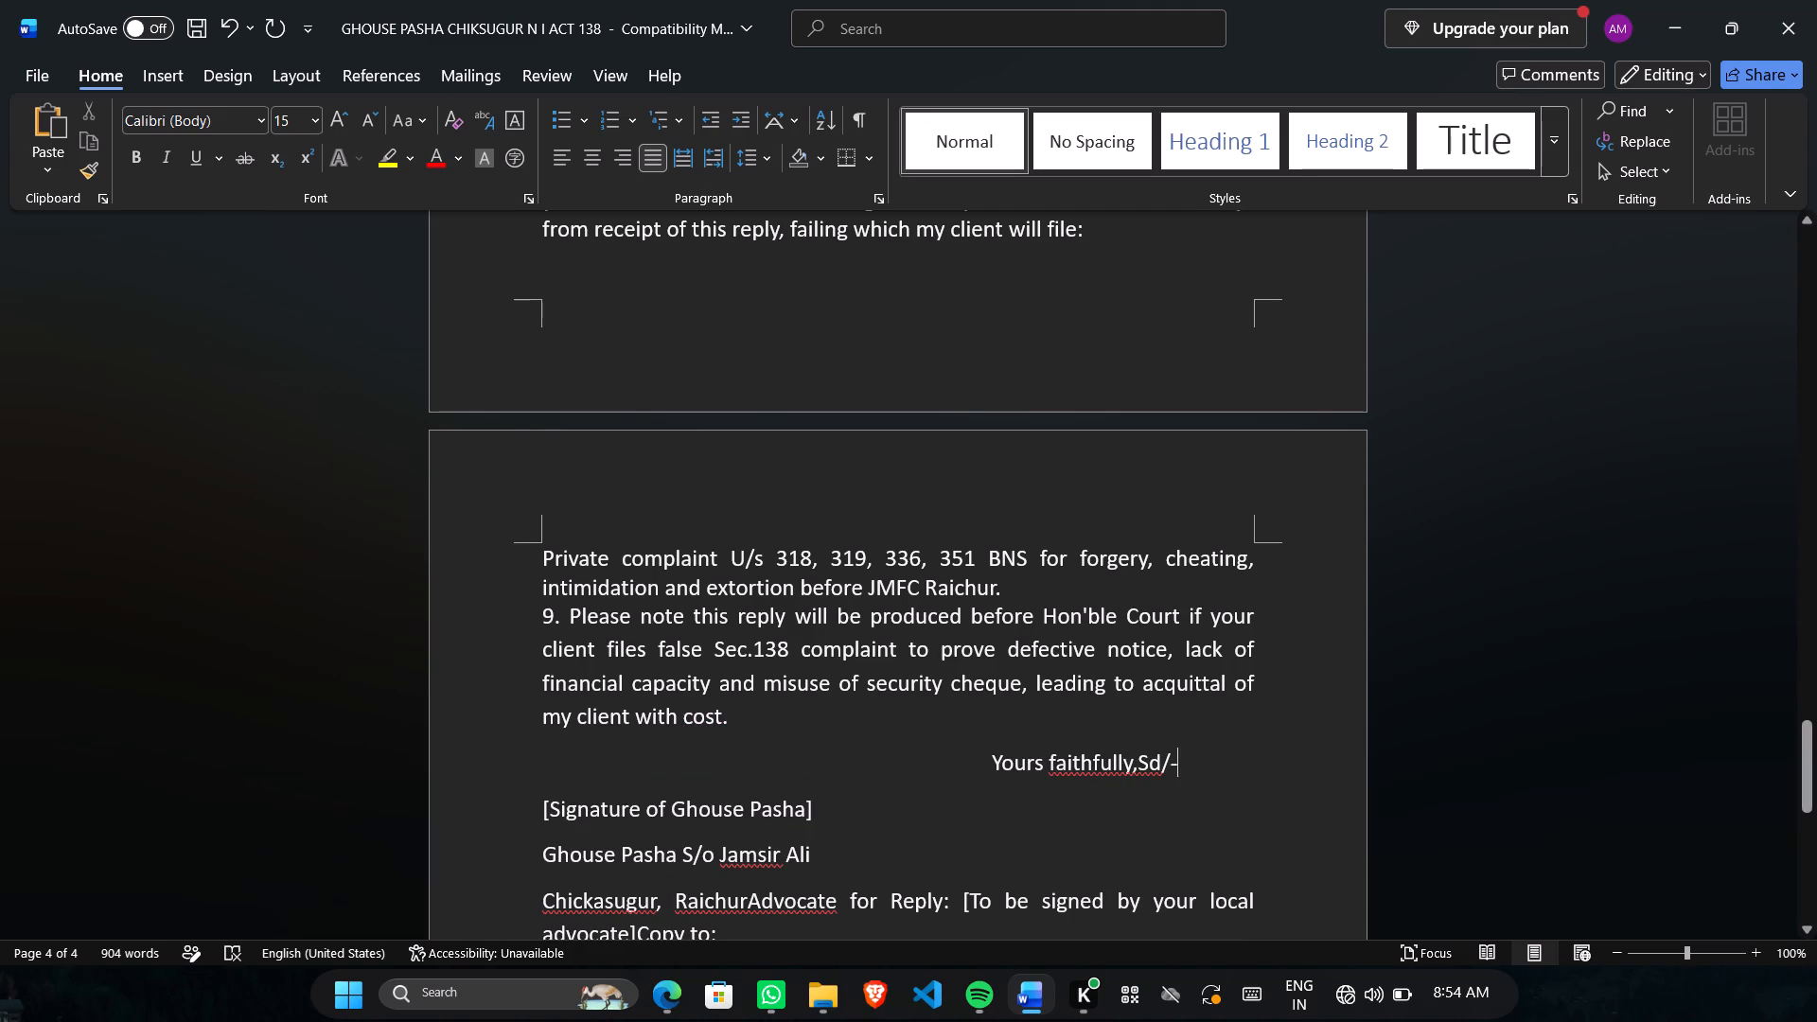
{"action": "key", "text": "BackSpace"}
{"action": "key", "text": "BackSpace"}
{"action": "key", "text": "BackSpace"}
{"action": "key", "text": "BackSpace"}
Clear the bracketed signature placeholder below "Yours faithfully,", leaving an empty line in its place.
{"action": "left_click", "coordinate": [812, 853]}
{"action": "left_click", "coordinate": [842, 808]}
{"action": "key", "text": "BackSpace"}
{"action": "key", "text": "BackSpace"}
{"action": "key", "text": "BackSpace"}
{"action": "key", "text": "BackSpace"}
{"action": "key", "text": "BackSpace"}
{"action": "key", "text": "BackSpace"}
{"action": "key", "text": "BackSpace"}
{"action": "key", "text": "BackSpace"}
{"action": "key", "text": "BackSpace"}
{"action": "key", "text": "BackSpace"}
{"action": "key", "text": "BackSpace"}
{"action": "key", "text": "BackSpace"}
{"action": "key", "text": "BackSpace"}
{"action": "key", "text": "BackSpace"}
{"action": "key", "text": "BackSpace"}
{"action": "key", "text": "BackSpace"}
{"action": "key", "text": "BackSpace"}
{"action": "key", "text": "BackSpace"}
{"action": "key", "text": "BackSpace"}
{"action": "key", "text": "BackSpace"}
{"action": "key", "text": "BackSpace"}
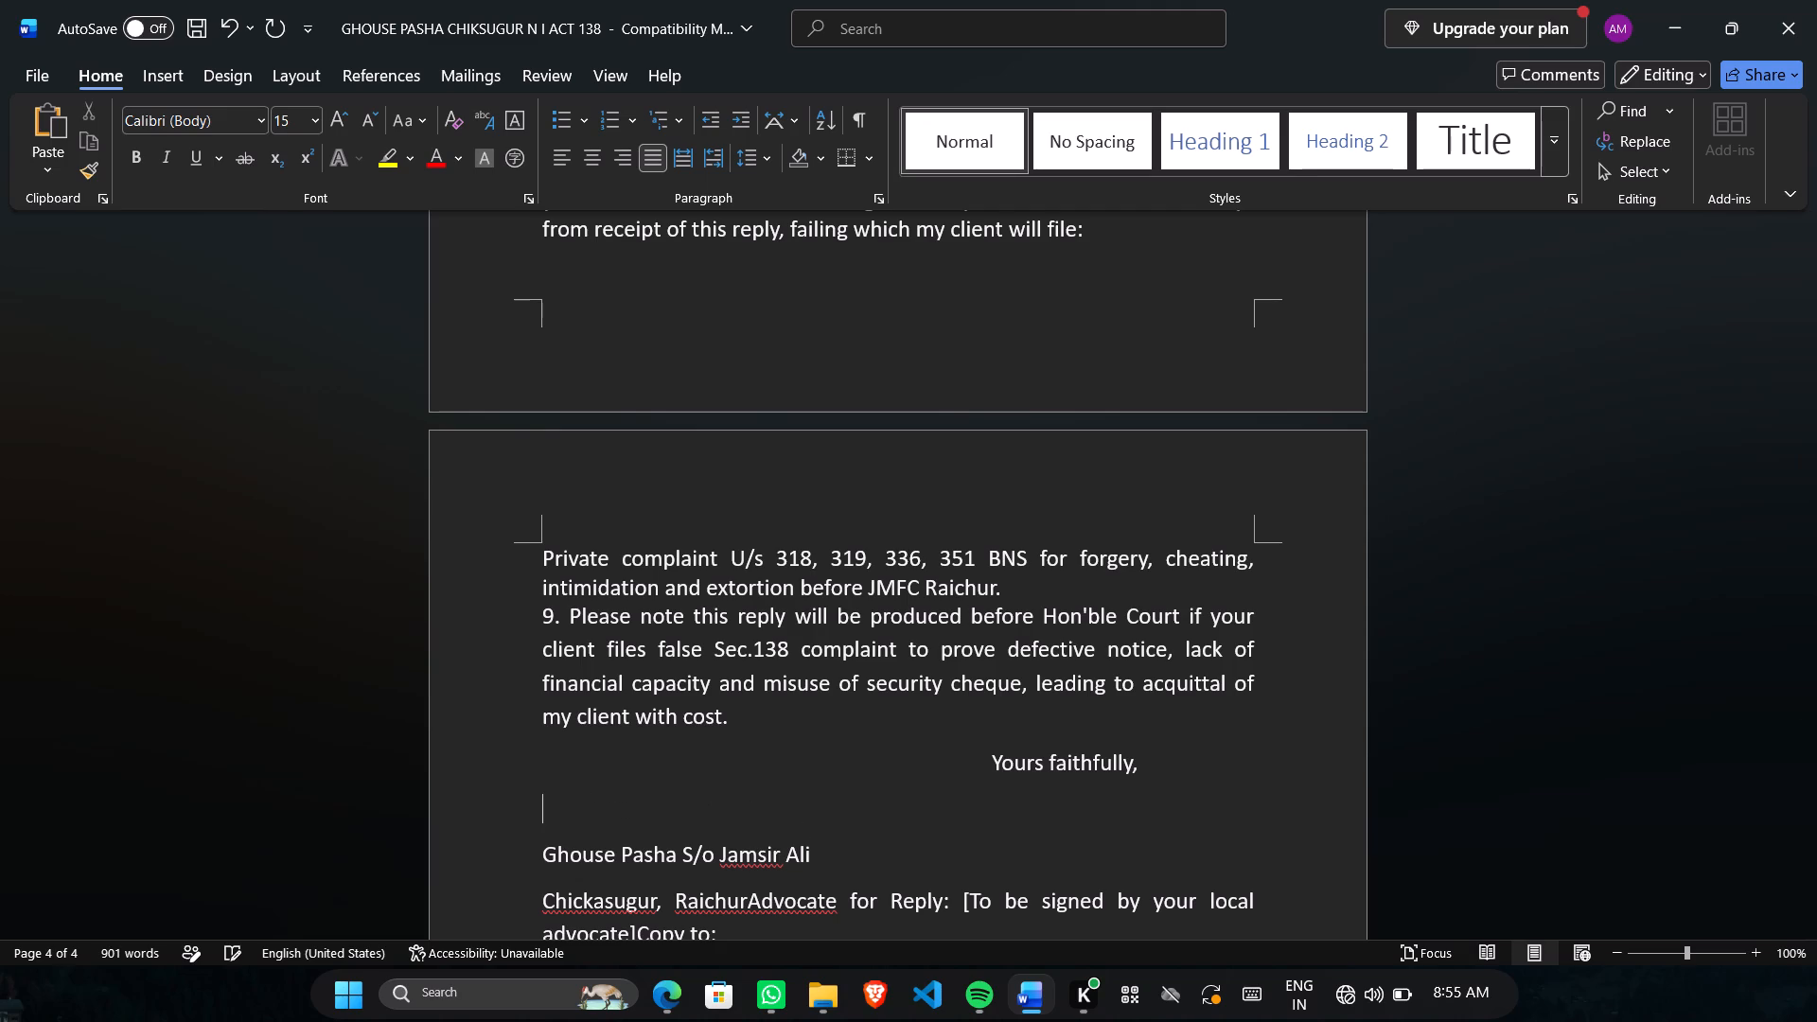
Delete everything after "Chickasugur", from its comma and "RaichurAdvocate for Reply" through the "Copy to:" list and its two numbered recipients.
{"action": "scroll", "coordinate": [1016, 726], "scroll_direction": "down", "scroll_amount": 1}
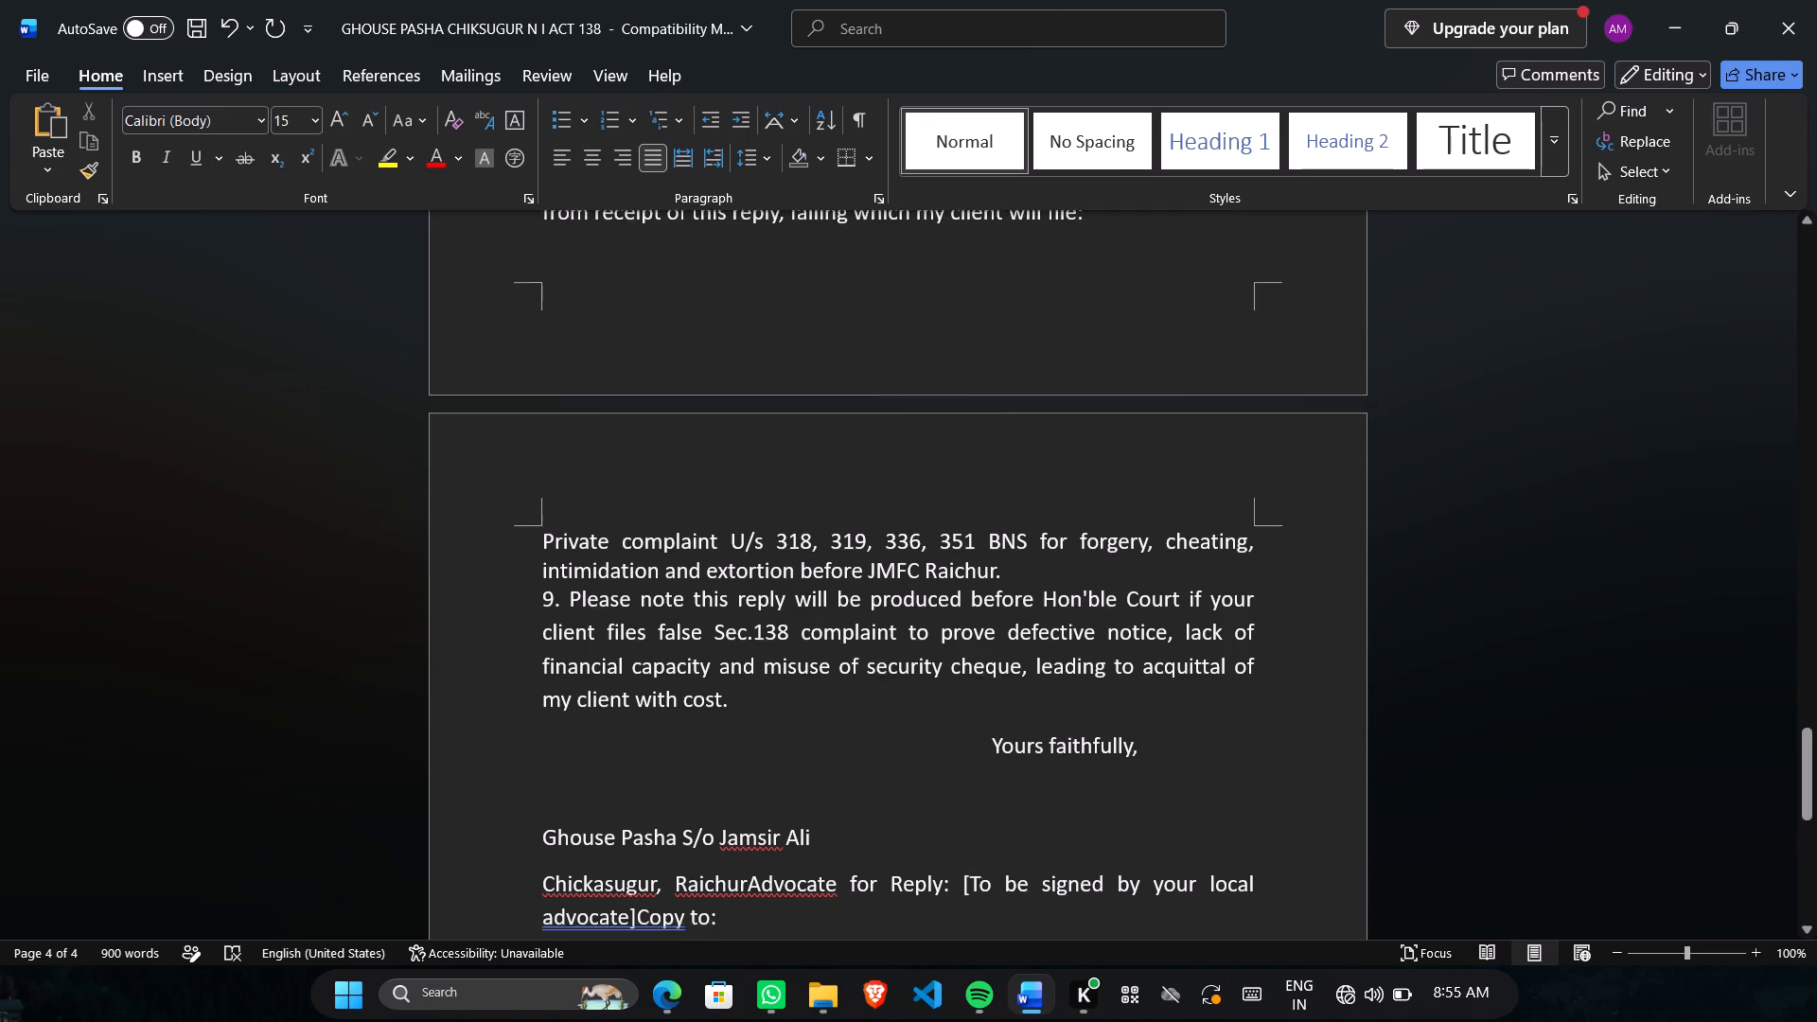
{"action": "scroll", "coordinate": [1016, 726], "scroll_direction": "down", "scroll_amount": 3}
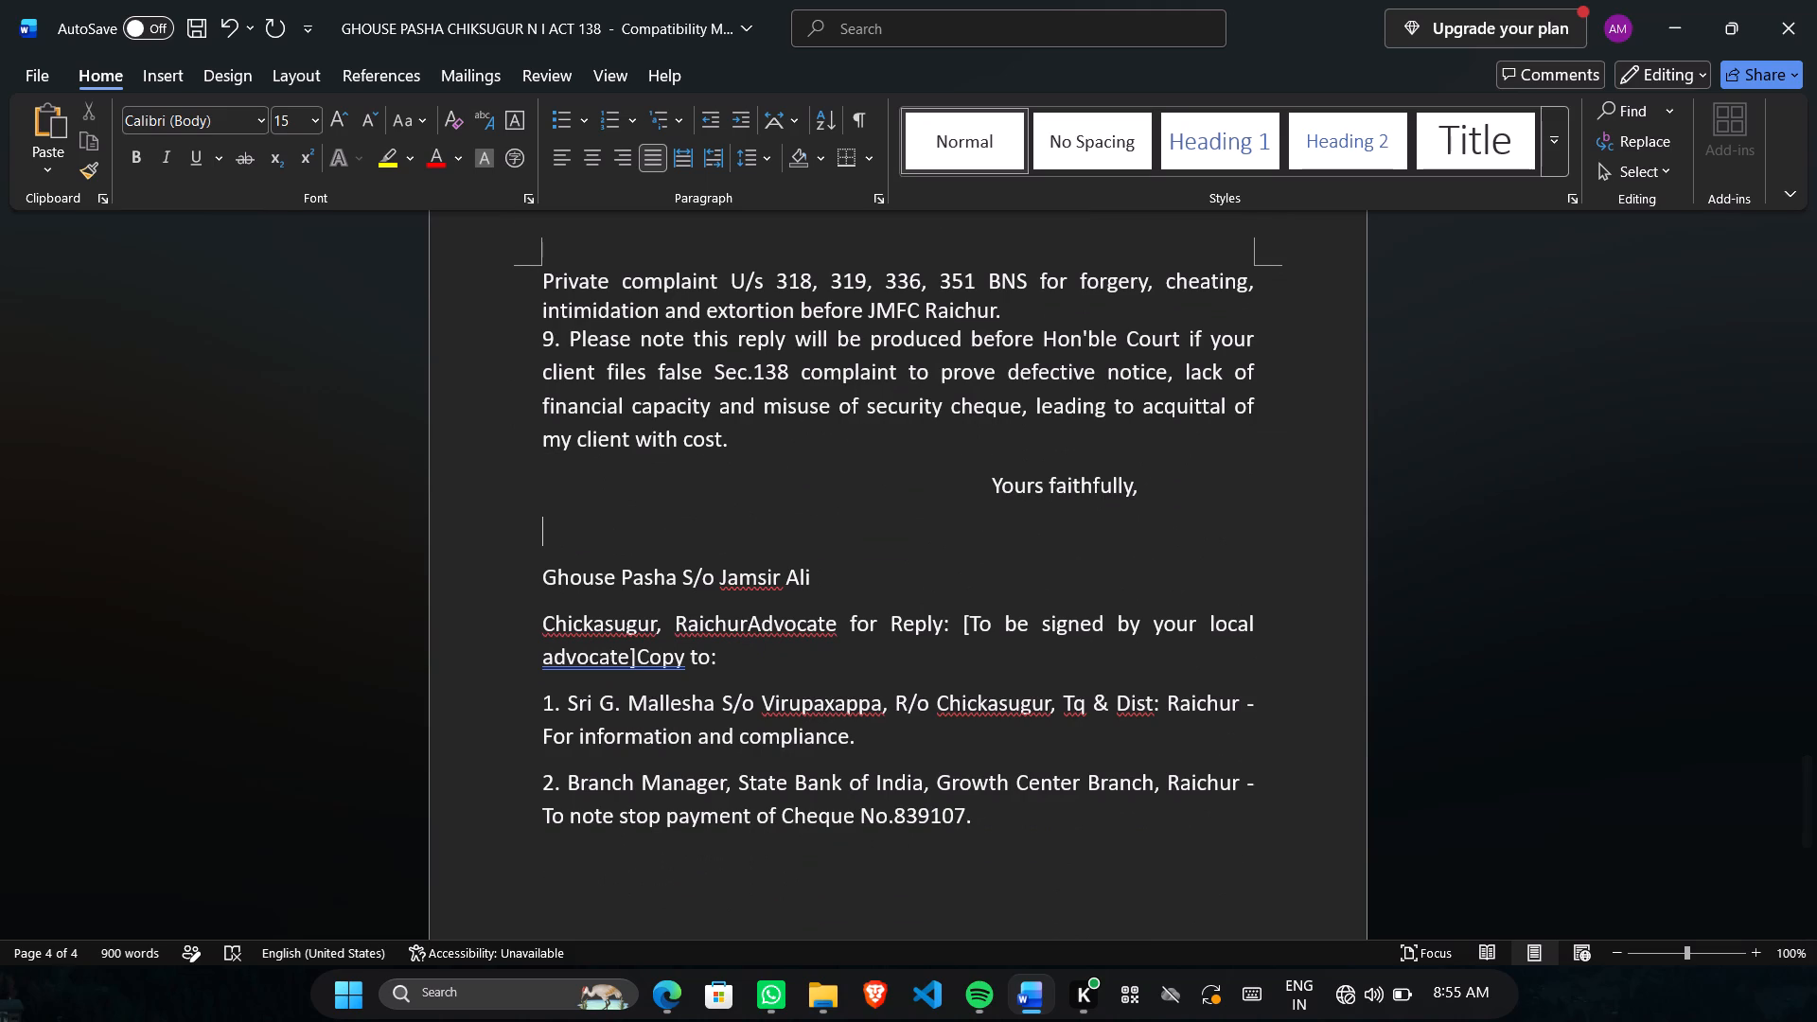
{"action": "left_click", "coordinate": [541, 619]}
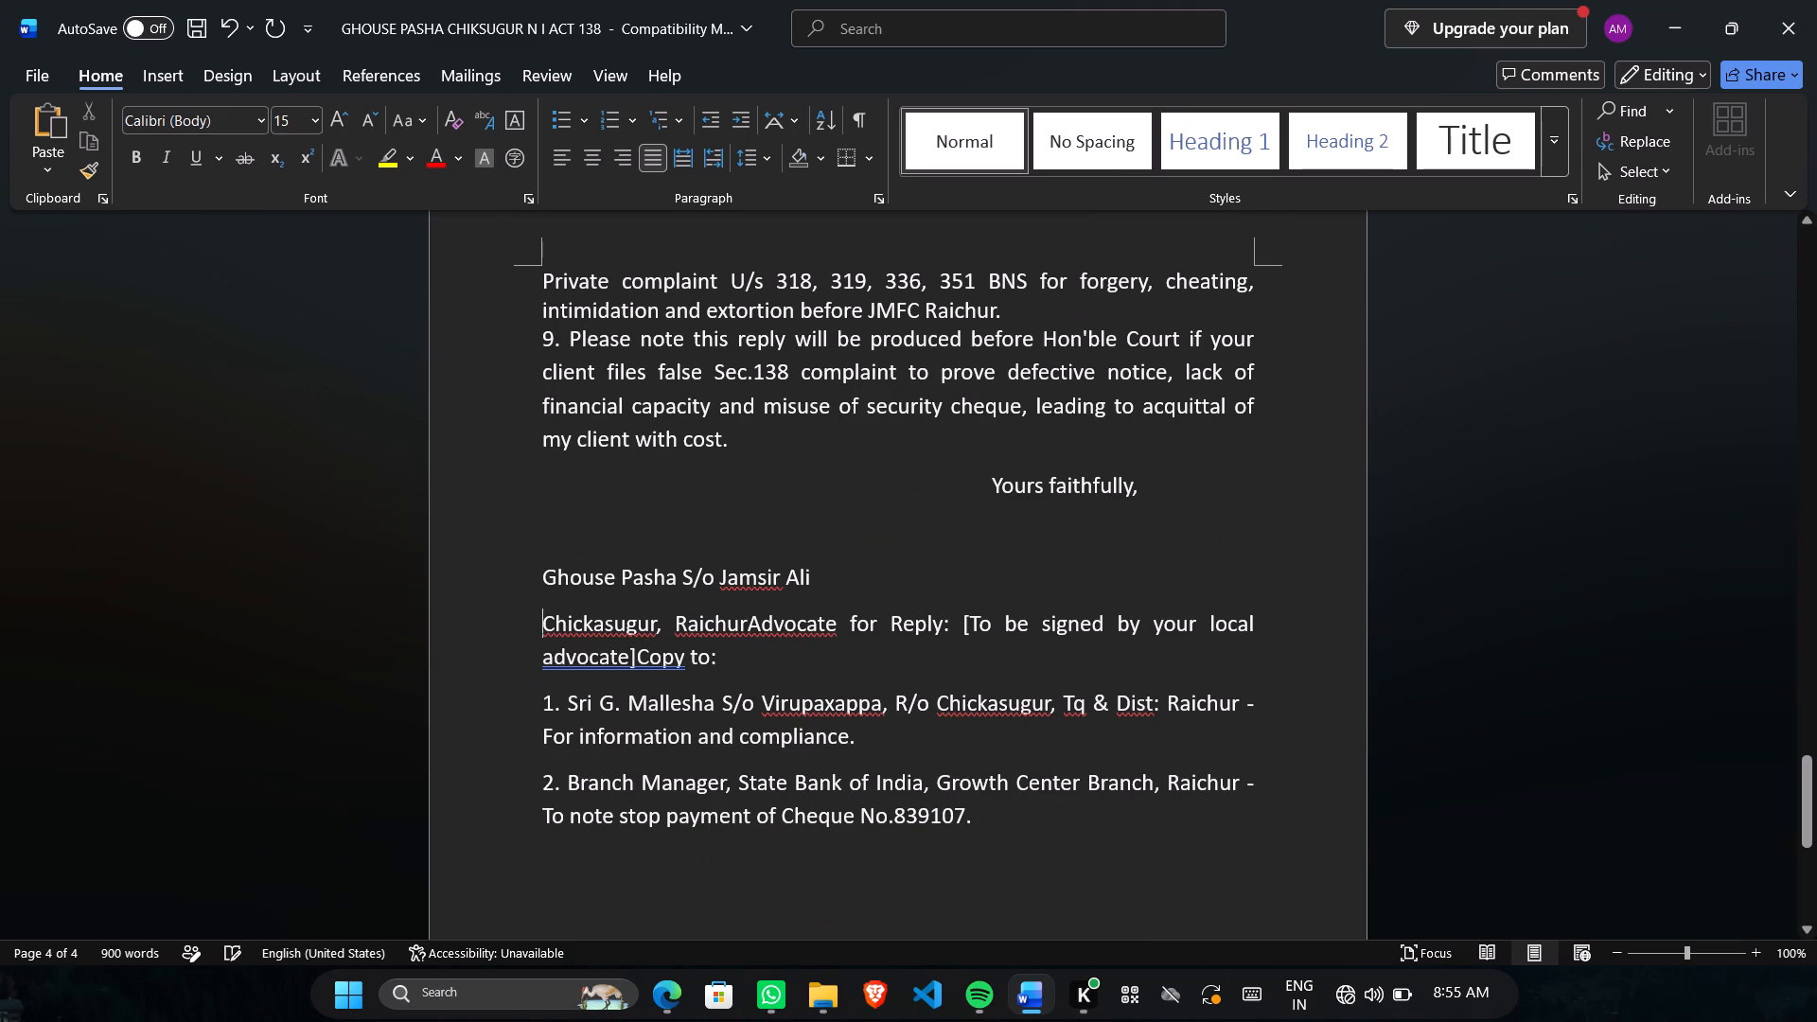
{"action": "left_click", "coordinate": [677, 625]}
{"action": "key", "text": "Return"}
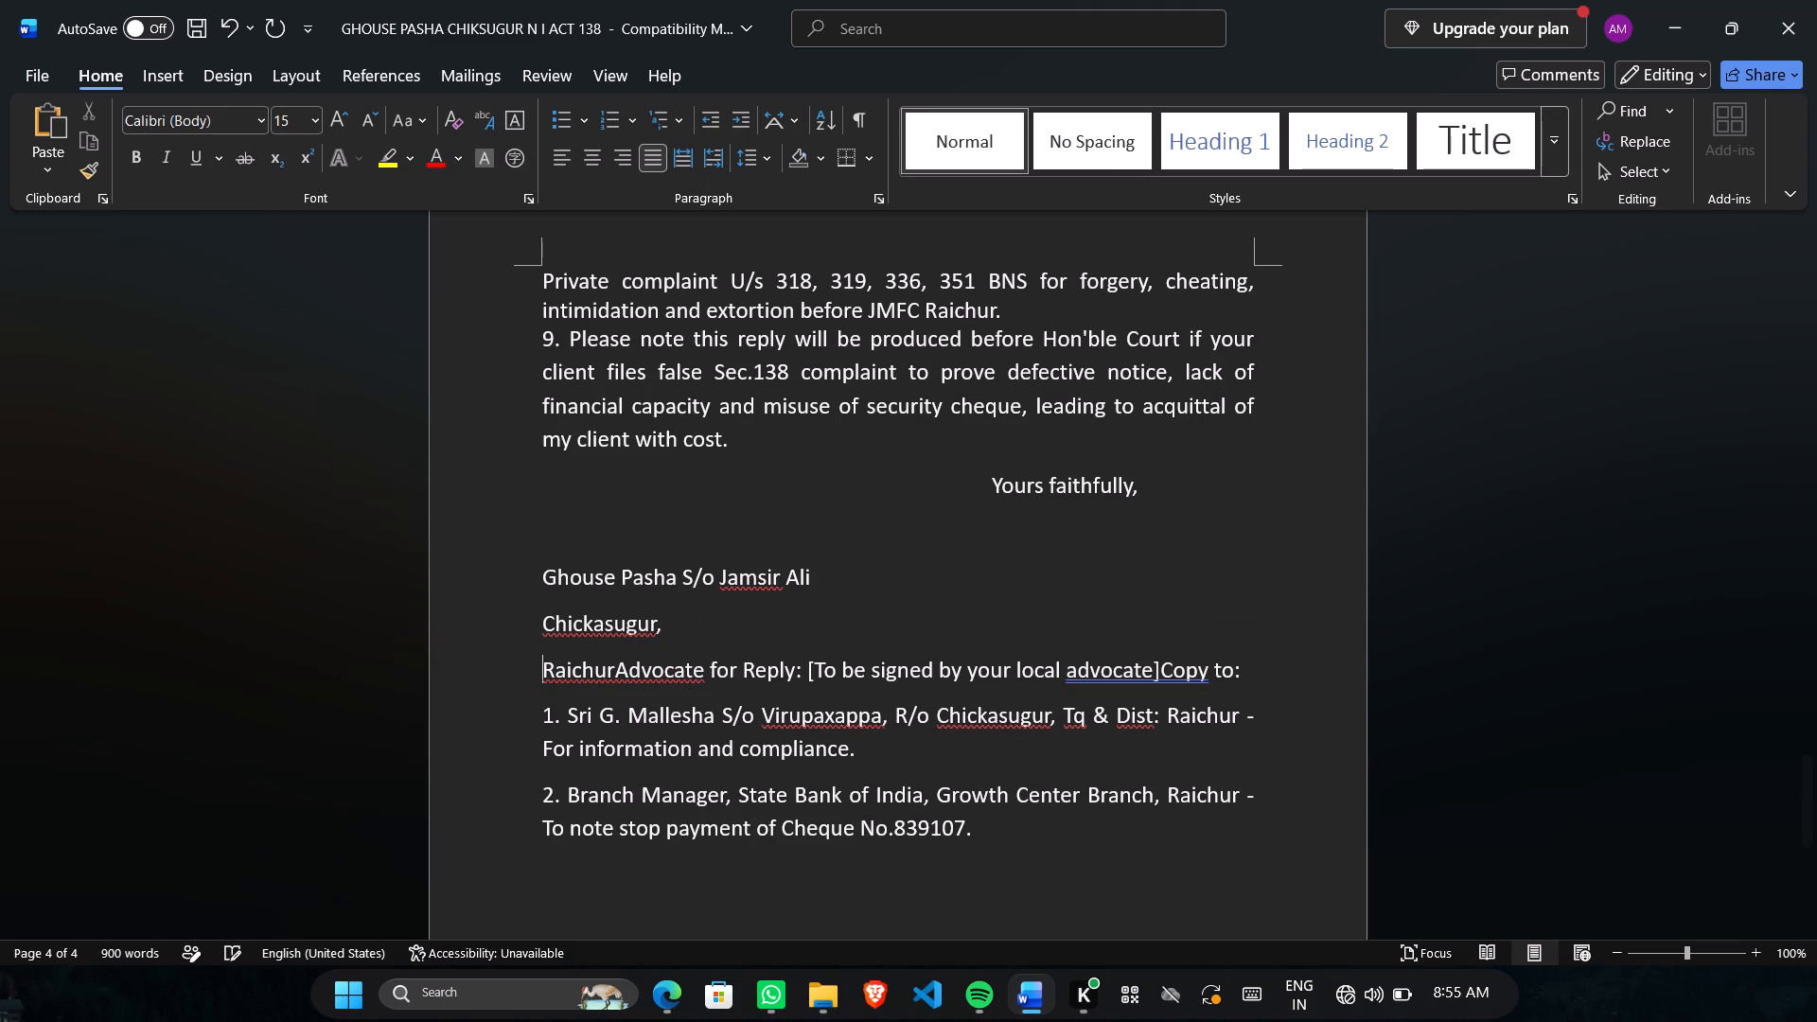
{"action": "key", "text": "shift+Down"}
{"action": "key", "text": "shift+Down"}
{"action": "key", "text": "shift+Down"}
{"action": "key", "text": "shift+Down"}
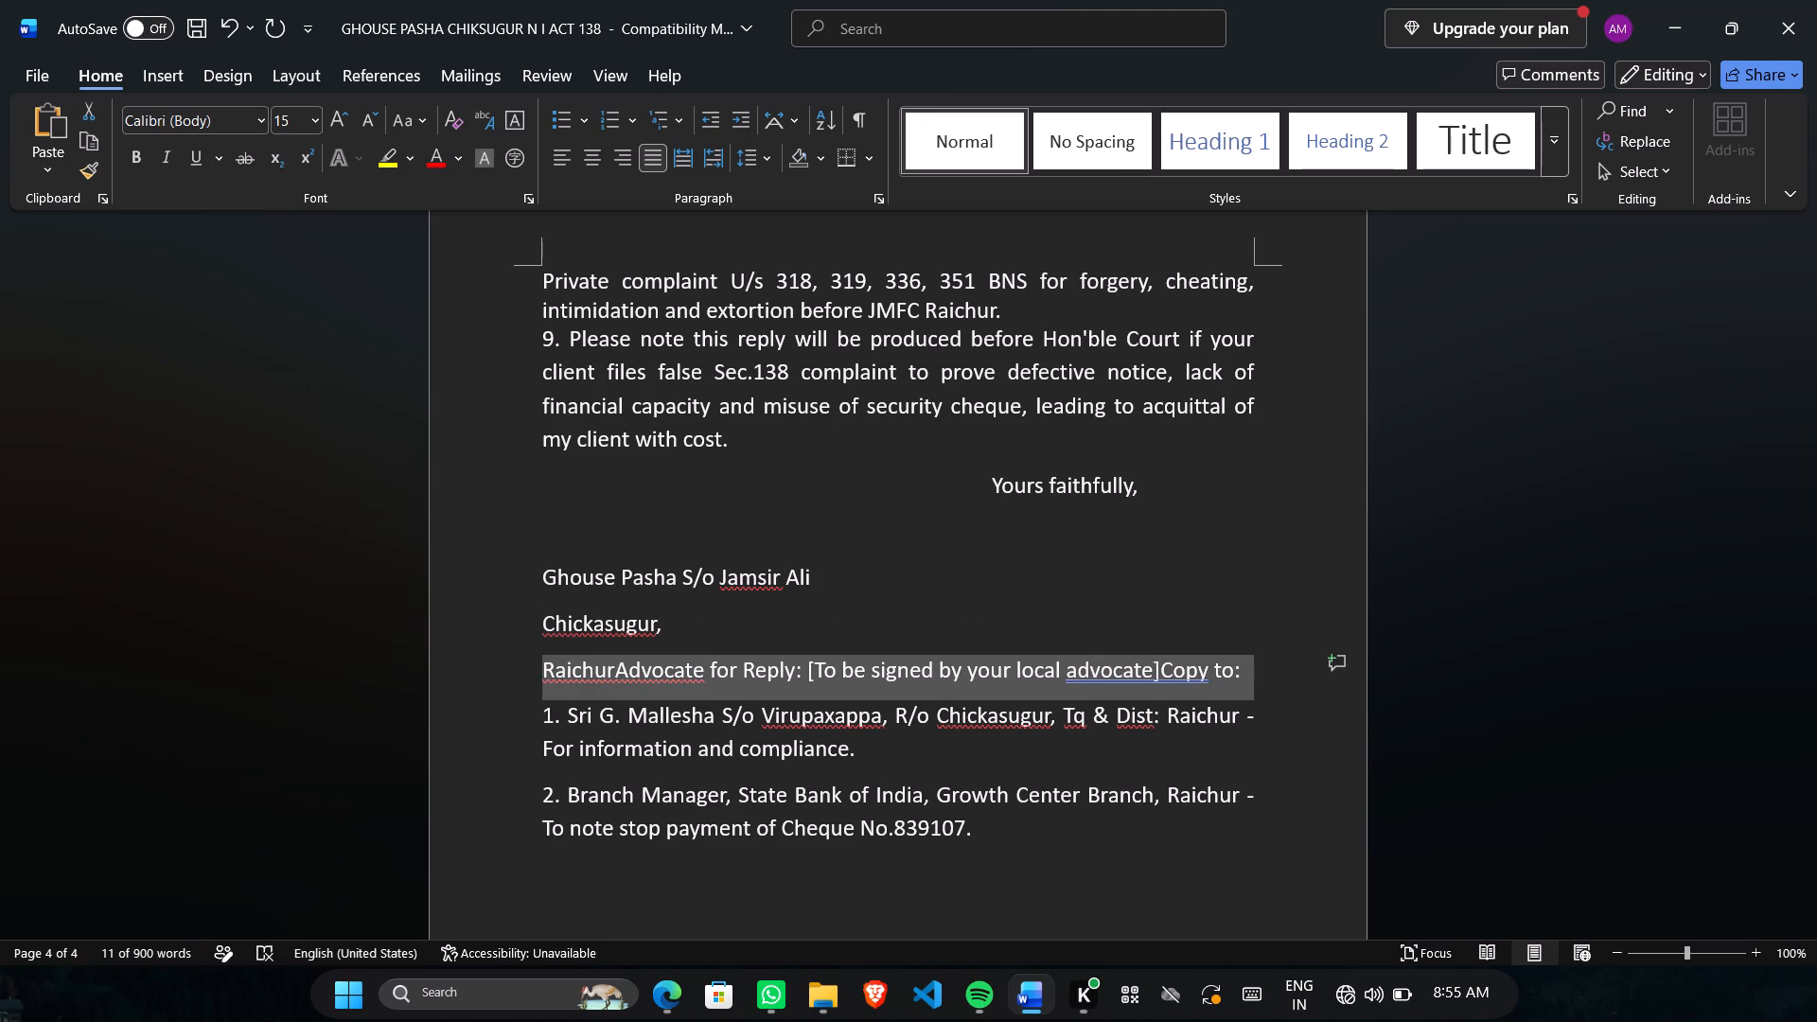
{"action": "key", "text": "shift+Down"}
{"action": "key", "text": "Delete"}
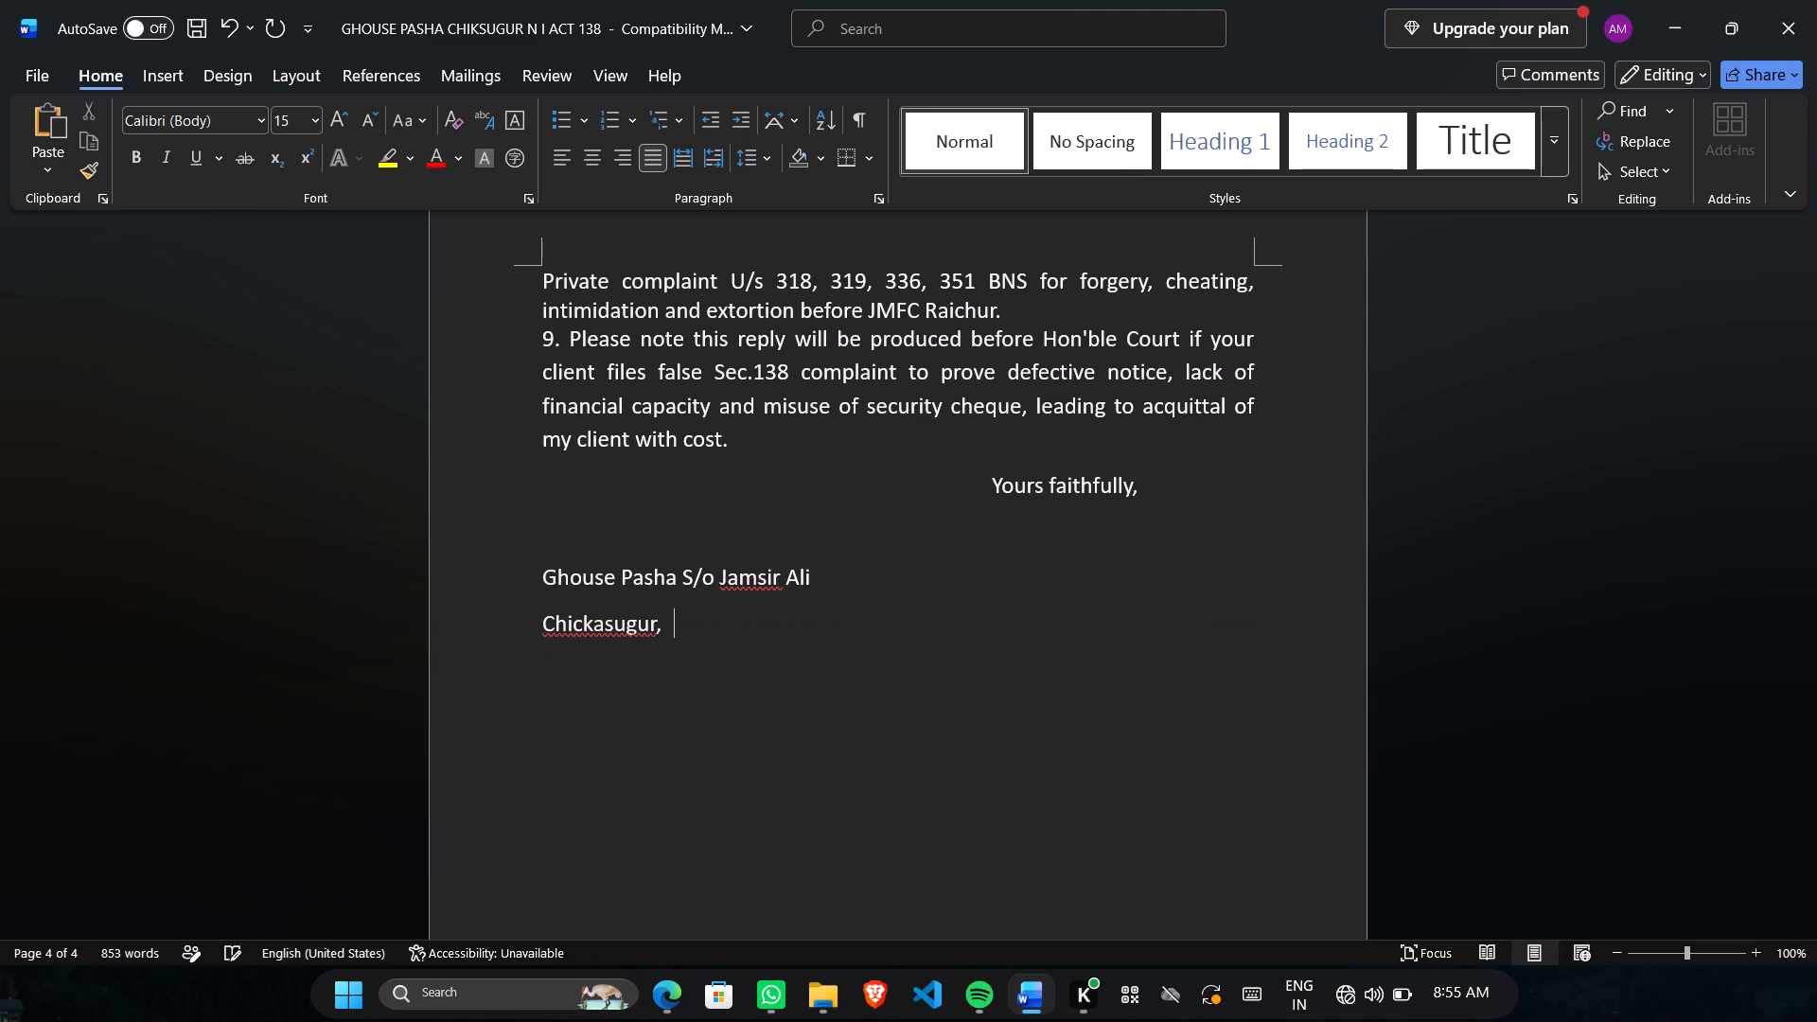
{"action": "key", "text": "BackSpace"}
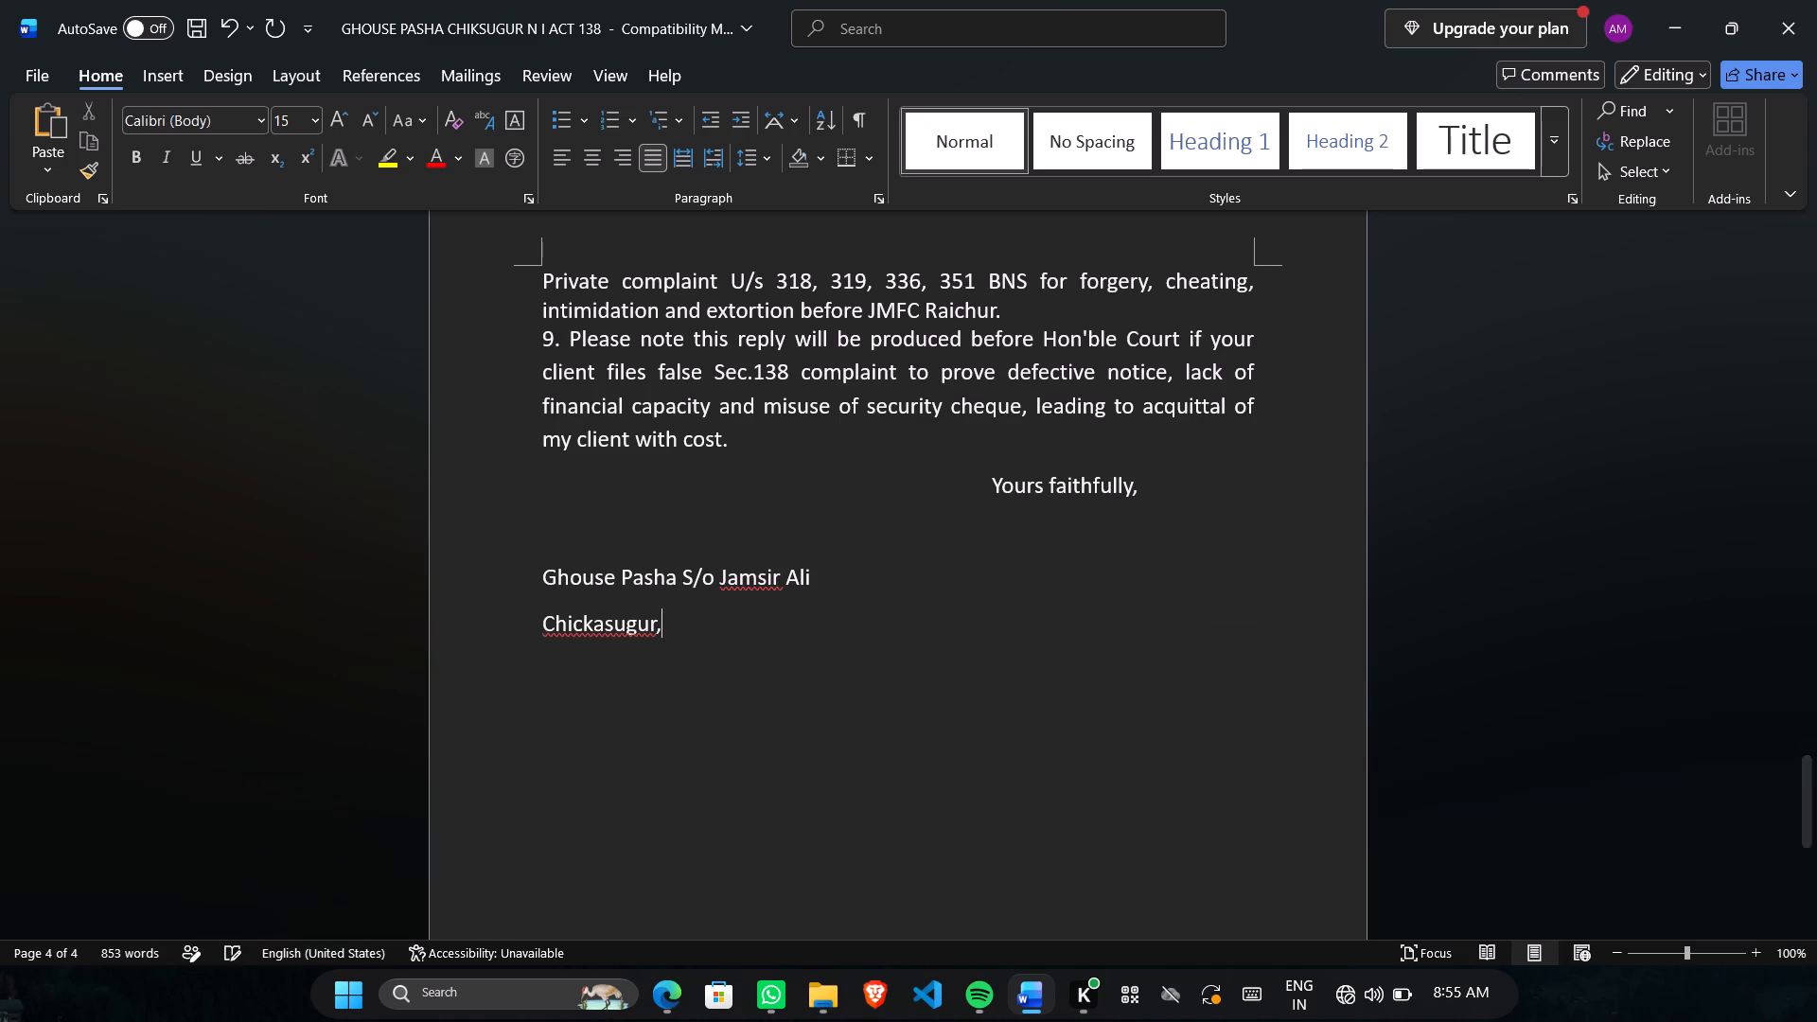
{"action": "key", "text": "BackSpace"}
Remove the space after the client's name paragraph in the signature block.
{"action": "left_click", "coordinate": [646, 586]}
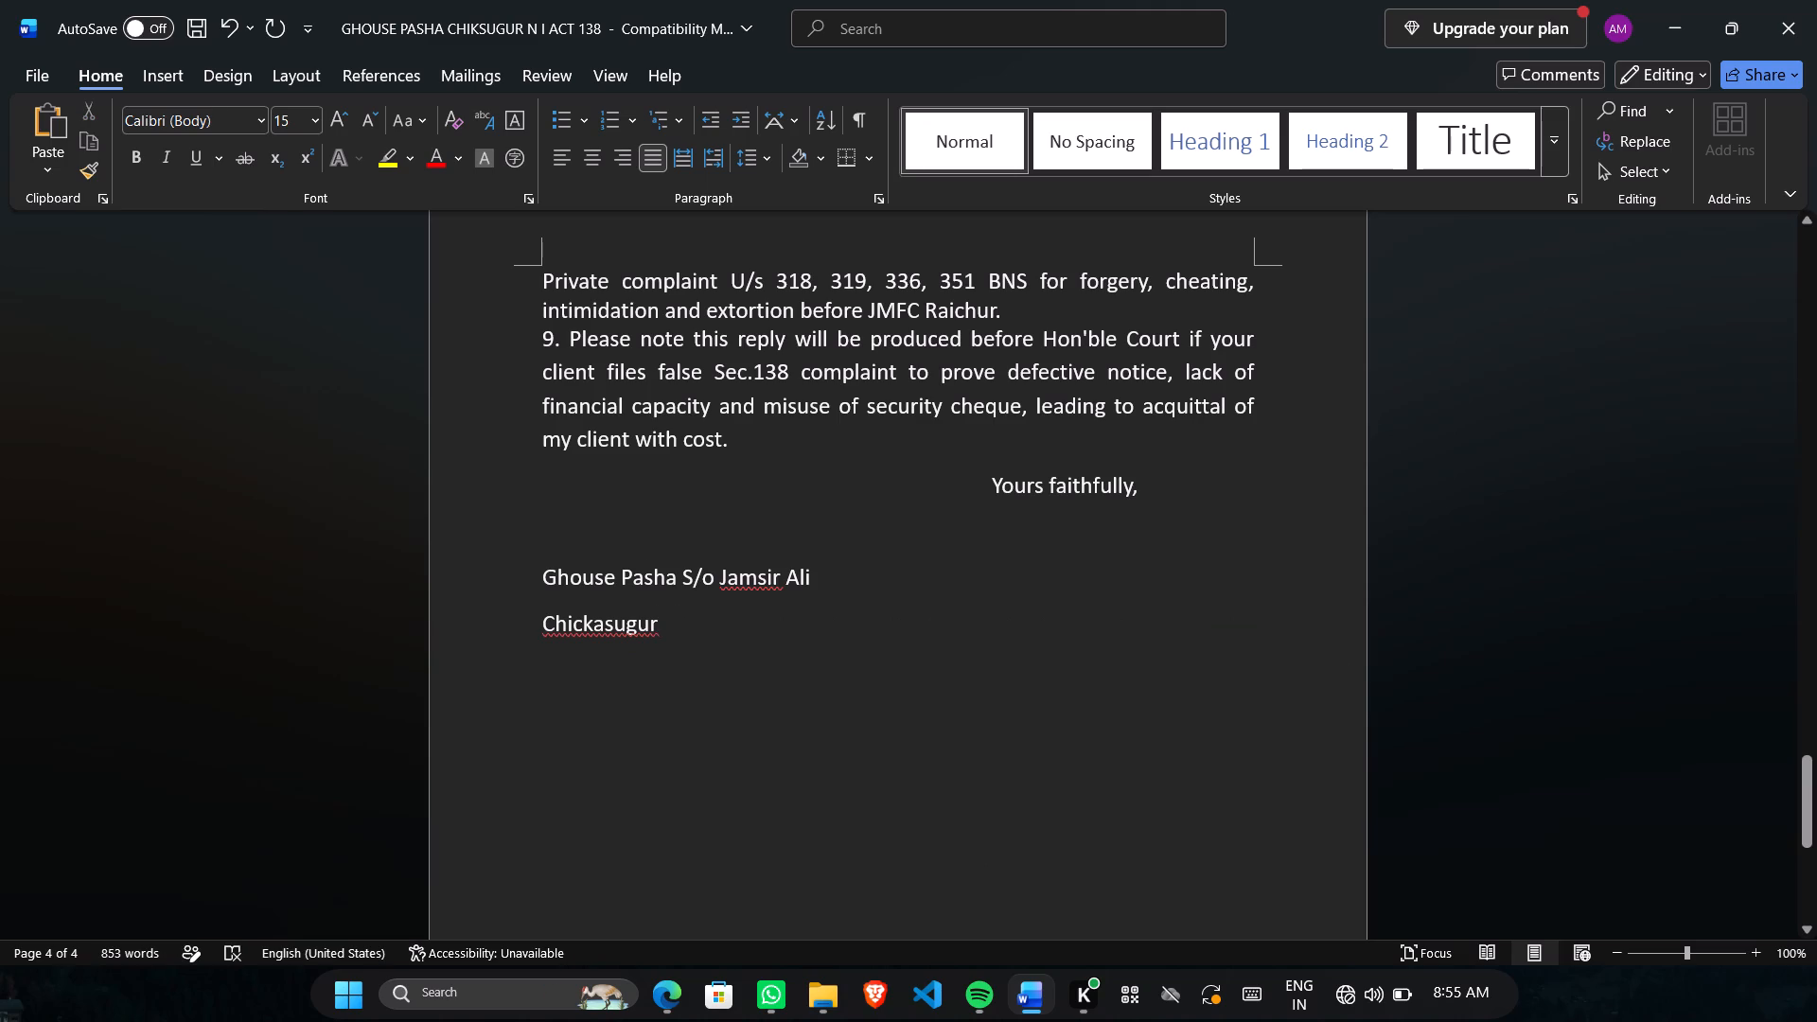
{"action": "left_click", "coordinate": [767, 149]}
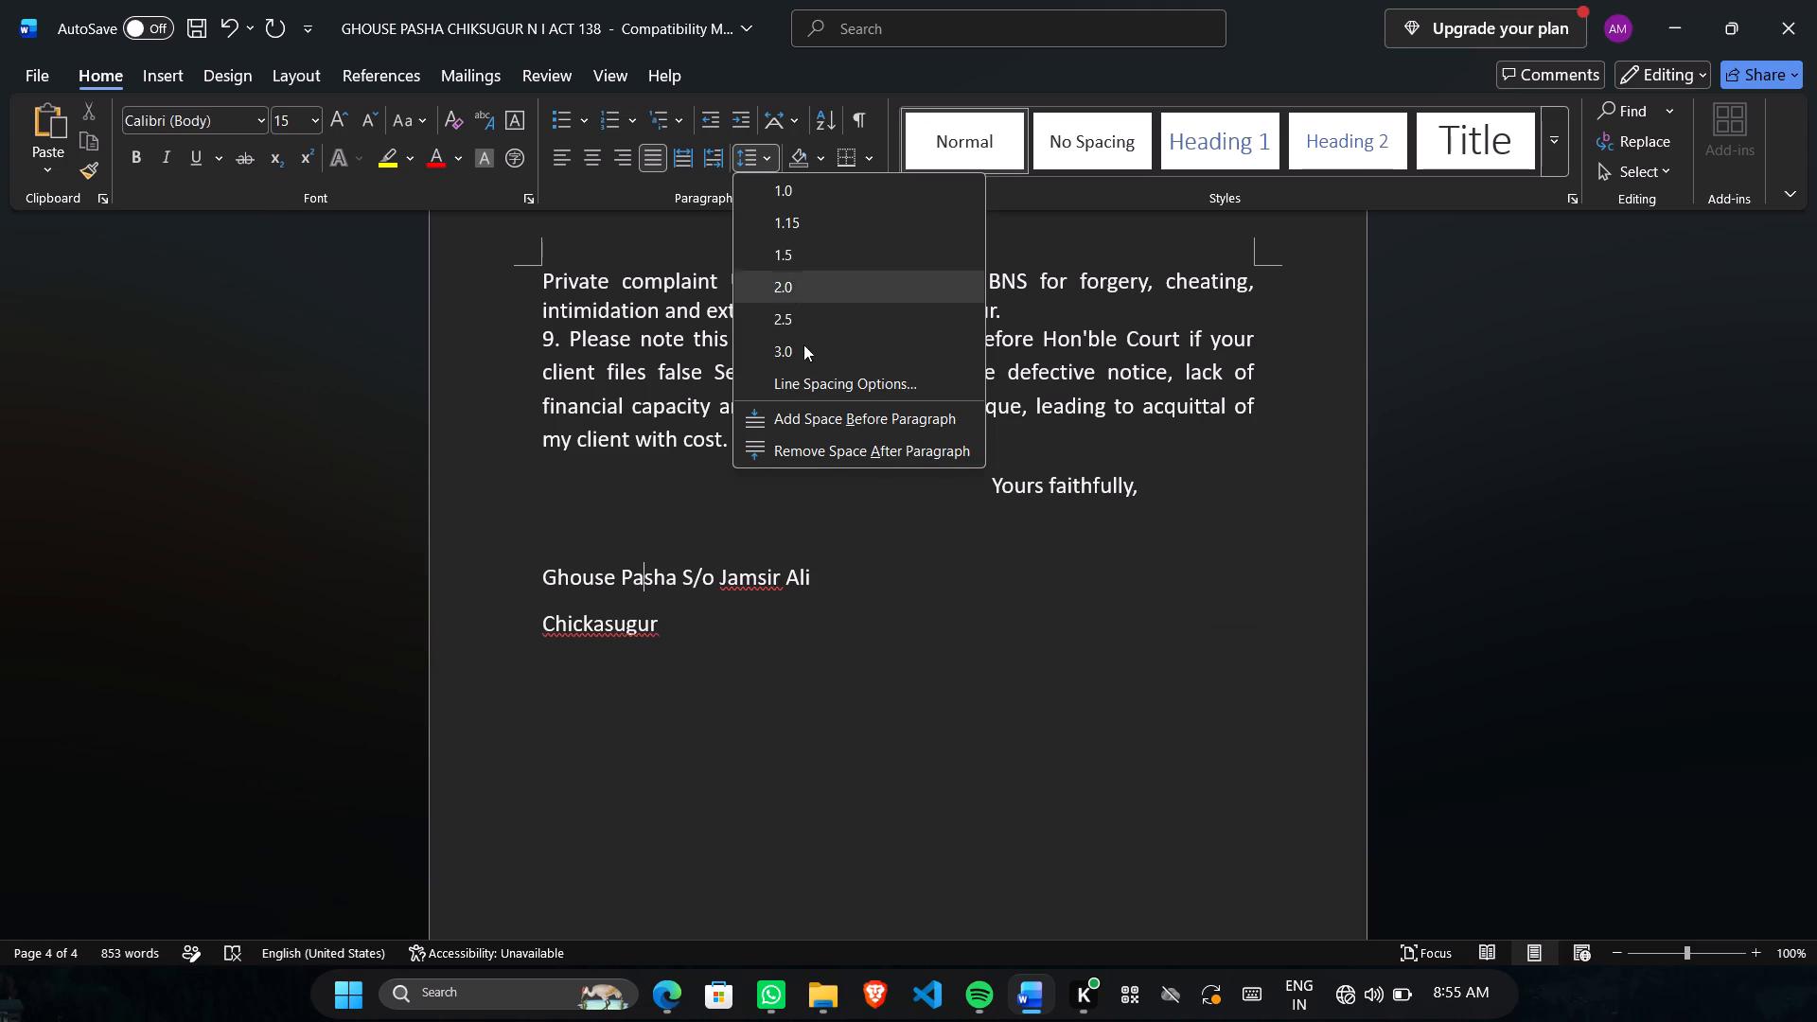
{"action": "left_click", "coordinate": [829, 441]}
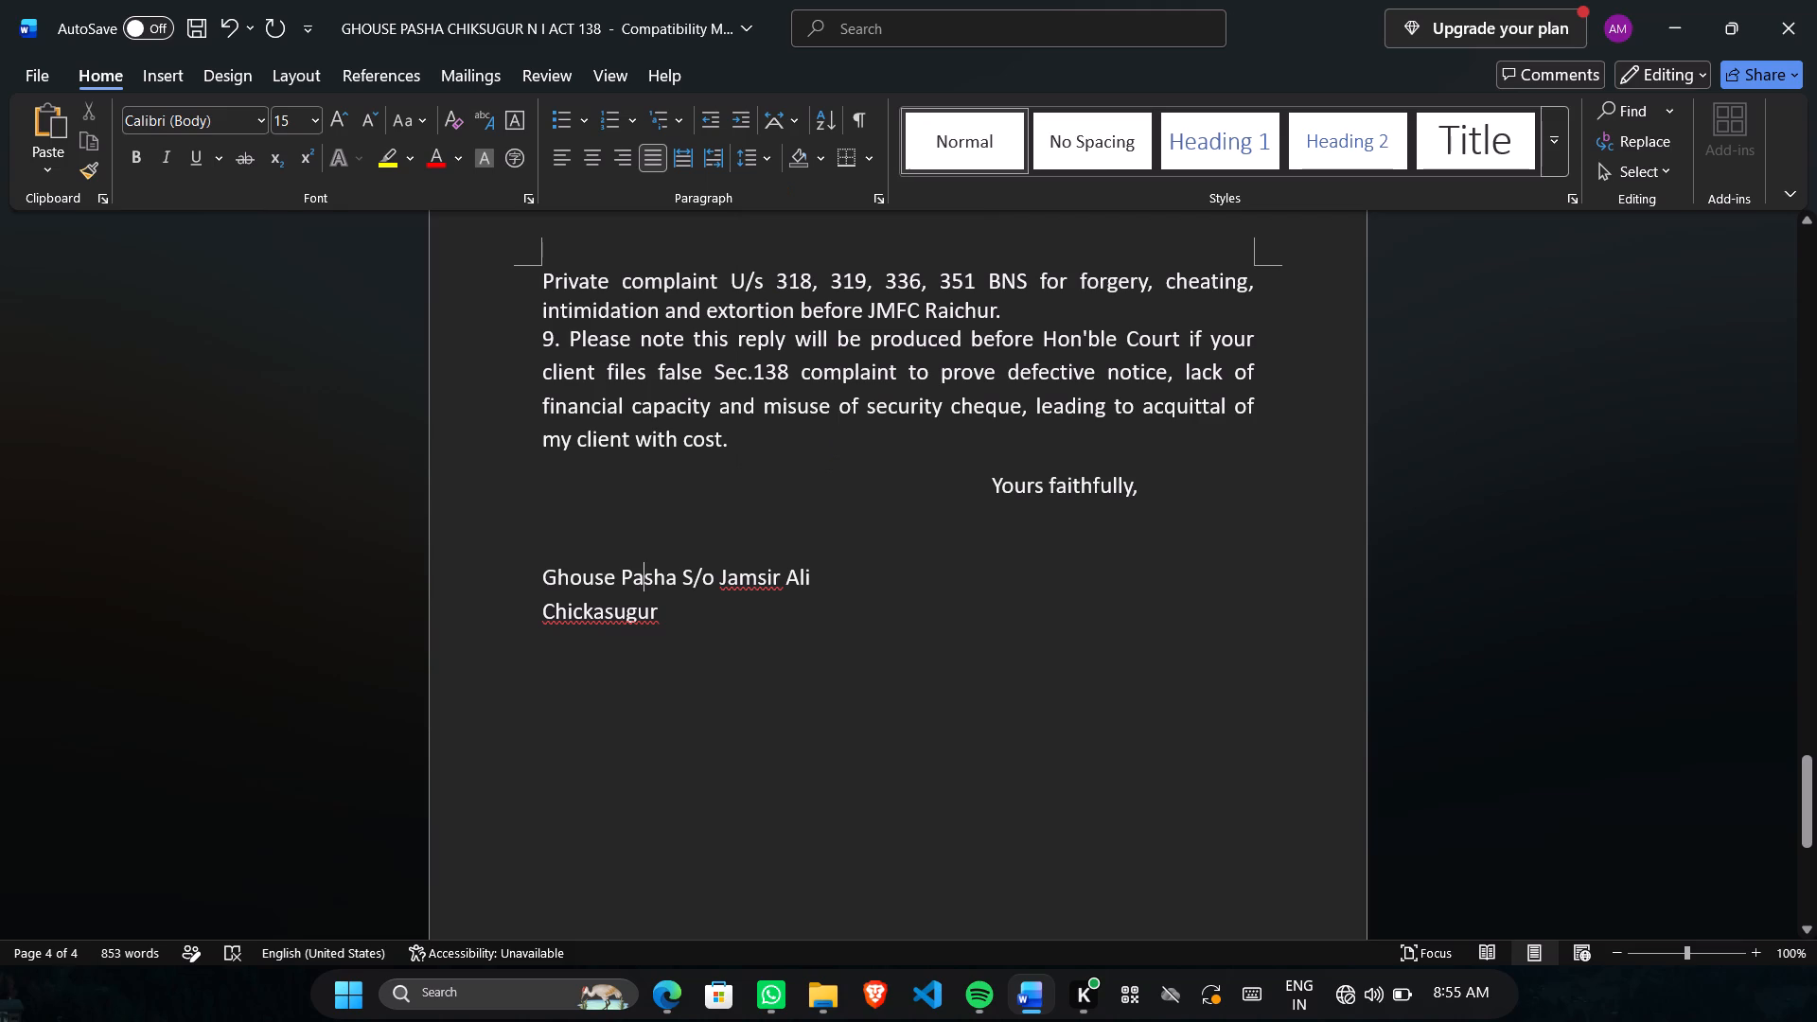
Add the advocate's name followed by "Advocate" on the client's name line, tabbed across to sit beneath "Yours faithfully,".
{"action": "left_click", "coordinate": [990, 560]}
{"action": "left_click", "coordinate": [933, 583]}
{"action": "key", "text": "Tab"}
{"action": "key", "text": "Tab"}
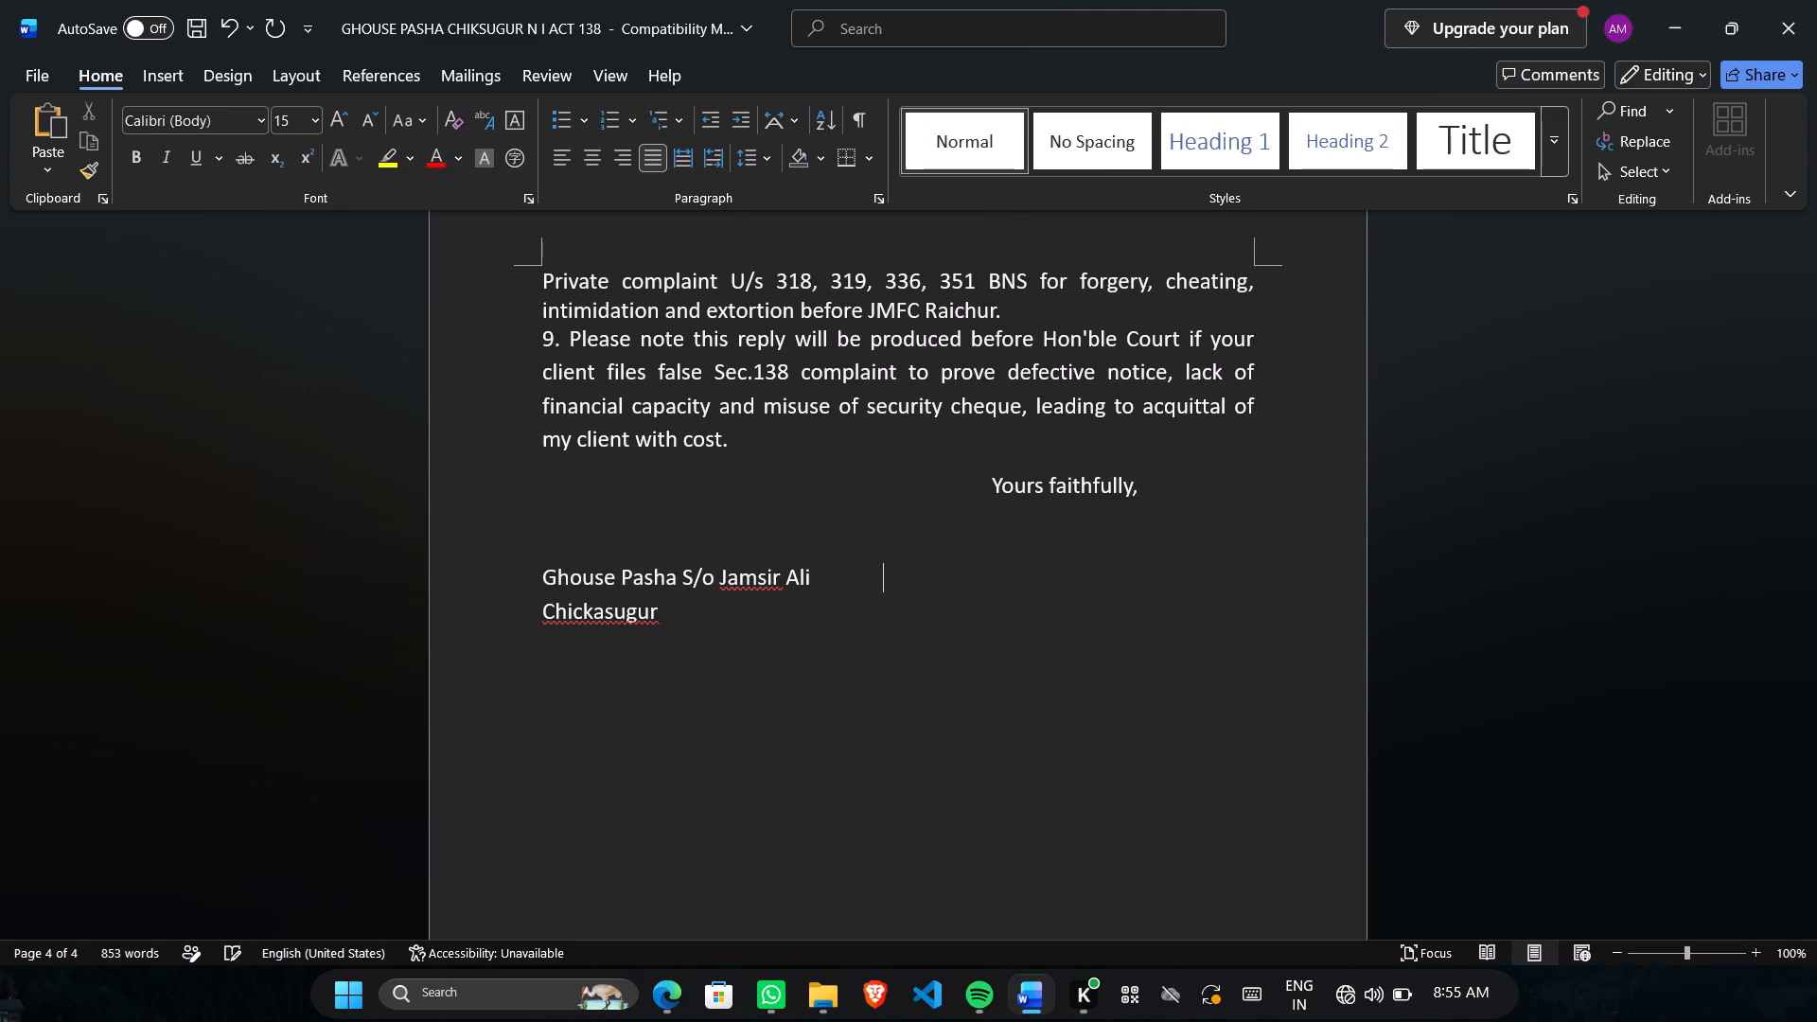
{"action": "key", "text": "Tab"}
{"action": "key", "text": "Tab"}
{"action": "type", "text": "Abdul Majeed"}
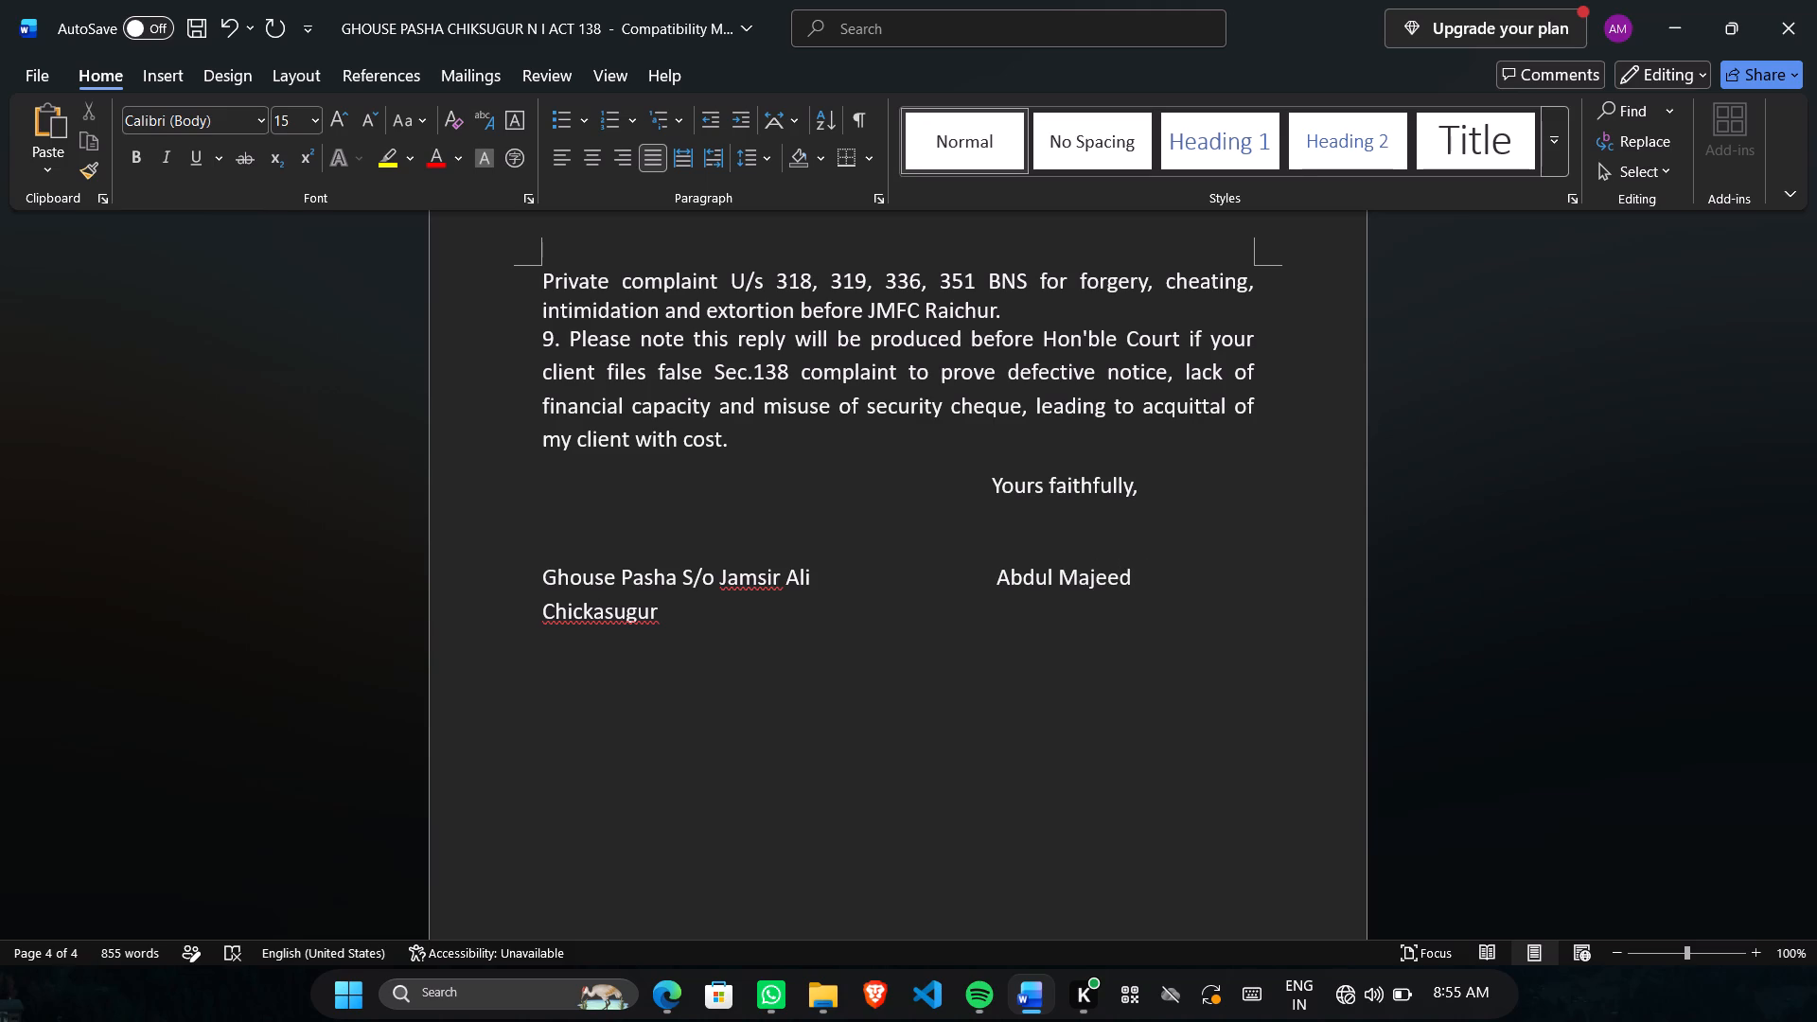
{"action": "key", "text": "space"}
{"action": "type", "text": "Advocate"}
Add a "Dt:" date label after "Chickasugur" in the signature block.
{"action": "left_click", "coordinate": [957, 616]}
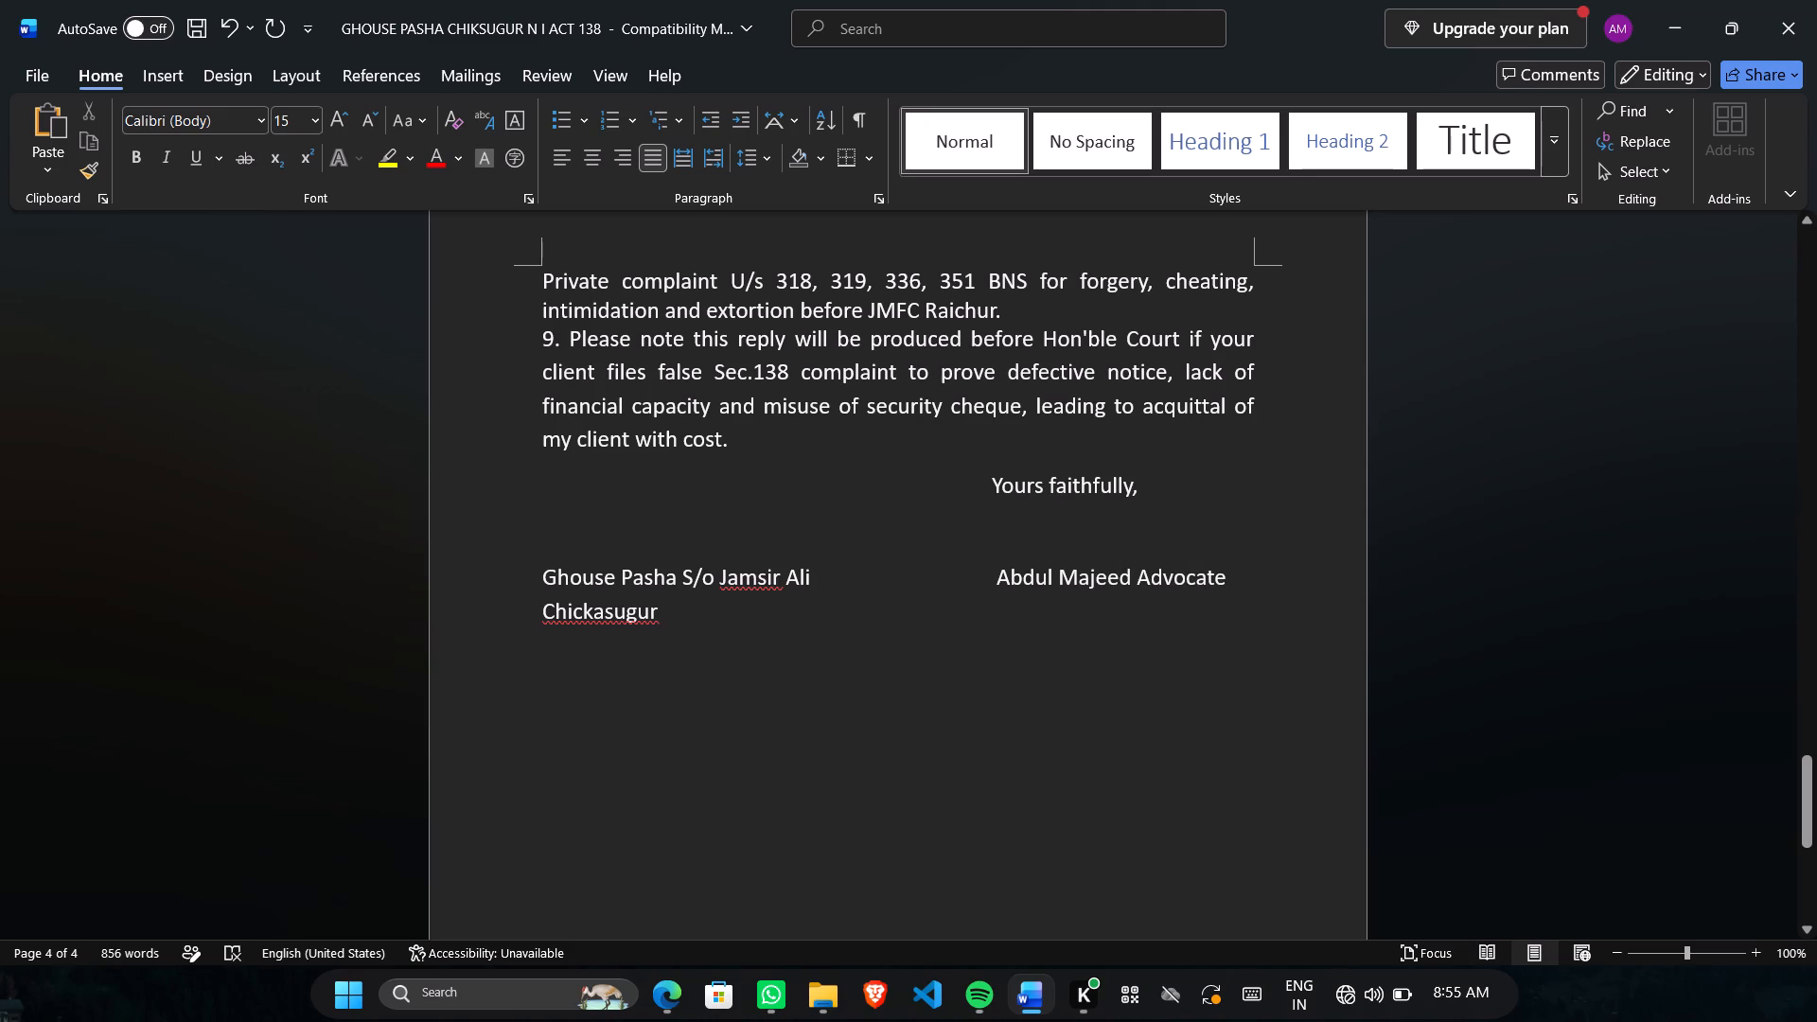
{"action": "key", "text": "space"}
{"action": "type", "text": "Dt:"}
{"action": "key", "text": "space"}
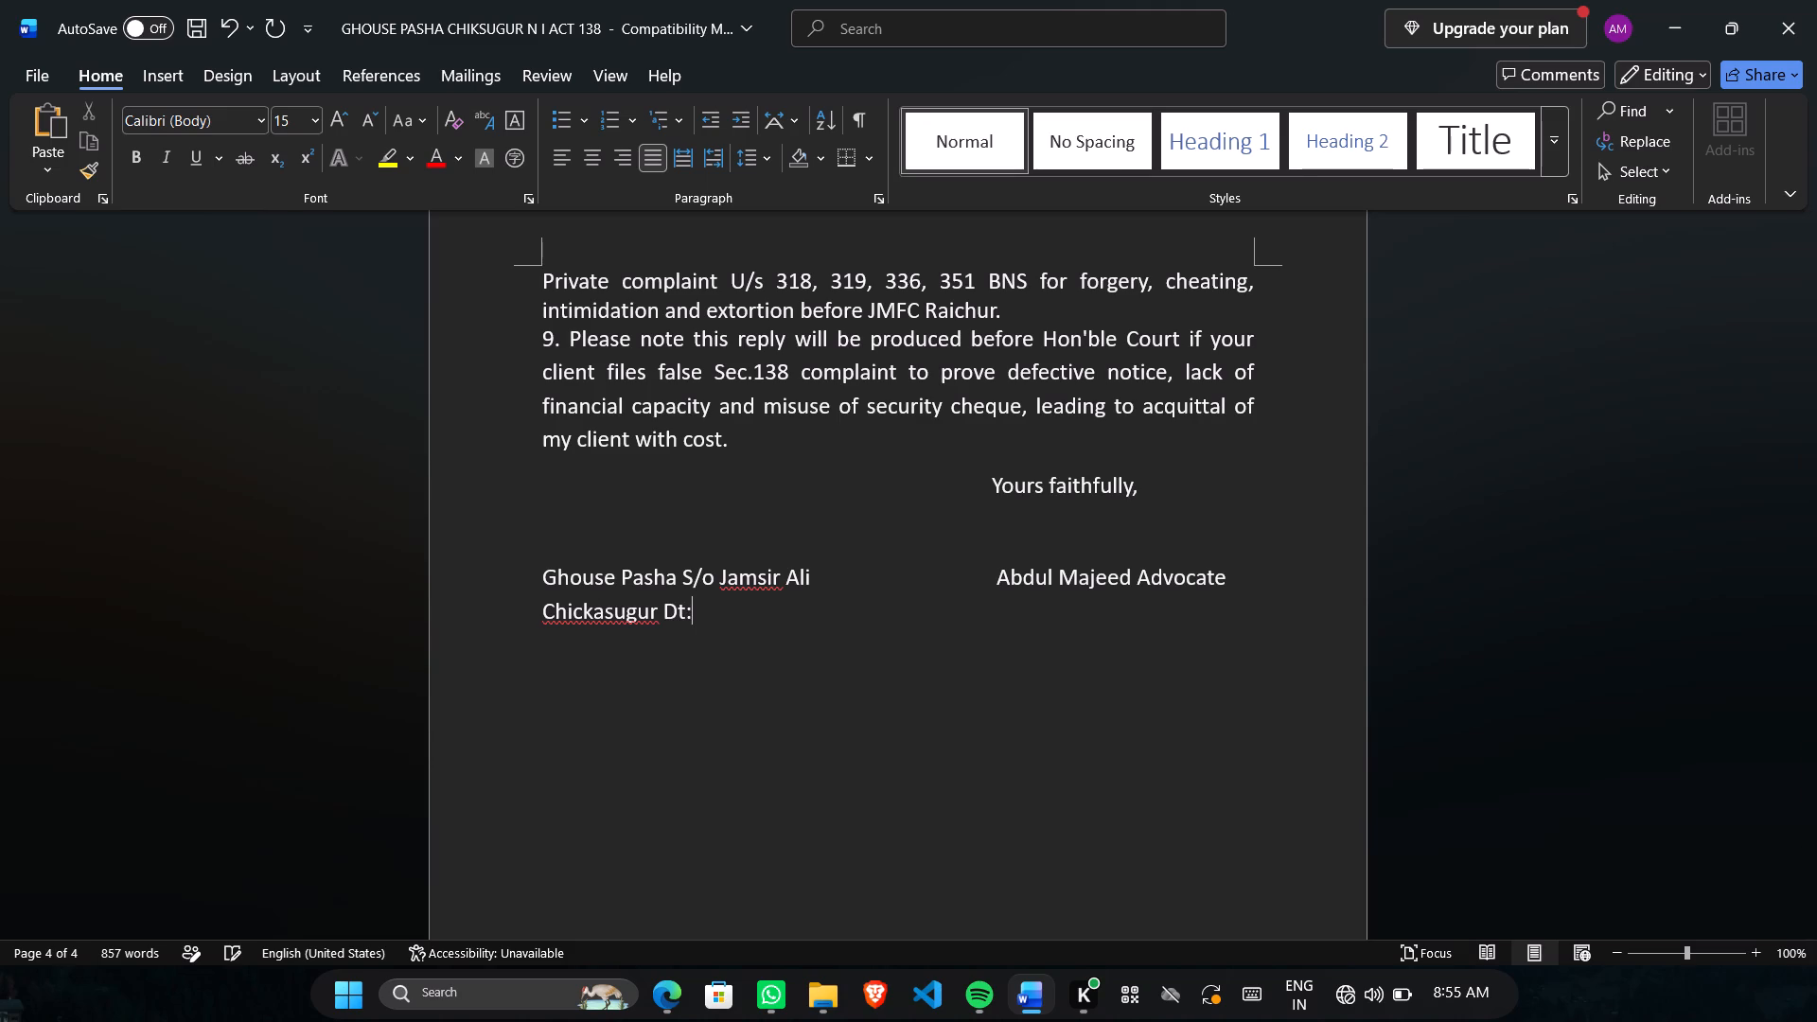
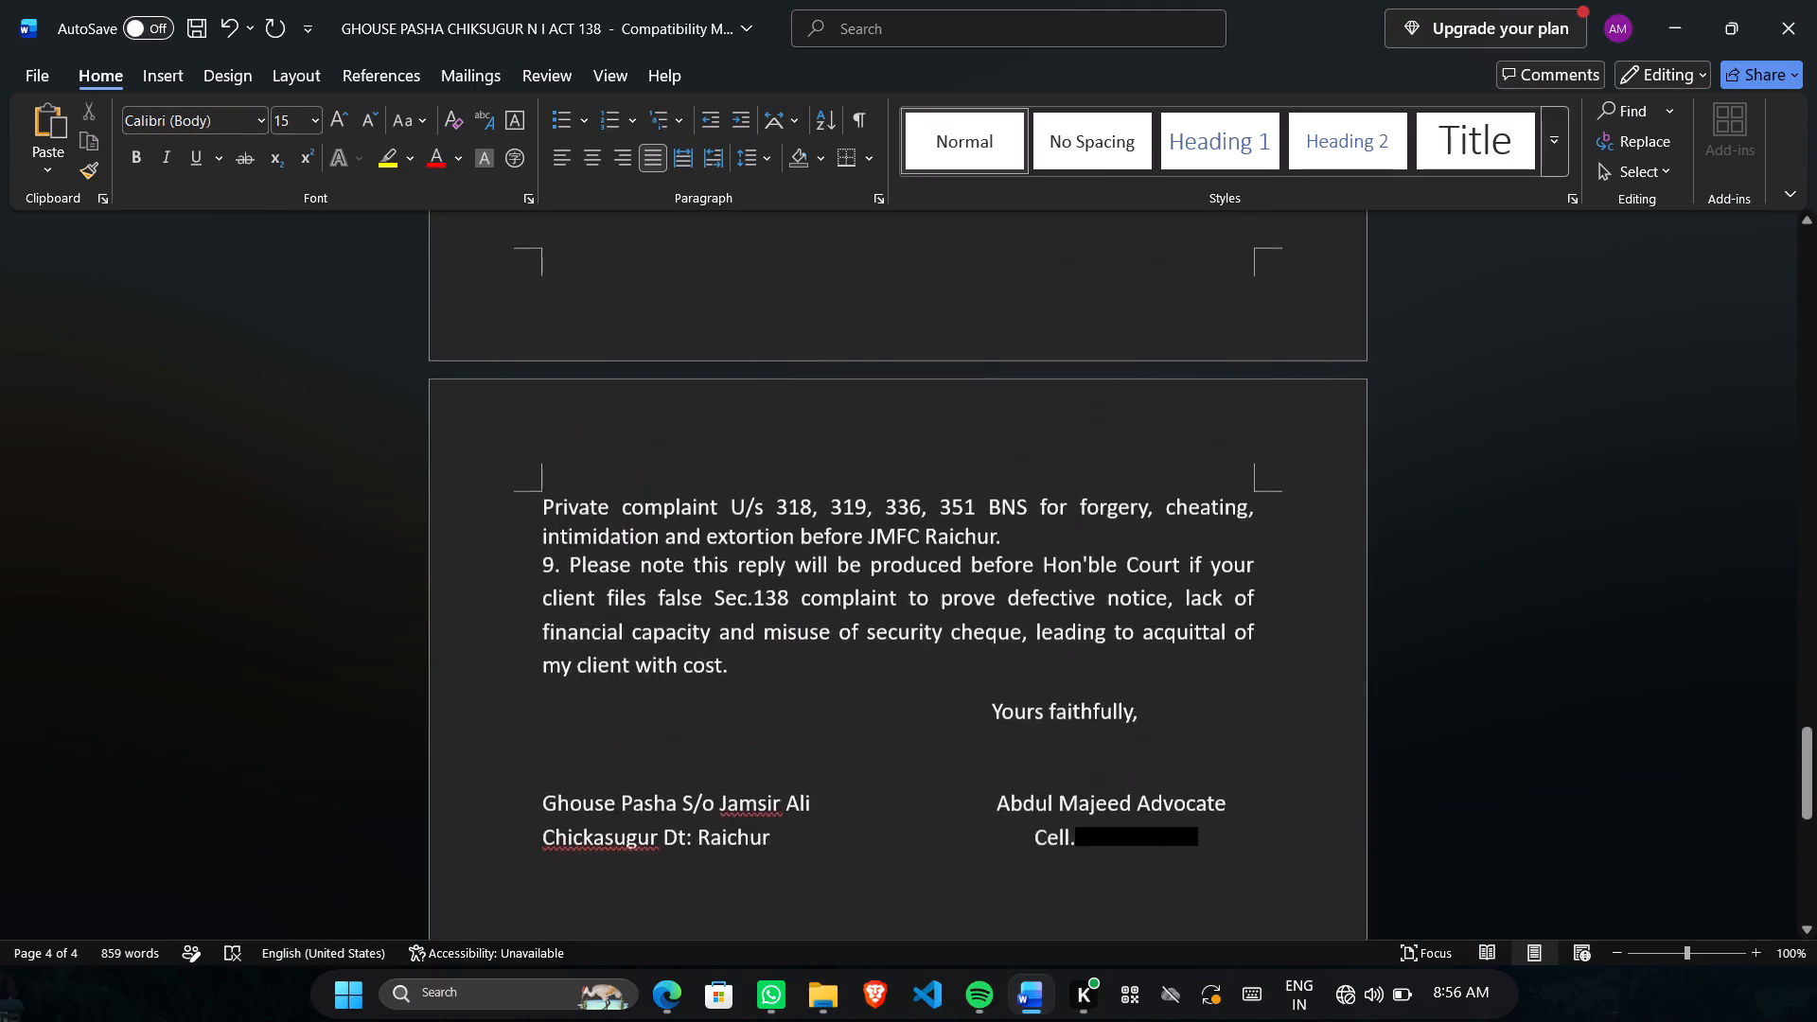
Set the line spacing of the "-3-" page number line at the top of page 3 to 1.0.
{"action": "scroll", "coordinate": [1010, 614], "scroll_direction": "up", "scroll_amount": 8}
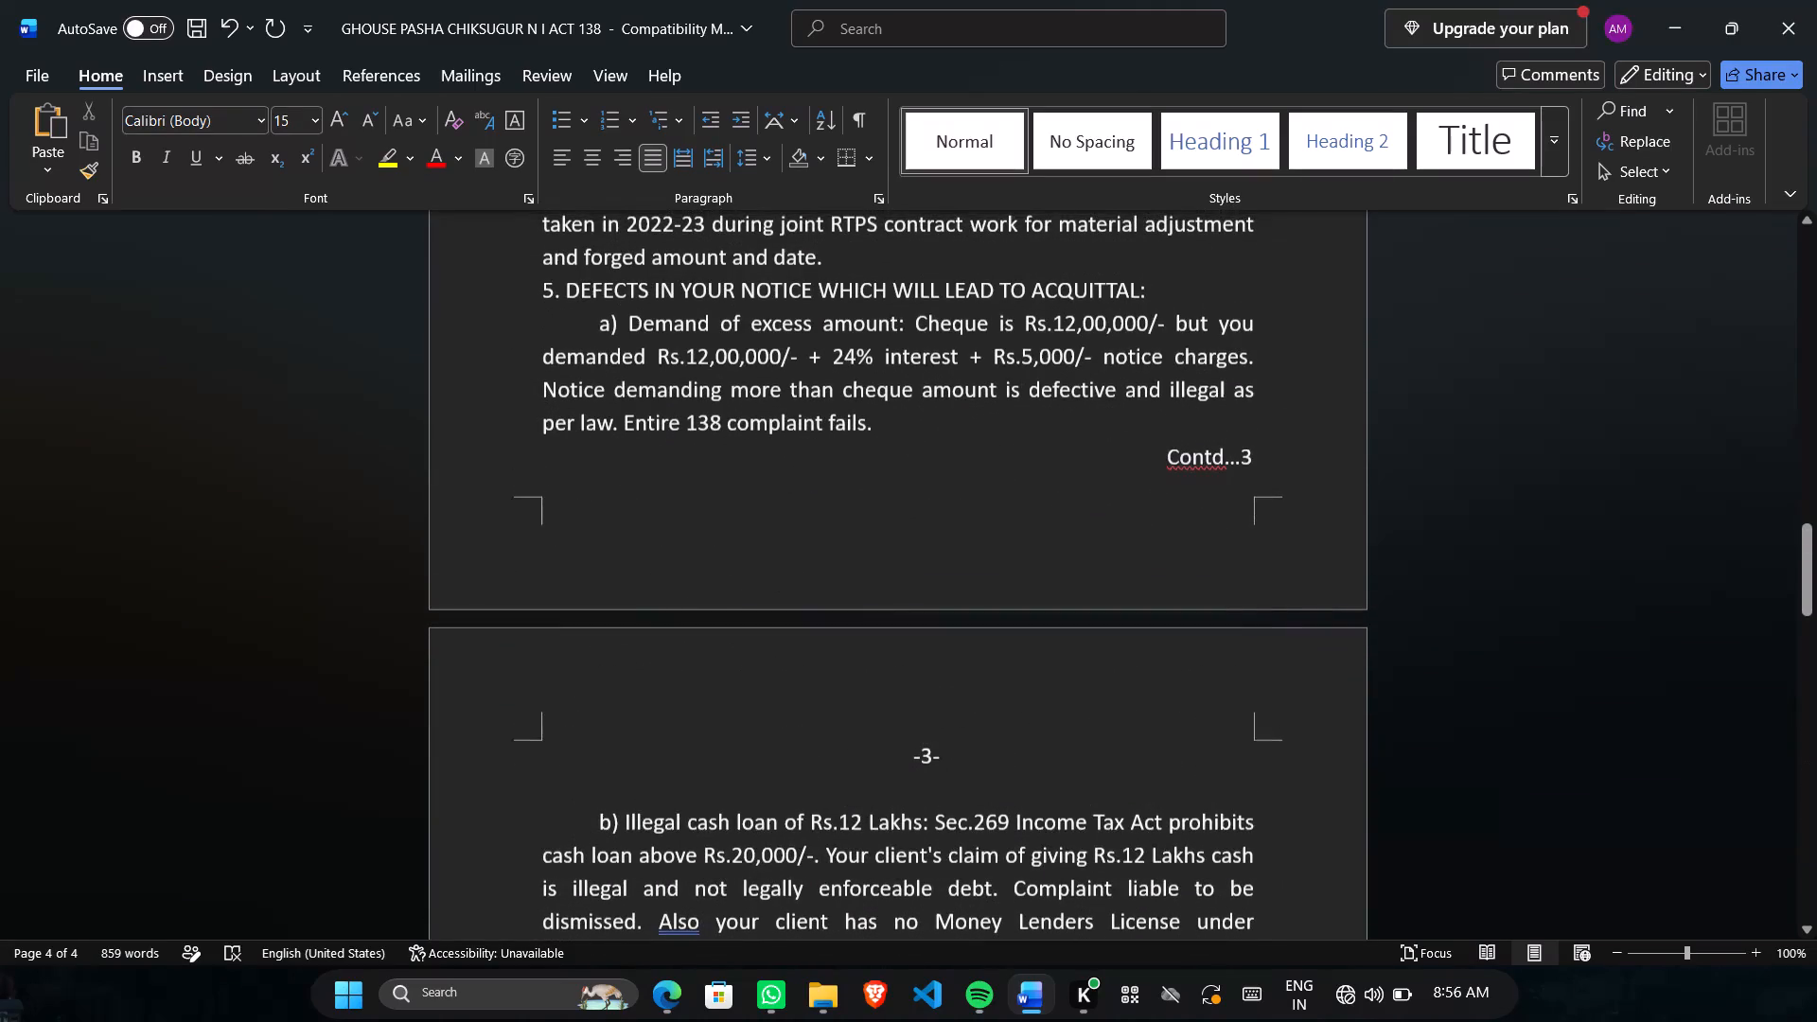
{"action": "left_click", "coordinate": [1003, 744]}
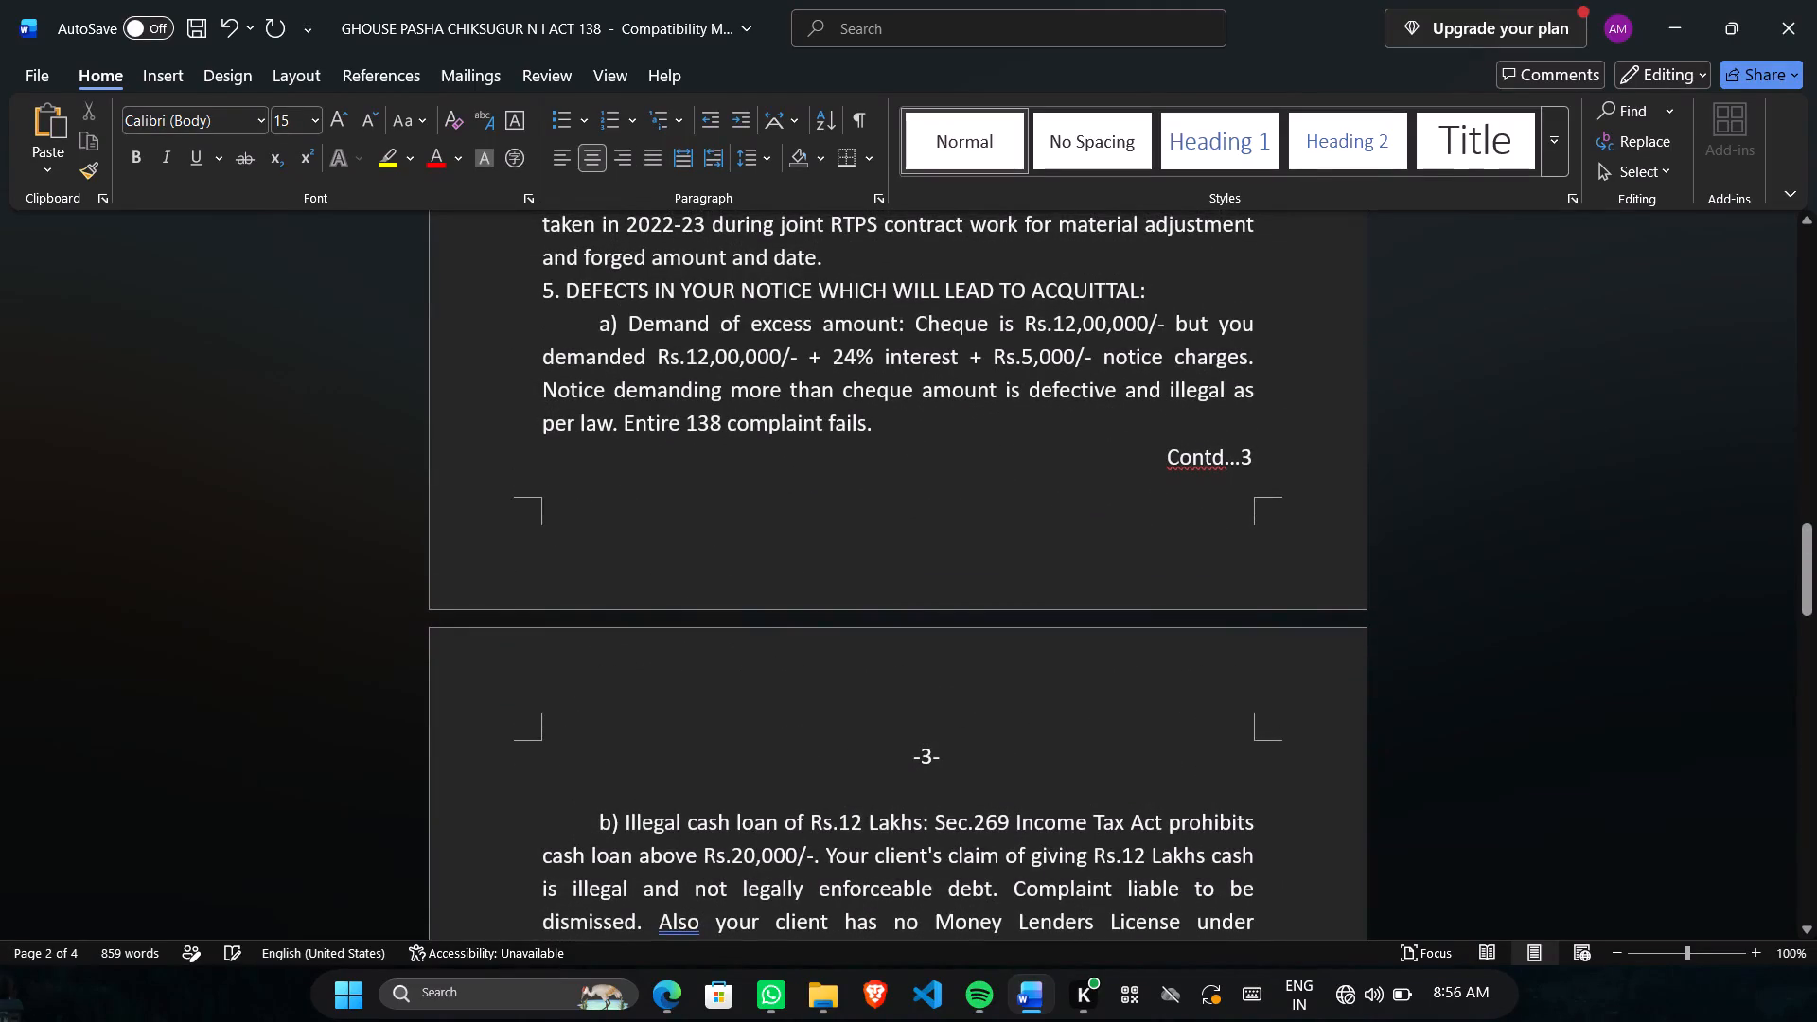
{"action": "left_click", "coordinate": [765, 162]}
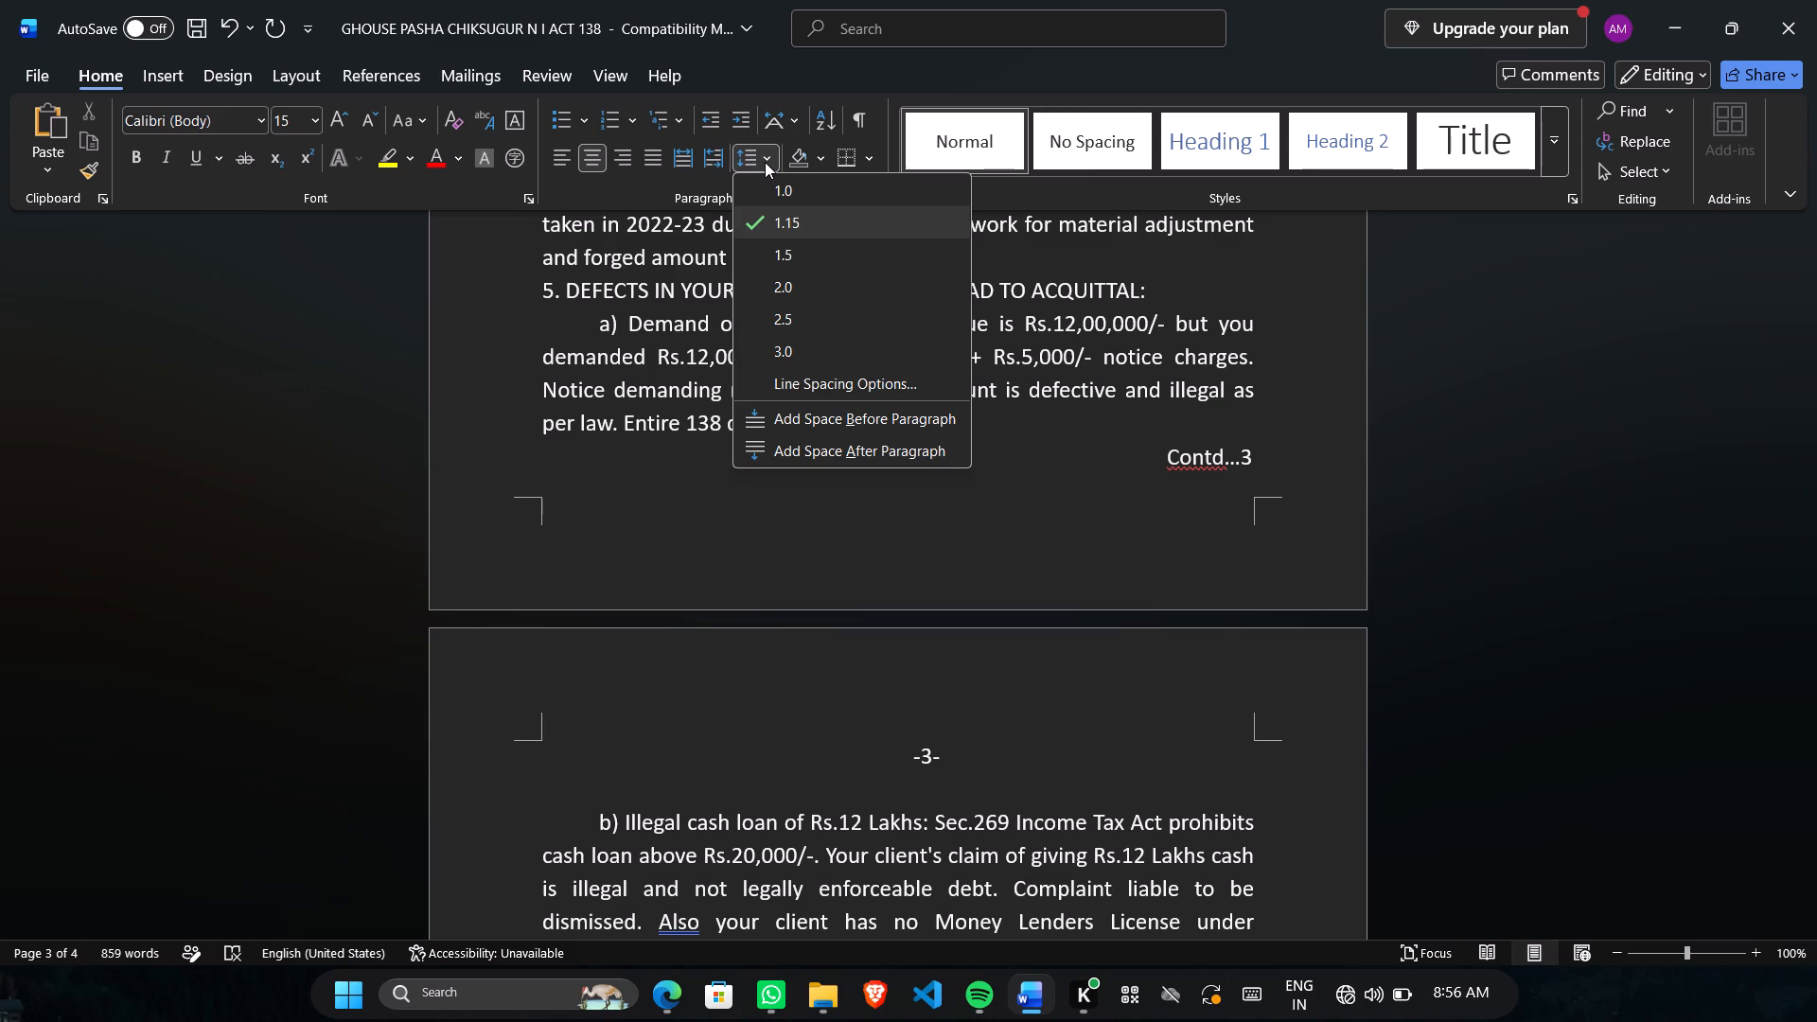
{"action": "left_click", "coordinate": [802, 187]}
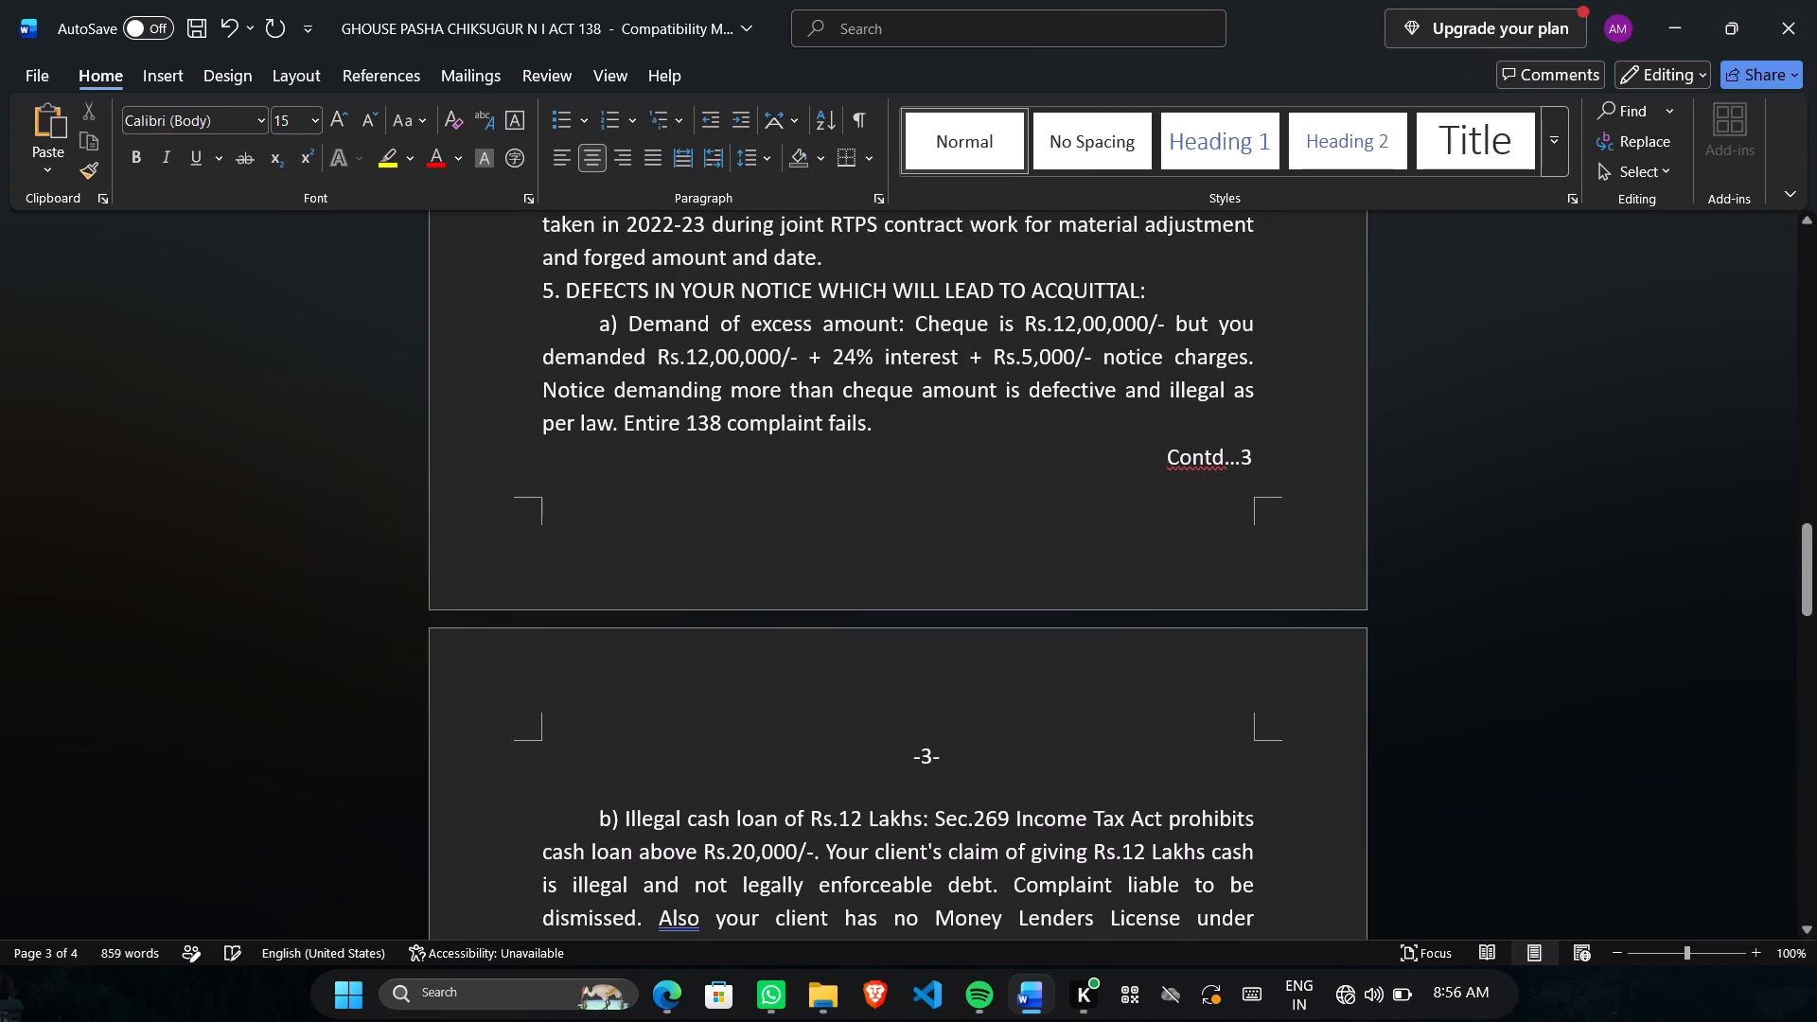
Remove the blank line between the "-3-" page number and item b) on page 3.
{"action": "left_click", "coordinate": [896, 791]}
{"action": "key", "text": "Delete"}
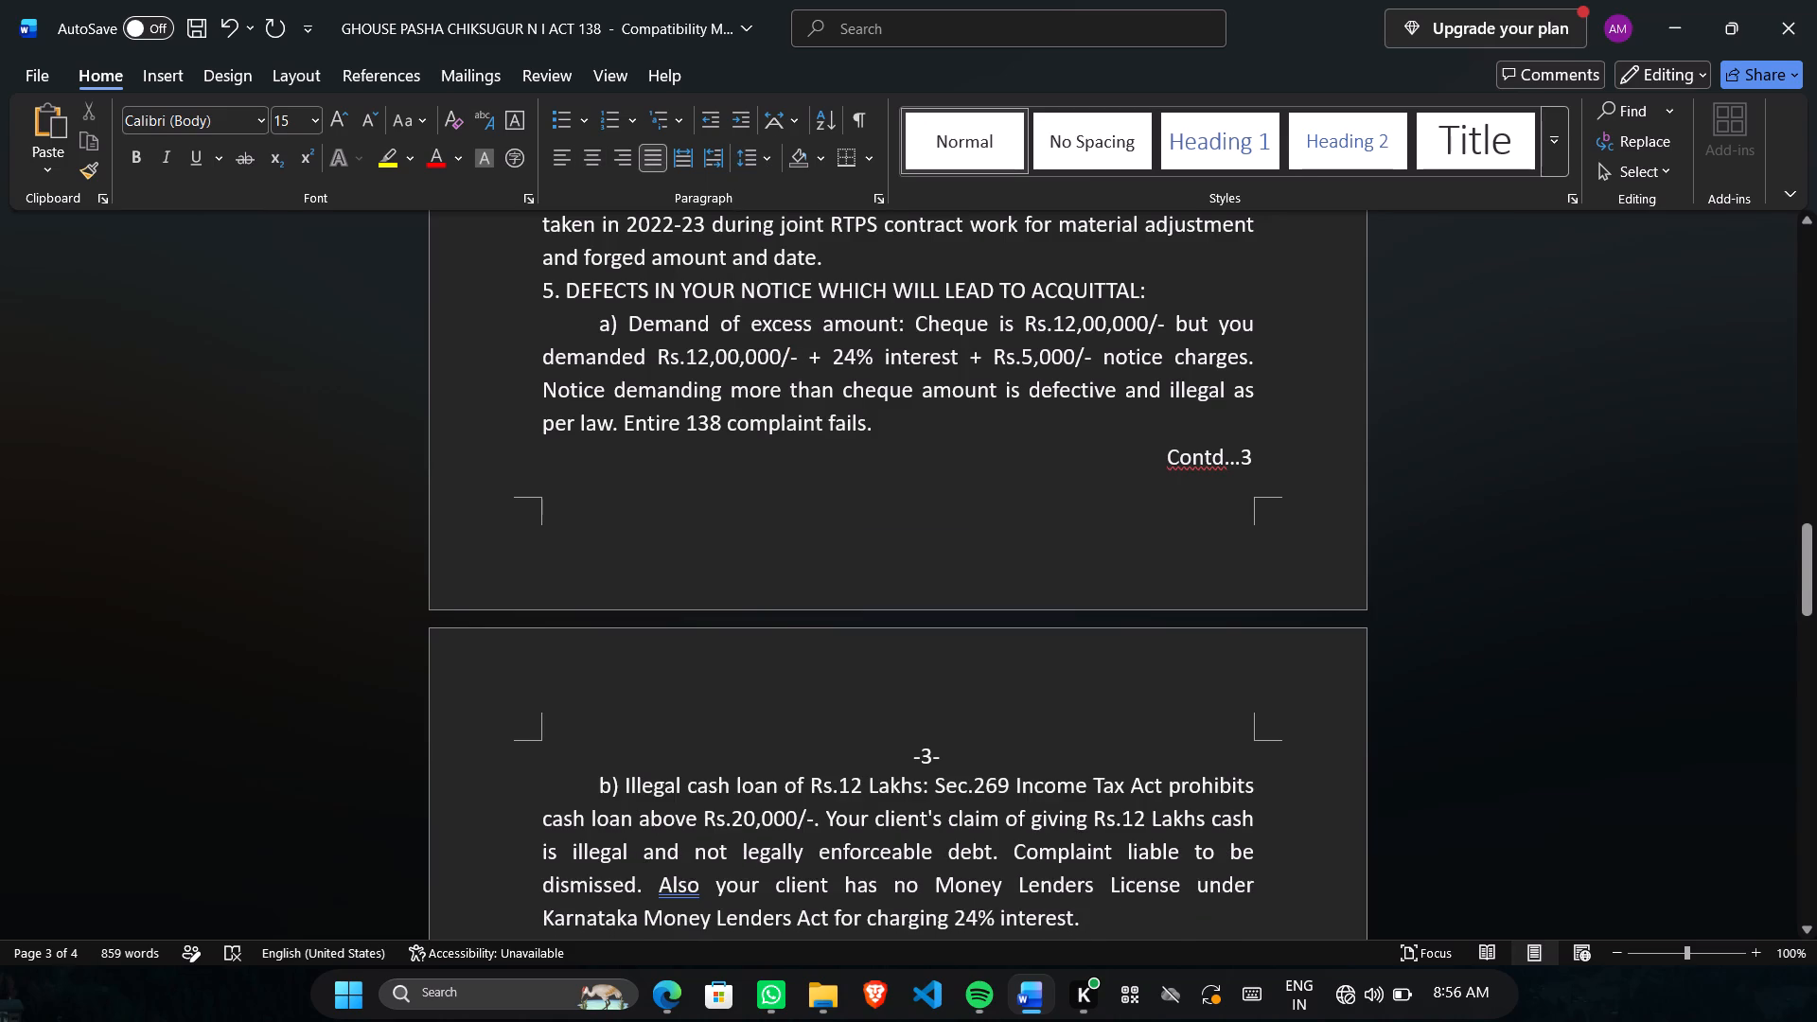
Join the "My client hereby questions" paragraph onto item c) after "must prove source." and remove the extra gap between them.
{"action": "scroll", "coordinate": [892, 818], "scroll_direction": "down", "scroll_amount": 4}
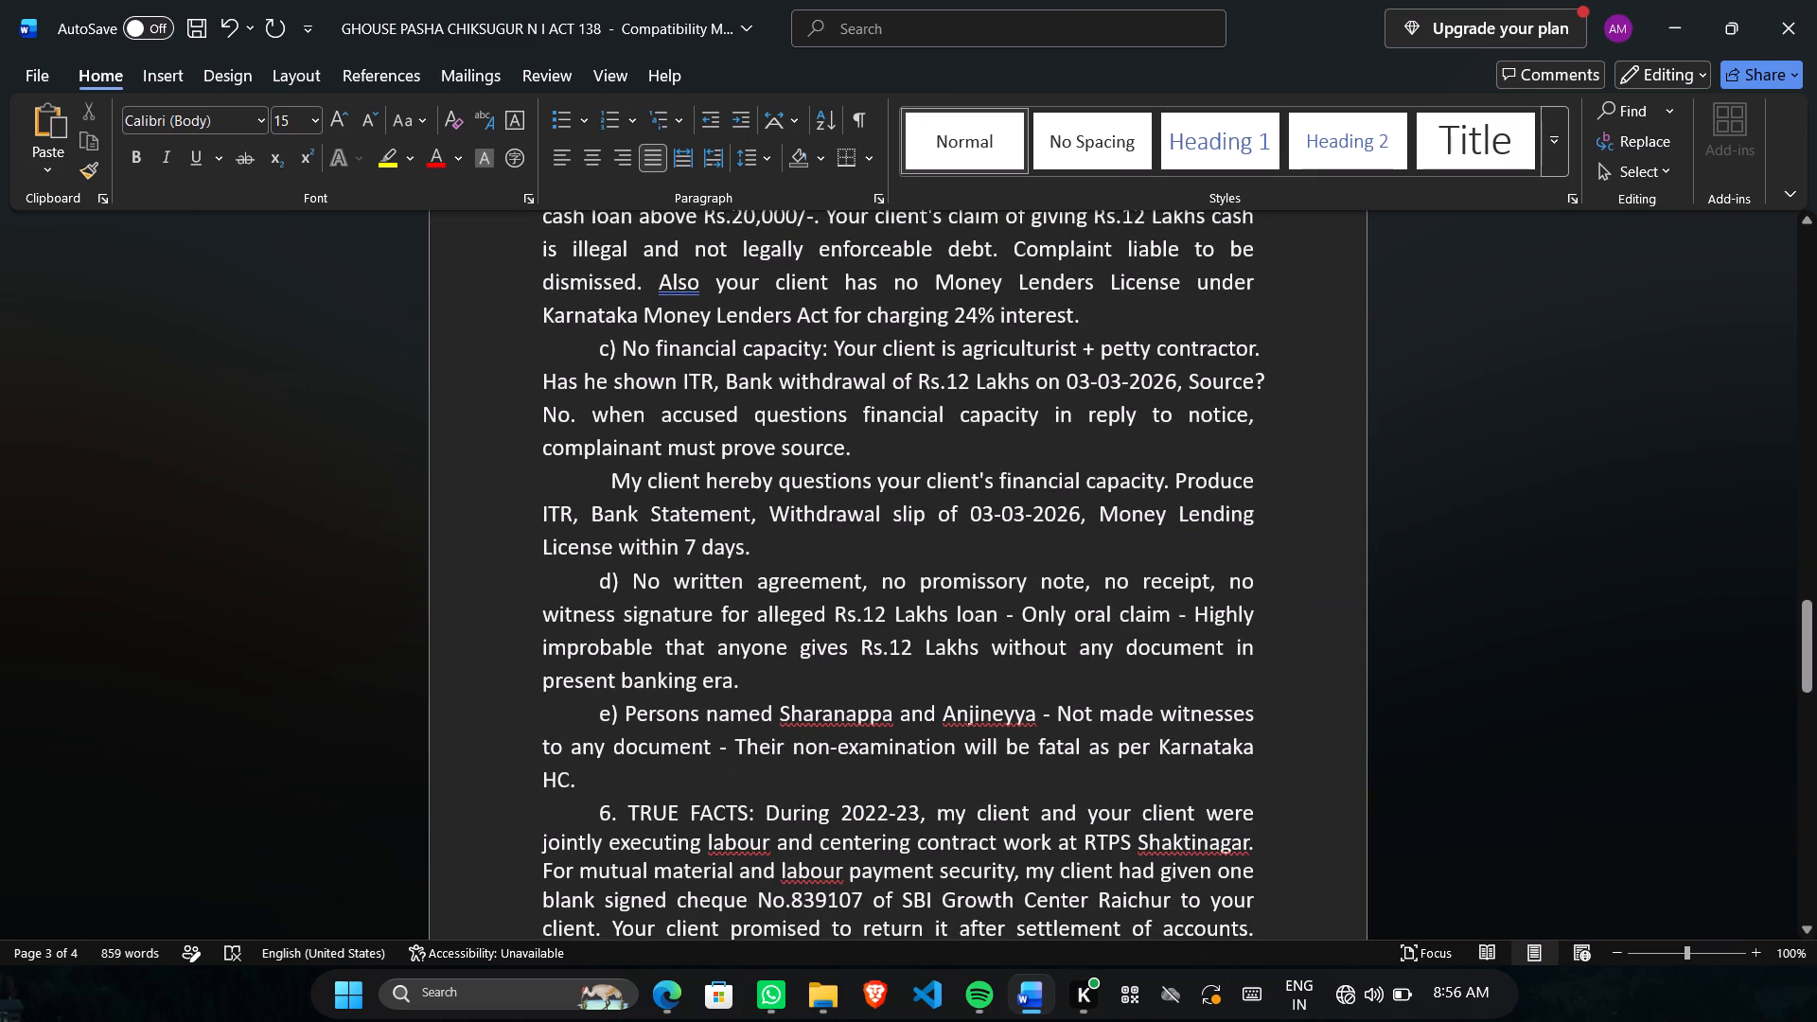
{"action": "left_click", "coordinate": [861, 443]}
{"action": "key", "text": "Delete"}
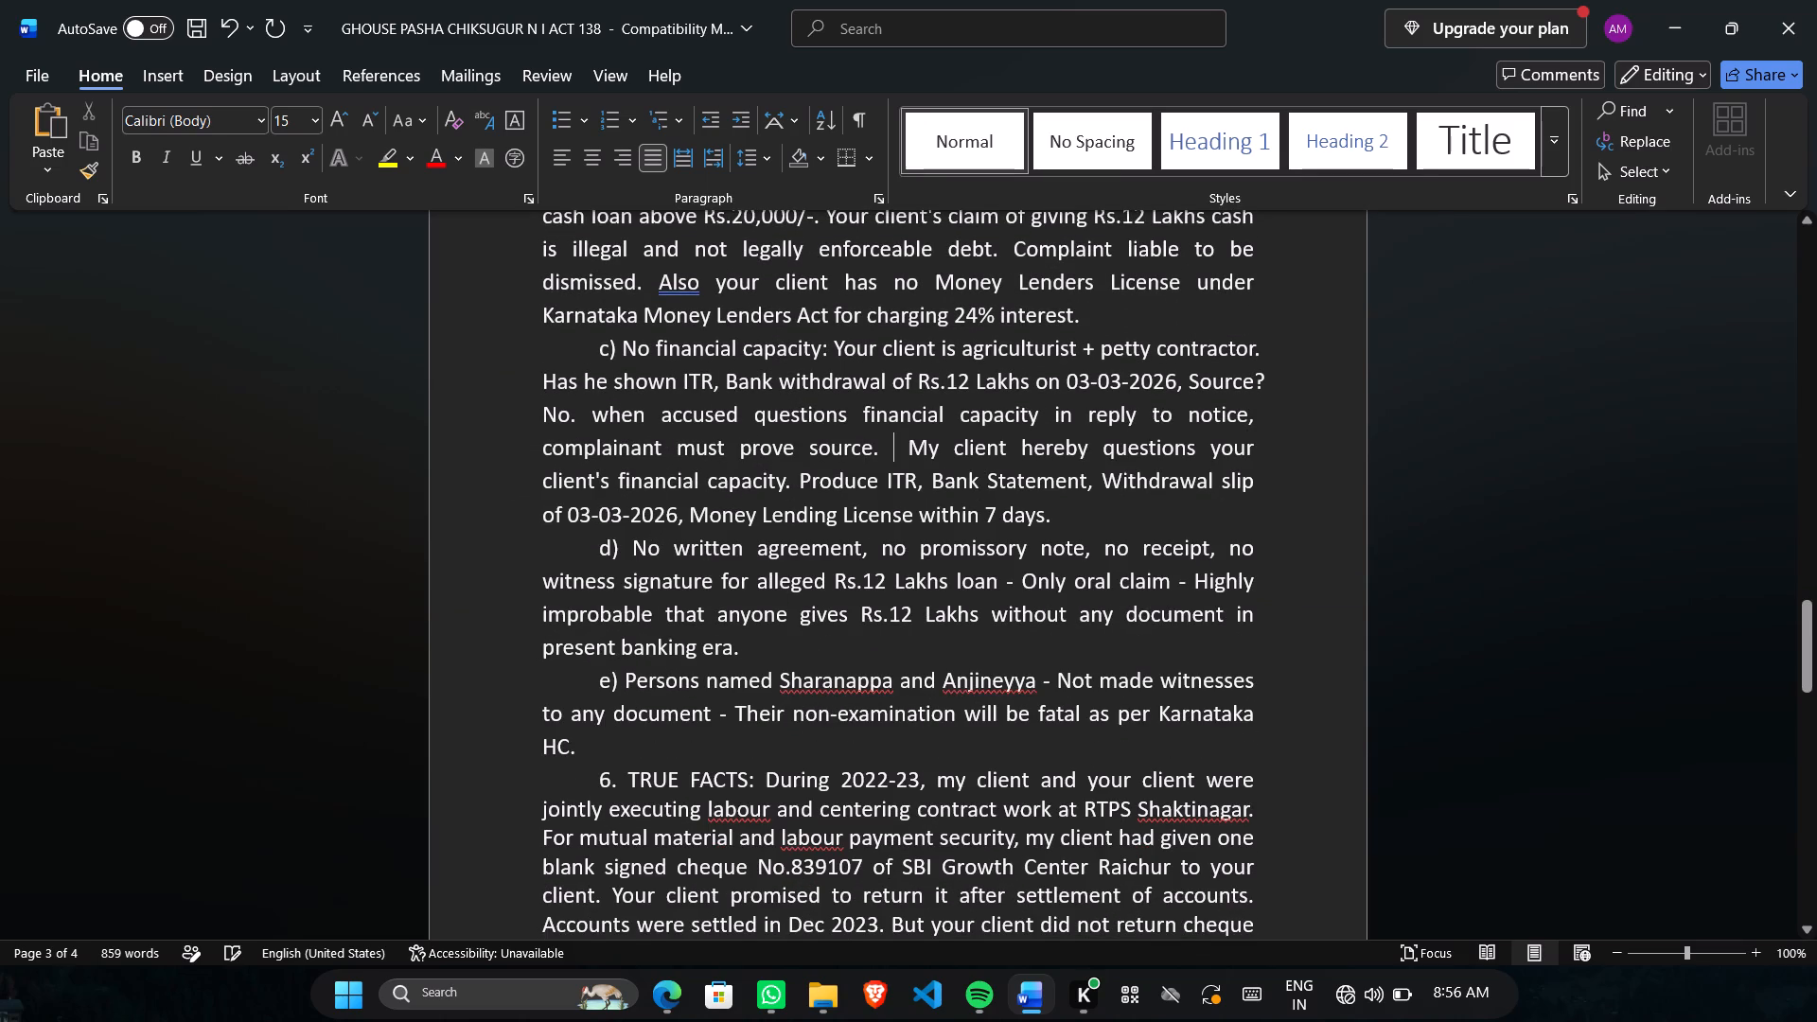
{"action": "key", "text": "Delete"}
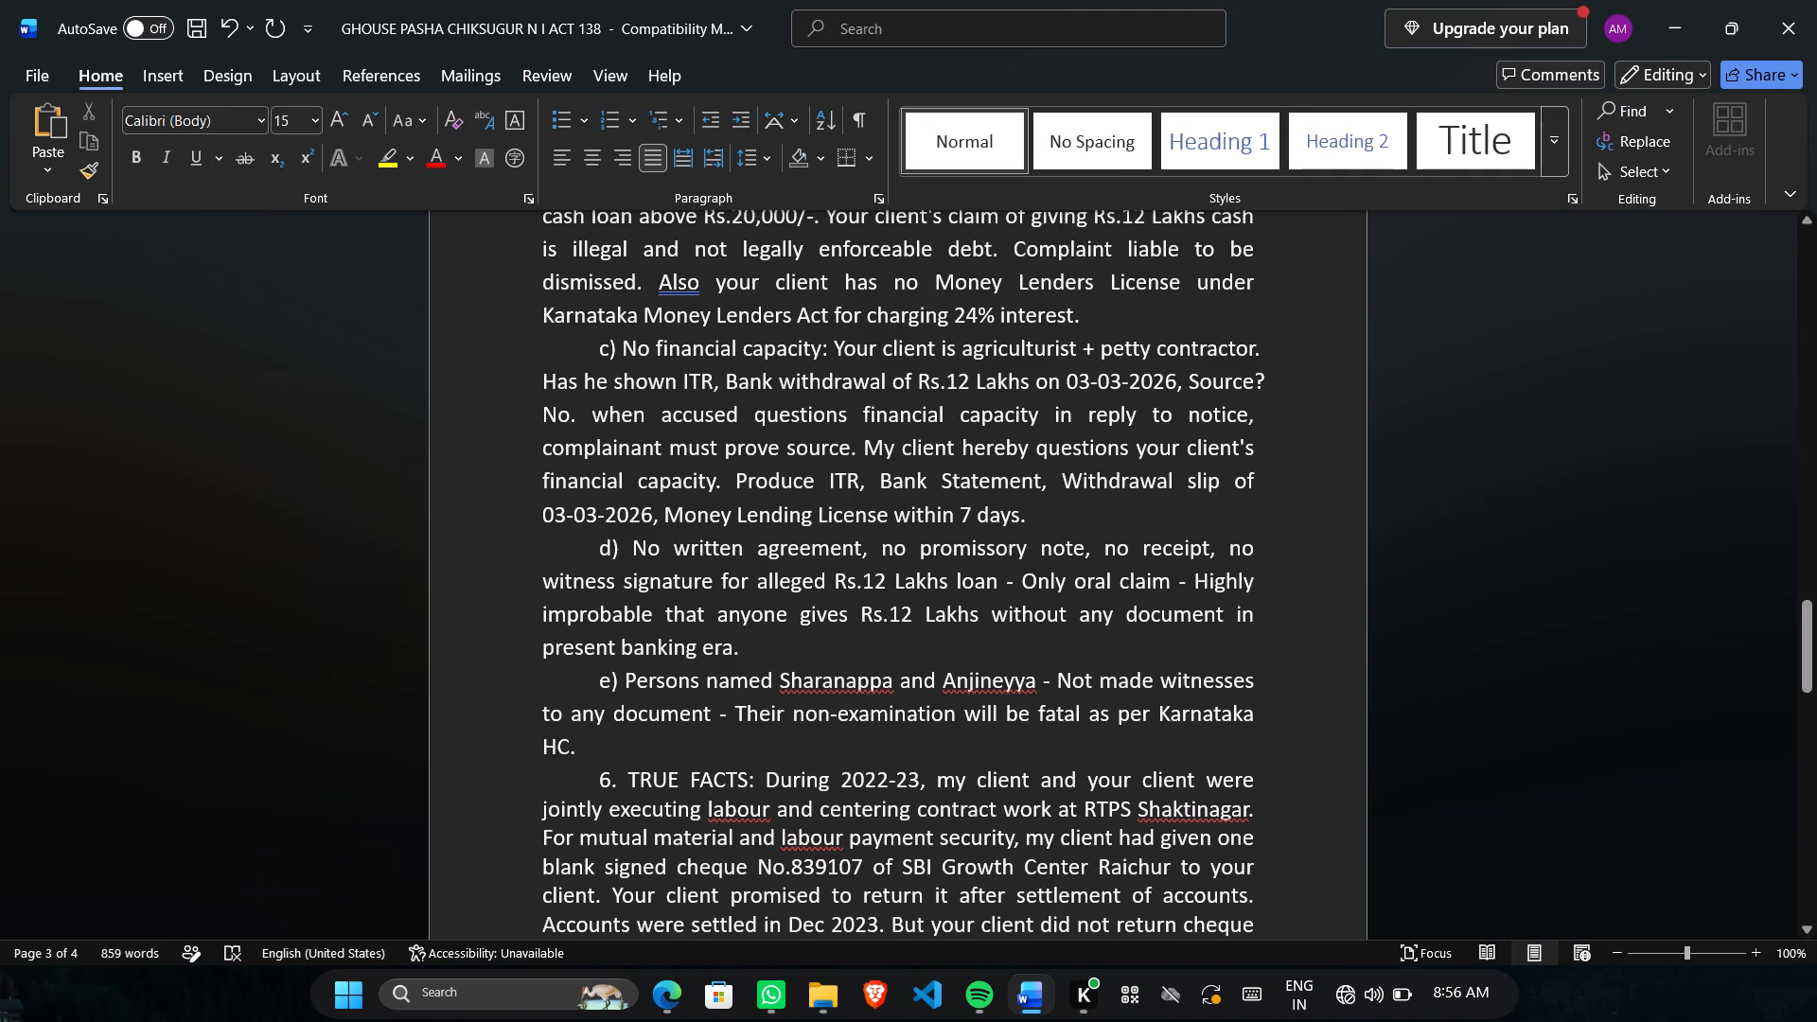
Join item e) "Persons named" onto the end of item d) after "present banking era.", separated by a space.
{"action": "left_click", "coordinate": [755, 647]}
{"action": "key", "text": "space"}
{"action": "key", "text": "Delete"}
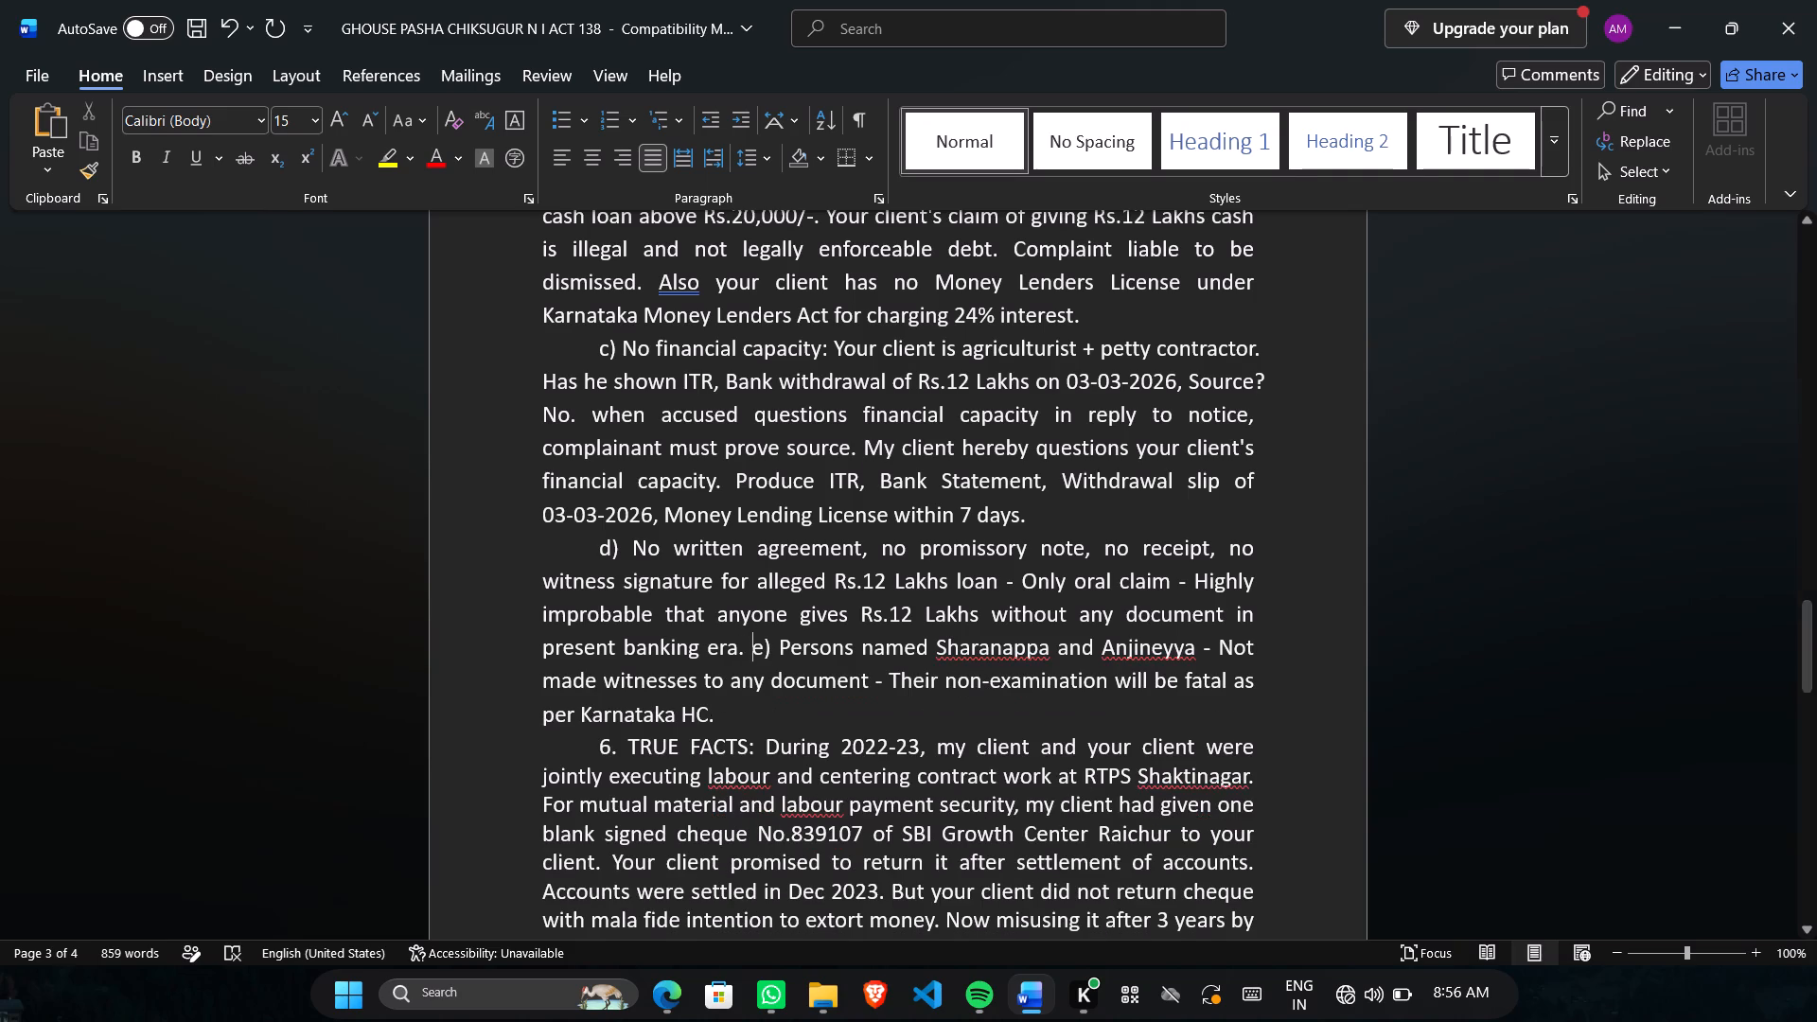
Set the line spacing of item b) on the illegal cash loan to 1.0.
{"action": "scroll", "coordinate": [745, 728], "scroll_direction": "down", "scroll_amount": 5}
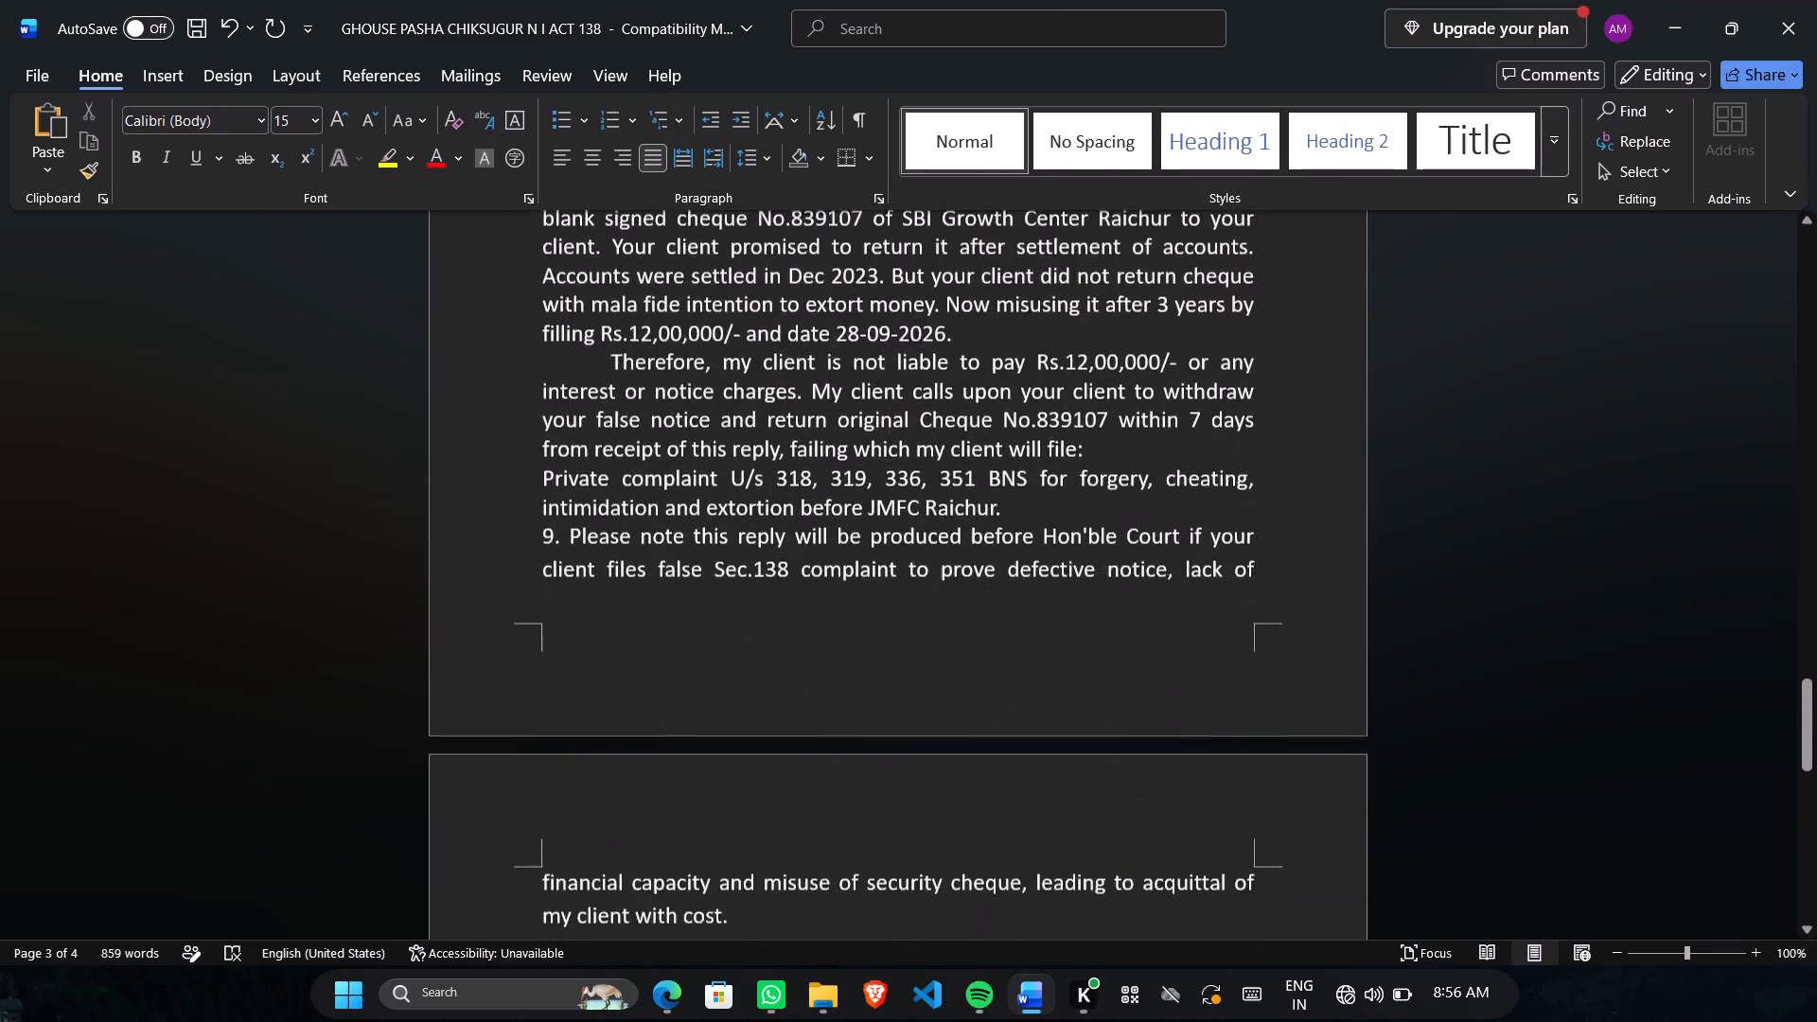
{"action": "scroll", "coordinate": [745, 728], "scroll_direction": "down", "scroll_amount": 3}
{"action": "scroll", "coordinate": [745, 728], "scroll_direction": "up", "scroll_amount": 8}
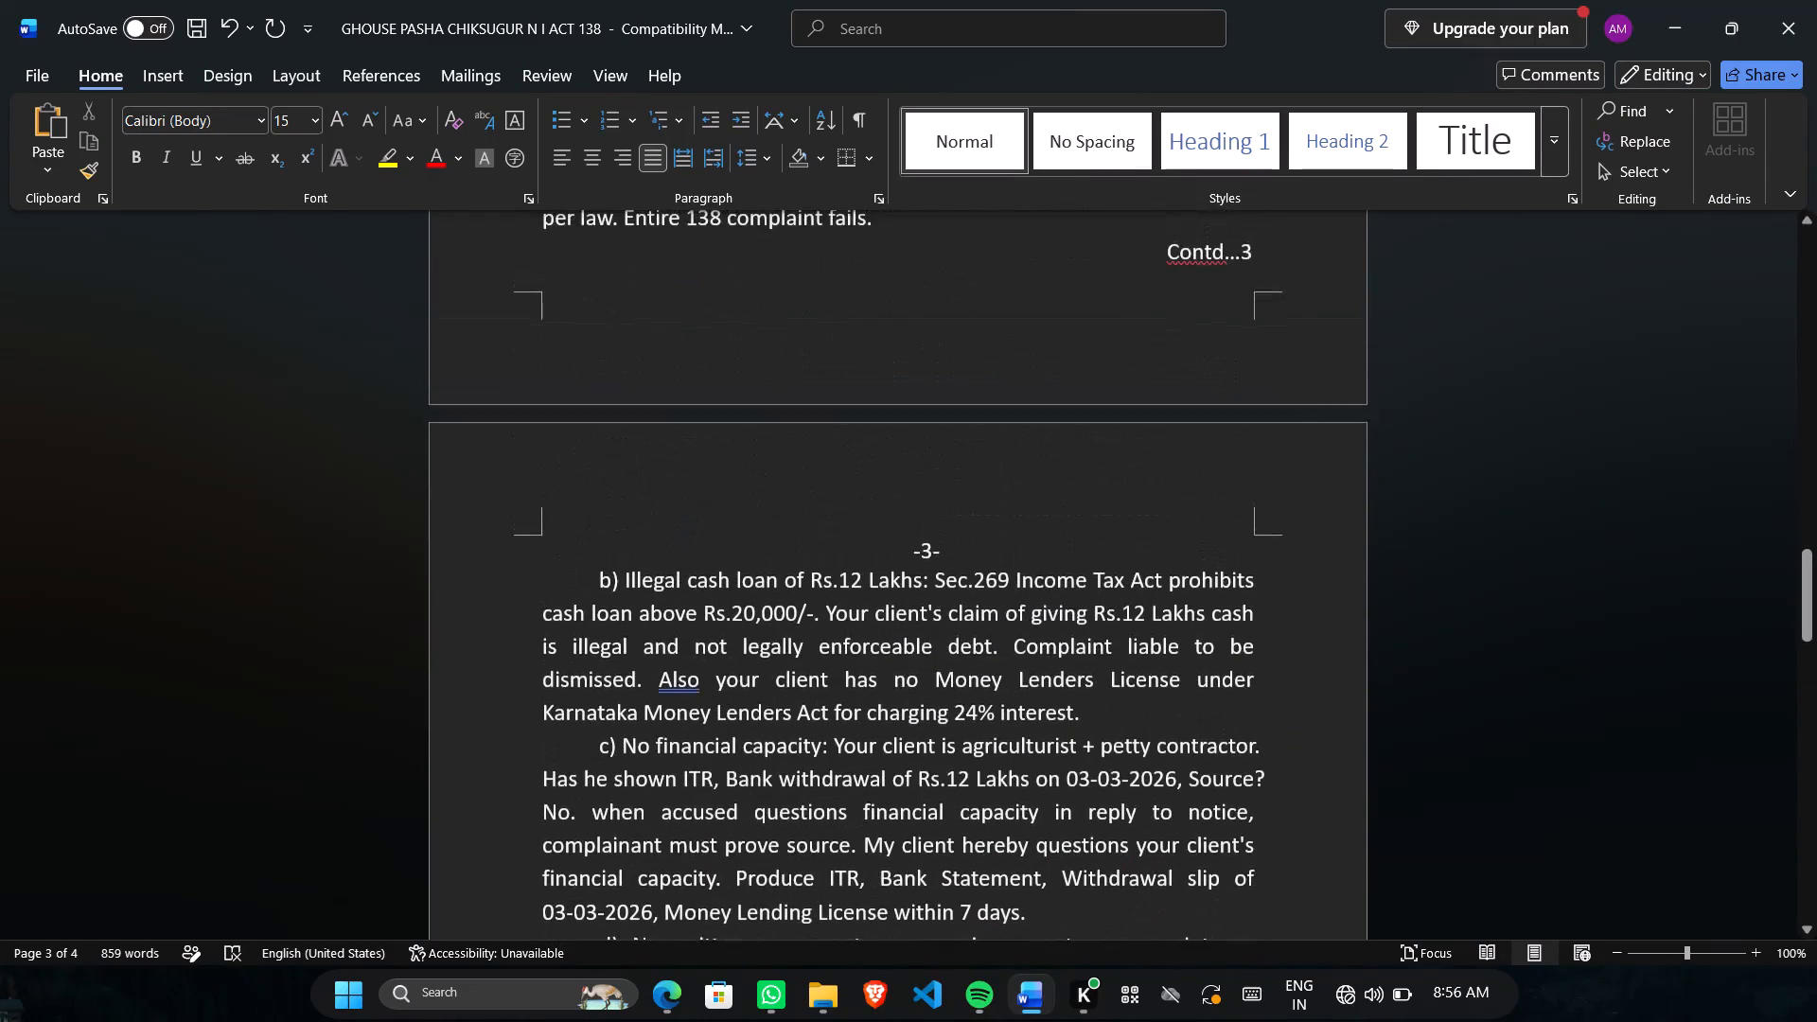
{"action": "left_click", "coordinate": [779, 582]}
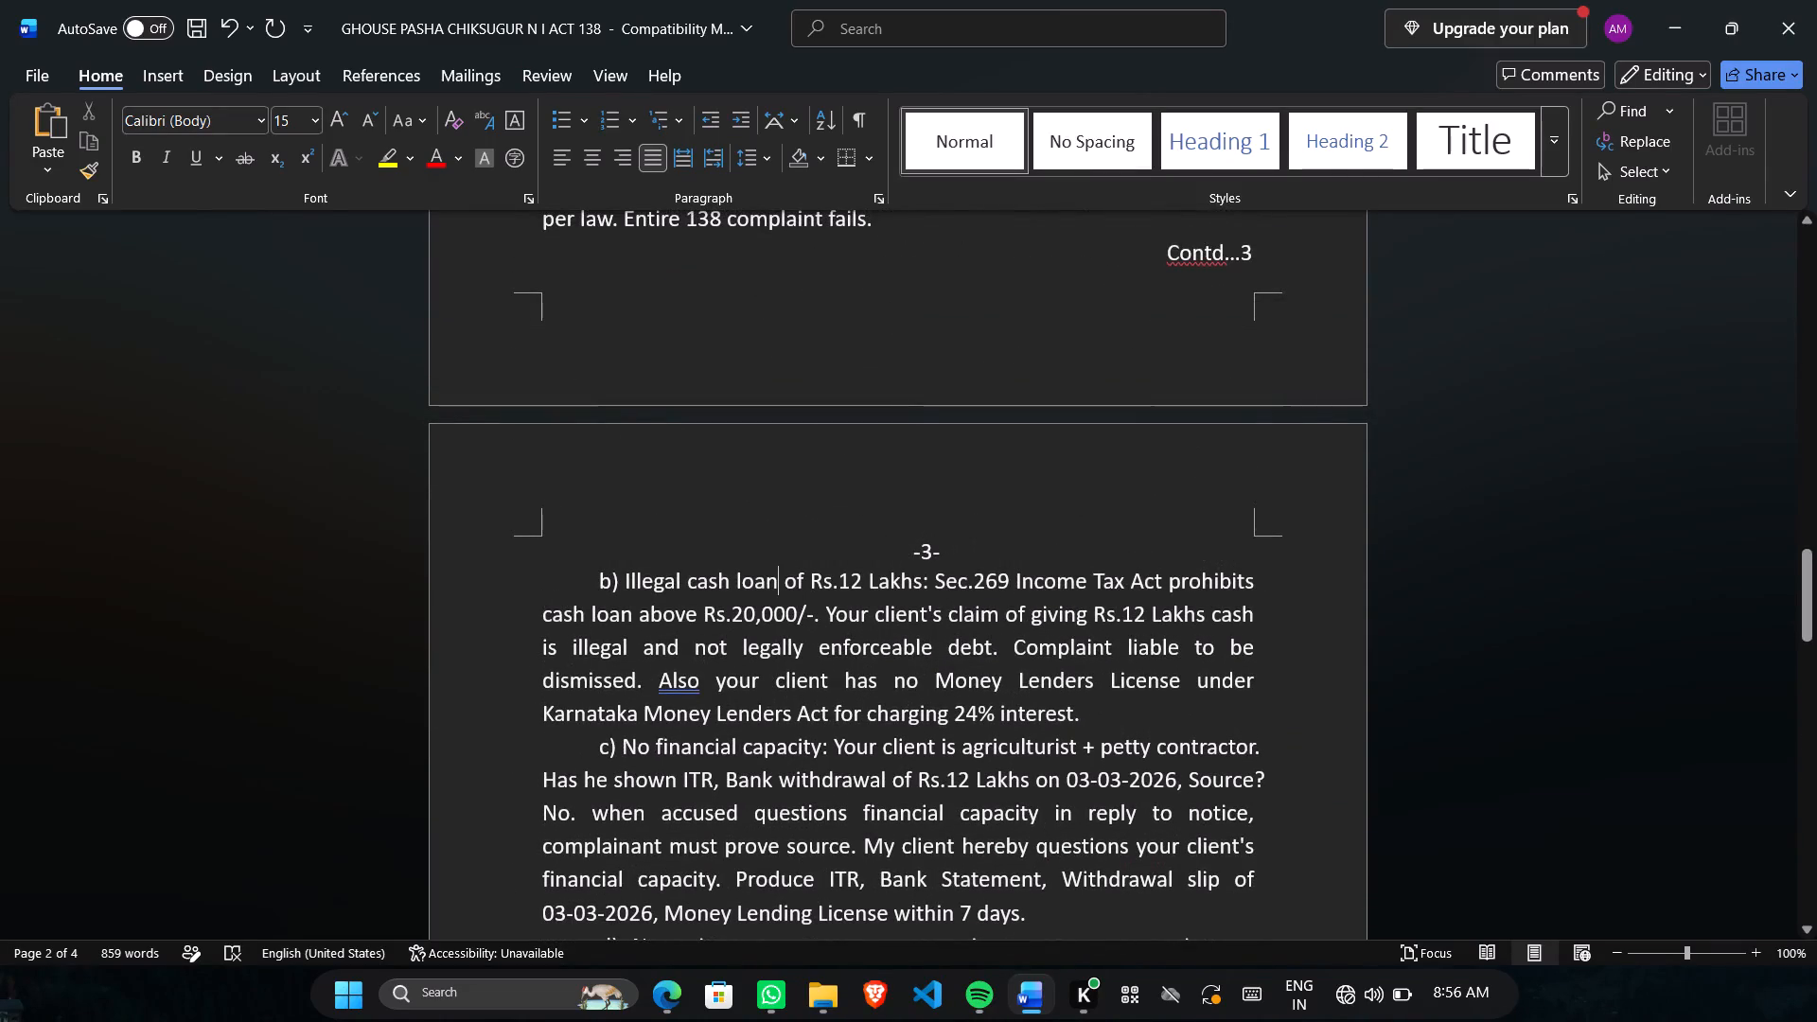
{"action": "left_click", "coordinate": [767, 154]}
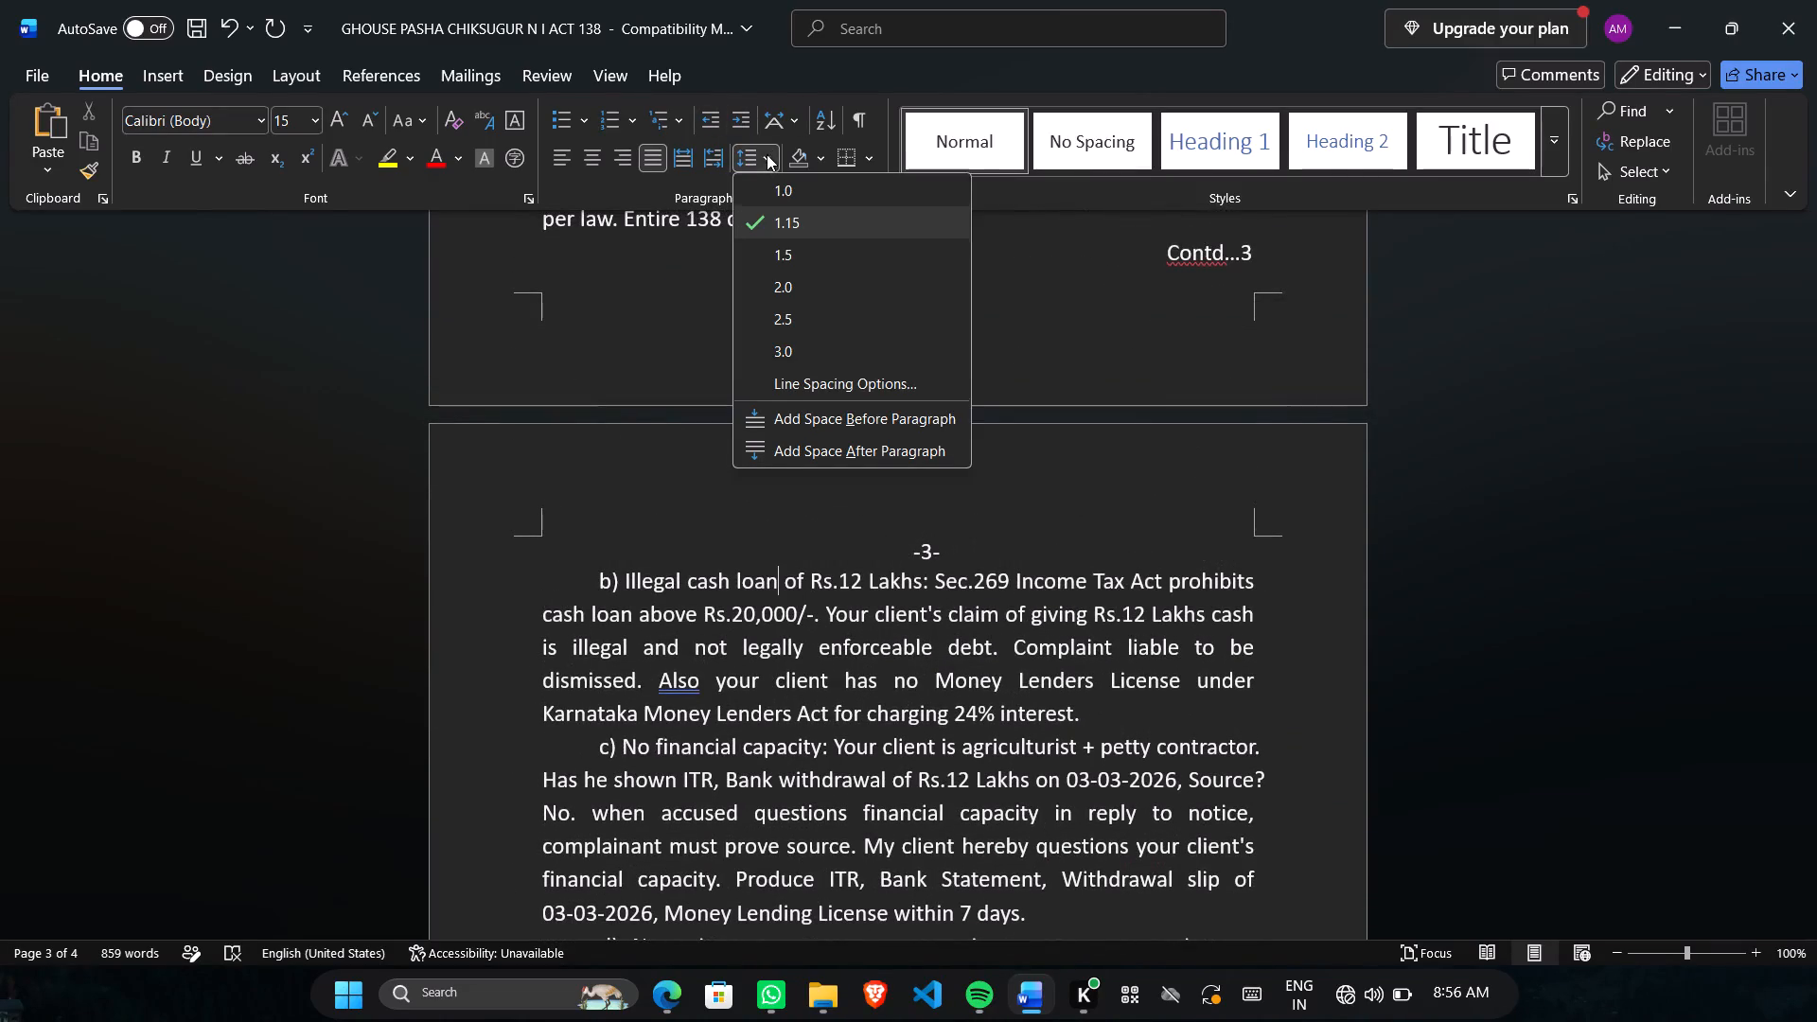
{"action": "left_click", "coordinate": [779, 200]}
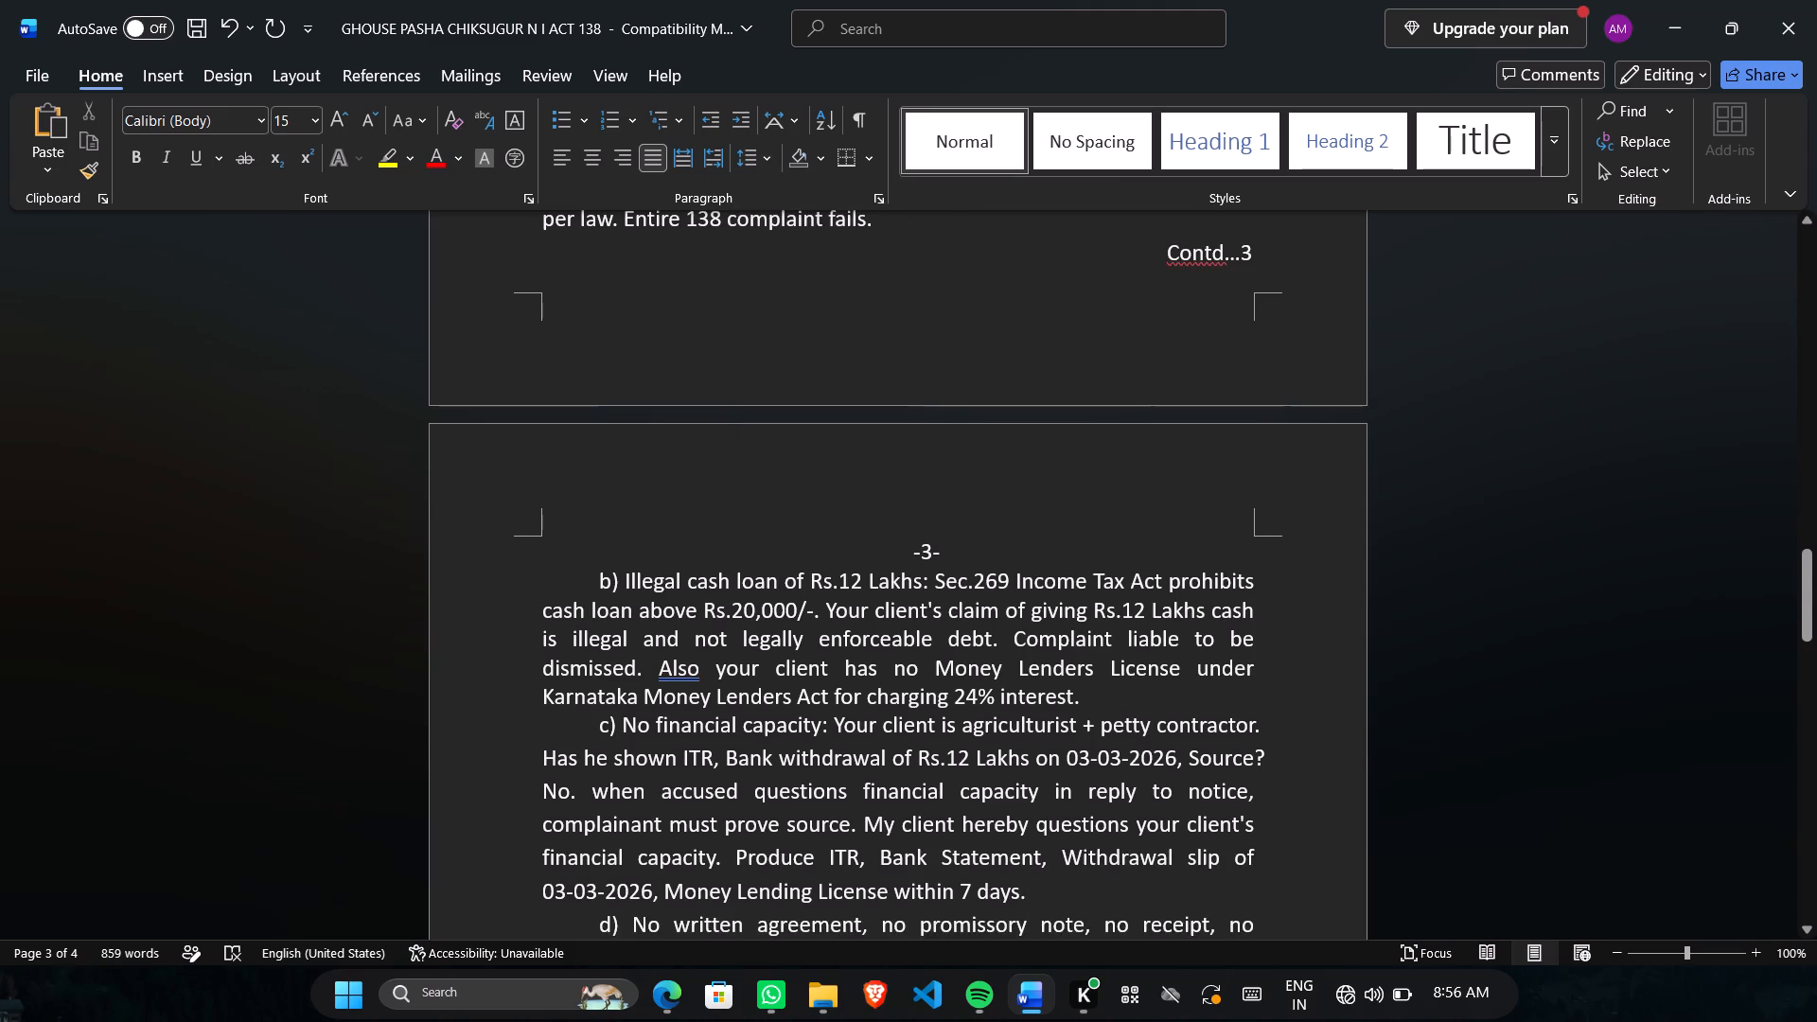
Set the line spacing of item c) on no financial capacity to 1.0.
{"action": "scroll", "coordinate": [857, 667], "scroll_direction": "down", "scroll_amount": 2}
{"action": "left_click", "coordinate": [857, 667]}
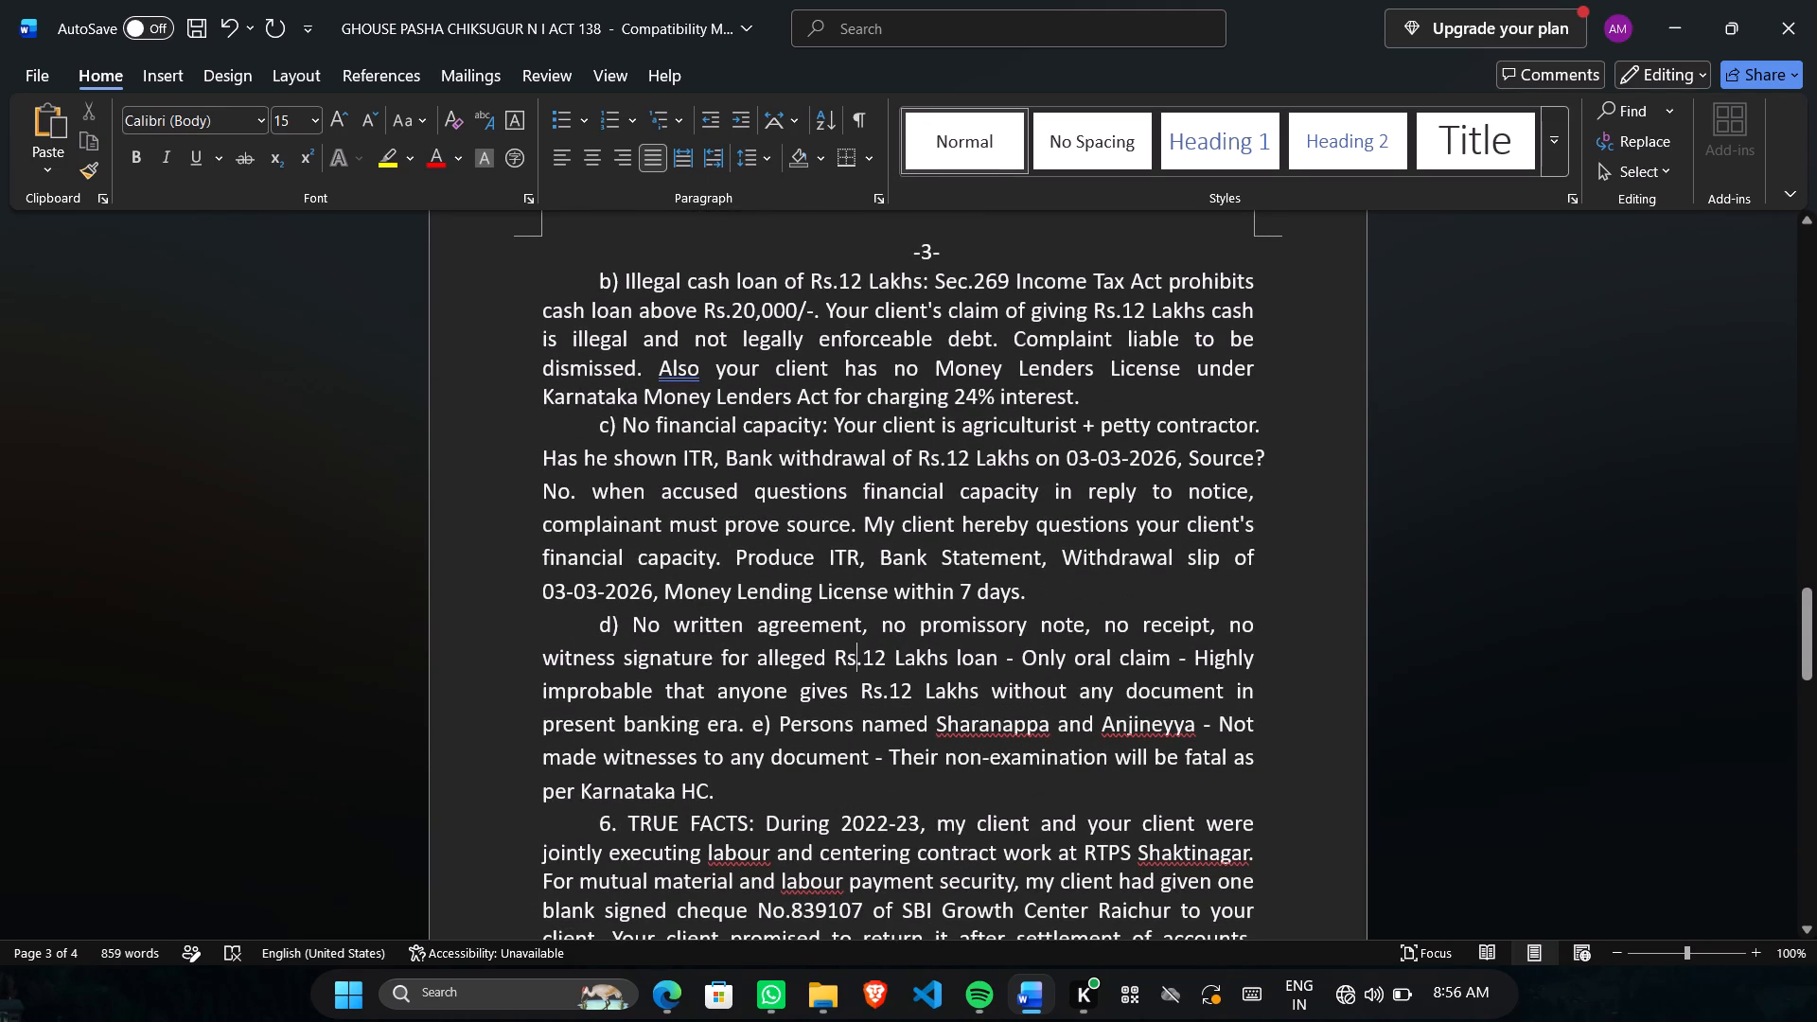
{"action": "left_click", "coordinate": [828, 422]}
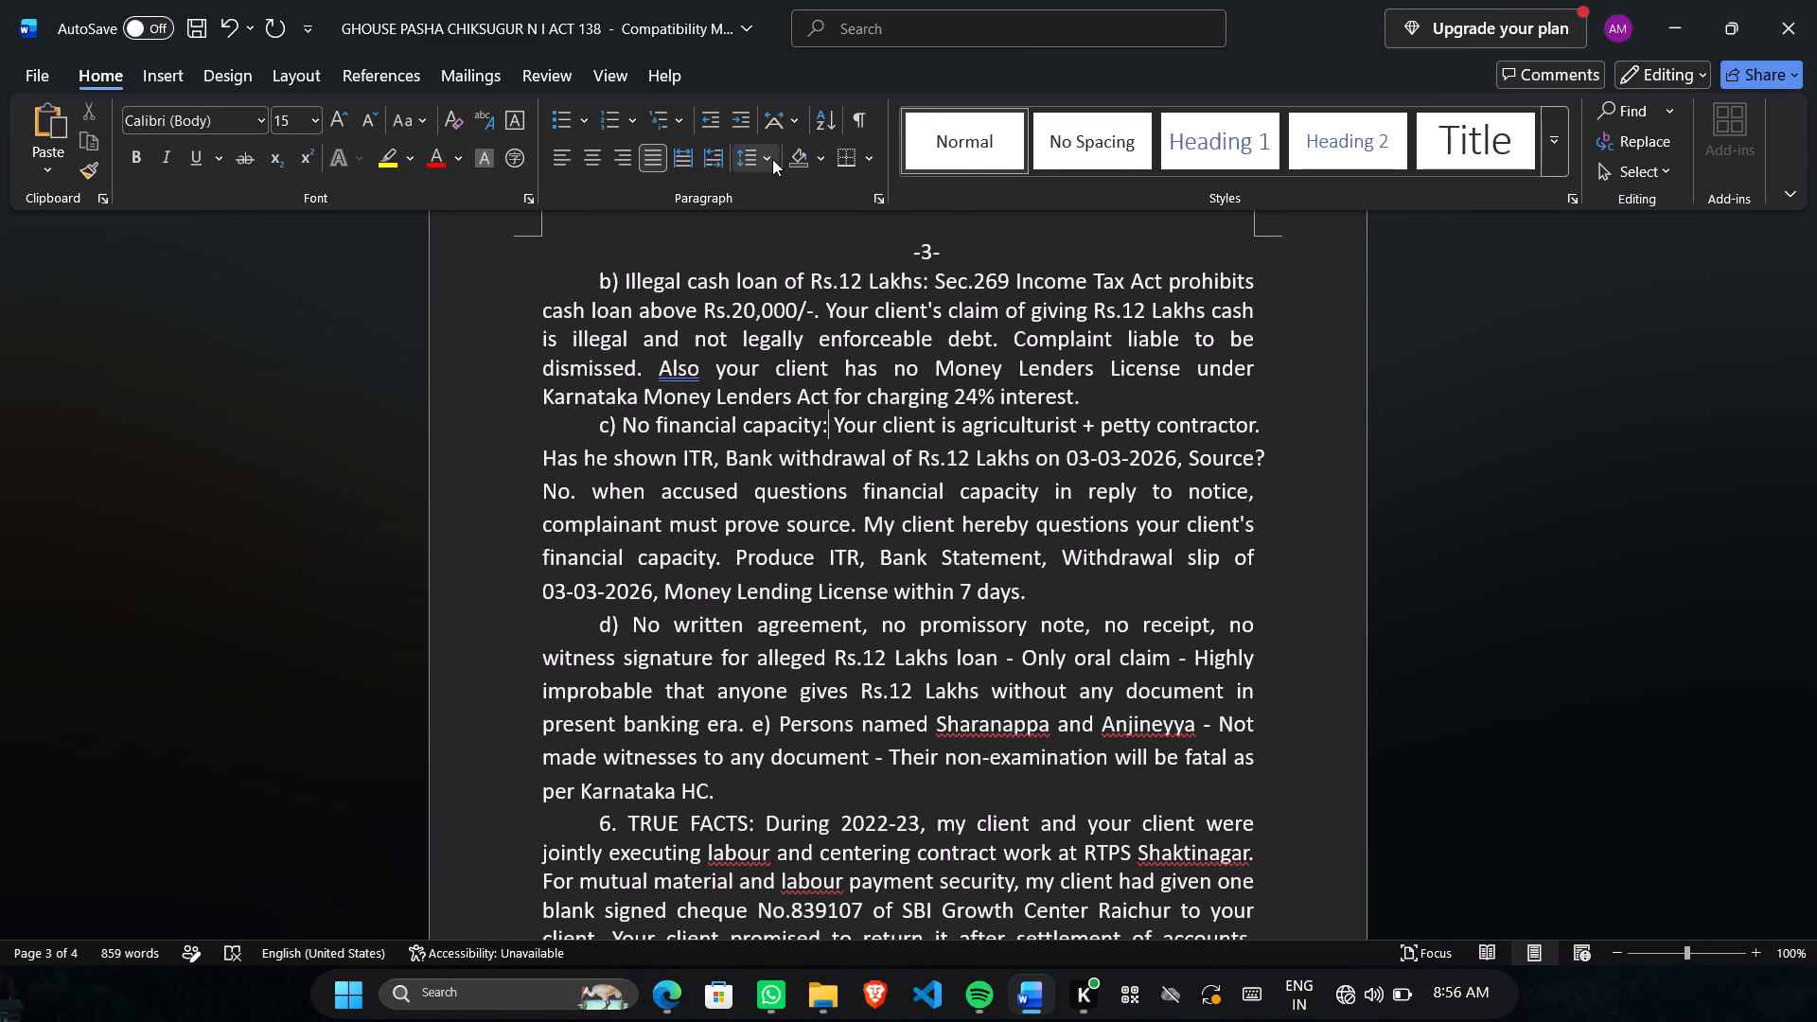
{"action": "left_click", "coordinate": [768, 157]}
{"action": "left_click", "coordinate": [772, 182]}
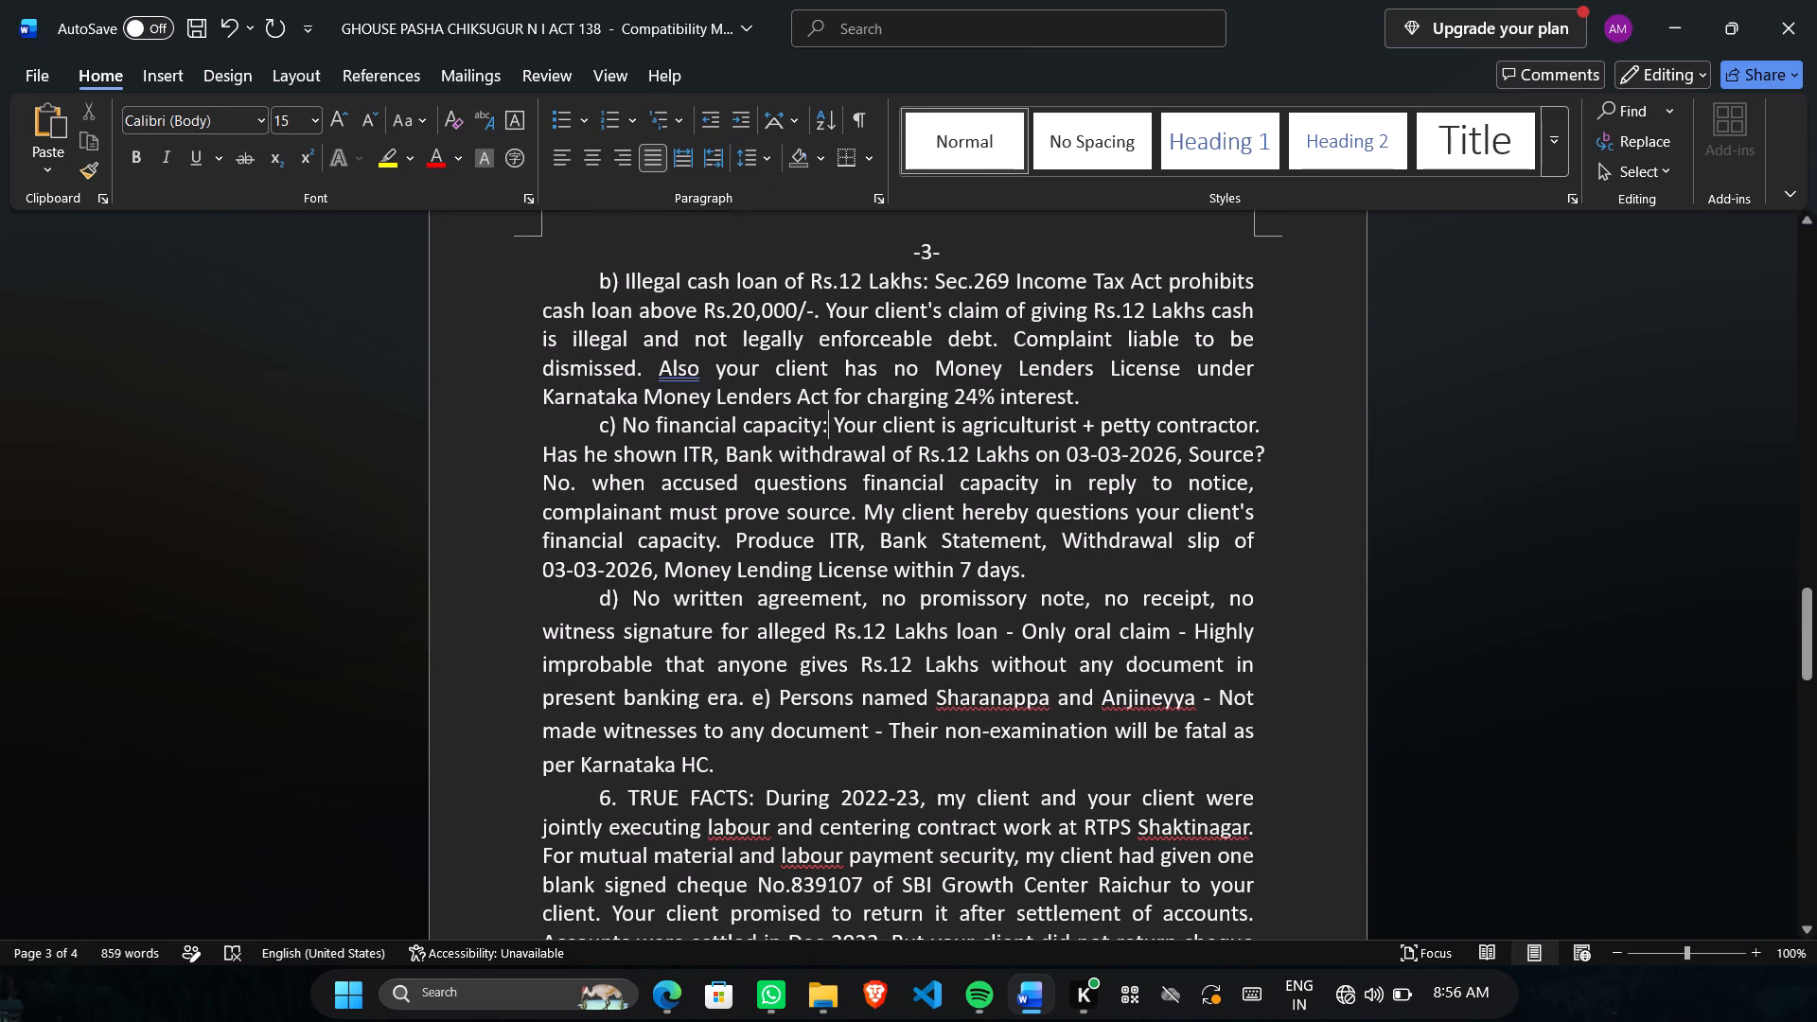
Set the line spacing of the combined item d) and e) paragraph to 1.0.
{"action": "scroll", "coordinate": [813, 525], "scroll_direction": "down", "scroll_amount": 1}
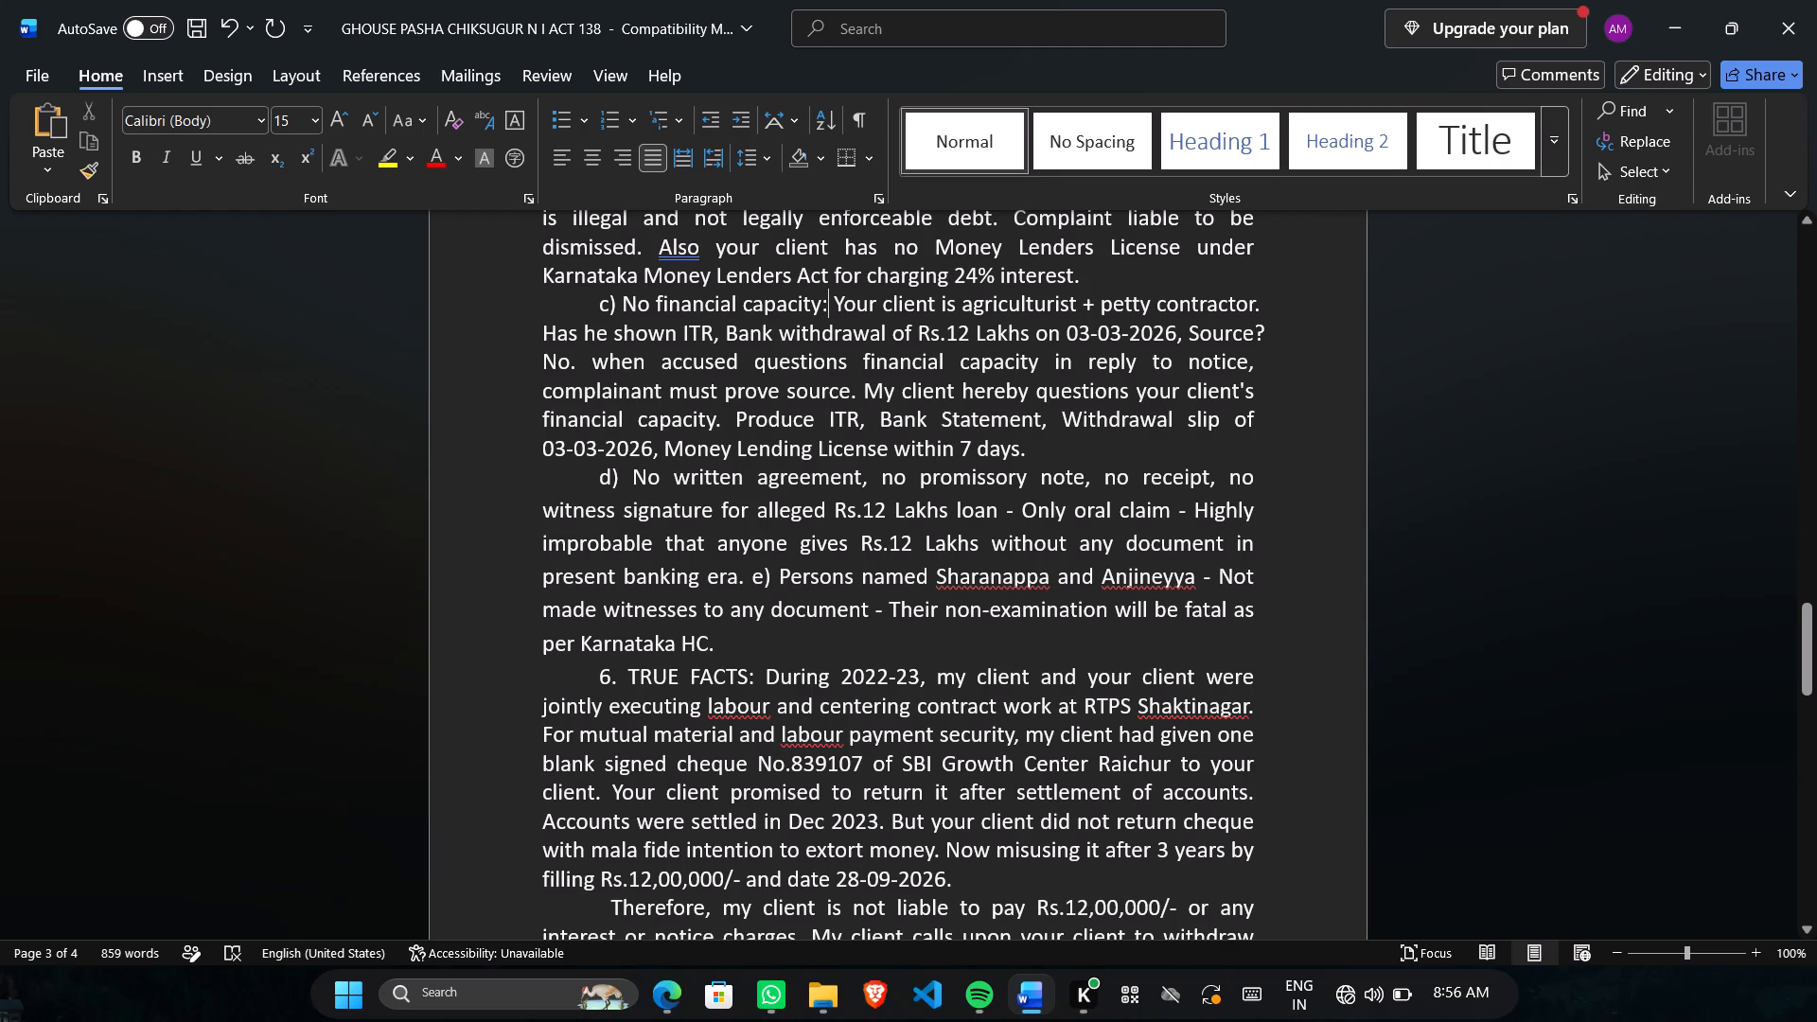
{"action": "left_click", "coordinate": [761, 485]}
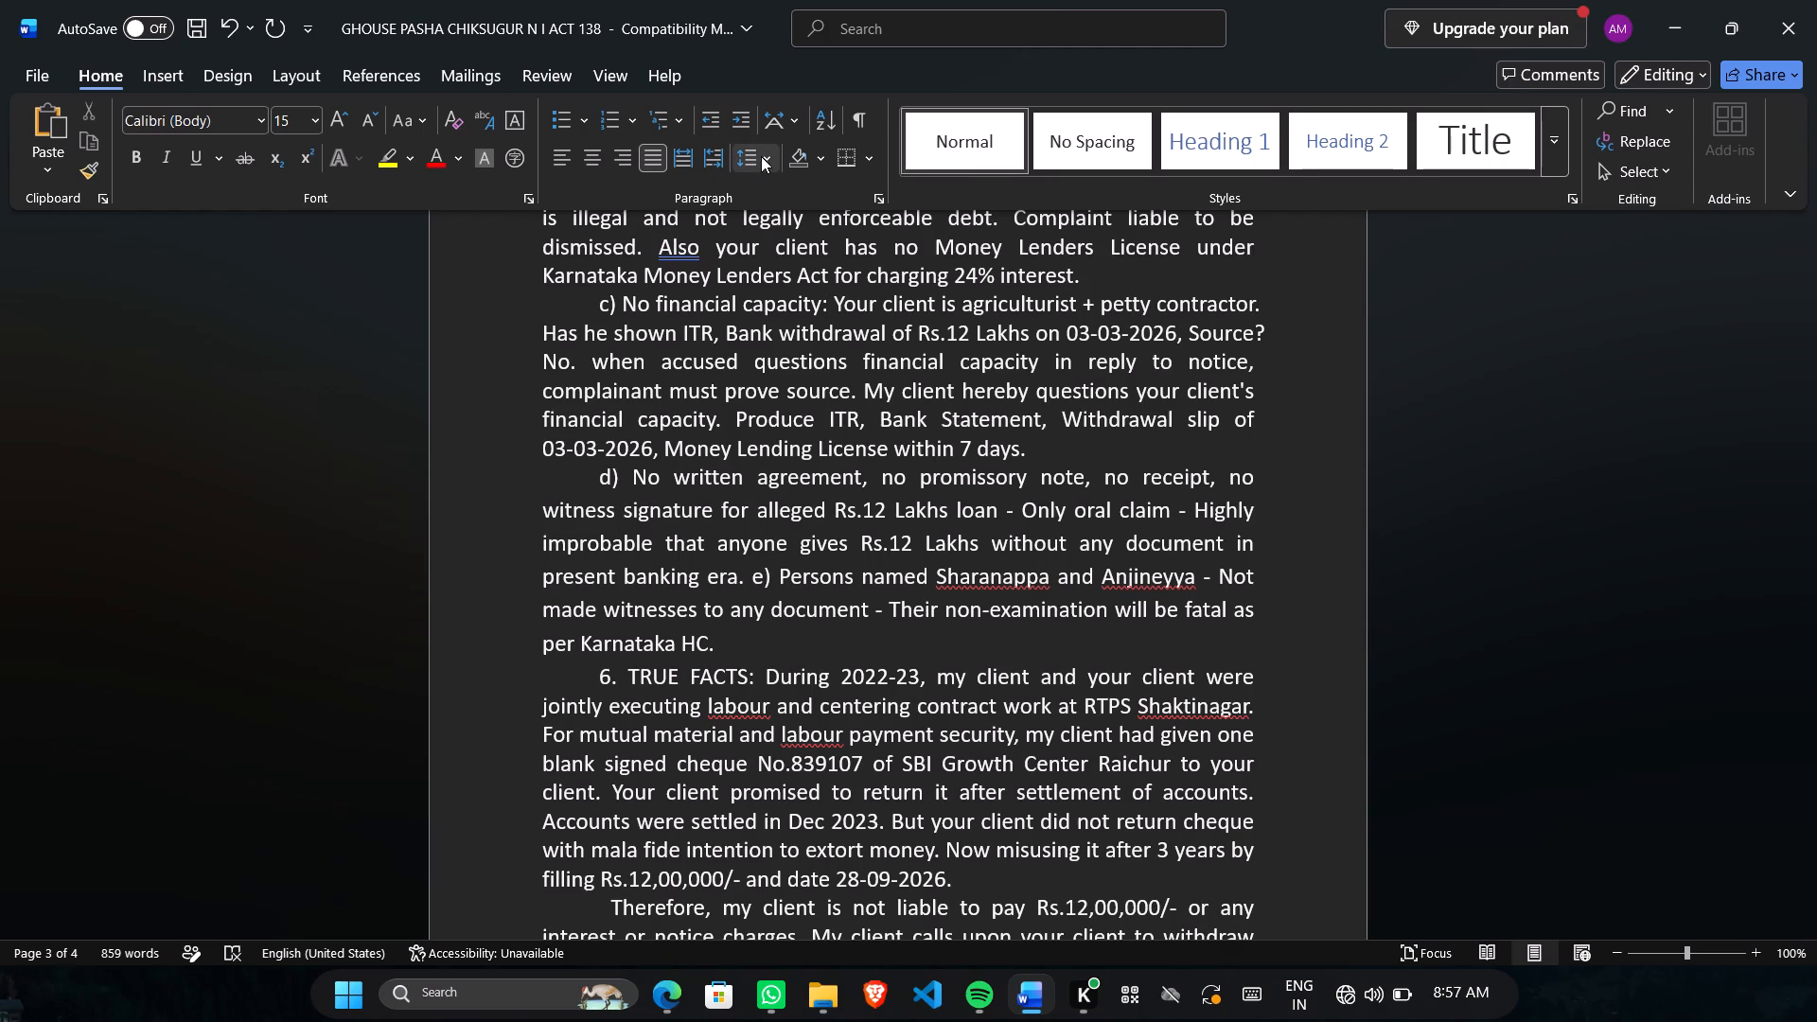
{"action": "left_click", "coordinate": [761, 156]}
{"action": "left_click", "coordinate": [773, 180]}
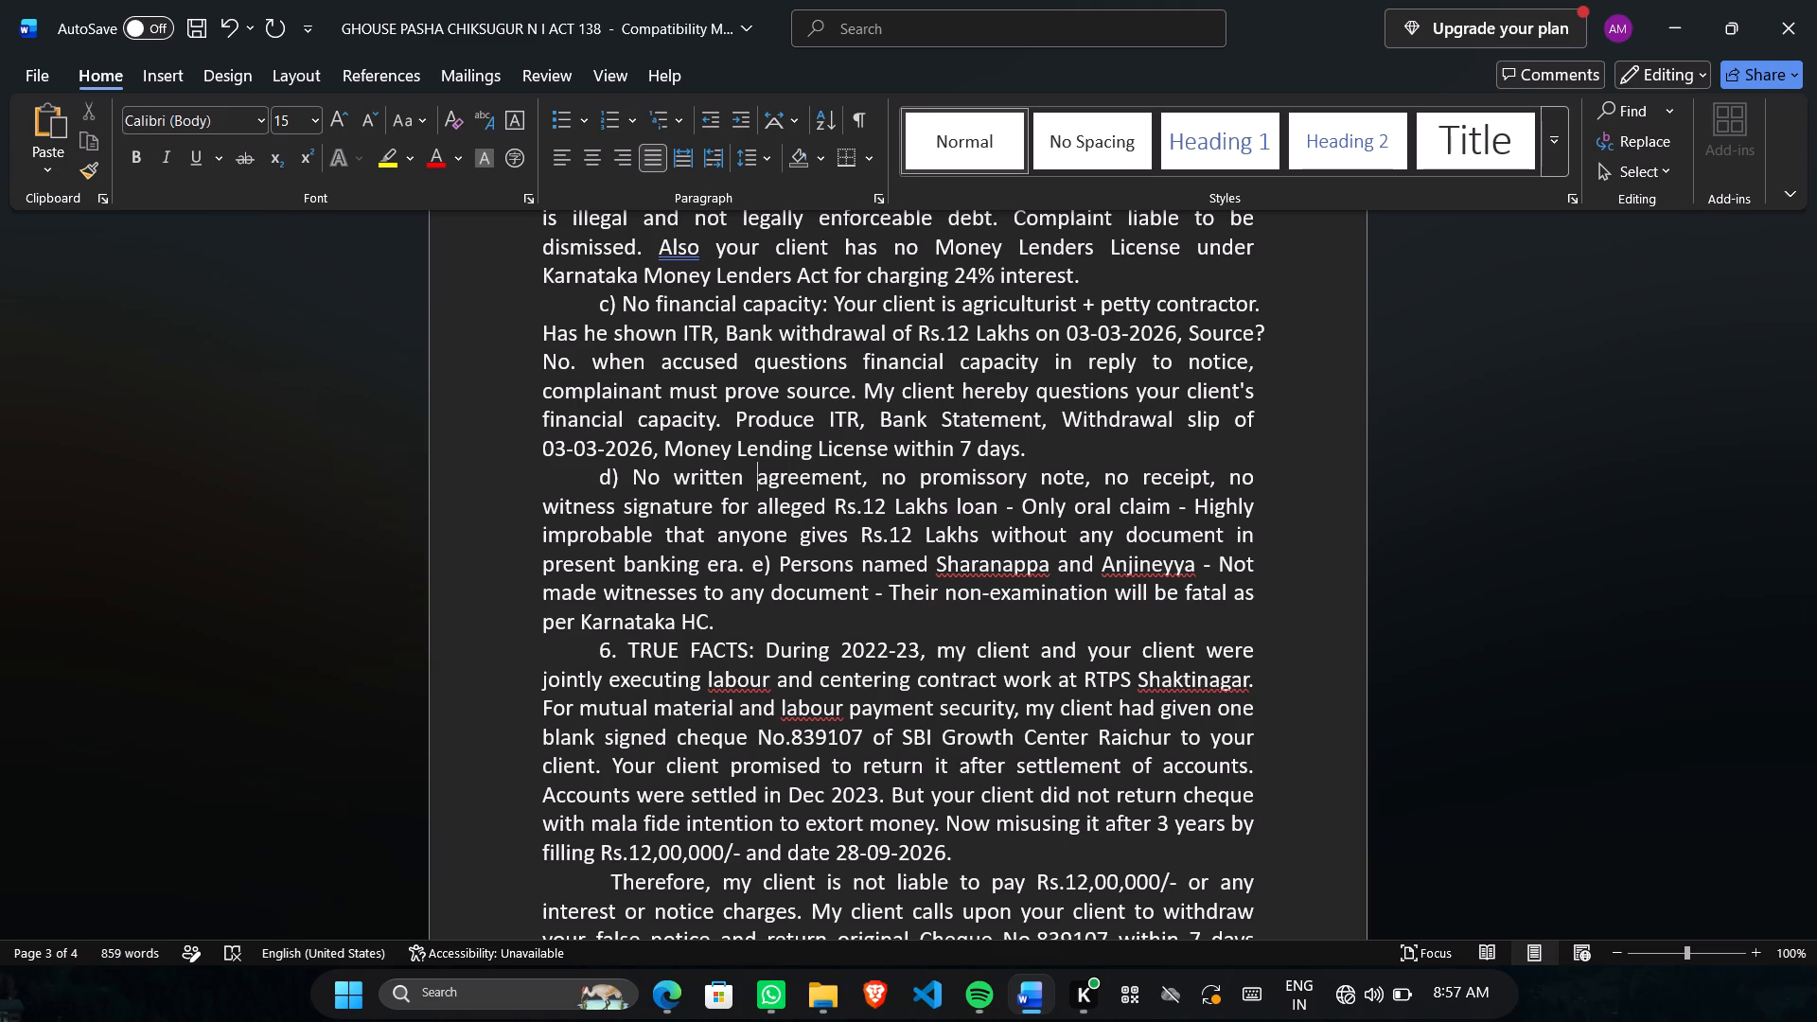
Delete the text after "Private complaint", from "U/s 318, 319, 336, 351 BNS" through "before JMFC Raichur.".
{"action": "scroll", "coordinate": [812, 659], "scroll_direction": "down", "scroll_amount": 3}
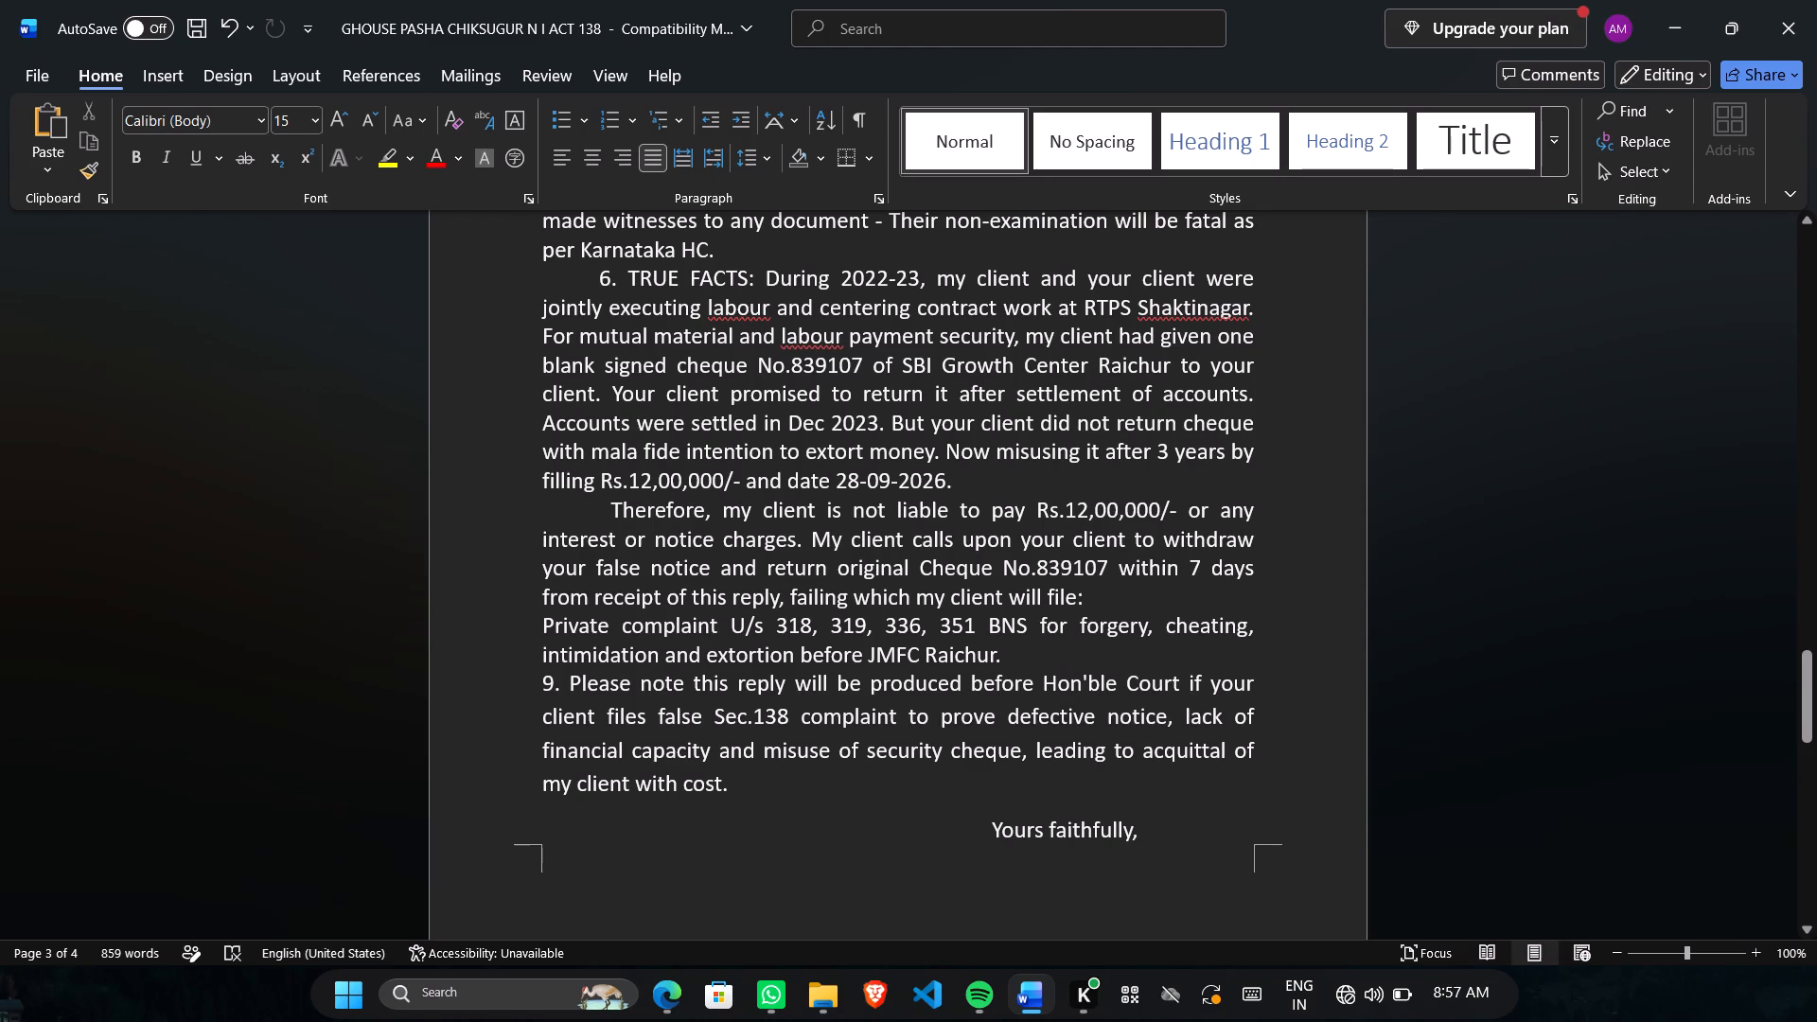
{"action": "left_click", "coordinate": [724, 625]}
{"action": "key", "text": "shift+Down"}
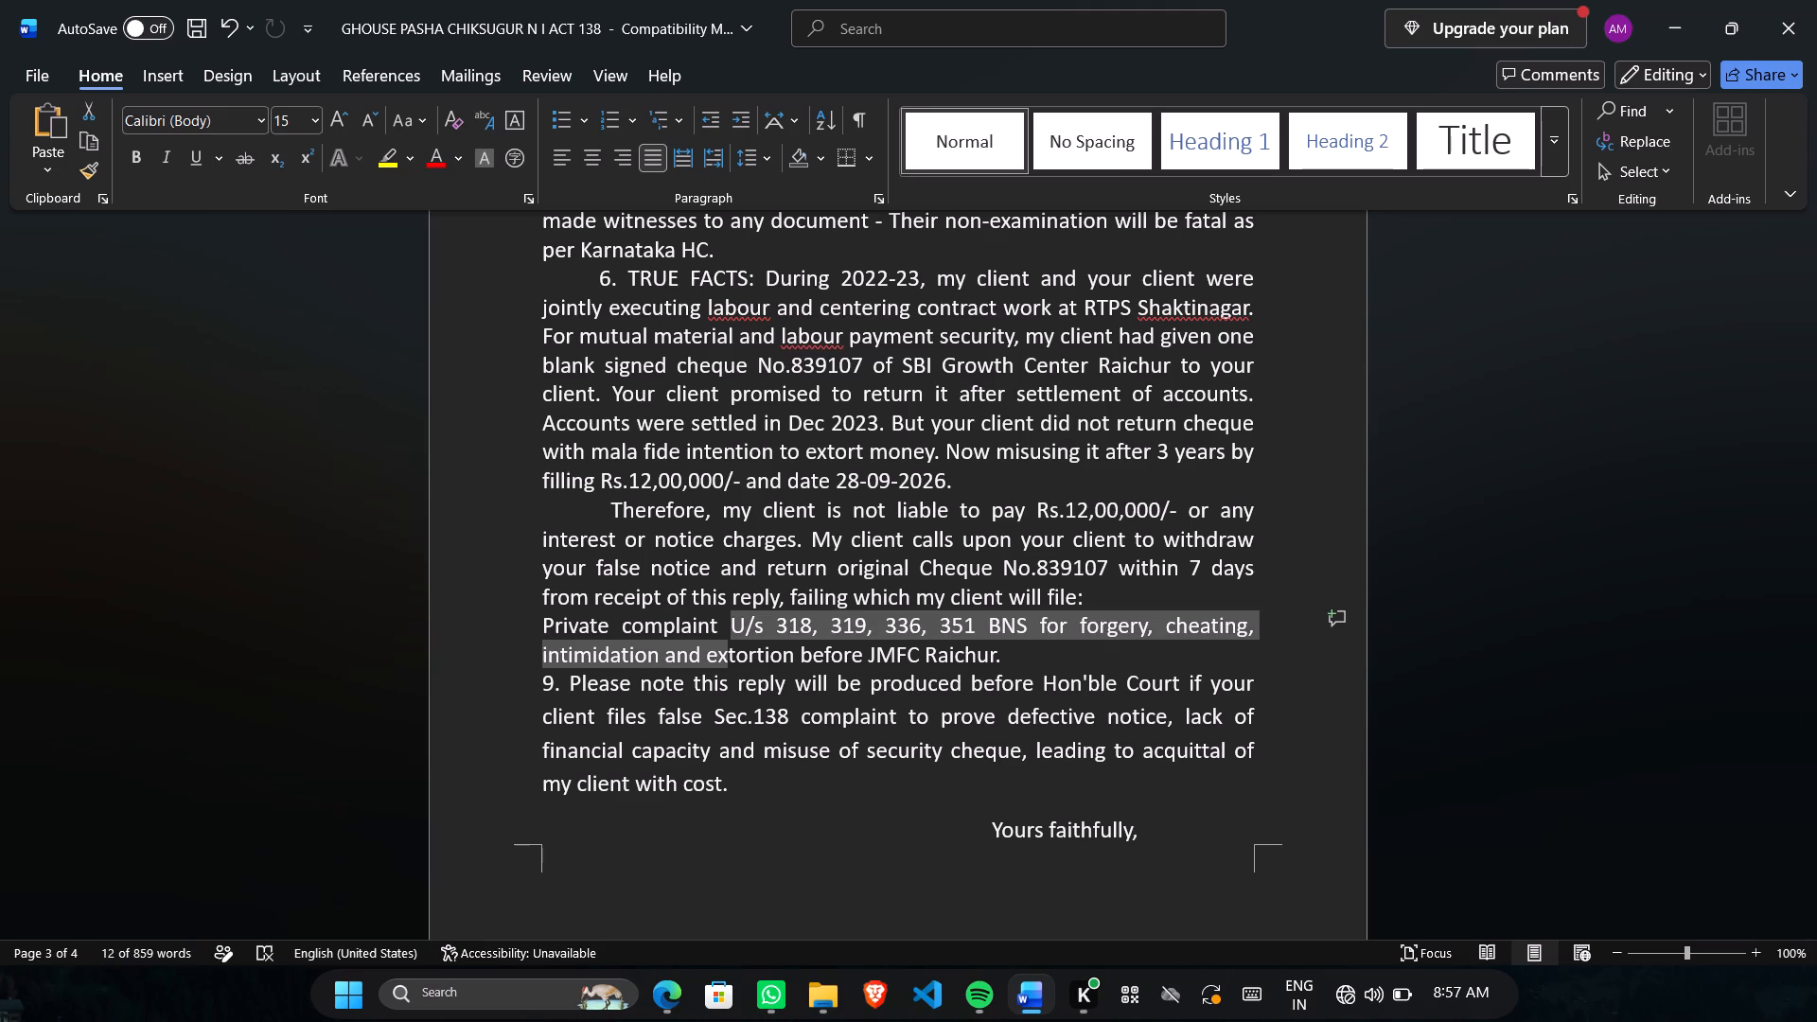
{"action": "key", "text": "shift+Right"}
{"action": "key", "text": "shift+Right"}
{"action": "key", "text": "shift+Right"}
{"action": "key", "text": "shift+Right"}
{"action": "key", "text": "shift+Right"}
{"action": "key", "text": "shift+Right"}
{"action": "key", "text": "shift+Right"}
{"action": "key", "text": "shift+Right"}
{"action": "key", "text": "shift+Right"}
{"action": "key", "text": "shift+Right"}
{"action": "key", "text": "shift+Right"}
{"action": "key", "text": "shift+Right"}
{"action": "key", "text": "shift+Right"}
{"action": "key", "text": "shift+Right"}
{"action": "key", "text": "shift+Right"}
{"action": "key", "text": "shift+Right"}
{"action": "key", "text": "shift+Right"}
{"action": "key", "text": "shift+Right"}
{"action": "key", "text": "shift+Right"}
{"action": "key", "text": "shift+Right"}
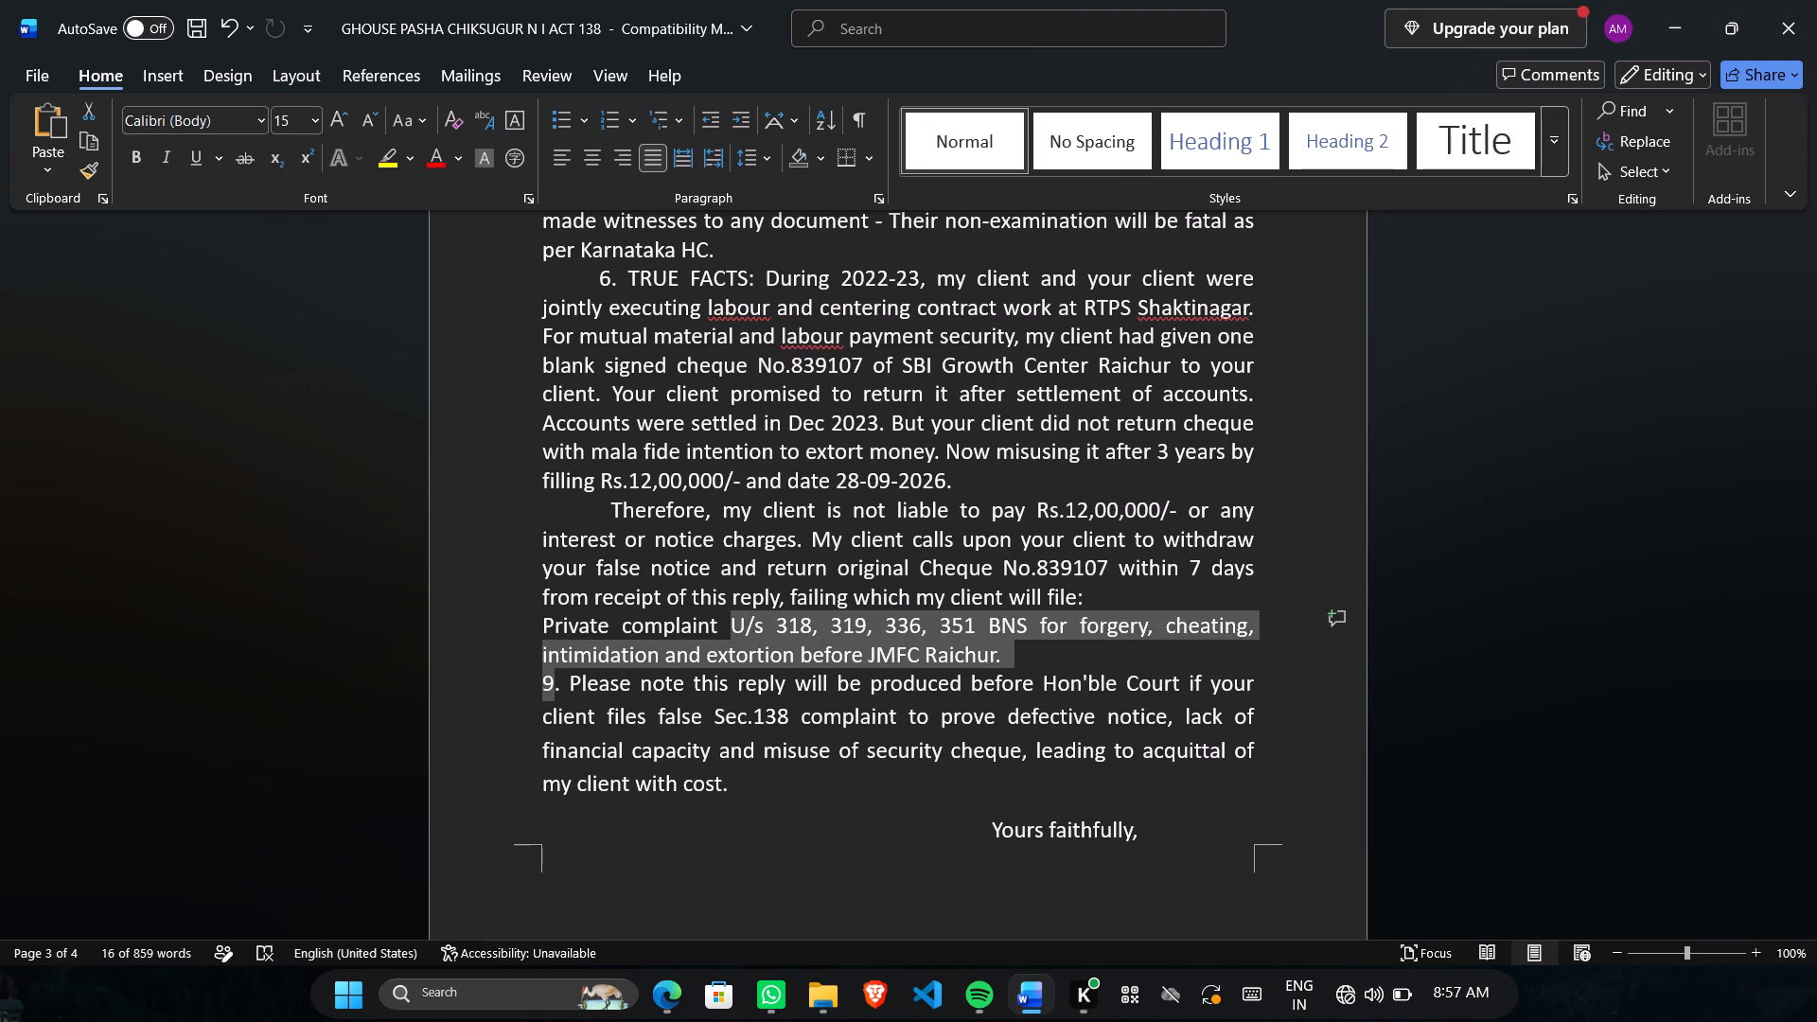
{"action": "key", "text": "shift+Left"}
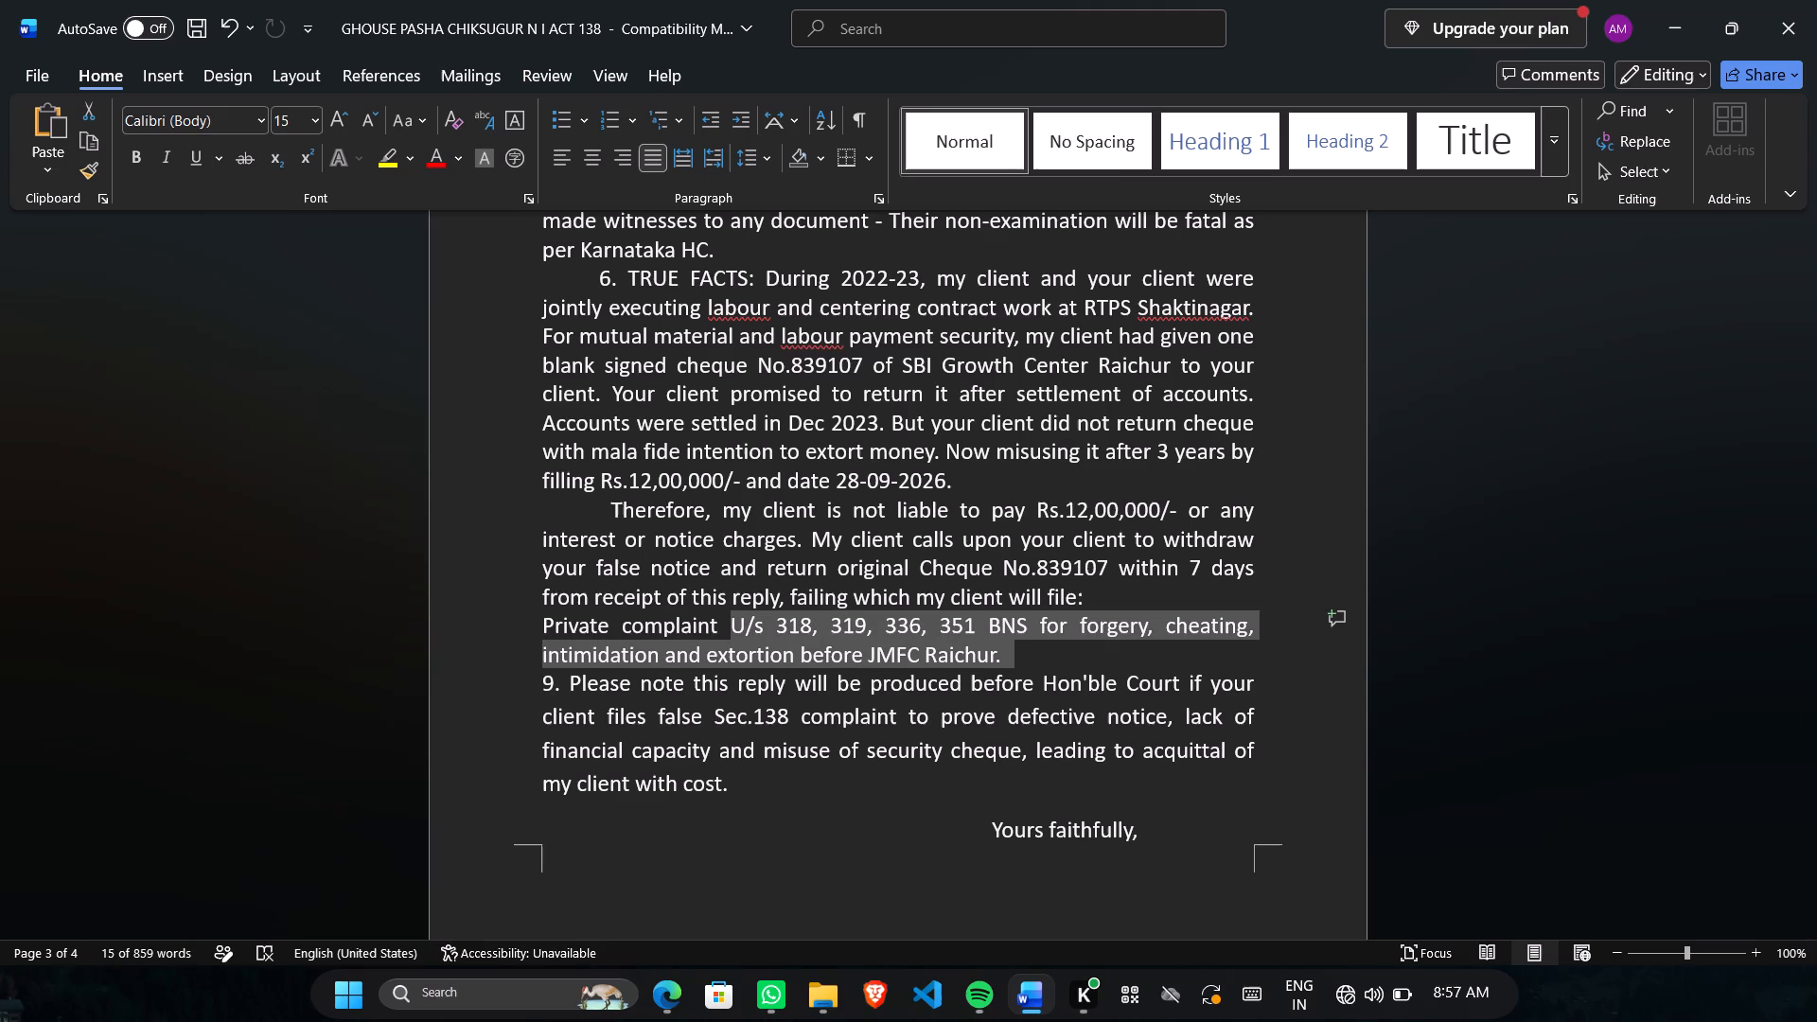
{"action": "key", "text": "Delete"}
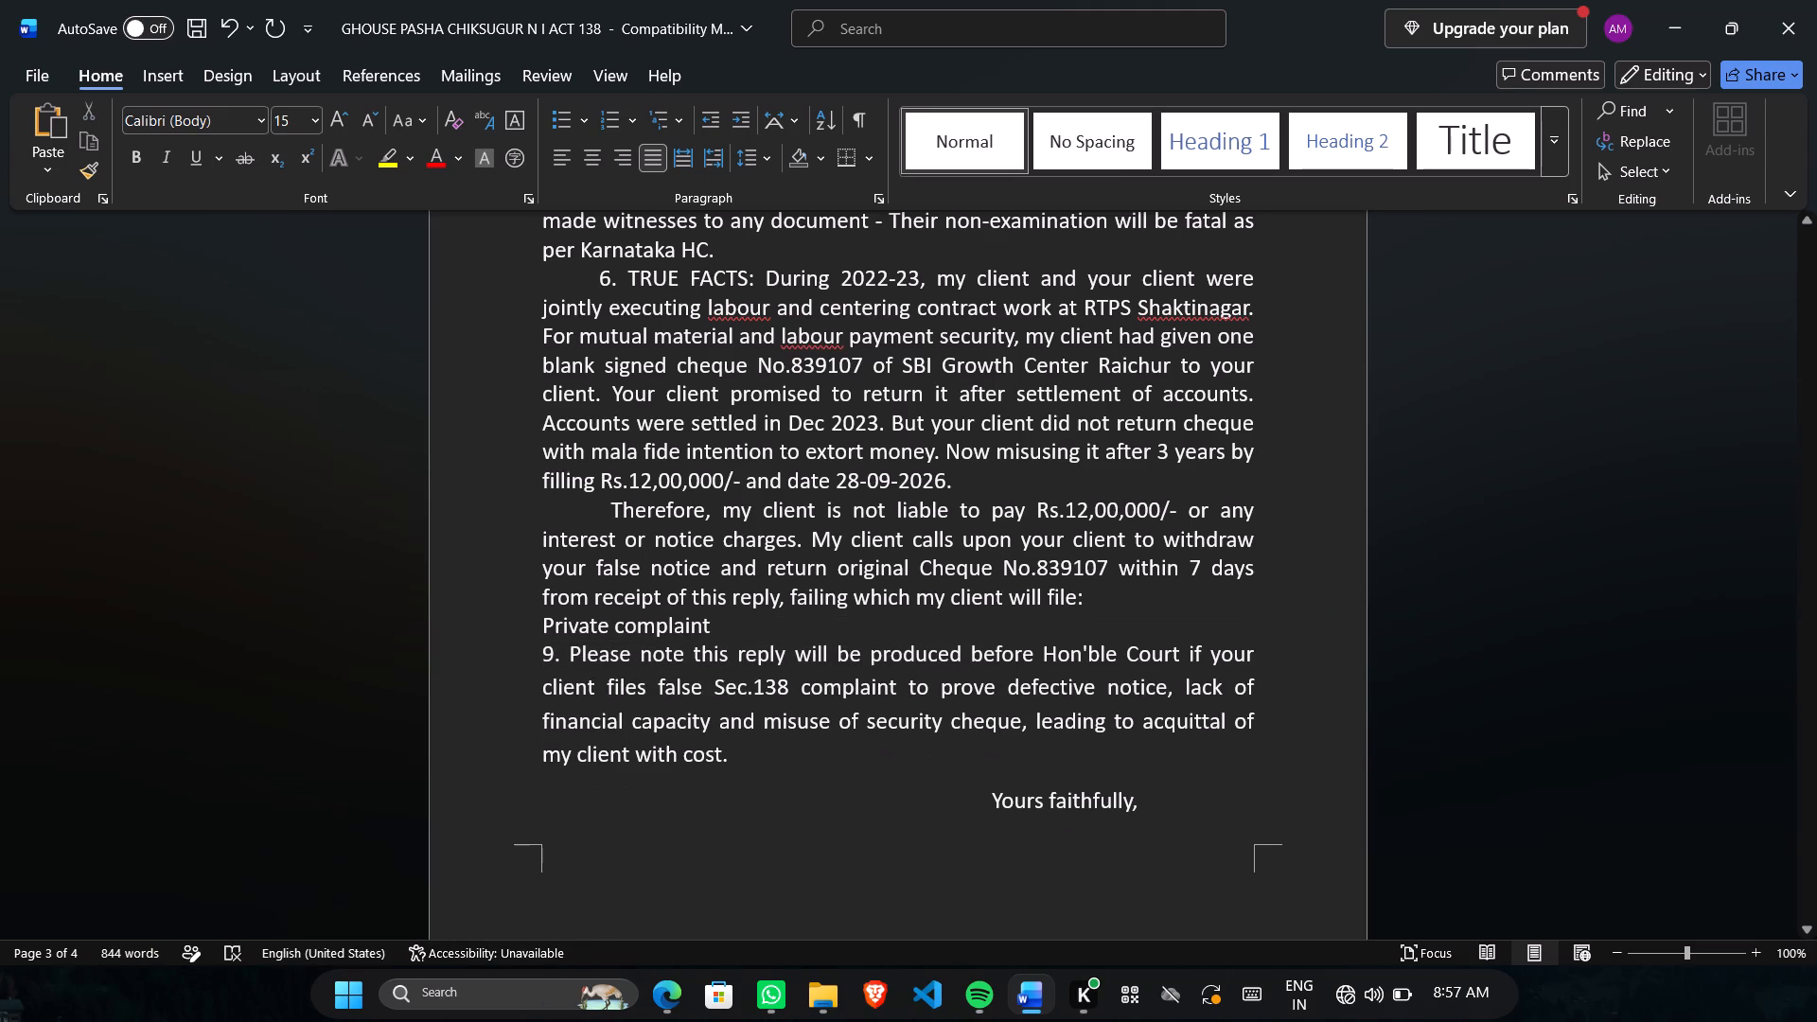
Join "Private complaint" onto the preceding paragraph after "my client will file:", separated by a space.
{"action": "left_click", "coordinate": [1091, 601]}
{"action": "key", "text": "space"}
{"action": "key", "text": "Delete"}
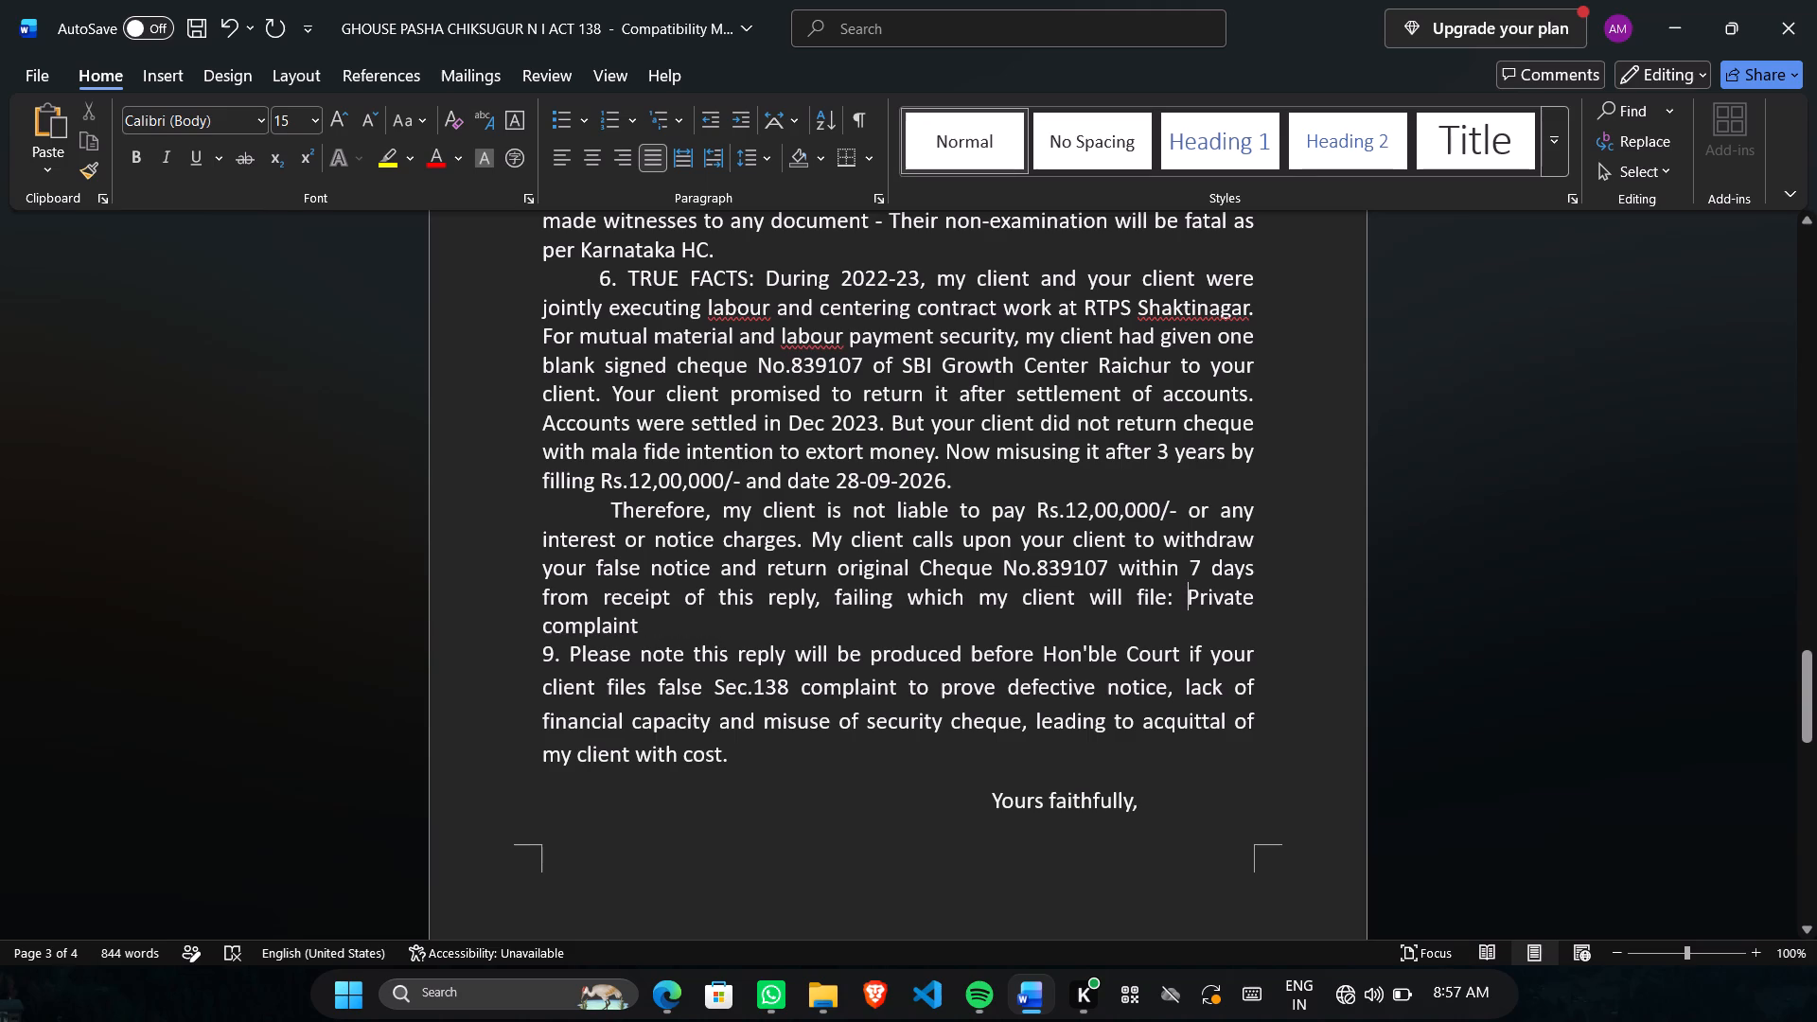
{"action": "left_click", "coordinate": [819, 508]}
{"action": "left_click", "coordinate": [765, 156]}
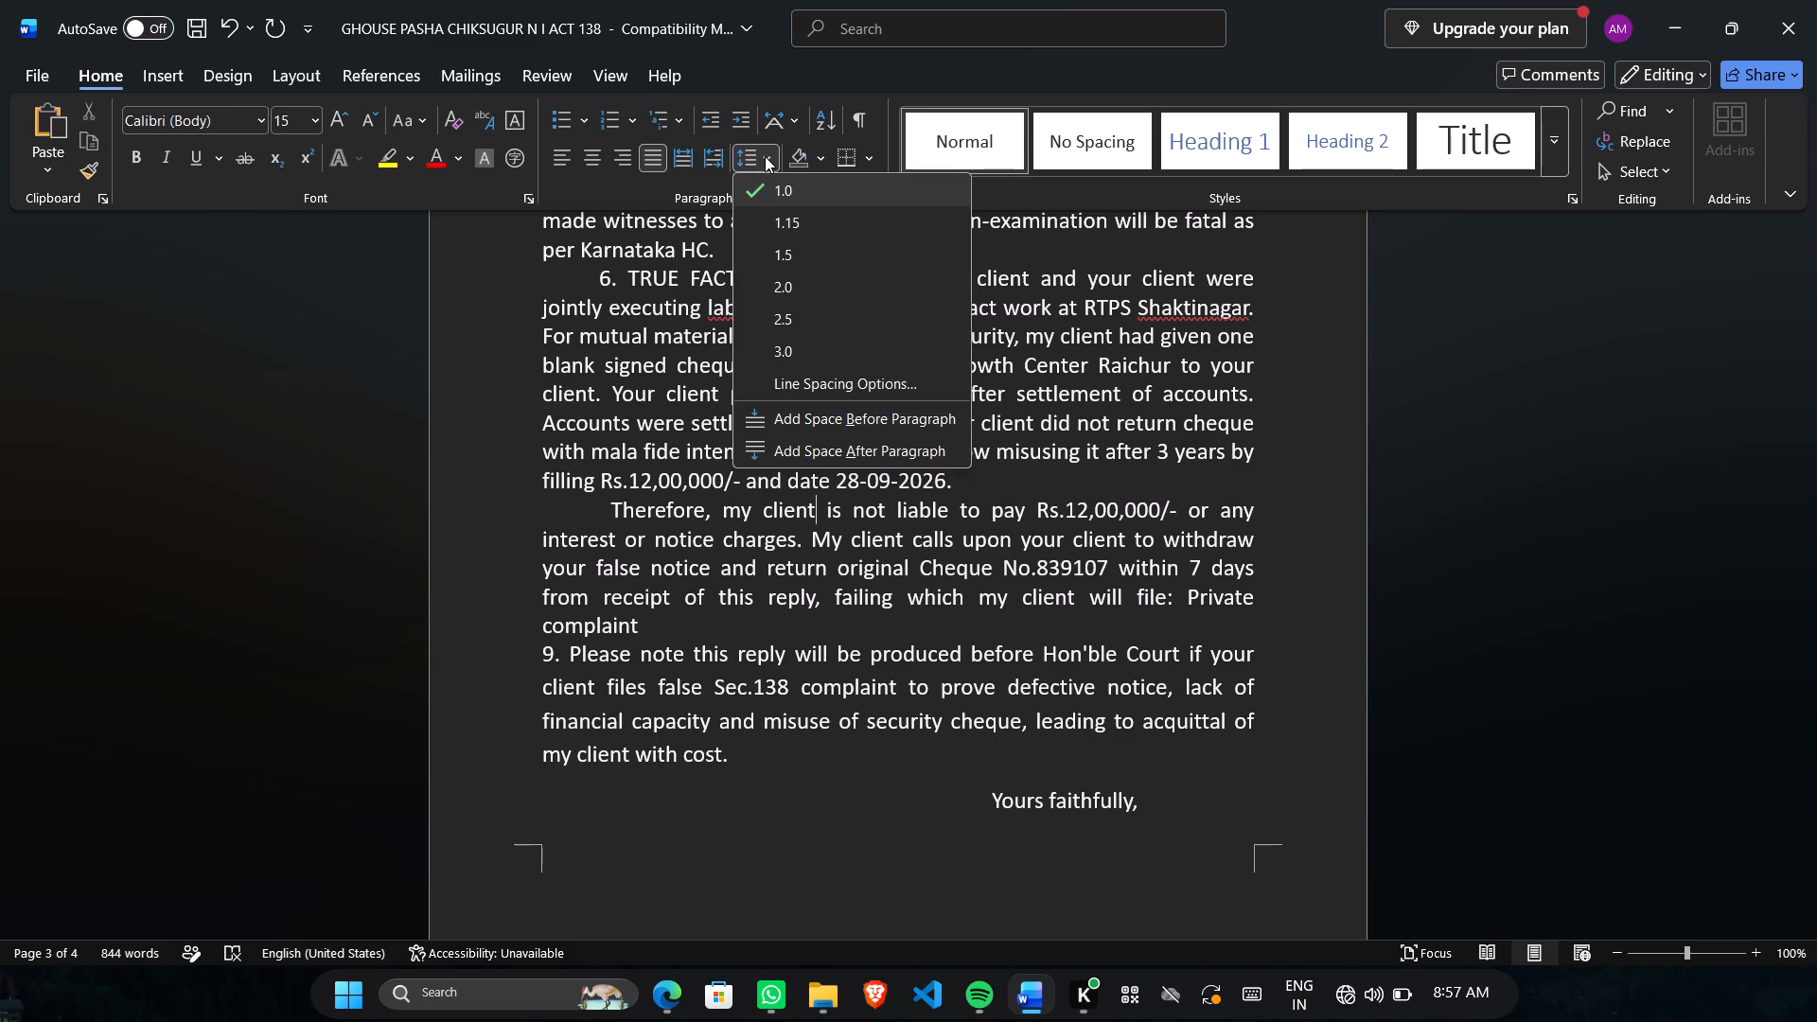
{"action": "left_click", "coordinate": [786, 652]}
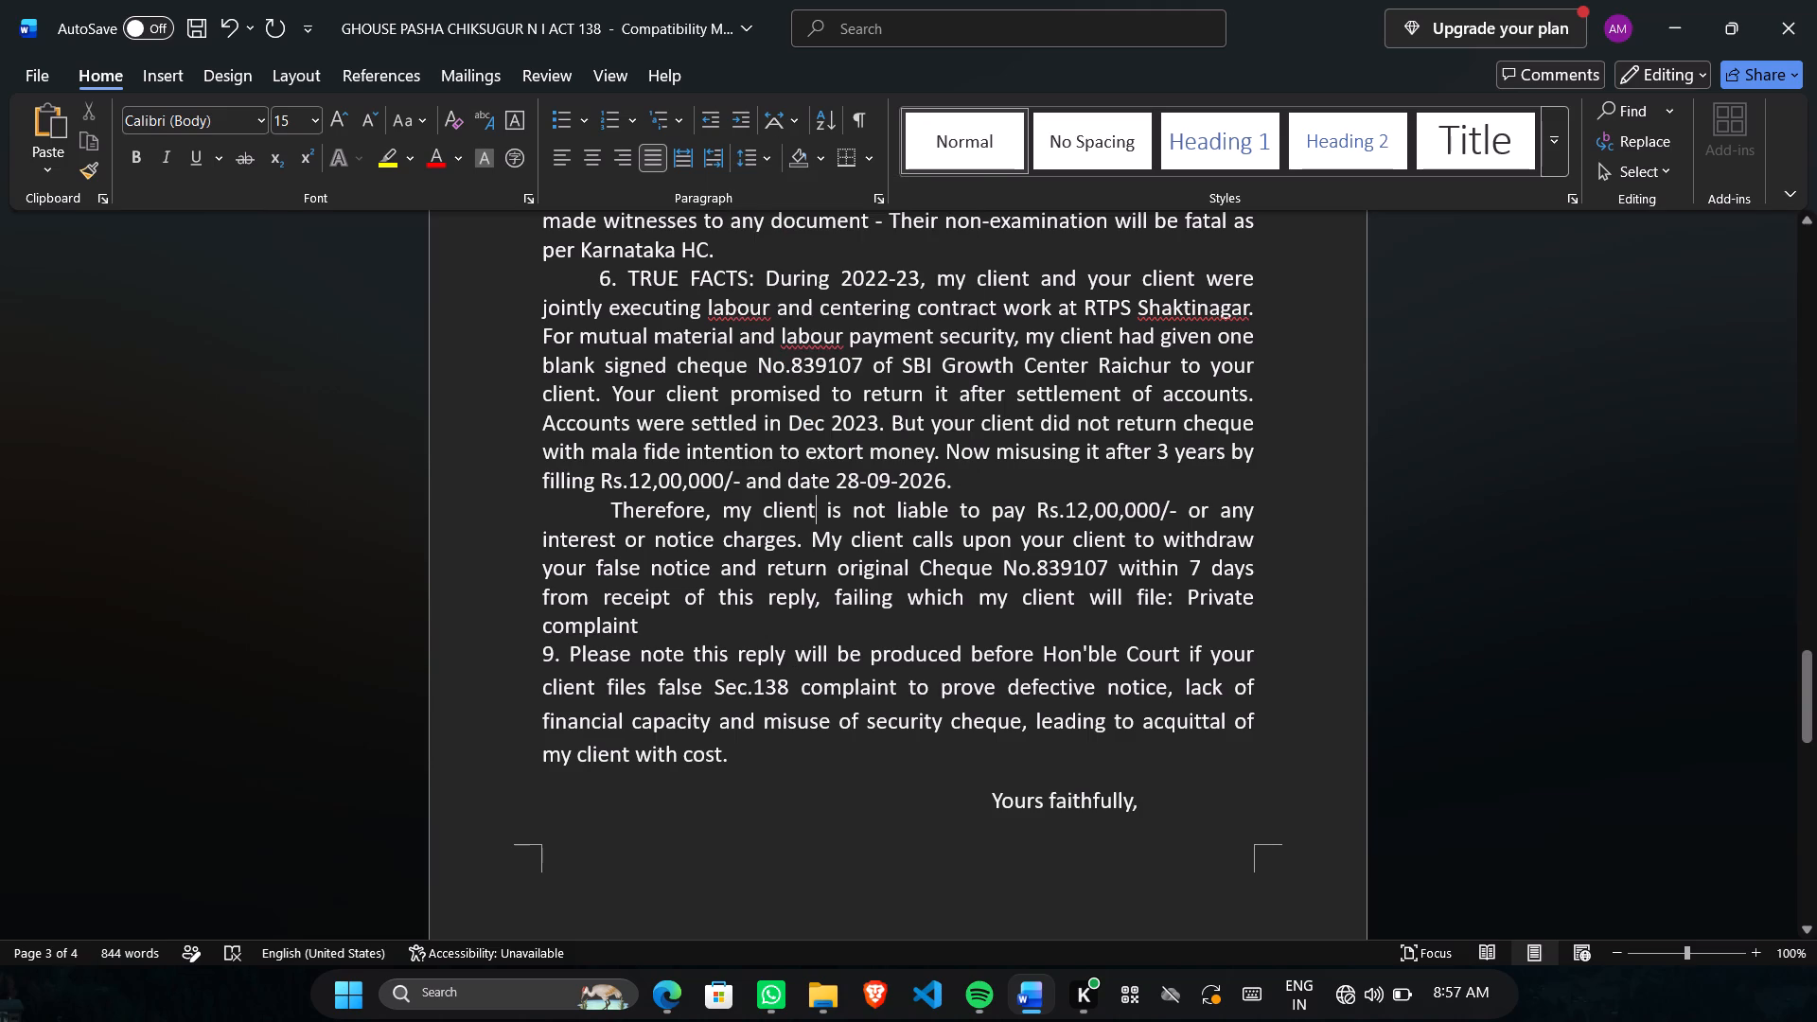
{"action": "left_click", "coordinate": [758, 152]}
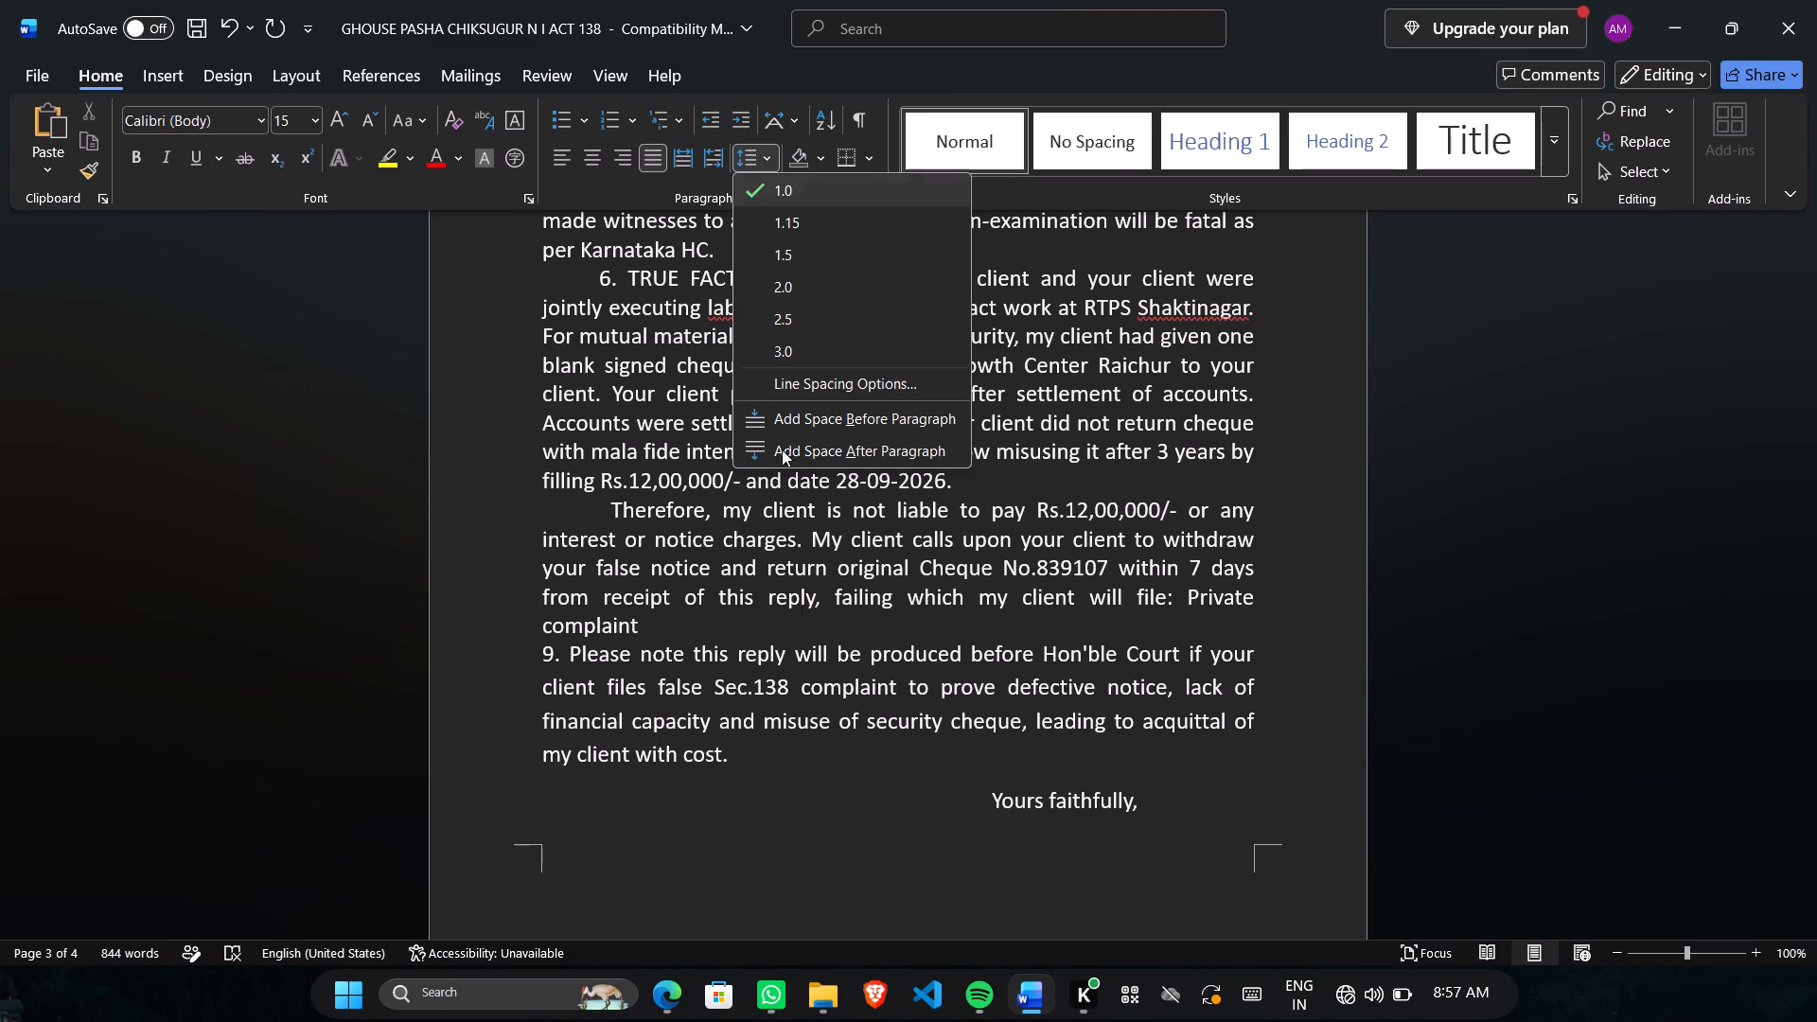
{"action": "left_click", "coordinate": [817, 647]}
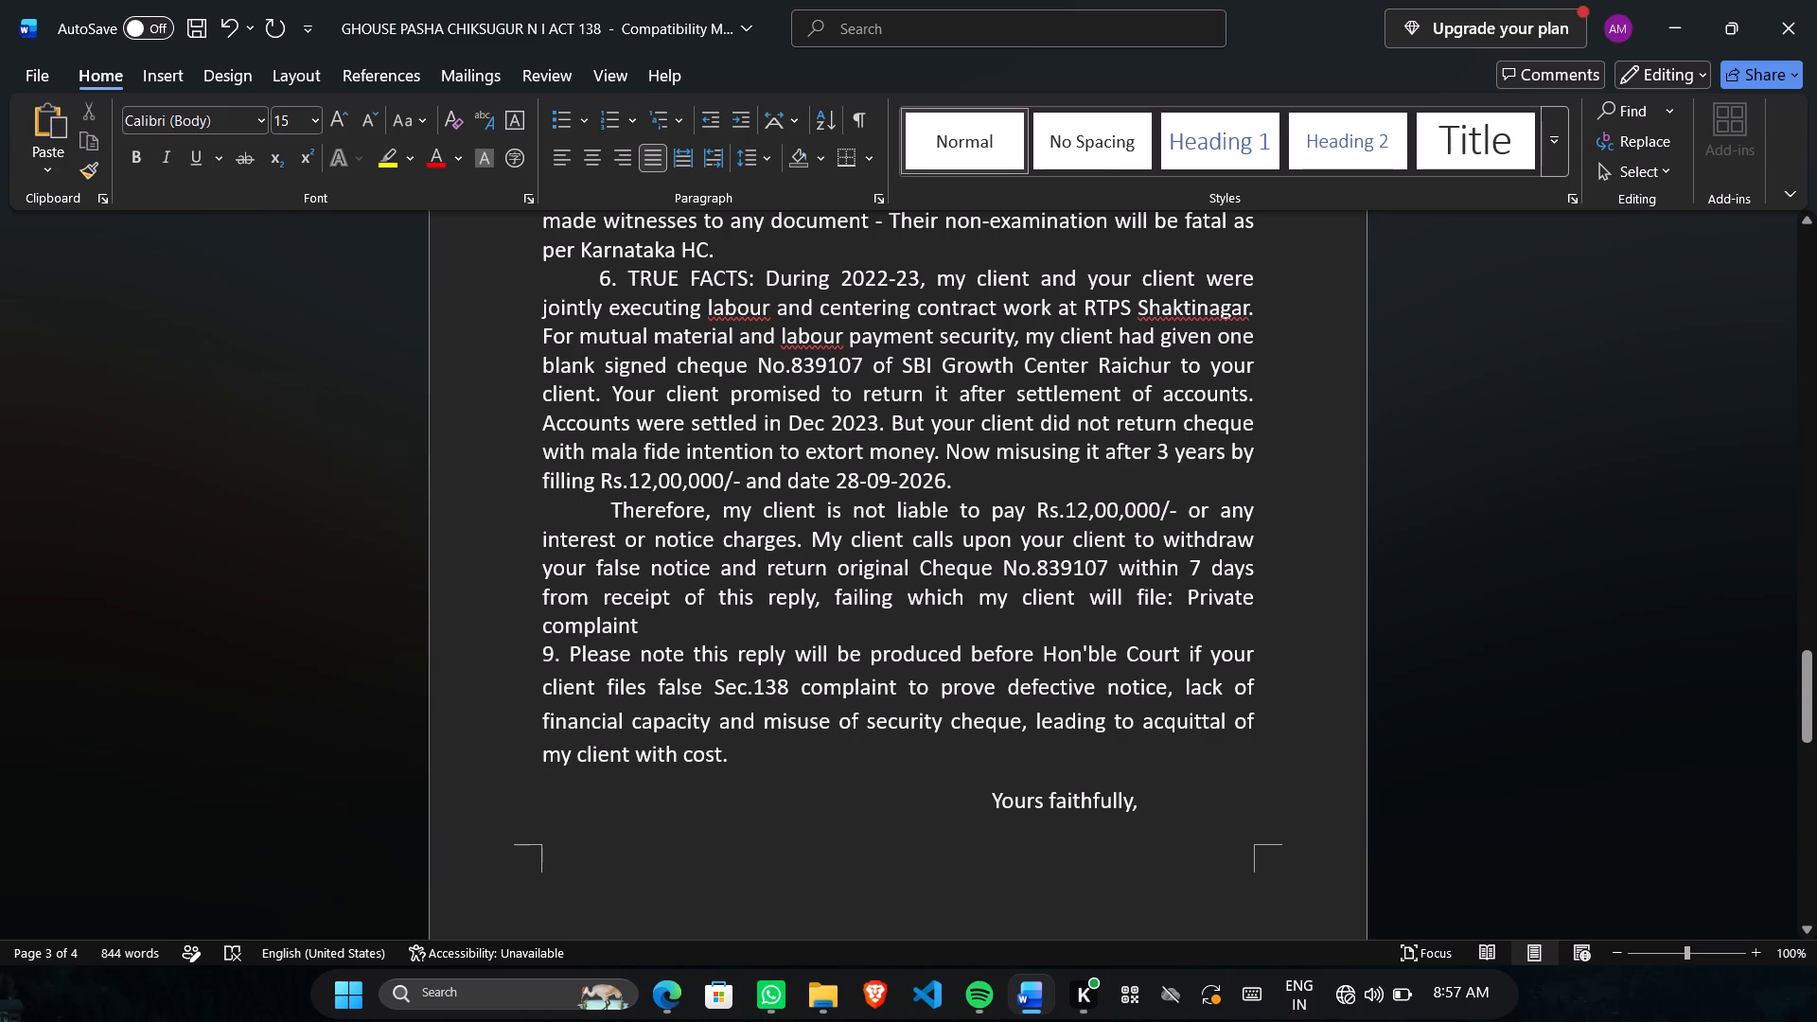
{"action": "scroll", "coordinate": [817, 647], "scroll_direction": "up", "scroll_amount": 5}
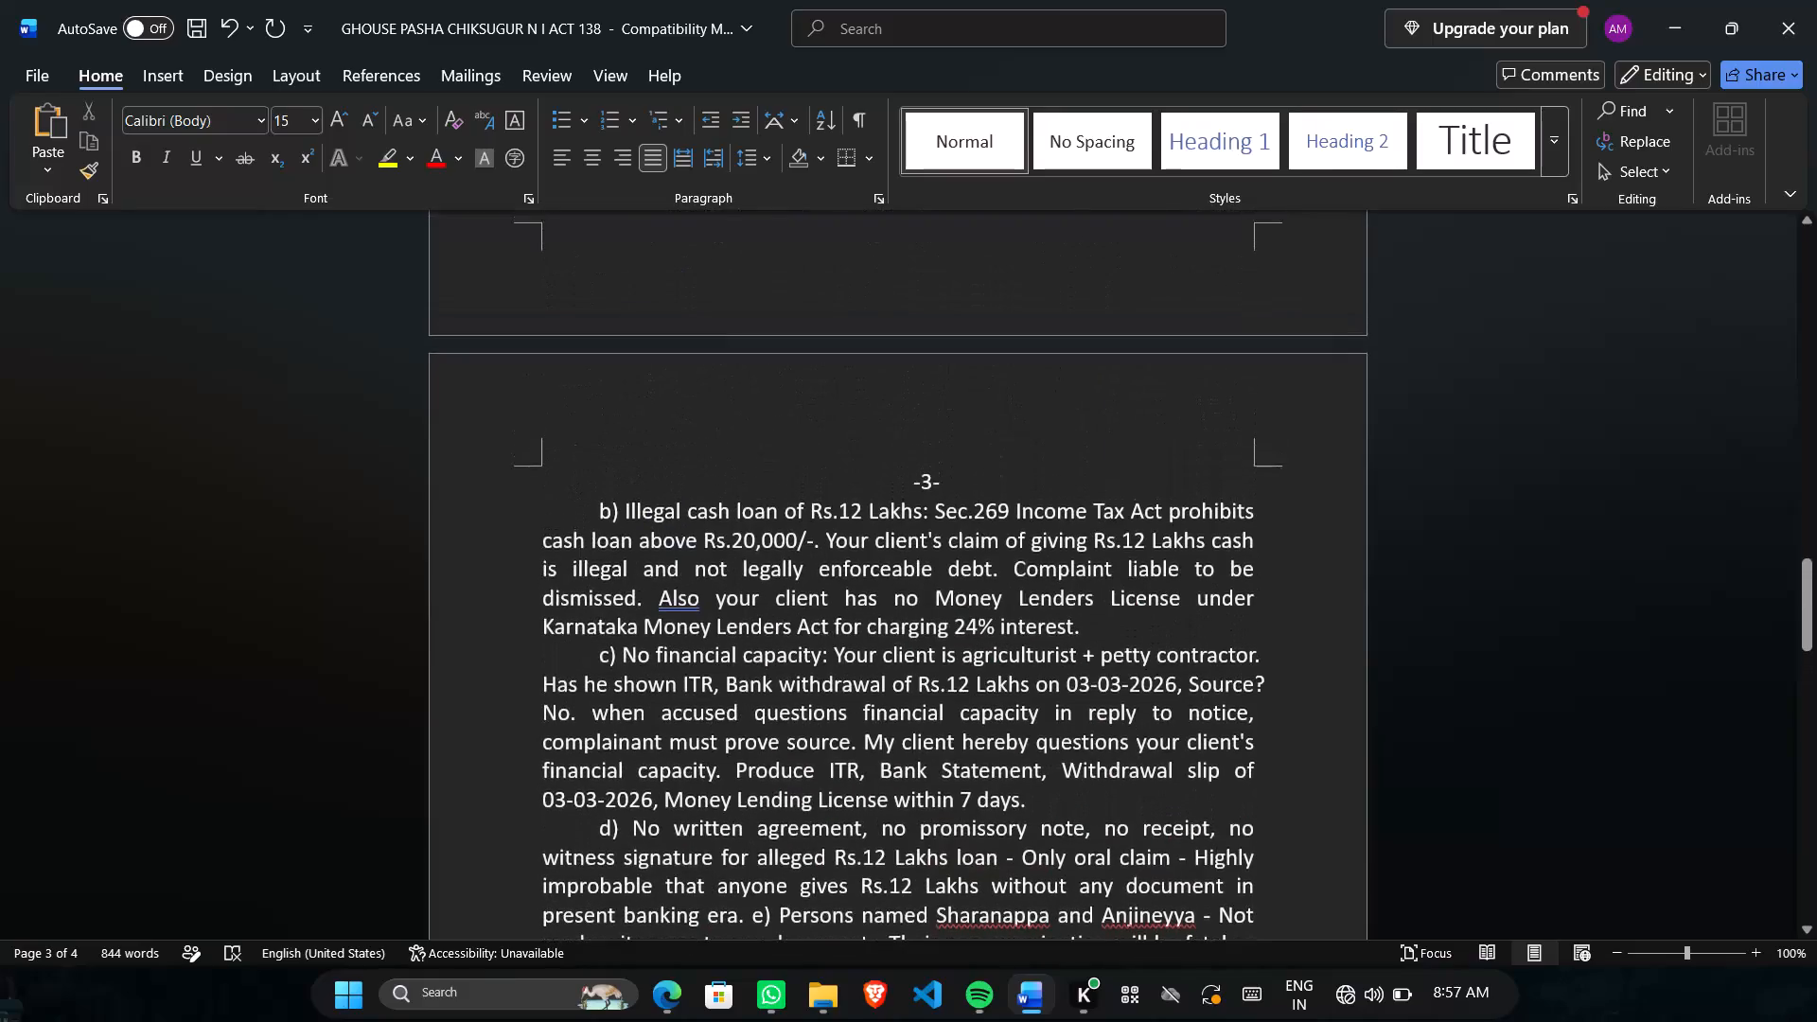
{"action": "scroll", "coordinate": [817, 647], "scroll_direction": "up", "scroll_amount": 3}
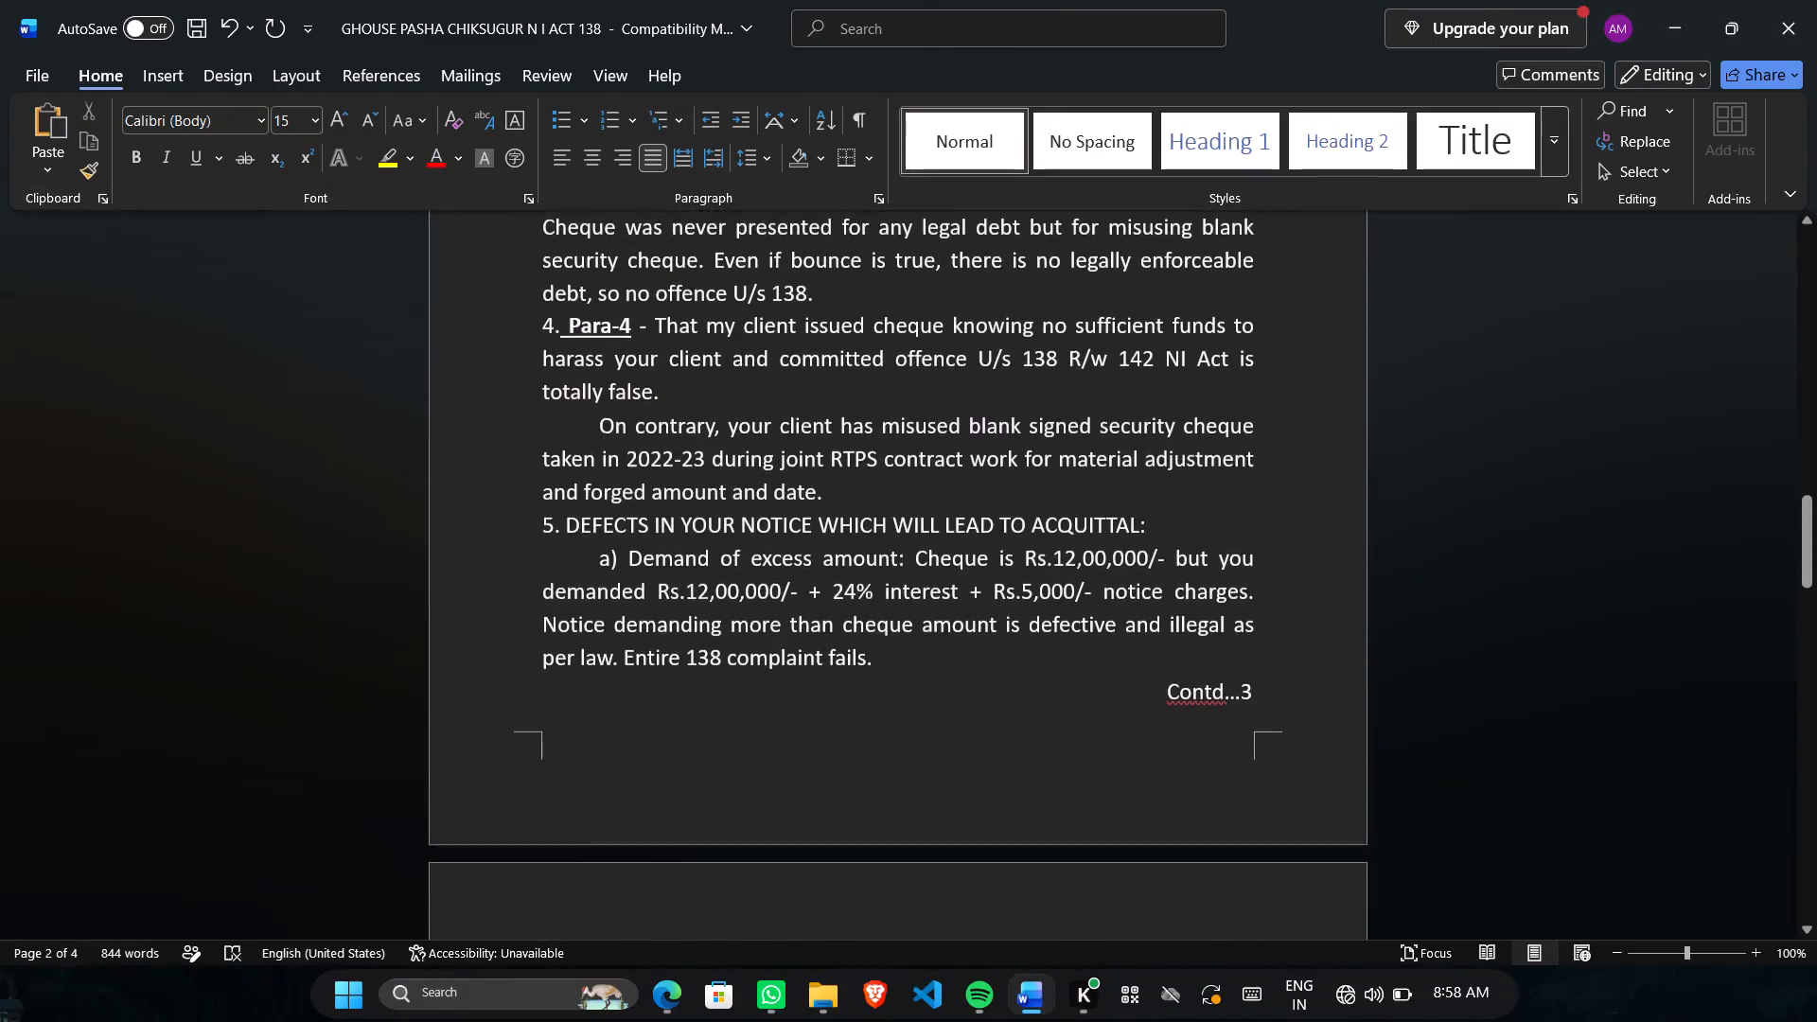
Set the line spacing of the Para-1 paragraph on the first page to 1.0.
{"action": "scroll", "coordinate": [817, 647], "scroll_direction": "up", "scroll_amount": 4}
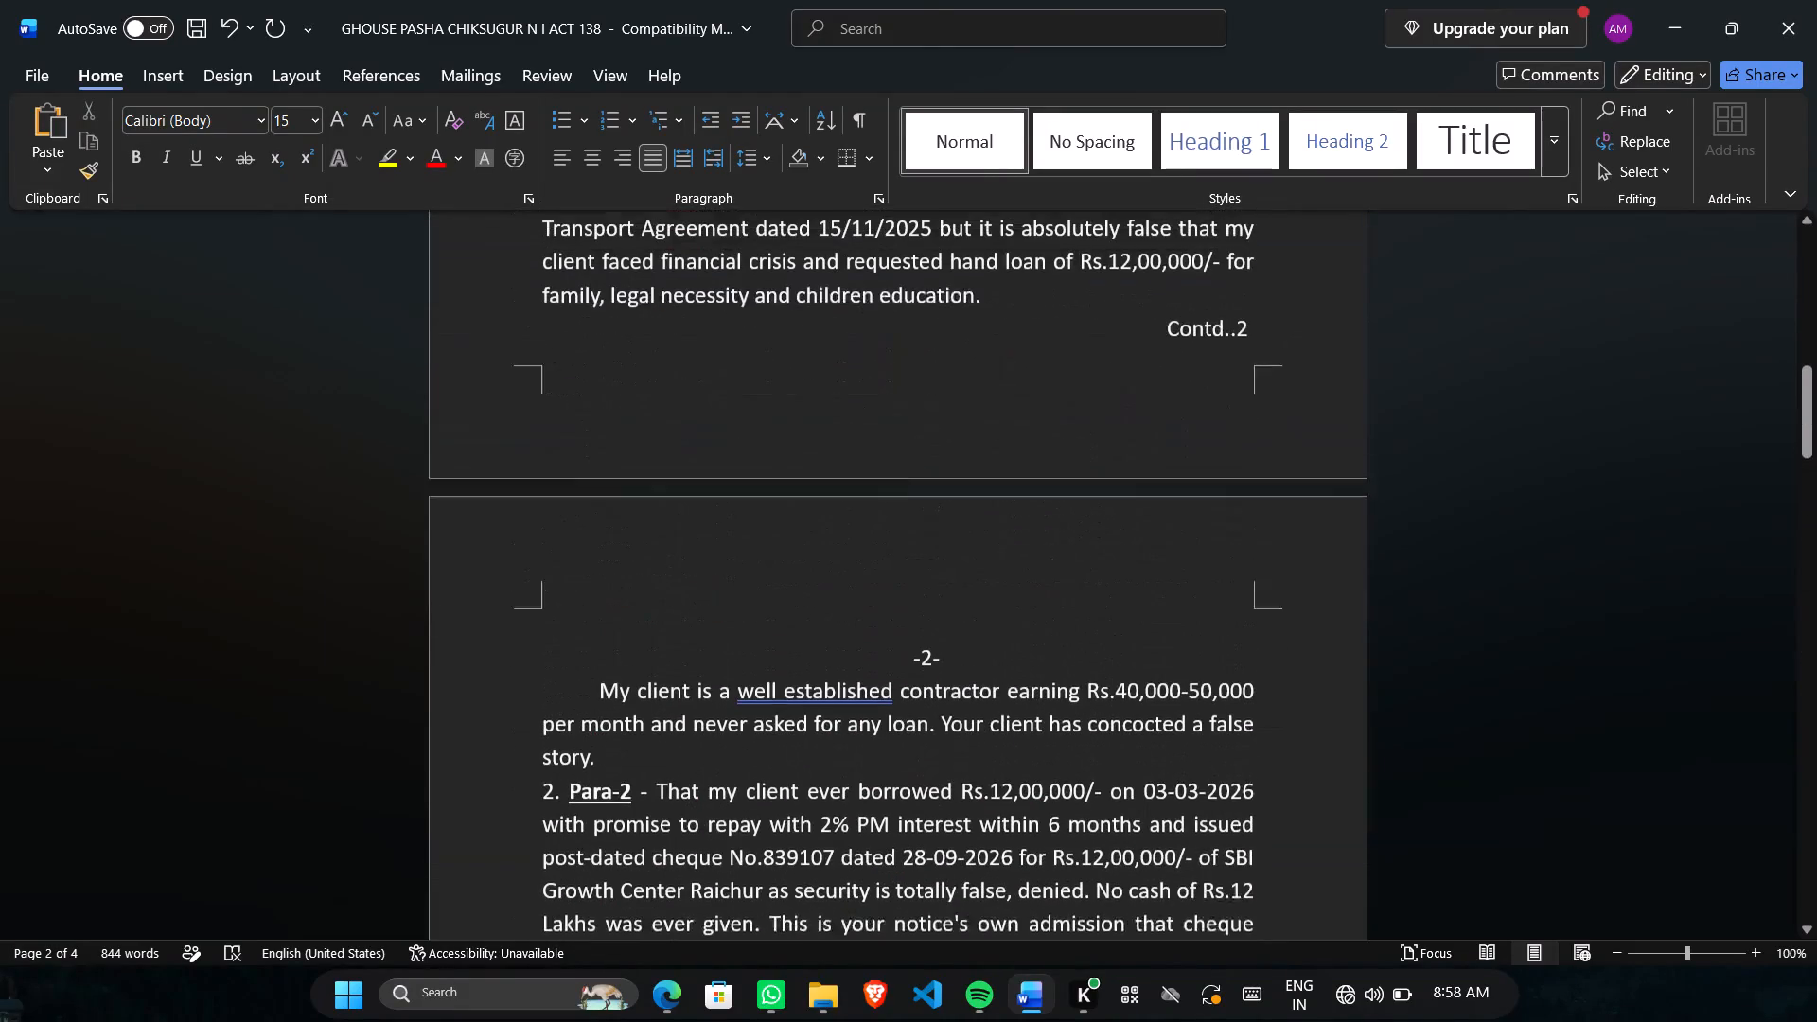
{"action": "scroll", "coordinate": [817, 647], "scroll_direction": "up", "scroll_amount": 8}
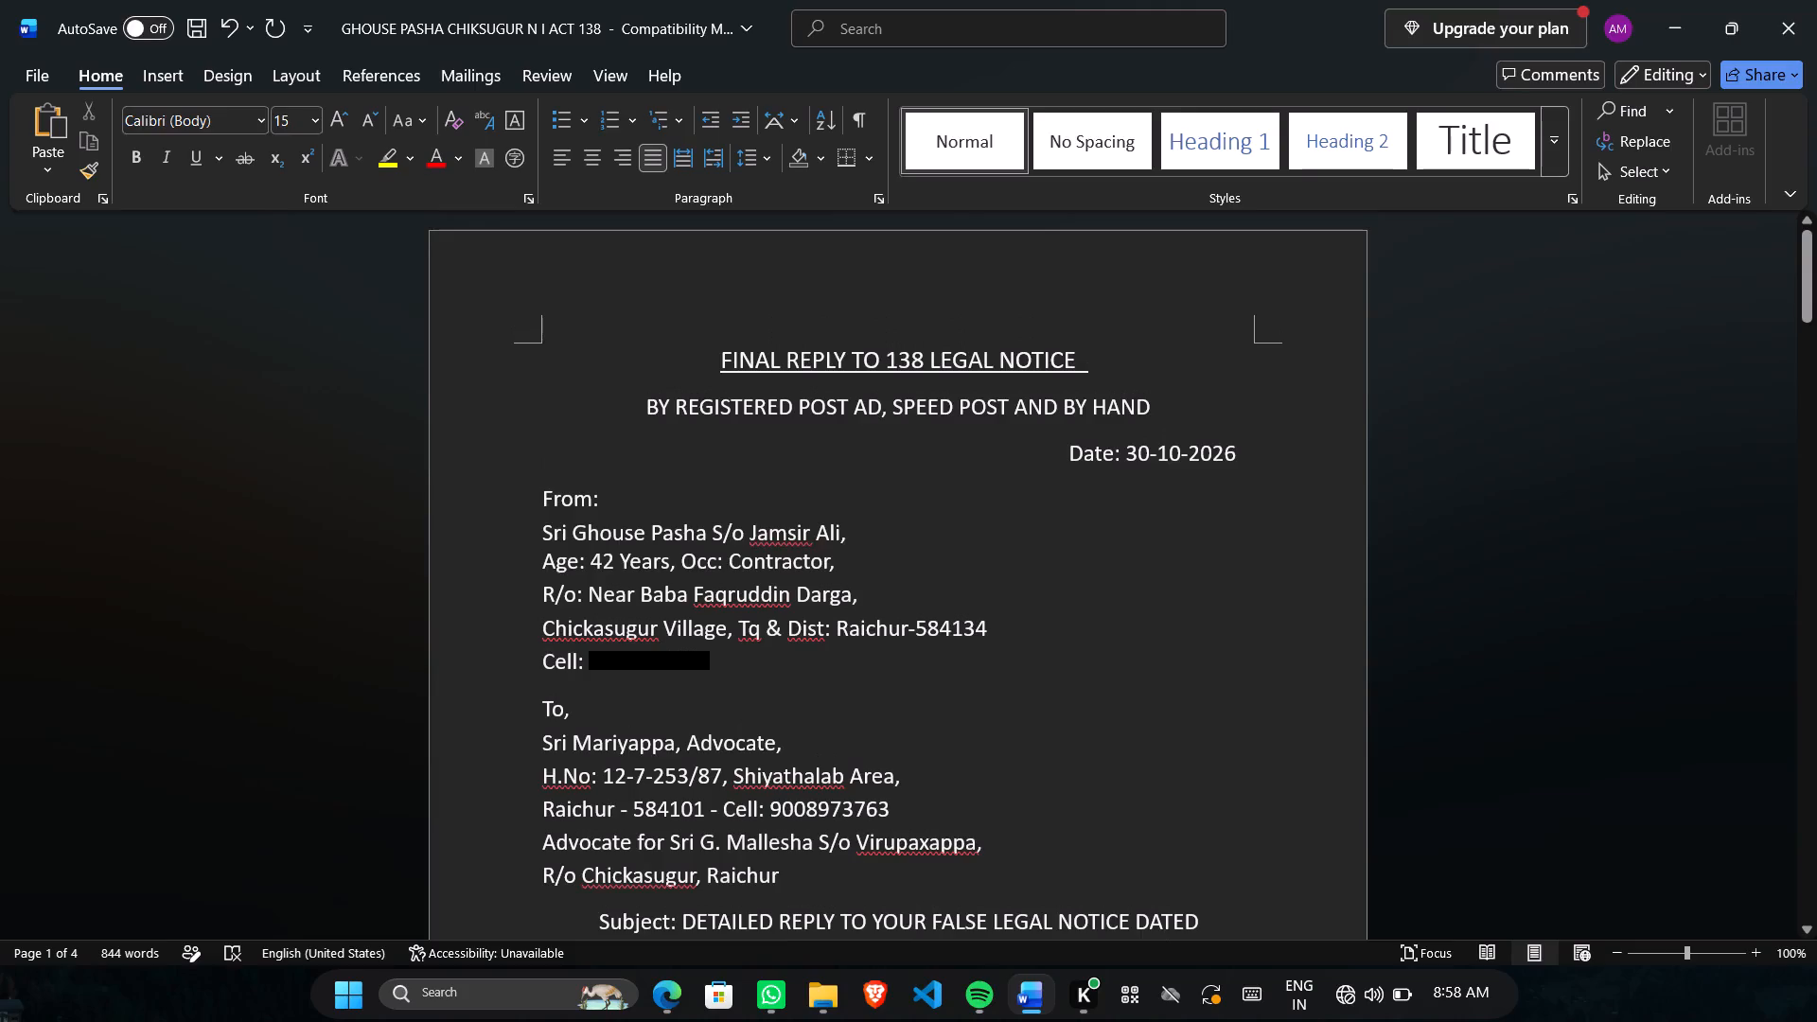
{"action": "scroll", "coordinate": [935, 614], "scroll_direction": "down", "scroll_amount": 7}
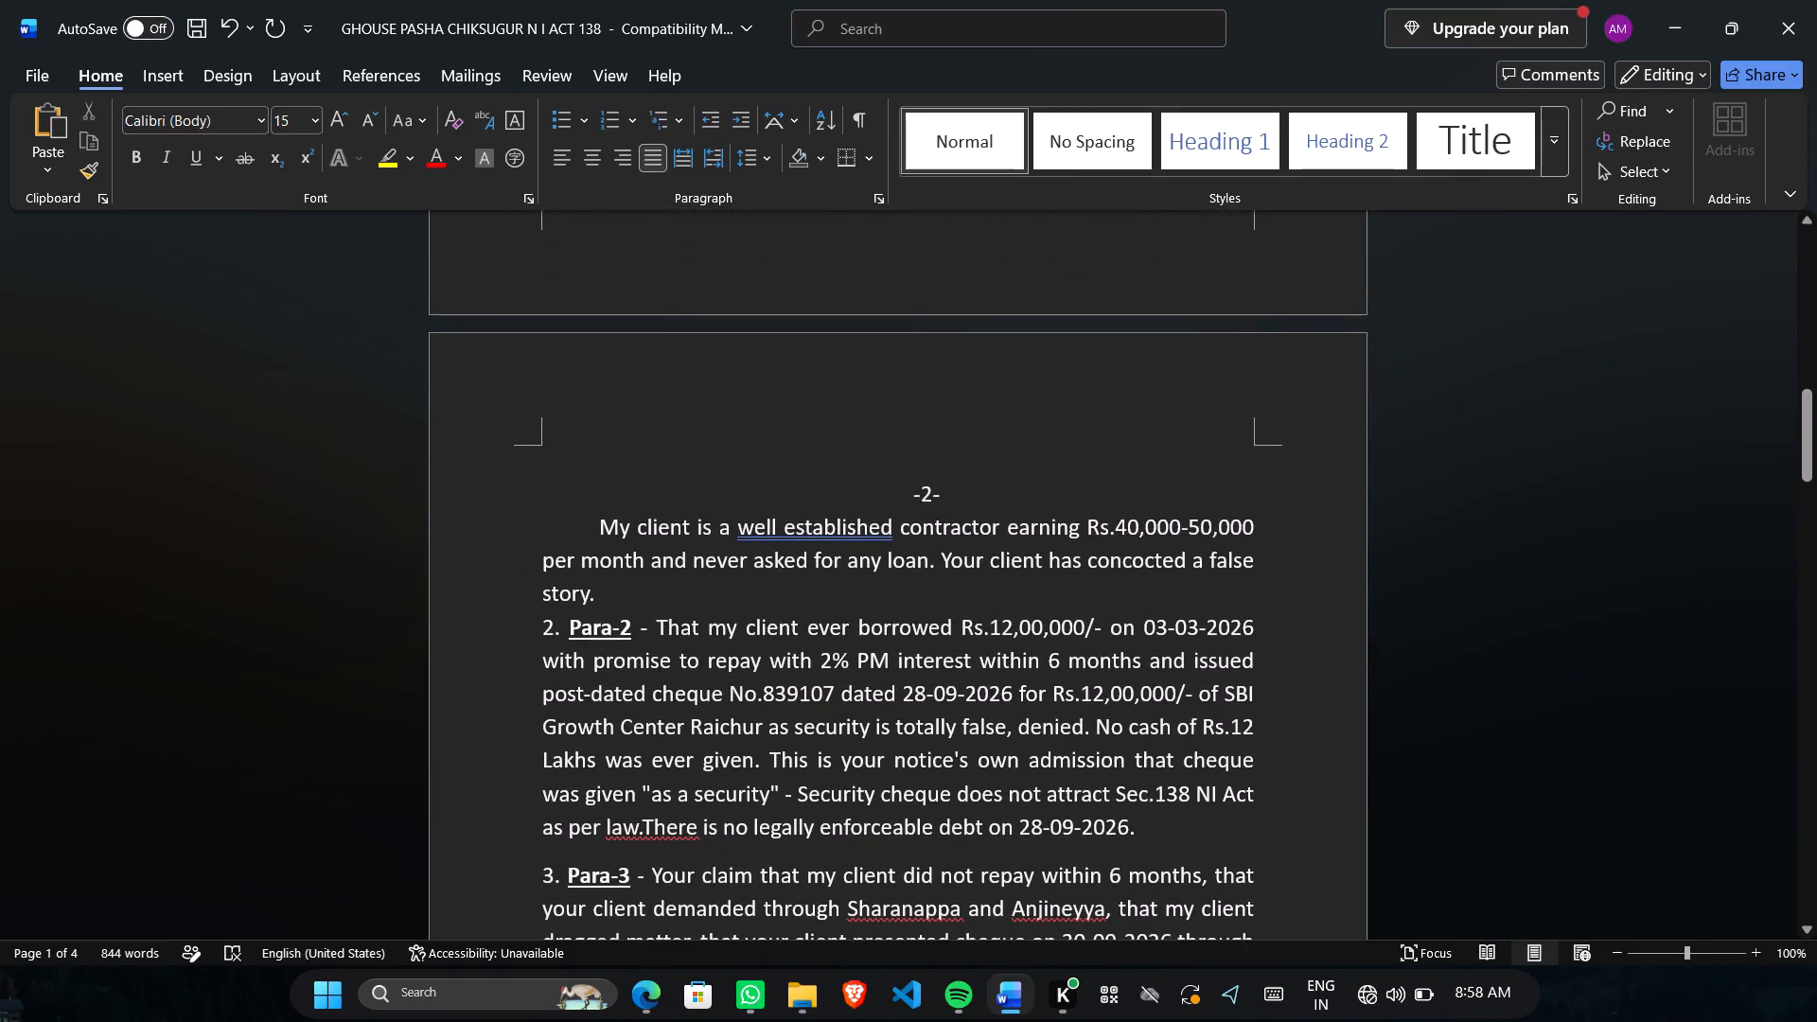
{"action": "scroll", "coordinate": [970, 697], "scroll_direction": "up", "scroll_amount": 3}
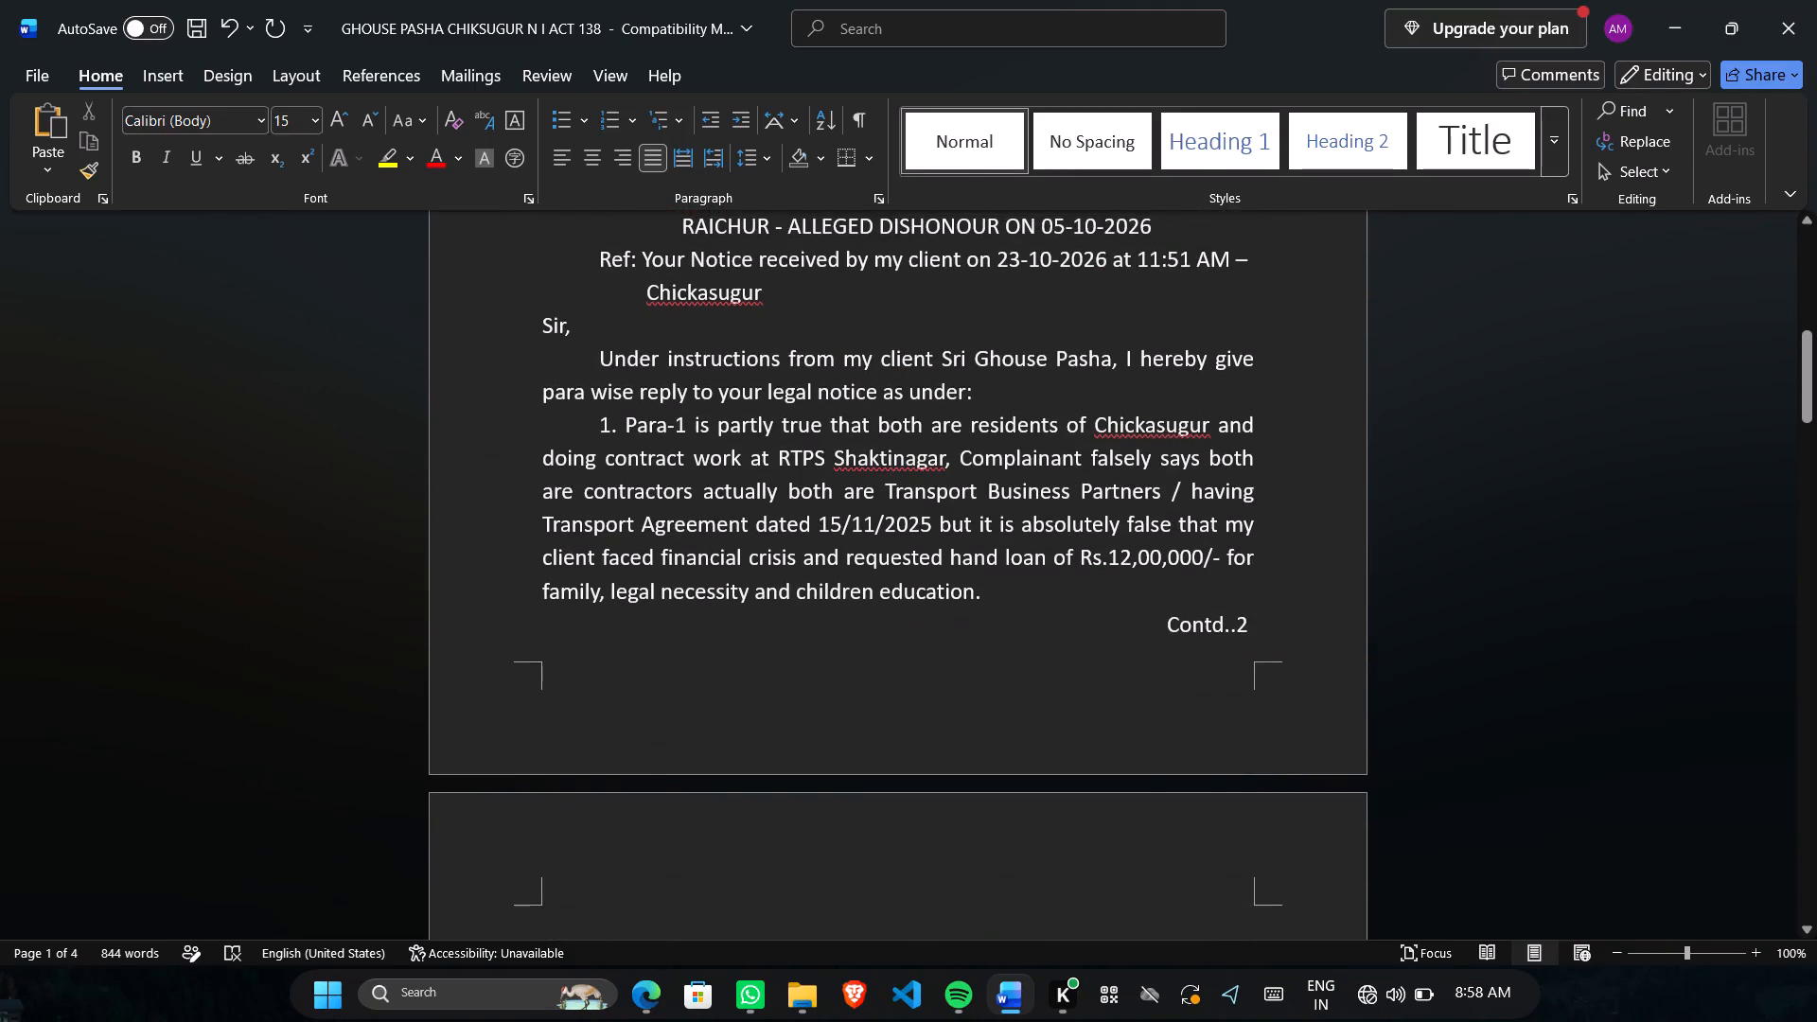
{"action": "left_click", "coordinate": [856, 429]}
{"action": "left_click", "coordinate": [766, 157]}
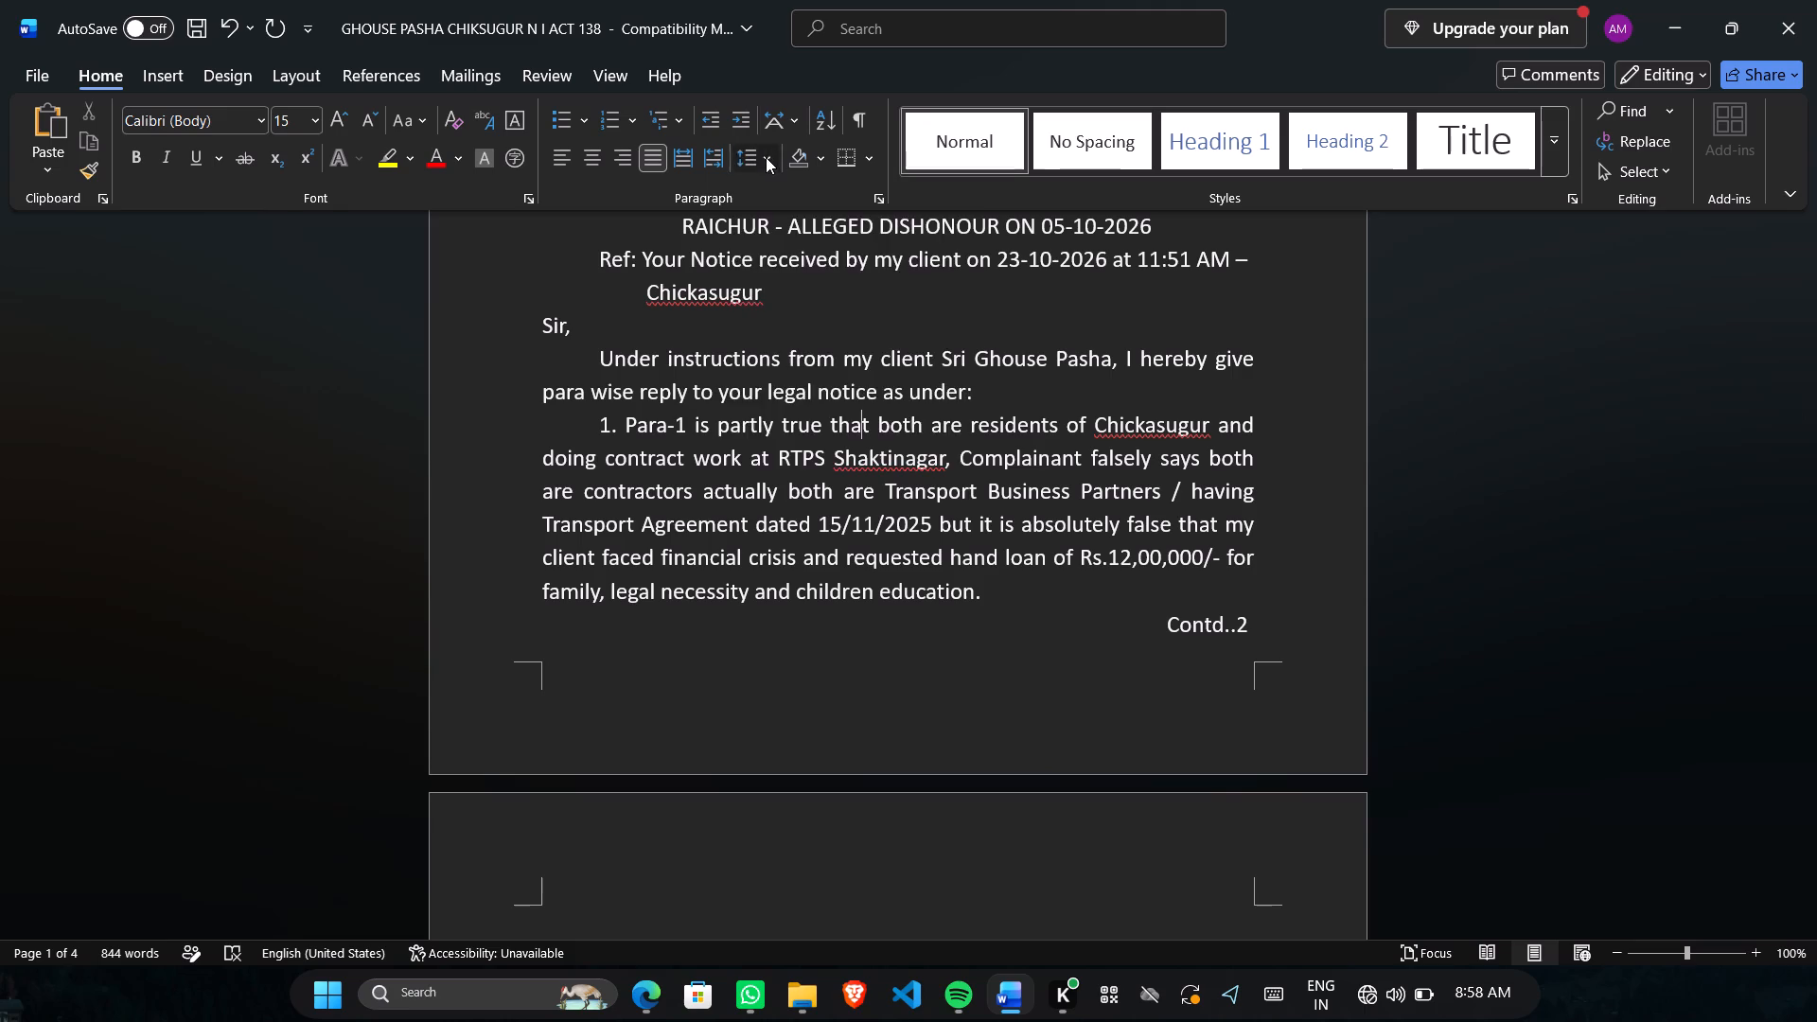
{"action": "left_click", "coordinate": [769, 187]}
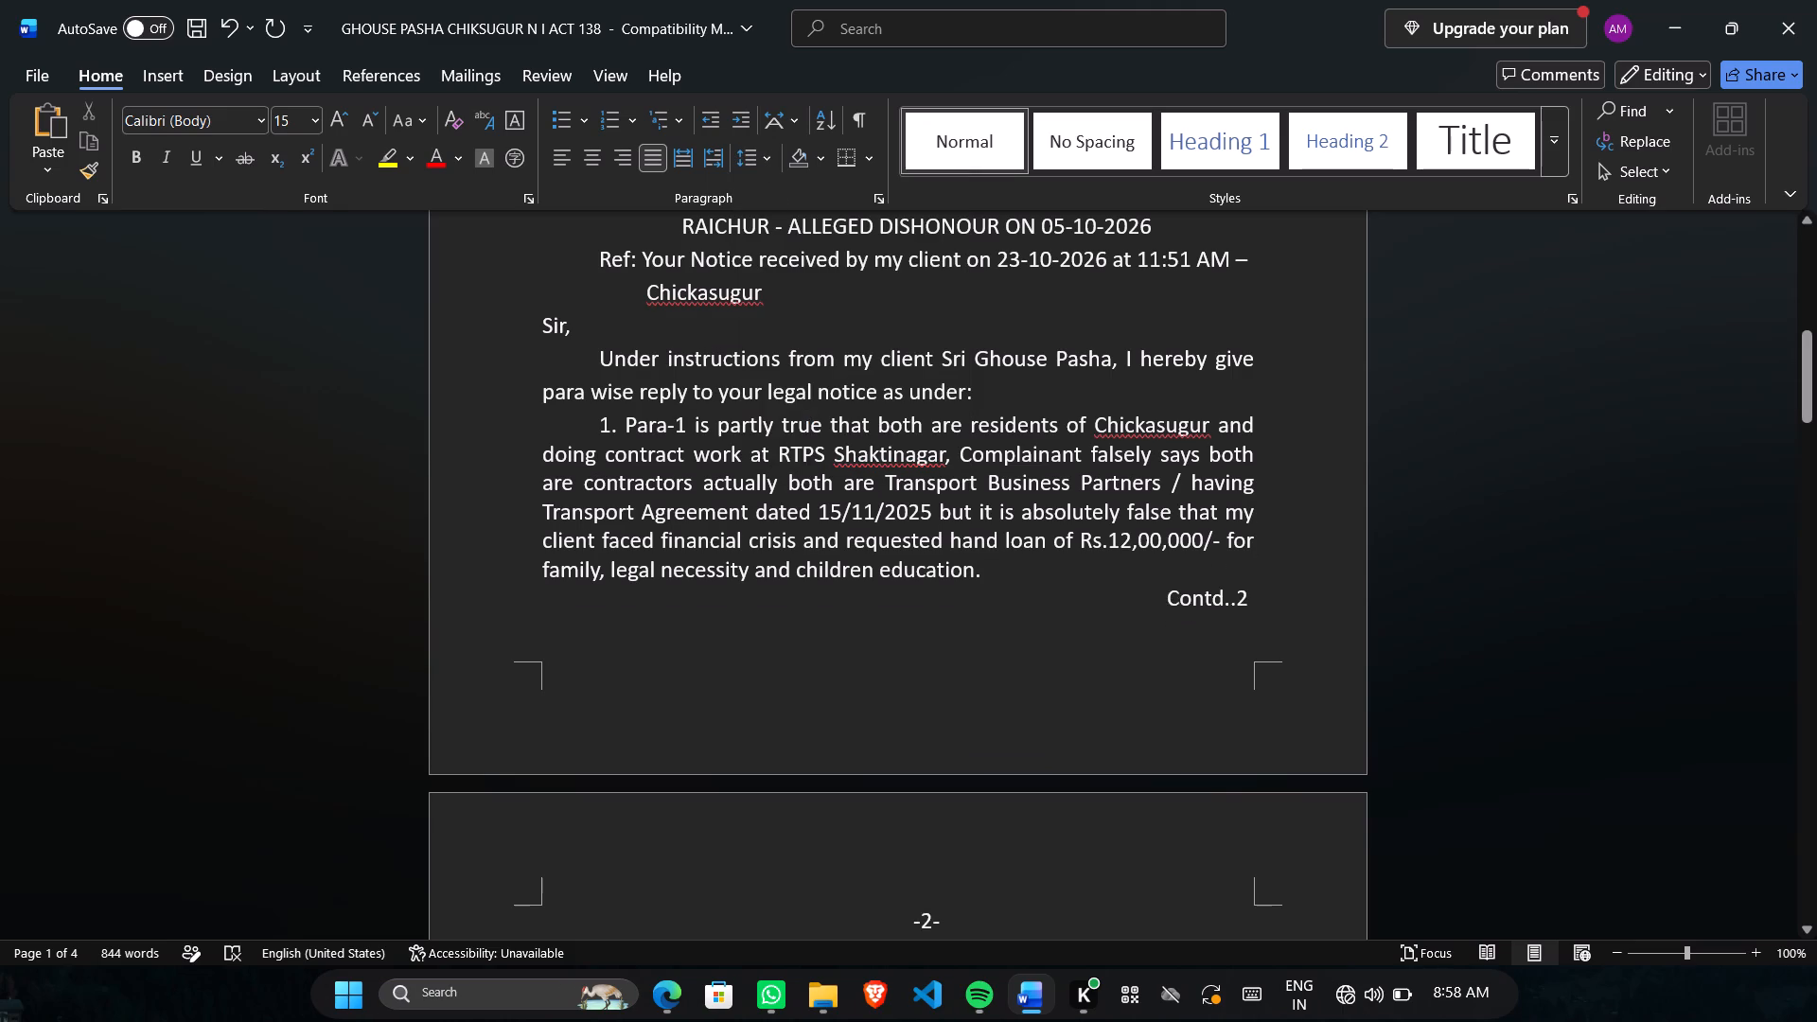
Cut the "Contd..2" marker at the end of the first page.
{"action": "left_click", "coordinate": [1263, 601]}
{"action": "key", "text": "shift+Left"}
{"action": "key", "text": "shift+Left"}
{"action": "key", "text": "shift+Left"}
{"action": "key", "text": "shift+Left"}
{"action": "key", "text": "shift+Left"}
{"action": "key", "text": "shift+Left"}
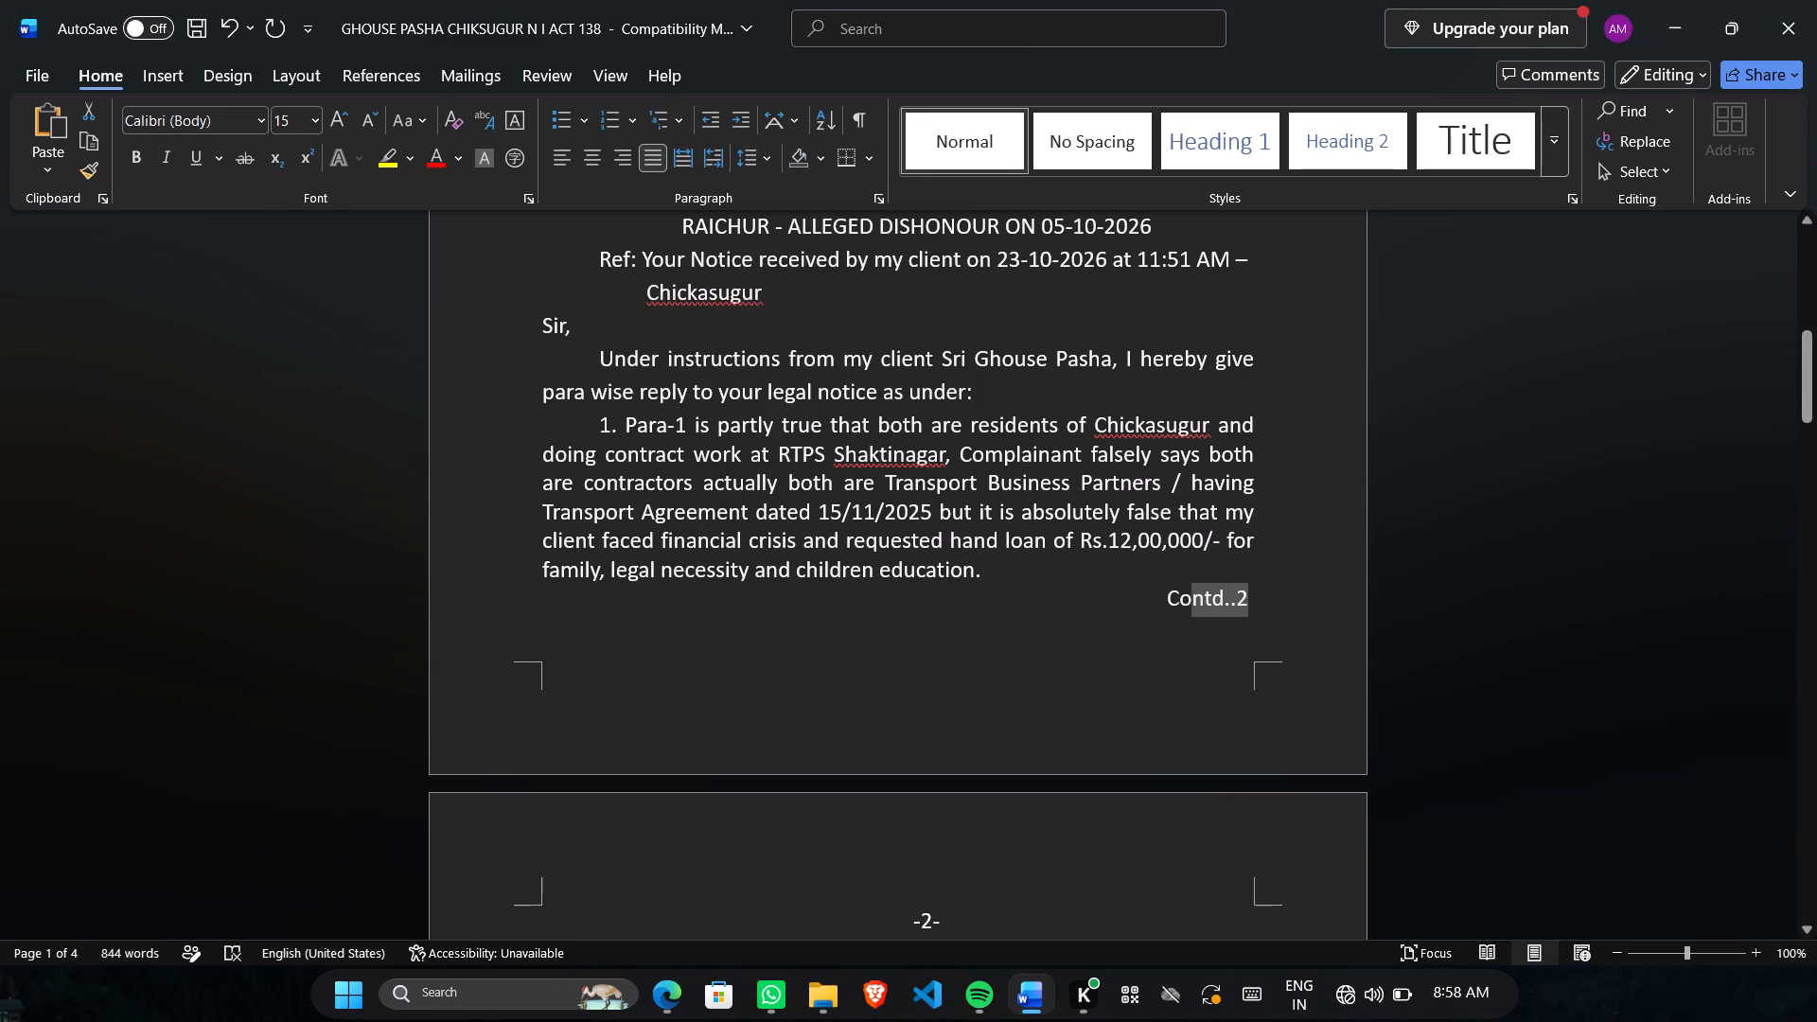
{"action": "key", "text": "shift+Left"}
{"action": "key", "text": "shift+Left"}
{"action": "key", "text": "ctrl+x"}
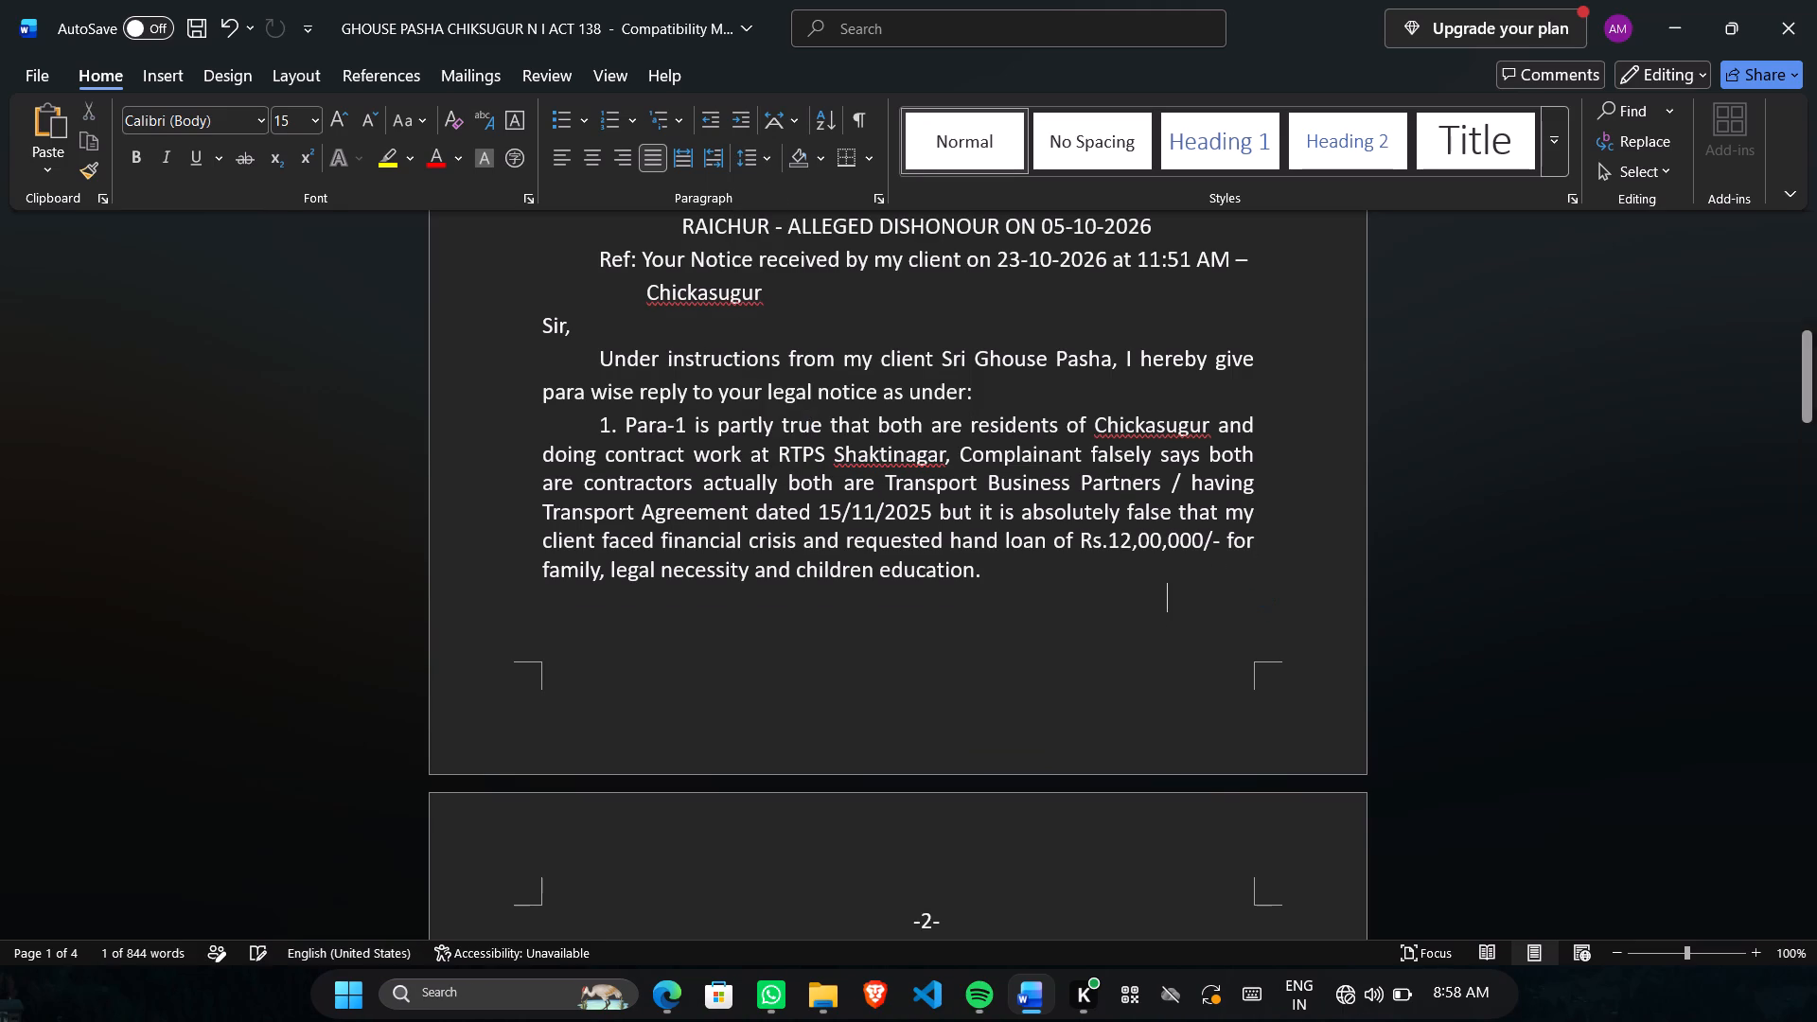
Delete the "-2-" page marker at the top of the second page.
{"action": "left_click", "coordinate": [961, 901]}
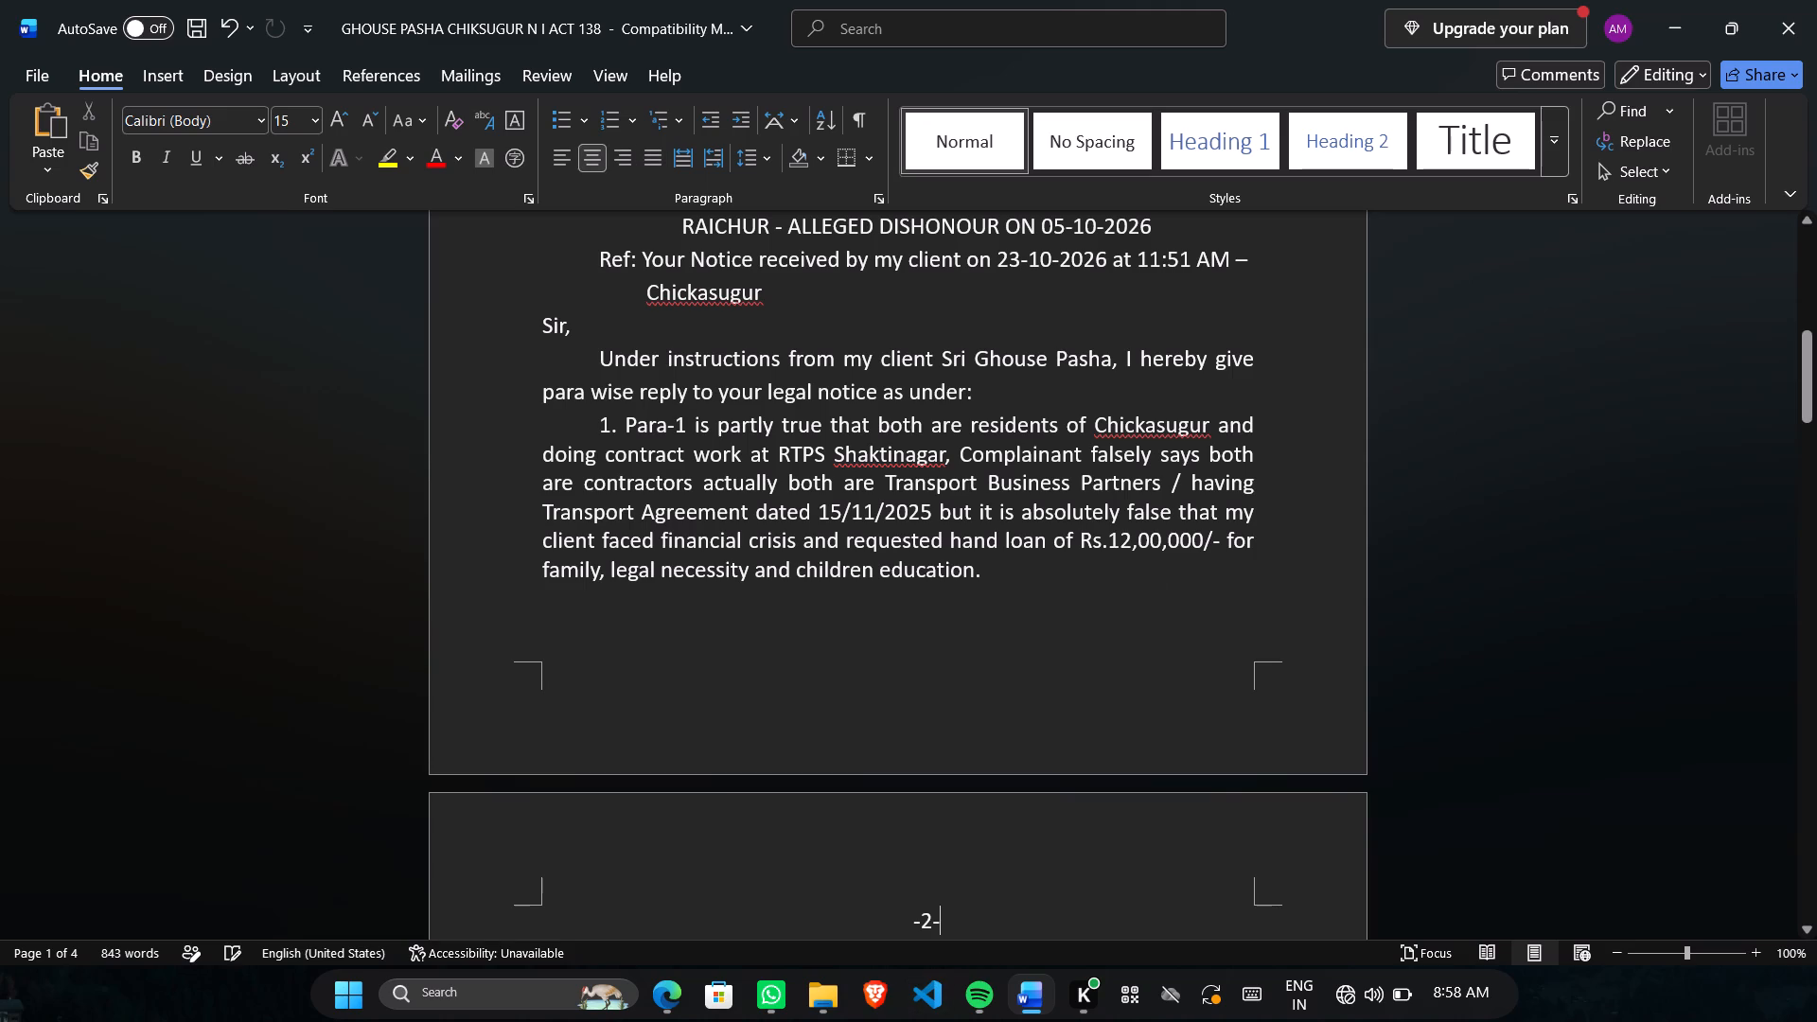
{"action": "key", "text": "BackSpace"}
{"action": "key", "text": "BackSpace"}
{"action": "key", "text": "BackSpace"}
Set the line spacing of the paragraph beginning "Under instructions from my client" to 1.0.
{"action": "scroll", "coordinate": [961, 901], "scroll_direction": "down", "scroll_amount": 4}
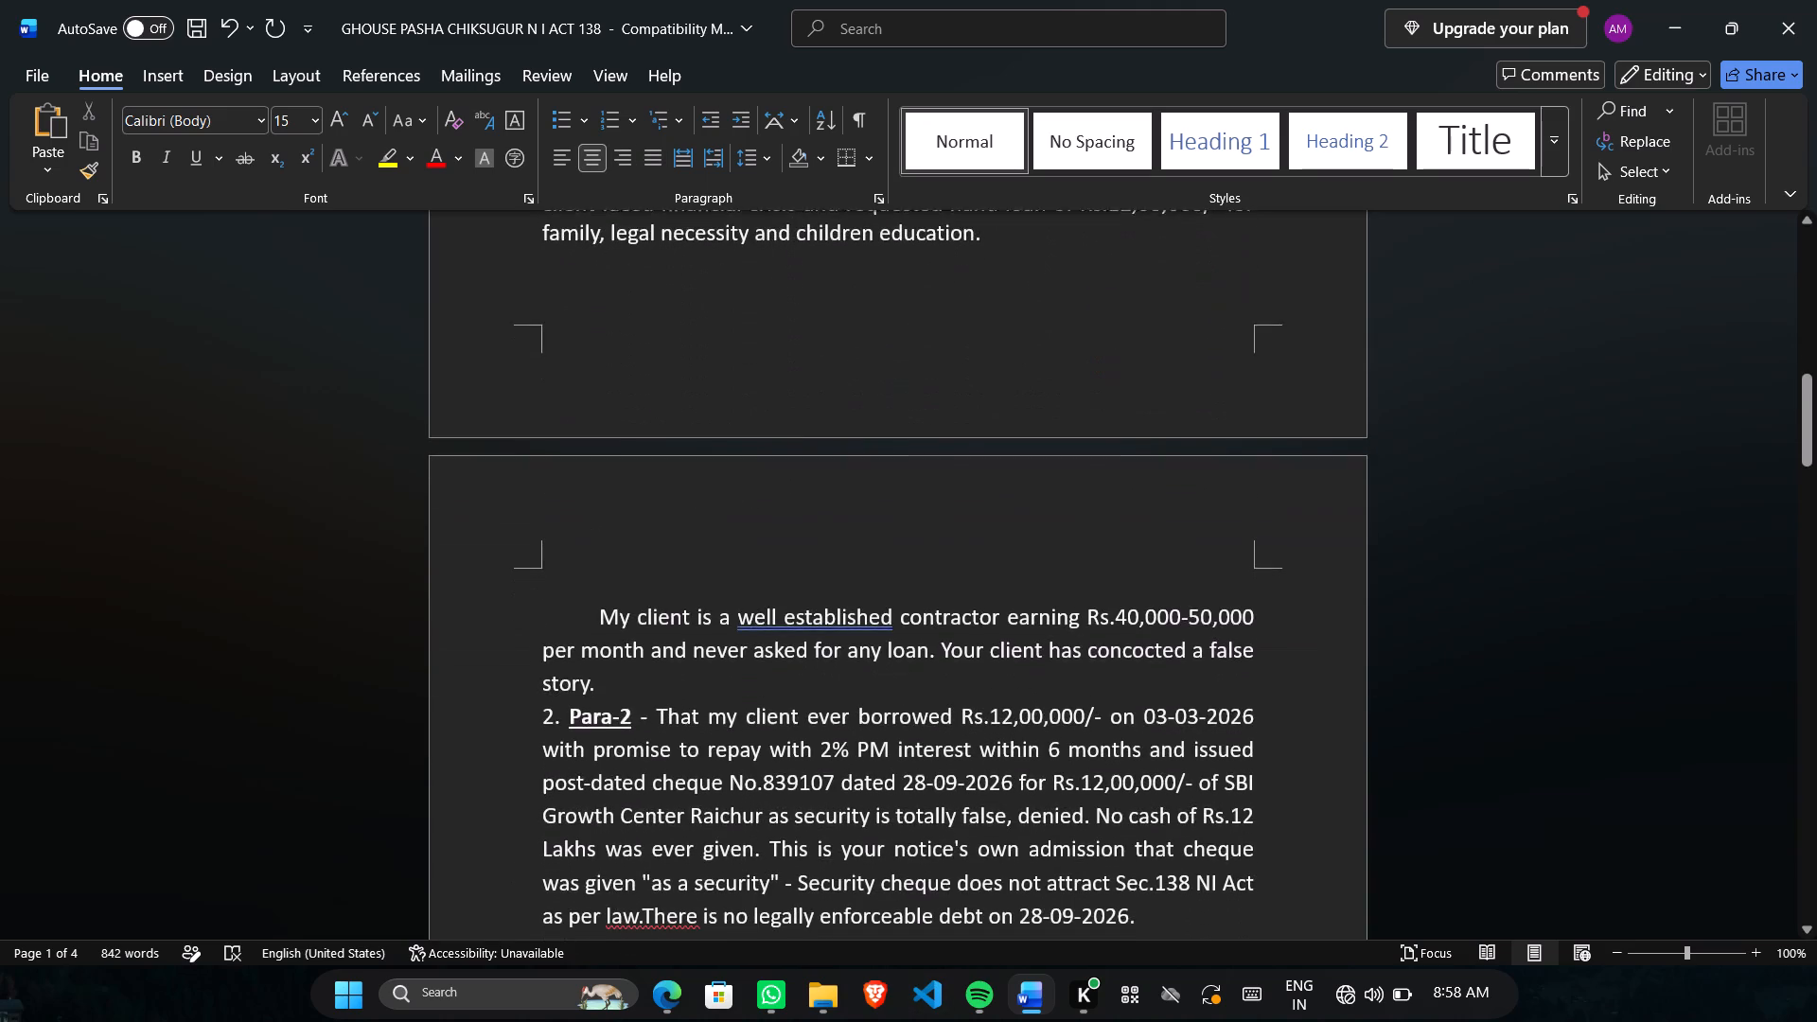
{"action": "scroll", "coordinate": [961, 901], "scroll_direction": "up", "scroll_amount": 3}
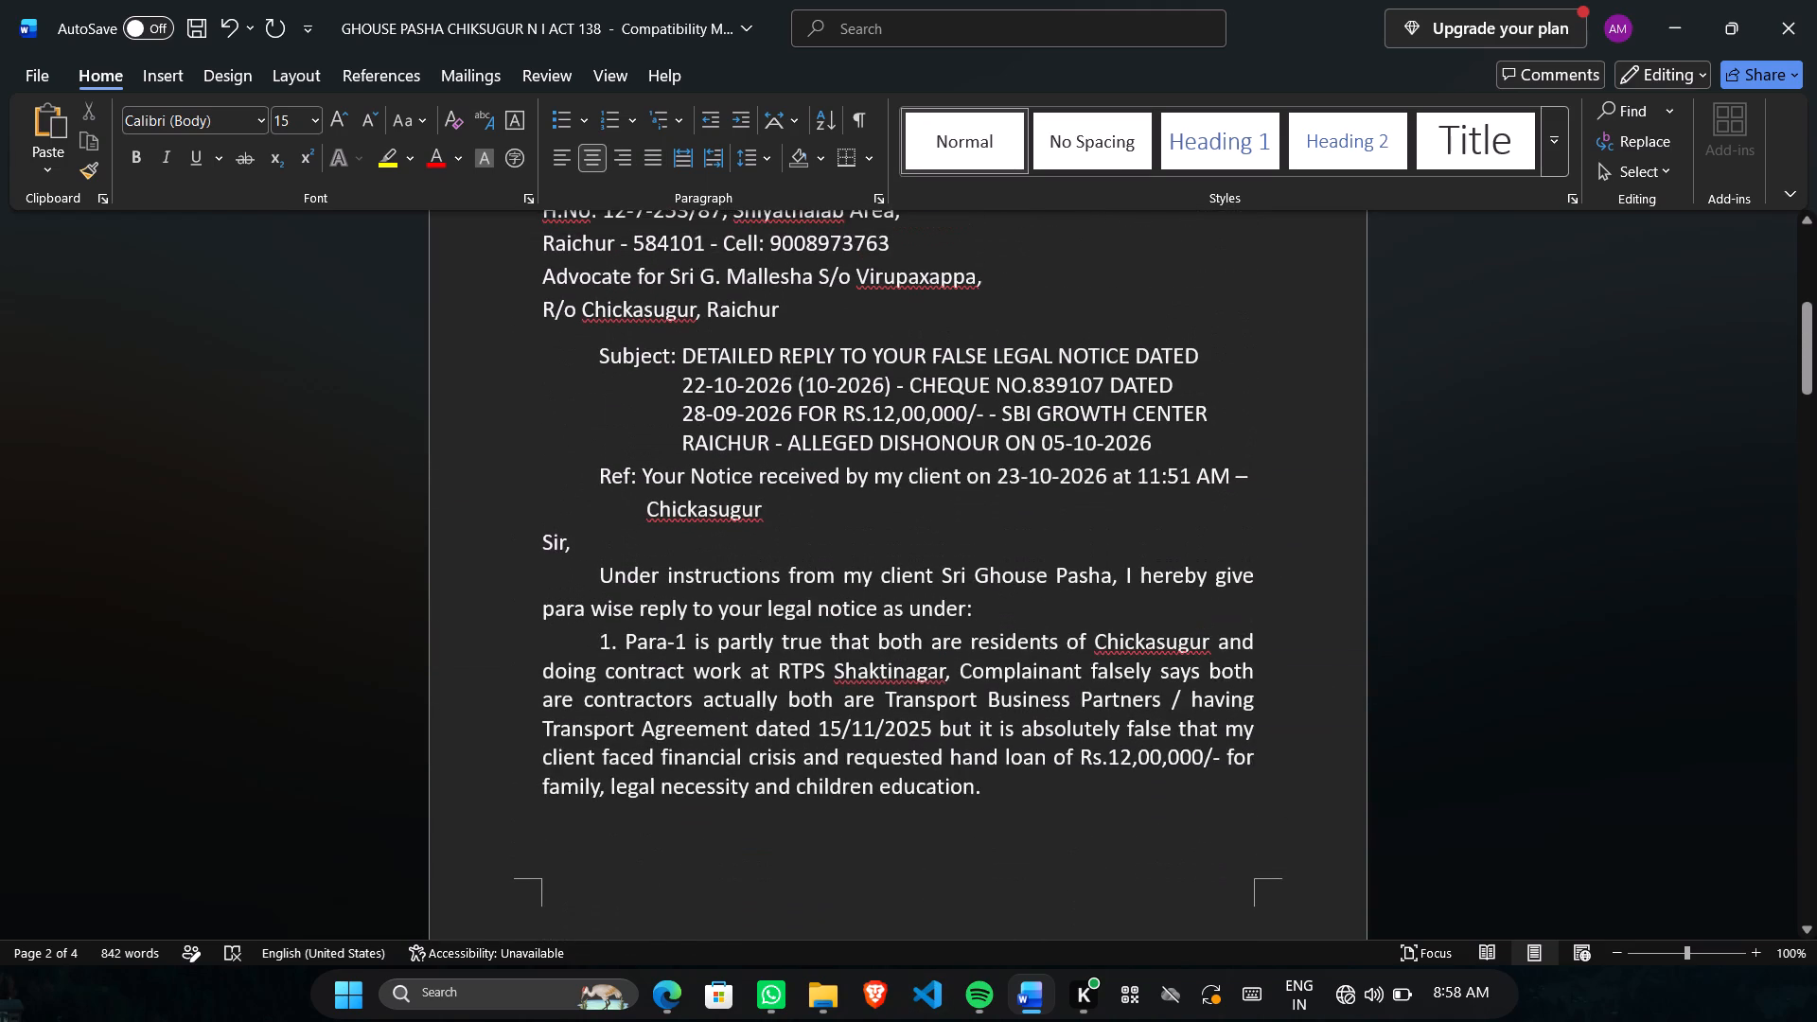
{"action": "scroll", "coordinate": [961, 901], "scroll_direction": "up", "scroll_amount": 1}
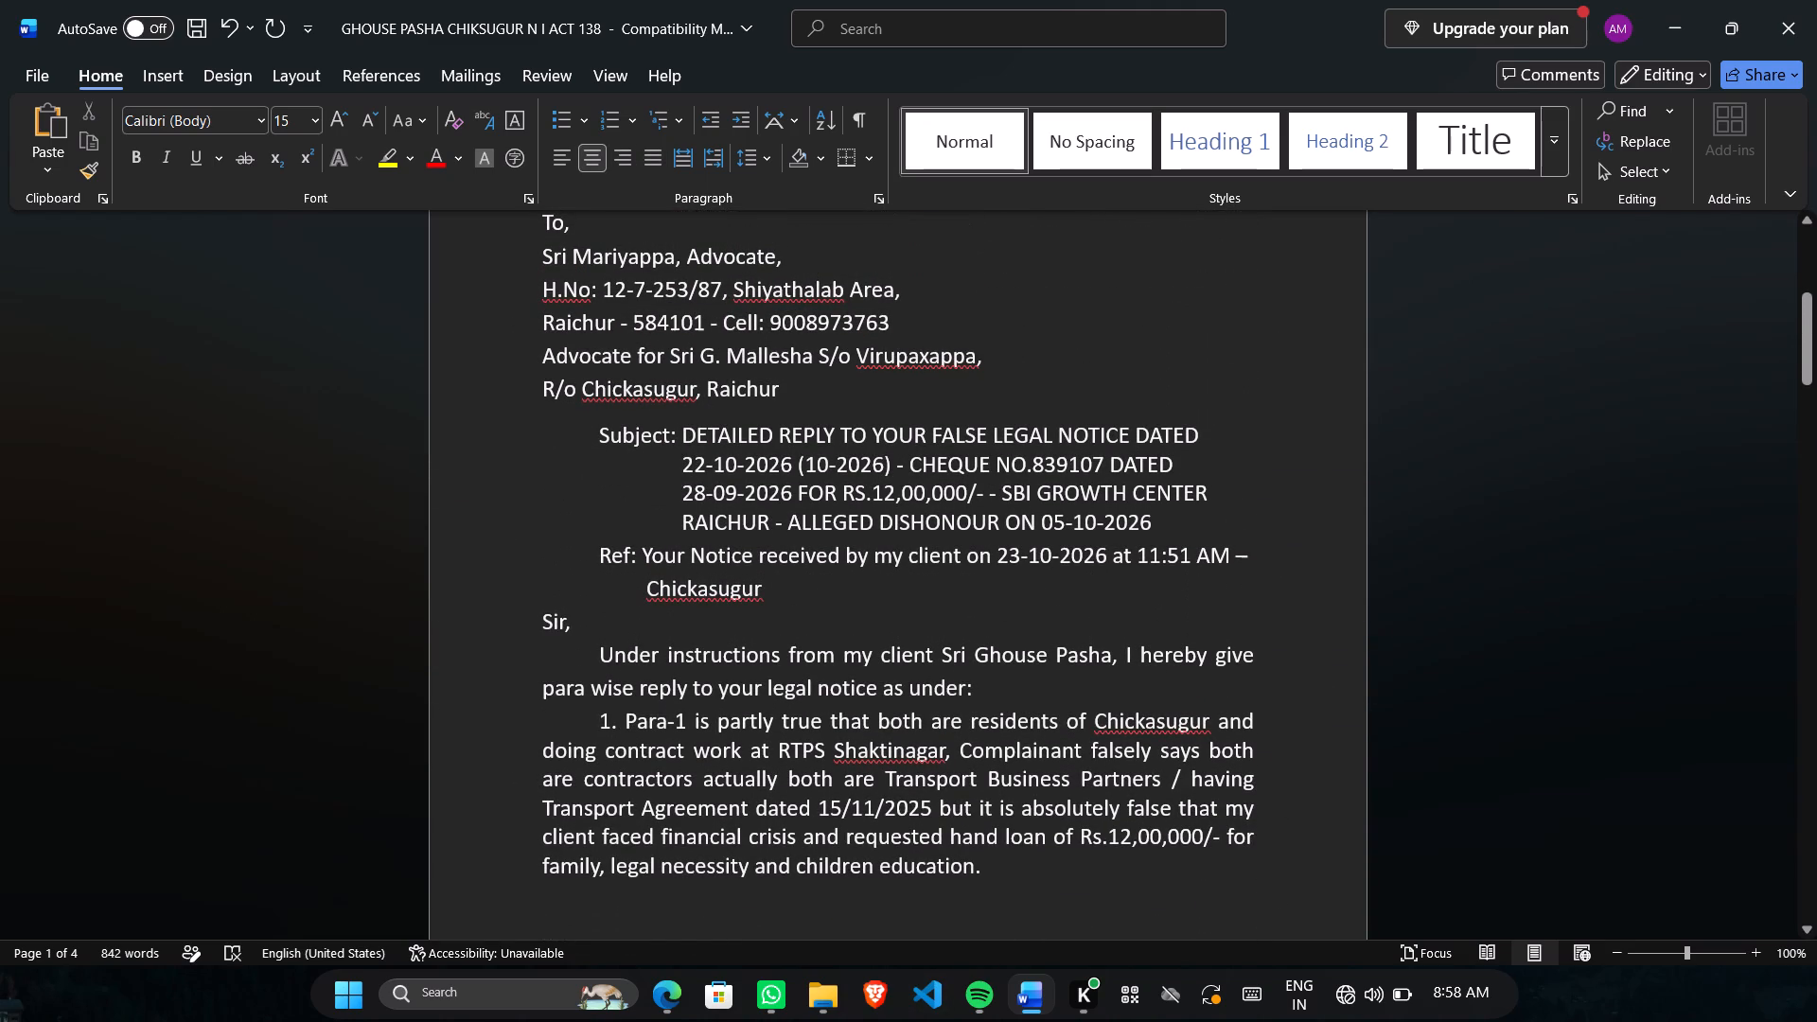
{"action": "left_click", "coordinate": [789, 655]}
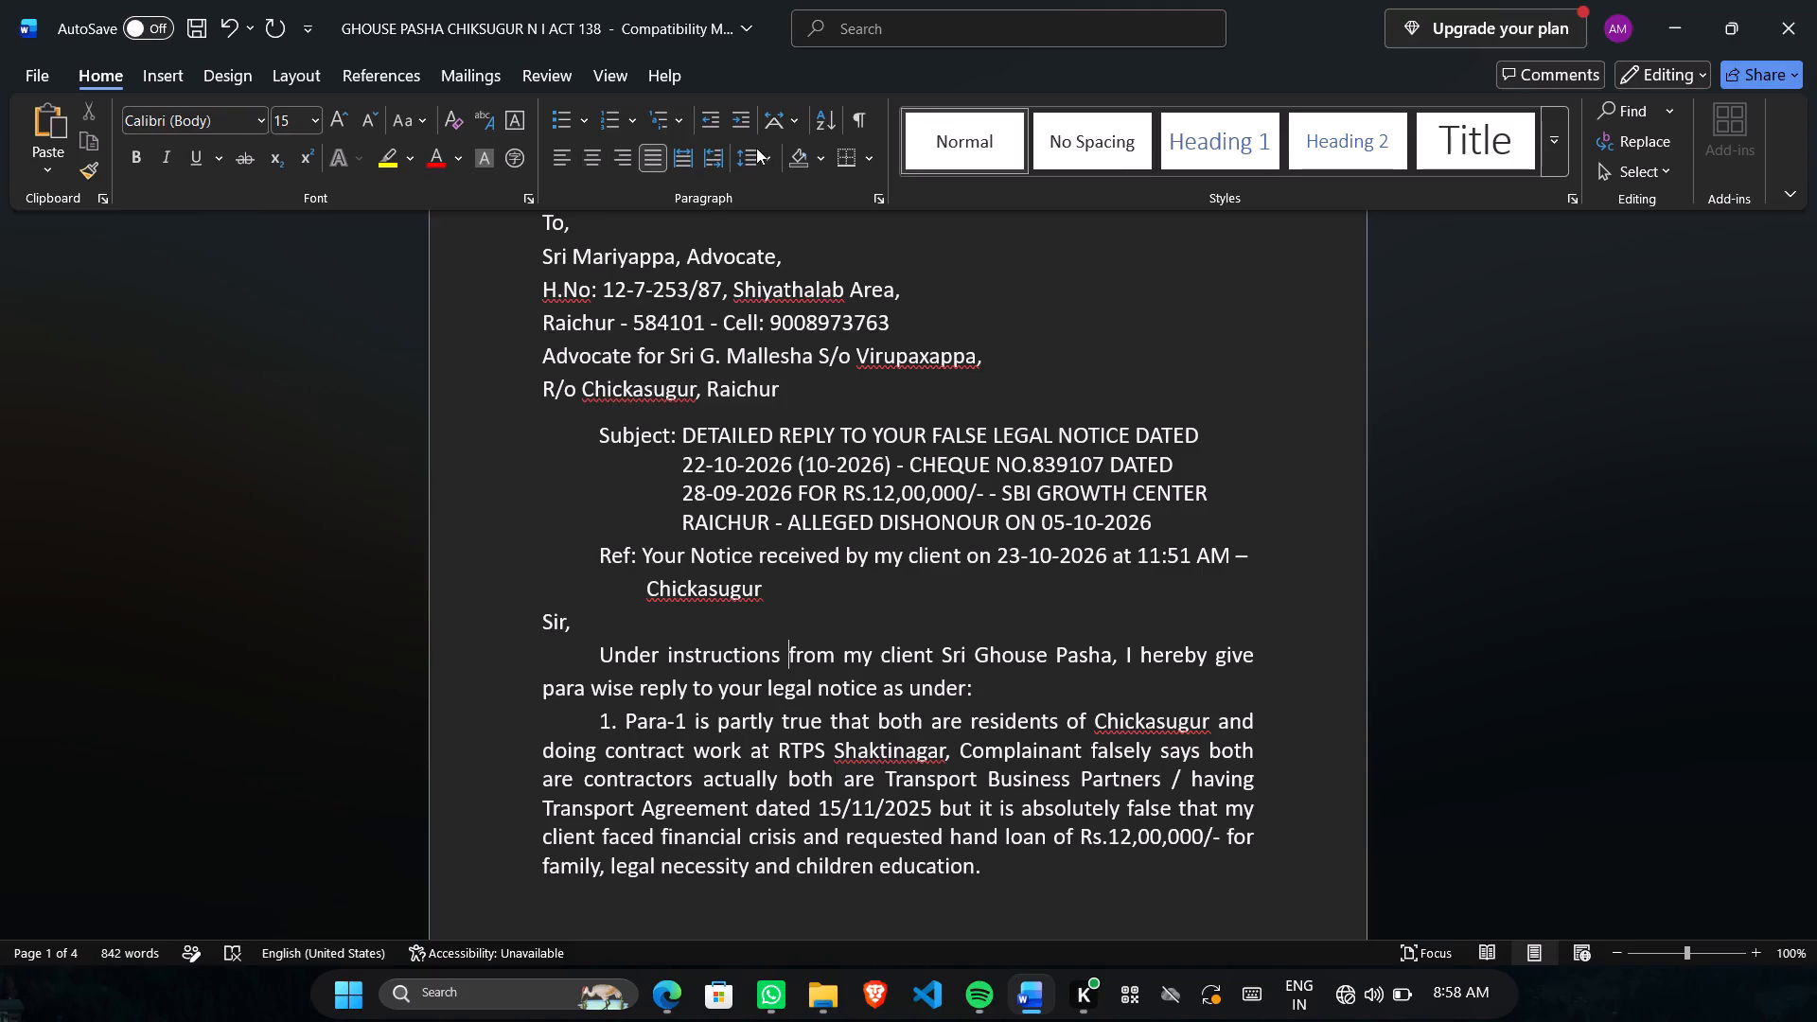
{"action": "left_click", "coordinate": [766, 155]}
{"action": "left_click", "coordinate": [772, 186]}
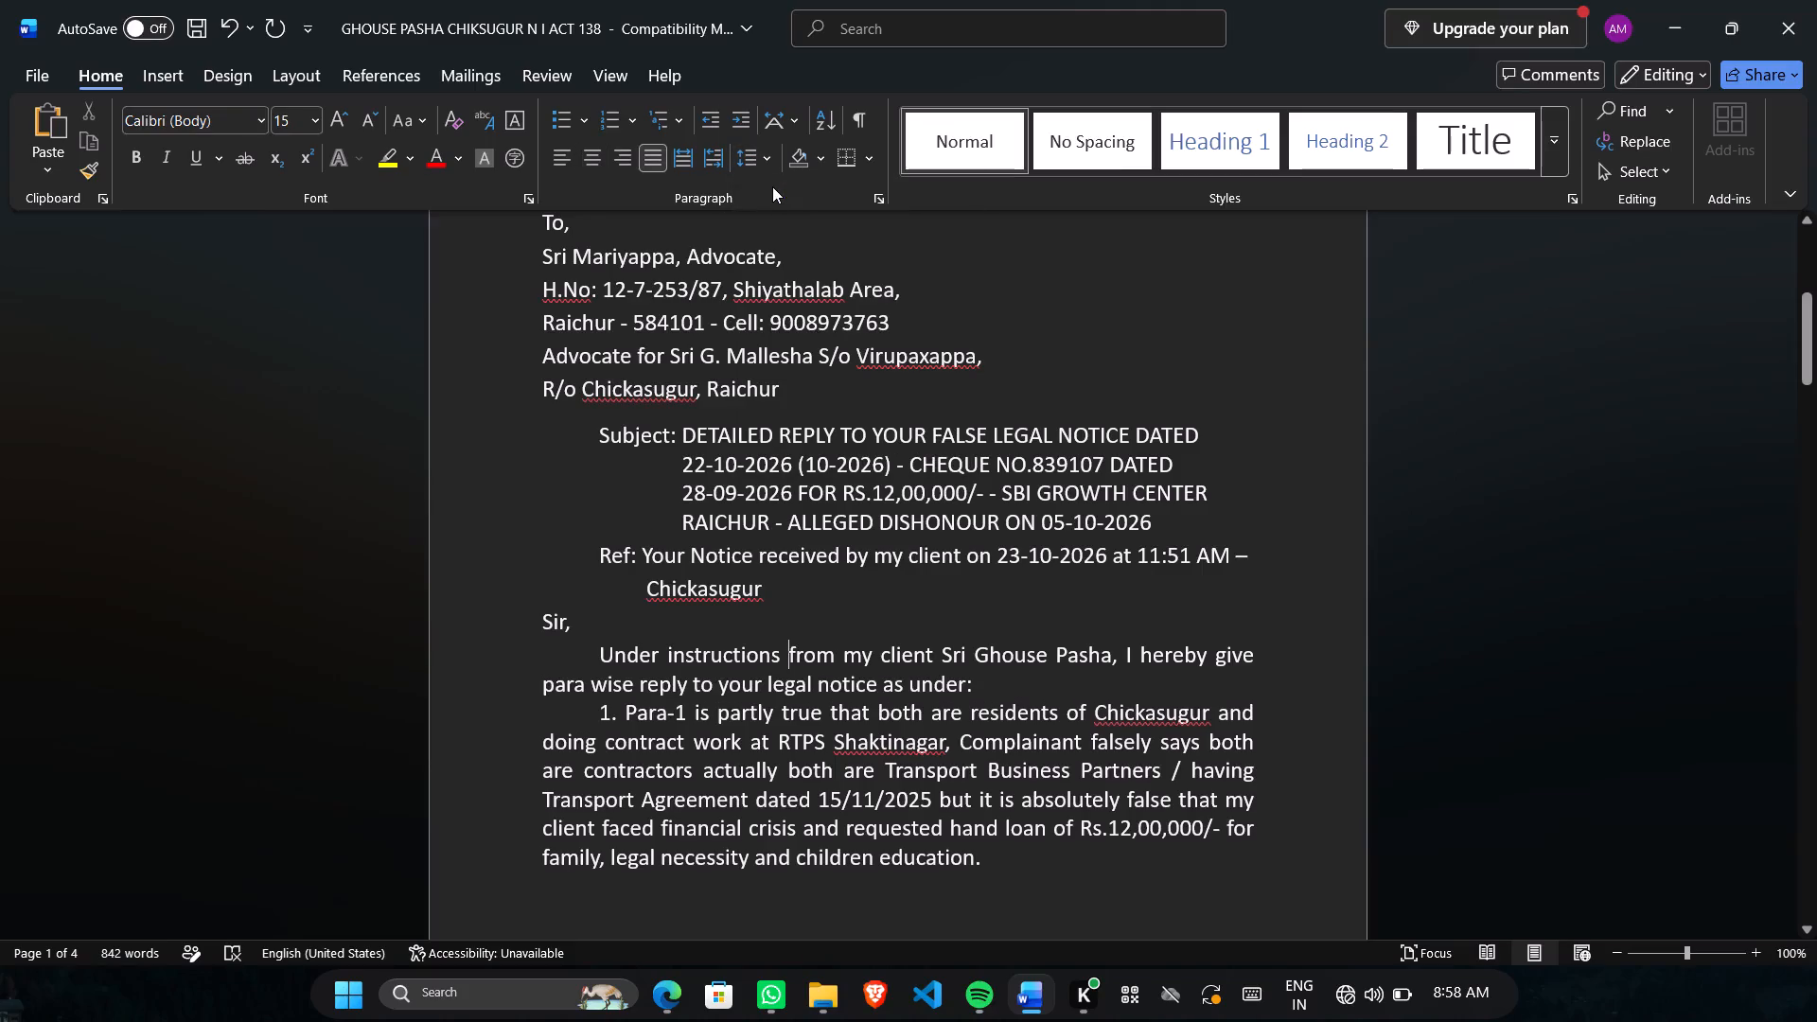
Set the line spacing of the addressee advocate's name line, below "To,", to 1.0.
{"action": "scroll", "coordinate": [785, 523], "scroll_direction": "up", "scroll_amount": 2}
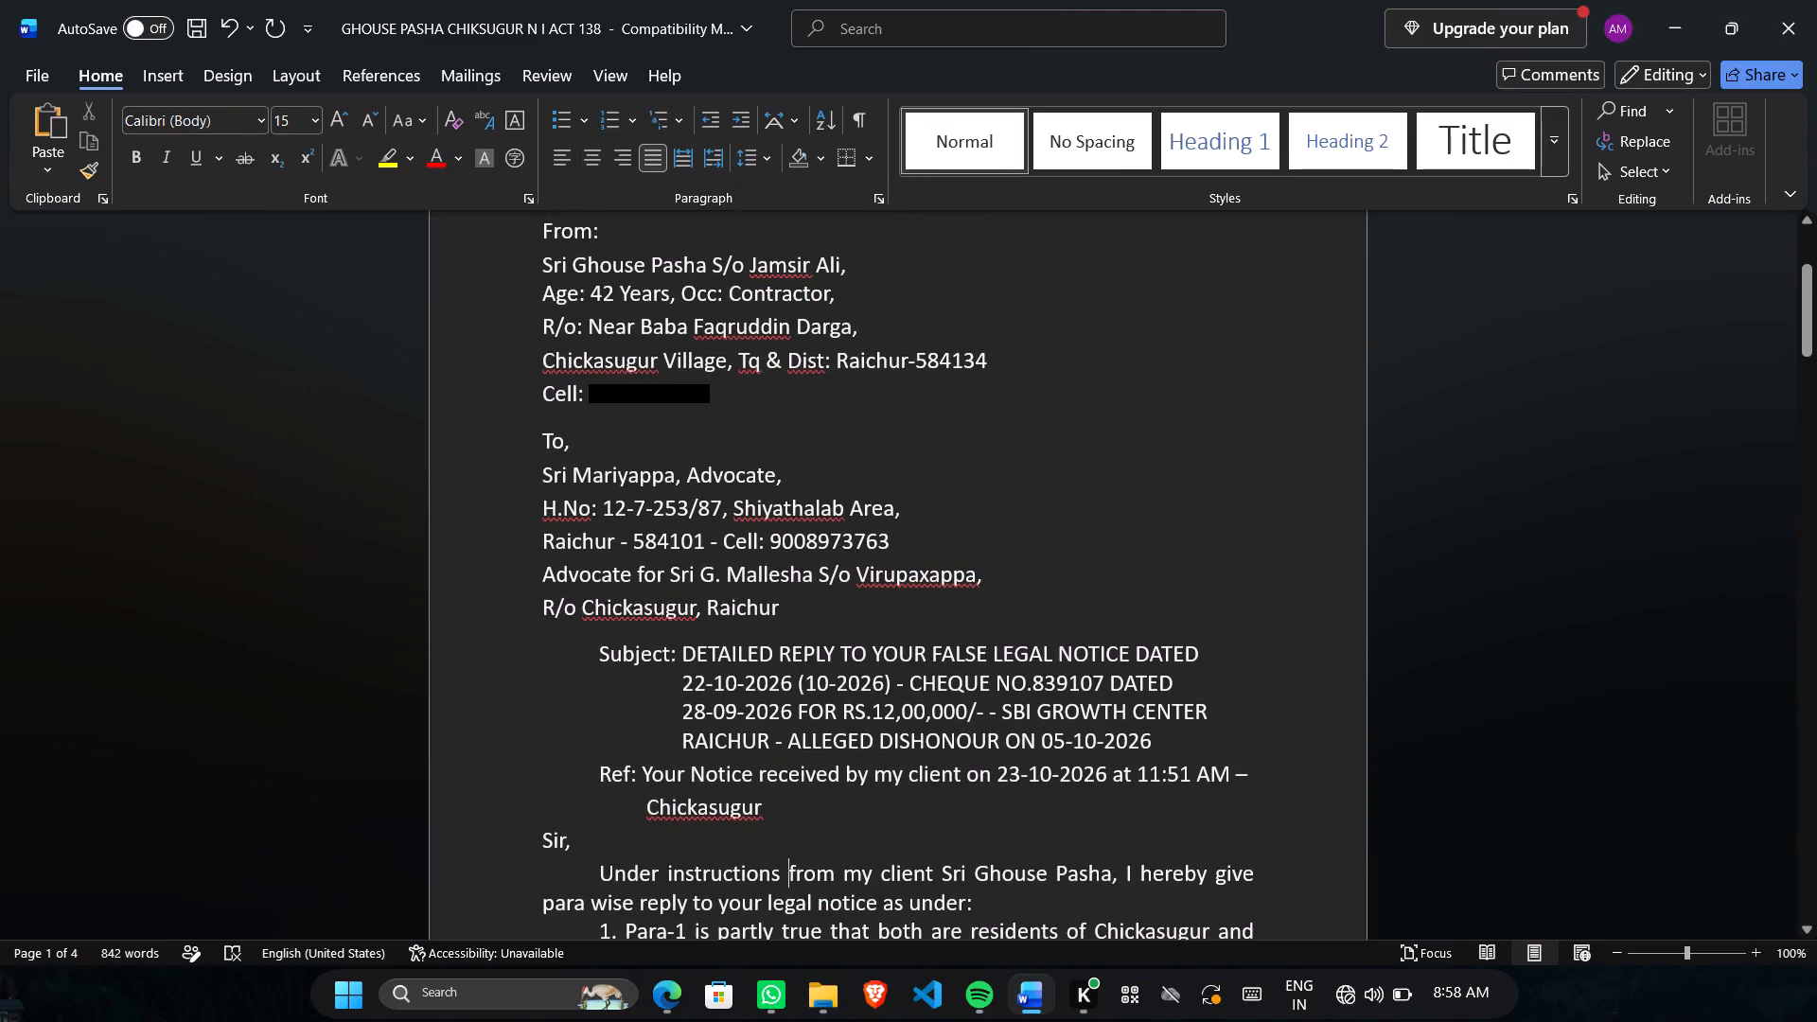
{"action": "left_click", "coordinate": [687, 479]}
{"action": "left_click", "coordinate": [758, 161]}
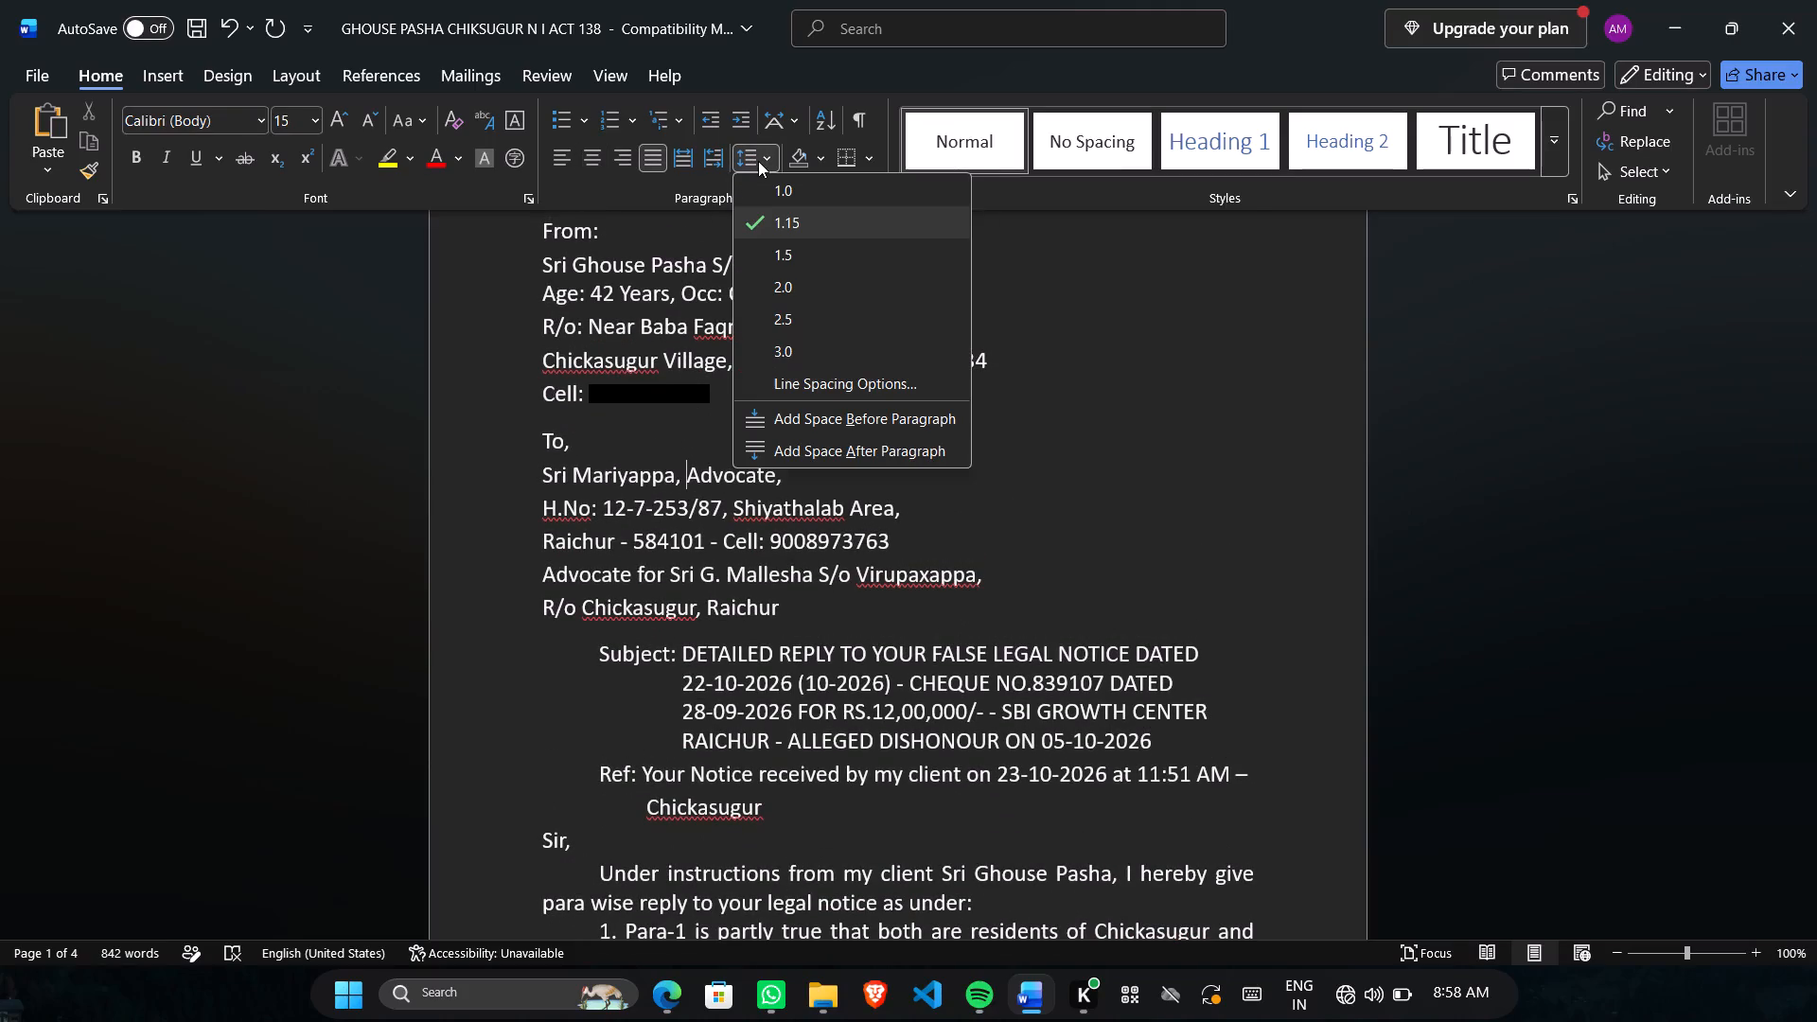
{"action": "left_click", "coordinate": [770, 183]}
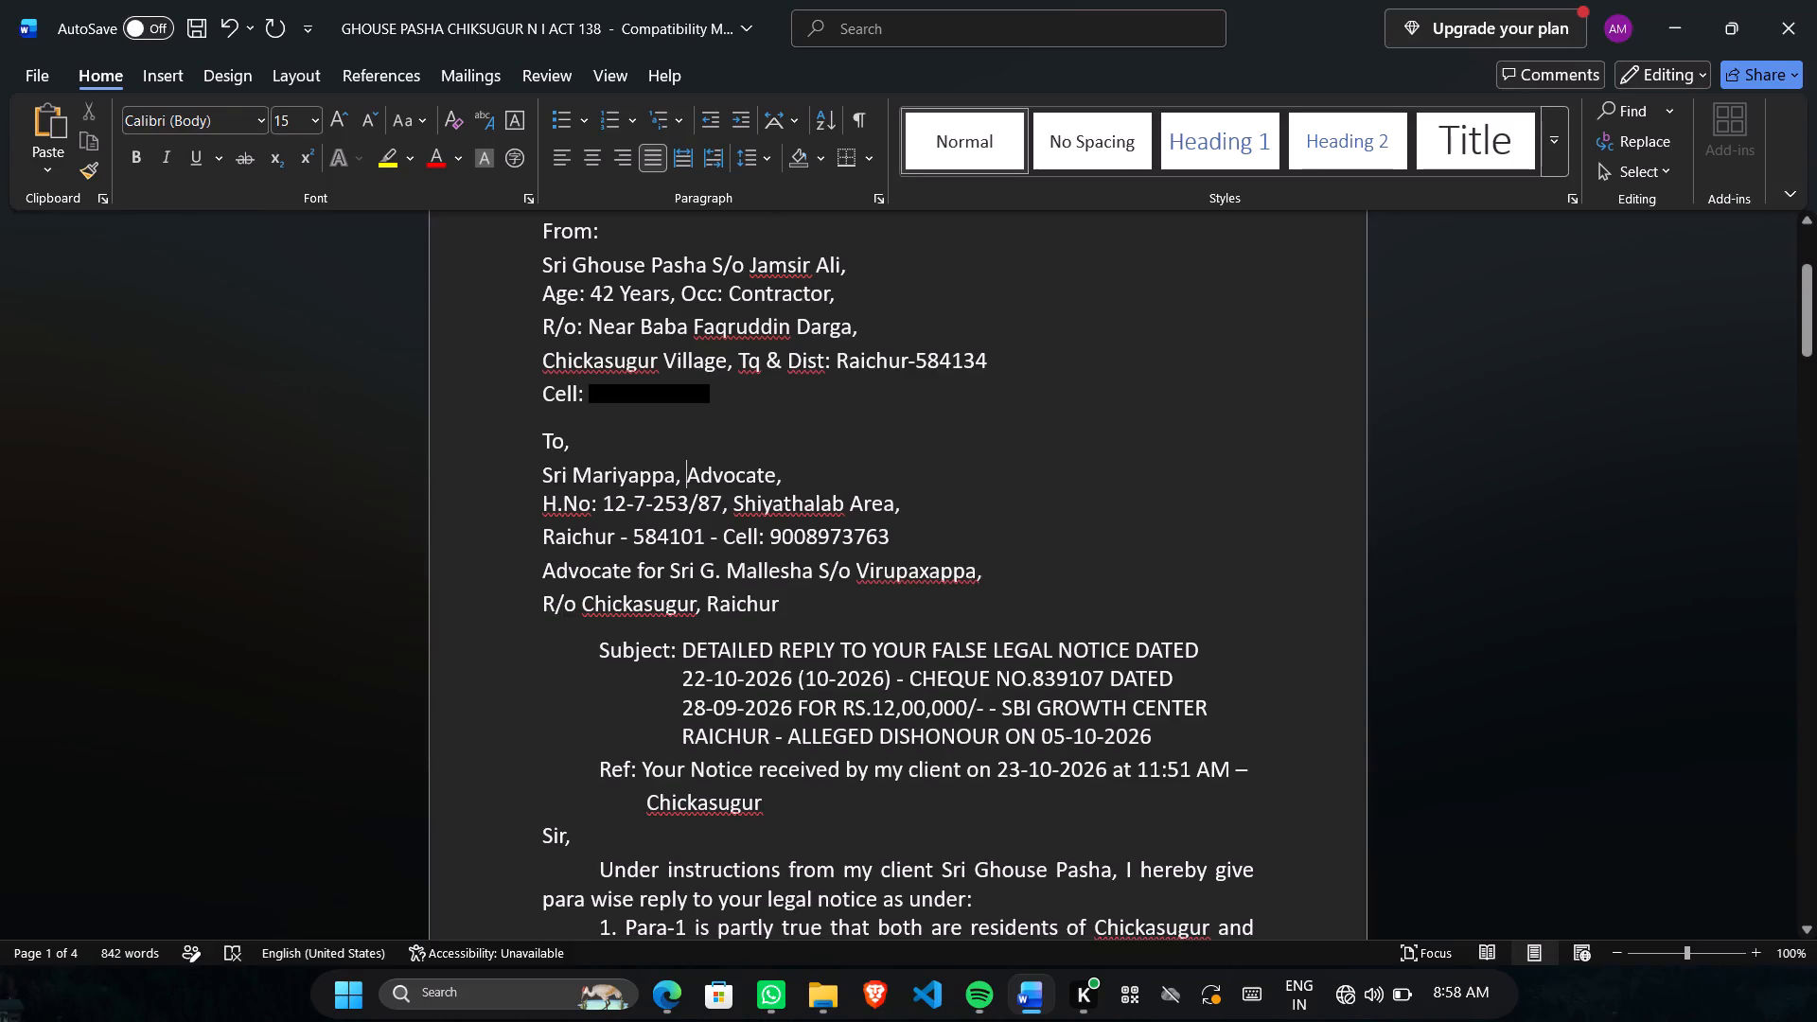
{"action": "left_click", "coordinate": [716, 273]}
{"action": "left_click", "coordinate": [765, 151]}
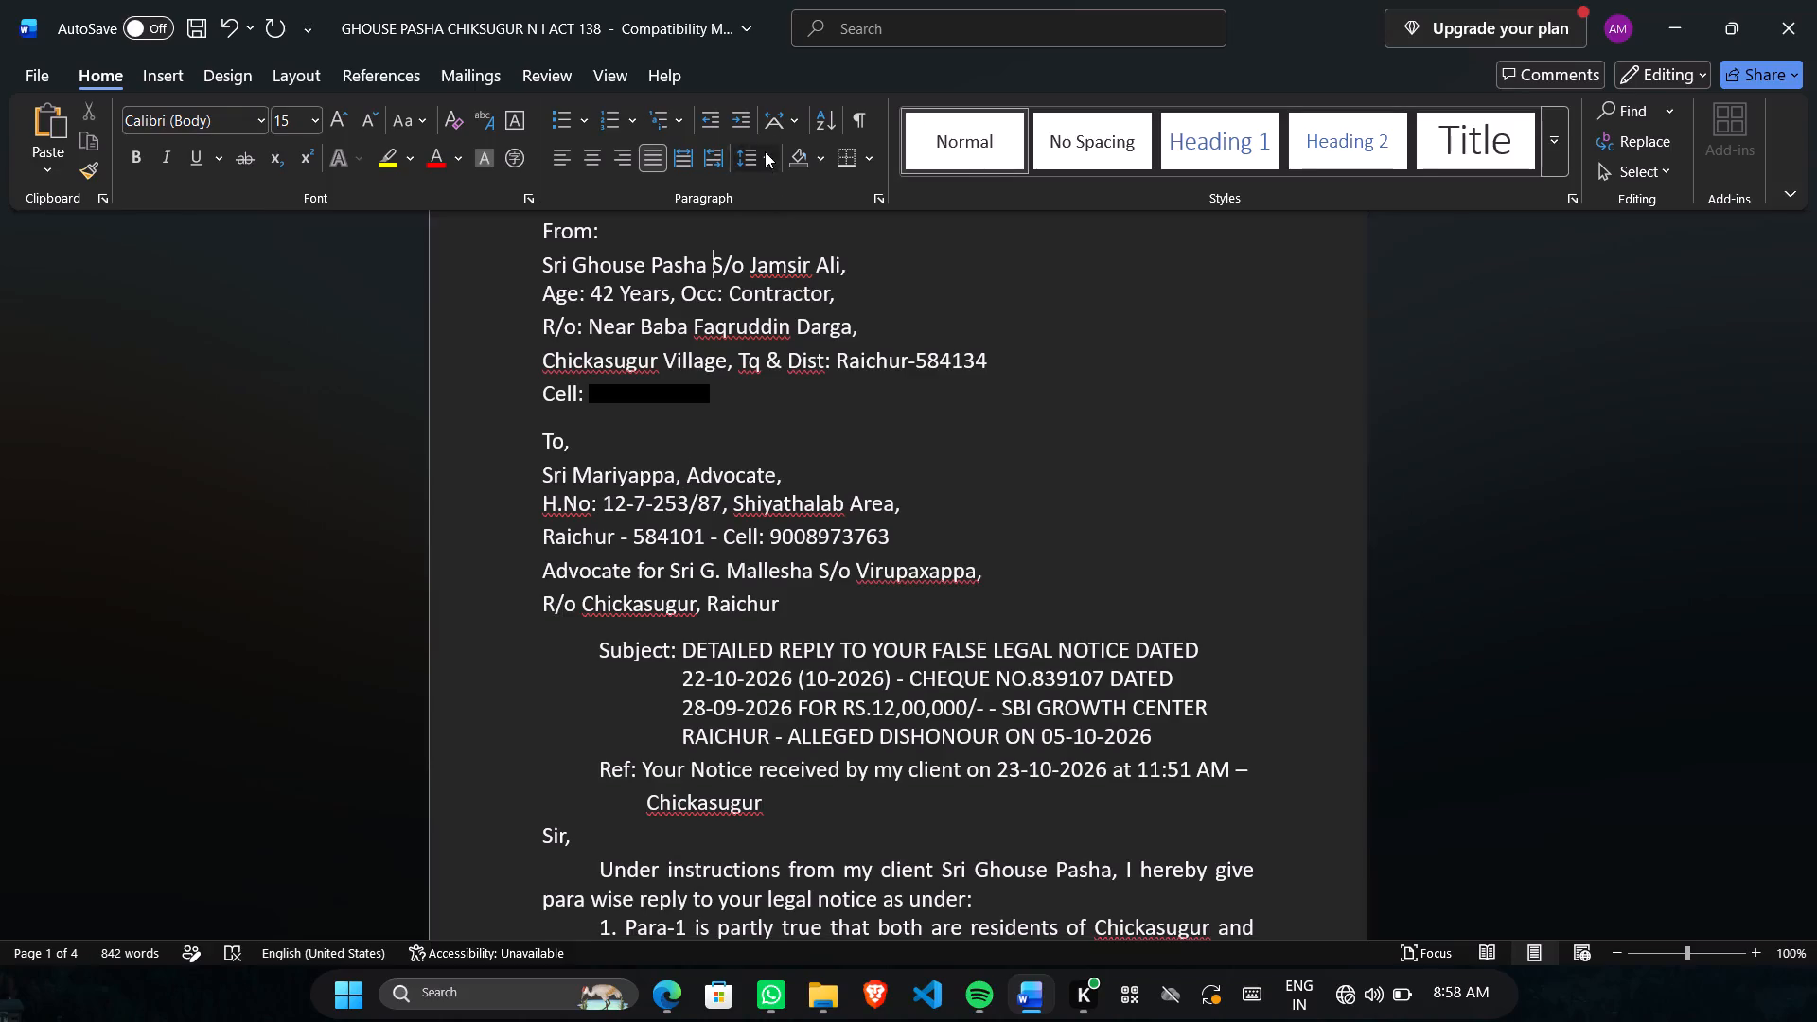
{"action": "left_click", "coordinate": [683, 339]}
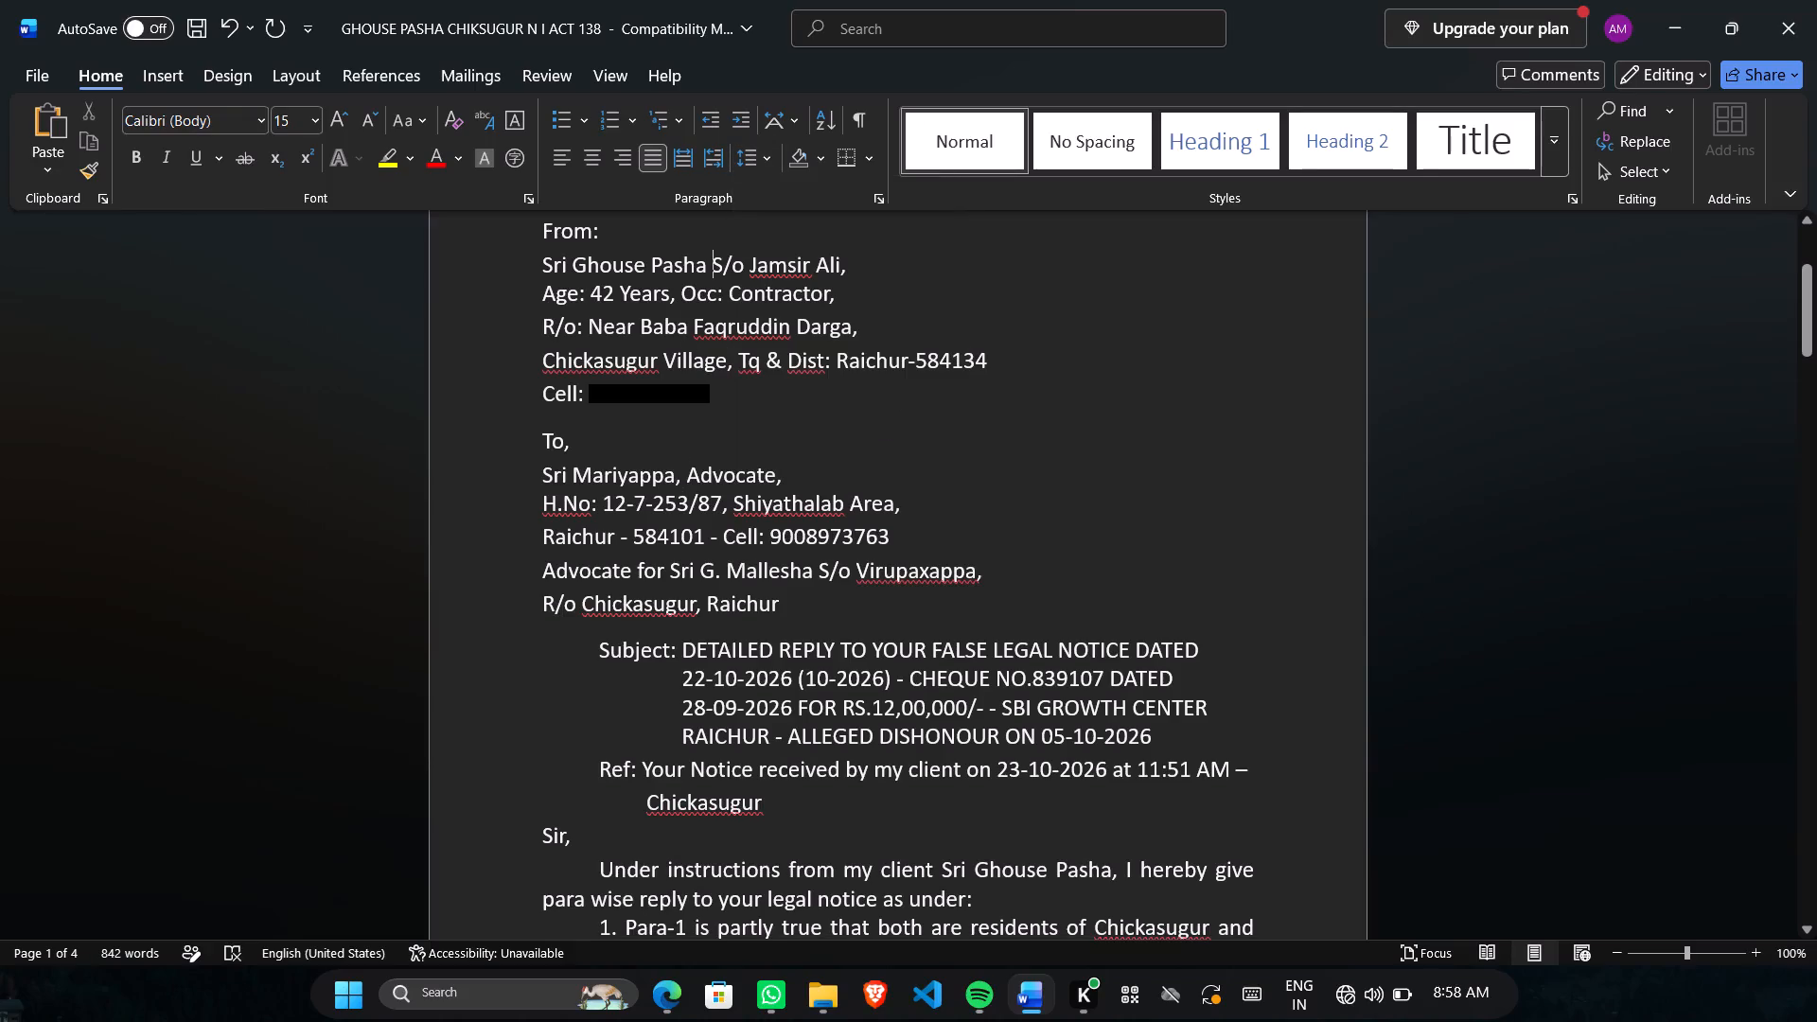
Set the line spacing of the age and occupation line and the "R/o" line in the sender's block to 1.0.
{"action": "left_click", "coordinate": [675, 300]}
{"action": "left_click", "coordinate": [766, 152]}
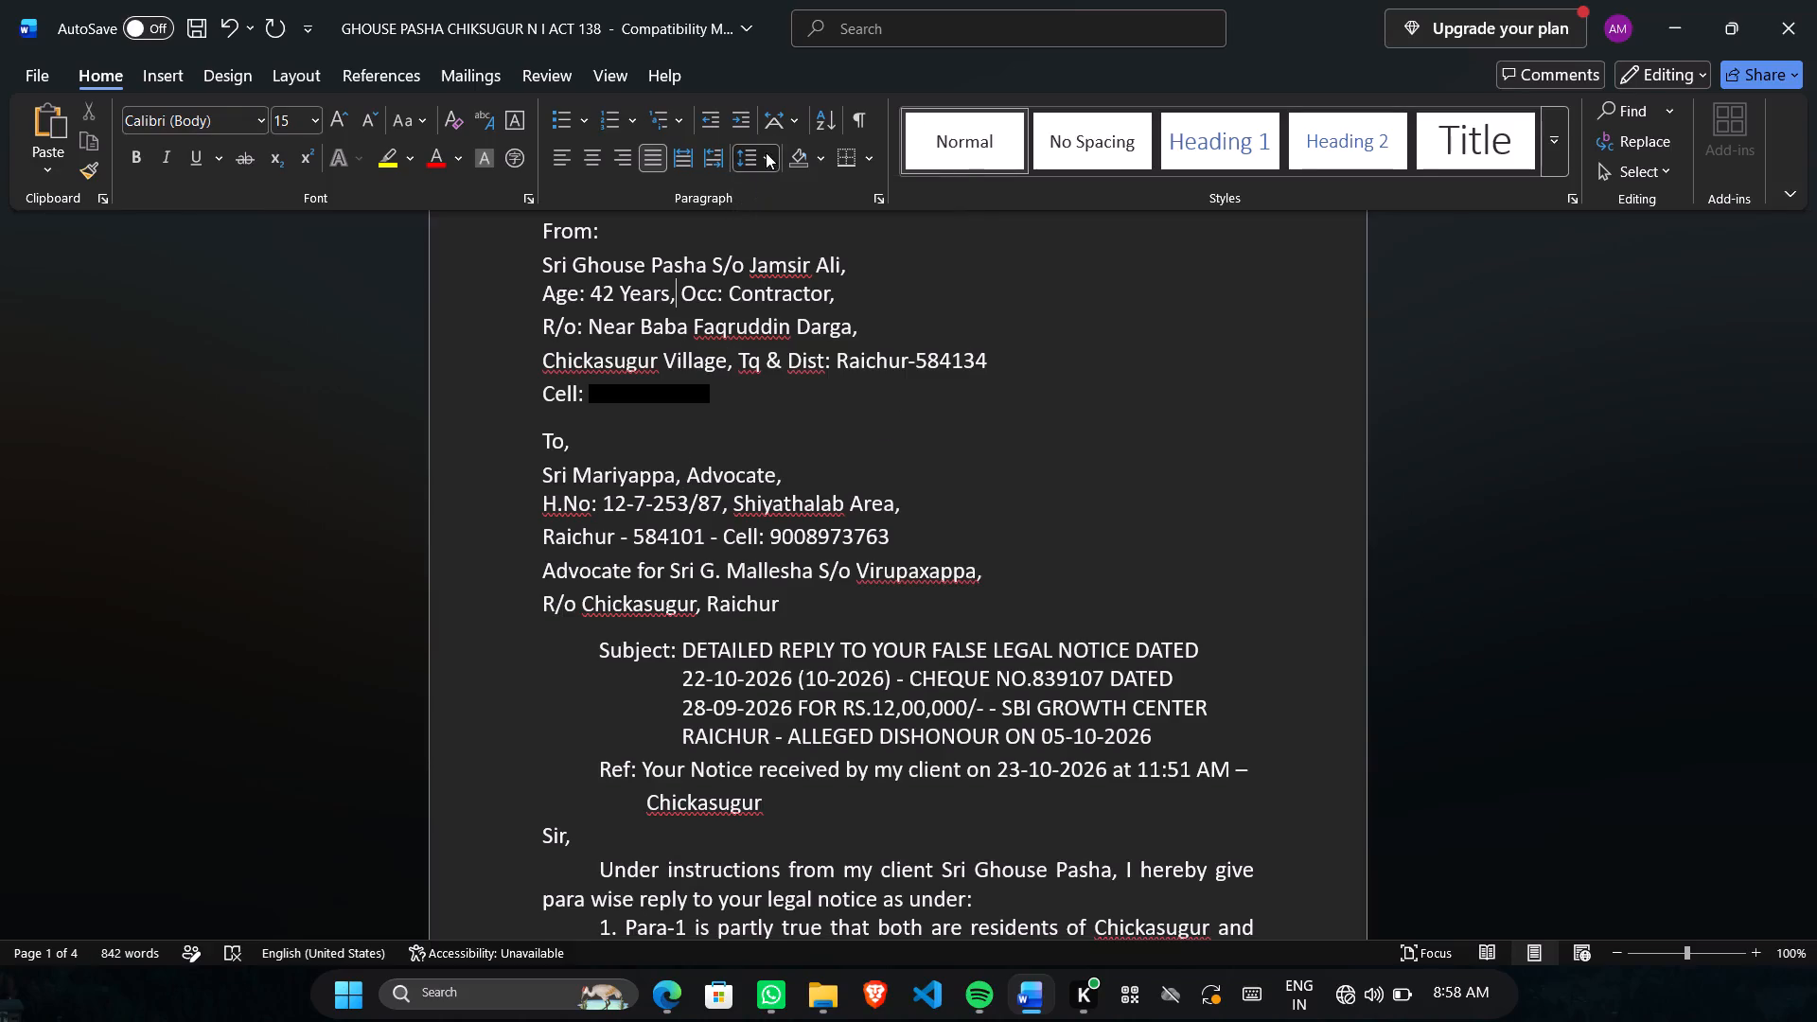
{"action": "left_click", "coordinate": [774, 185]}
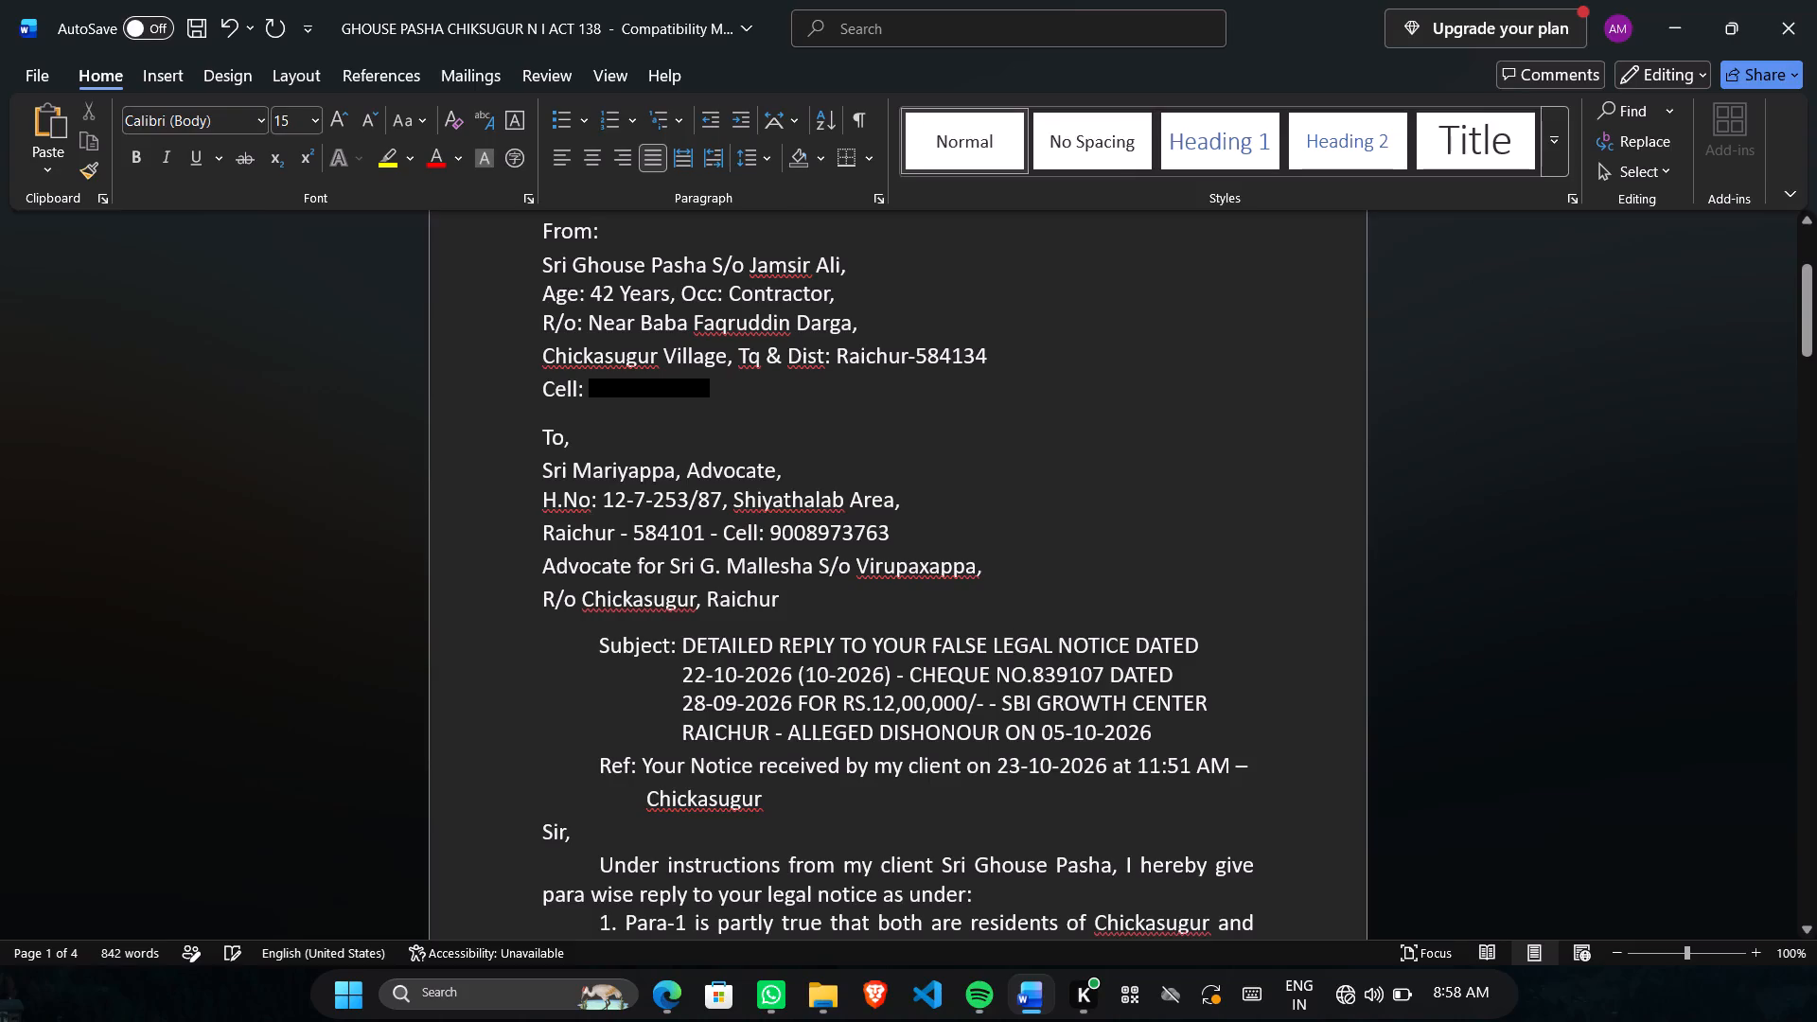
{"action": "left_click", "coordinate": [686, 317]}
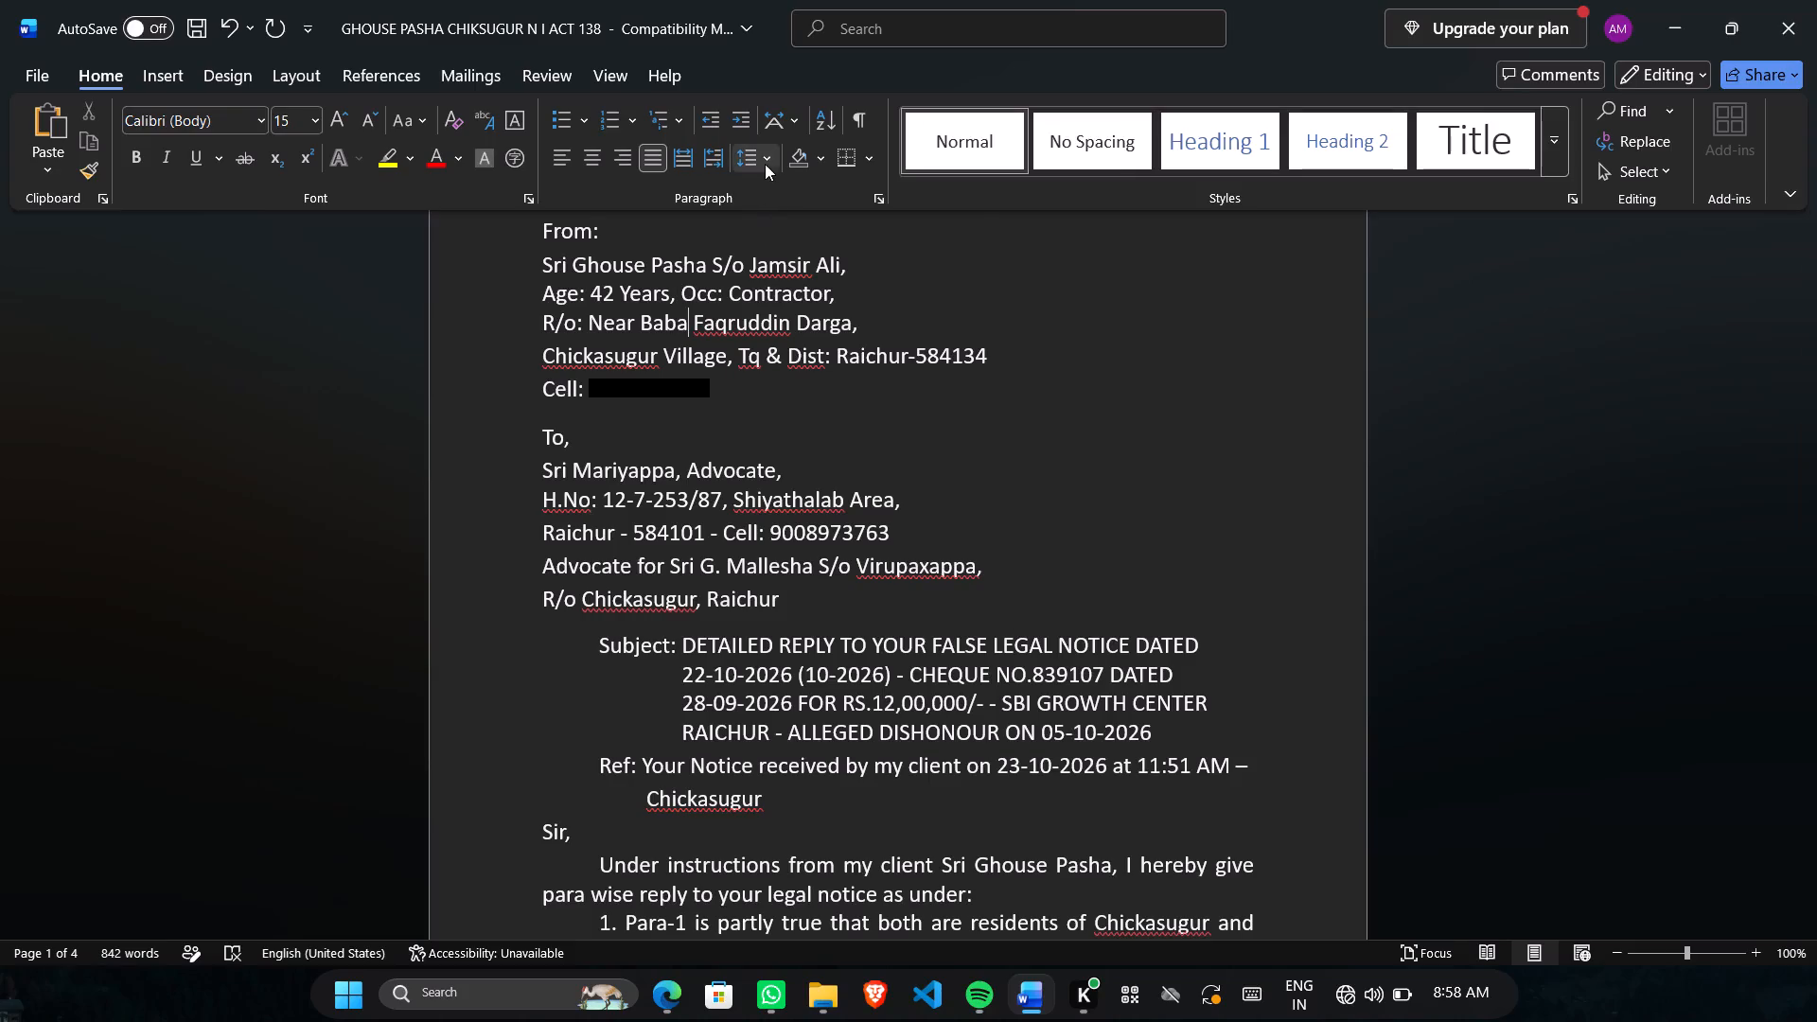
{"action": "left_click", "coordinate": [763, 152]}
{"action": "left_click", "coordinate": [779, 187]}
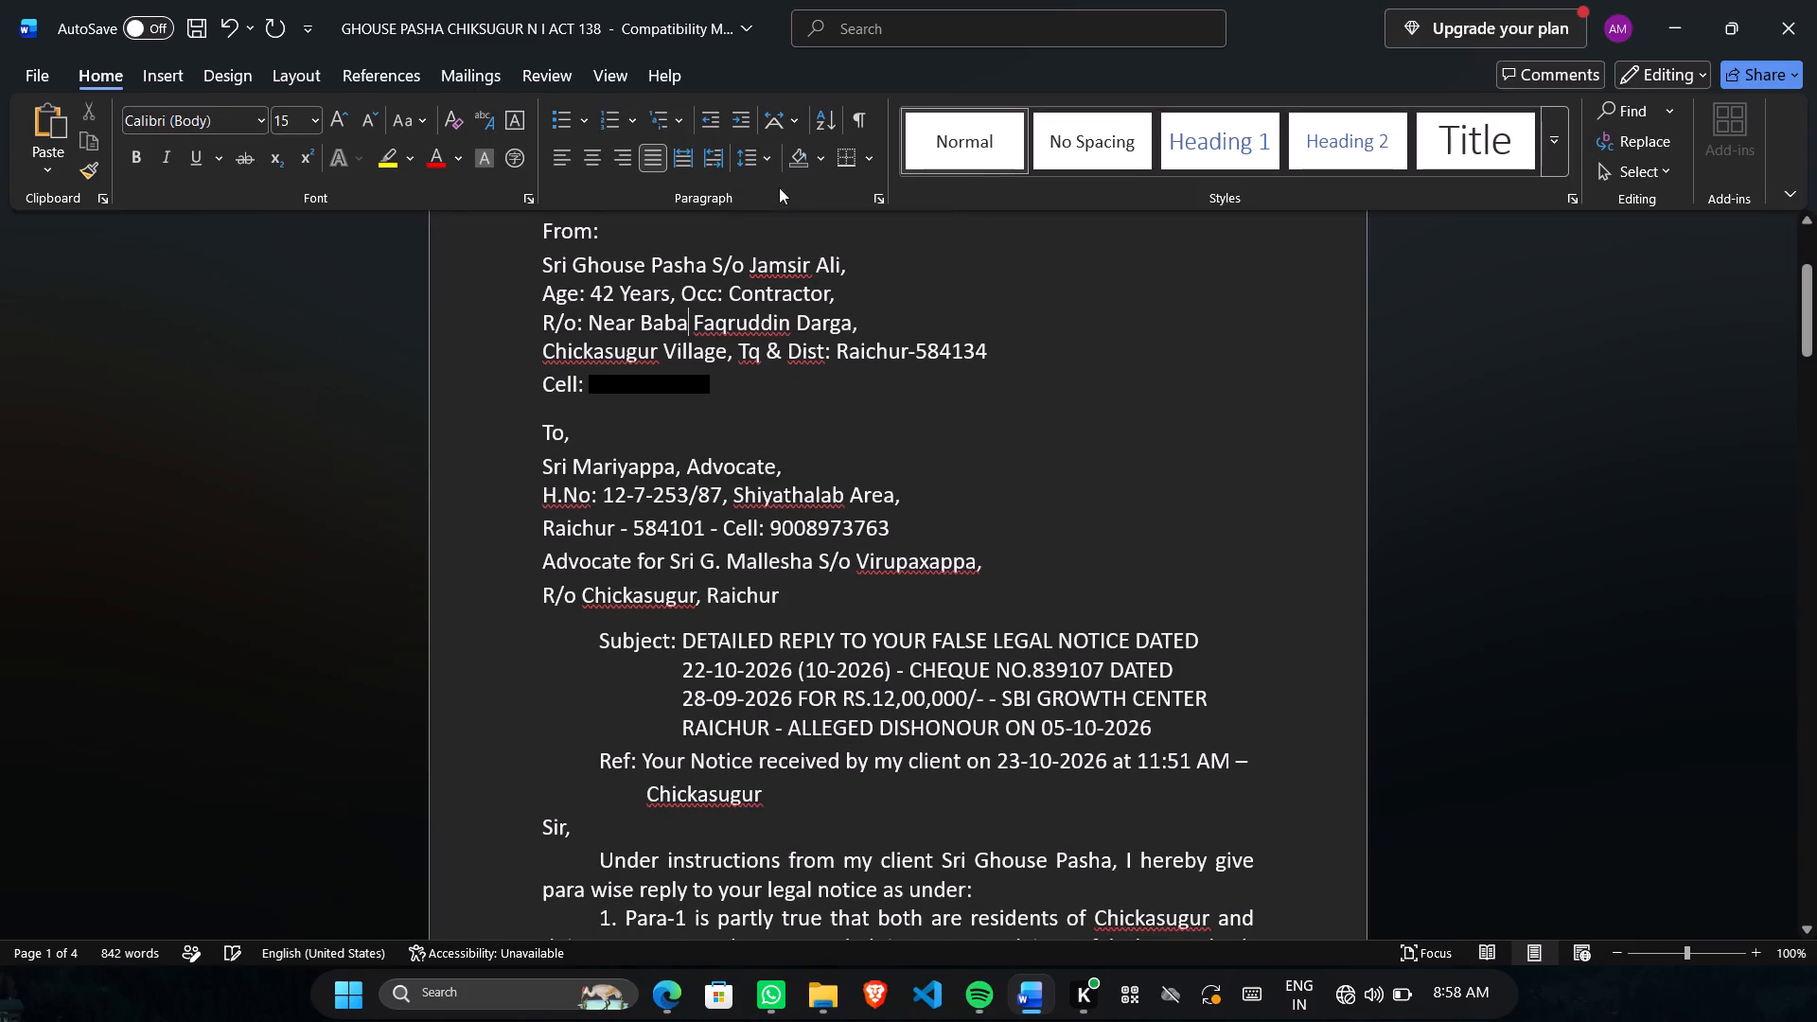
Set the line spacing of the addressee's "Raichur" and cell number line to 1.0.
{"action": "left_click", "coordinate": [714, 535]}
{"action": "left_click", "coordinate": [762, 155]}
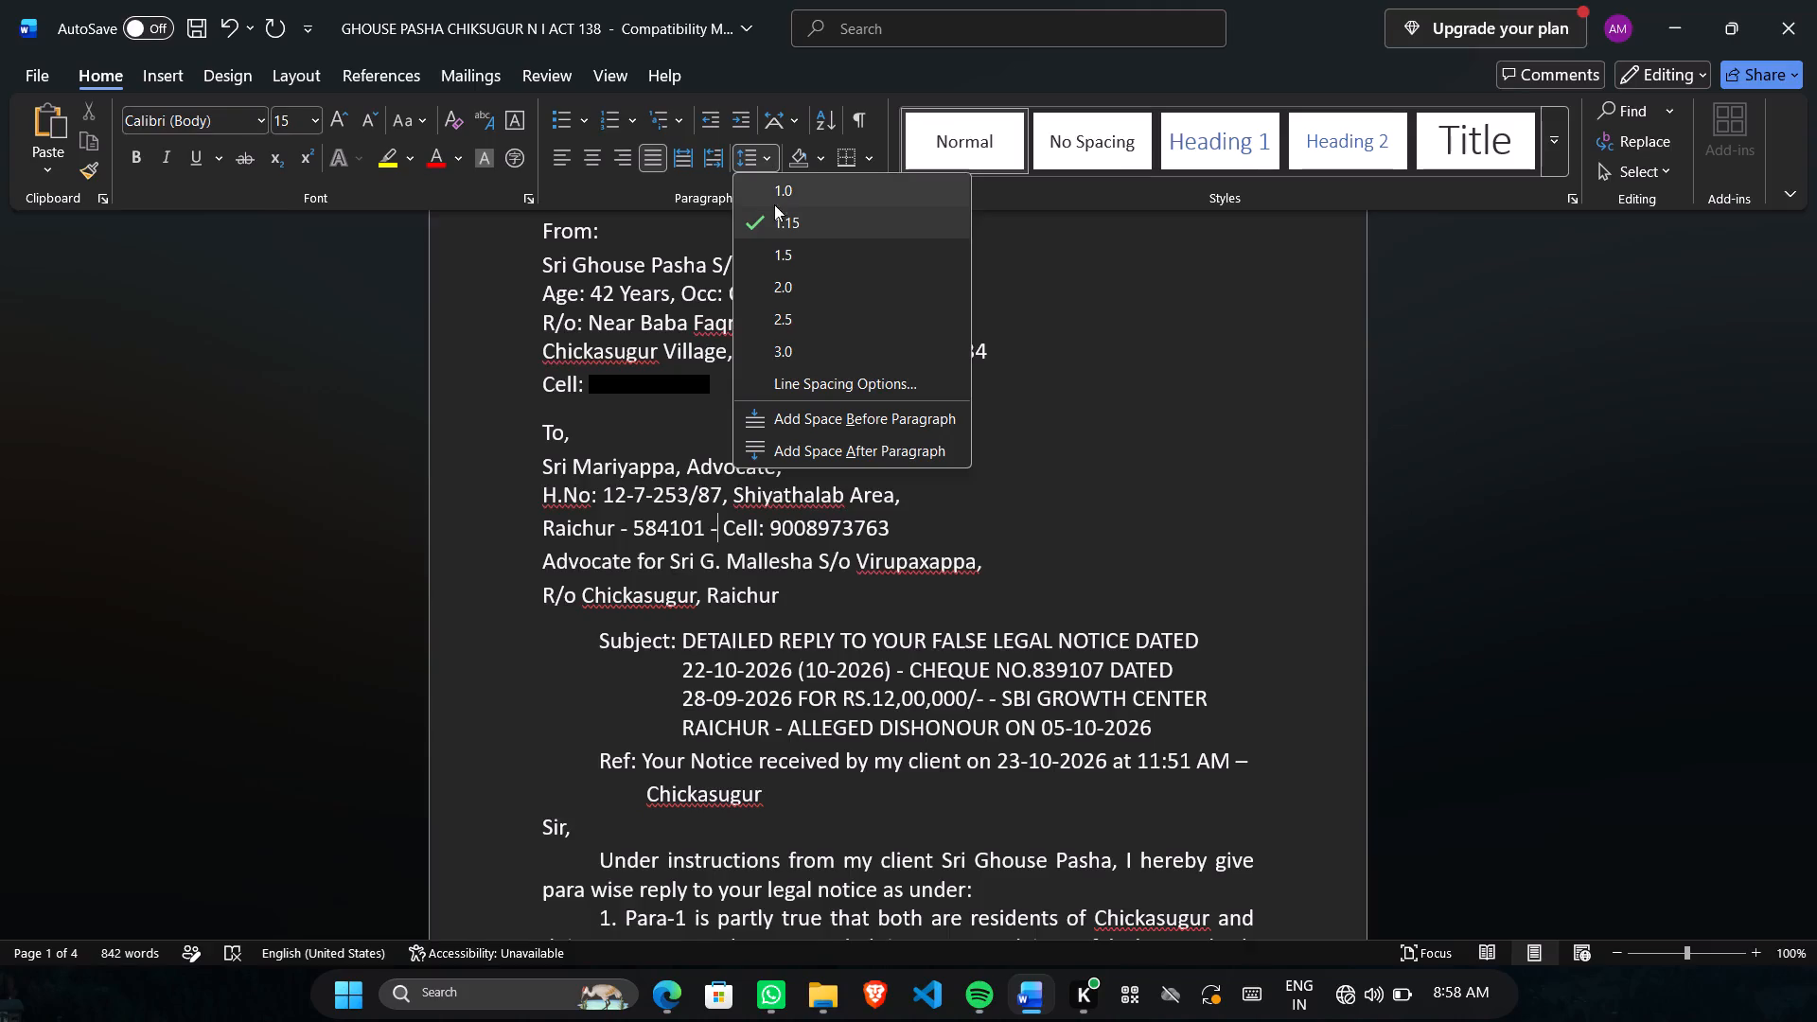
{"action": "left_click", "coordinate": [786, 181]}
Delete the blank content after "children education." in Para-1 and start a new paragraph there, undoing the automatic numbering.
{"action": "scroll", "coordinate": [826, 485], "scroll_direction": "down", "scroll_amount": 4}
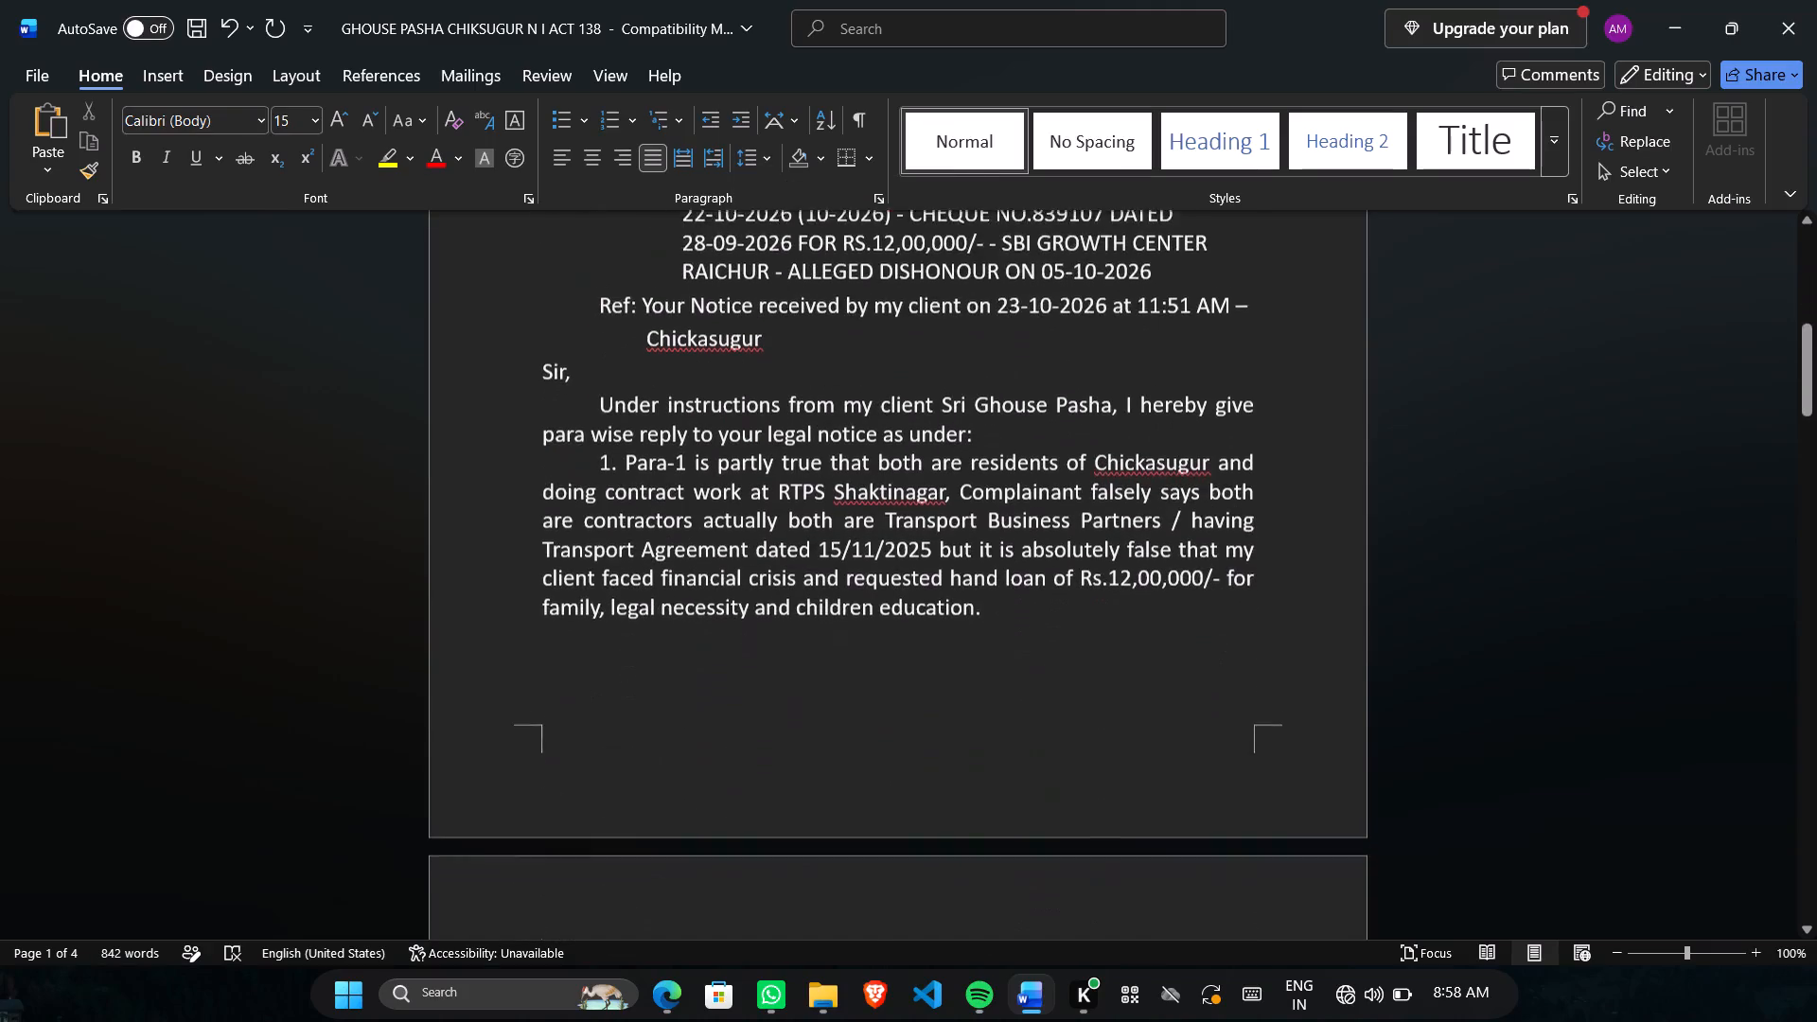
{"action": "scroll", "coordinate": [826, 485], "scroll_direction": "down", "scroll_amount": 1}
{"action": "left_click", "coordinate": [747, 531]}
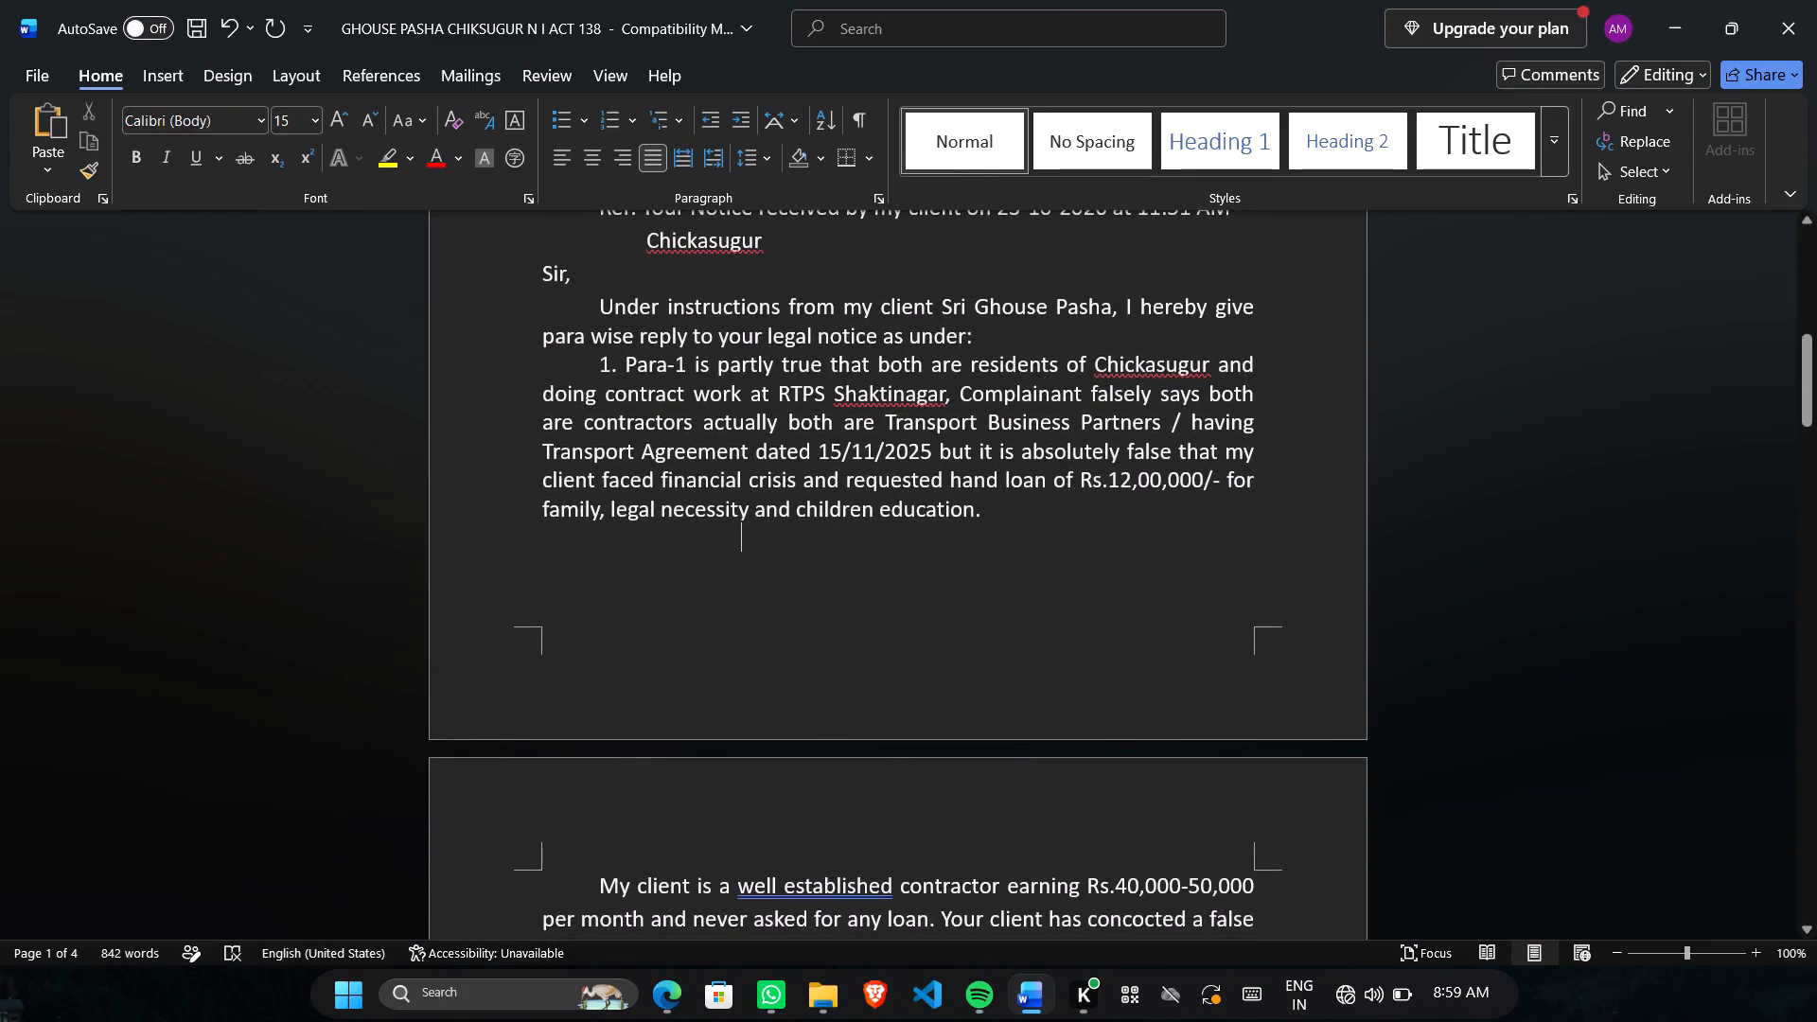
{"action": "left_click", "coordinate": [990, 512]}
{"action": "key", "text": "Delete"}
{"action": "key", "text": "Delete"}
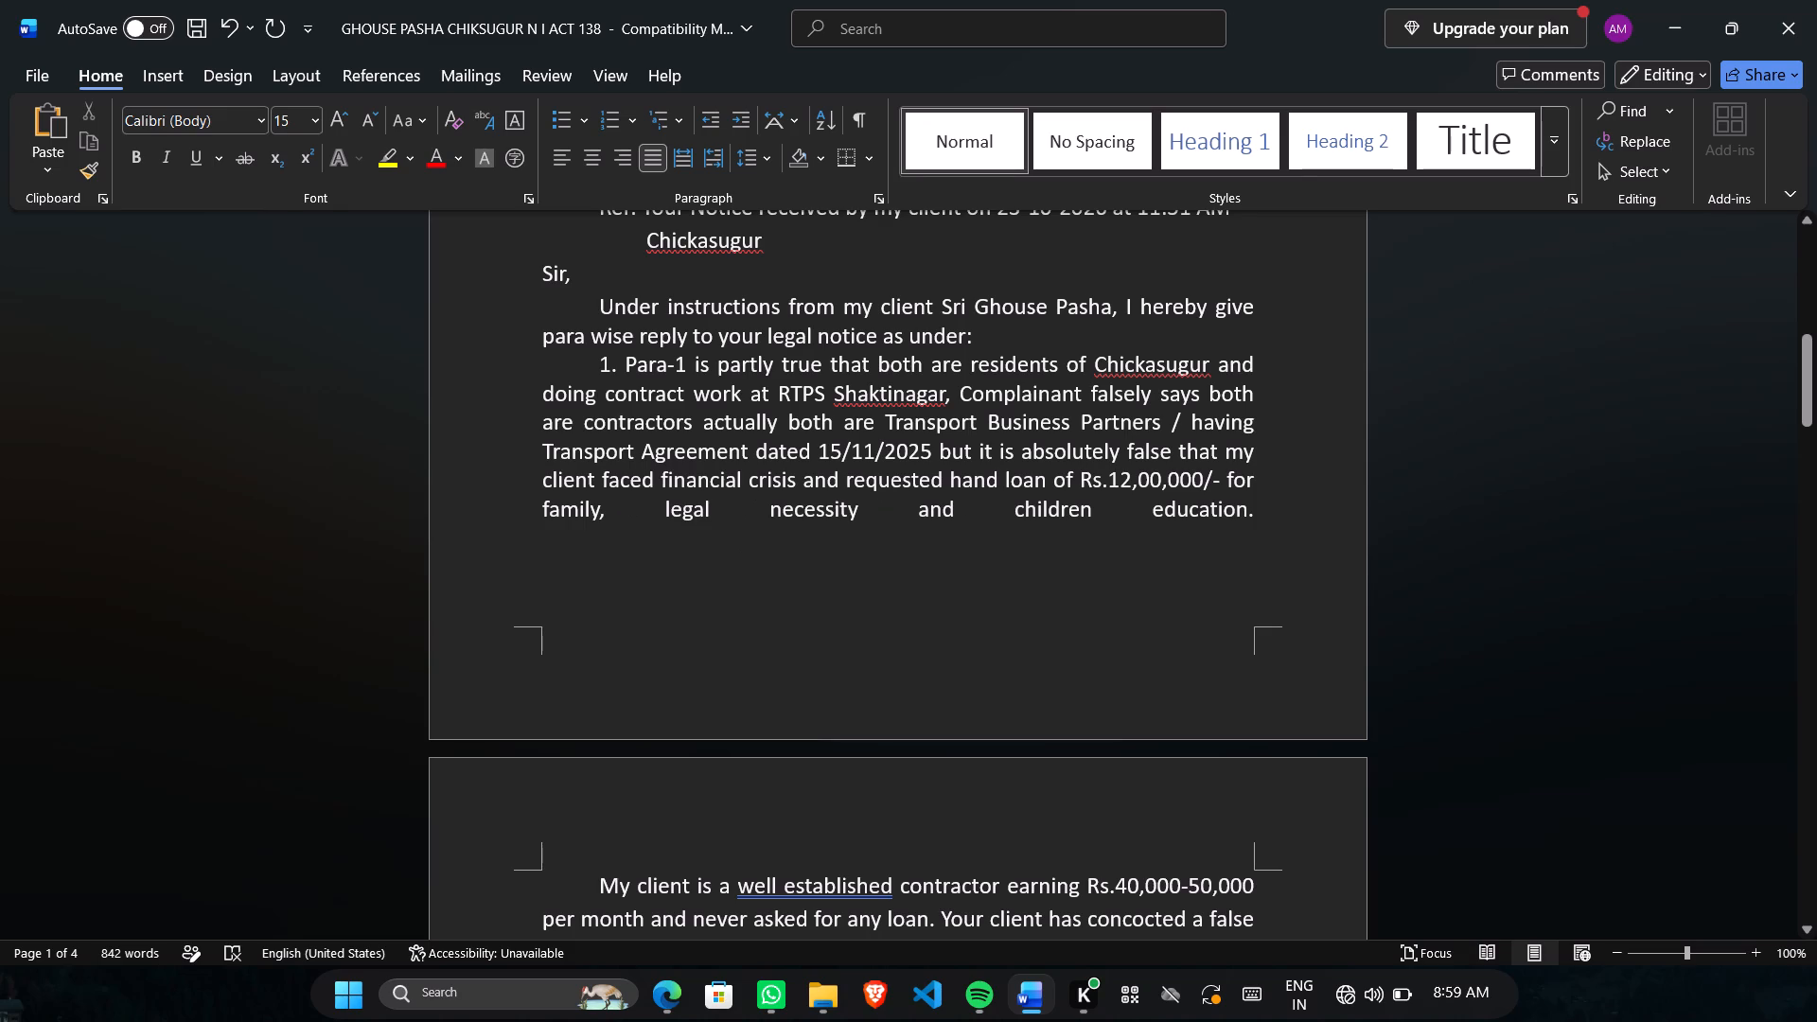
{"action": "key", "text": "Return"}
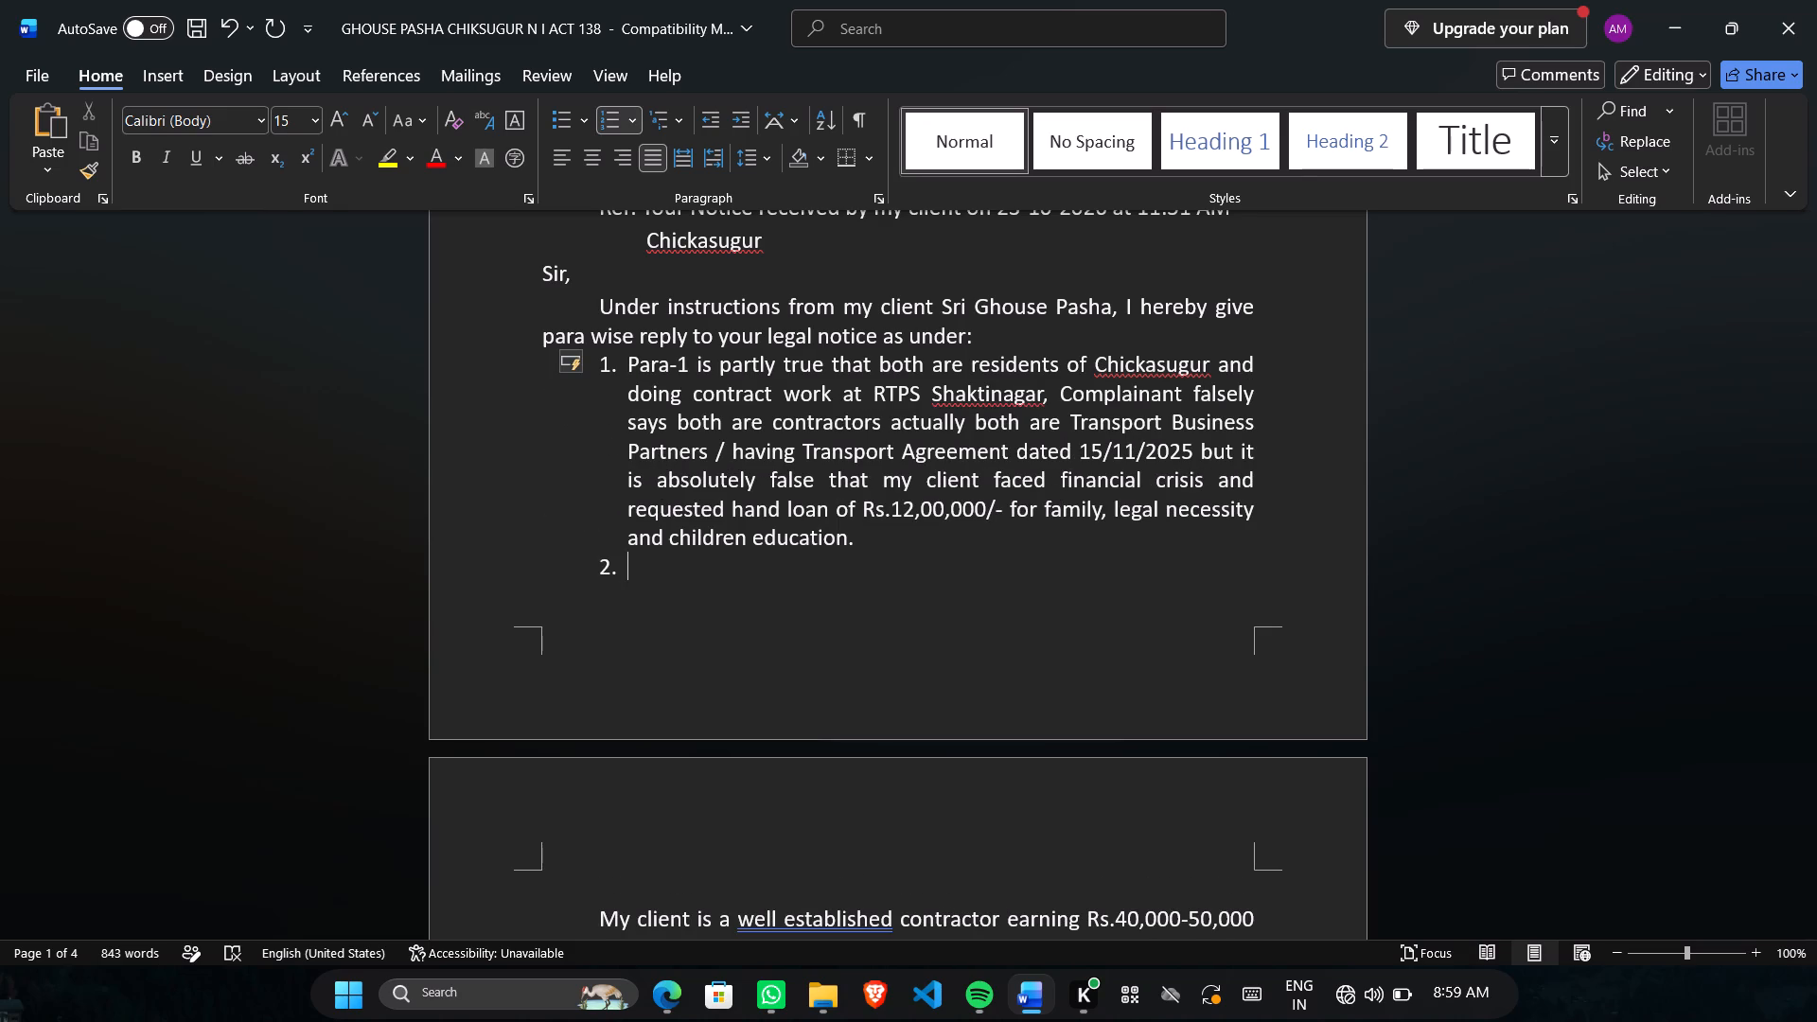
{"action": "key", "text": "ctrl+z"}
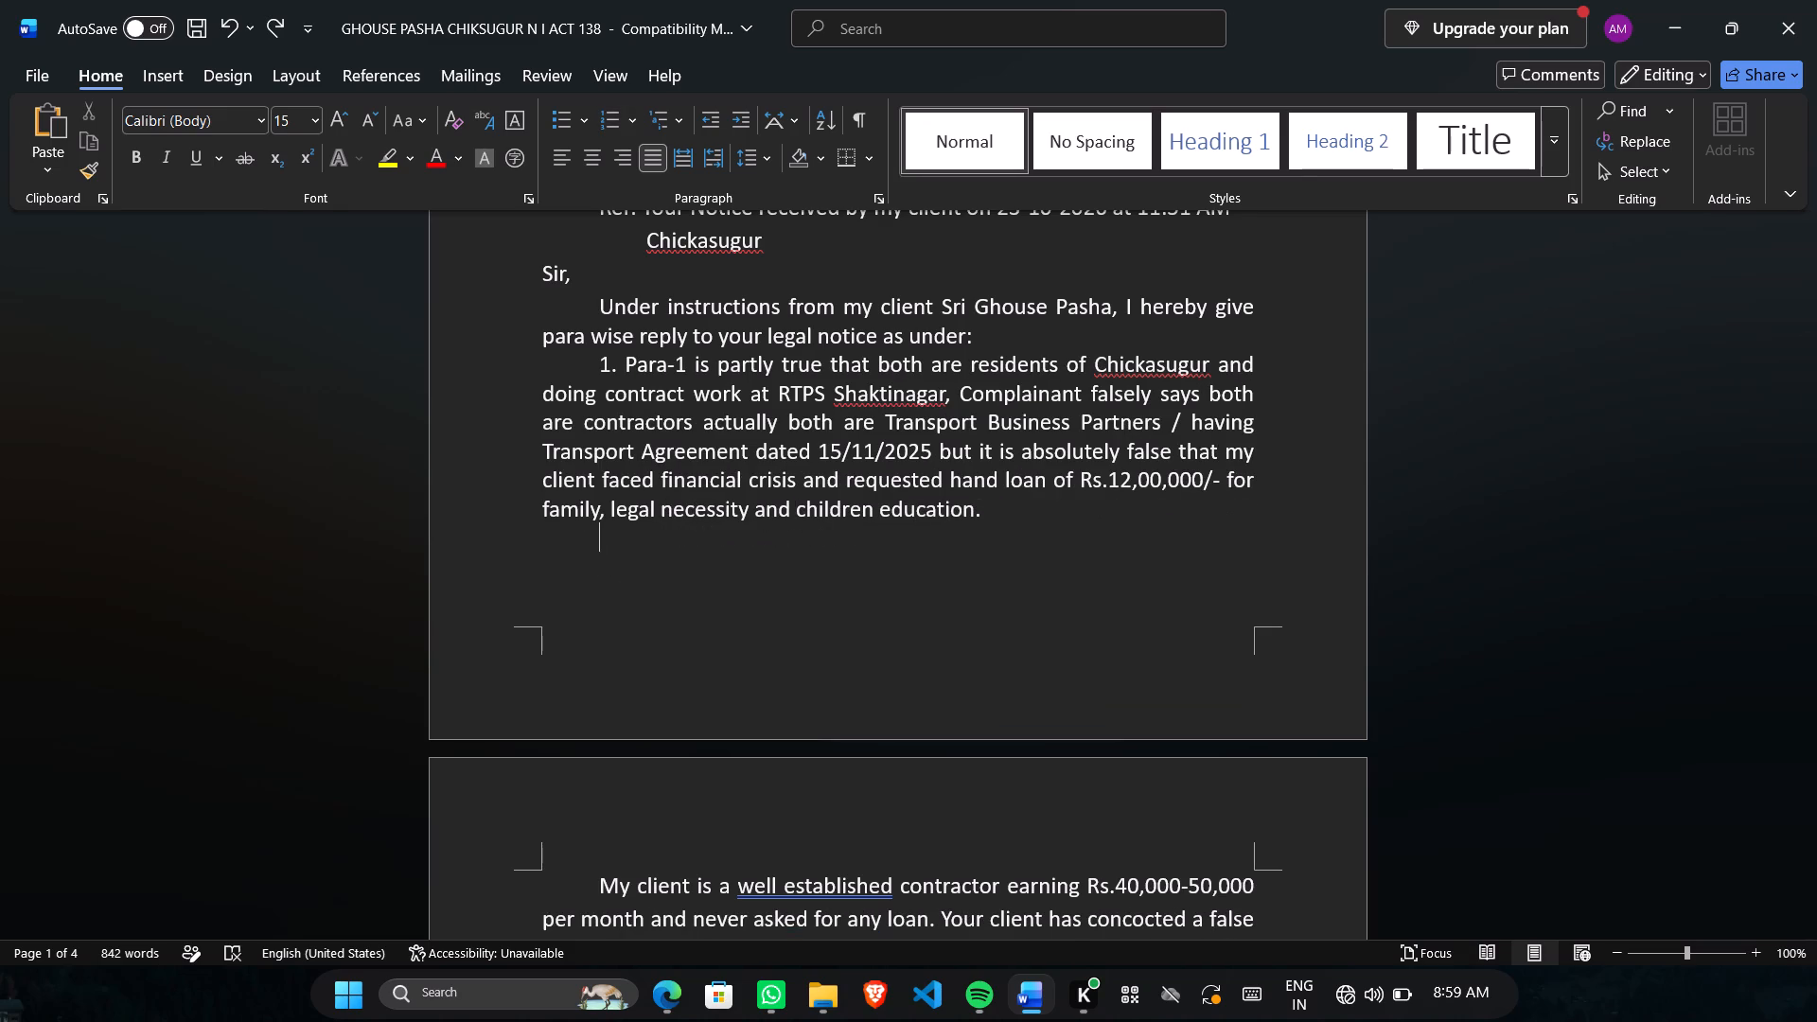
Try to delete the gap between the end of Para-1 and the paragraph "My client is a well established contractor".
{"action": "key", "text": "Delete"}
{"action": "key", "text": "Delete"}
{"action": "key", "text": "Delete"}
{"action": "key", "text": "Delete"}
{"action": "key", "text": "Delete"}
{"action": "key", "text": "Delete"}
{"action": "key", "text": "Delete"}
{"action": "key", "text": "Delete"}
{"action": "key", "text": "Delete"}
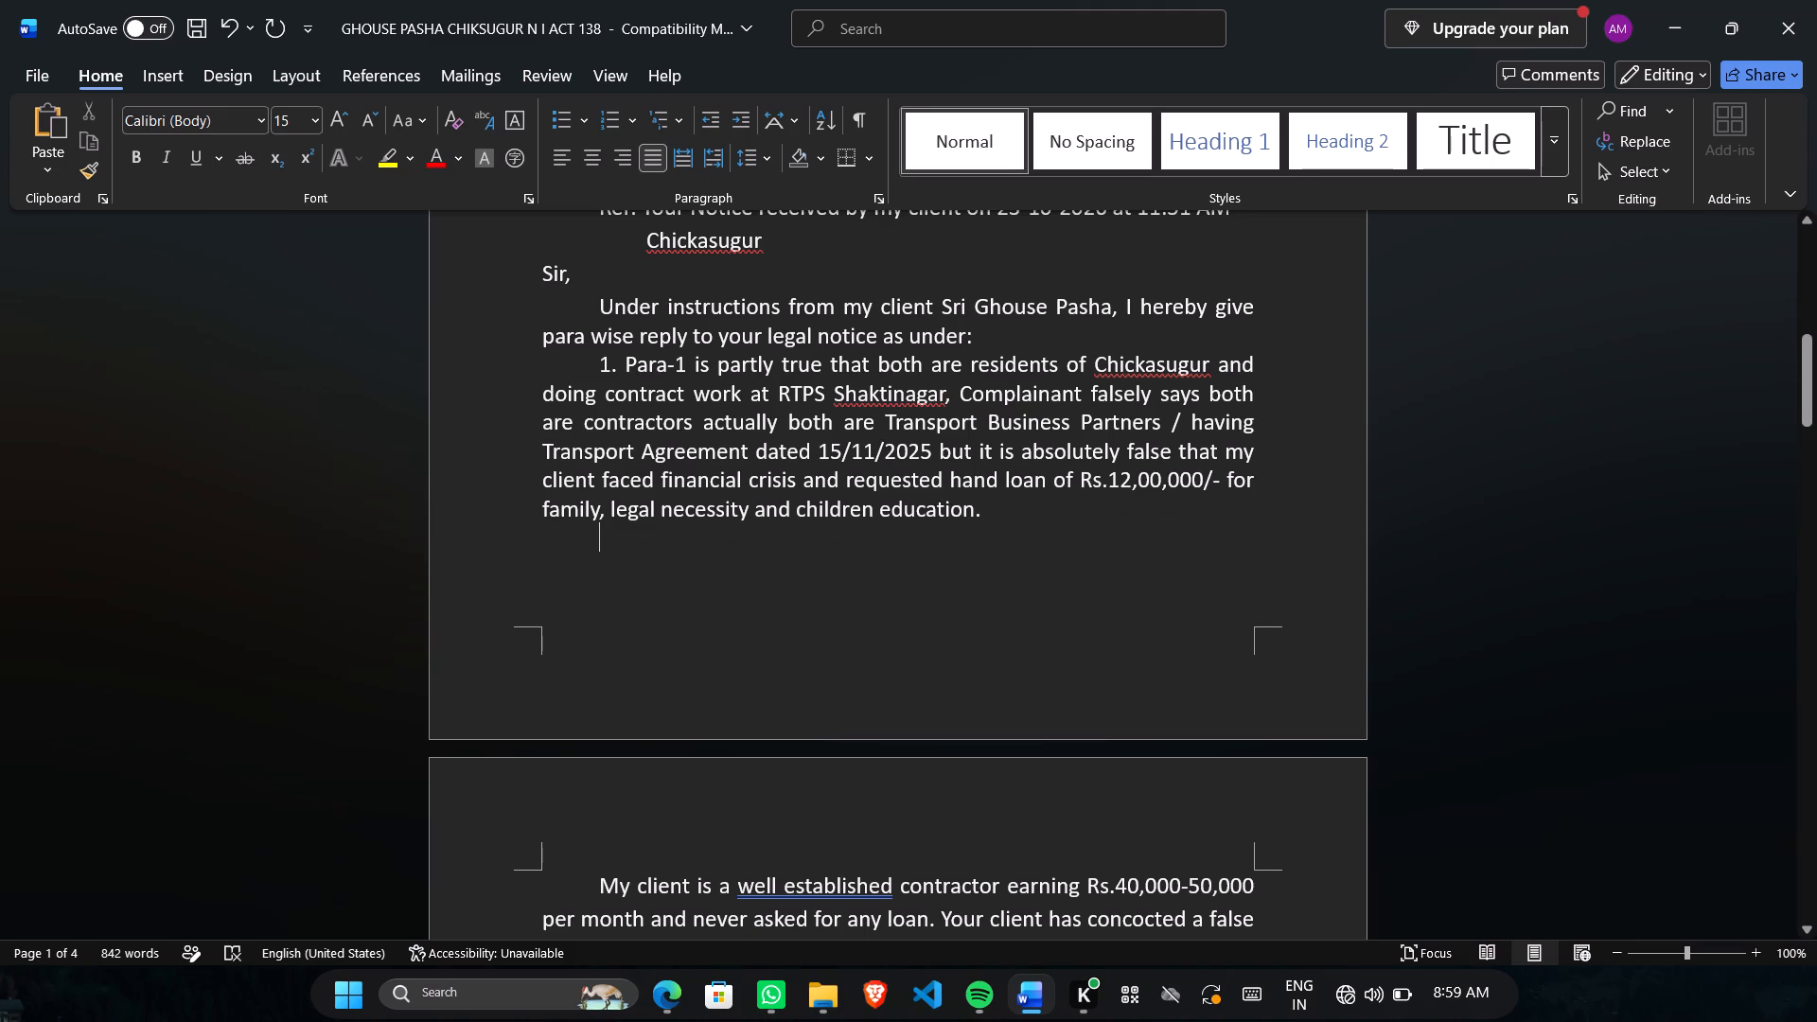
Set the line spacing of the paragraph "My client is a well established contractor" to 1.0.
{"action": "left_click", "coordinate": [995, 870]}
{"action": "left_click", "coordinate": [763, 154]}
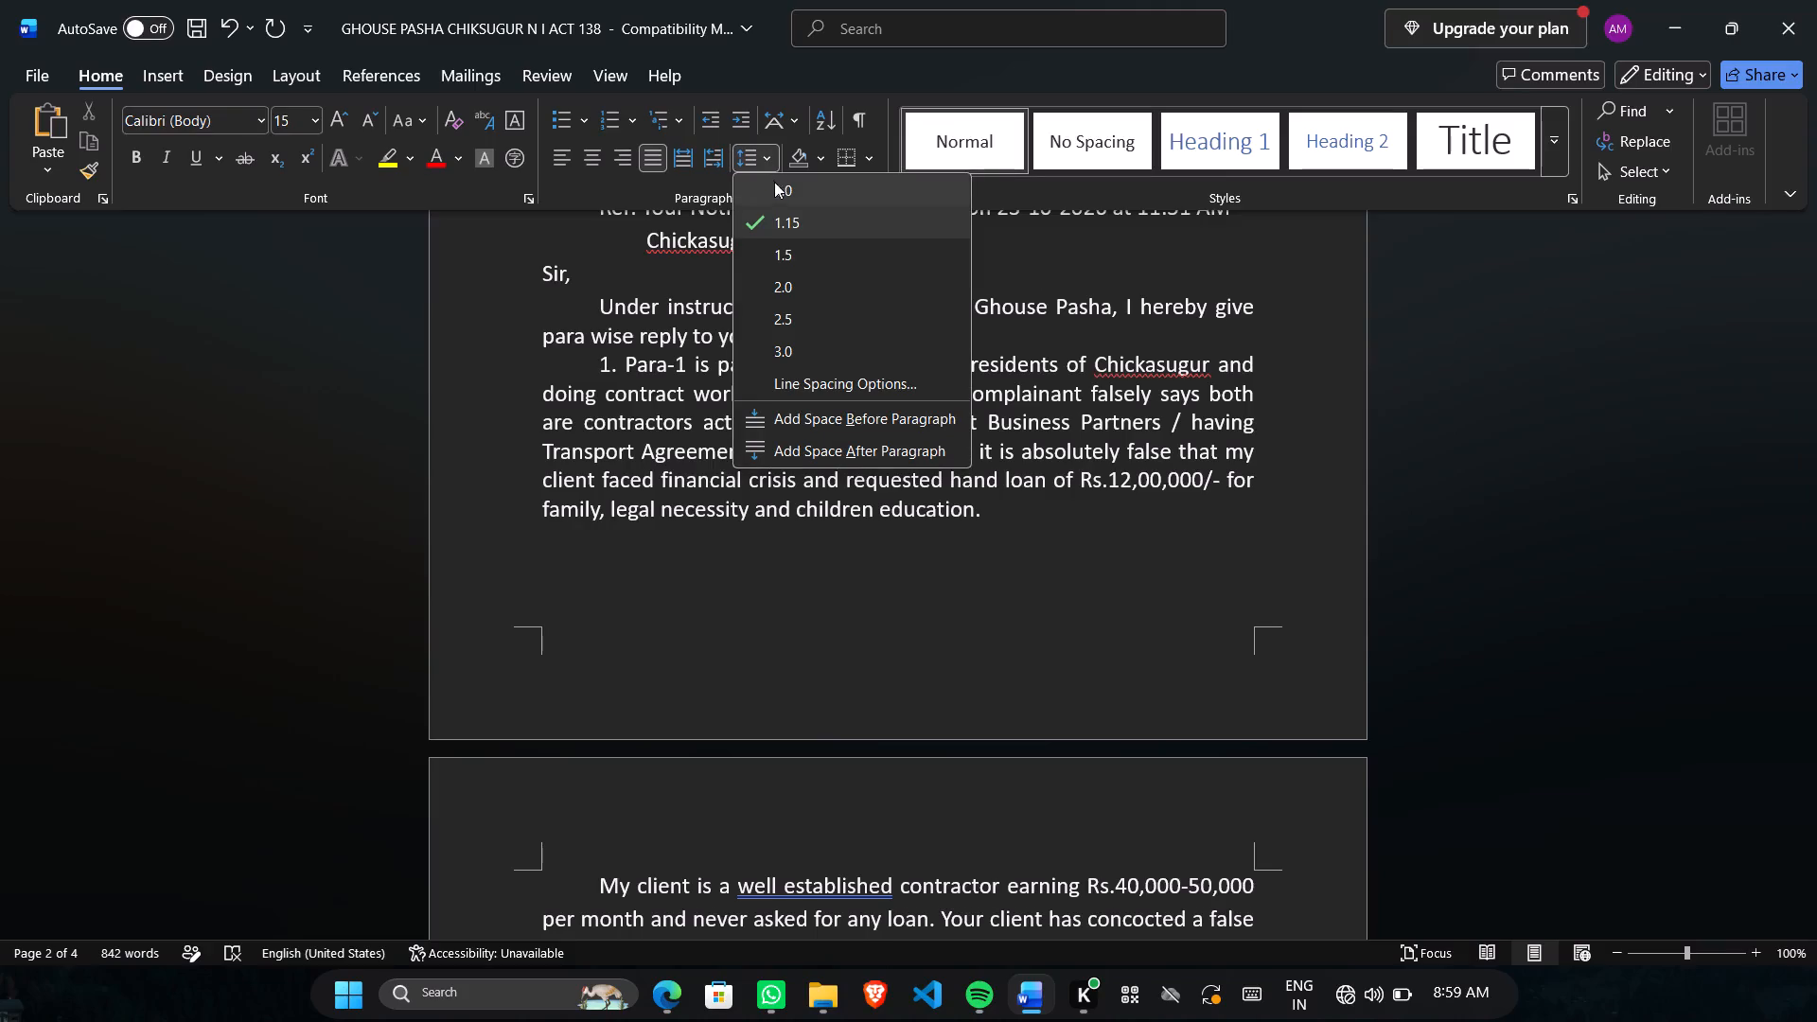
{"action": "left_click", "coordinate": [775, 185]}
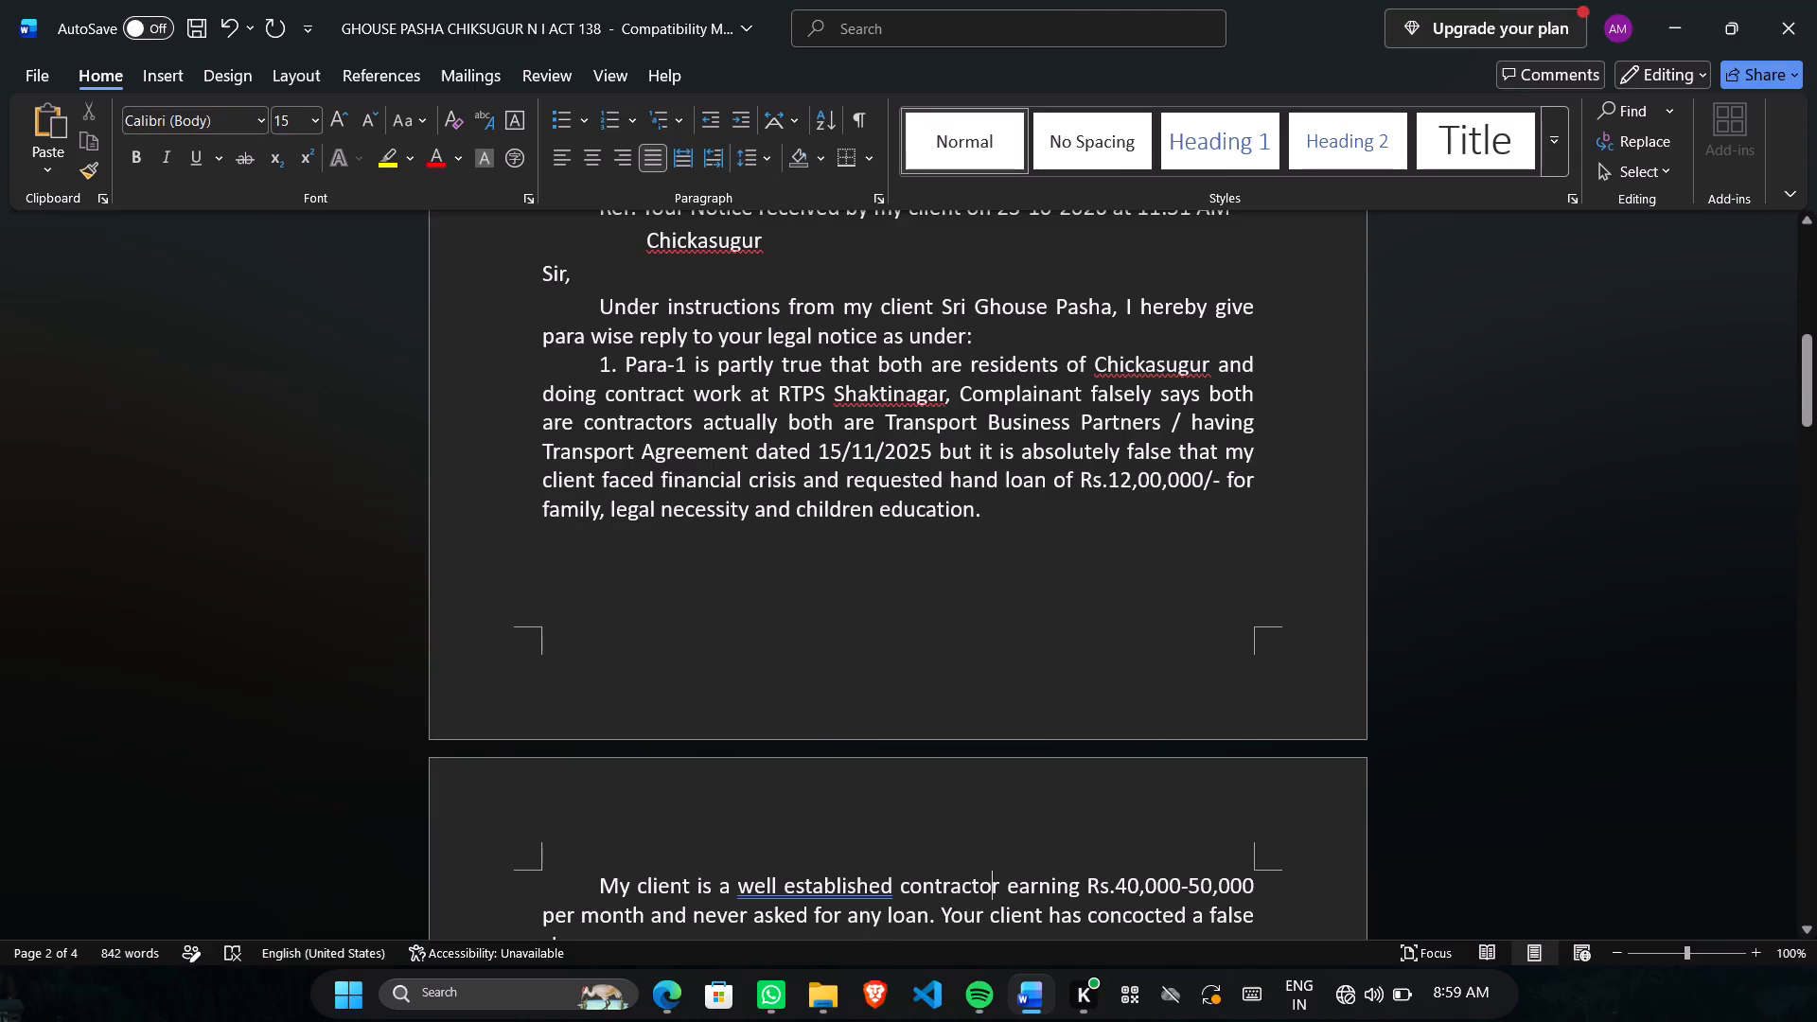
Delete the whole line beginning "Advocate for" from the addressee's block, closing up the space it occupied.
{"action": "scroll", "coordinate": [820, 557], "scroll_direction": "up", "scroll_amount": 2}
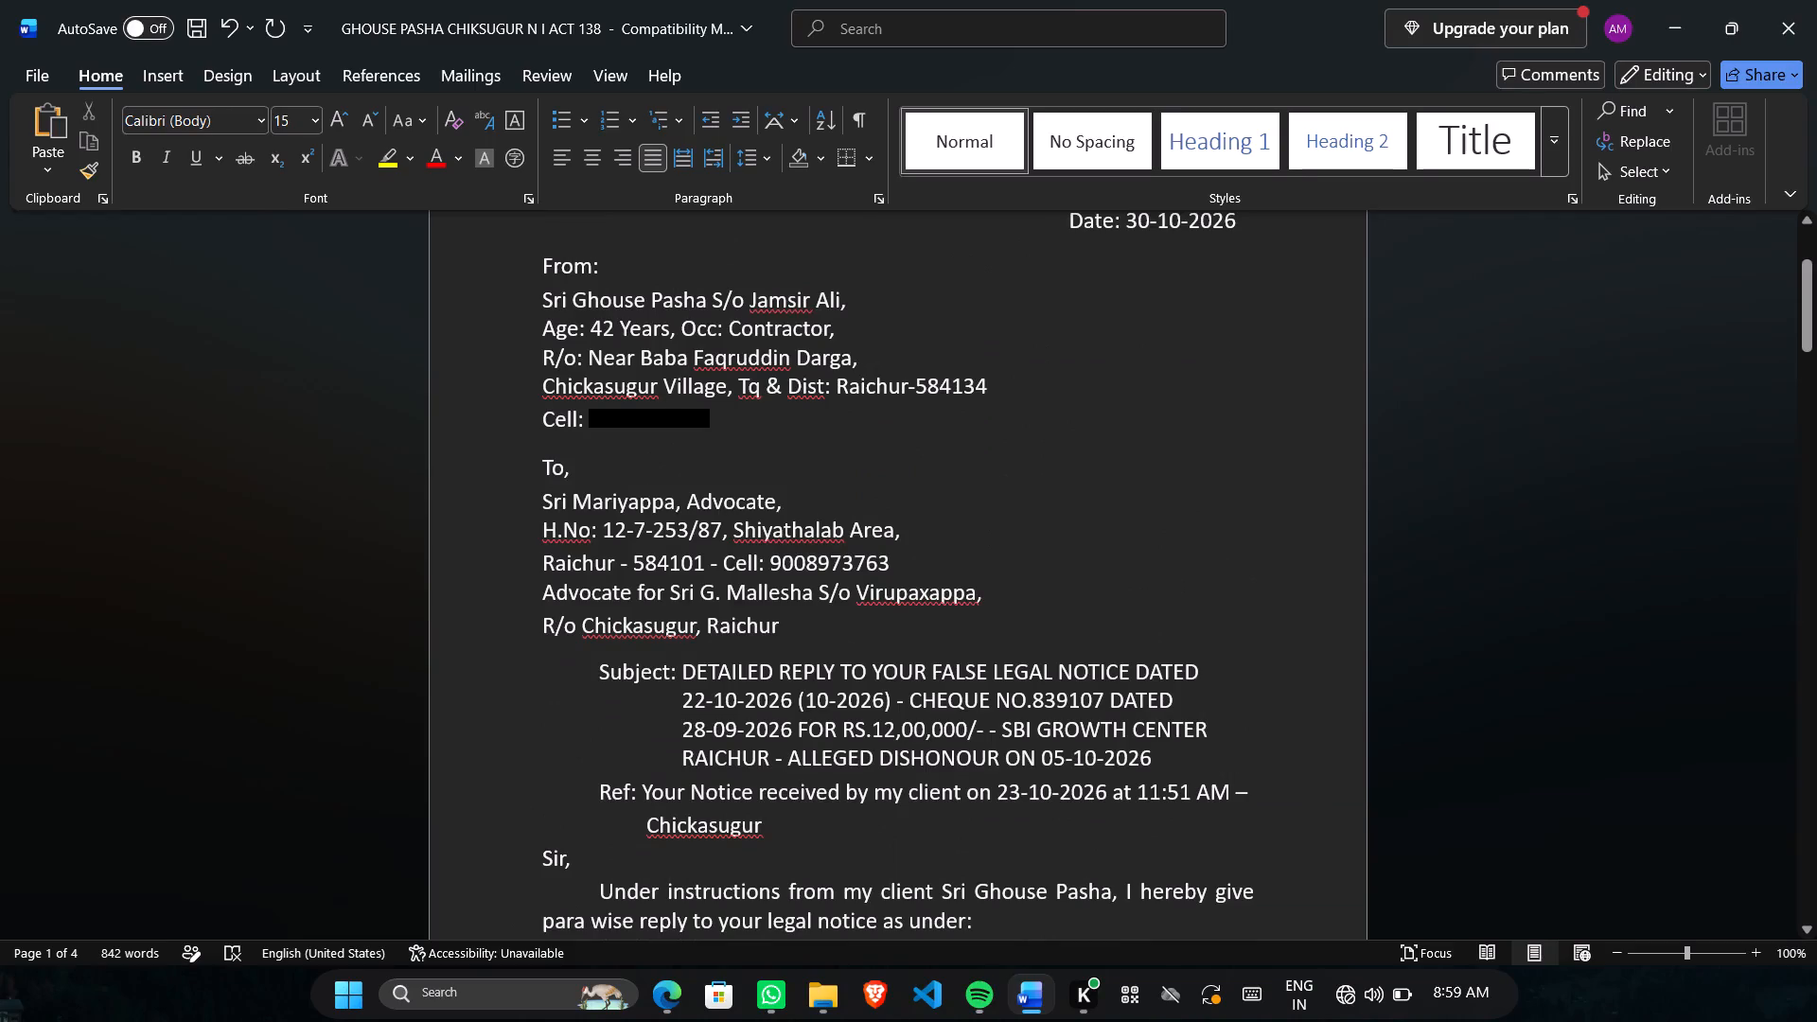
{"action": "left_click", "coordinate": [1000, 591]}
{"action": "key", "text": "BackSpace"}
{"action": "key", "text": "BackSpace"}
{"action": "key", "text": "BackSpace"}
{"action": "key", "text": "BackSpace"}
{"action": "key", "text": "BackSpace"}
{"action": "key", "text": "BackSpace"}
{"action": "key", "text": "BackSpace"}
{"action": "key", "text": "BackSpace"}
{"action": "key", "text": "BackSpace"}
{"action": "key", "text": "BackSpace"}
{"action": "key", "text": "BackSpace"}
{"action": "key", "text": "BackSpace"}
{"action": "key", "text": "BackSpace"}
{"action": "key", "text": "BackSpace"}
{"action": "key", "text": "BackSpace"}
{"action": "key", "text": "BackSpace"}
{"action": "key", "text": "BackSpace"}
{"action": "key", "text": "BackSpace"}
{"action": "key", "text": "BackSpace"}
{"action": "key", "text": "BackSpace"}
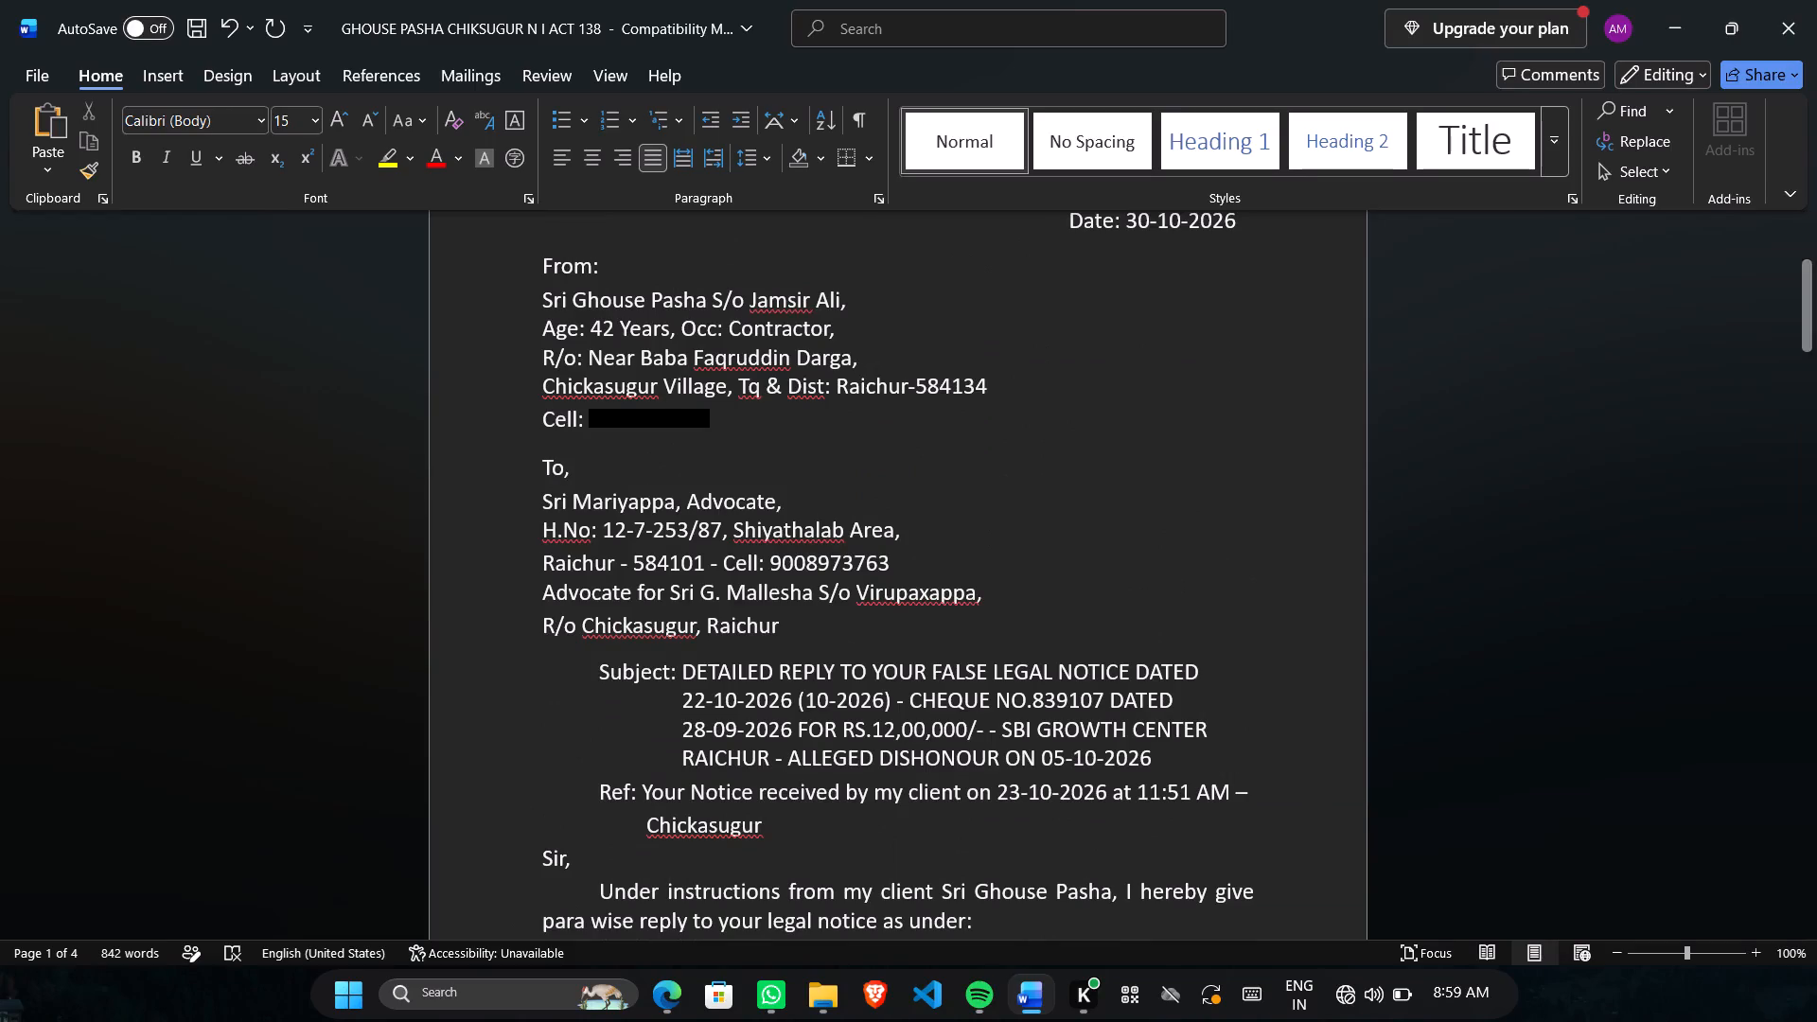
{"action": "key", "text": "BackSpace"}
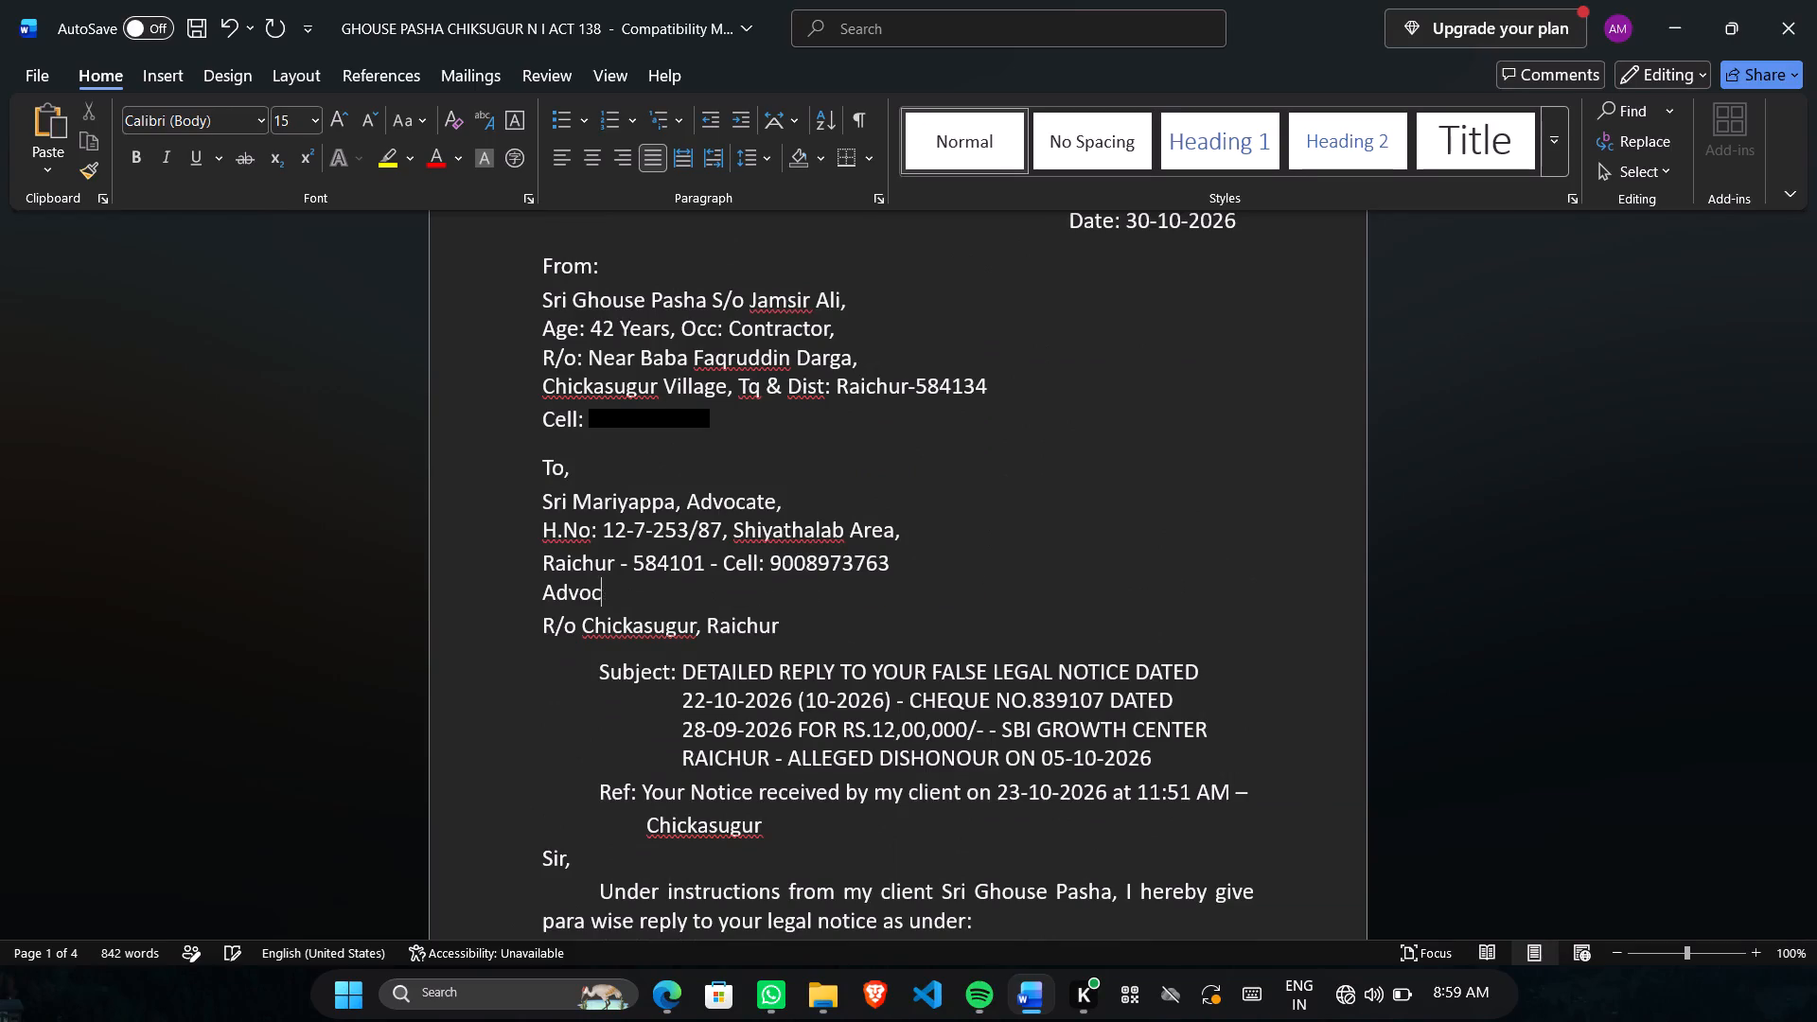
{"action": "key", "text": "BackSpace"}
{"action": "key", "text": "BackSpace"}
{"action": "key", "text": "BackSpace"}
{"action": "key", "text": "BackSpace"}
{"action": "key", "text": "BackSpace"}
{"action": "key", "text": "Delete"}
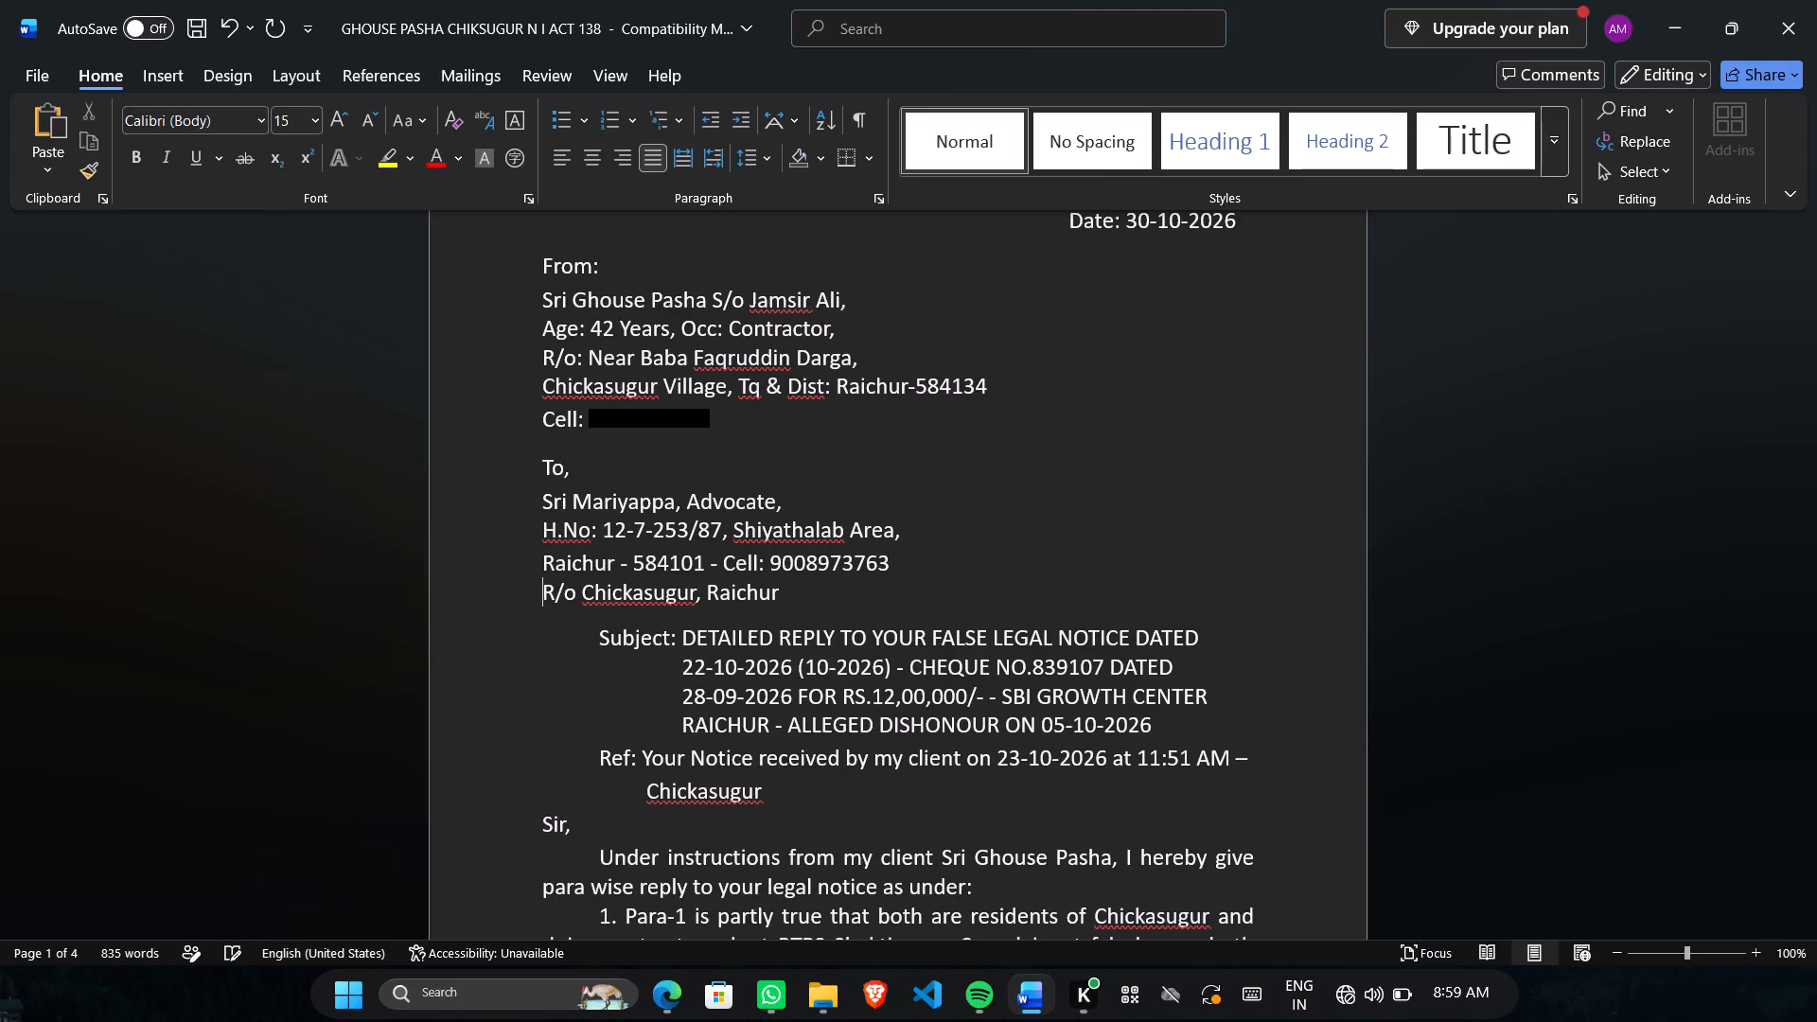
Delete the blank content below Para-1 to pull the paragraph "My client is a well established contractor" up onto the first page.
{"action": "scroll", "coordinate": [1000, 591], "scroll_direction": "down", "scroll_amount": 4}
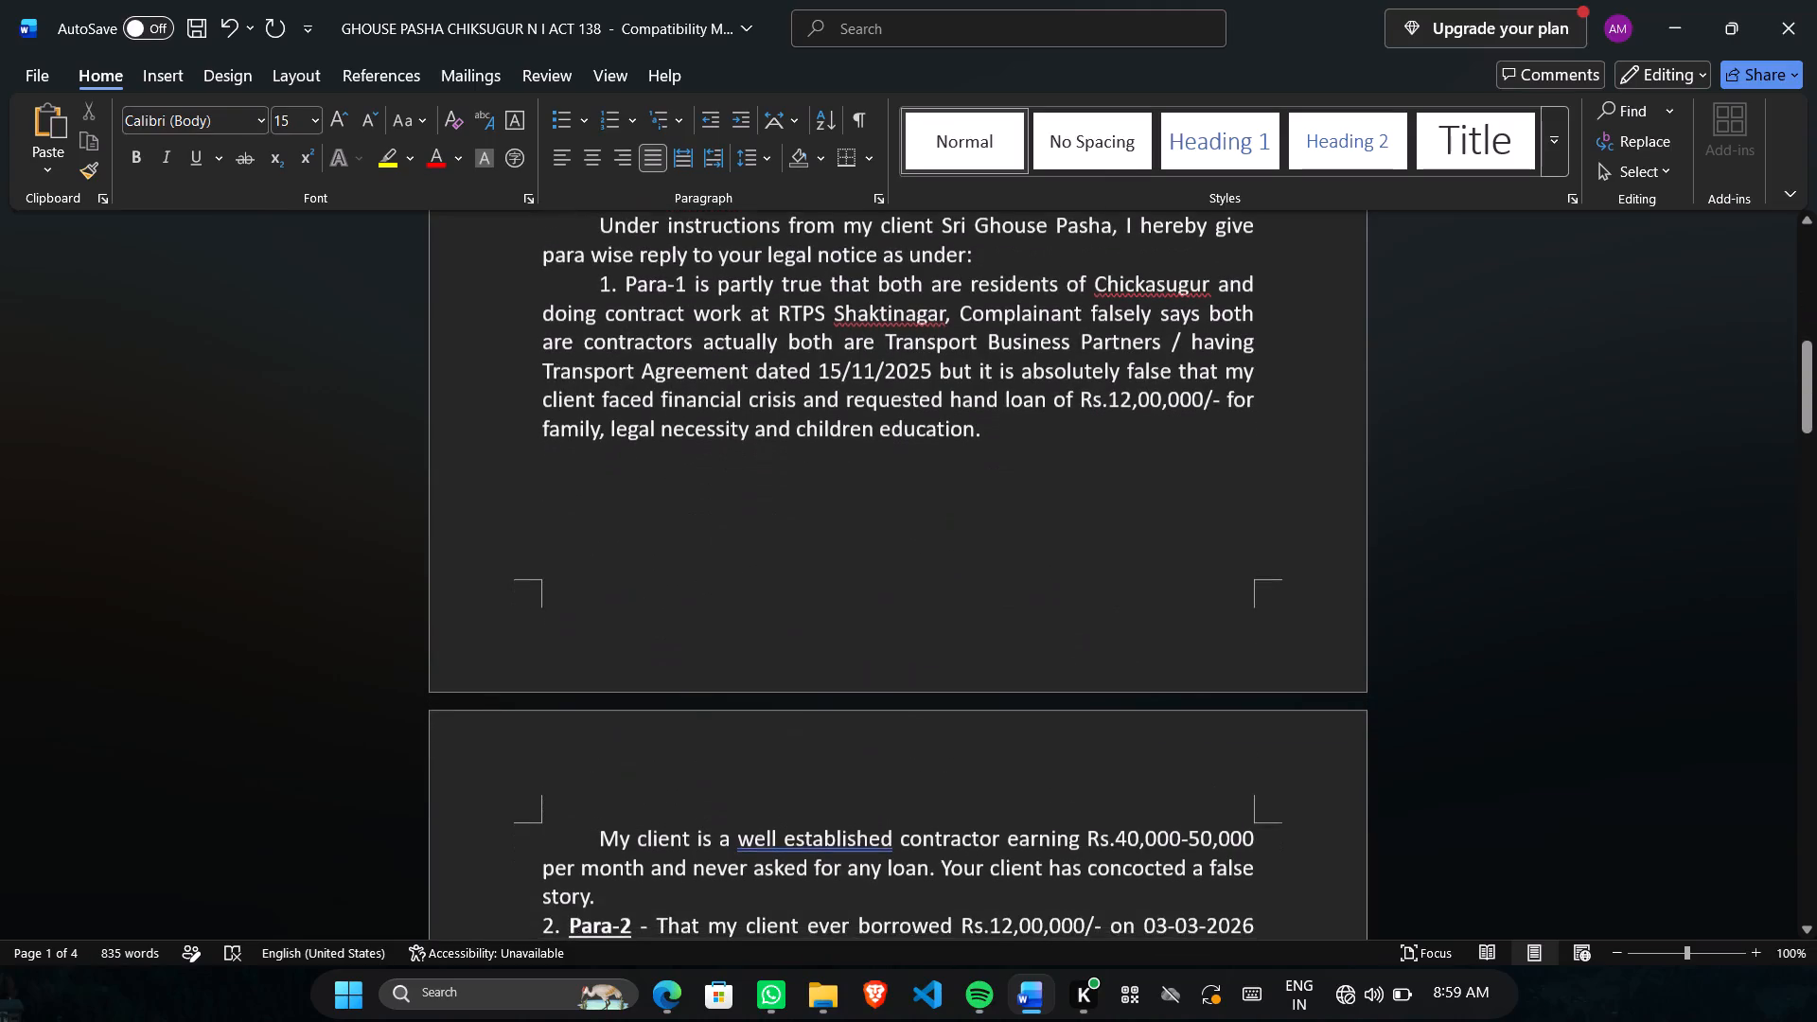
{"action": "left_click", "coordinate": [697, 477]}
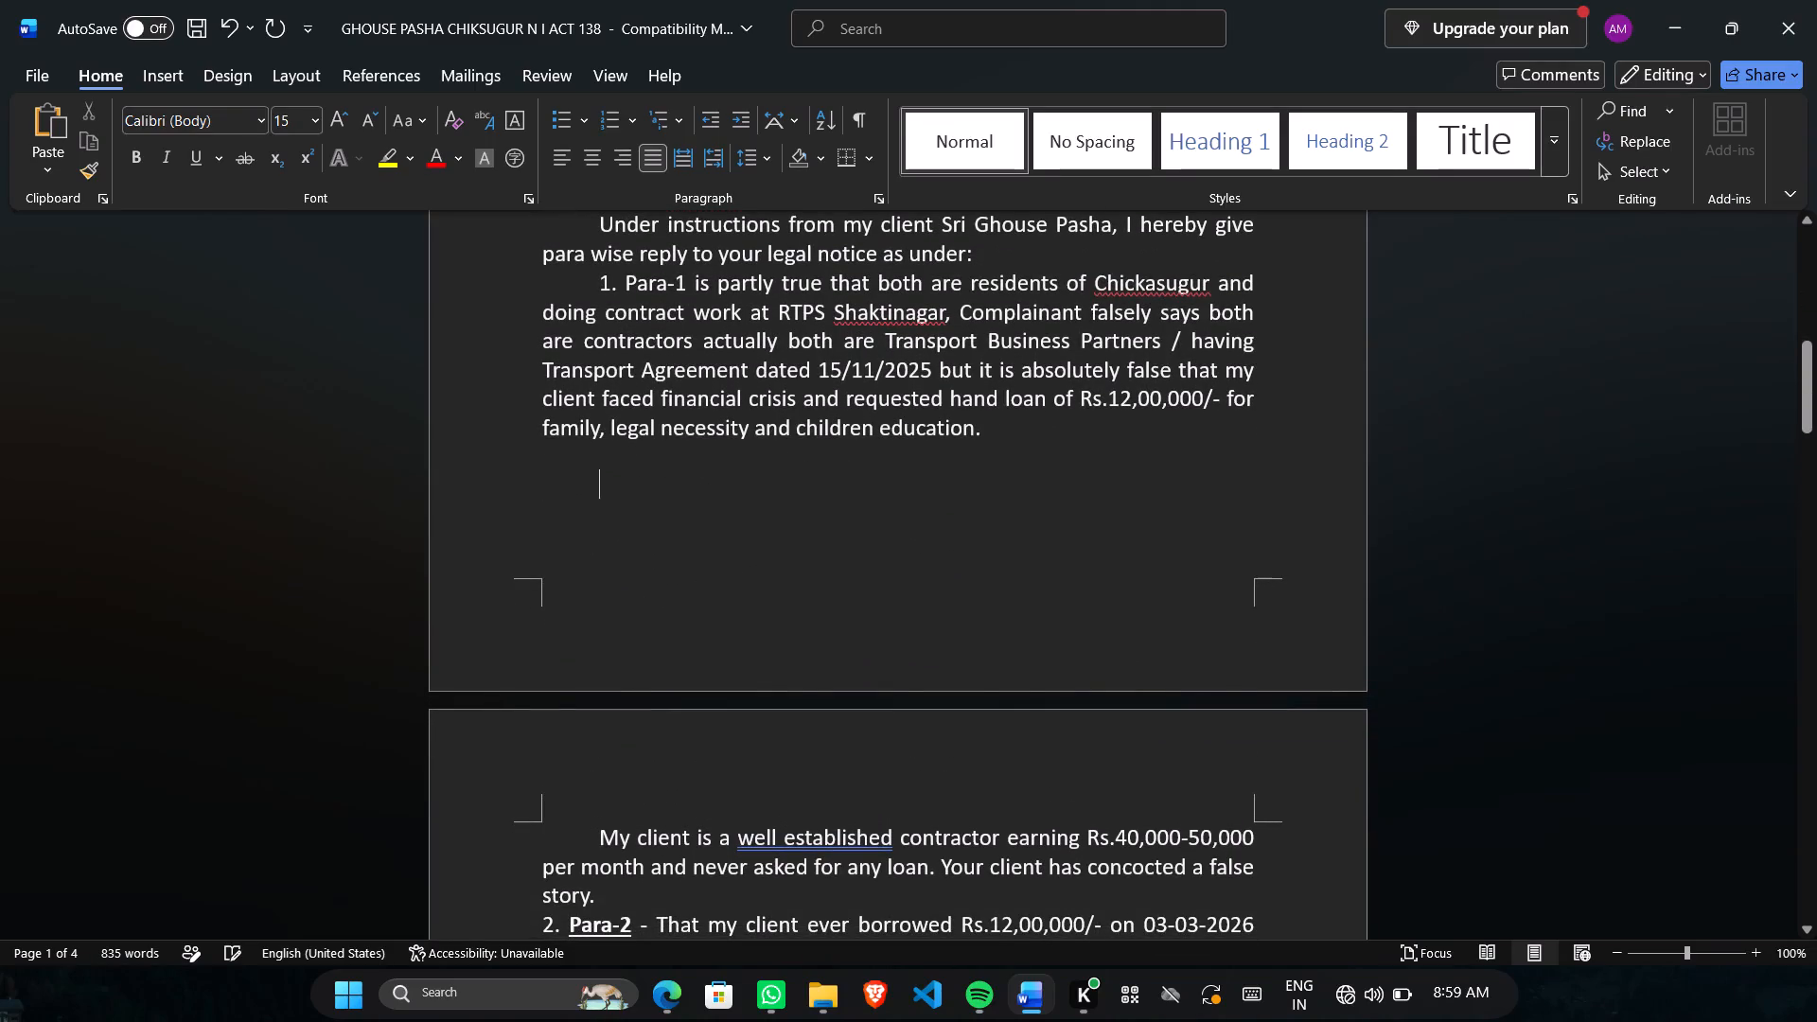
{"action": "key", "text": "Delete"}
{"action": "key", "text": "Delete"}
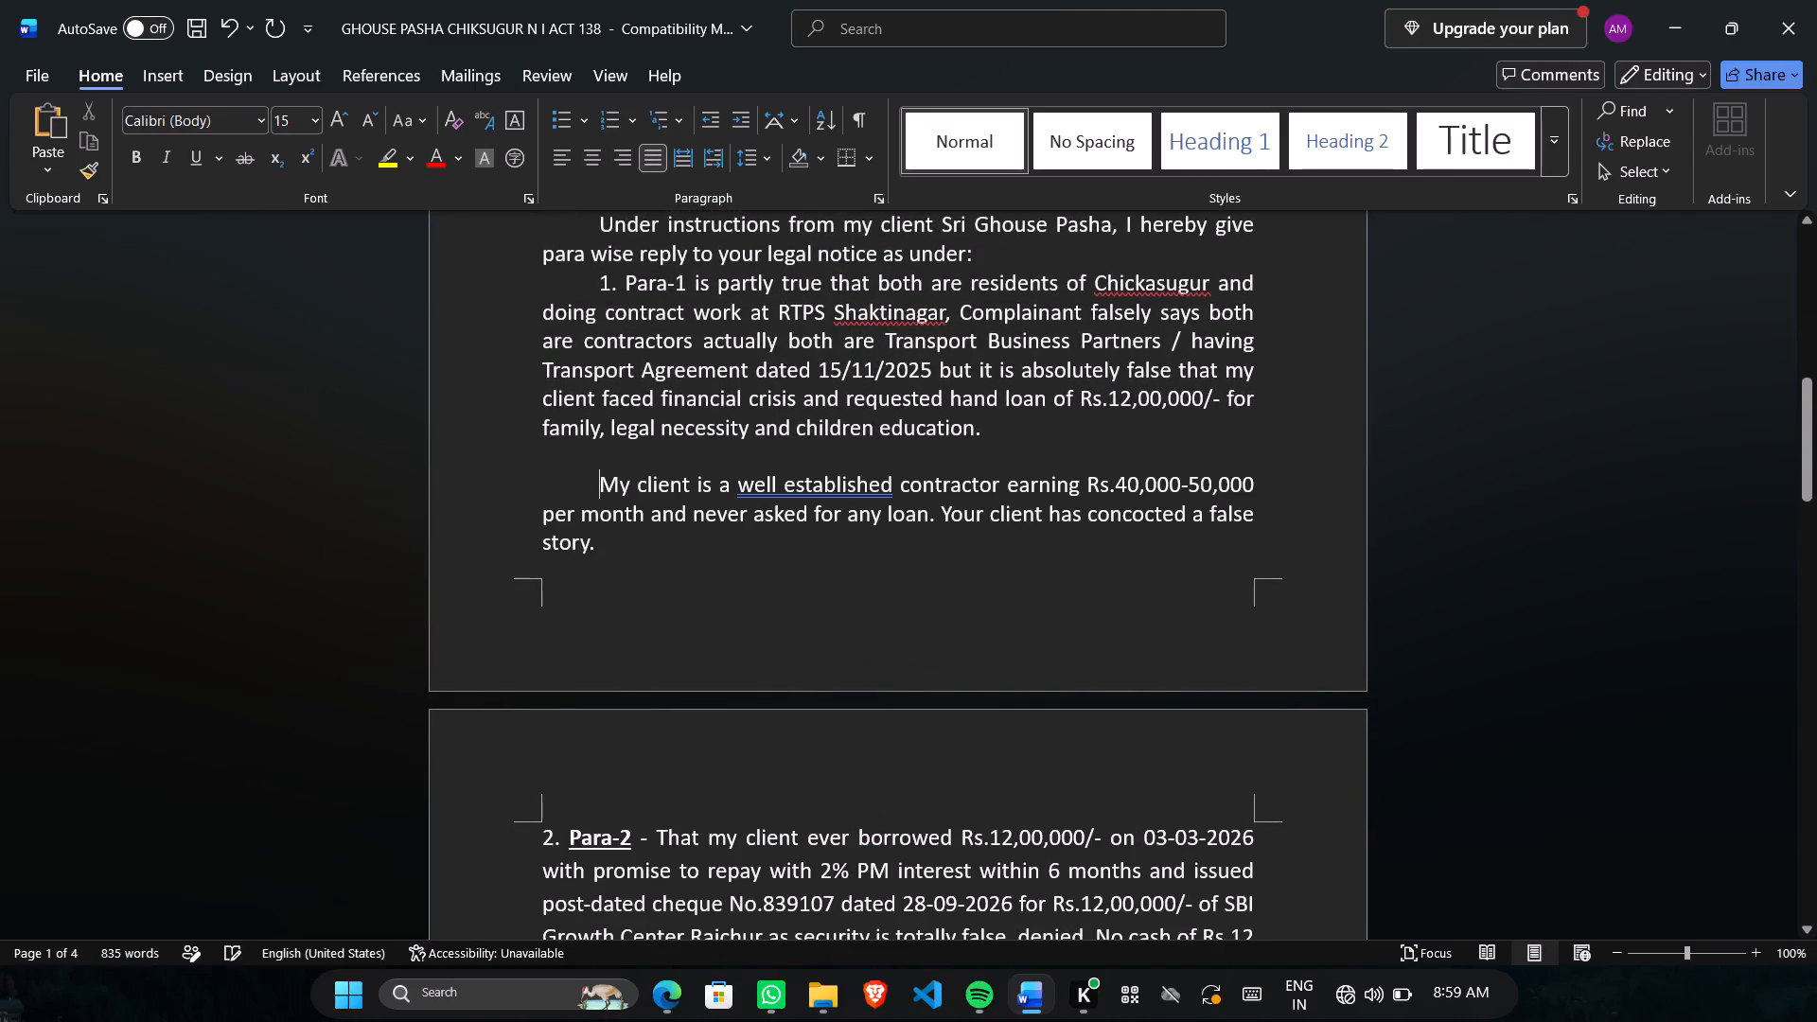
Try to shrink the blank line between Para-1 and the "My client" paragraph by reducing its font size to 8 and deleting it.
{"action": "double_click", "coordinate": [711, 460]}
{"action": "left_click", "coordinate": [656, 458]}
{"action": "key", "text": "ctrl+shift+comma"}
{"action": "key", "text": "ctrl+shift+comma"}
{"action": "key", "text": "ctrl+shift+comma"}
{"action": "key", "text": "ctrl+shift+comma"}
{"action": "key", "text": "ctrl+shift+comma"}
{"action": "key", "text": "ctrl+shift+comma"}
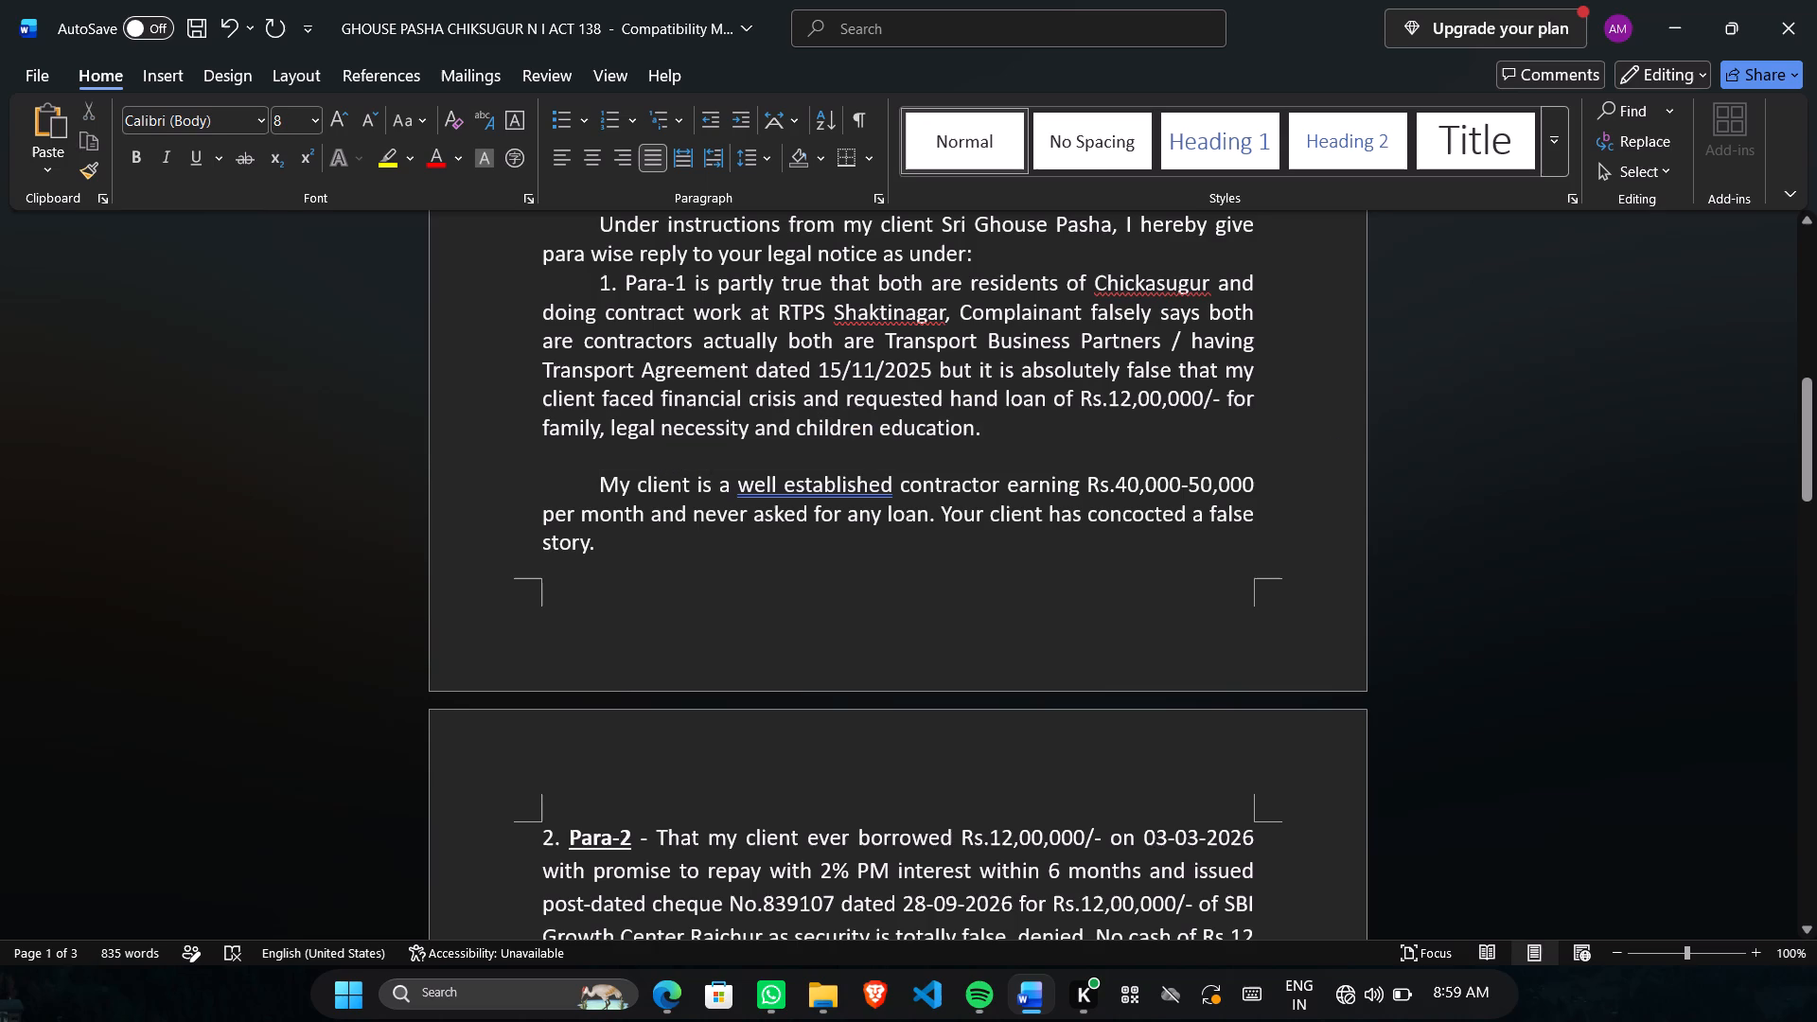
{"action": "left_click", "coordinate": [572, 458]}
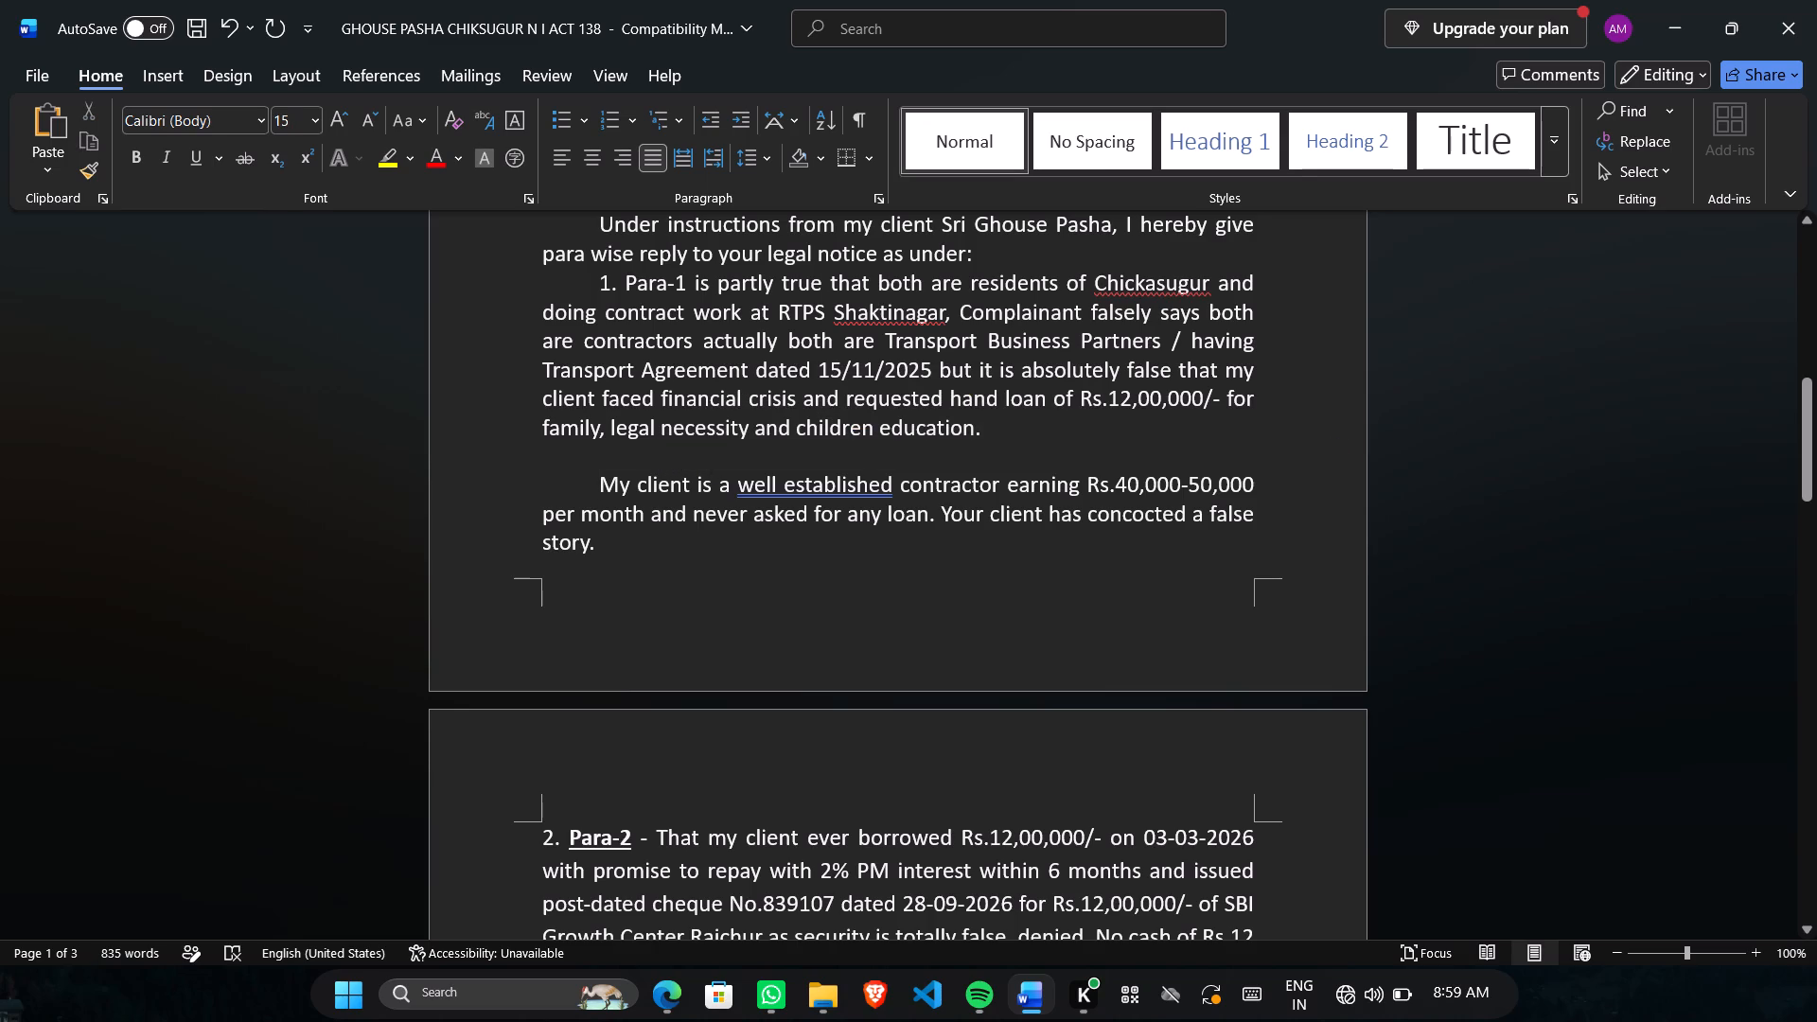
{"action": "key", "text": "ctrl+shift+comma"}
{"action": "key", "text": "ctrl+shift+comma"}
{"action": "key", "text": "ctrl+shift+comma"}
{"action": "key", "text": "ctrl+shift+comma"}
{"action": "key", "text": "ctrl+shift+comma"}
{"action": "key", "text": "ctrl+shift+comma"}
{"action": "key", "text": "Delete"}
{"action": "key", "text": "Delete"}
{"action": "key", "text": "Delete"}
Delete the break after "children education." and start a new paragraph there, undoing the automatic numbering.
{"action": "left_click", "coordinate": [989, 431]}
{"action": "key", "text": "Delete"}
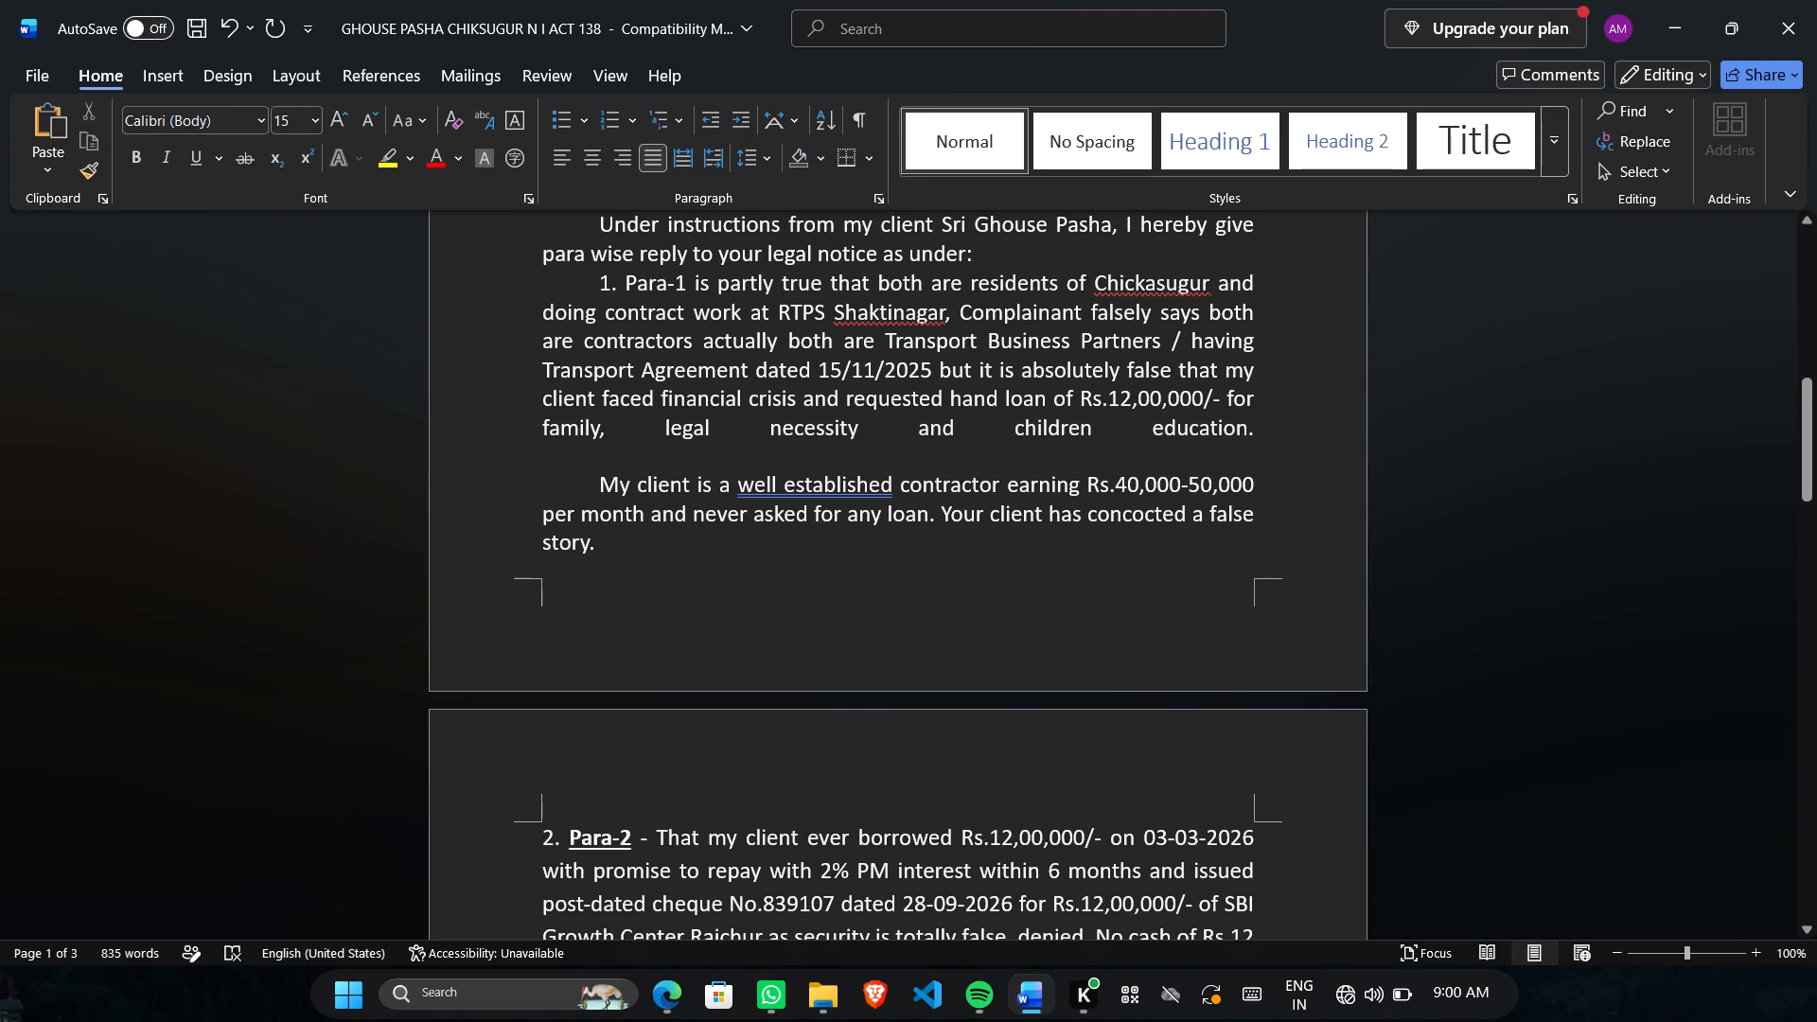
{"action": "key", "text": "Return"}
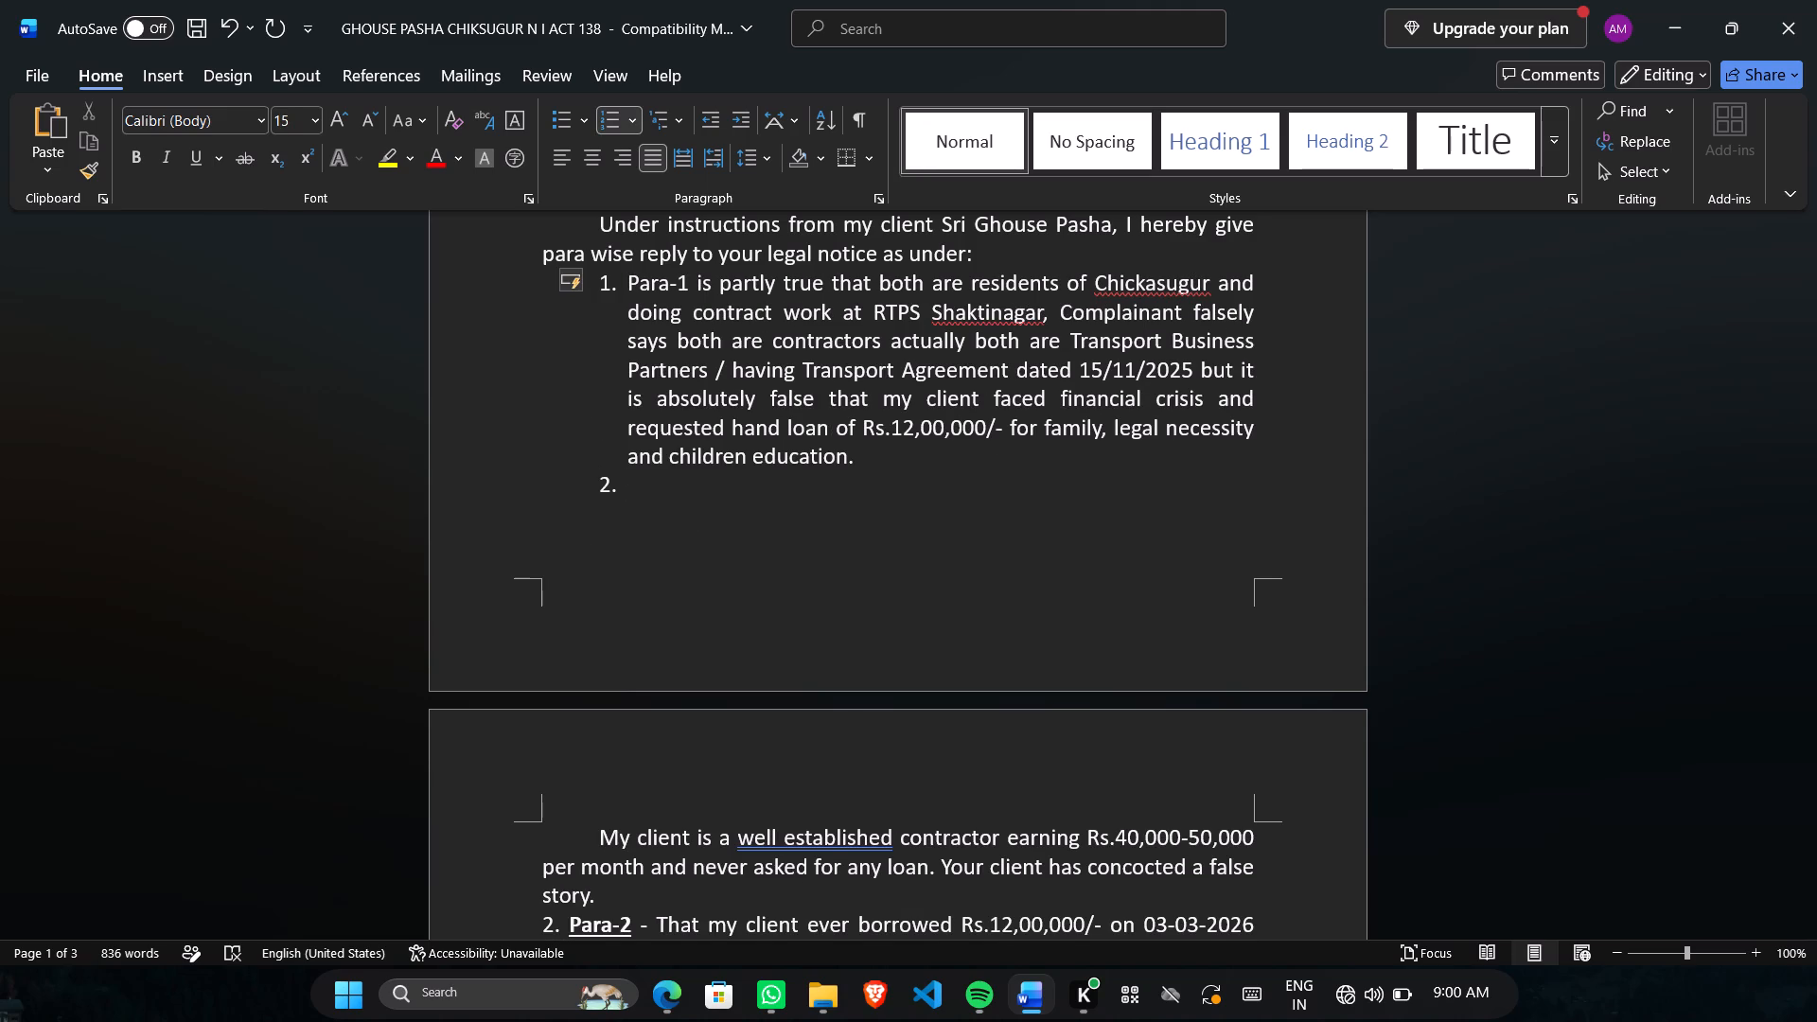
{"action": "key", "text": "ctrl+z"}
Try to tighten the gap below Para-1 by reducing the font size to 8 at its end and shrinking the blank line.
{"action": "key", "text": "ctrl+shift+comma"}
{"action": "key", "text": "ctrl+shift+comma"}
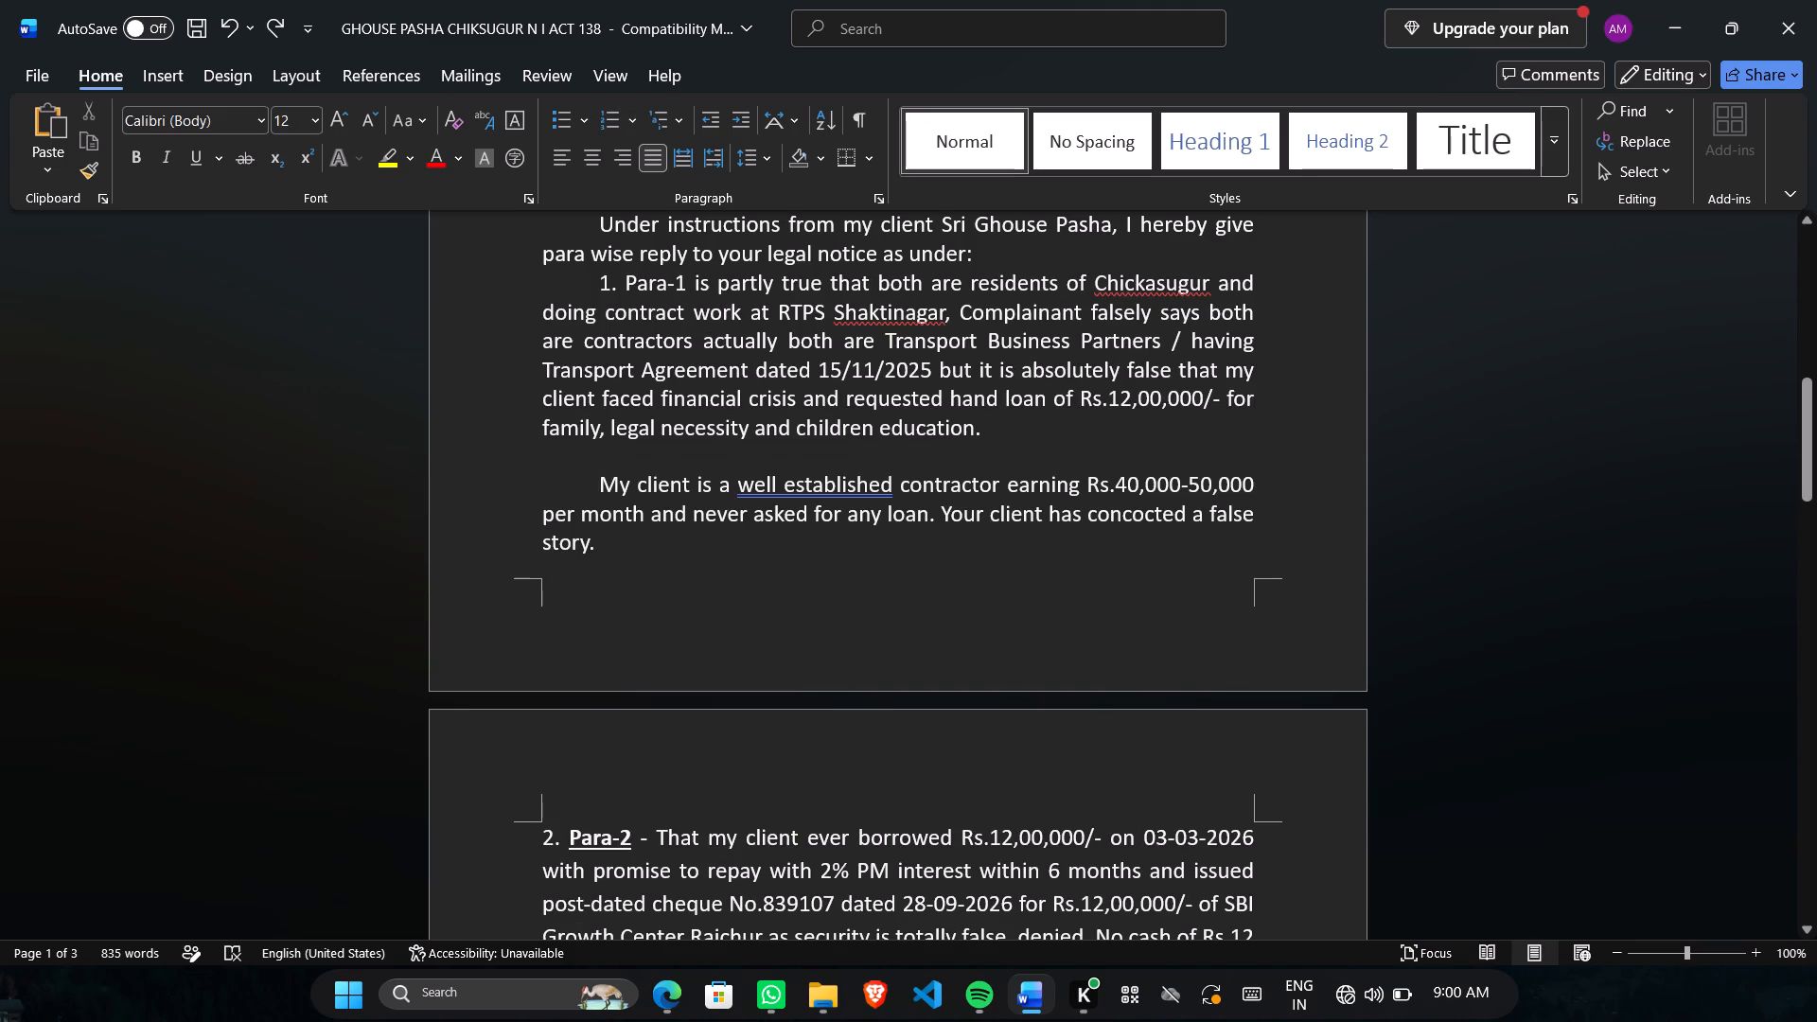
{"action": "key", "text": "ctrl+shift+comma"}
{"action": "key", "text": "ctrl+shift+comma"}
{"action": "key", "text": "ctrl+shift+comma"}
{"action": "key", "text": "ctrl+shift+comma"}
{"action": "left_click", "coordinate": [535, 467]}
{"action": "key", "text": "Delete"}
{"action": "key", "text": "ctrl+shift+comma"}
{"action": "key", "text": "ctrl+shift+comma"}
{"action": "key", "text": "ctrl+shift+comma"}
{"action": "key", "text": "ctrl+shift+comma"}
Paste the cut marker "Contd..2" on the line ending "story.", spaced across so it sits near the right margin.
{"action": "left_click", "coordinate": [627, 561]}
{"action": "key", "text": "Tab"}
{"action": "key", "text": "Tab"}
{"action": "key", "text": "Tab"}
{"action": "key", "text": "Tab"}
{"action": "key", "text": "Tab"}
{"action": "key", "text": "Tab"}
{"action": "key", "text": "Tab"}
{"action": "key", "text": "Tab"}
{"action": "key", "text": "Tab"}
{"action": "key", "text": "Tab"}
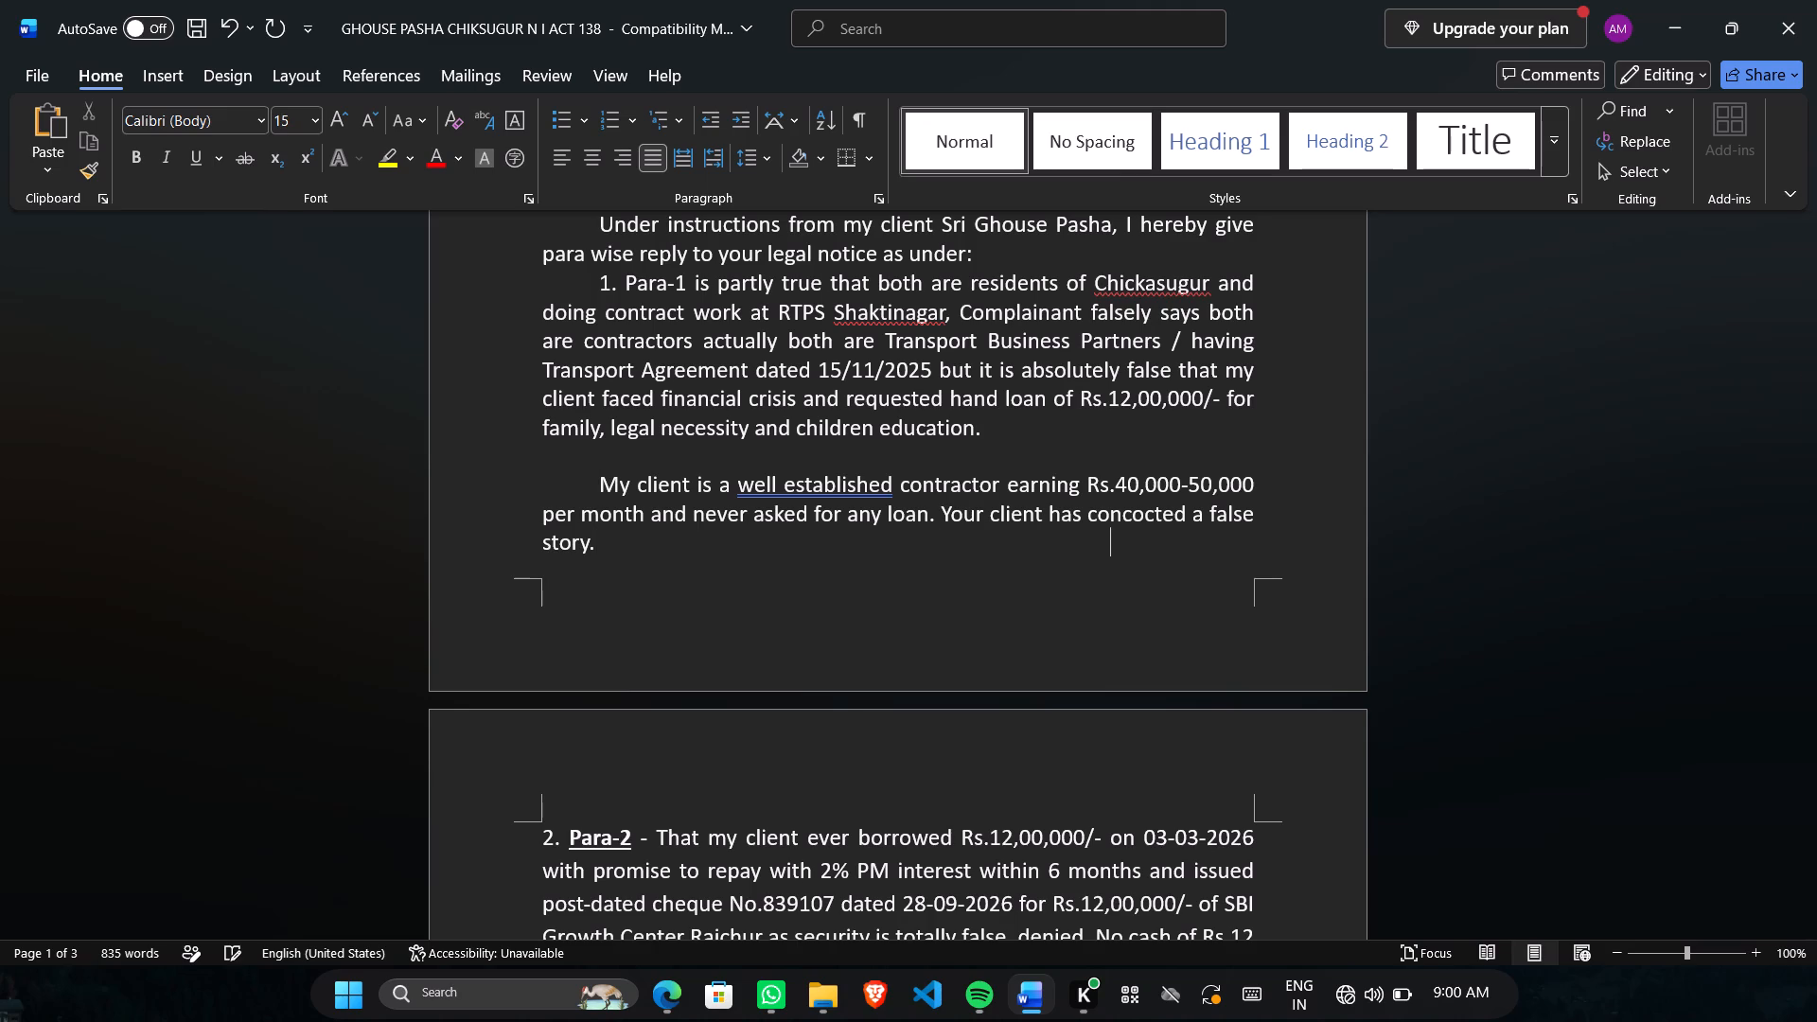
{"action": "key", "text": "Tab"}
{"action": "key", "text": "BackSpace"}
{"action": "key", "text": "ctrl+v"}
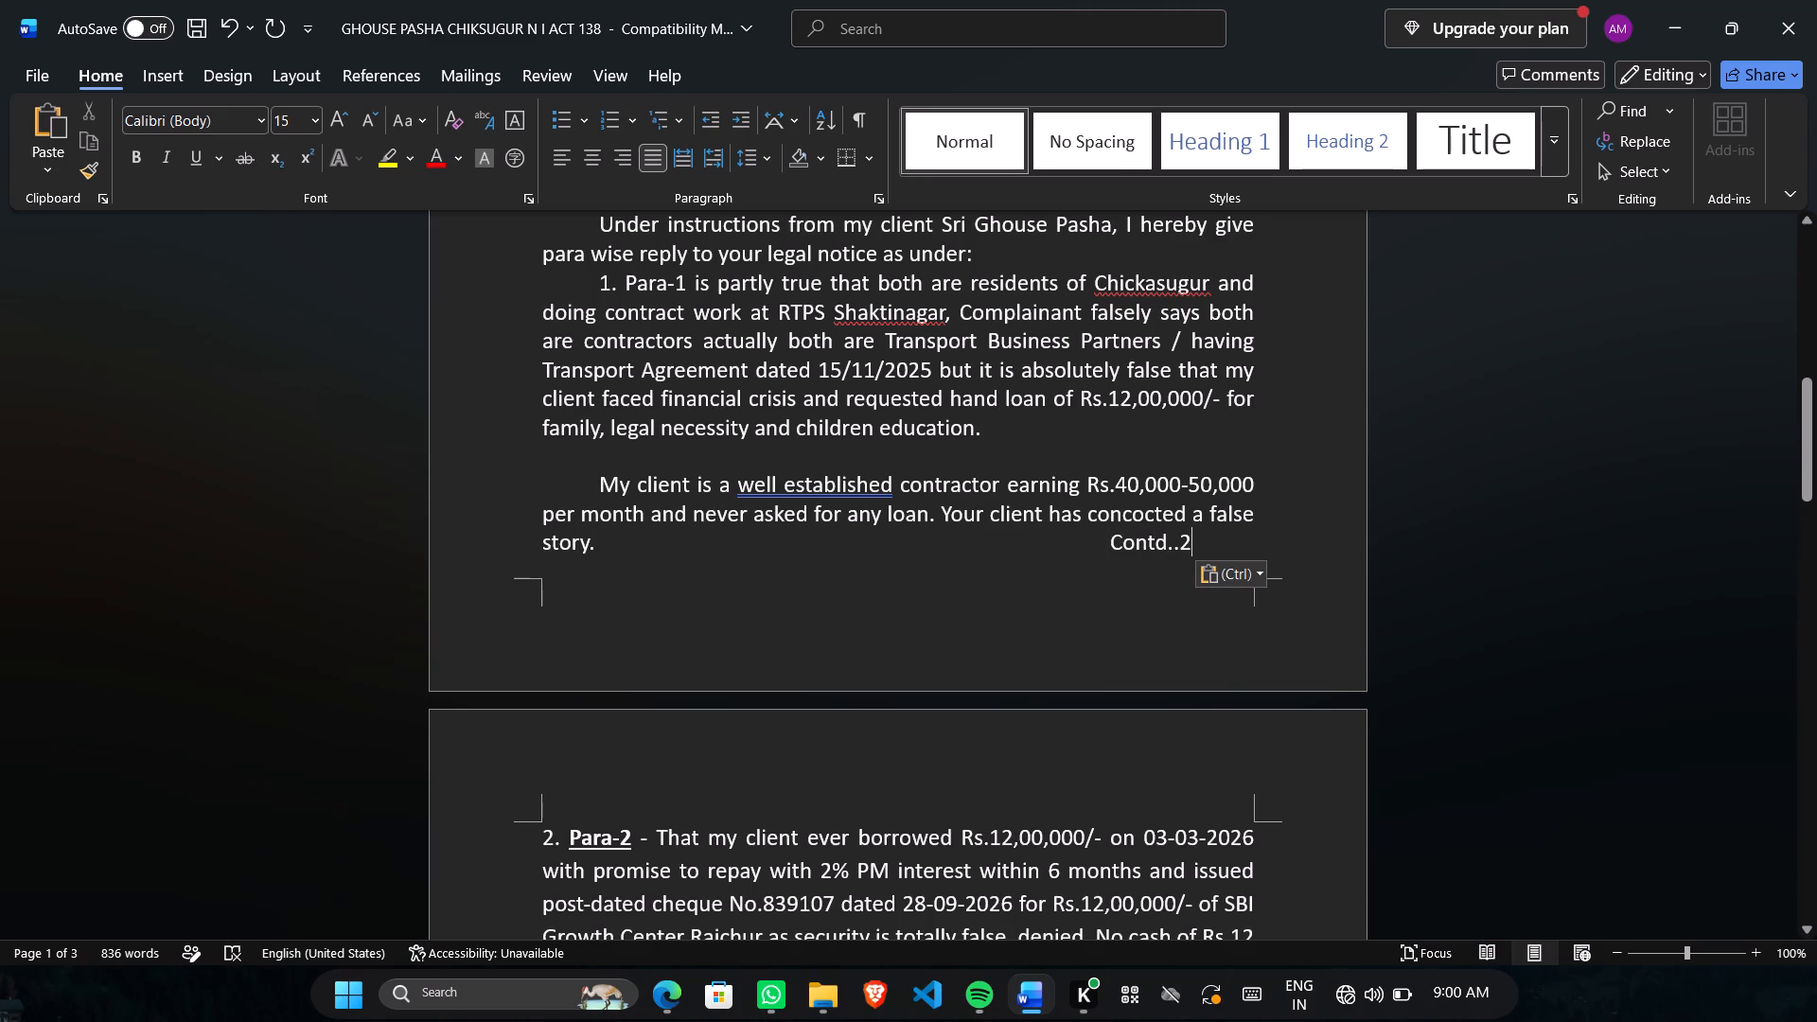
{"action": "left_click", "coordinate": [1108, 544]}
{"action": "key", "text": "space"}
{"action": "key", "text": "space"}
{"action": "key", "text": "space"}
{"action": "key", "text": "space"}
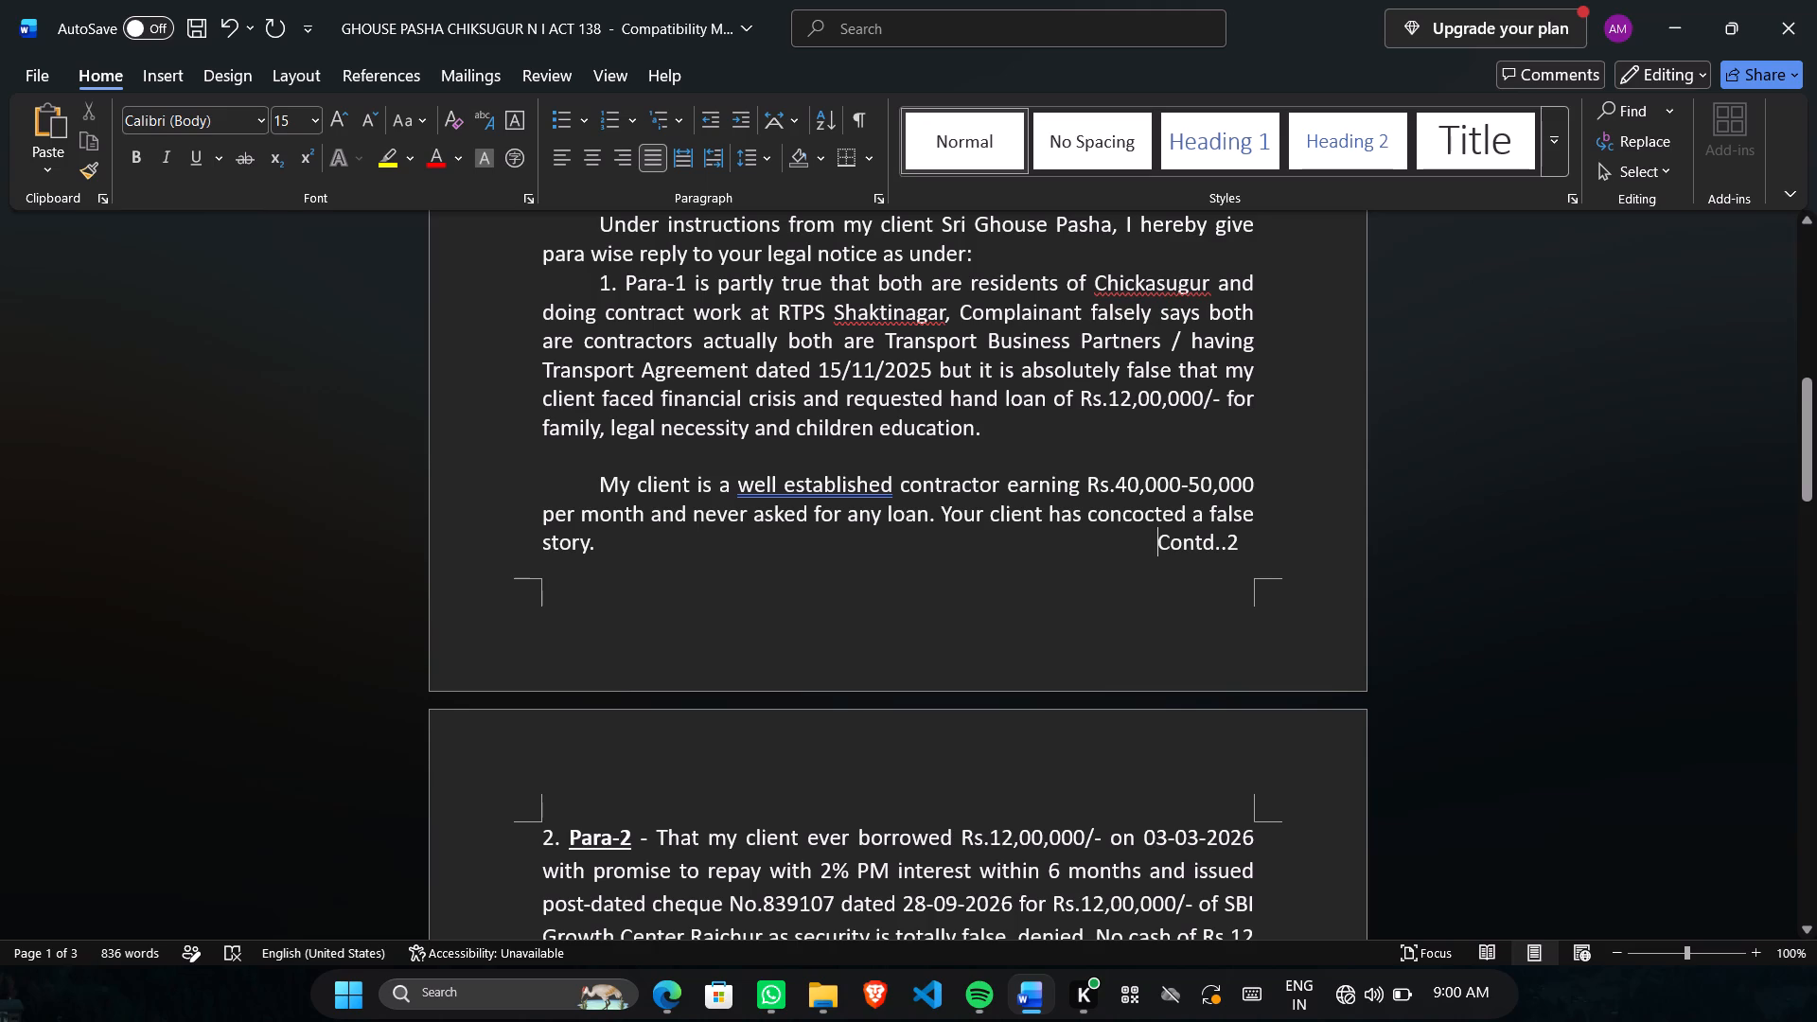
Add a centred "-2-" page marker on a new line above Para-2 at the start of the second page.
{"action": "left_click", "coordinate": [1246, 541]}
{"action": "key", "text": "Return"}
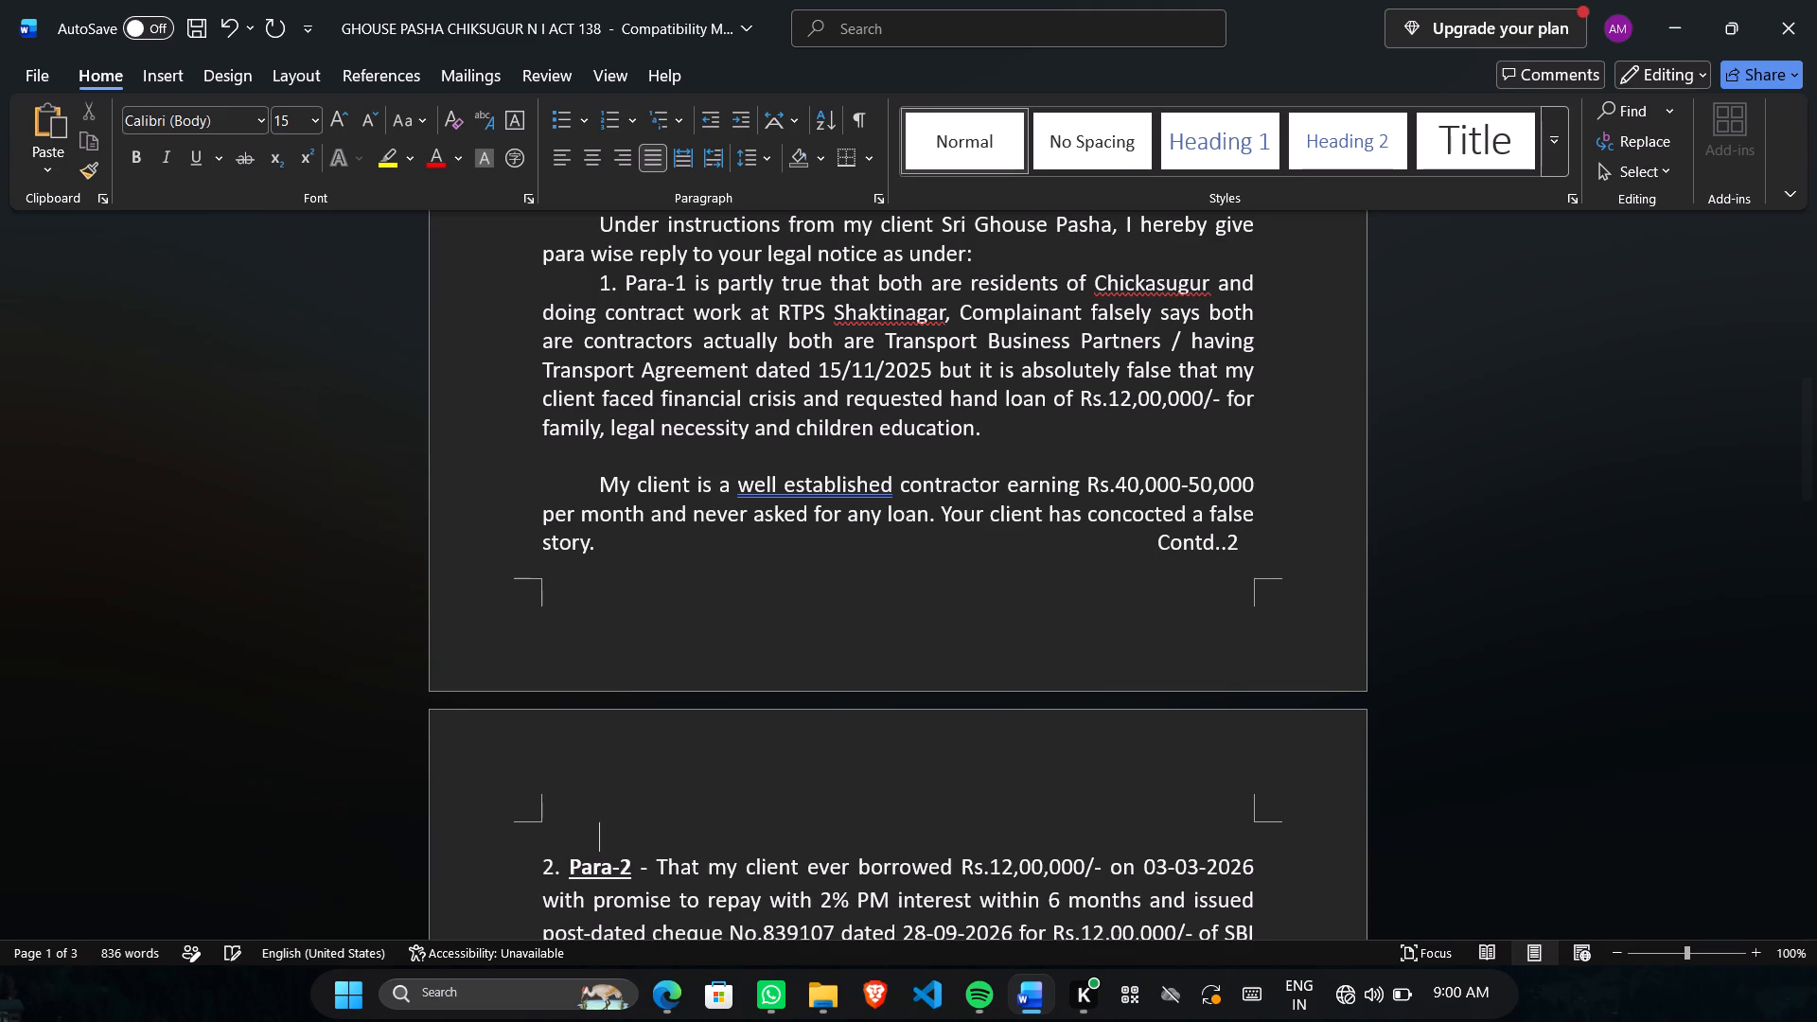
{"action": "left_click", "coordinate": [594, 151]}
{"action": "type", "text": "-2-"}
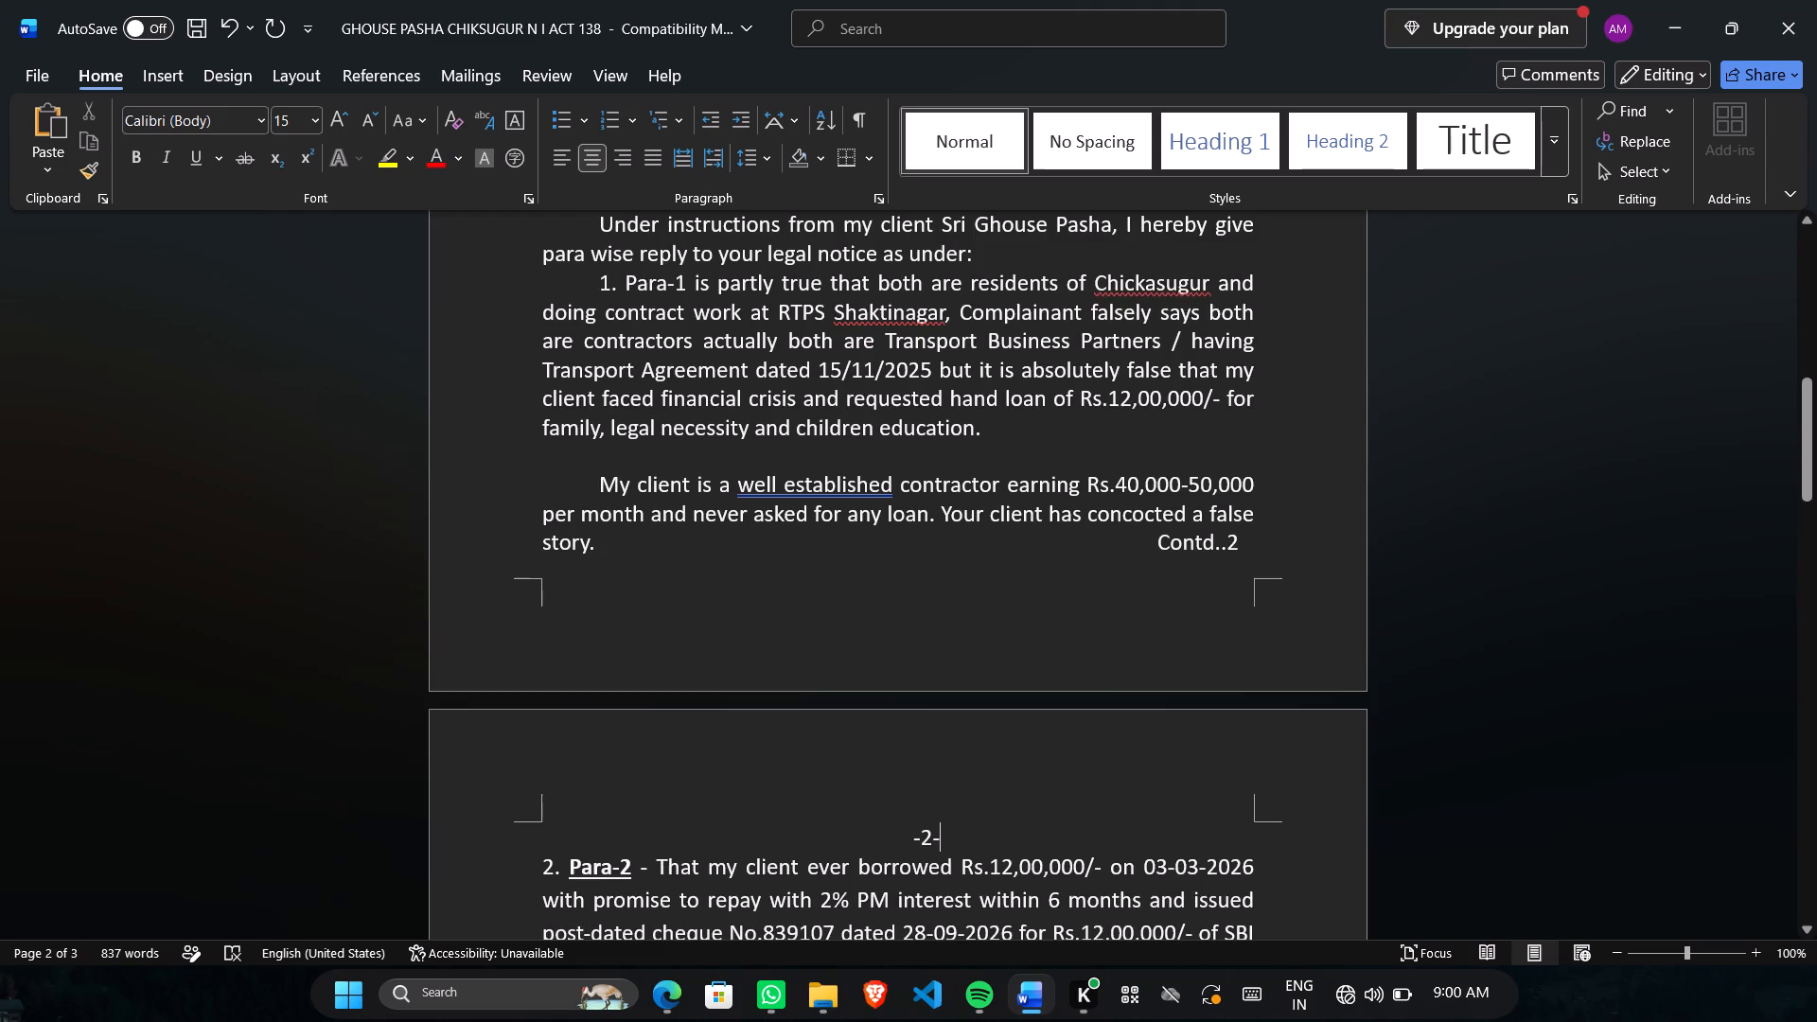
Cut the "Contd...3" marker from the line below "Entire 138 complaint fails.".
{"action": "scroll", "coordinate": [757, 569], "scroll_direction": "down", "scroll_amount": 10}
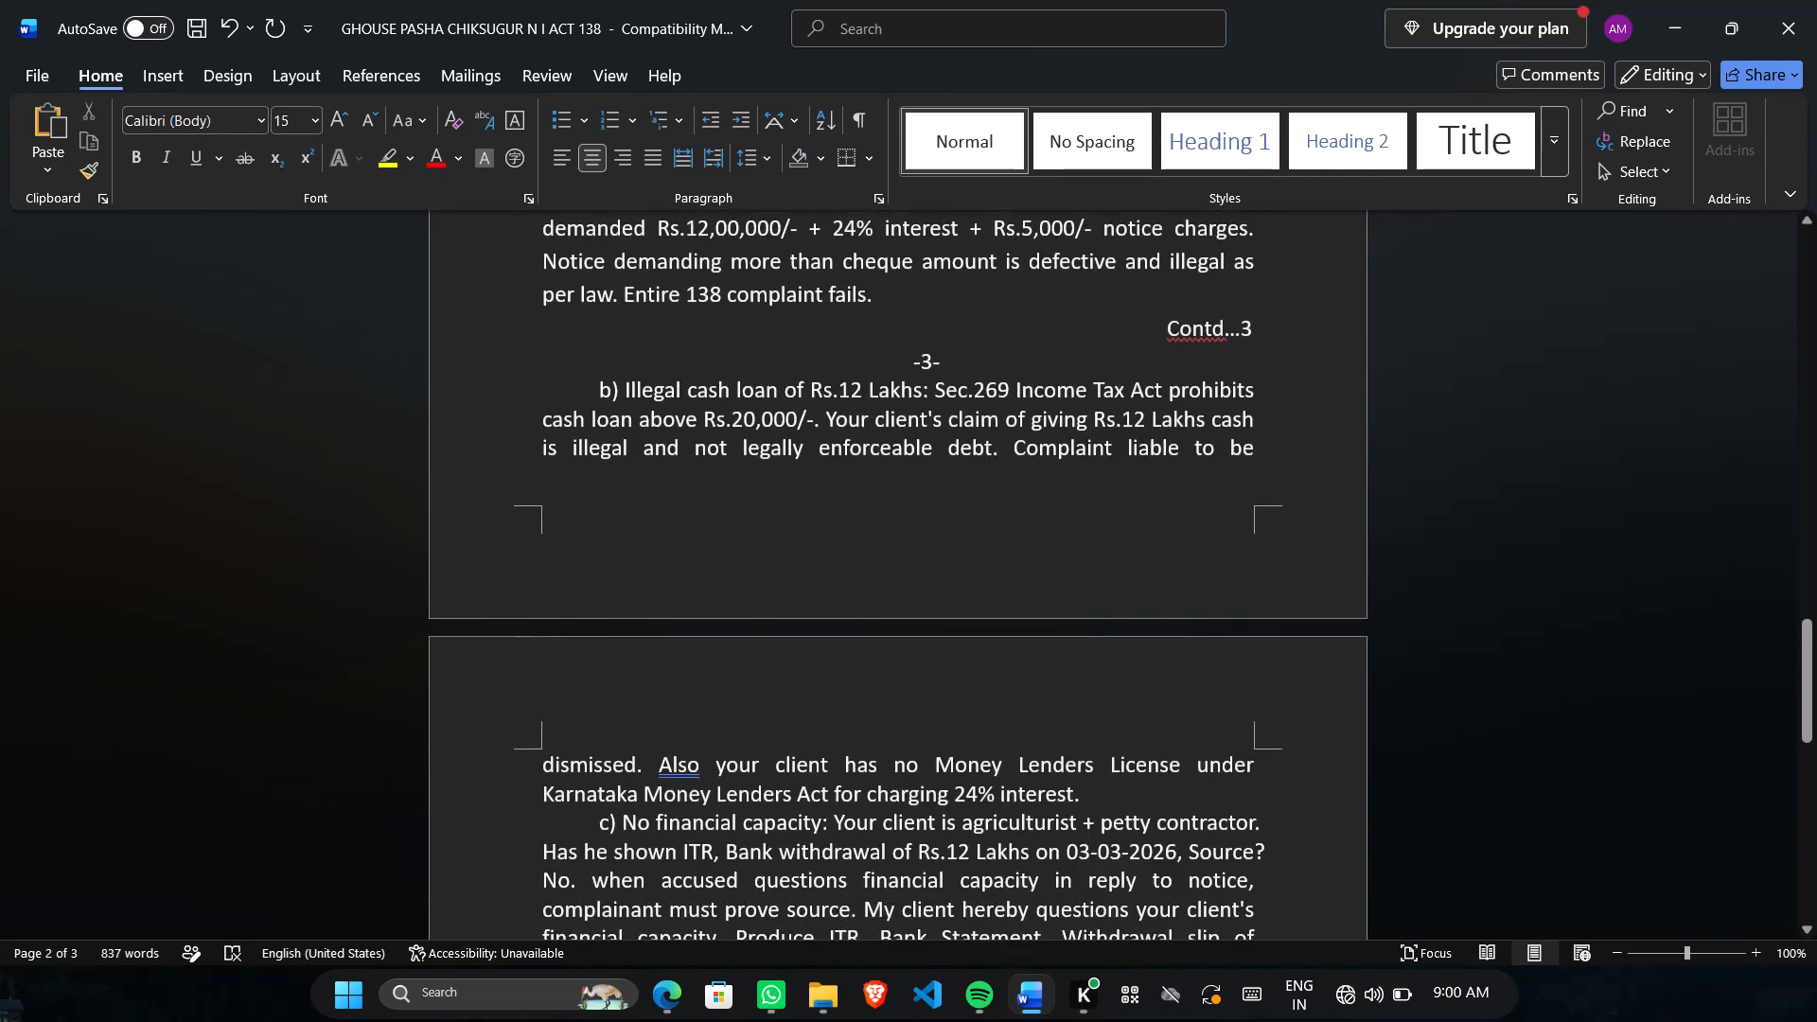
{"action": "scroll", "coordinate": [757, 569], "scroll_direction": "up", "scroll_amount": 1}
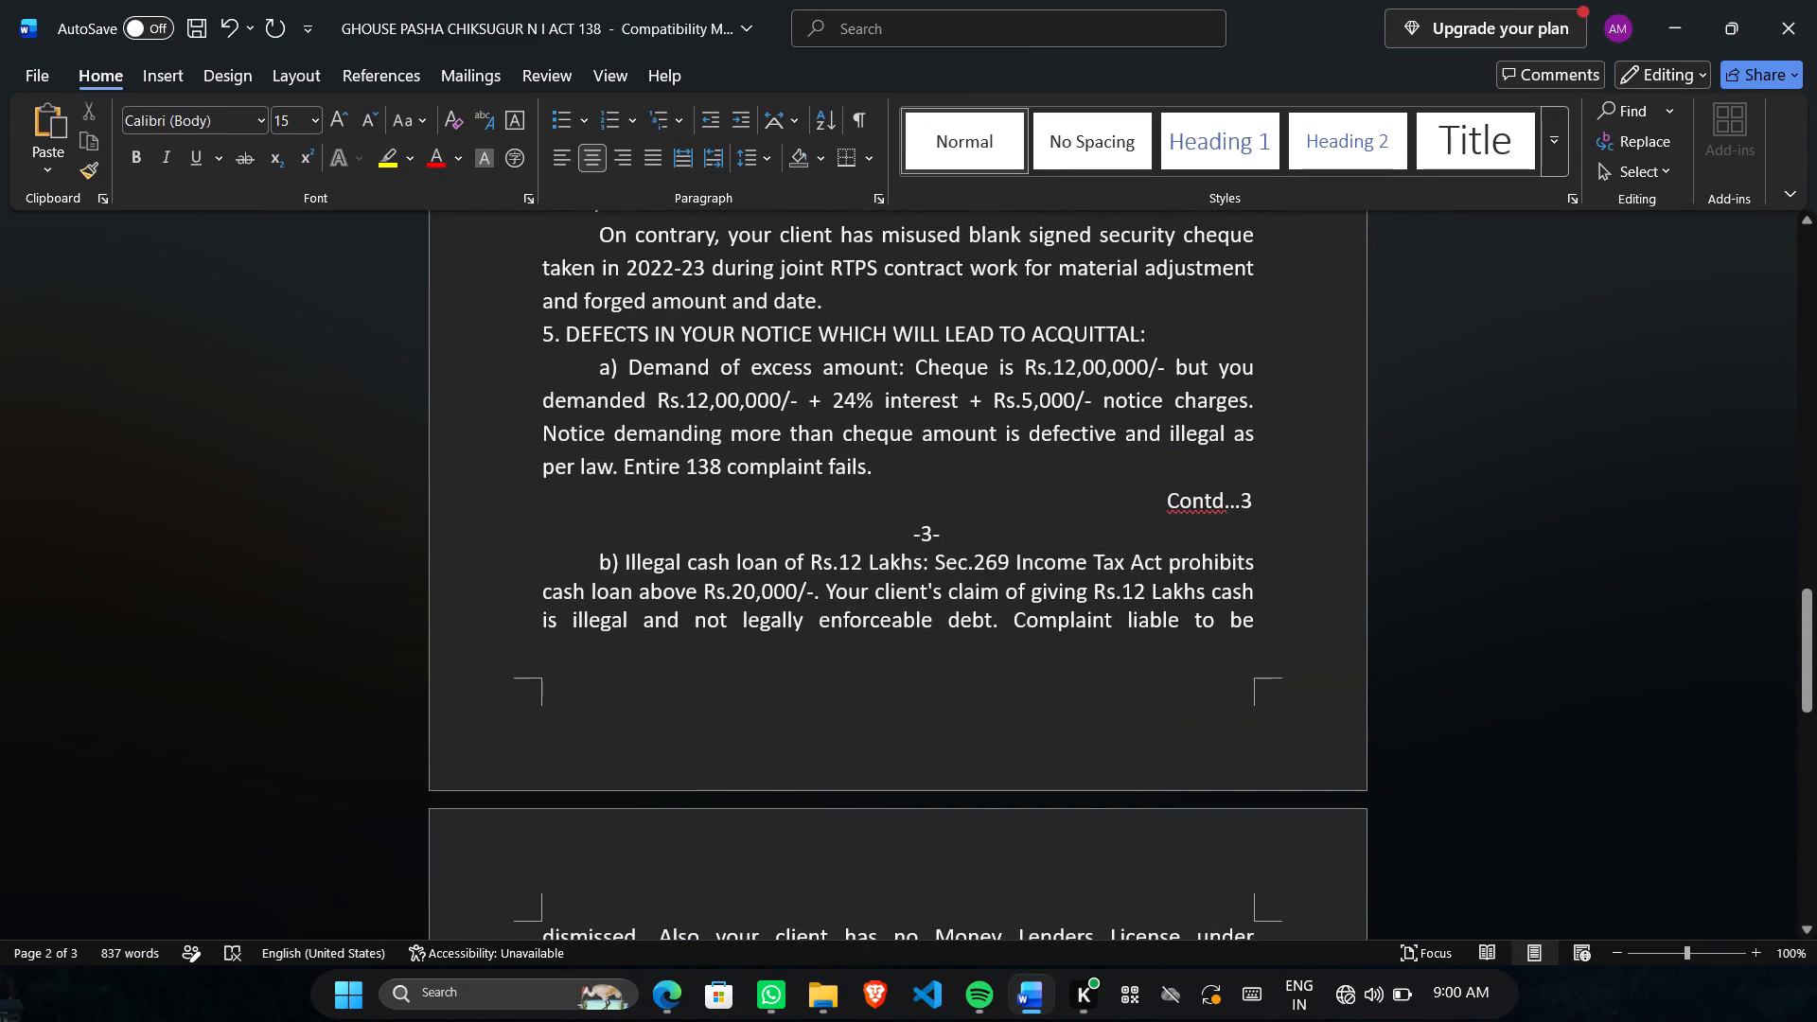
{"action": "left_click", "coordinate": [1155, 507]}
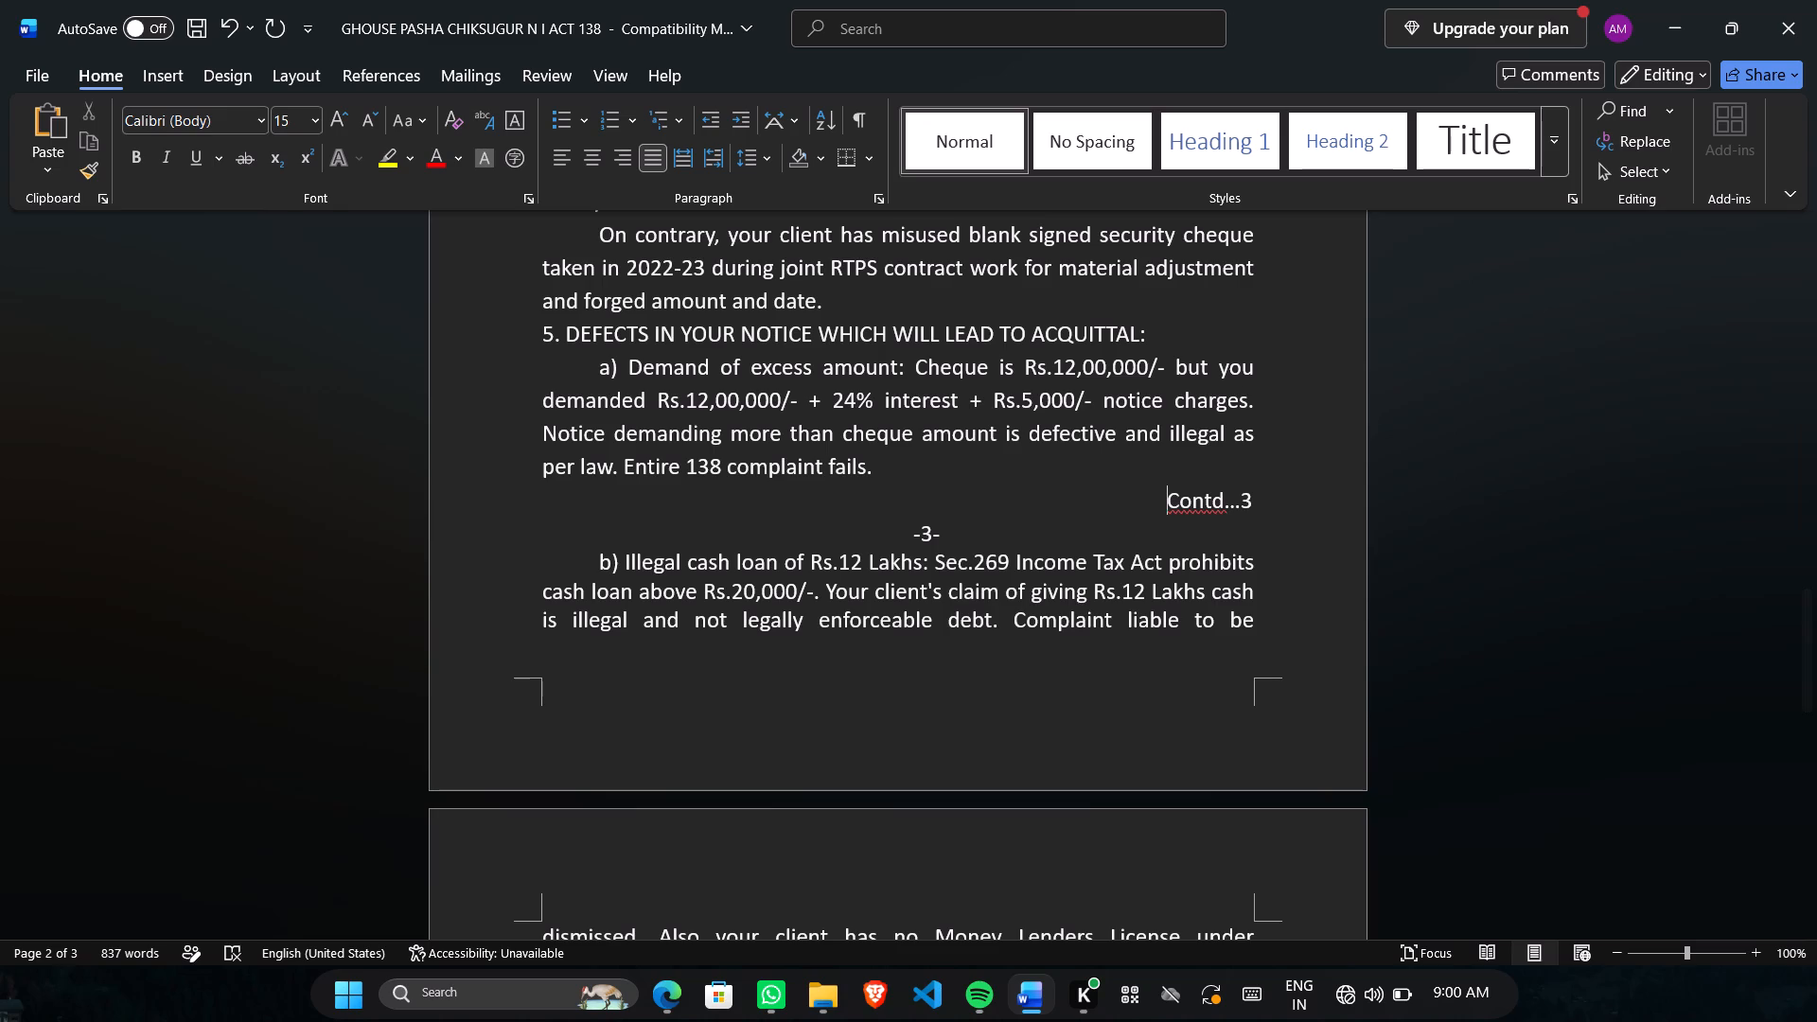
{"action": "key", "text": "shift+Right"}
{"action": "key", "text": "shift+Right"}
{"action": "key", "text": "shift+Right"}
{"action": "key", "text": "shift+Right"}
{"action": "key", "text": "shift+Right"}
{"action": "key", "text": "shift+Right"}
{"action": "key", "text": "shift+Right"}
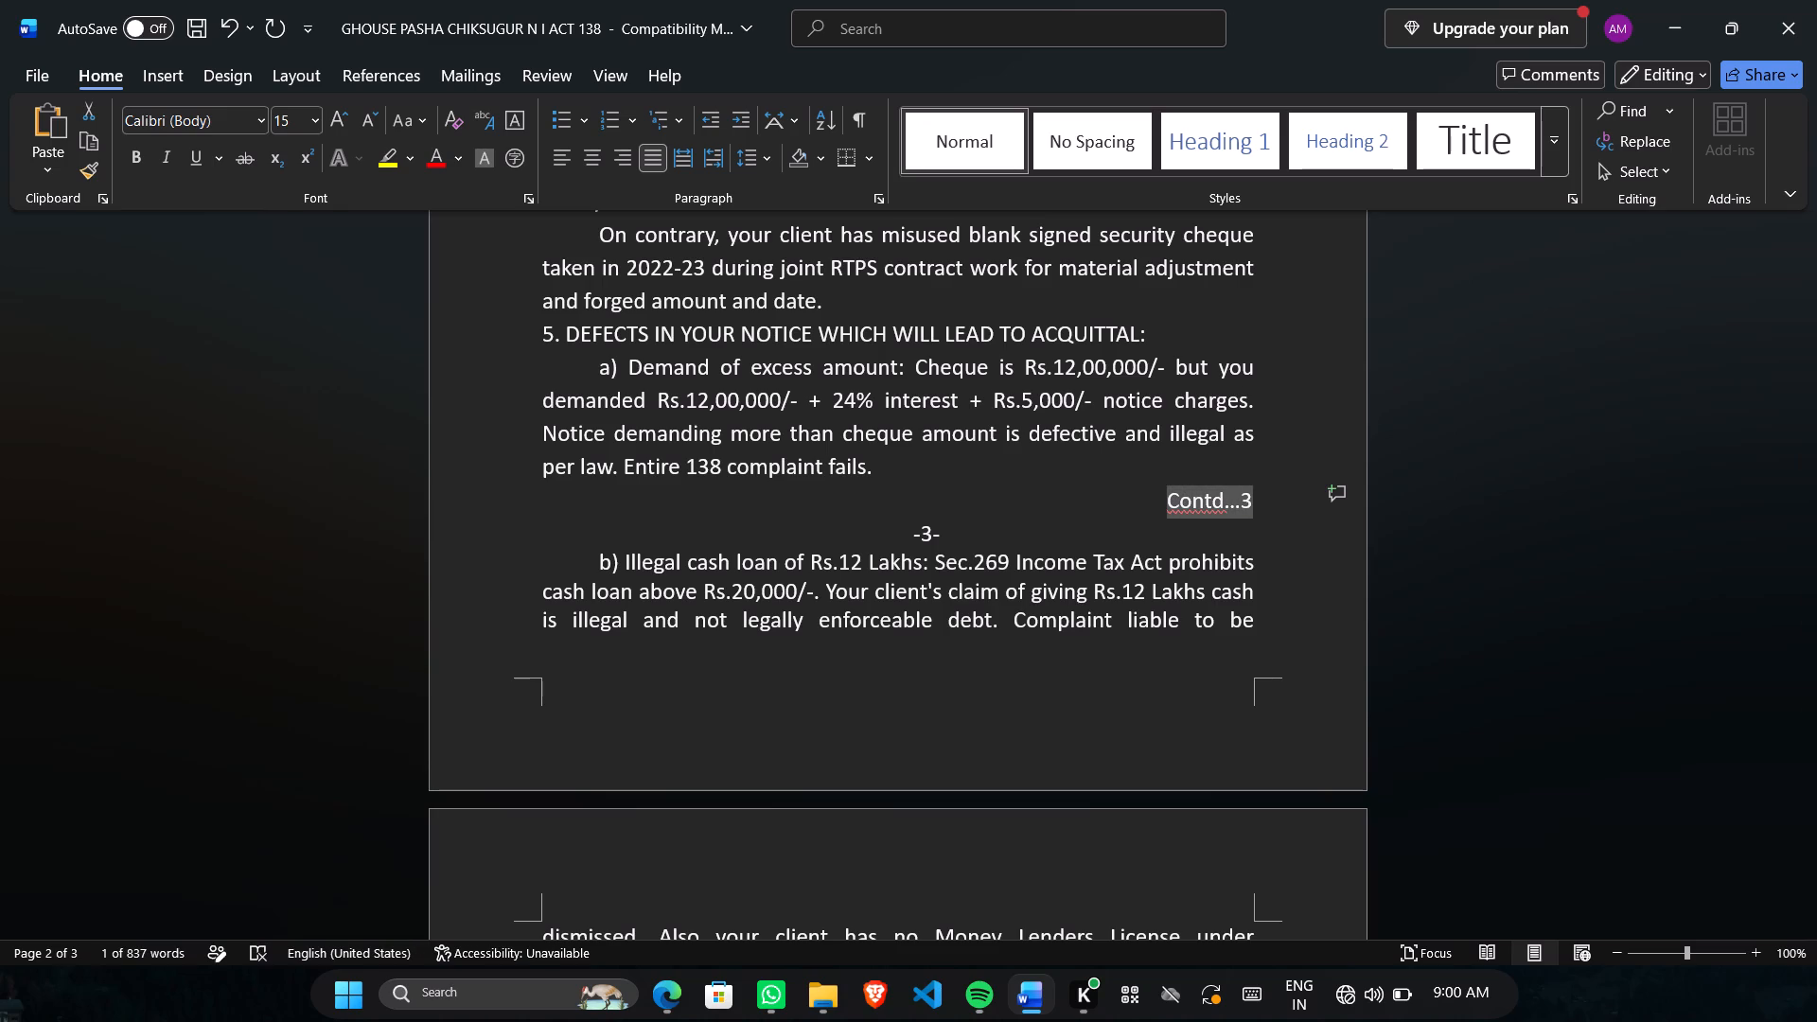
{"action": "key", "text": "ctrl+x"}
Delete the "-3-" page marker above paragraph b) on the second page.
{"action": "left_click", "coordinate": [1037, 536]}
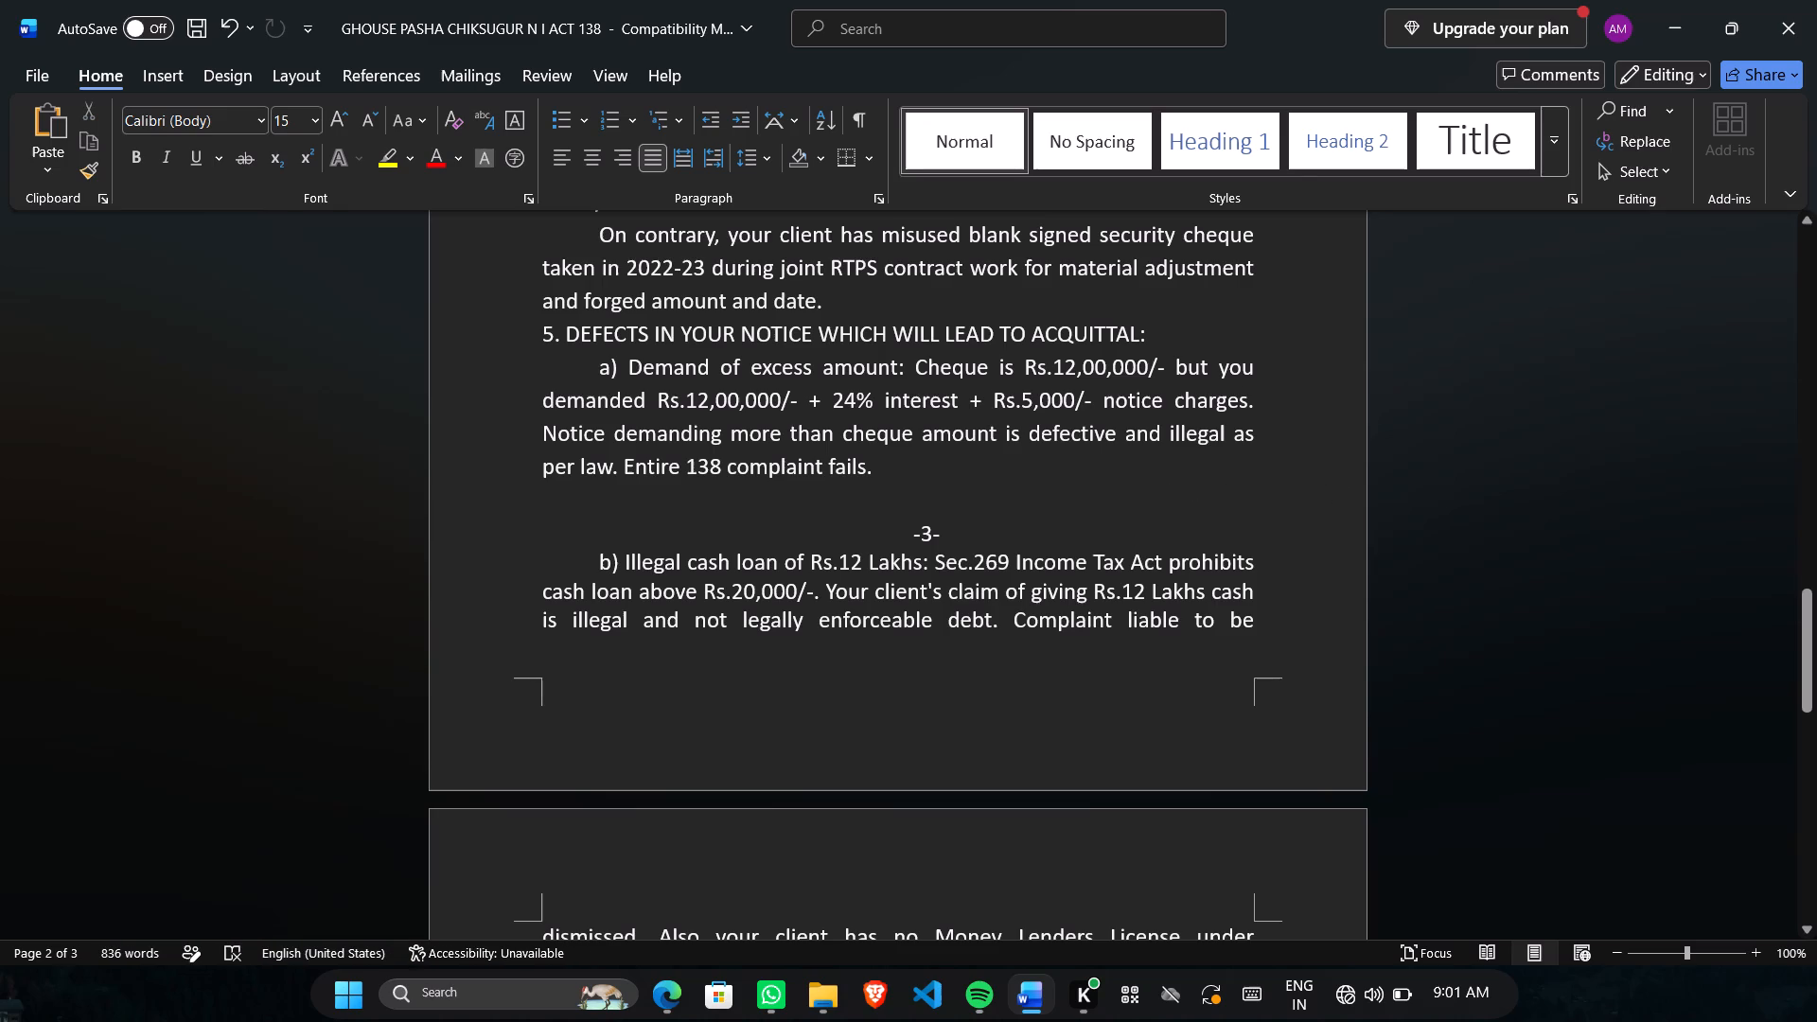
{"action": "key", "text": "BackSpace"}
{"action": "key", "text": "BackSpace"}
{"action": "key", "text": "BackSpace"}
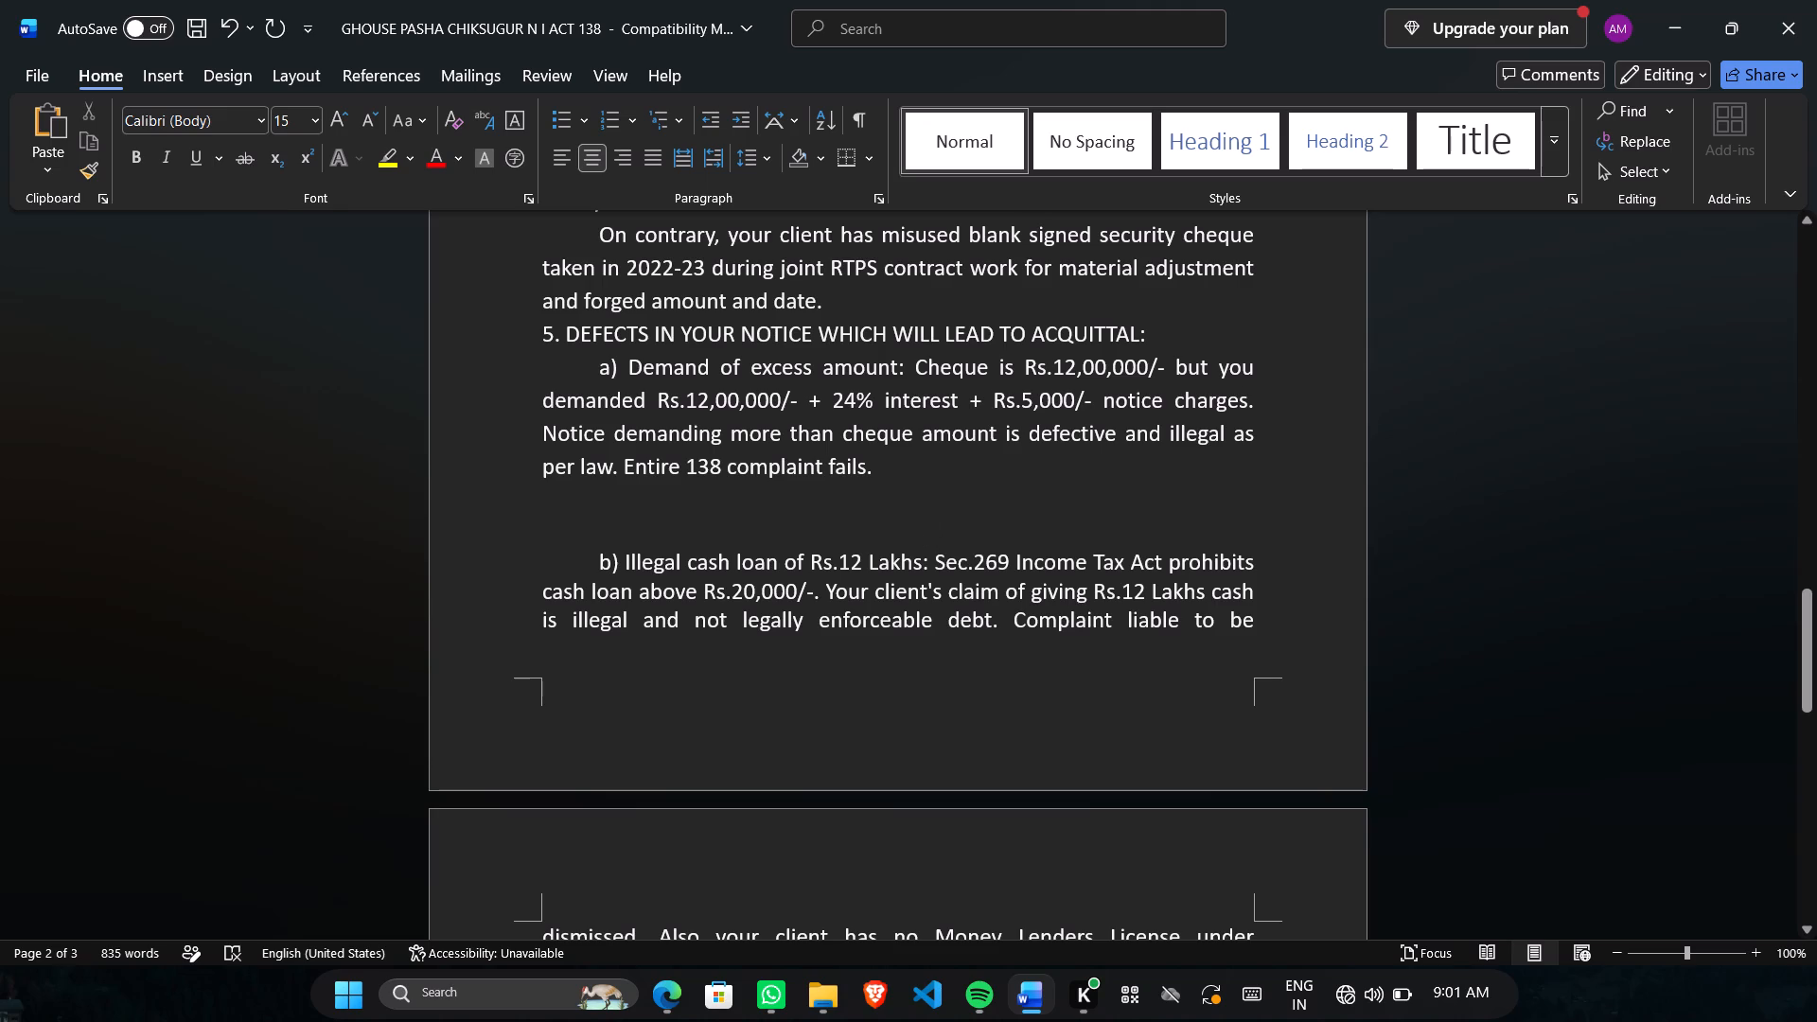
Remove the blank lines and extra spaces before paragraph b) so it follows directly below "Entire 138 complaint fails." with a normal first-line indent.
{"action": "left_click", "coordinate": [794, 515]}
{"action": "key", "text": "Delete"}
{"action": "key", "text": "Delete"}
{"action": "key", "text": "Delete"}
{"action": "key", "text": "Delete"}
{"action": "key", "text": "Delete"}
{"action": "key", "text": "Delete"}
{"action": "key", "text": "Delete"}
{"action": "key", "text": "Delete"}
{"action": "key", "text": "Delete"}
{"action": "key", "text": "Delete"}
{"action": "key", "text": "Delete"}
{"action": "key", "text": "Delete"}
{"action": "key", "text": "Delete"}
{"action": "key", "text": "Delete"}
{"action": "key", "text": "Delete"}
{"action": "key", "text": "Delete"}
{"action": "key", "text": "Delete"}
{"action": "key", "text": "Delete"}
{"action": "key", "text": "Delete"}
{"action": "key", "text": "Delete"}
{"action": "key", "text": "Delete"}
{"action": "key", "text": "Delete"}
{"action": "key", "text": "Delete"}
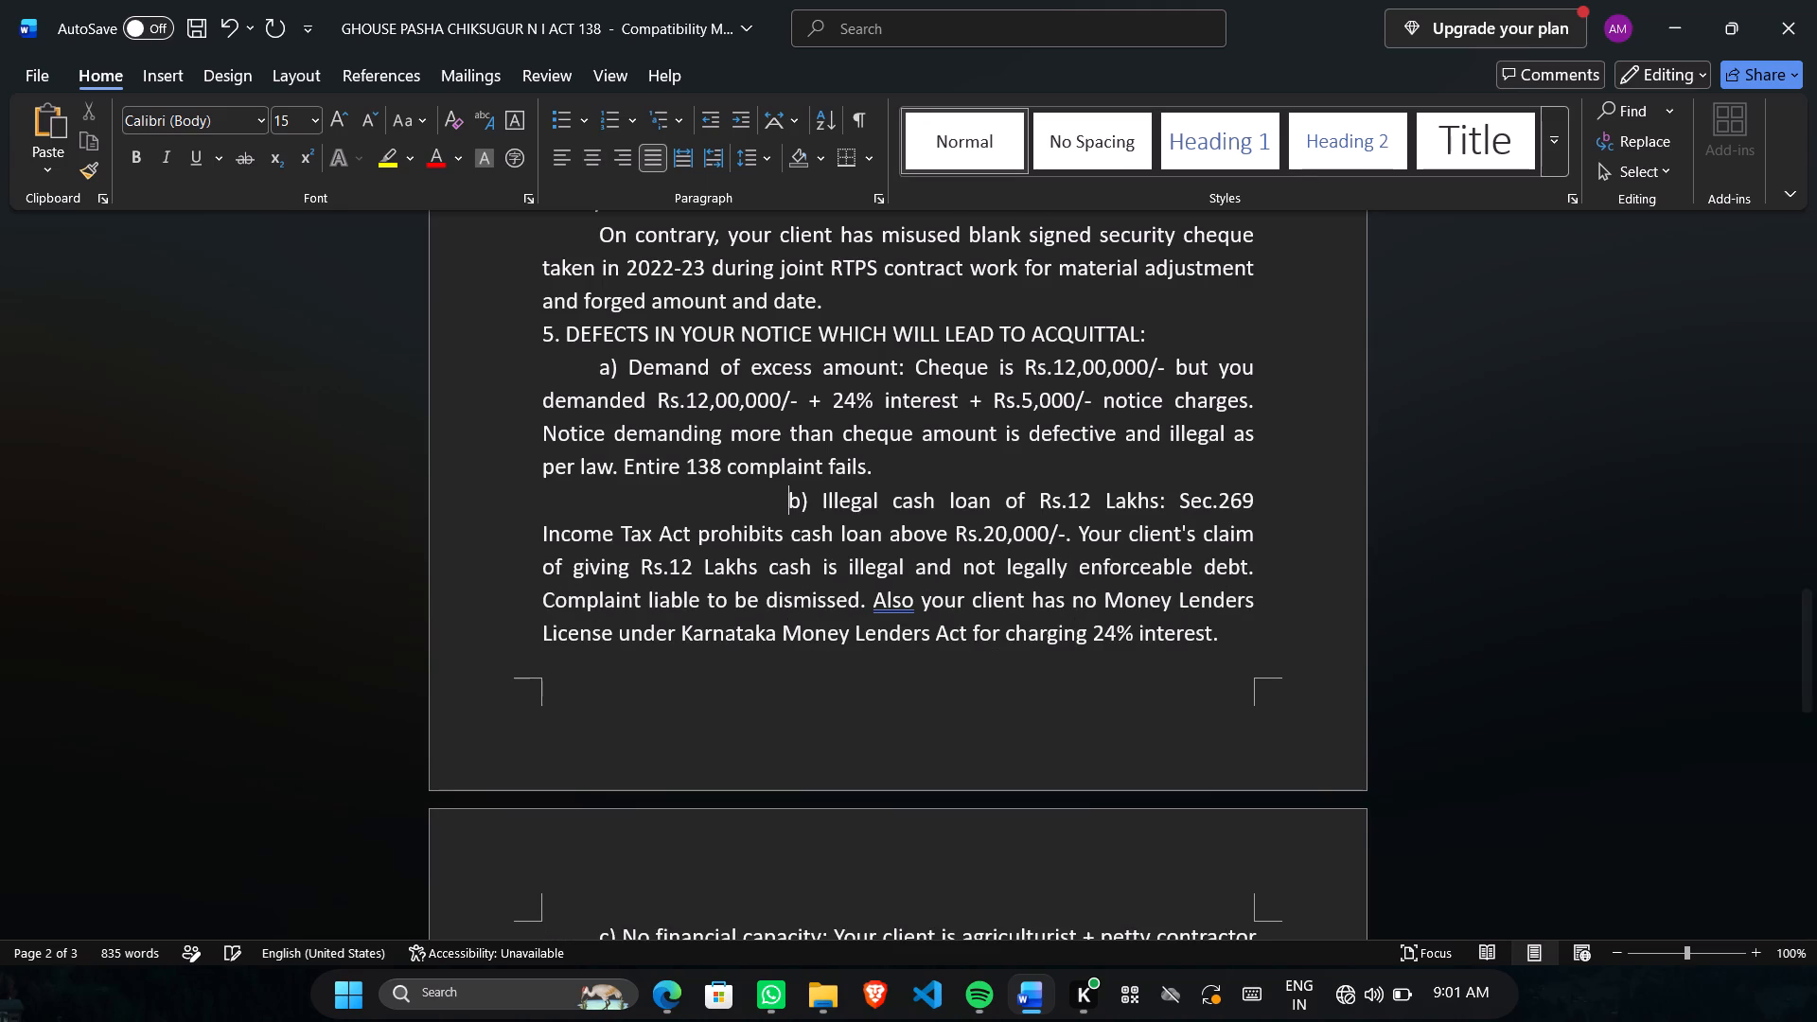
{"action": "key", "text": "BackSpace"}
{"action": "key", "text": "BackSpace"}
{"action": "key", "text": "BackSpace"}
{"action": "key", "text": "BackSpace"}
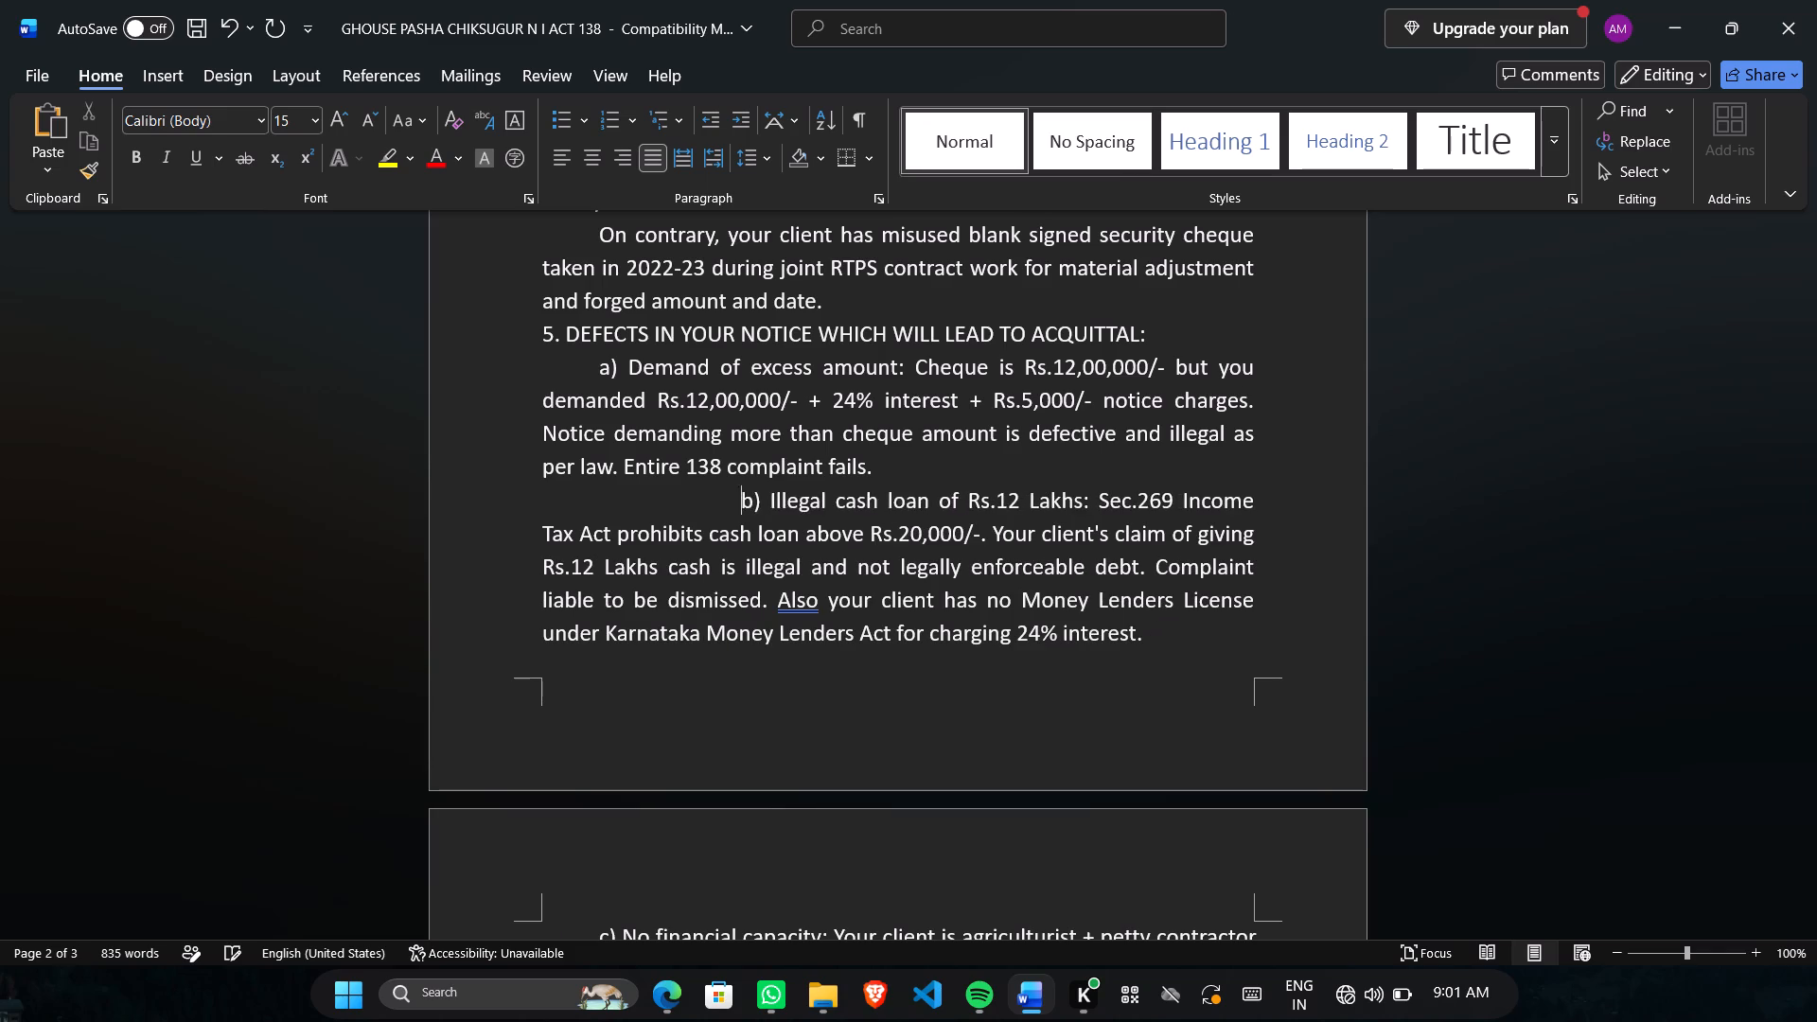
{"action": "key", "text": "BackSpace"}
{"action": "key", "text": "BackSpace"}
{"action": "key", "text": "BackSpace"}
{"action": "key", "text": "BackSpace"}
{"action": "key", "text": "BackSpace"}
{"action": "key", "text": "BackSpace"}
{"action": "key", "text": "BackSpace"}
{"action": "key", "text": "BackSpace"}
{"action": "key", "text": "BackSpace"}
{"action": "key", "text": "BackSpace"}
{"action": "key", "text": "BackSpace"}
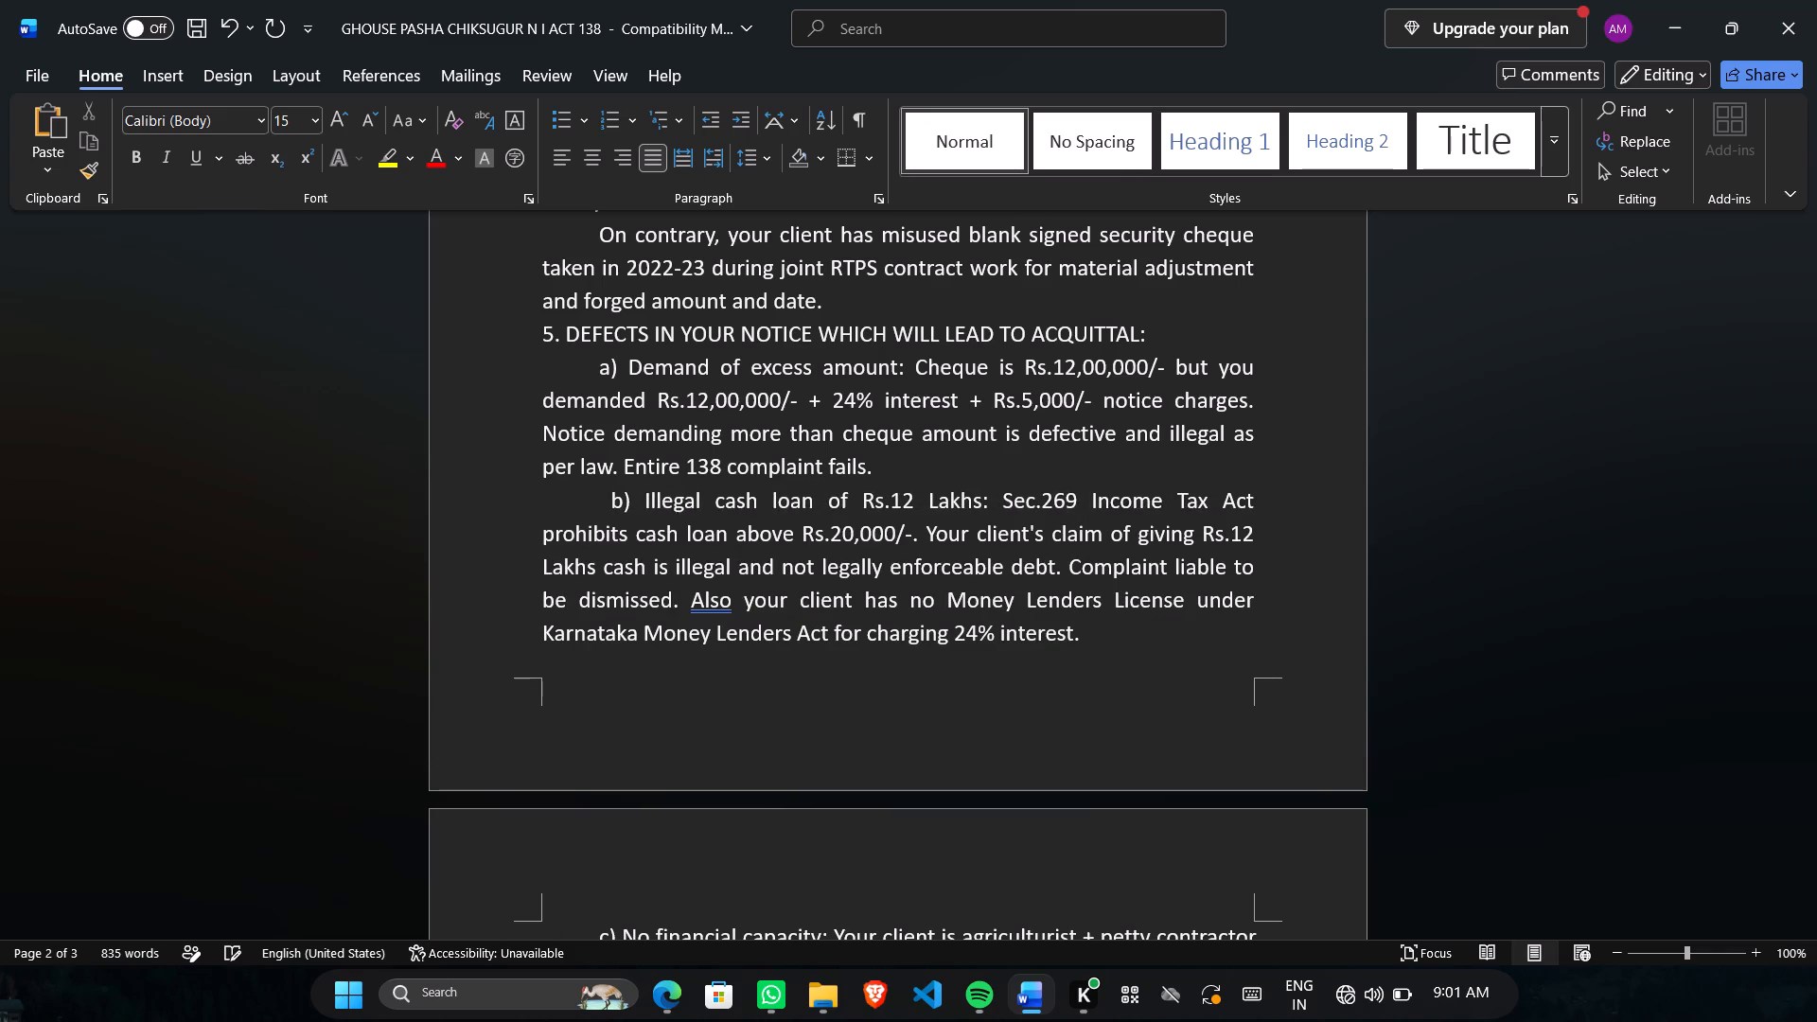
{"action": "key", "text": "BackSpace"}
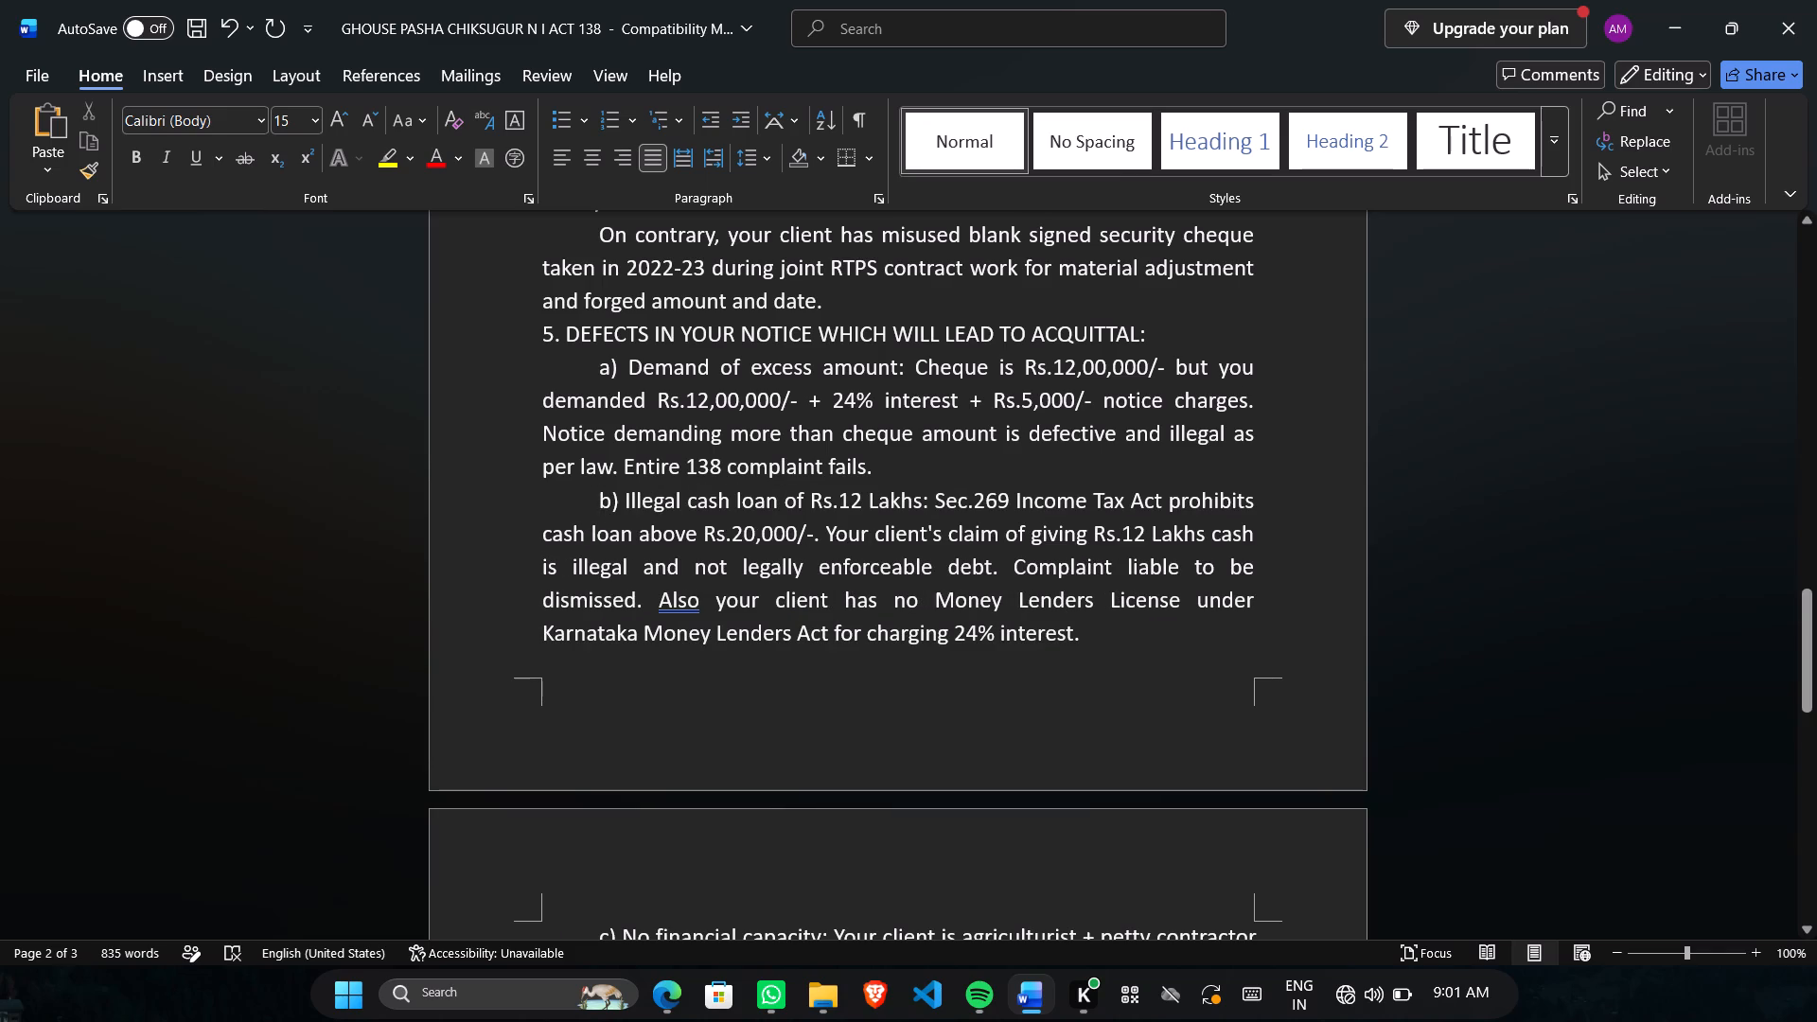
Set the line spacing of paragraph b), on the illegal cash loan, to 1.0.
{"action": "left_click", "coordinate": [873, 502]}
{"action": "left_click", "coordinate": [764, 162]}
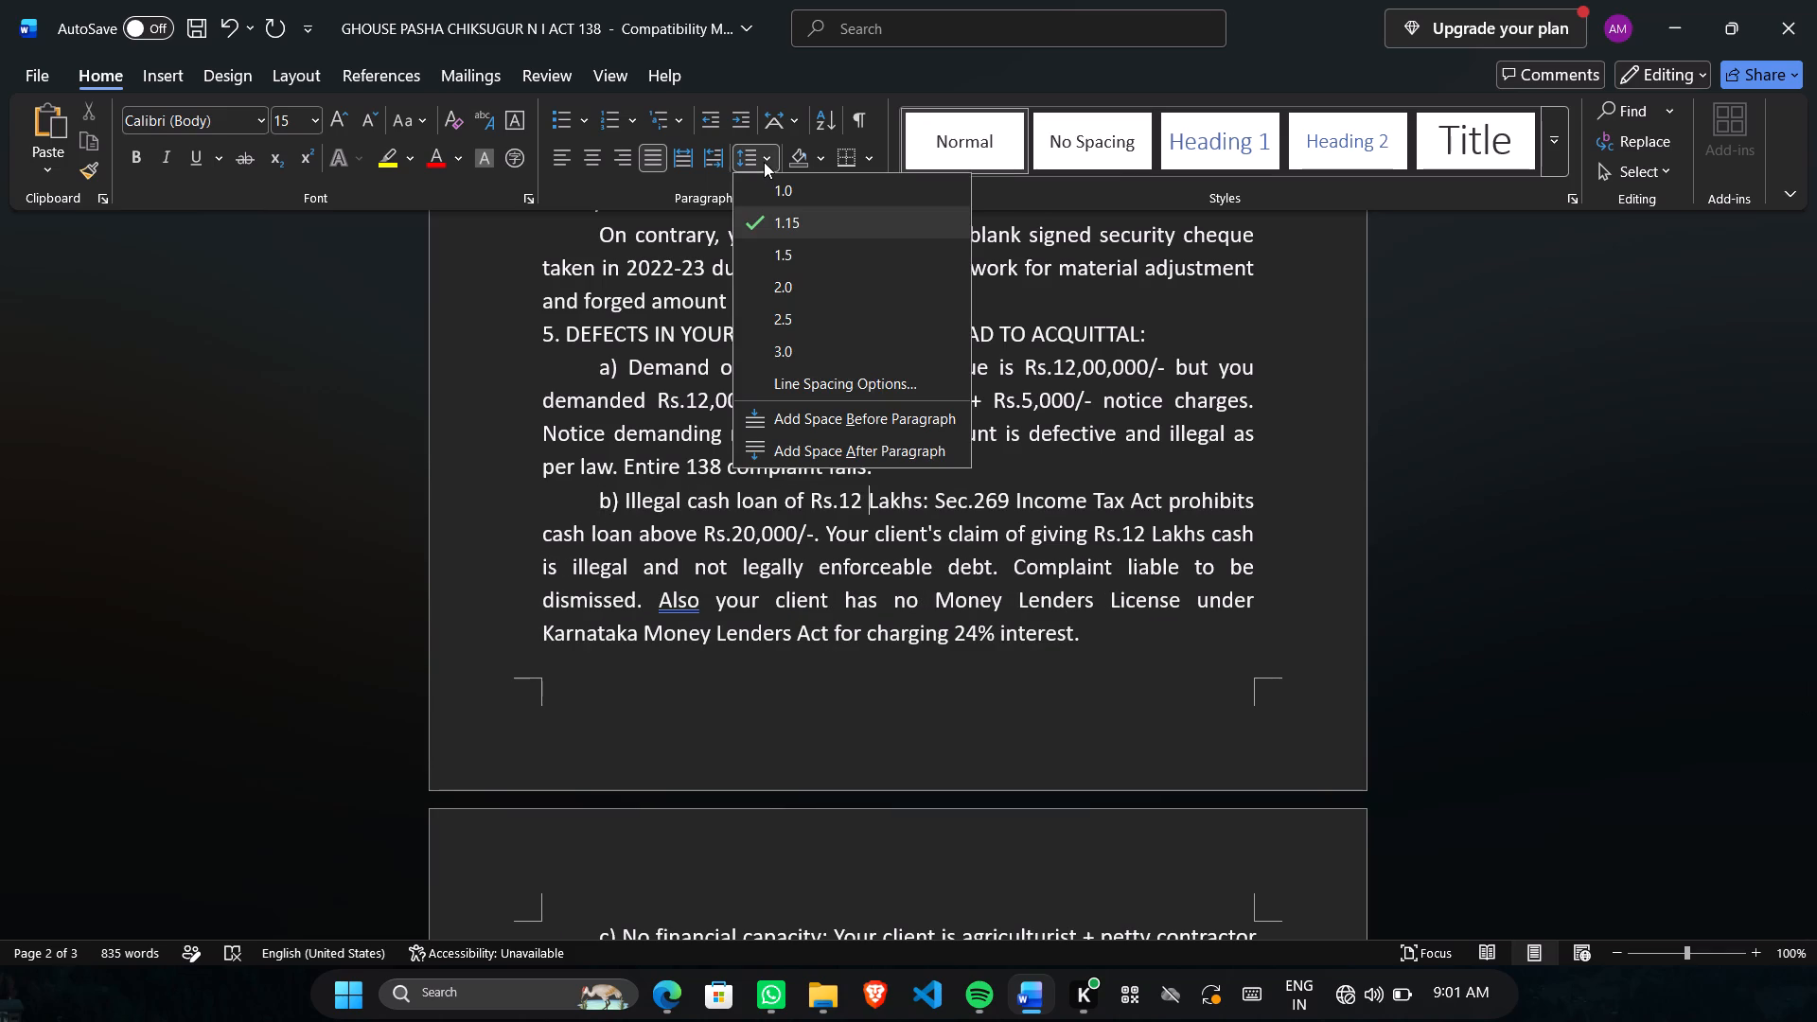
{"action": "left_click", "coordinate": [773, 188]}
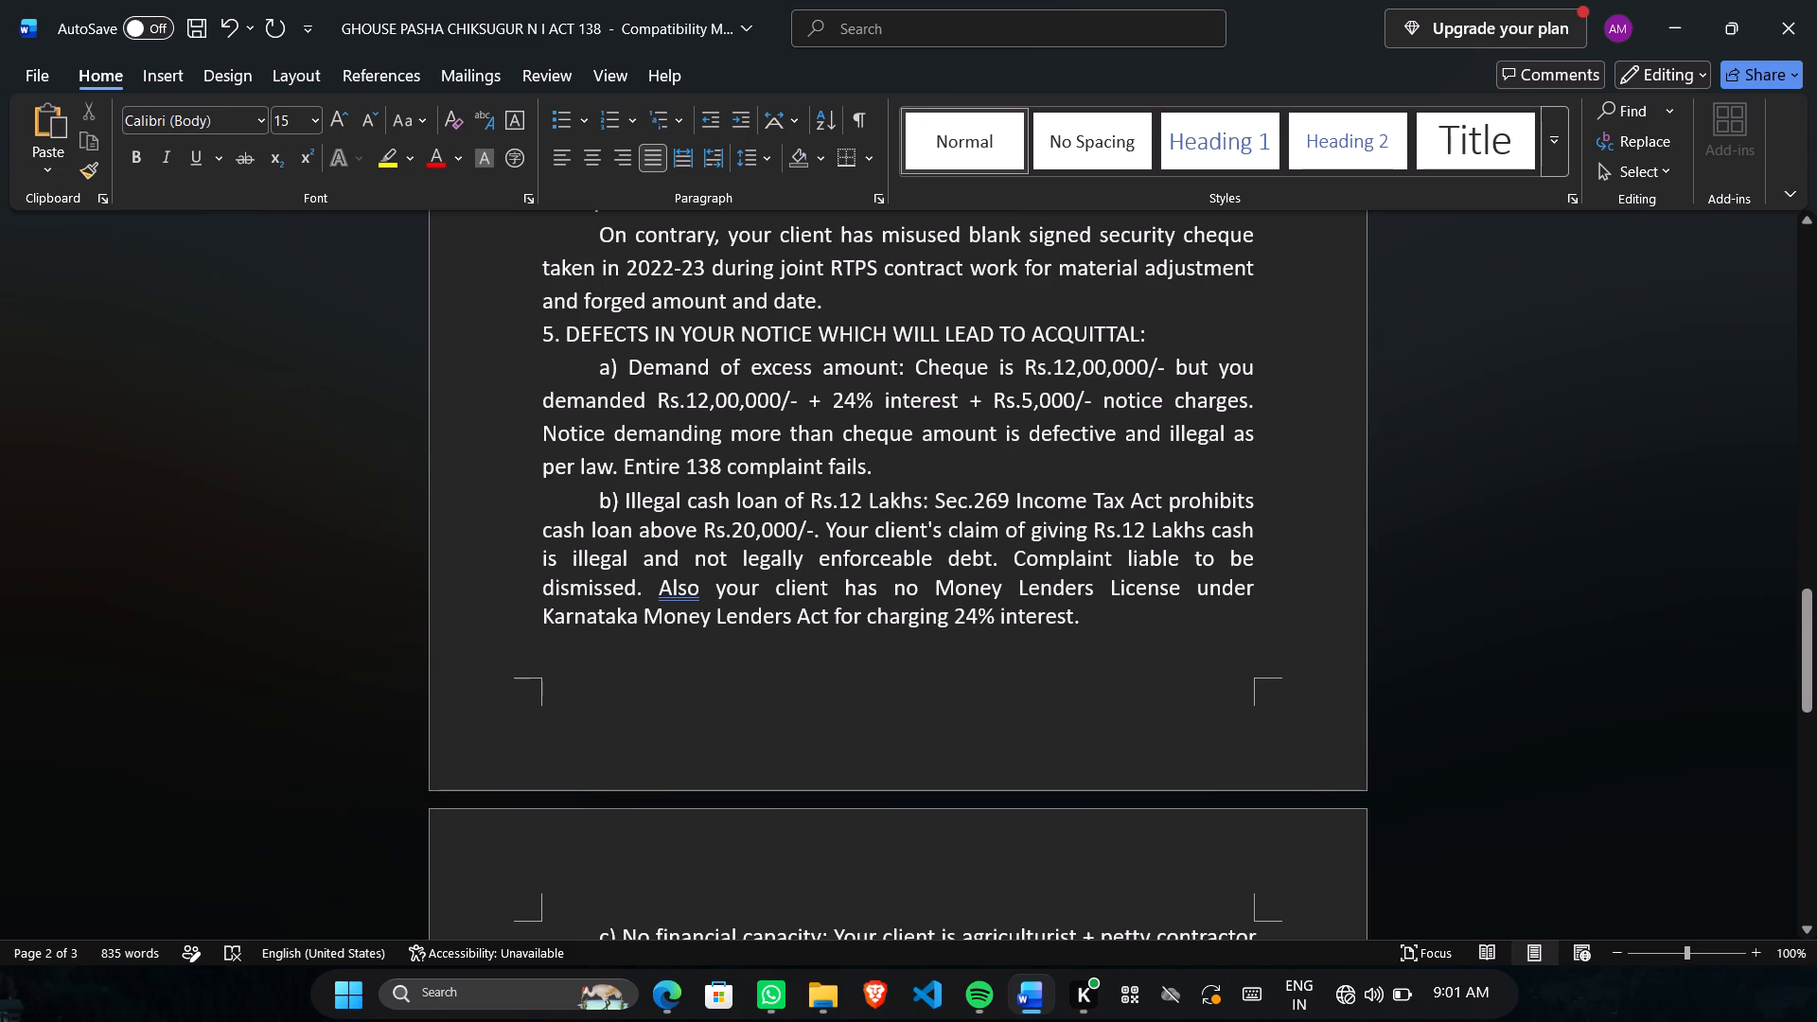
Paste the cut "Contd...3" marker after "charging 24% interest." at the end of paragraph b) and space it toward the right margin.
{"action": "left_click", "coordinate": [1028, 656]}
{"action": "left_click", "coordinate": [1178, 613]}
{"action": "key", "text": "space"}
{"action": "key", "text": "space"}
{"action": "key", "text": "space"}
{"action": "key", "text": "space"}
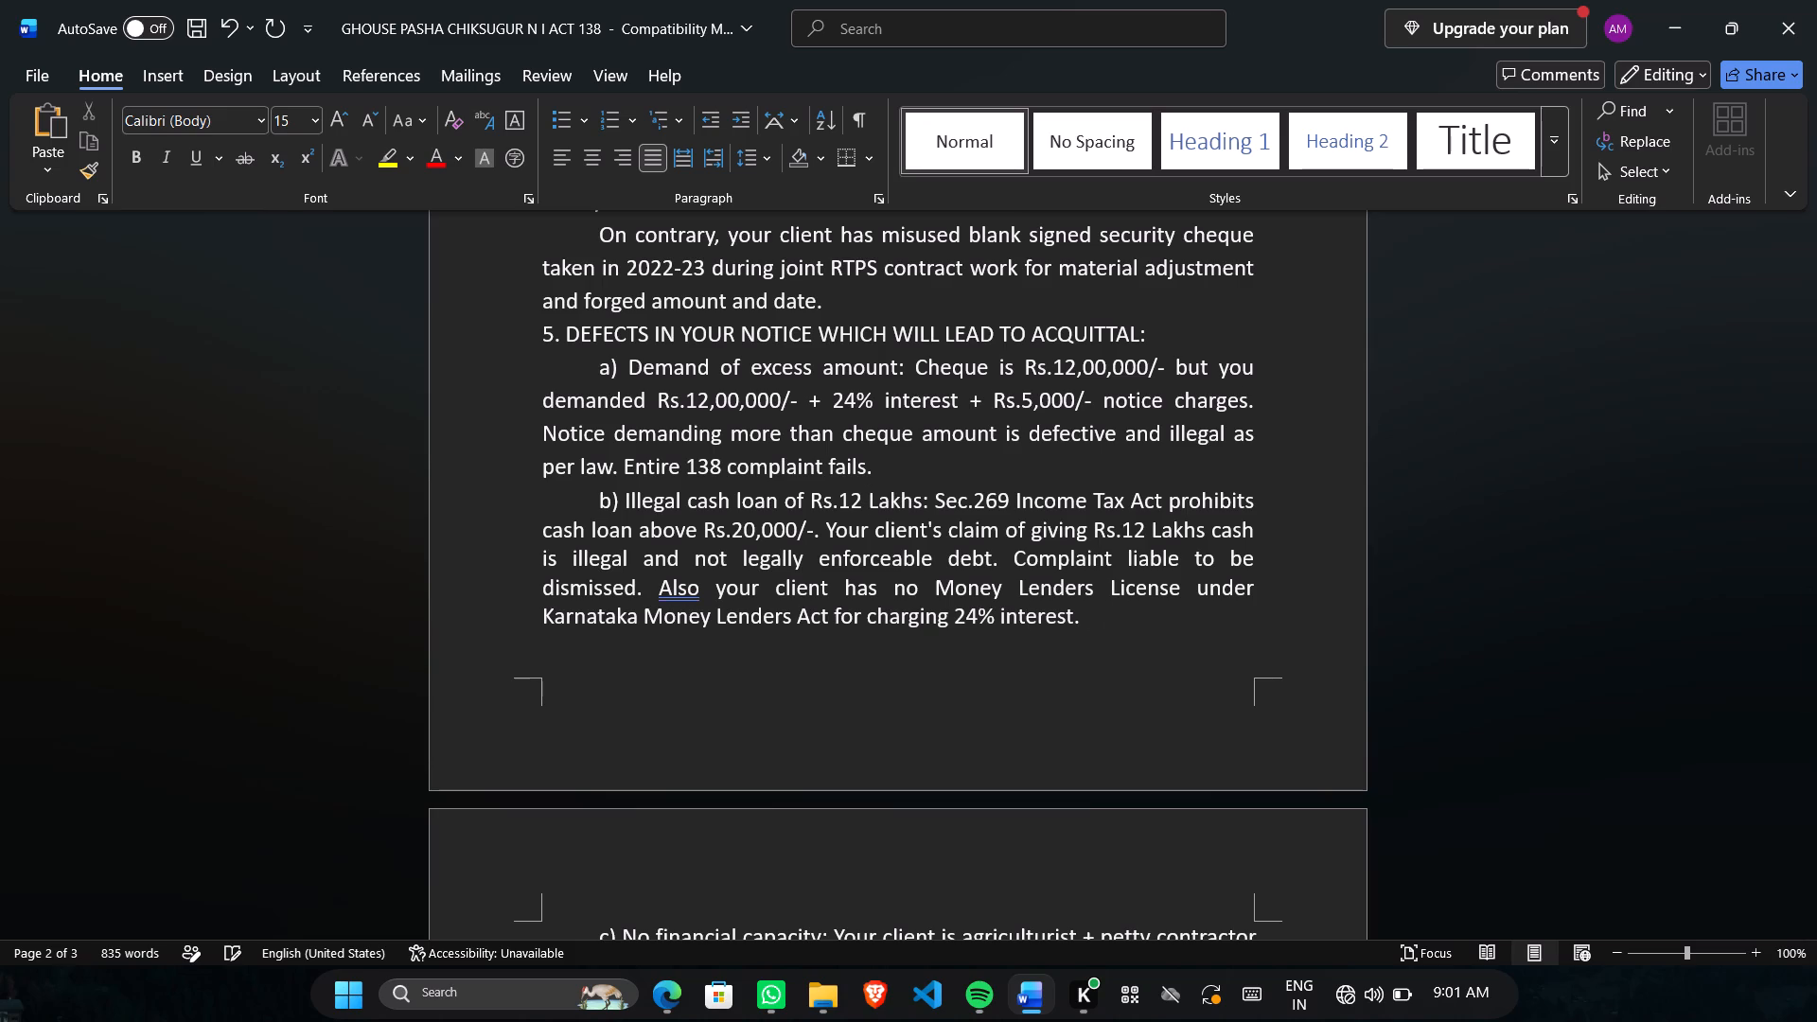
{"action": "key", "text": "ctrl+v"}
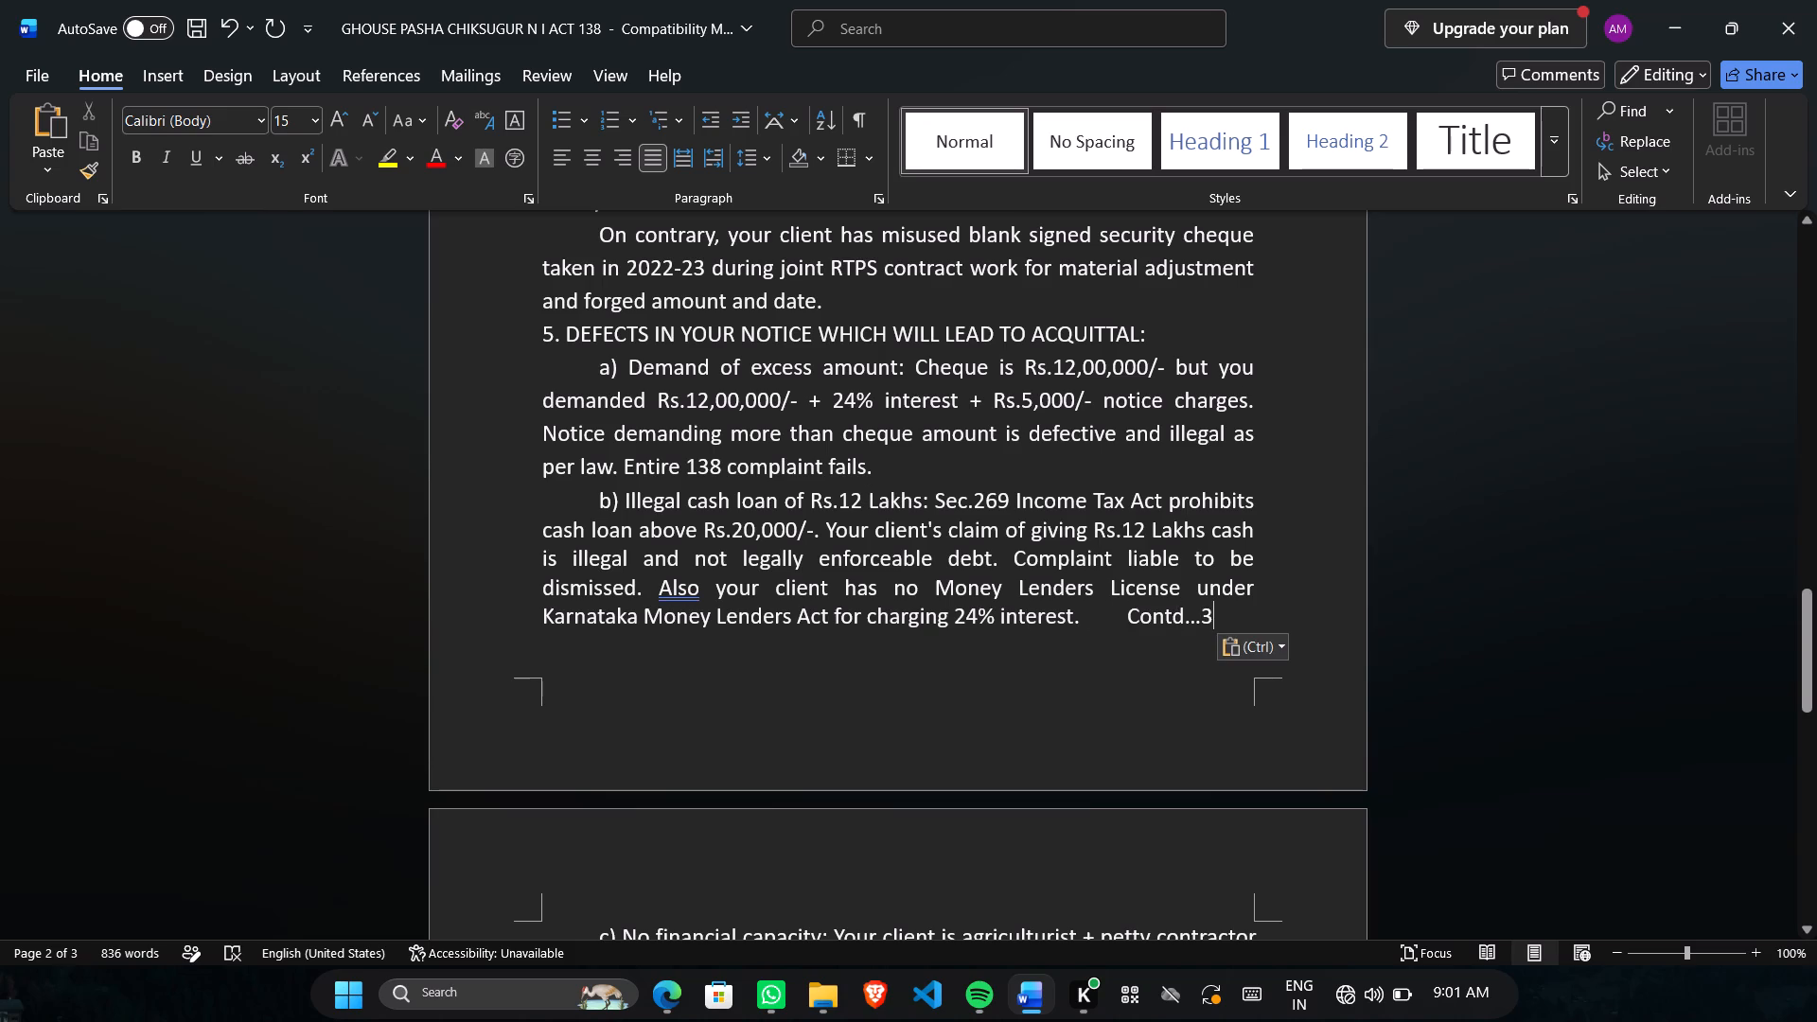
{"action": "left_click", "coordinate": [1114, 622]}
{"action": "key", "text": "space"}
{"action": "key", "text": "space"}
{"action": "key", "text": "space"}
{"action": "key", "text": "space"}
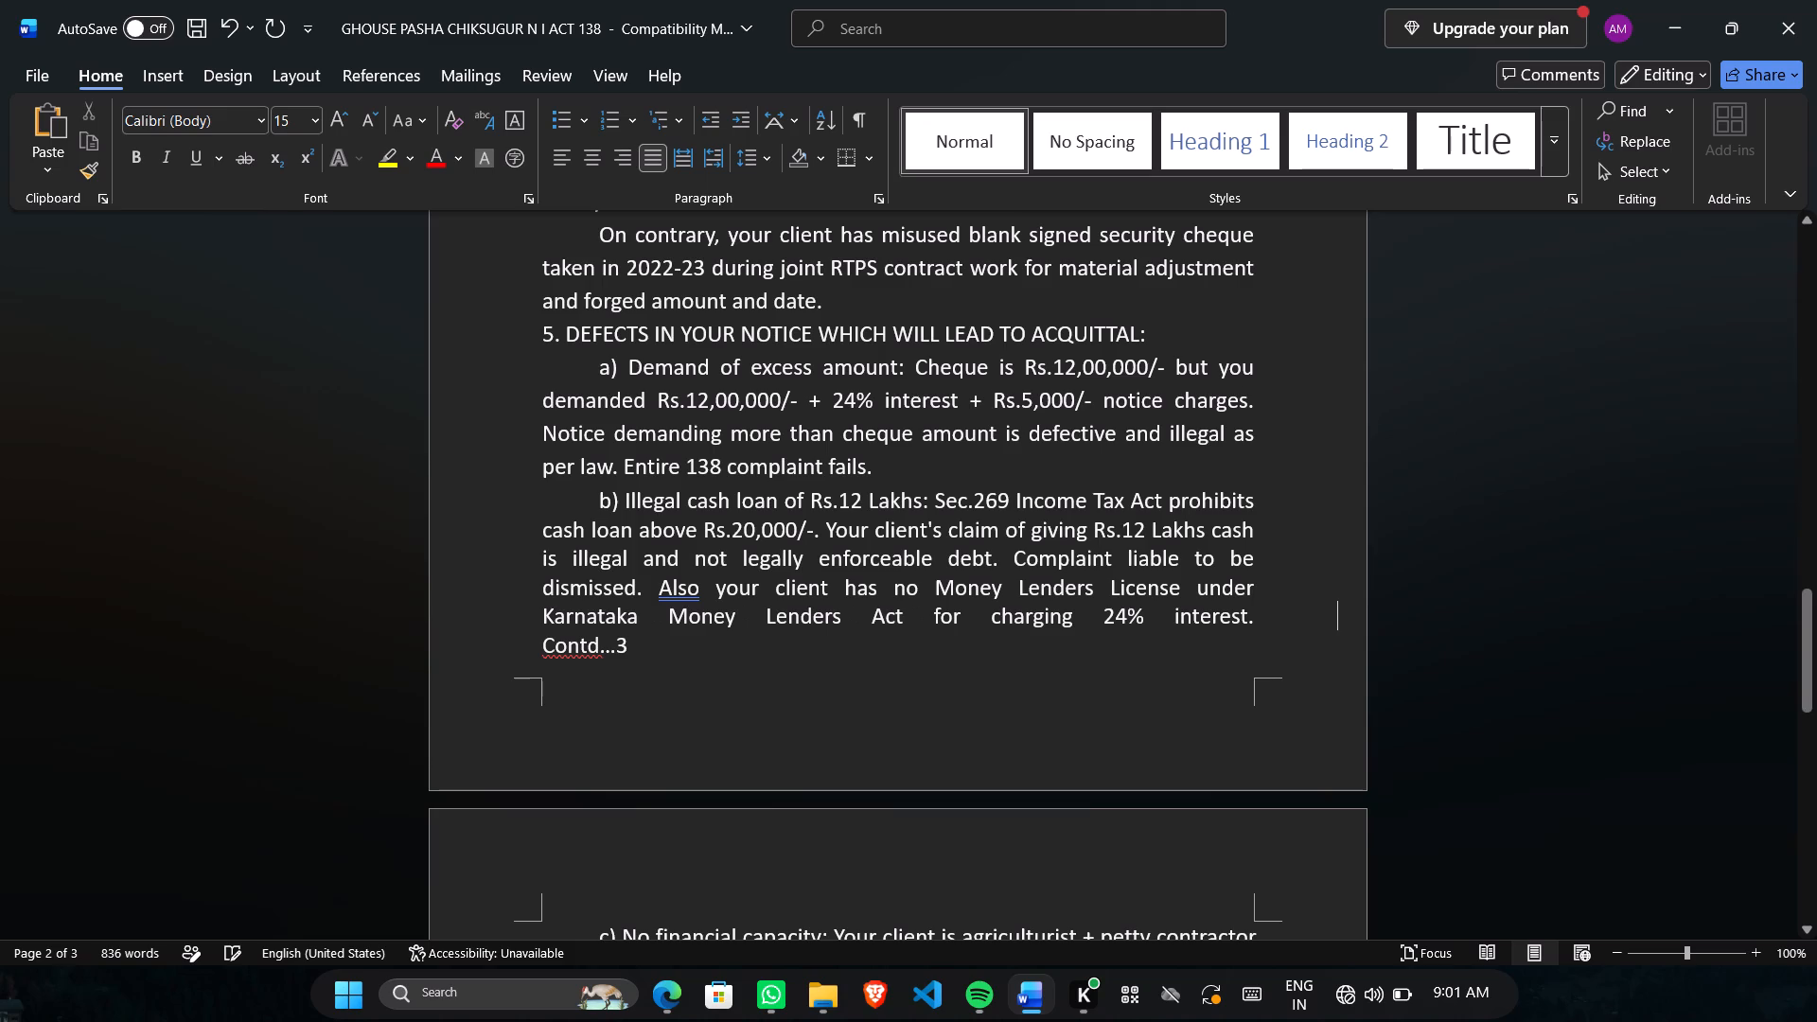
Put the "Contd...3" marker on its own line below paragraph b), spaced across so it sits near the right margin.
{"action": "left_click", "coordinate": [540, 647]}
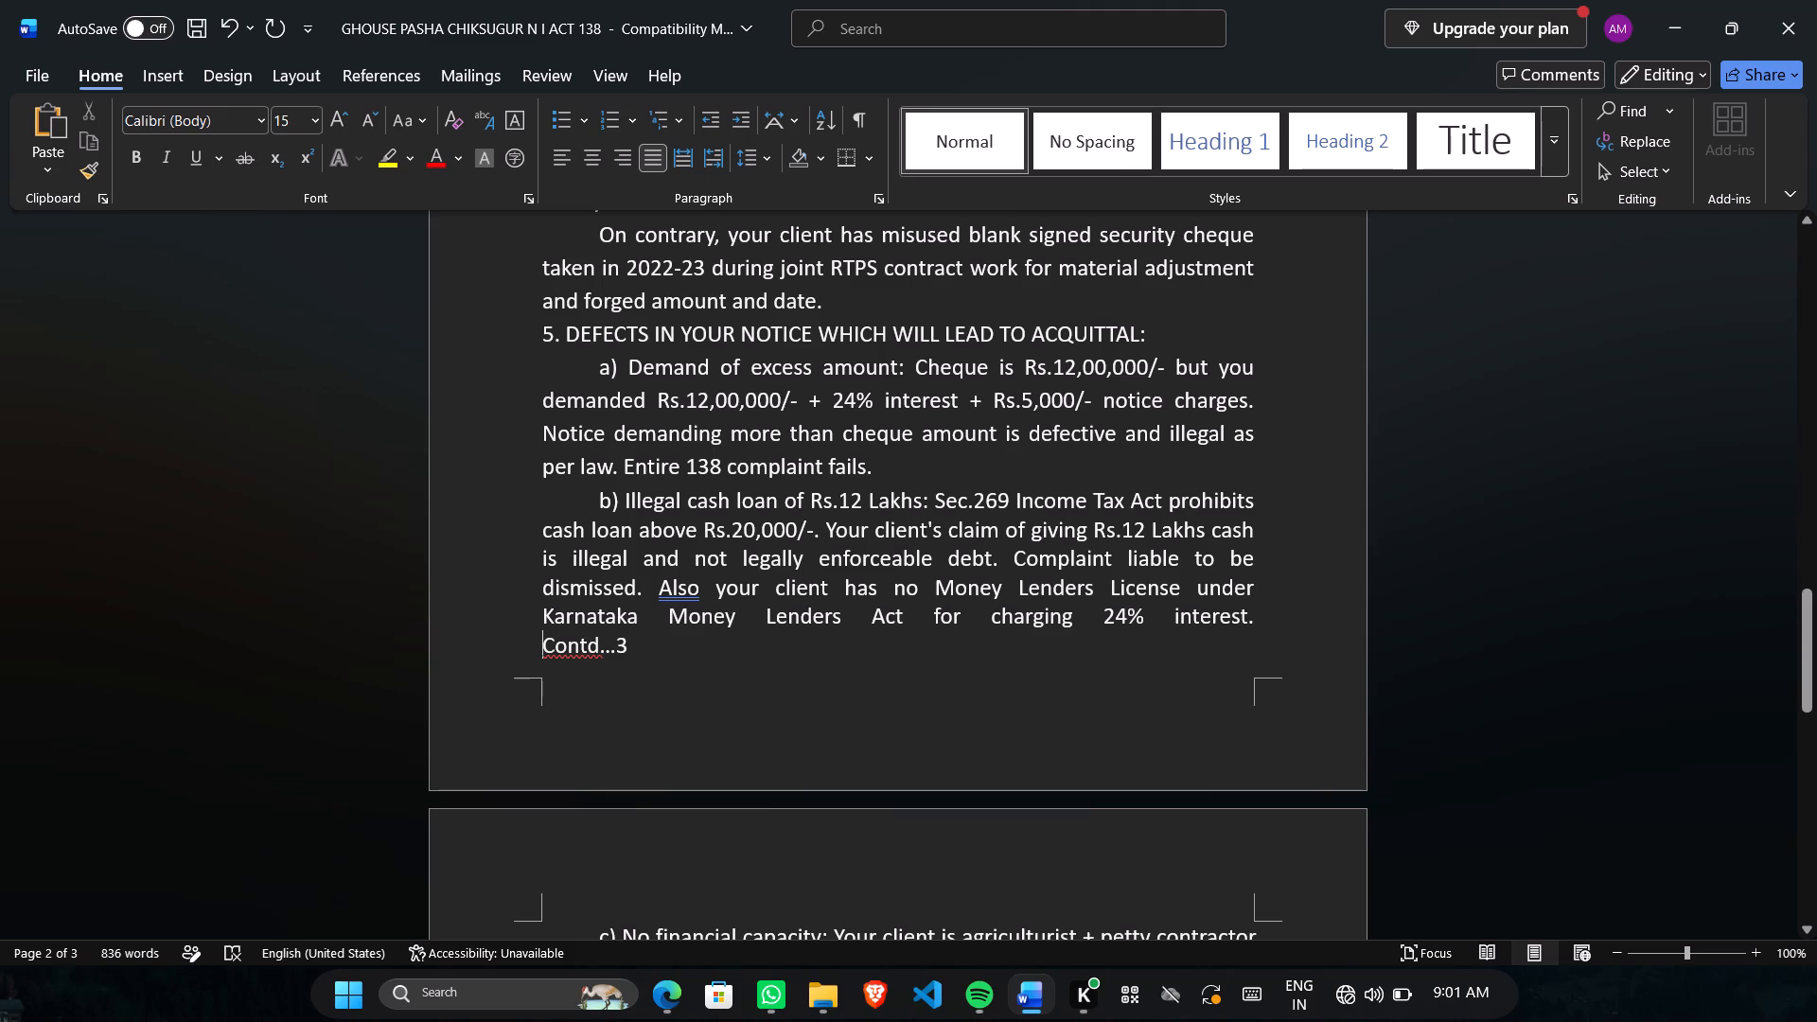
{"action": "key", "text": "Return"}
{"action": "key", "text": "space"}
{"action": "key", "text": "space"}
{"action": "key", "text": "space"}
{"action": "key", "text": "space"}
{"action": "key", "text": "space"}
{"action": "key", "text": "space"}
{"action": "key", "text": "space"}
{"action": "key", "text": "space"}
{"action": "key", "text": "space"}
{"action": "key", "text": "space"}
{"action": "key", "text": "space"}
{"action": "key", "text": "space"}
{"action": "key", "text": "space"}
{"action": "key", "text": "space"}
{"action": "key", "text": "space"}
{"action": "key", "text": "space"}
{"action": "key", "text": "space"}
{"action": "key", "text": "space"}
{"action": "key", "text": "space"}
{"action": "key", "text": "space"}
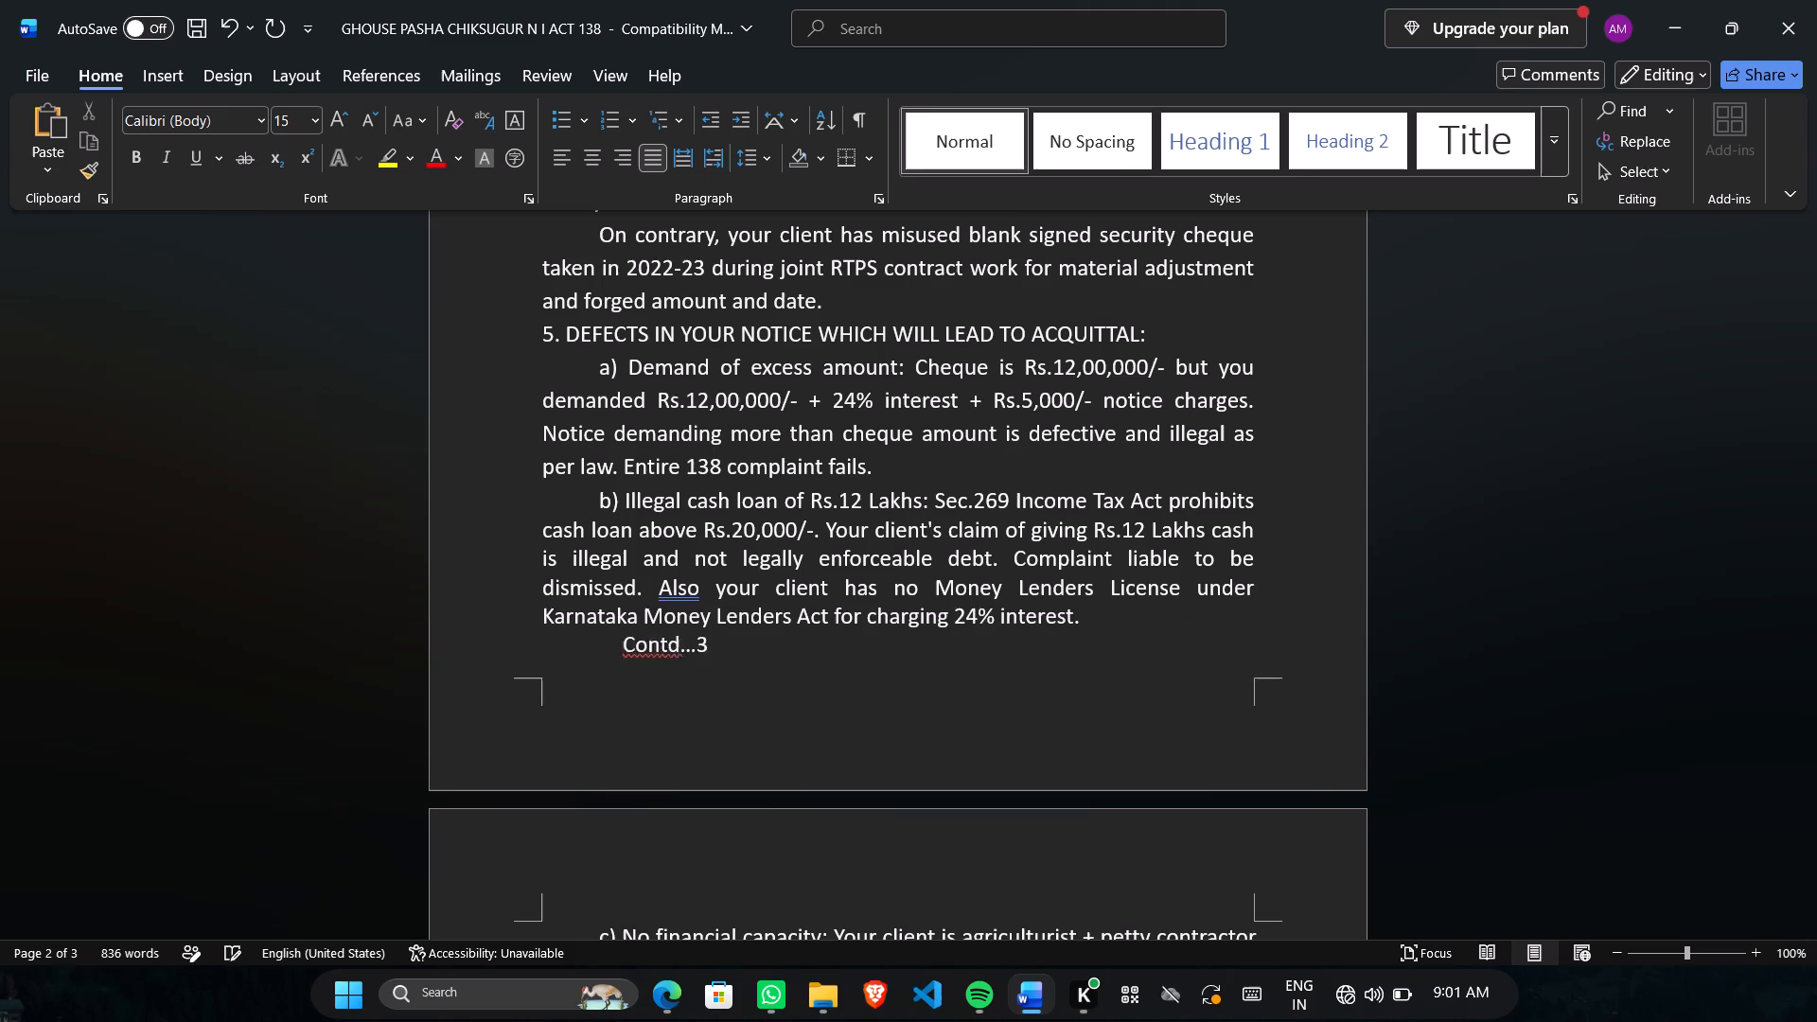
{"action": "key", "text": "space"}
{"action": "key", "text": "space"}
{"action": "key", "text": "space"}
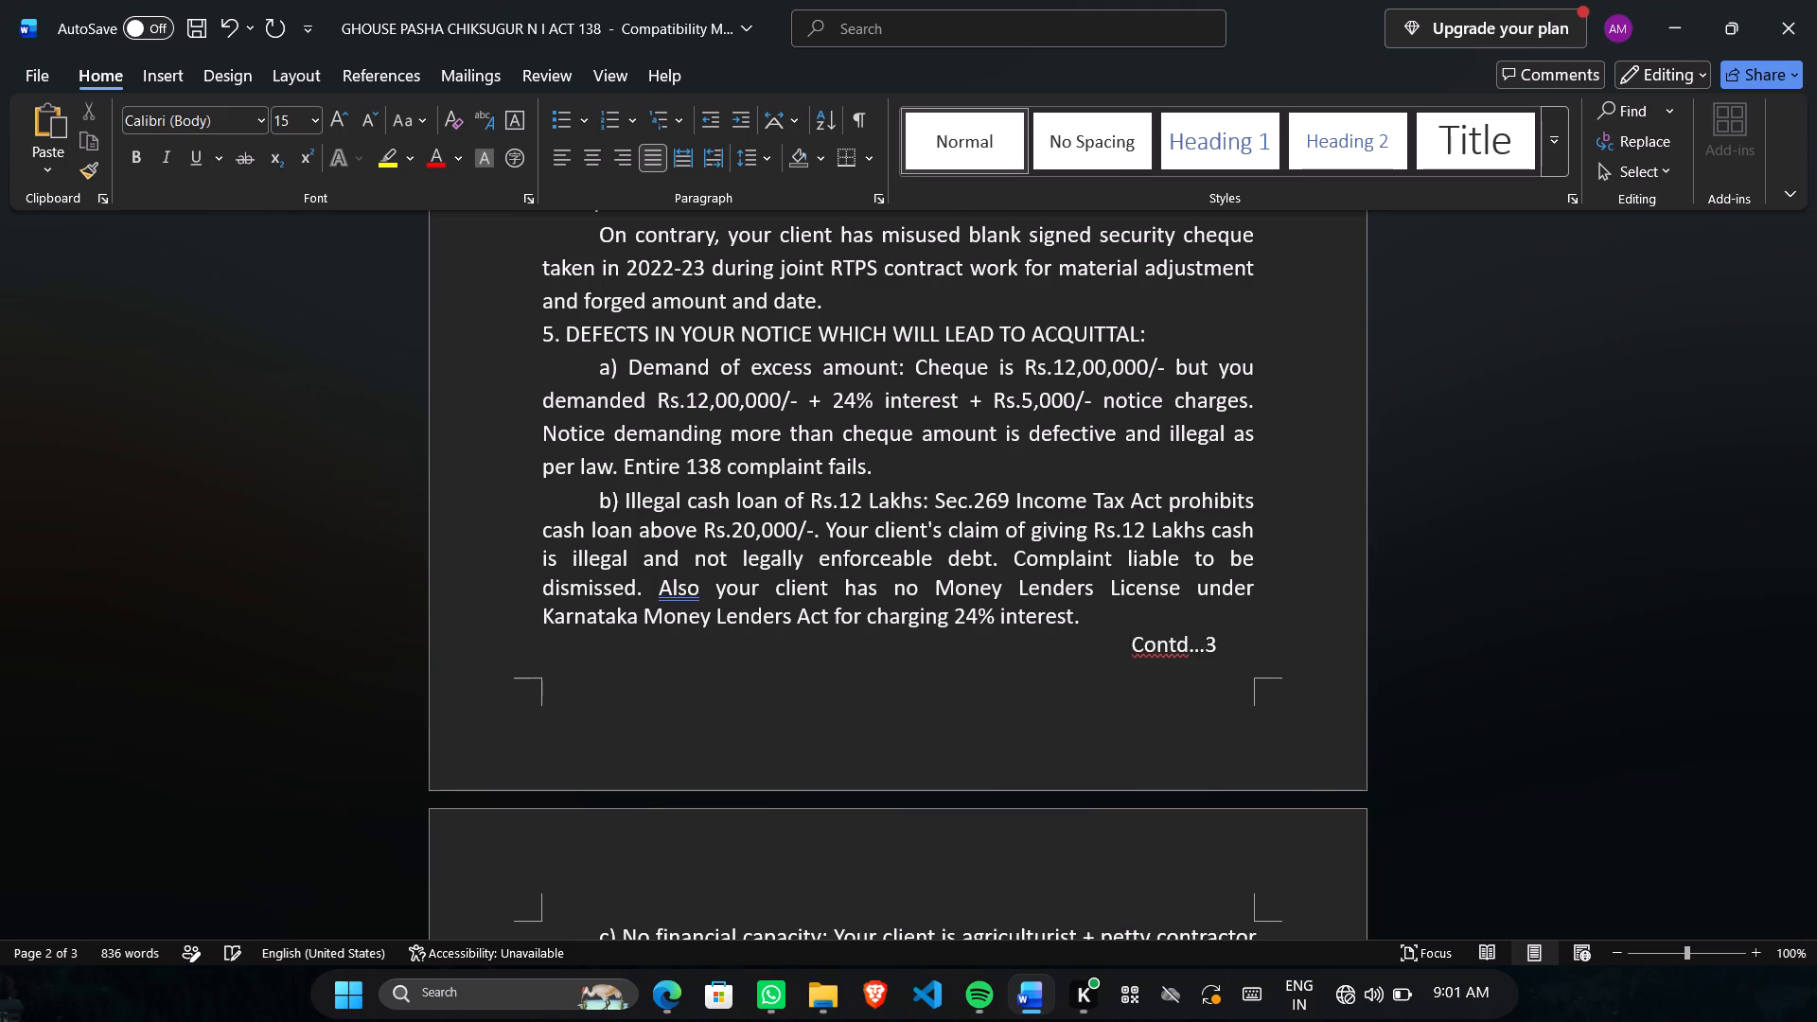
{"action": "key", "text": "space"}
{"action": "key", "text": "space"}
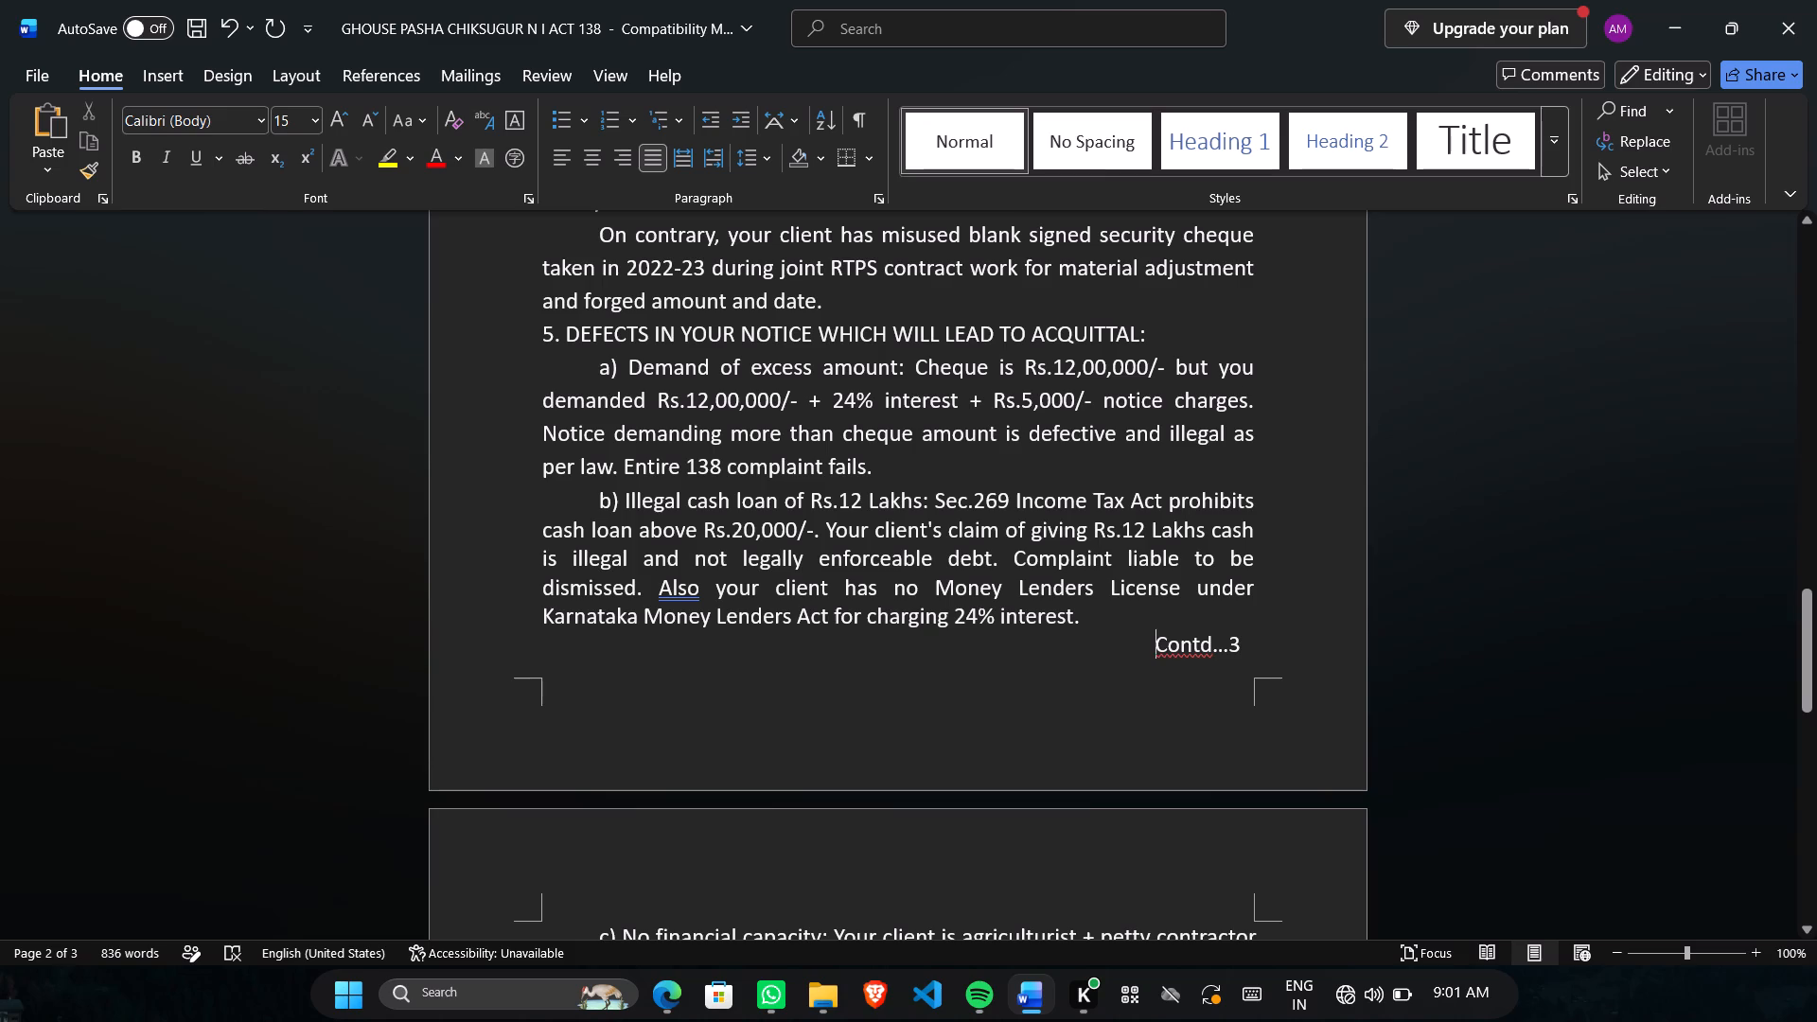
Add a centred "-3-" page marker on a new line above paragraph c) at the start of the third page.
{"action": "left_click", "coordinate": [1291, 649]}
{"action": "key", "text": "Return"}
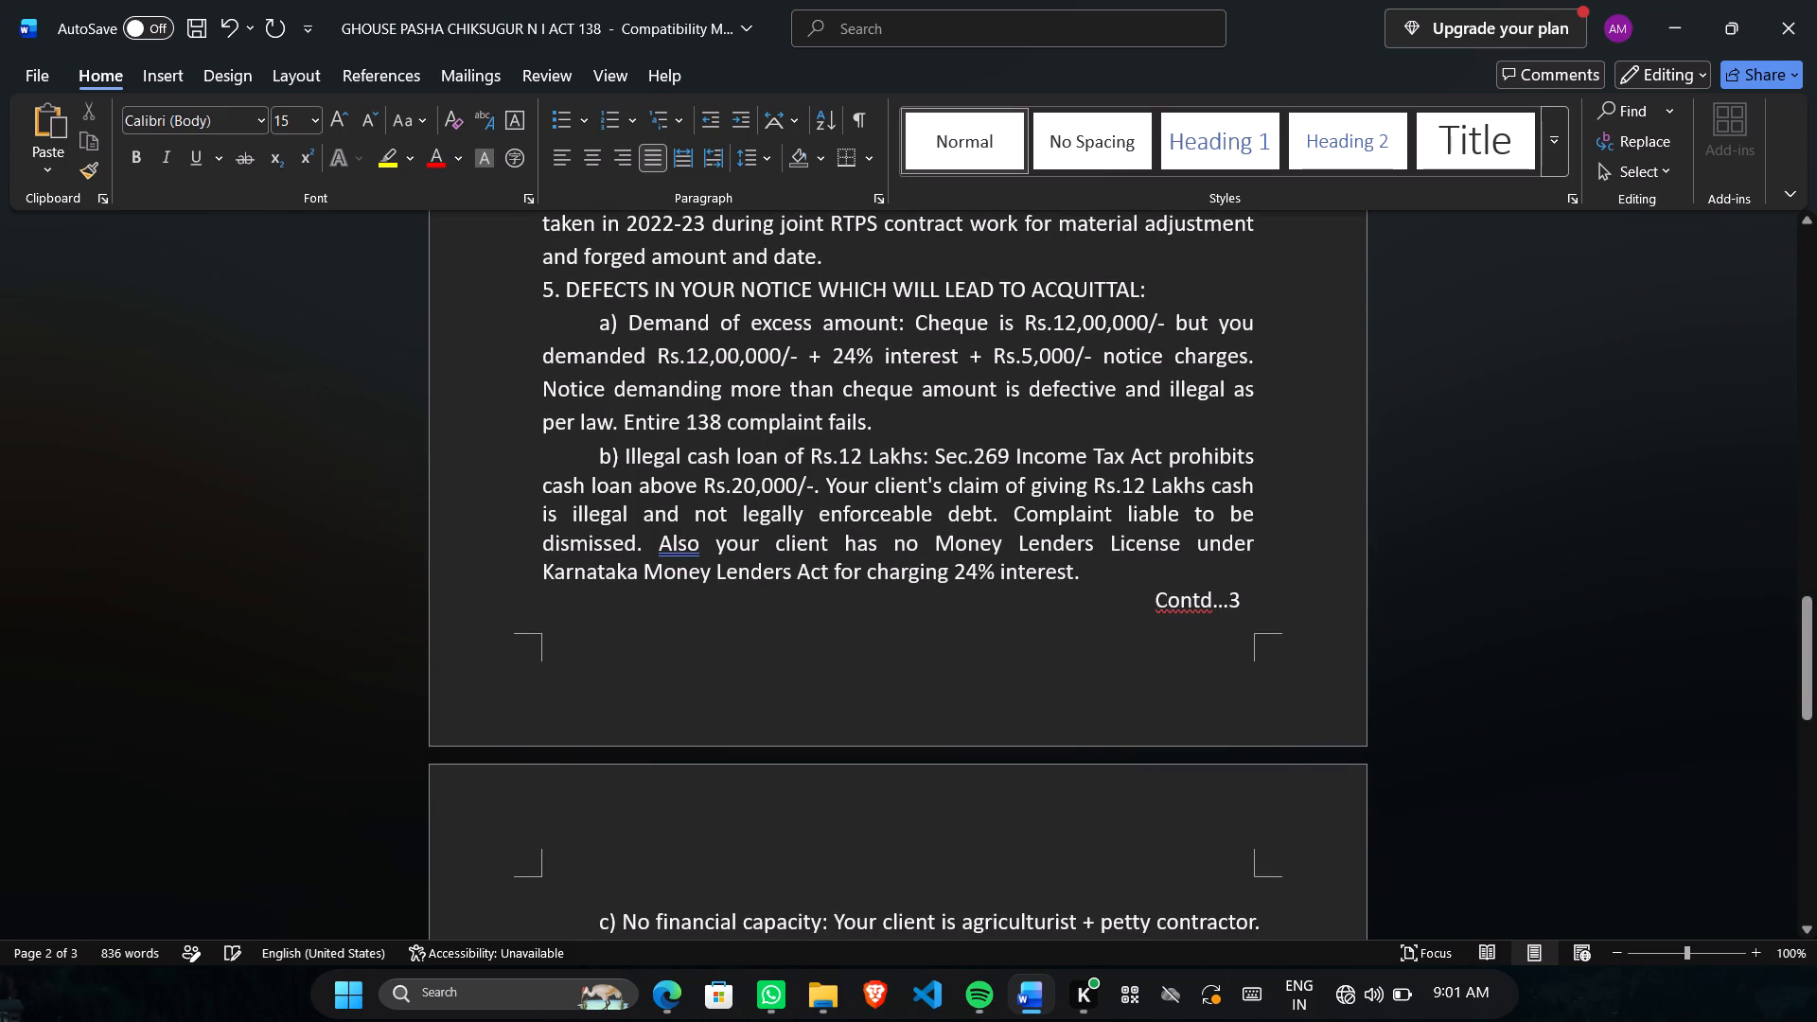
{"action": "left_click", "coordinate": [591, 158]}
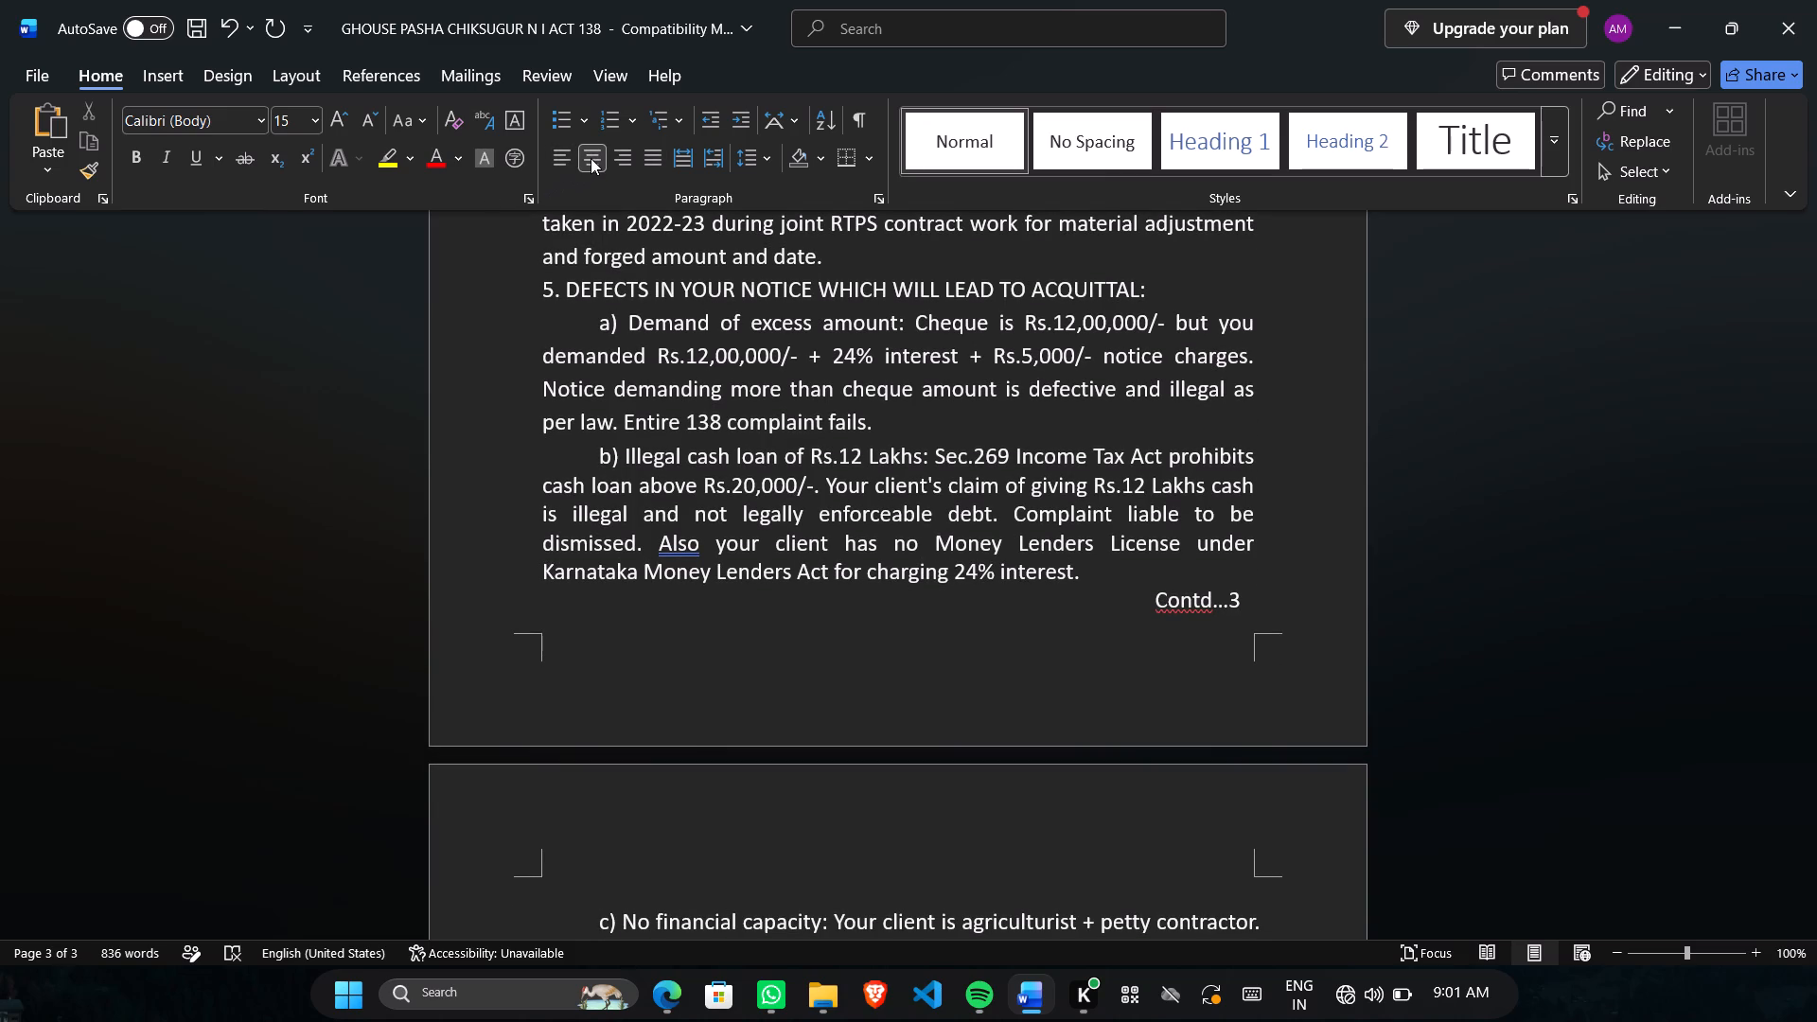
{"action": "type", "text": "-3-"}
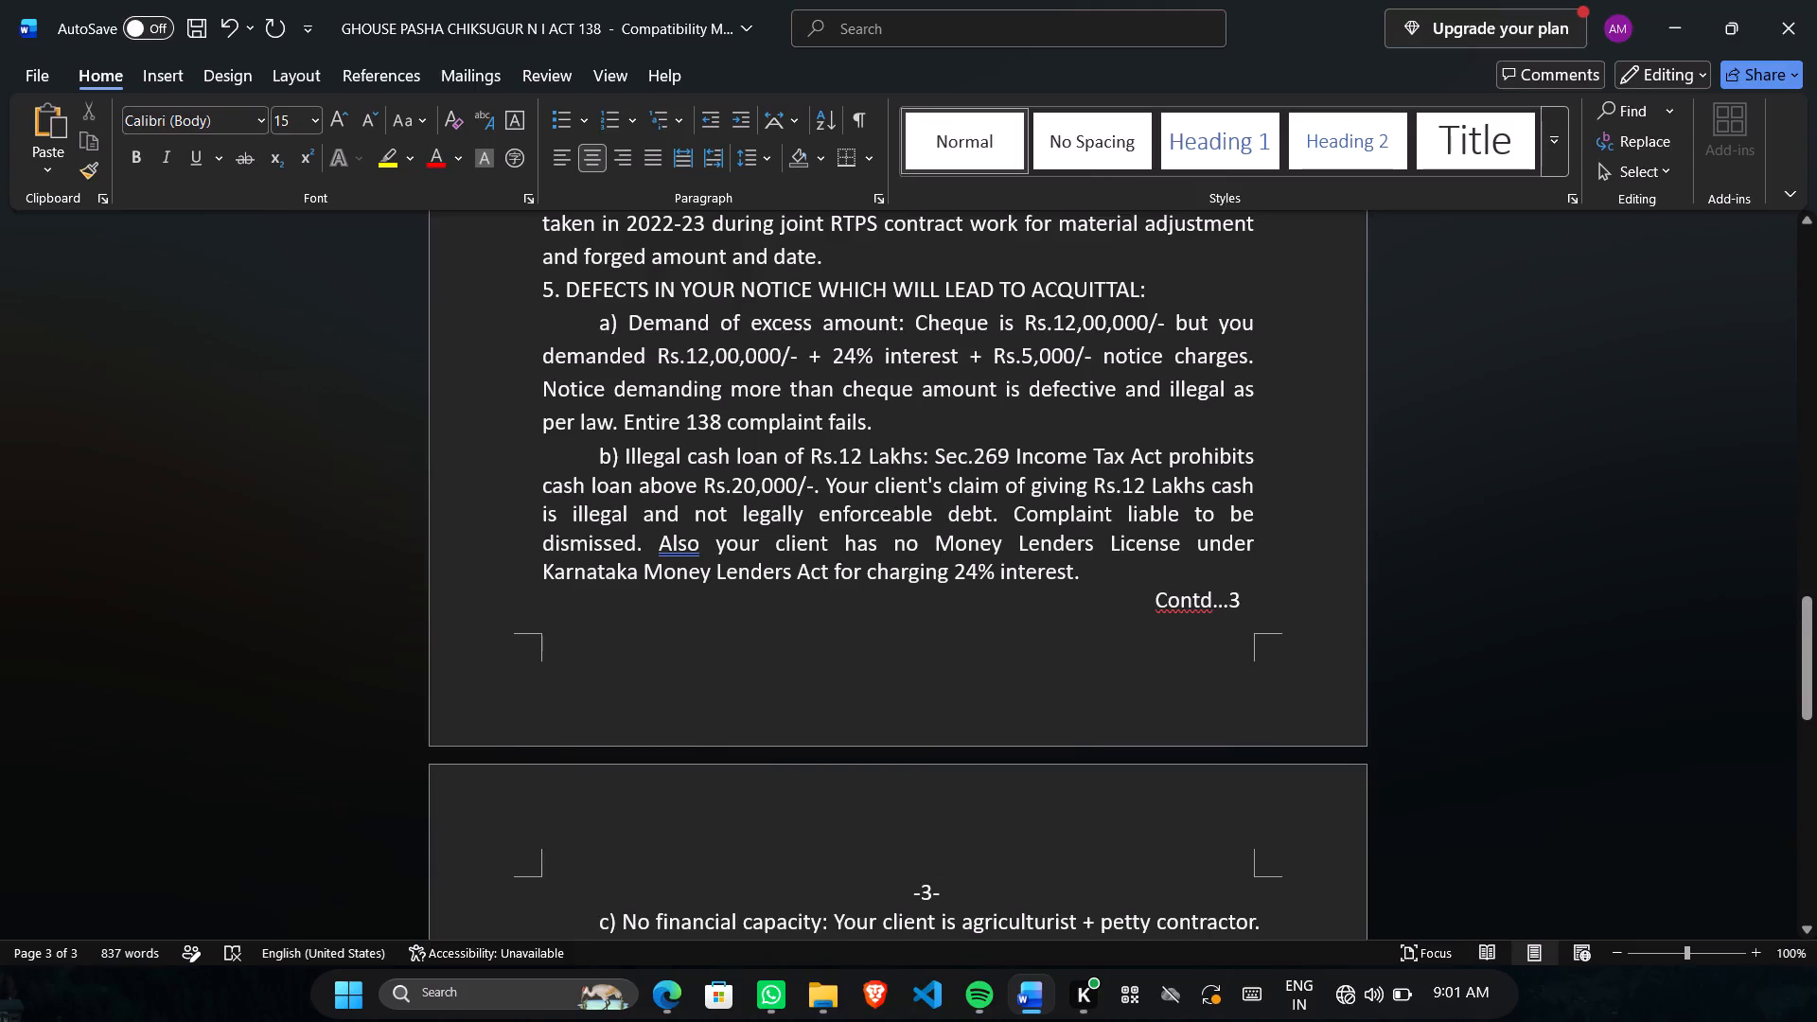
Review the third page's layout from paragraph c) down to the signature block.
{"action": "scroll", "coordinate": [870, 609], "scroll_direction": "down", "scroll_amount": 5}
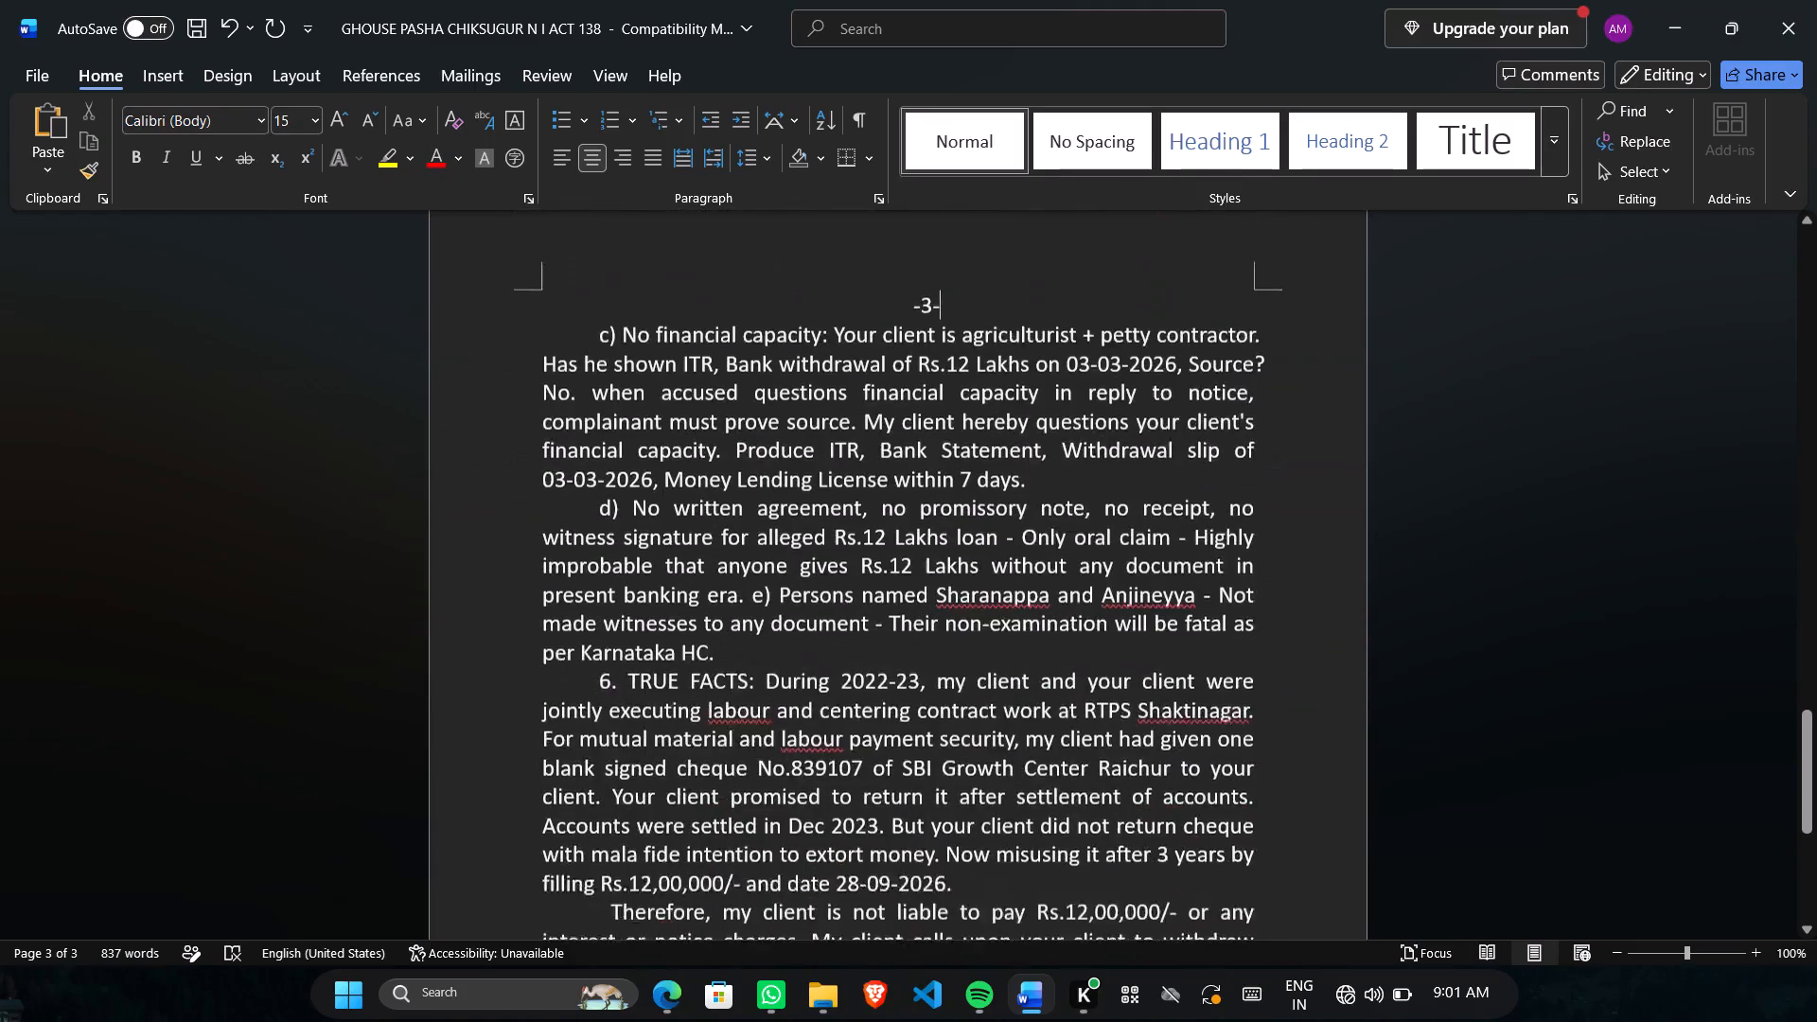
{"action": "scroll", "coordinate": [870, 609], "scroll_direction": "down", "scroll_amount": 6}
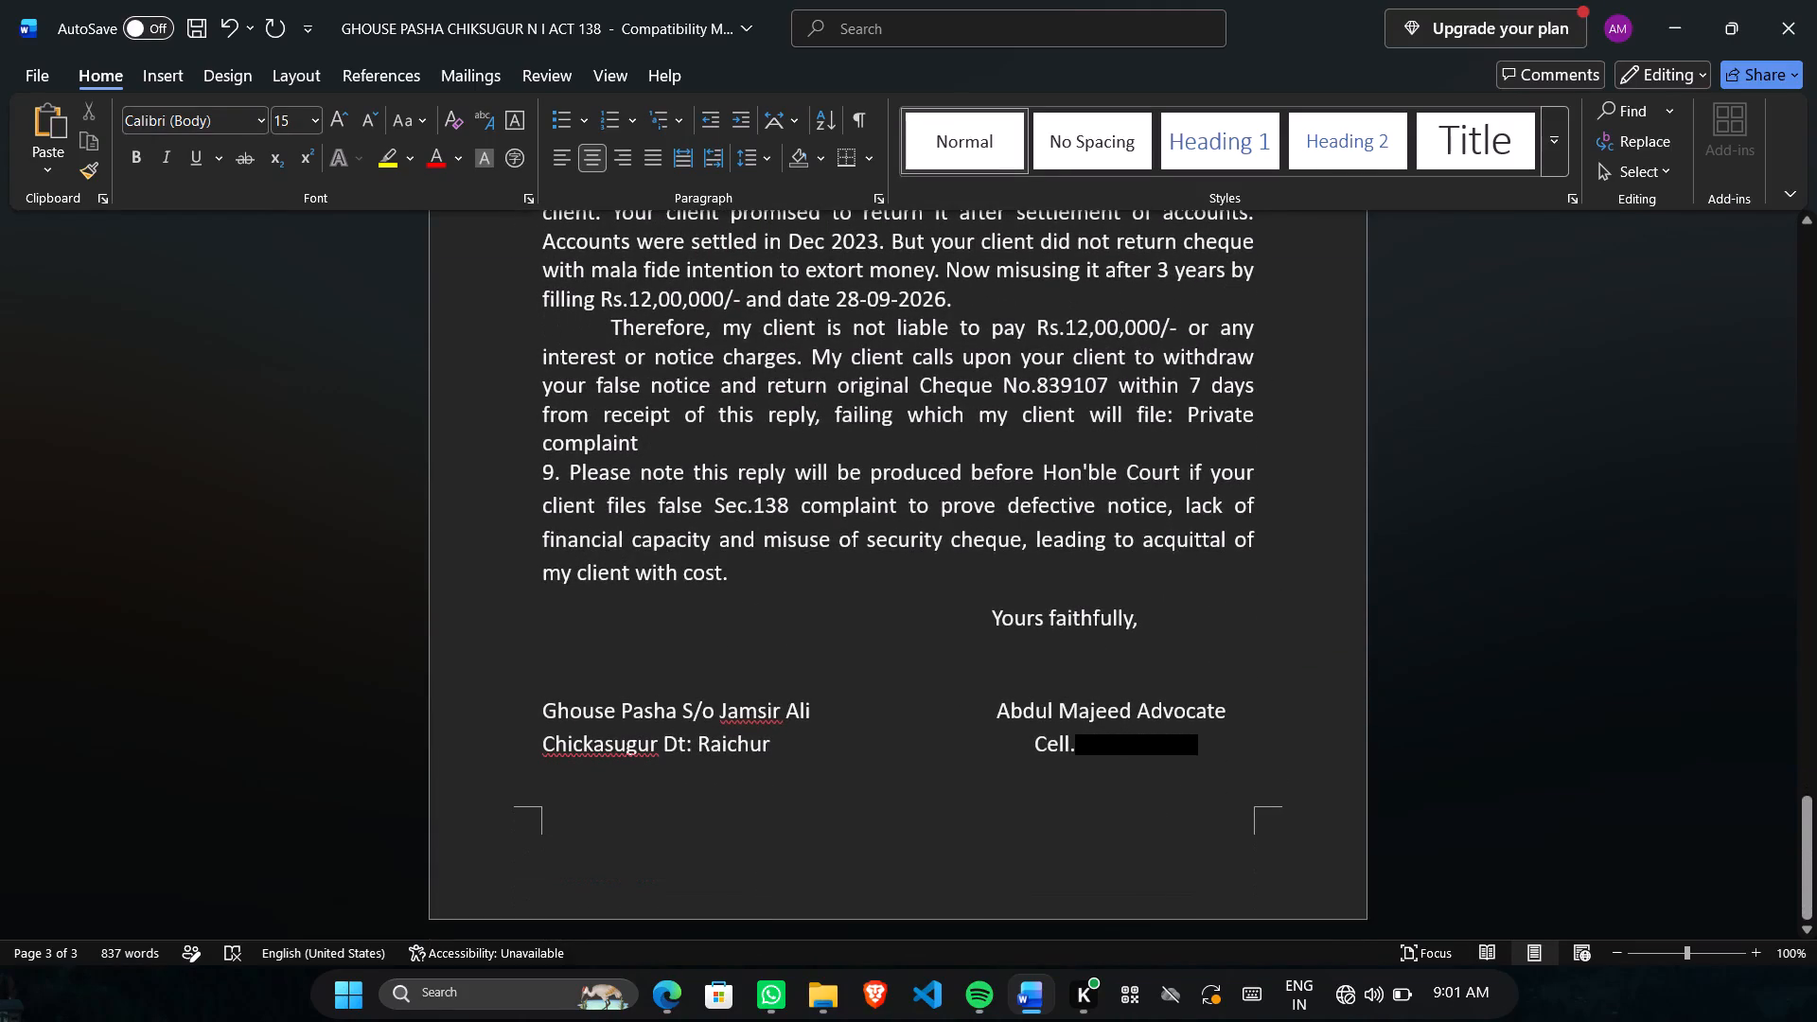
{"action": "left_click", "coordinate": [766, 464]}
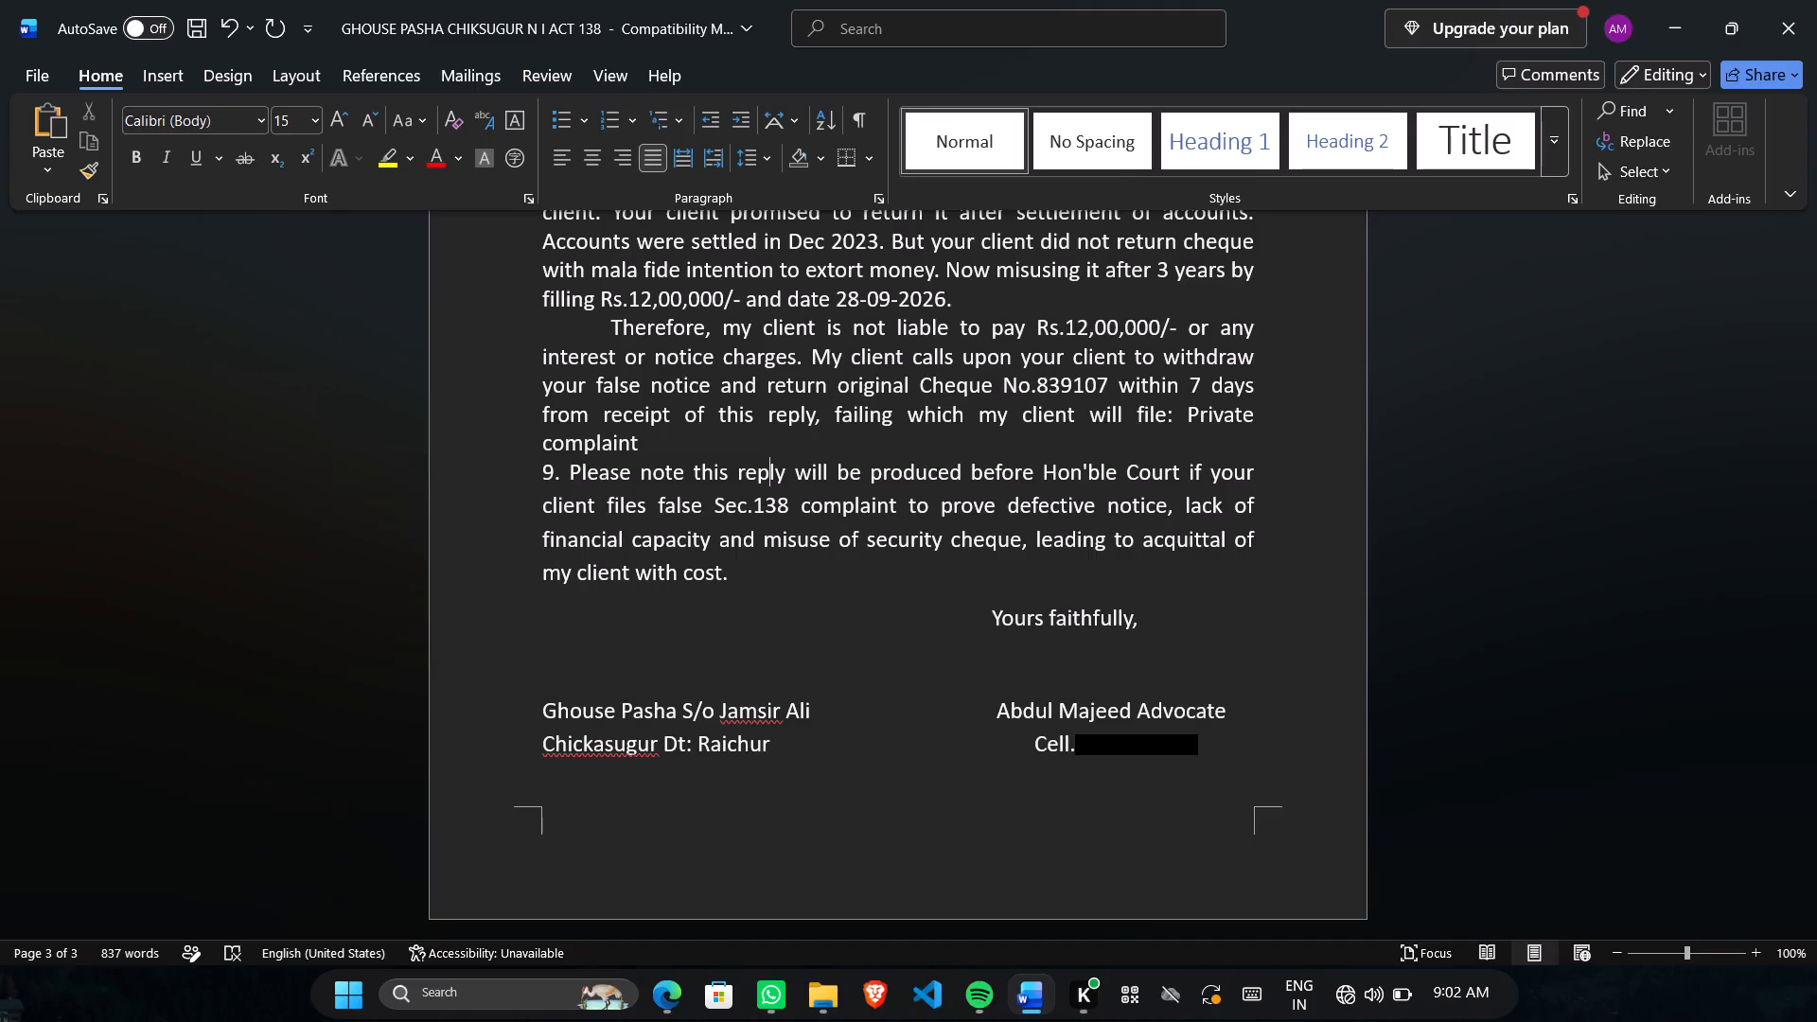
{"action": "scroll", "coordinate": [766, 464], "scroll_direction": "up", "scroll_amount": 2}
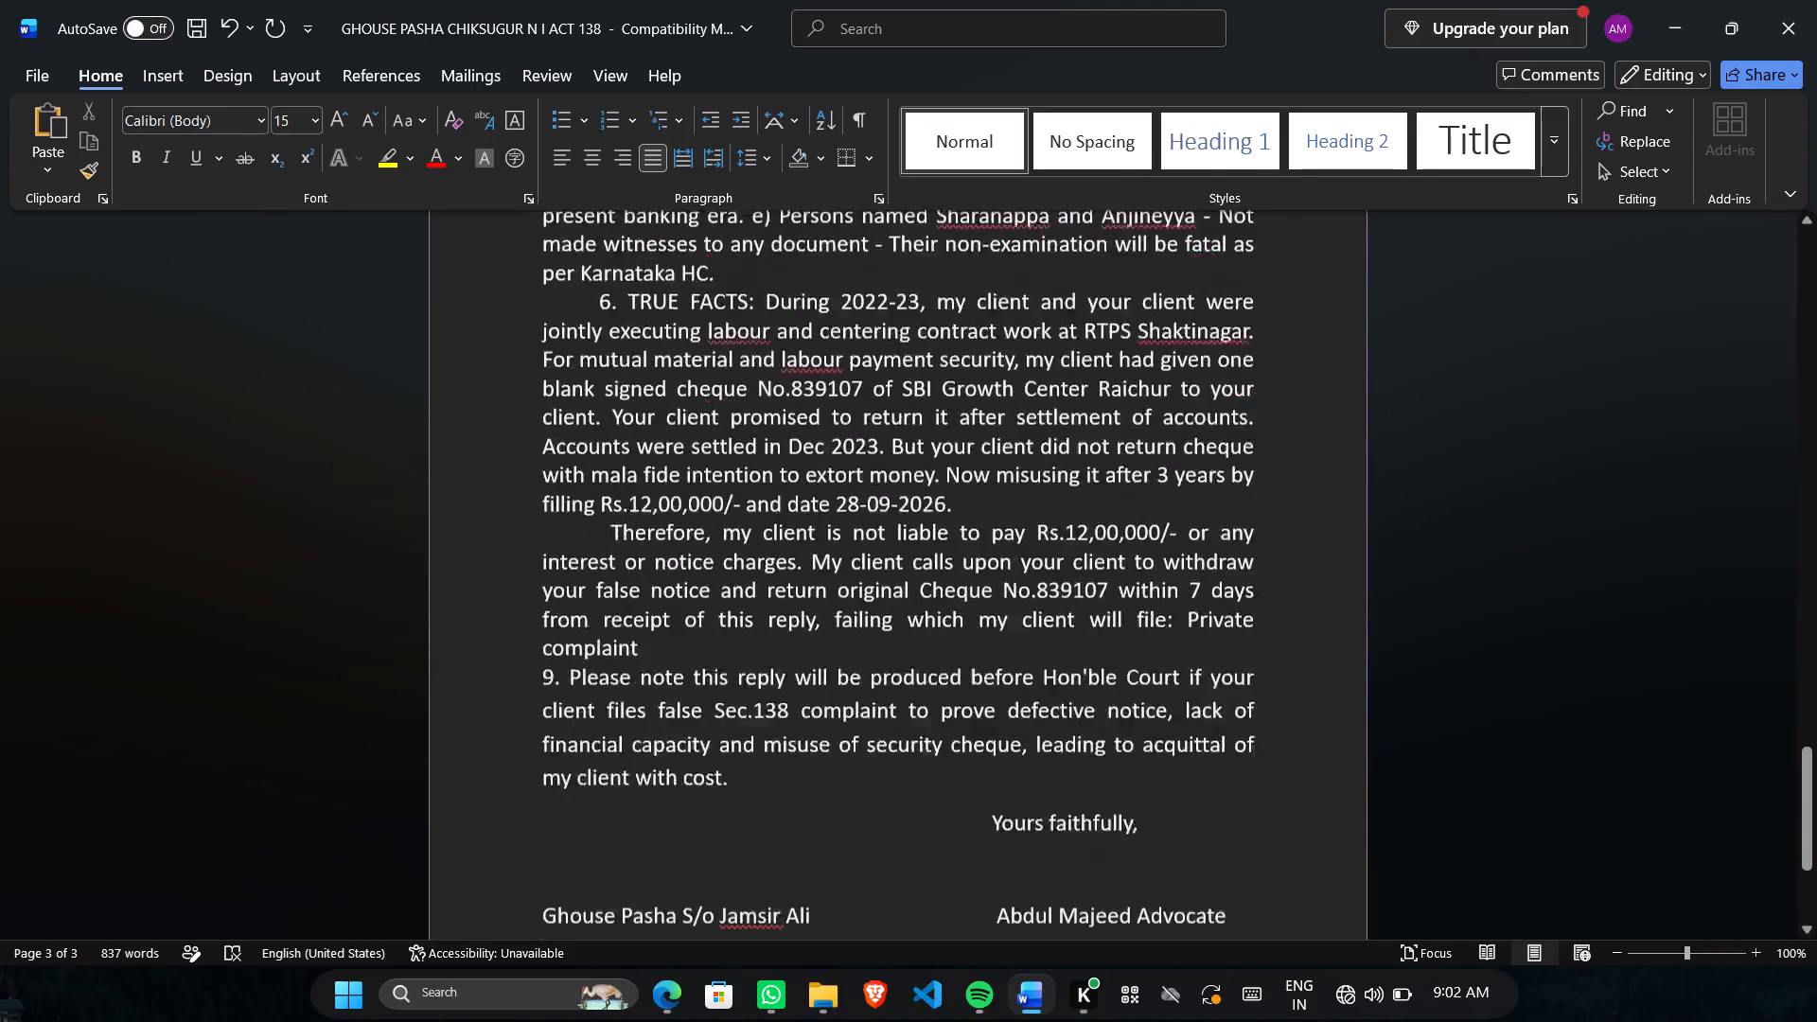